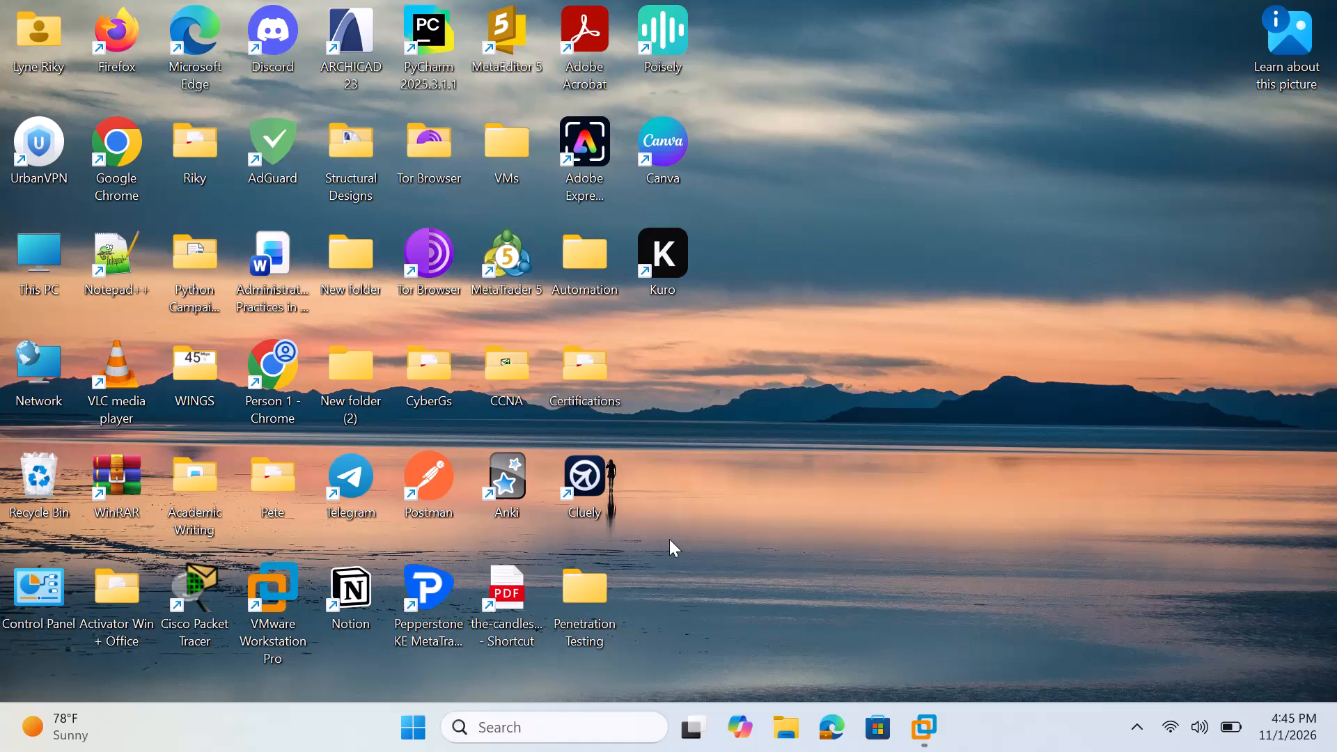
Launch the Canva desktop app from the recent searches.
click(519, 730)
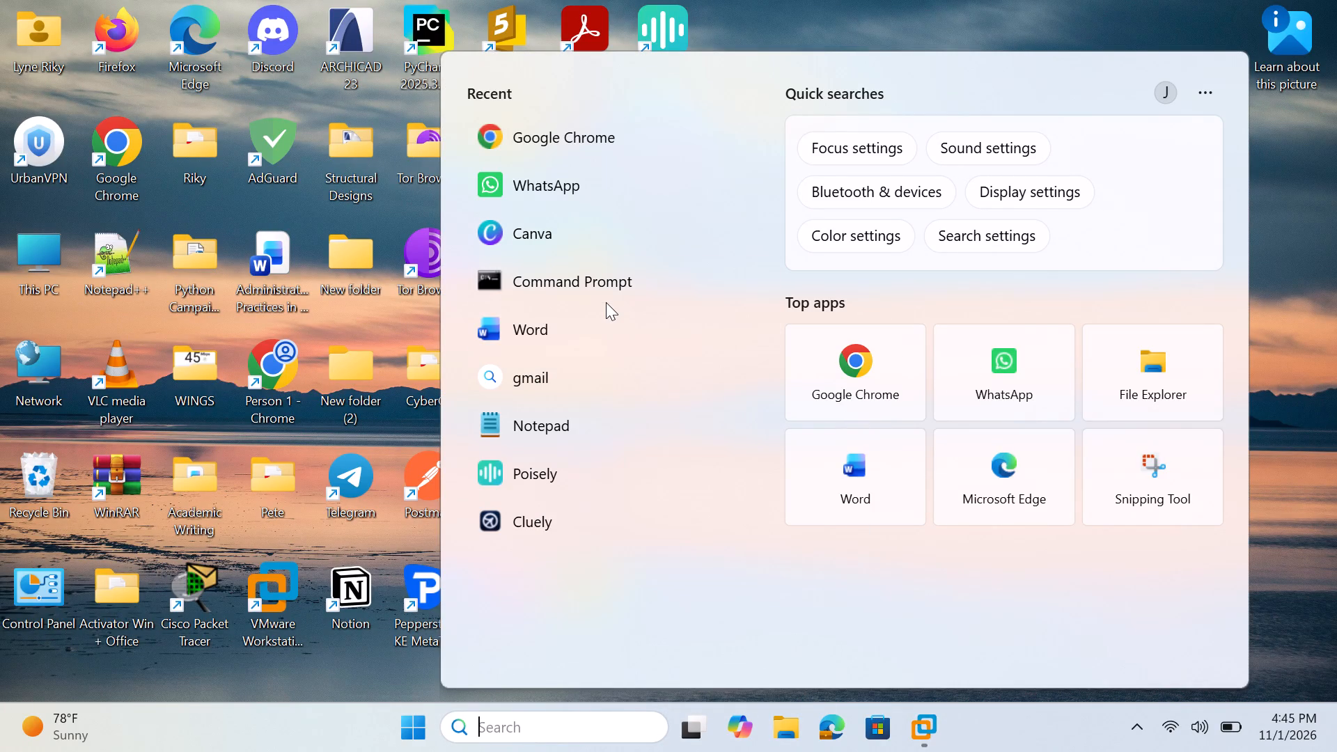
click(537, 230)
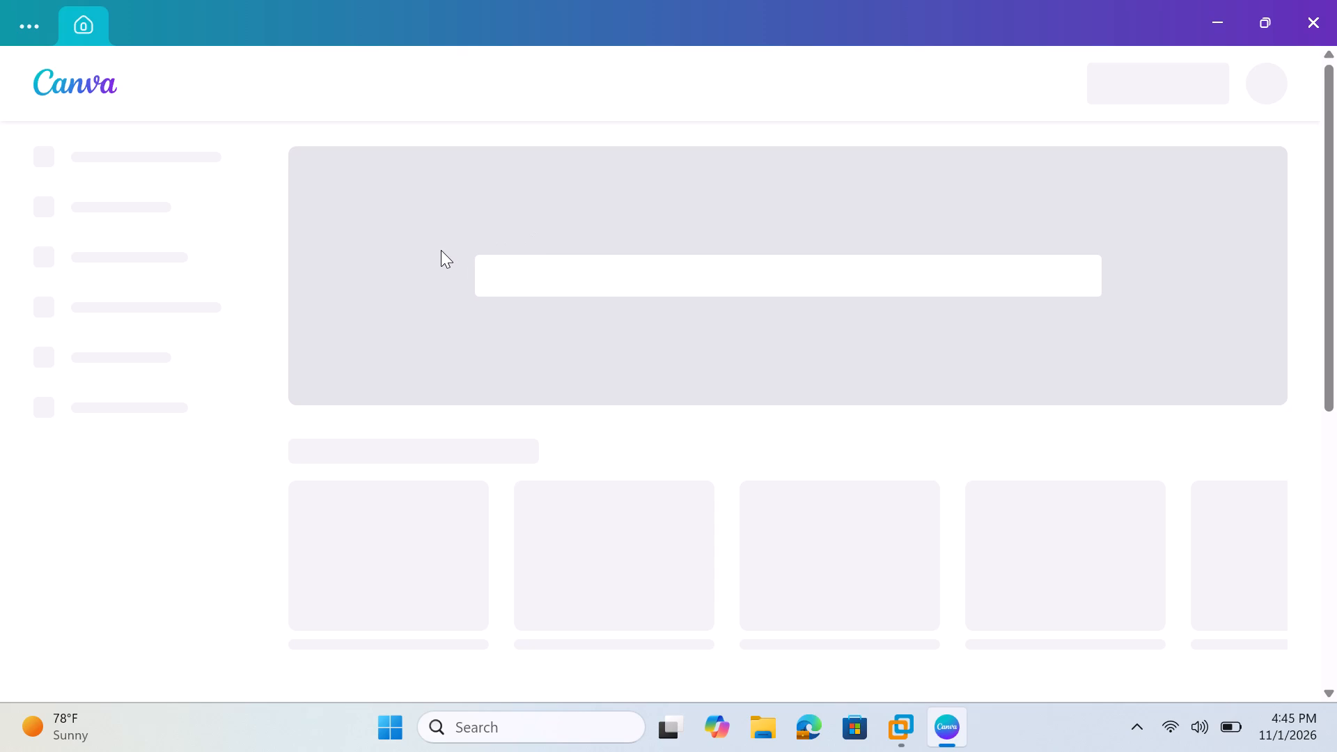
click(441, 250)
Search Windows for display settings and look through the Display page for a screen timeout option.
click(448, 720)
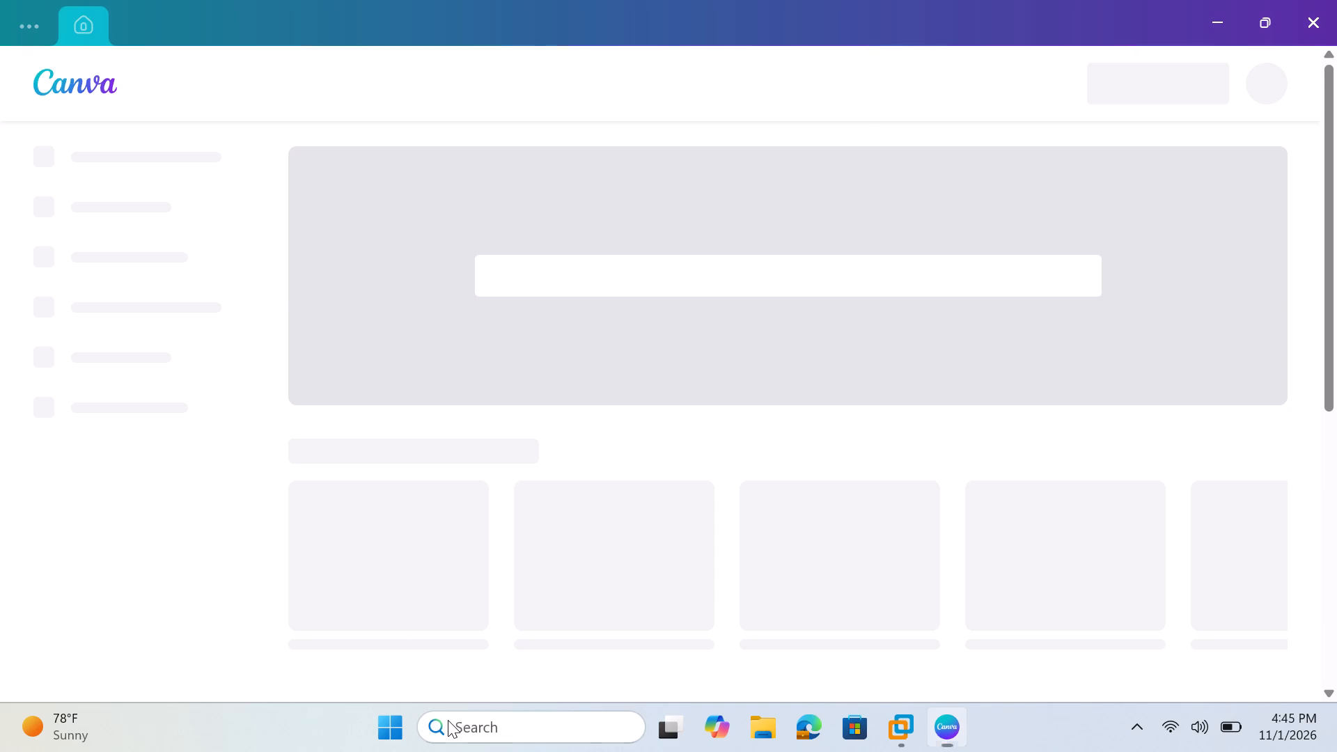
text(displ)
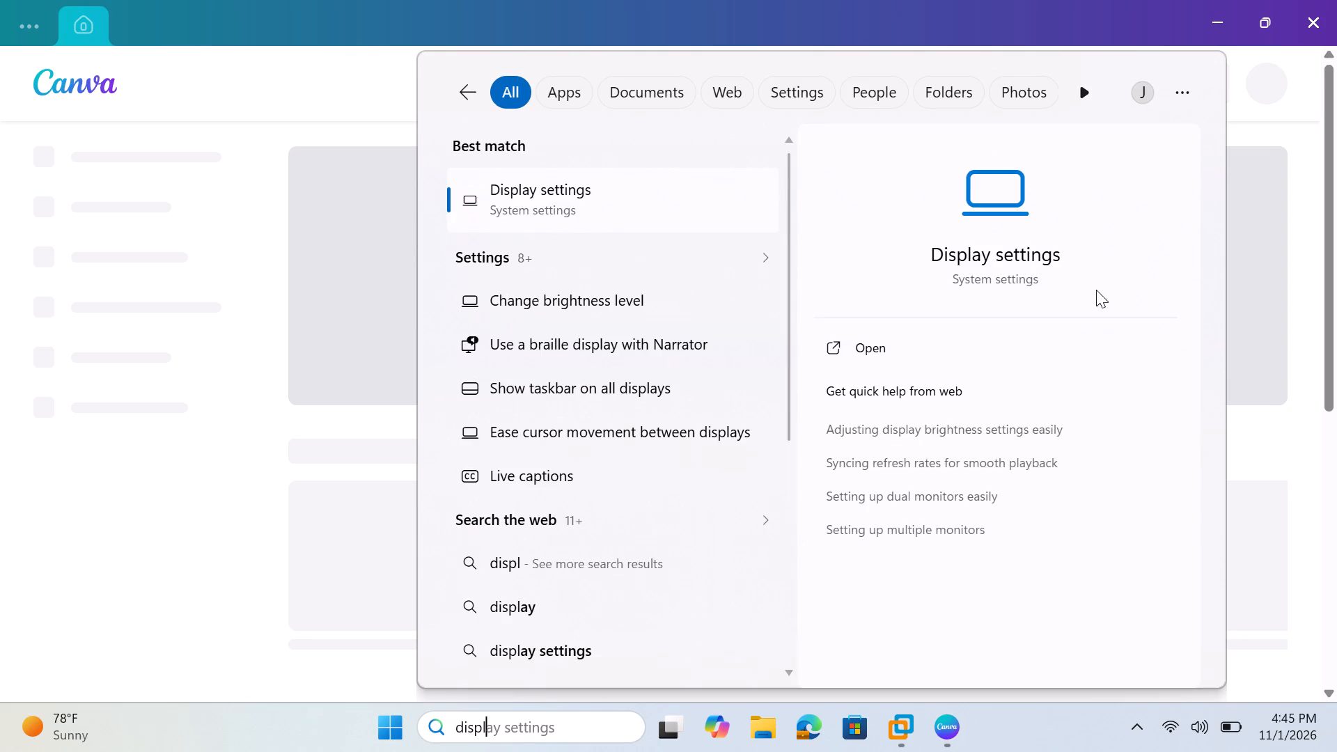
click(999, 269)
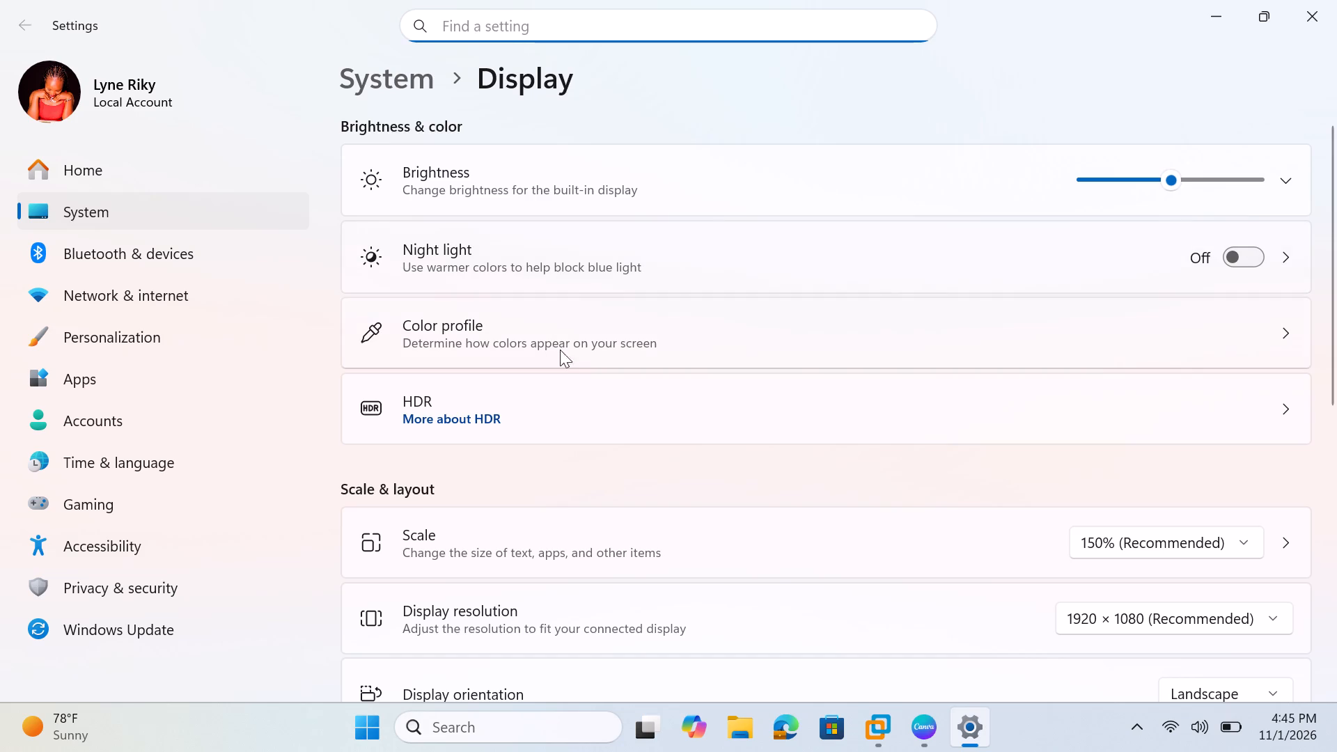
scroll(535, 503, down, 1)
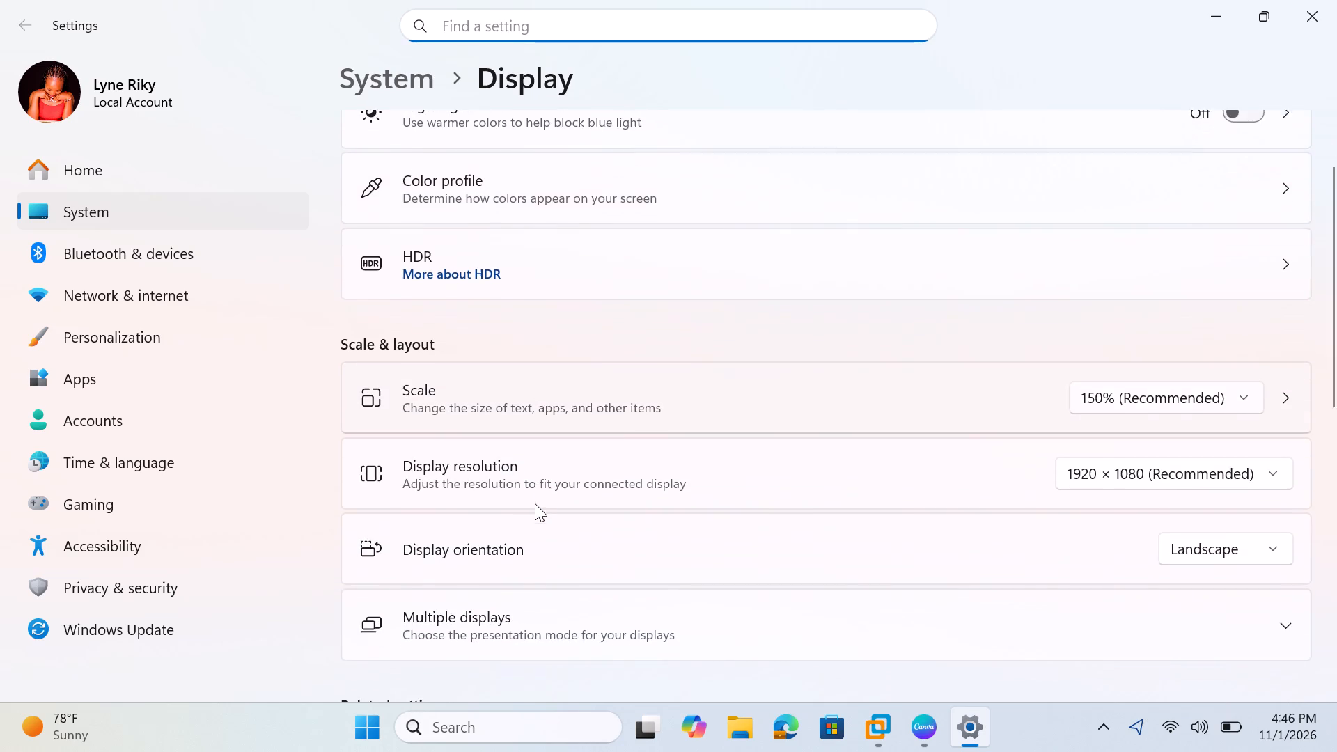
scroll(535, 503, down, 5)
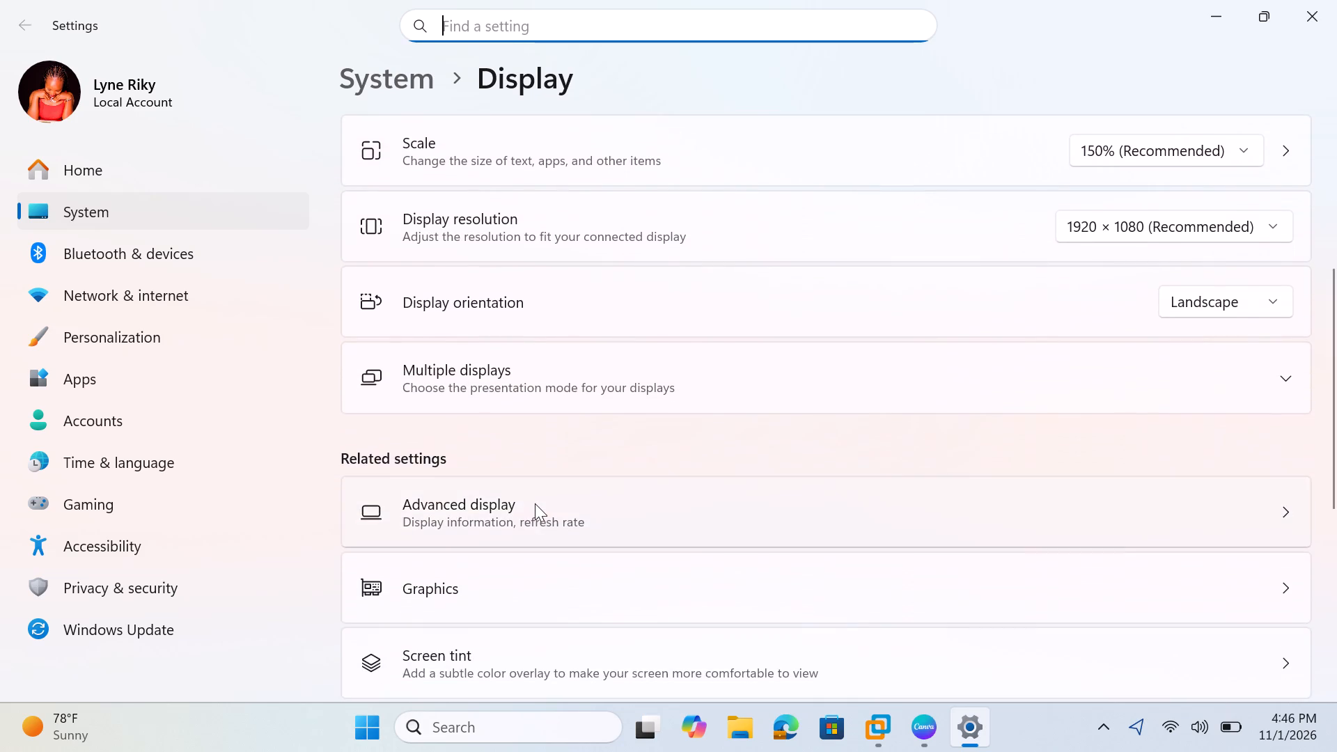
scroll(535, 503, down, 4)
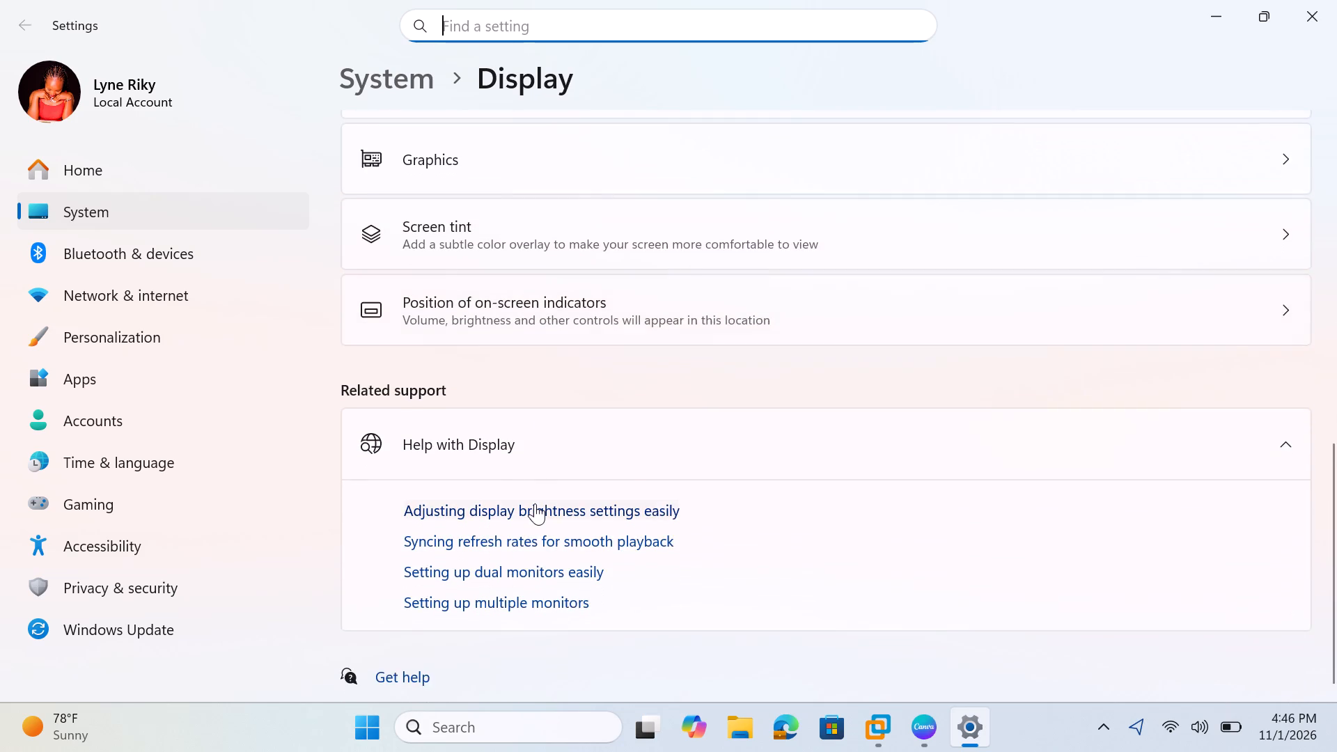
scroll(535, 503, down, 1)
scroll(535, 503, up, 1)
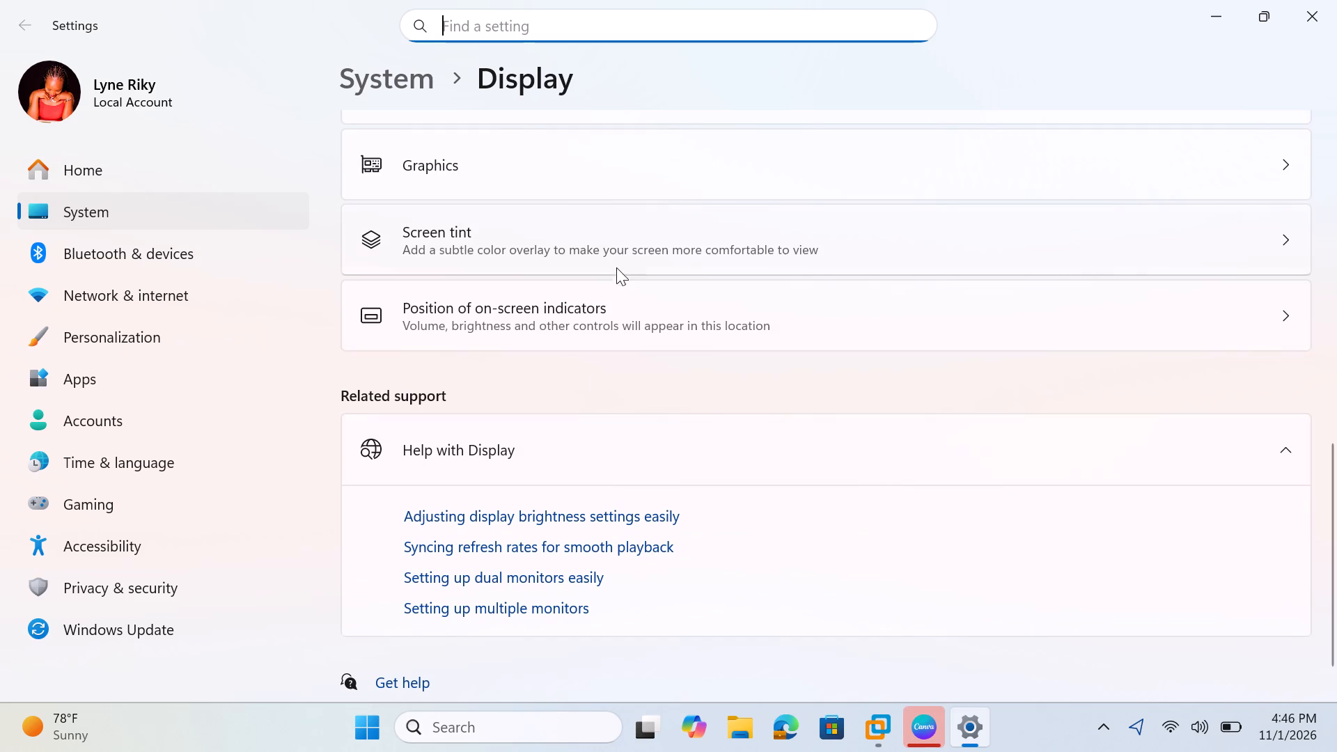
scroll(602, 334, up, 6)
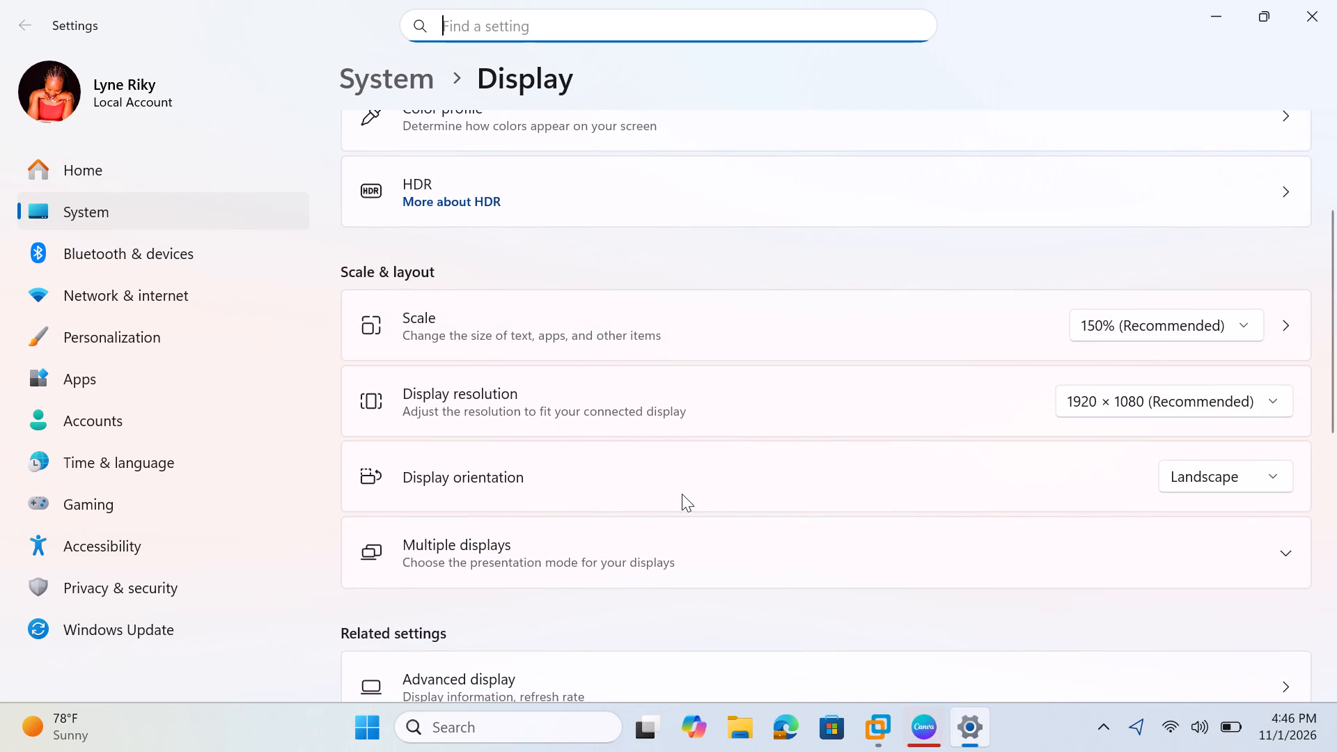
scroll(682, 494, down, 3)
scroll(627, 520, down, 1)
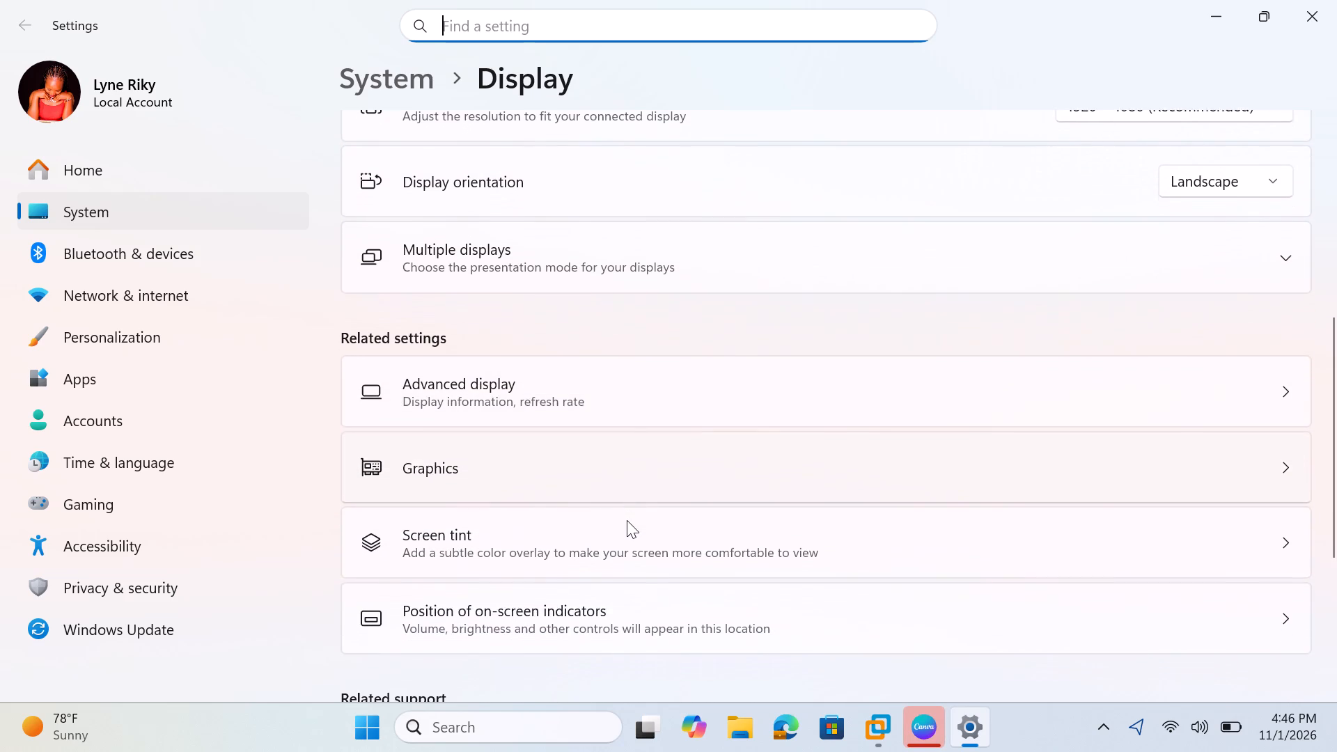
scroll(627, 520, down, 1)
scroll(531, 555, down, 1)
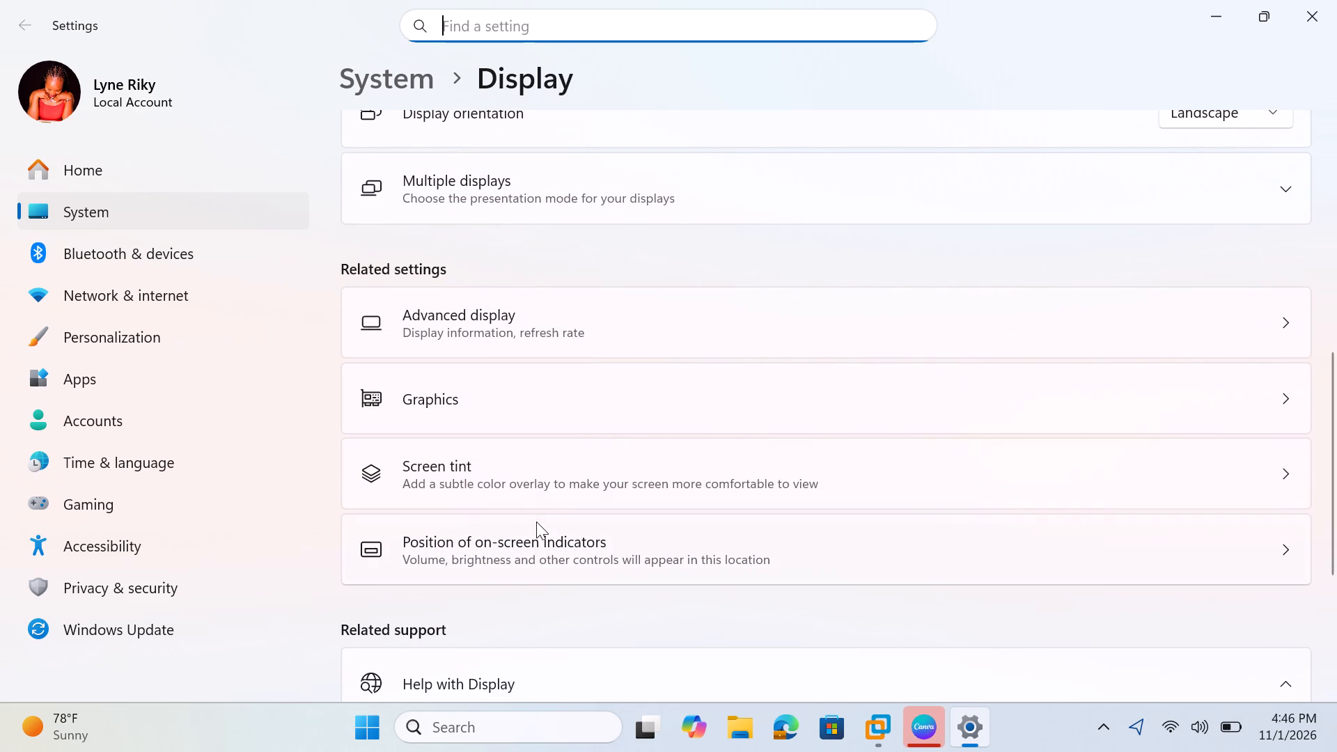
Look through the Notifications, Time & language, Home and System settings pages for a screen timeout option.
click(536, 531)
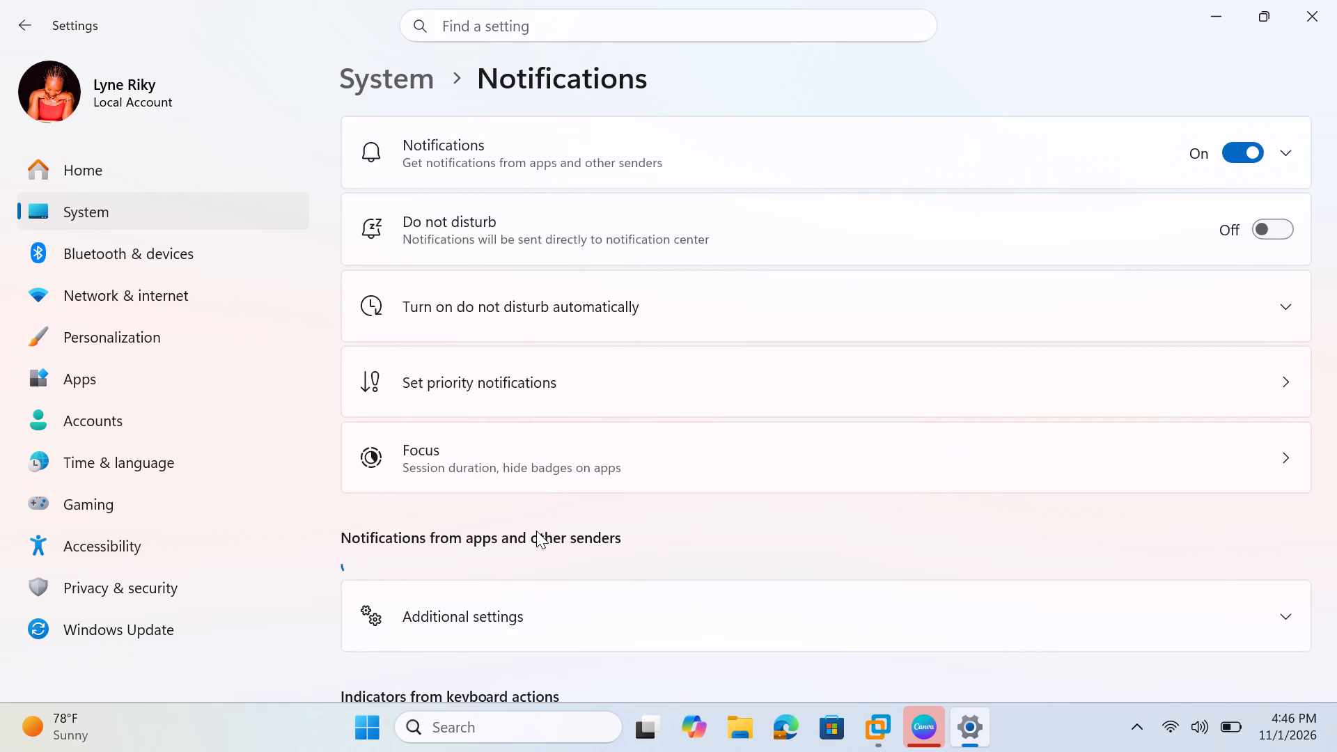
scroll(536, 531, down, 3)
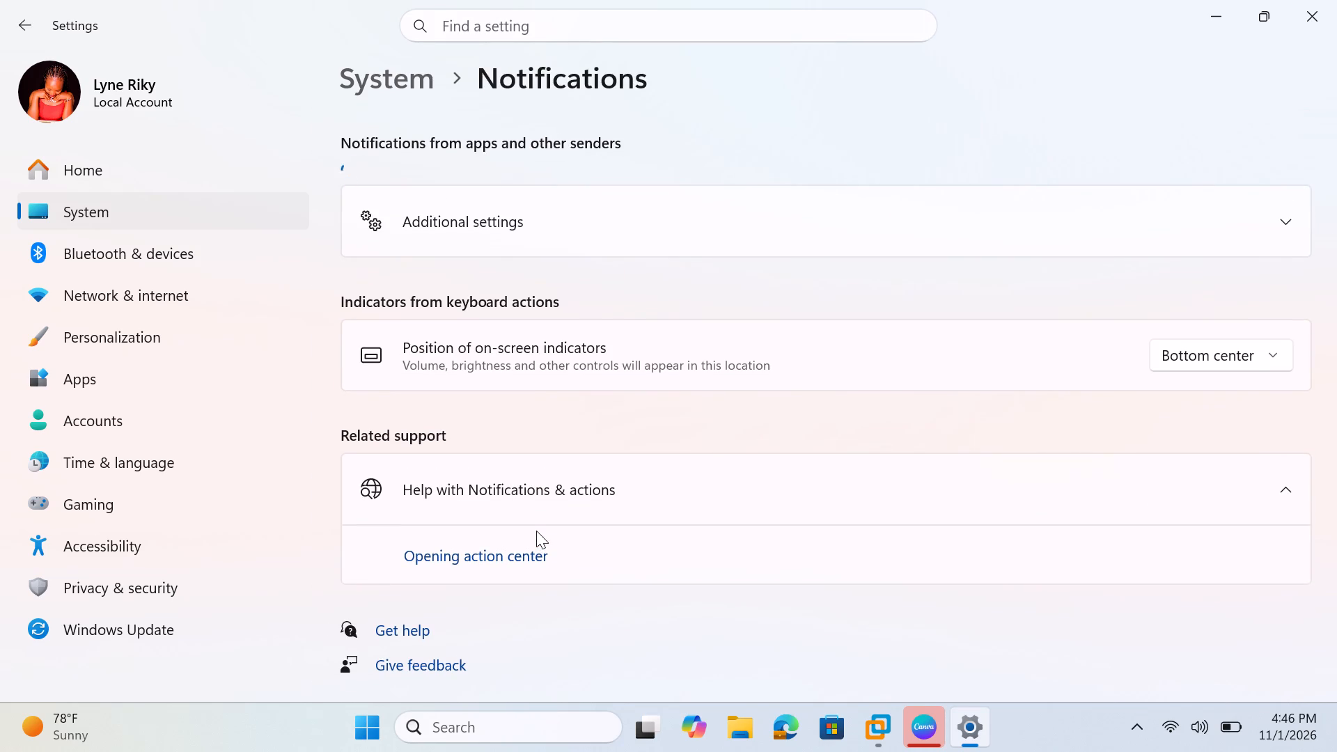
click(527, 207)
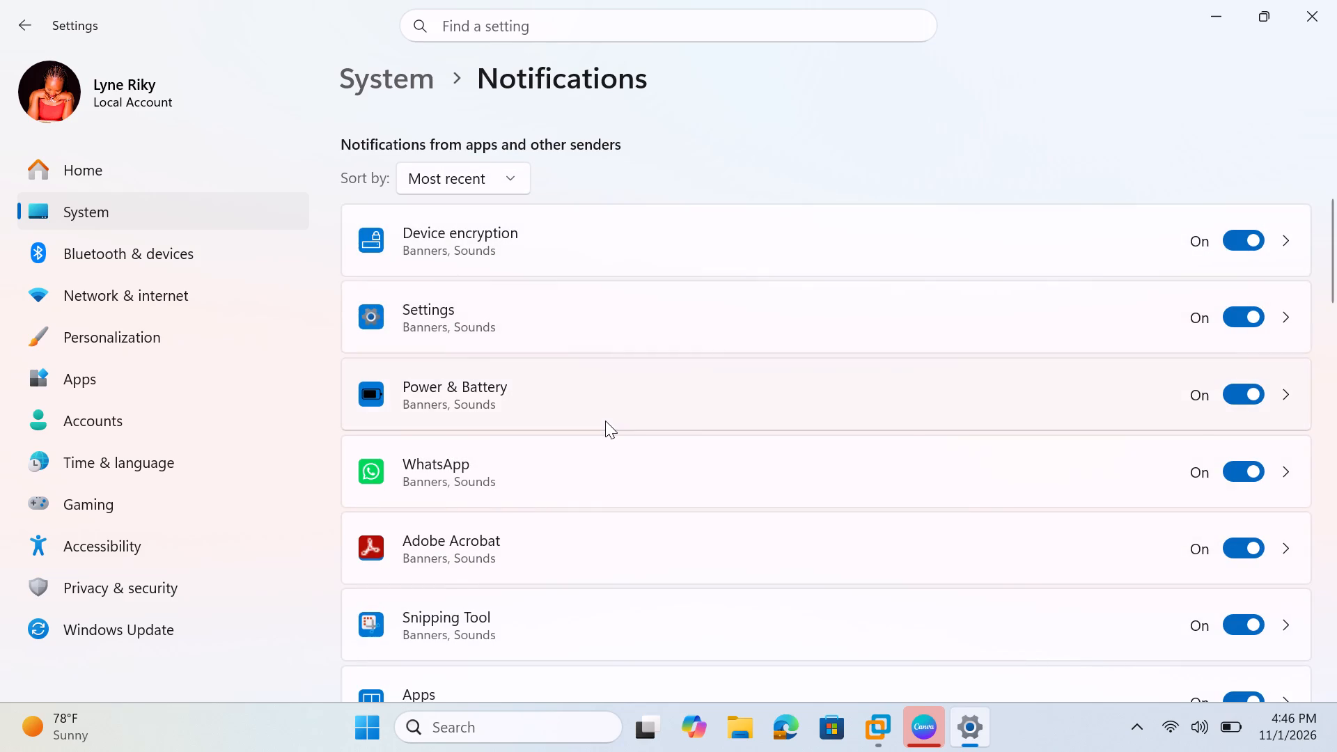
scroll(605, 421, down, 6)
scroll(605, 421, up, 10)
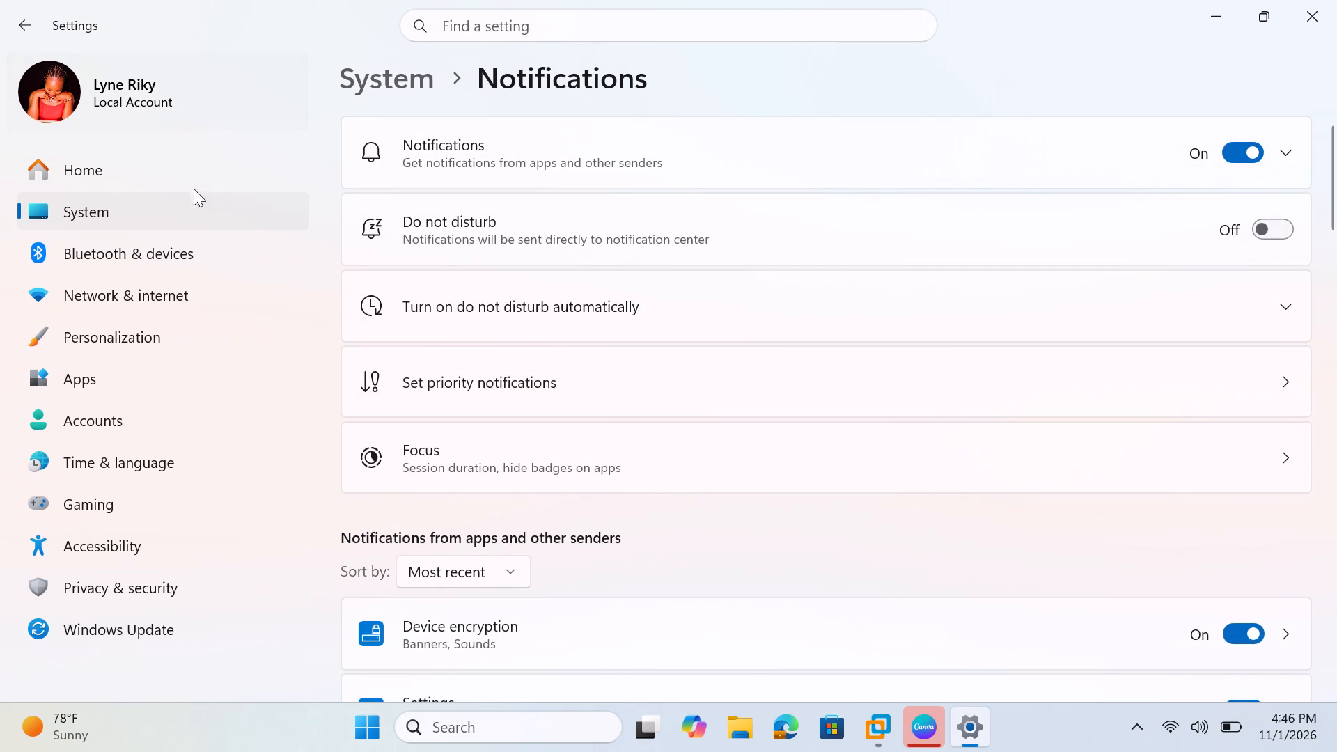
click(150, 180)
click(179, 462)
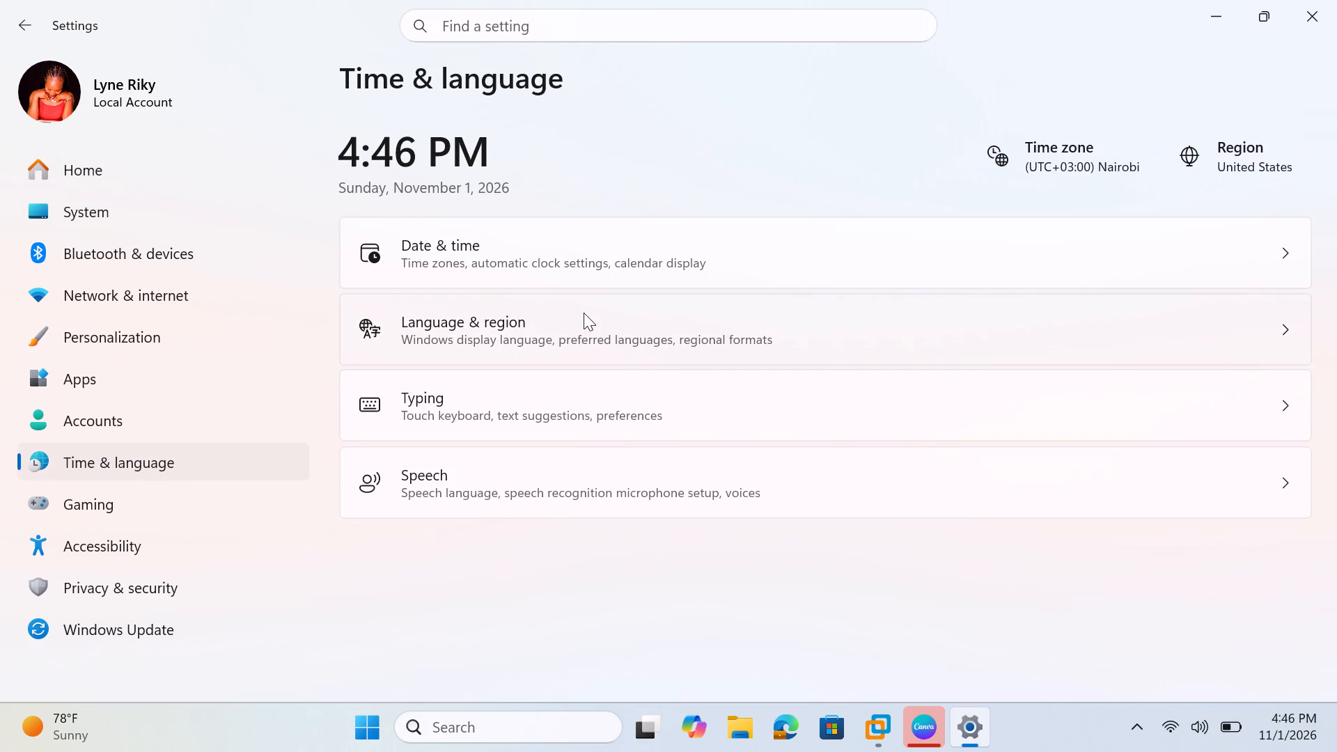
click(136, 185)
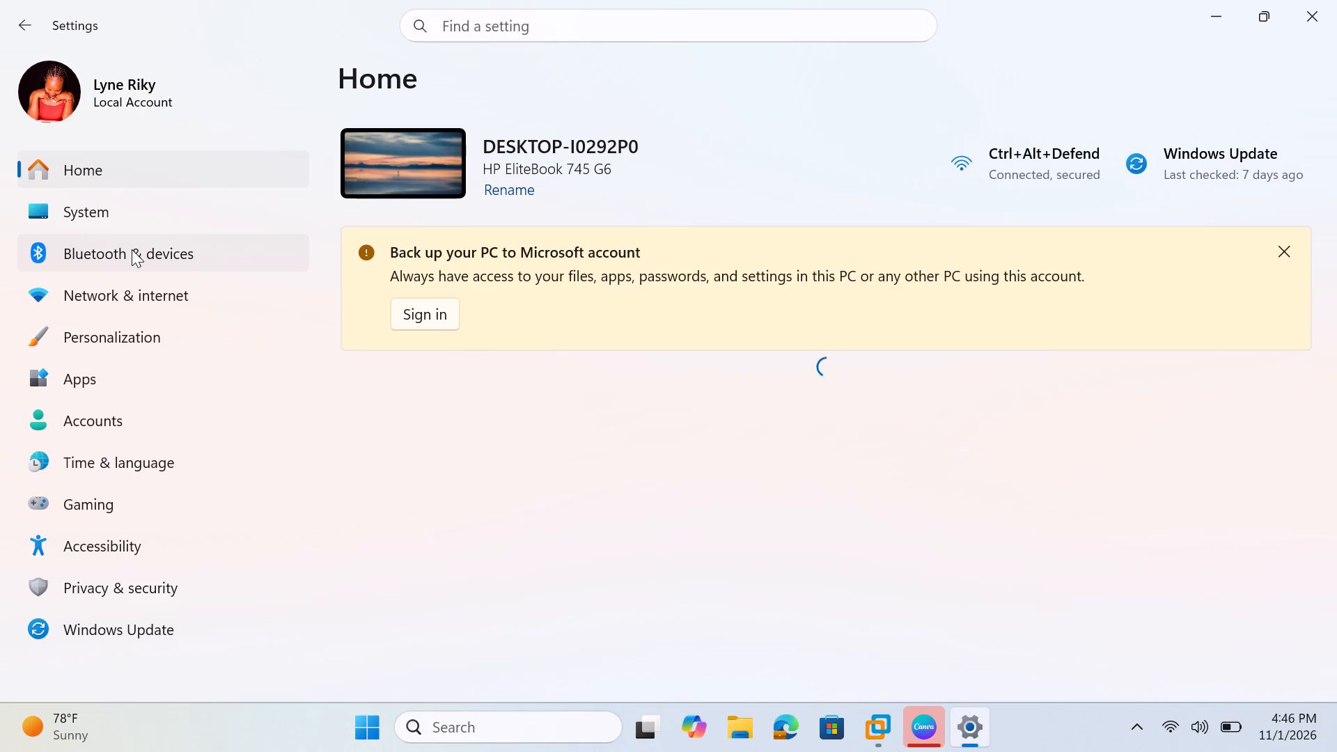
click(116, 215)
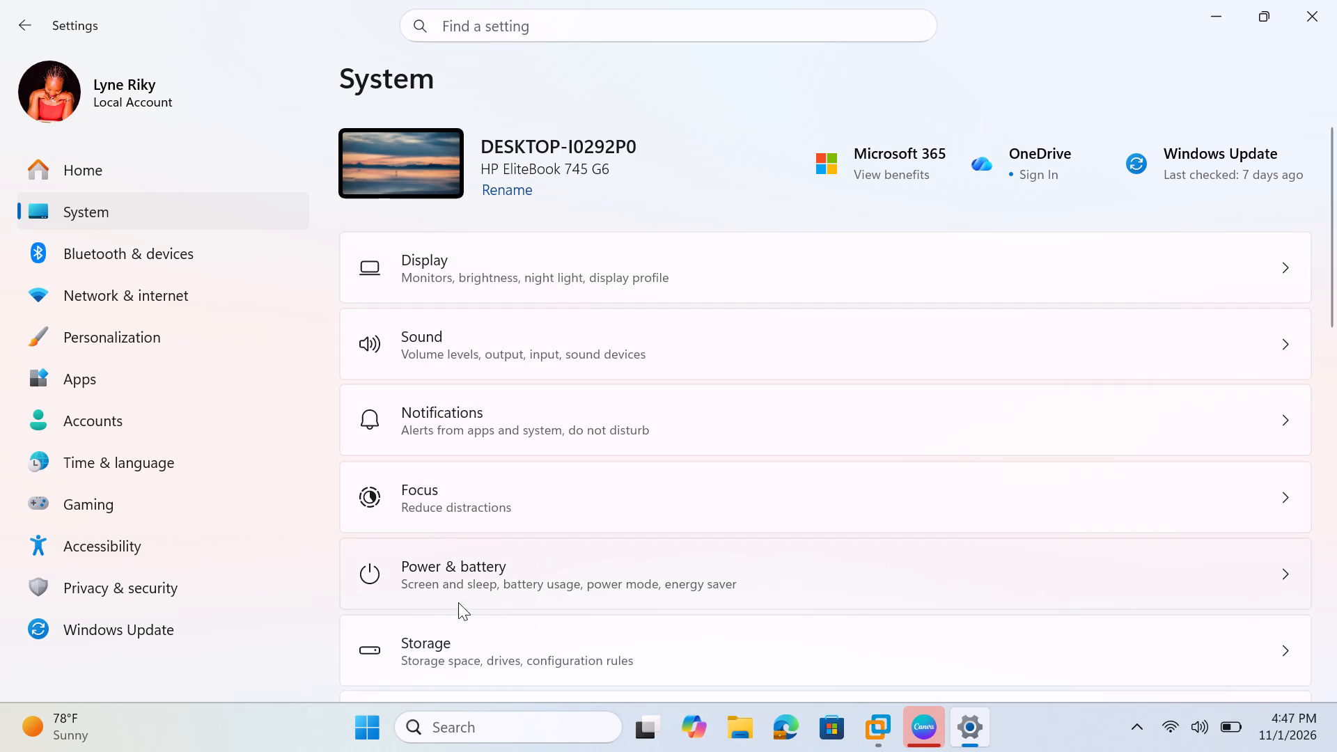
Set the plugged-in screen-off timeout to 30 minutes in the Power & battery settings, and close Settings.
click(483, 572)
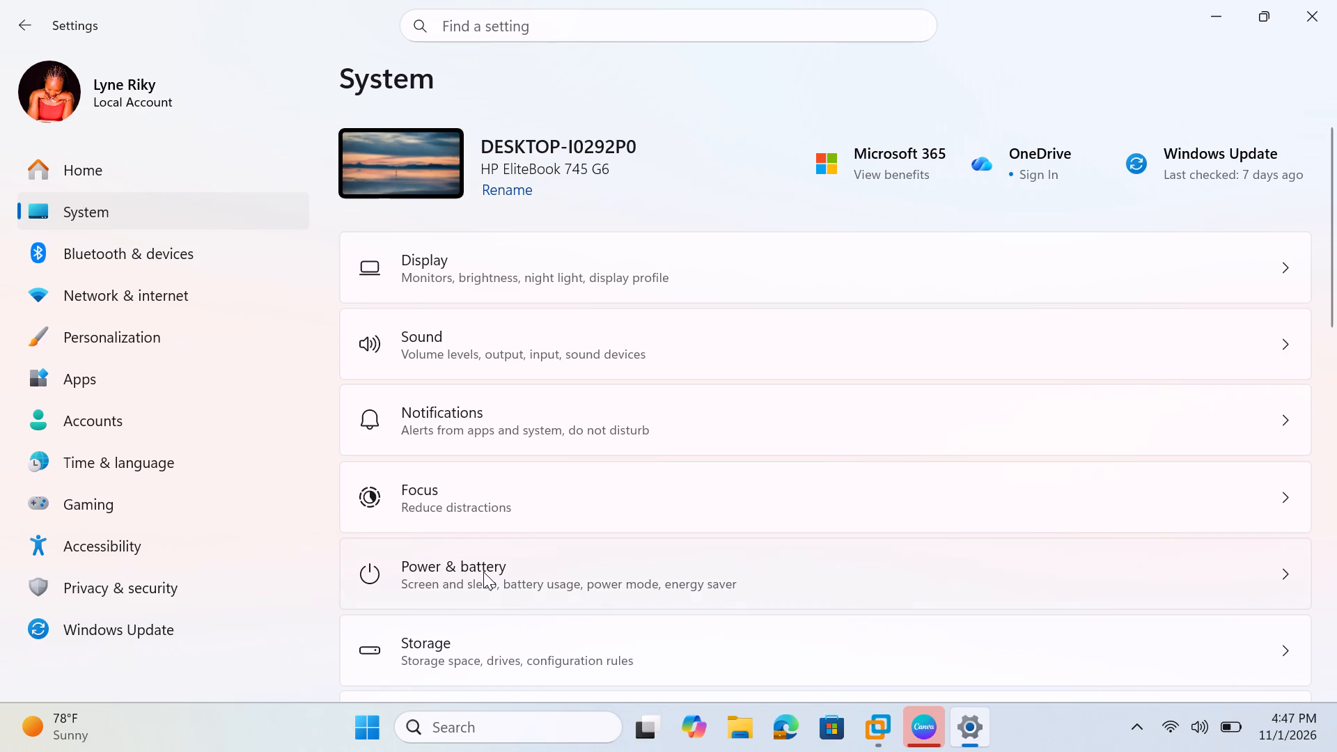
double_click(483, 572)
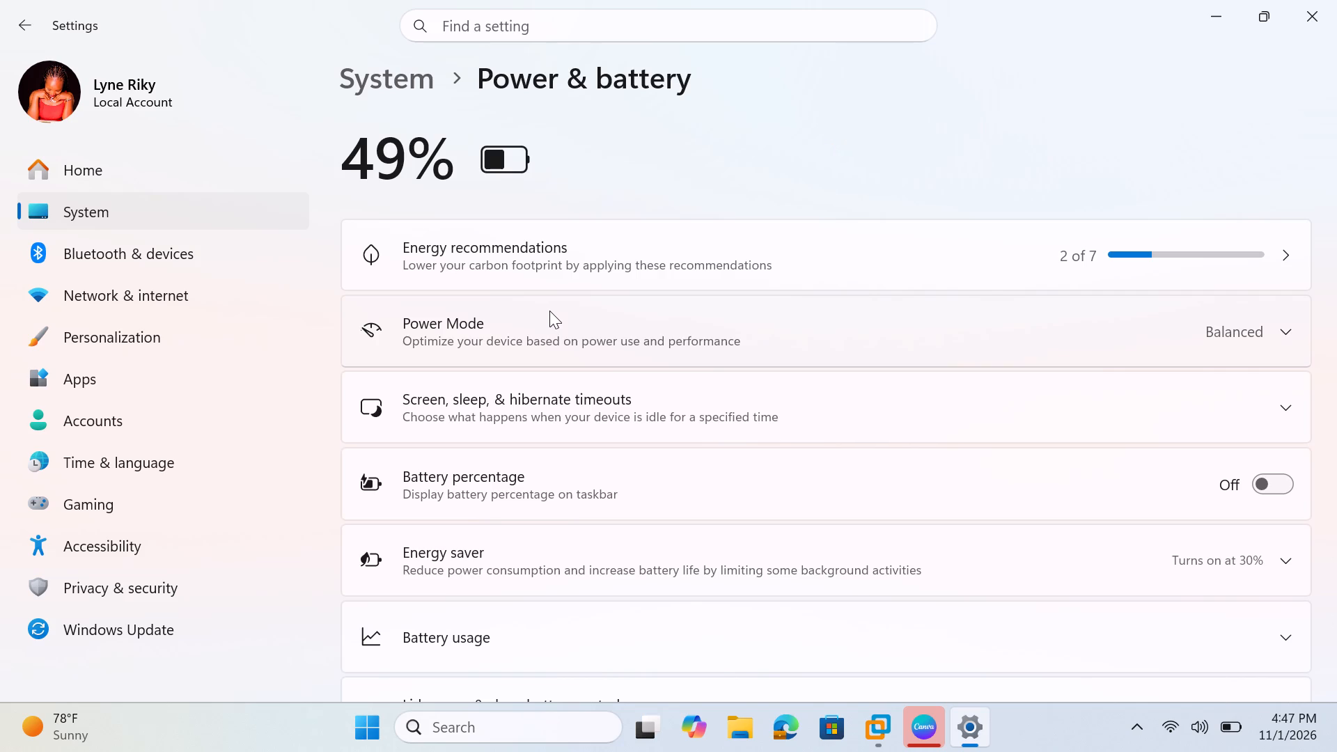
double_click(571, 412)
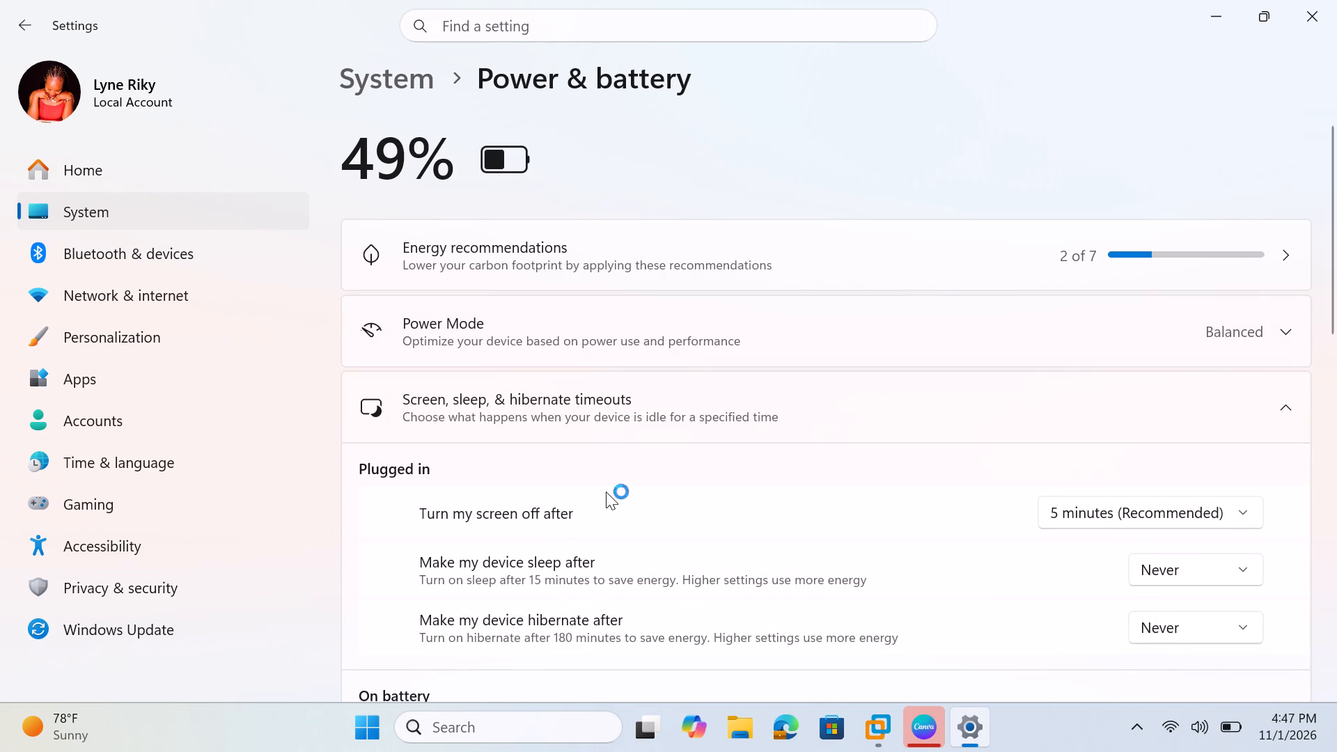
scroll(674, 521, down, 1)
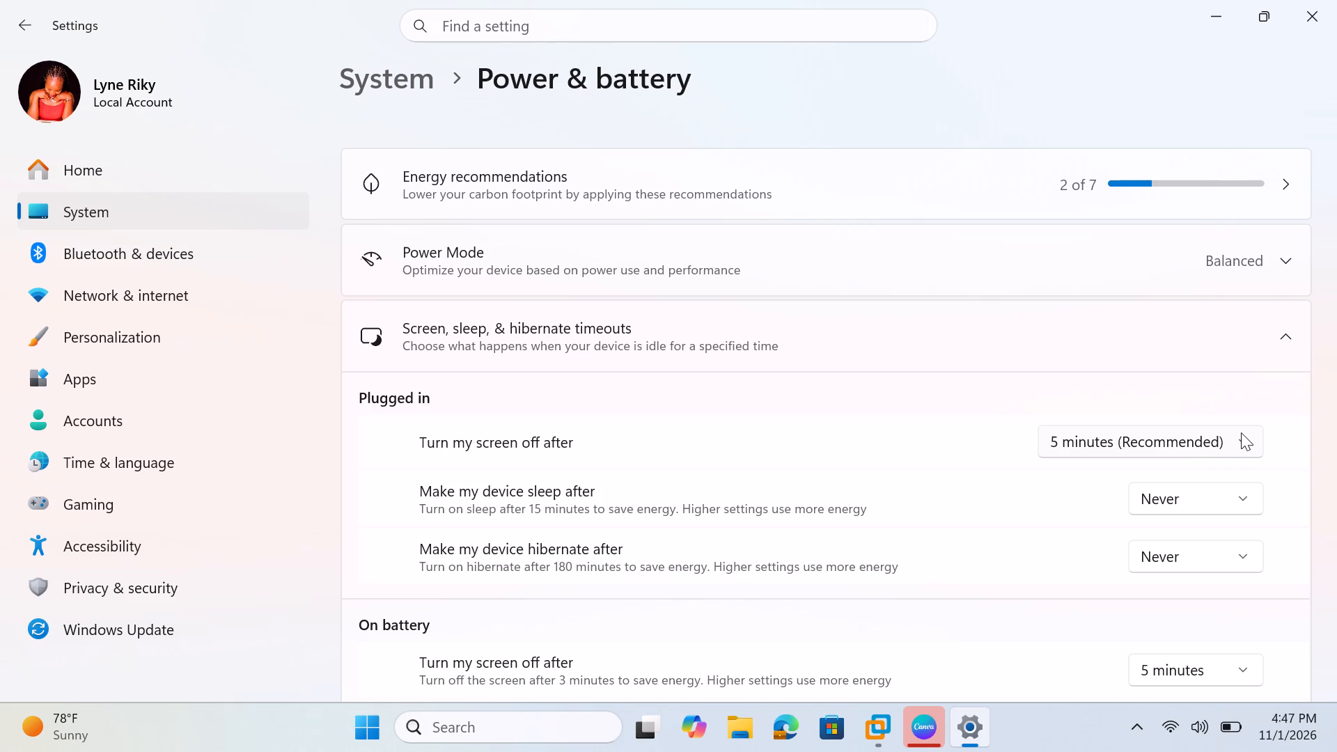
click(1241, 432)
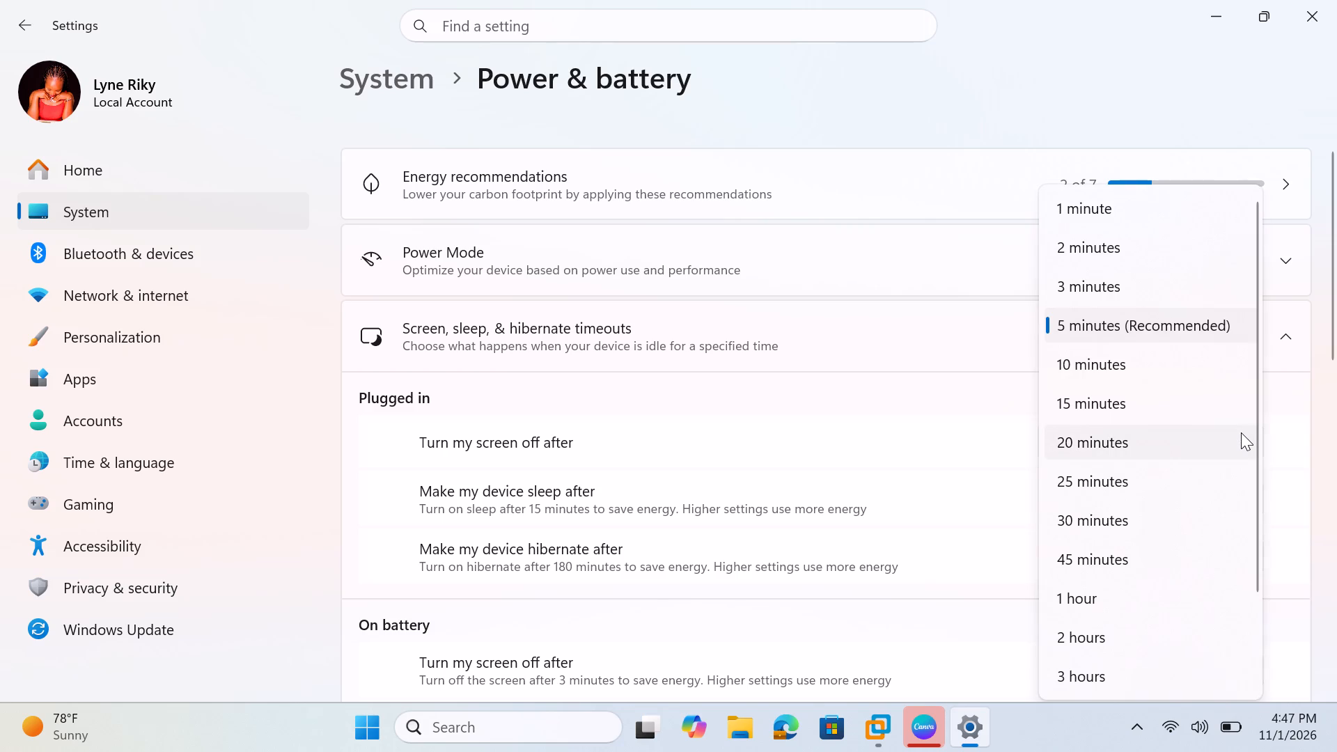
click(1191, 518)
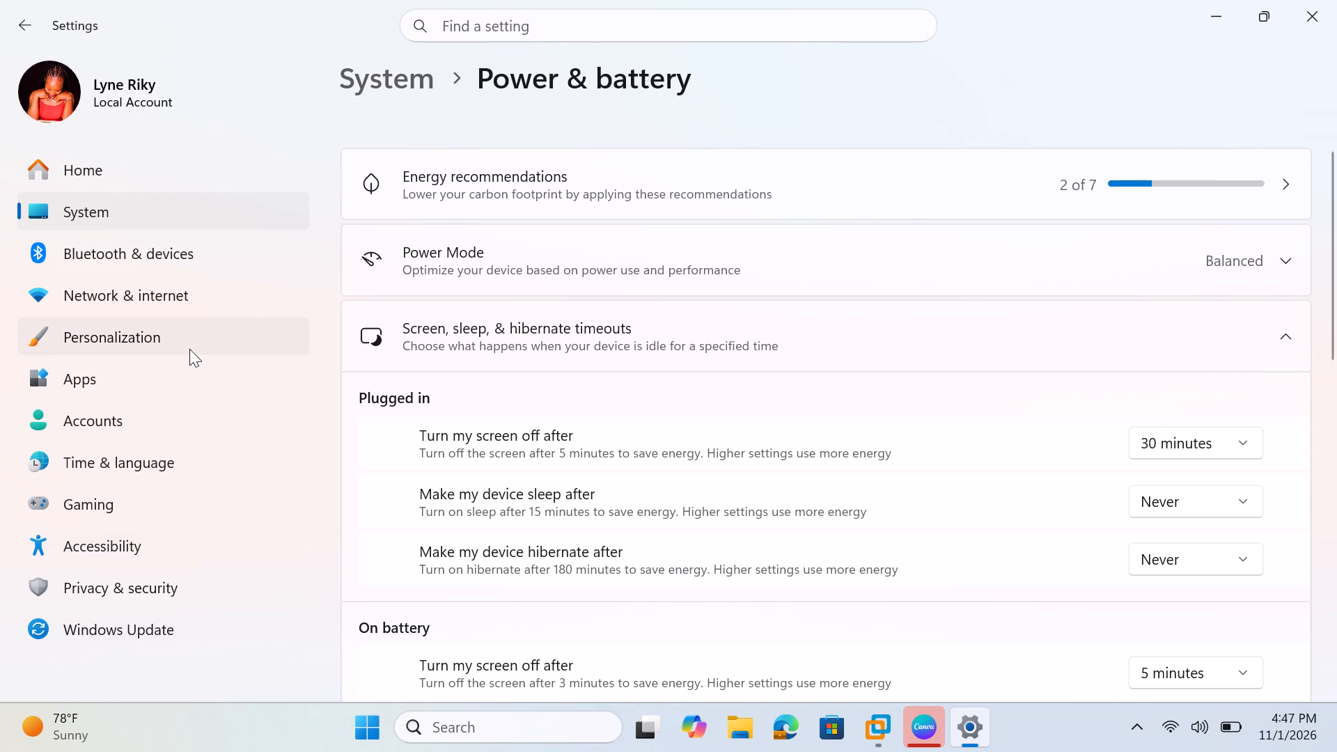
click(0, 18)
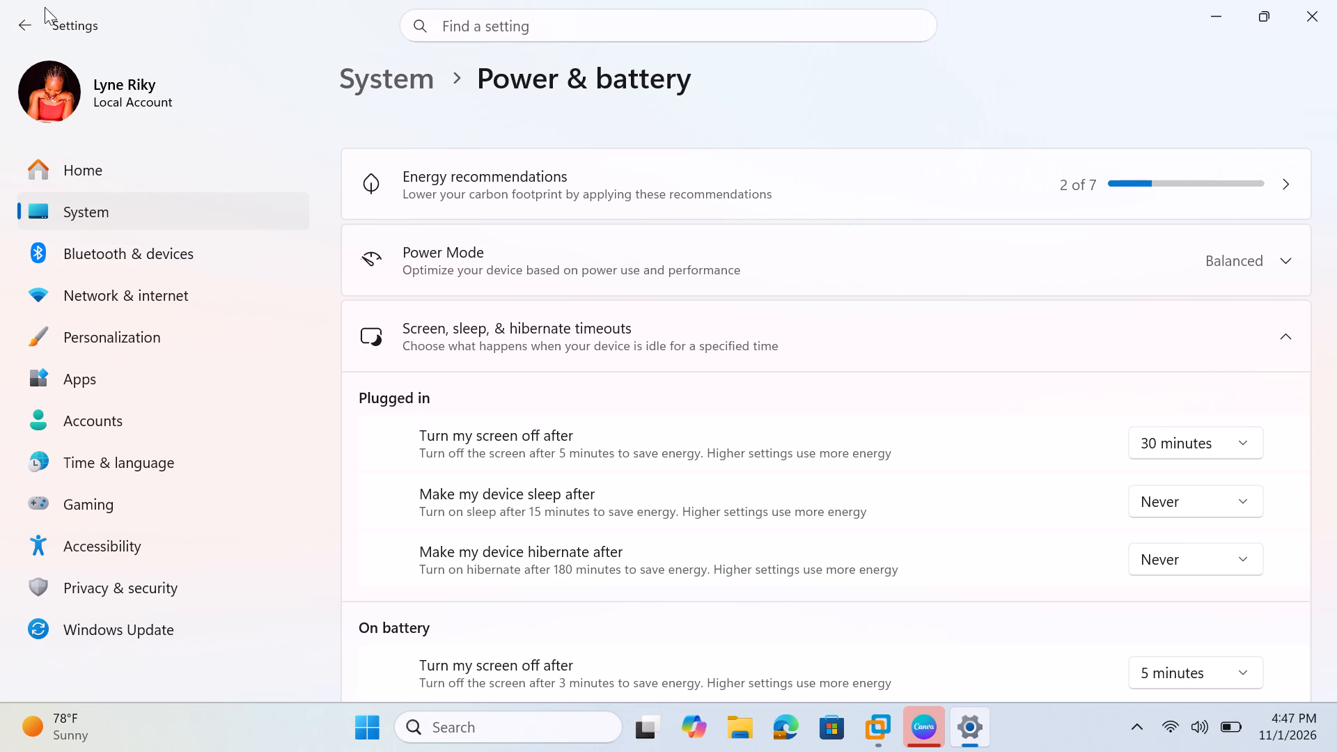
click(19, 7)
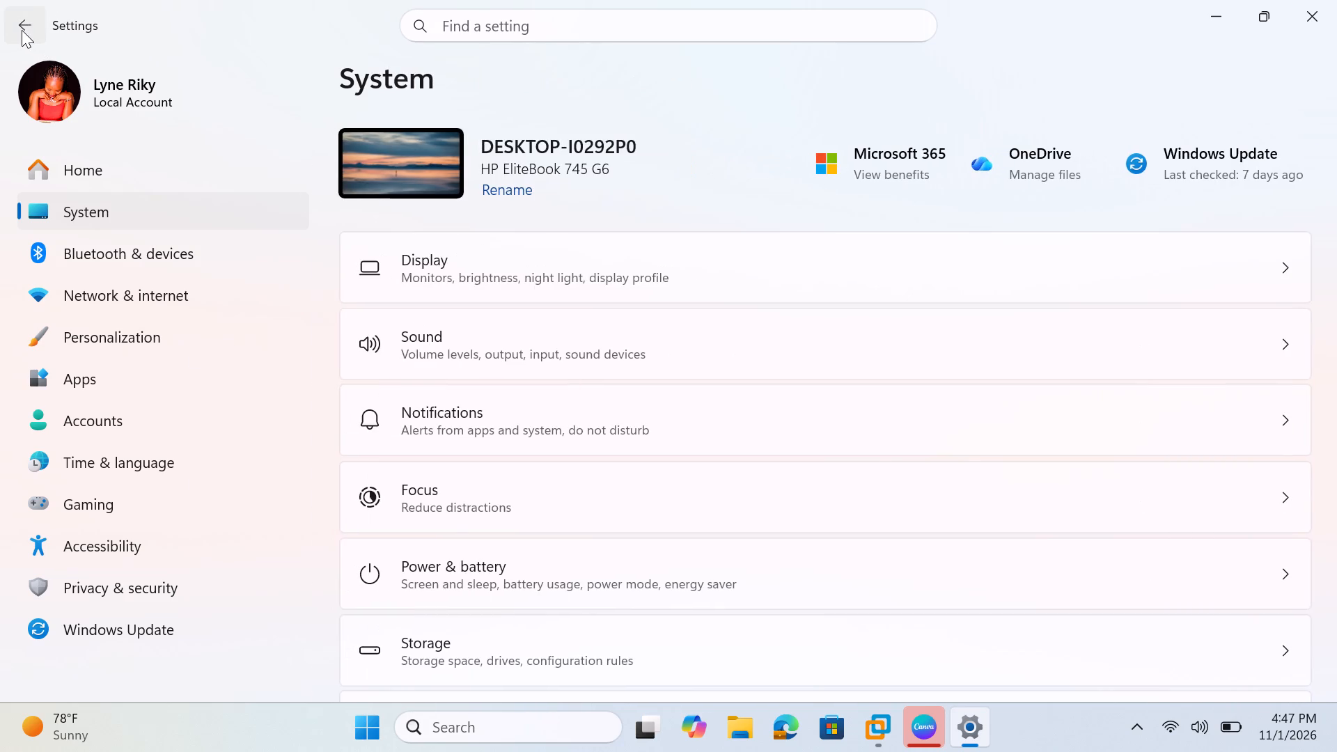
click(22, 30)
click(22, 30)
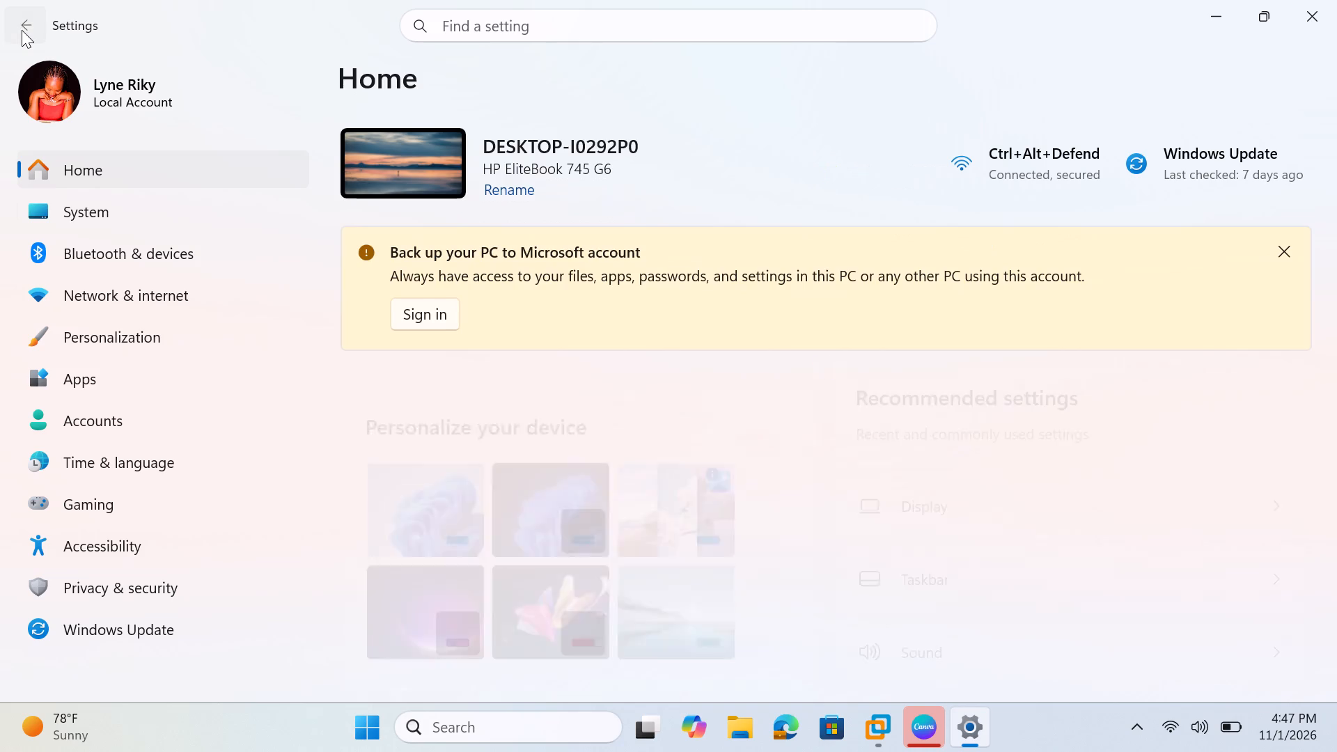
click(22, 30)
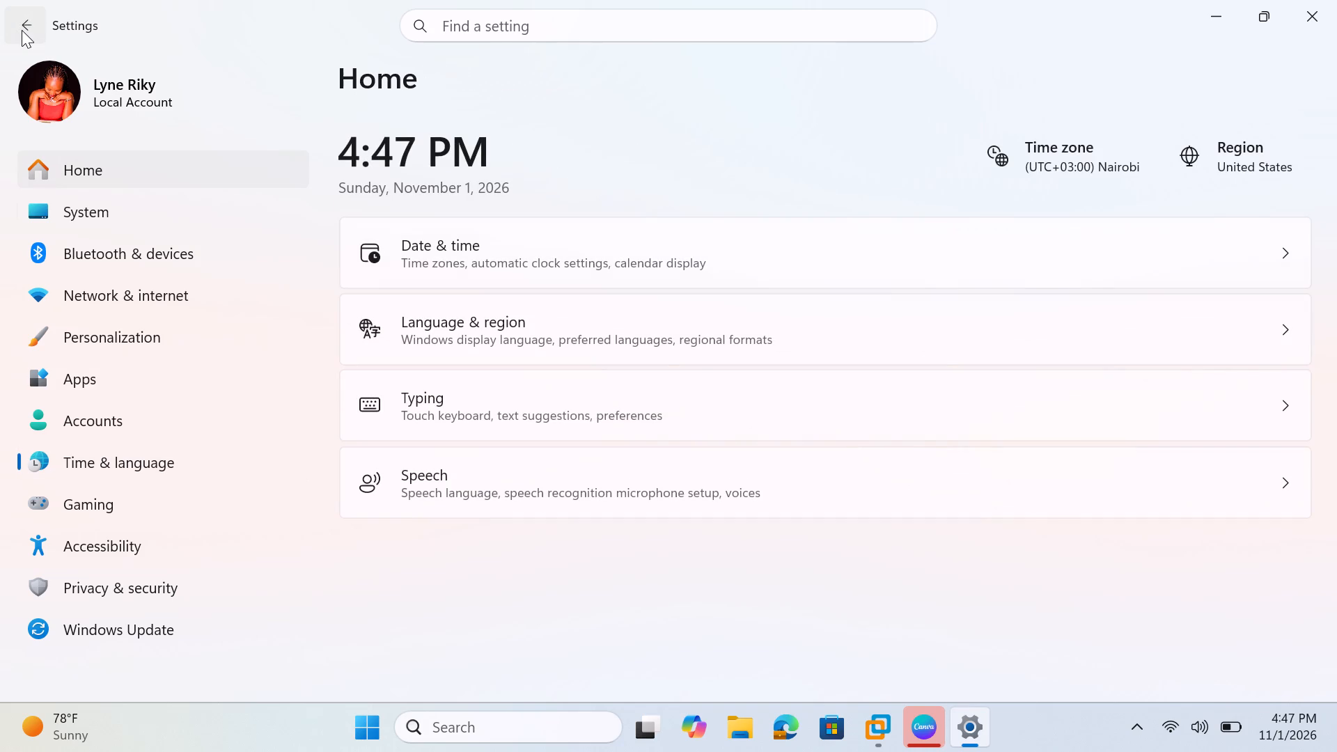
click(1330, 1)
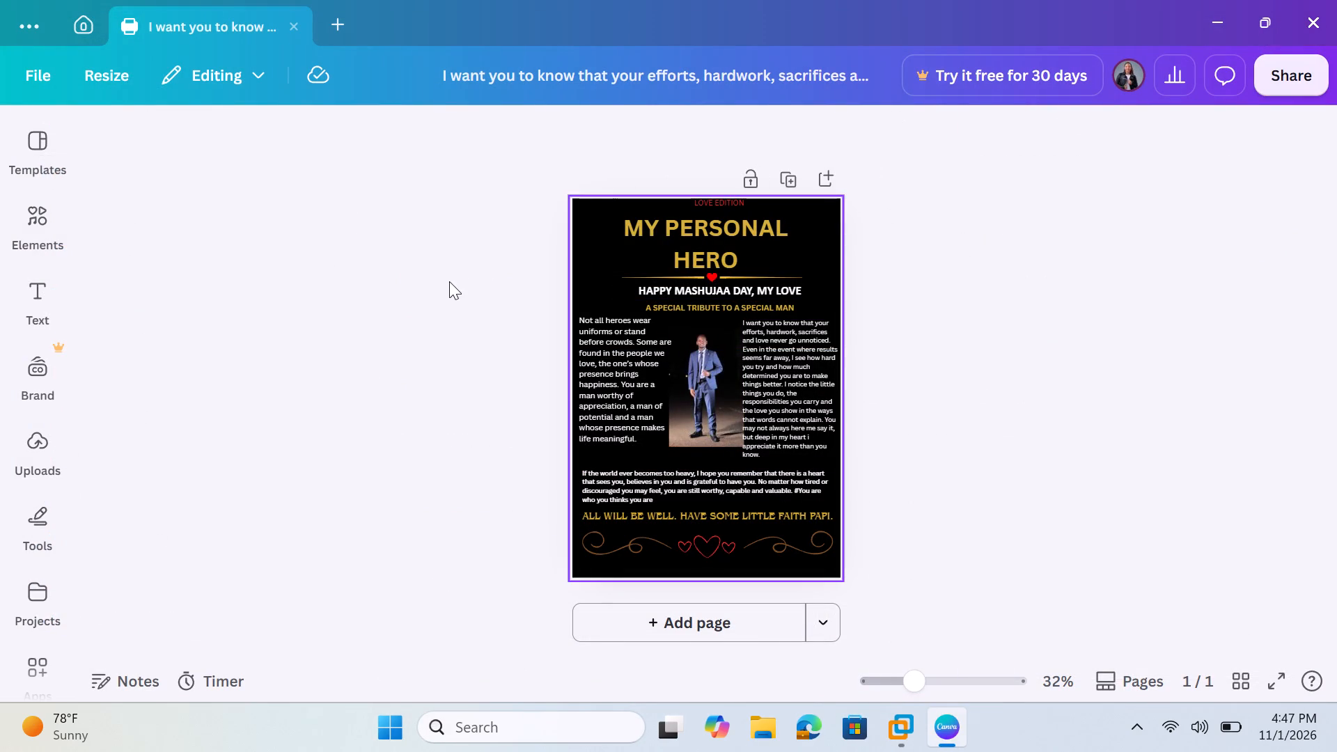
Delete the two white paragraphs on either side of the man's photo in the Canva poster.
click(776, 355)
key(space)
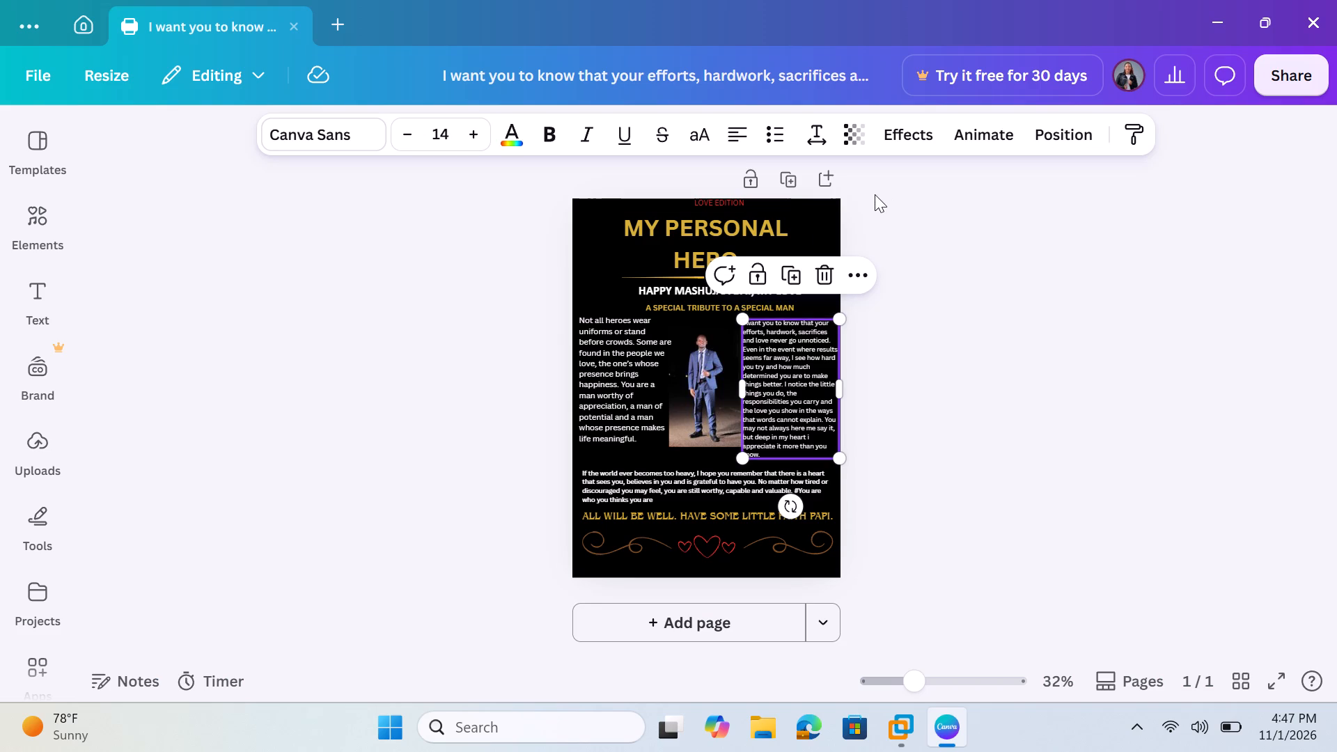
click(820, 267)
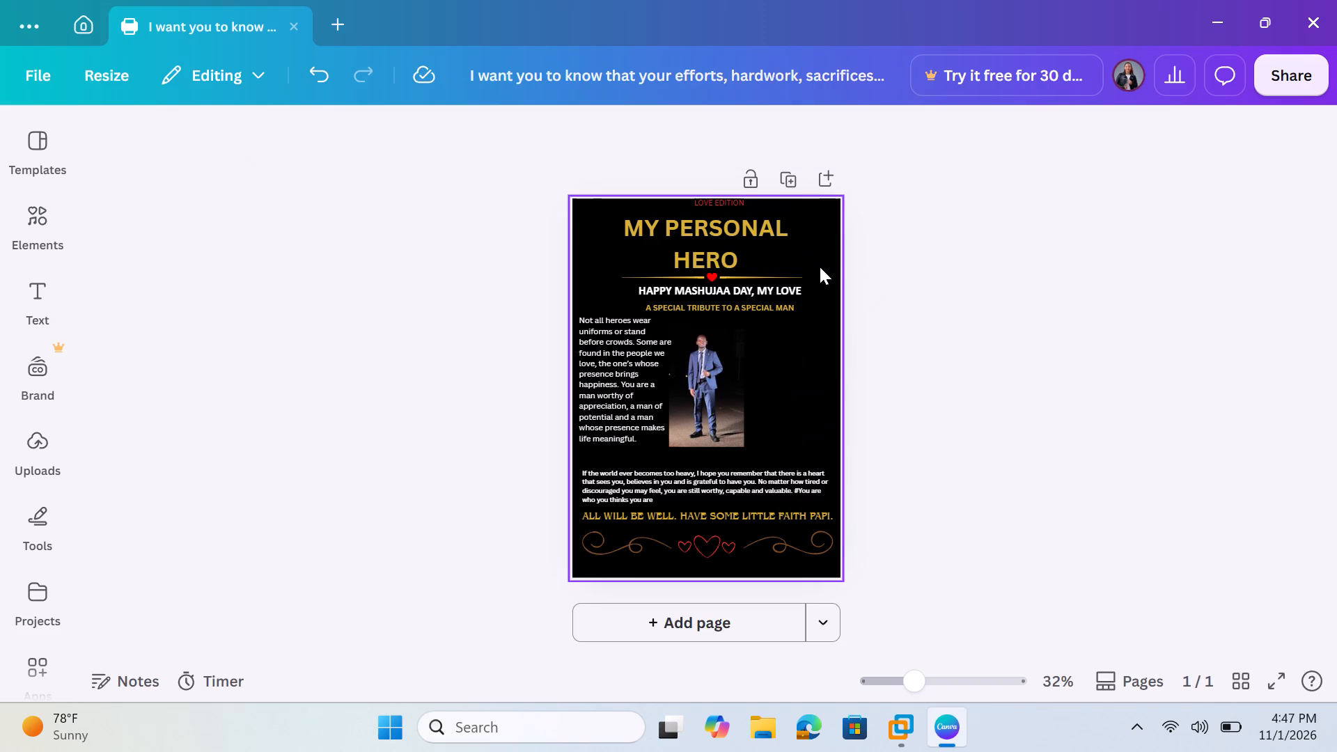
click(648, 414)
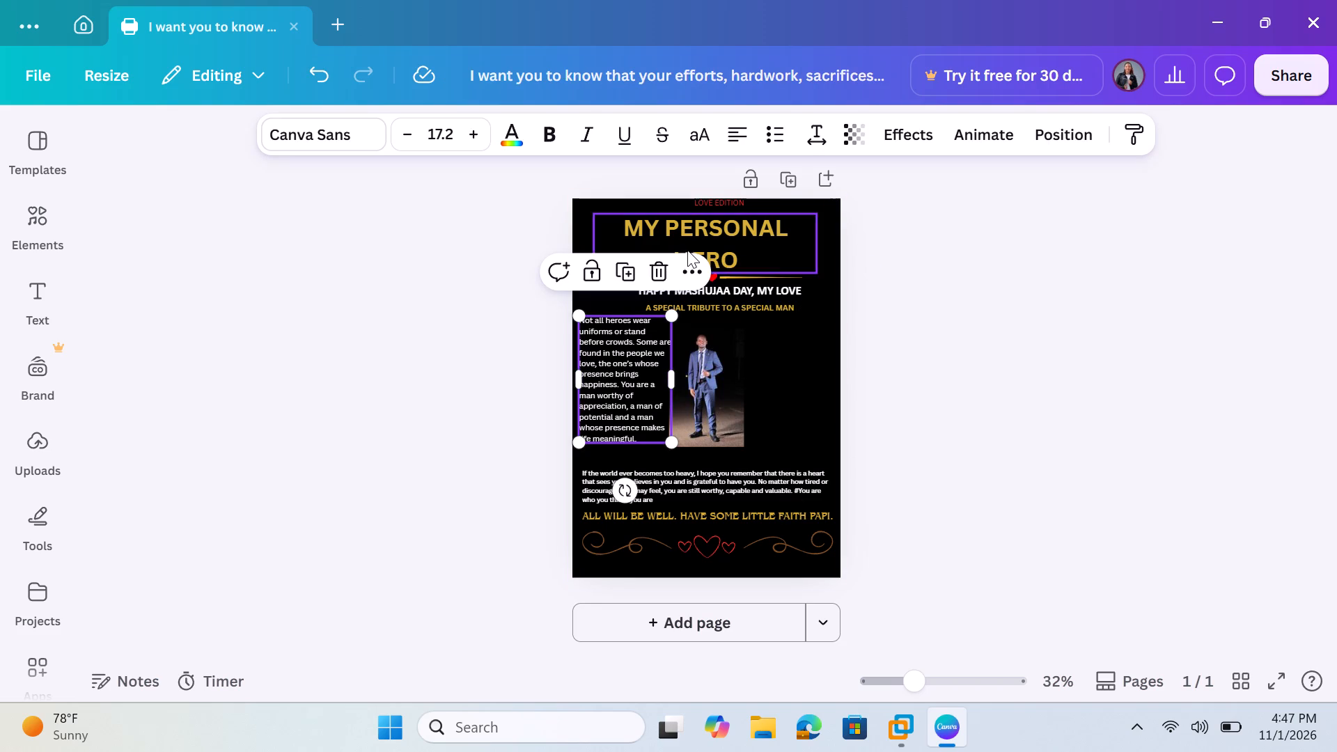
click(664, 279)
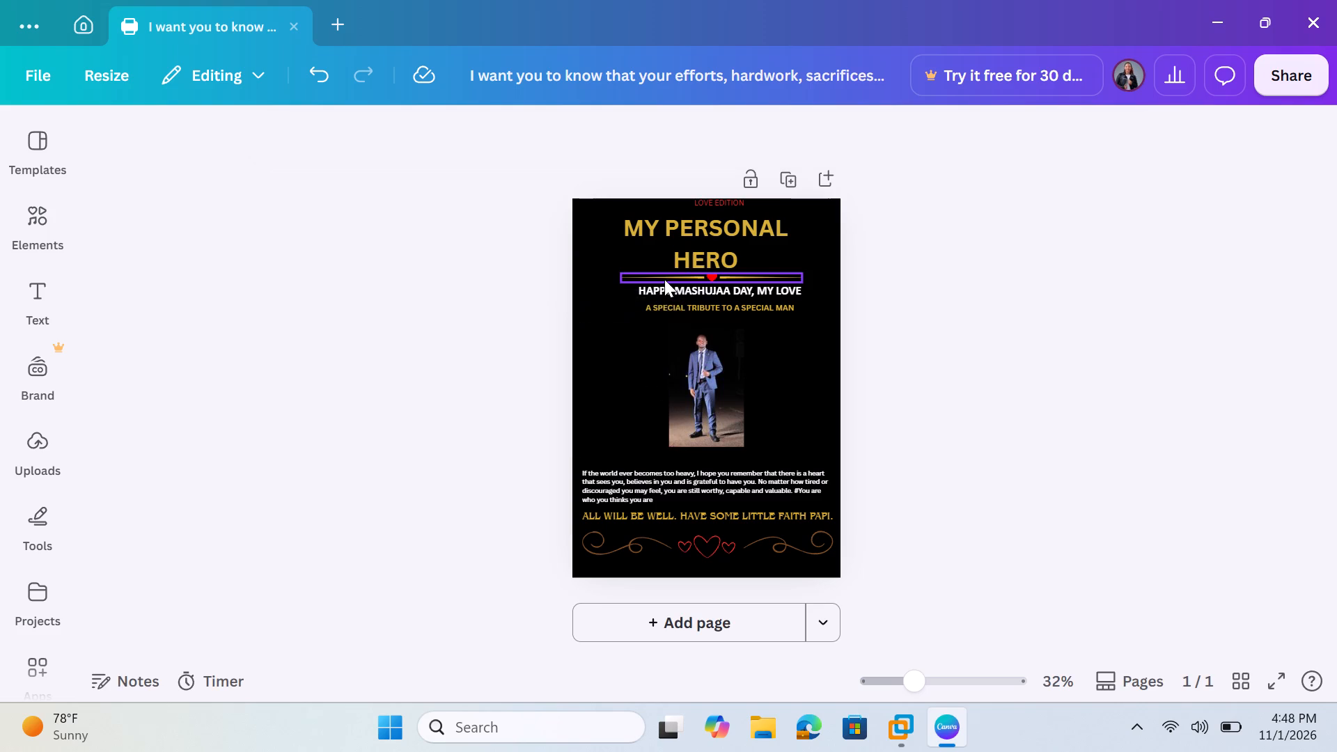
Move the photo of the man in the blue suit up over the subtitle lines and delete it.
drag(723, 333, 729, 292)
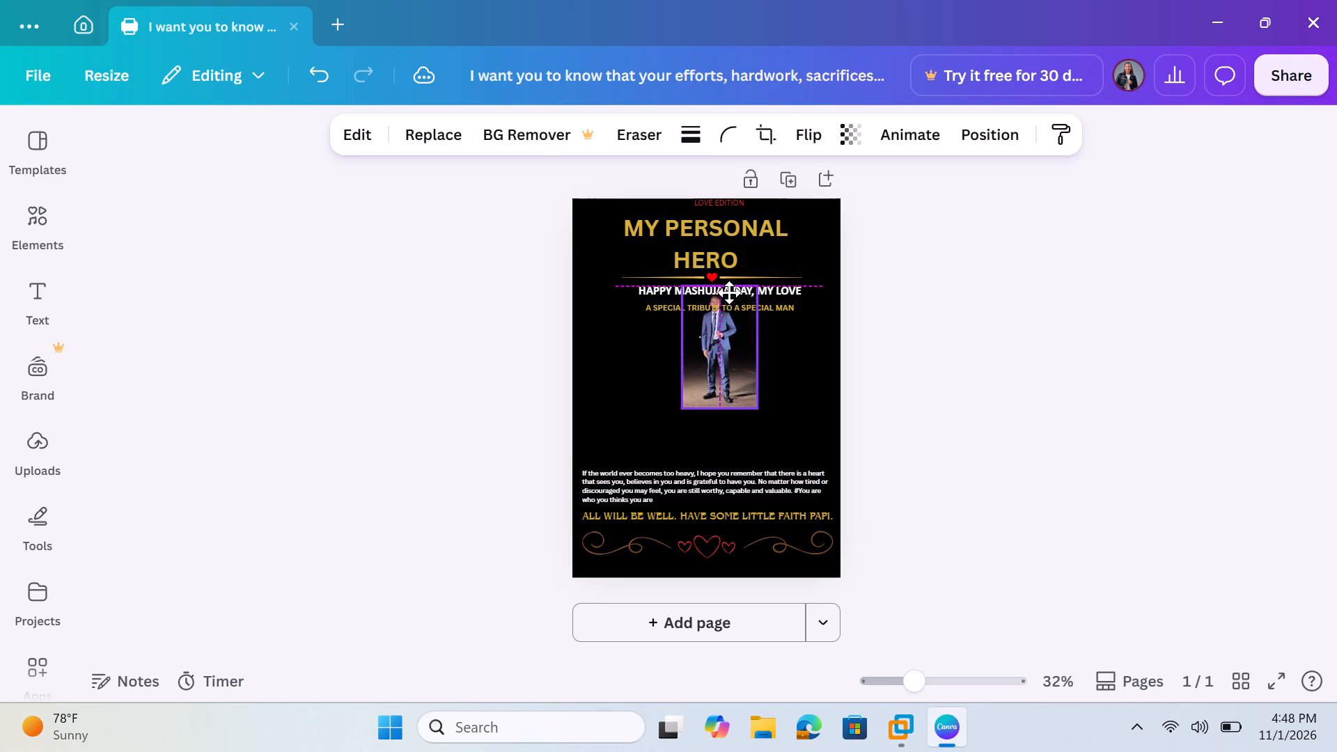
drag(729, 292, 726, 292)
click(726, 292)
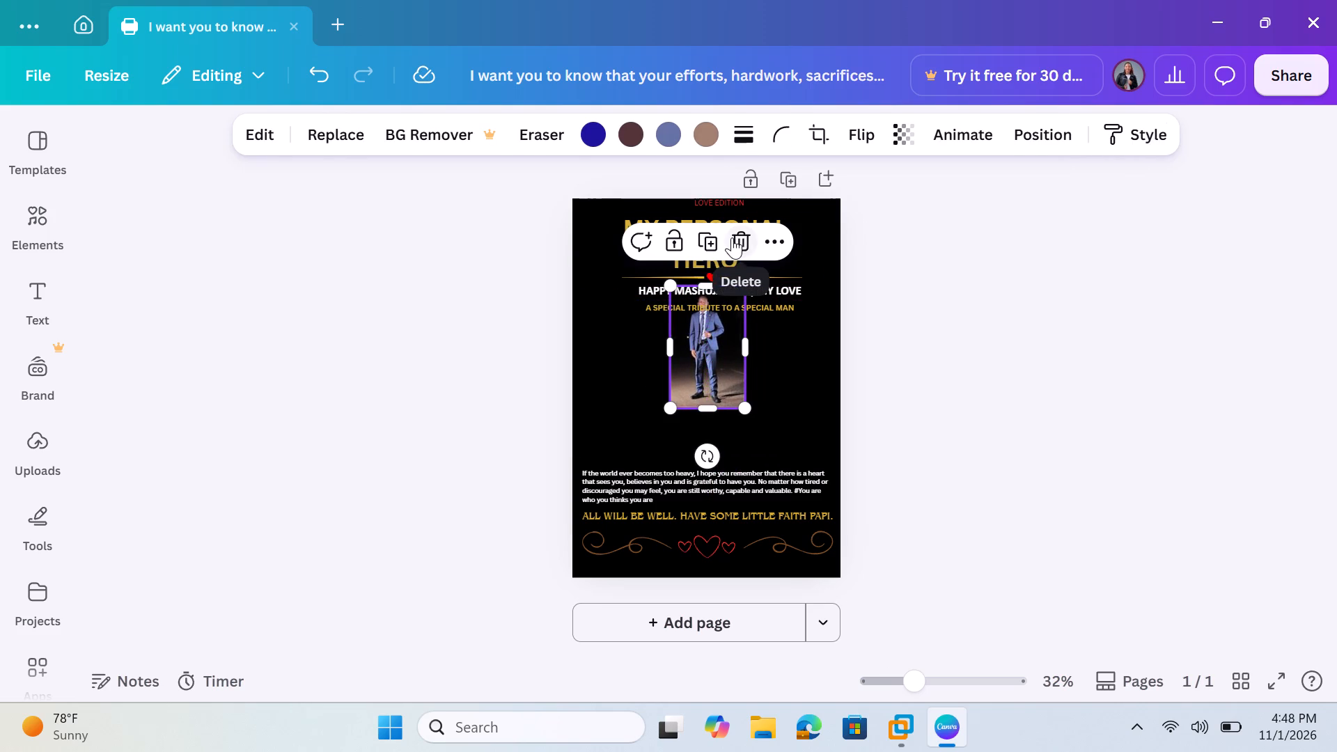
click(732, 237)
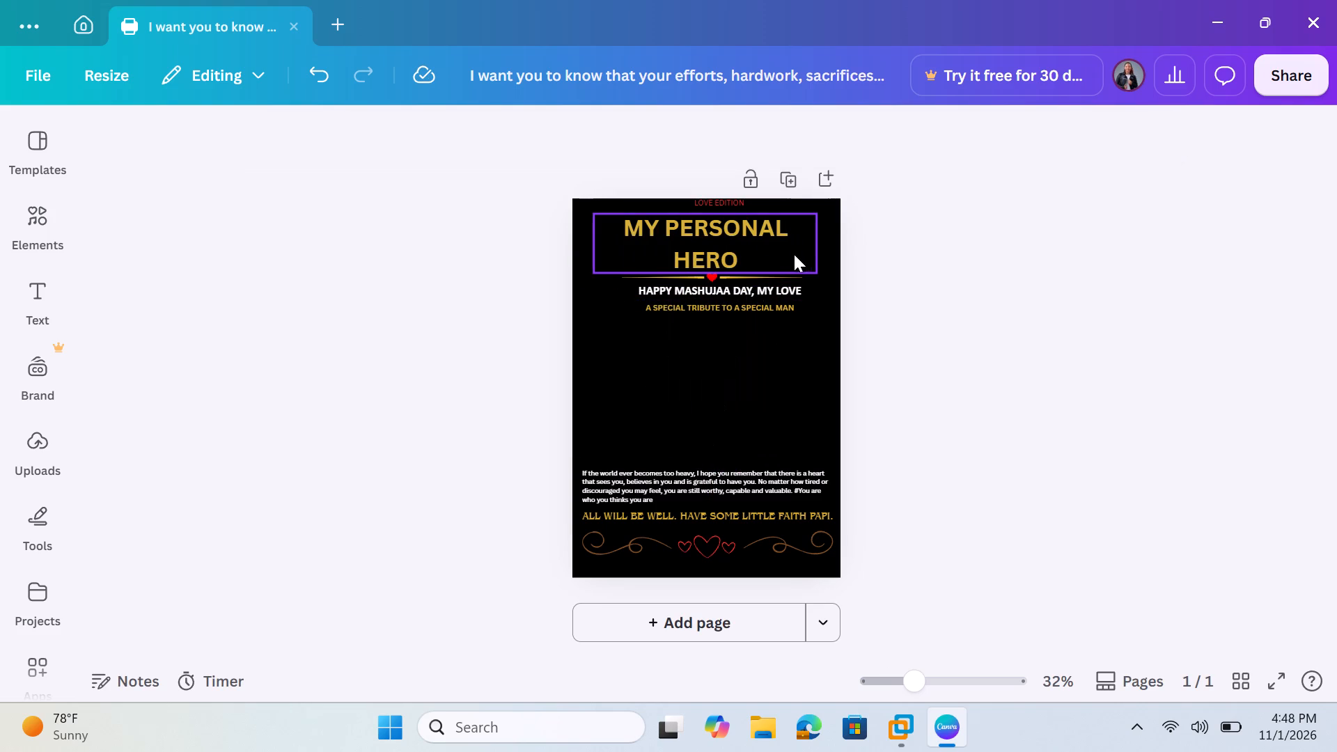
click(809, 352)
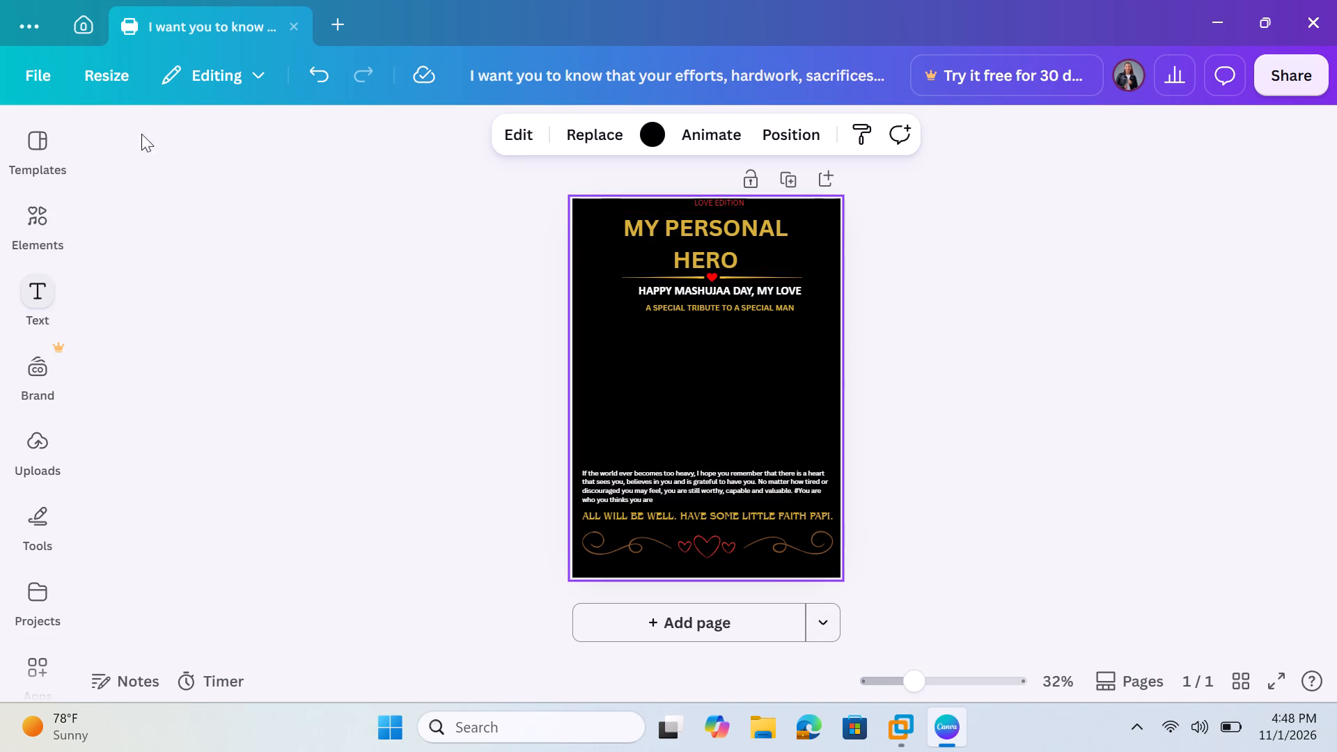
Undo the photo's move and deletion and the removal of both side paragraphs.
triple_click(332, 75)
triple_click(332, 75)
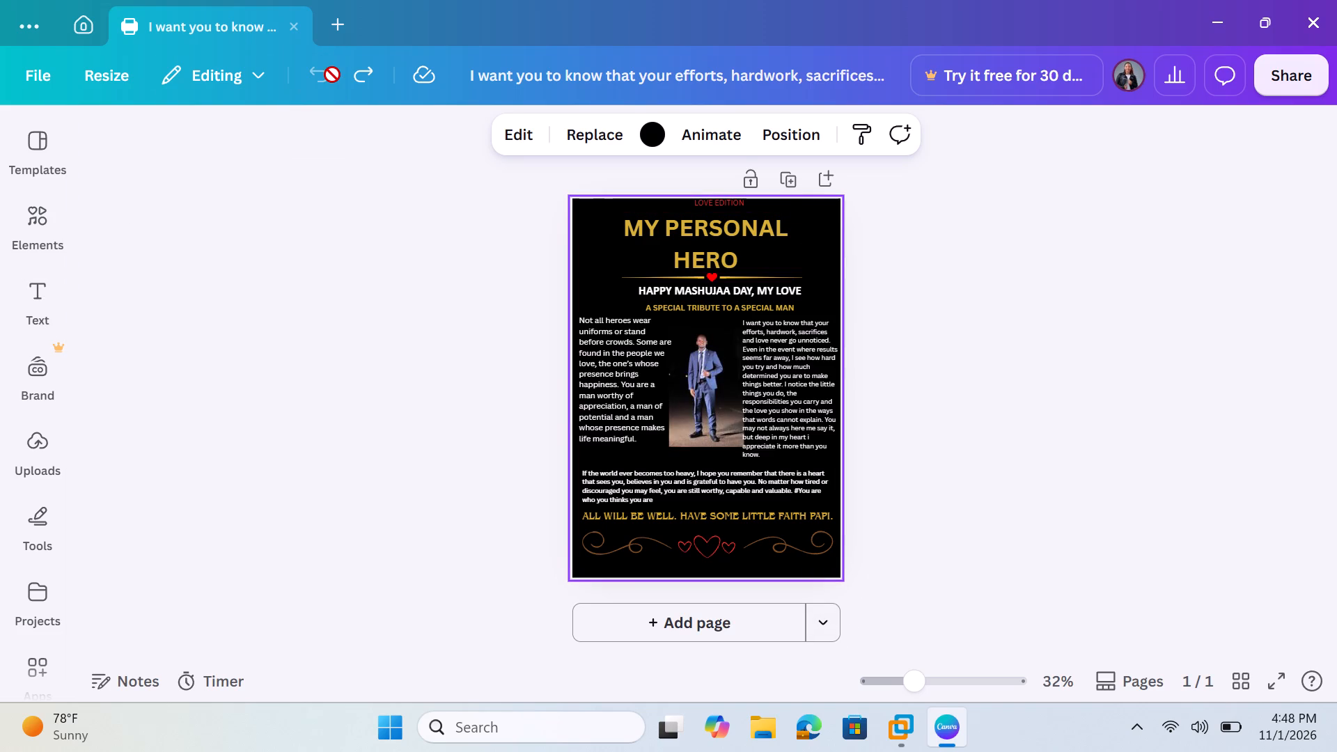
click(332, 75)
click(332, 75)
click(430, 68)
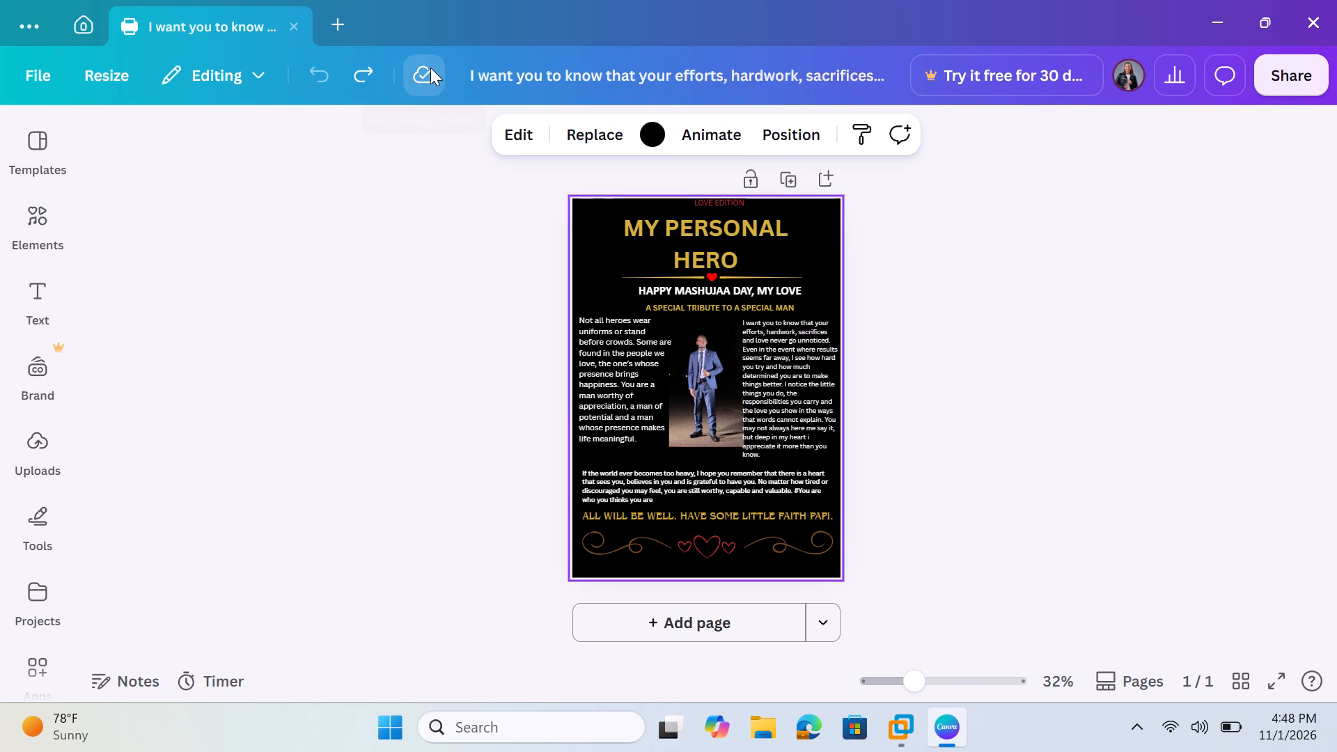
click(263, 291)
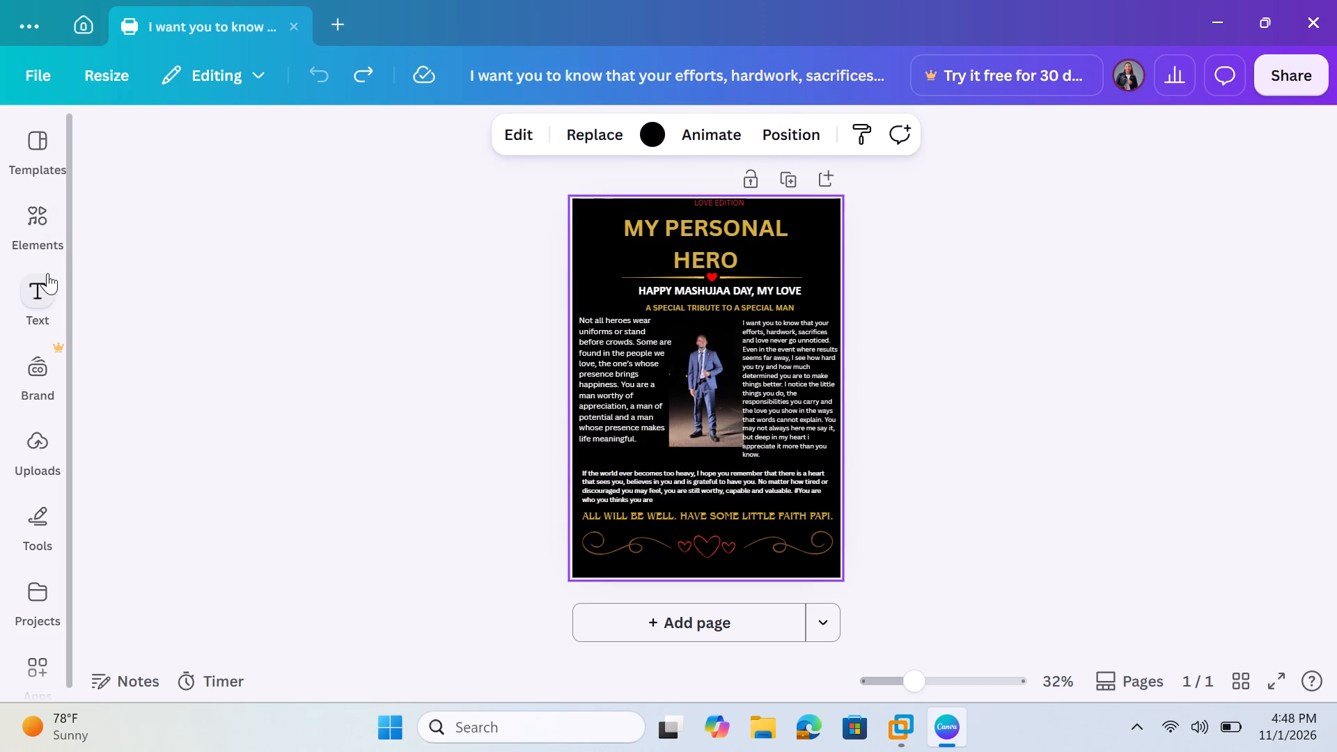
Browse the magazine templates offered for the poster design.
click(40, 139)
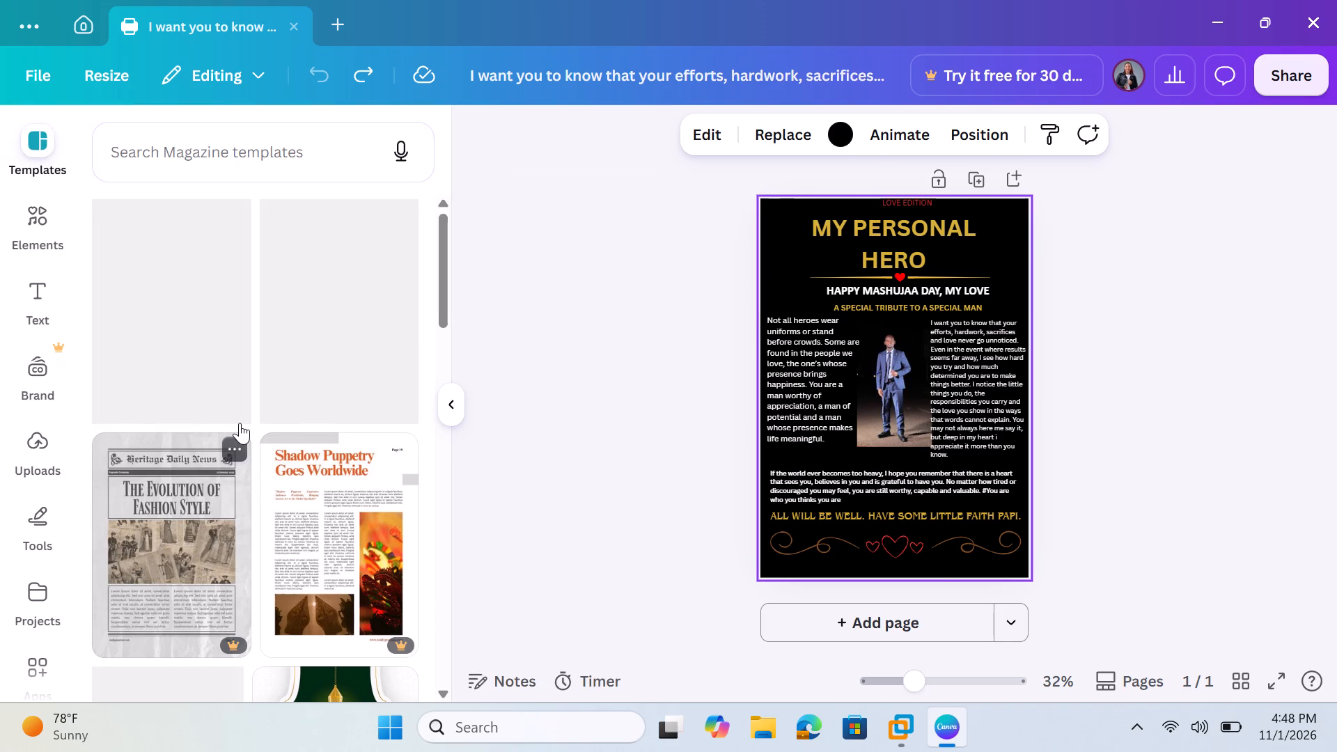
scroll(201, 354, down, 2)
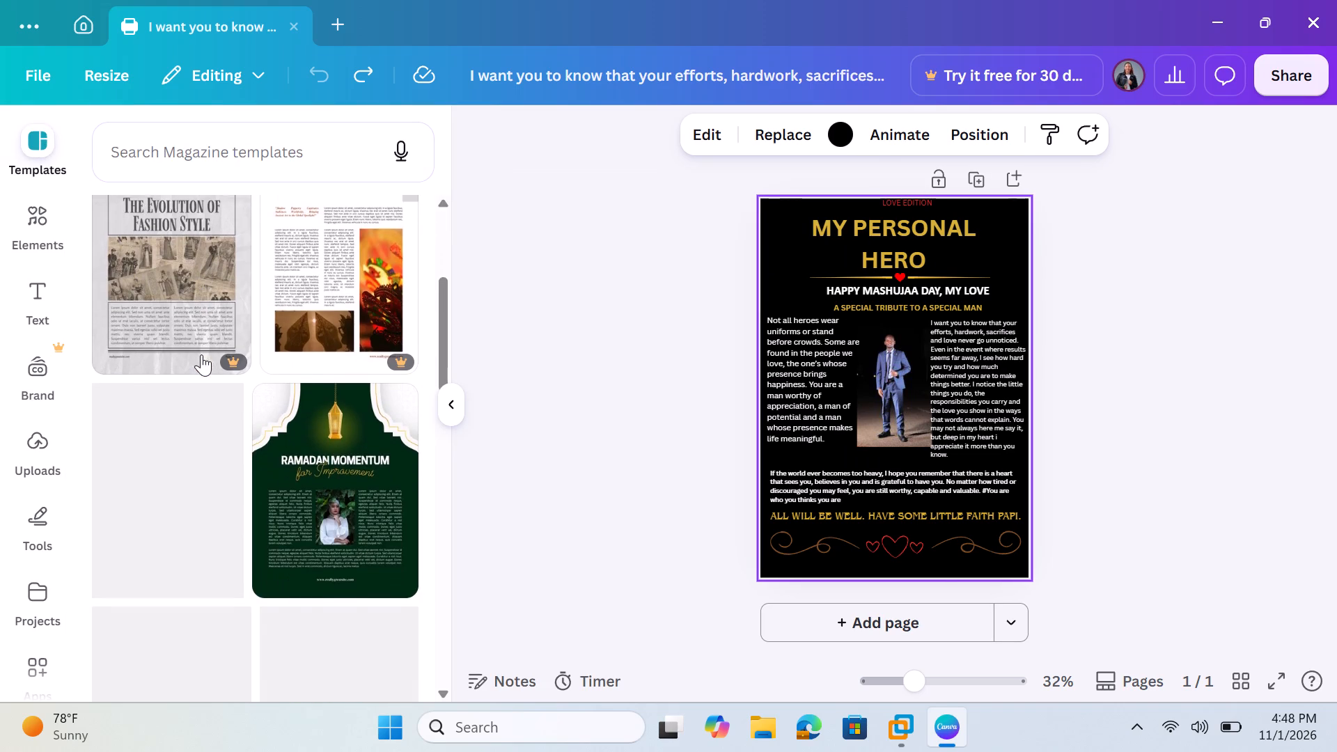
scroll(201, 354, down, 3)
scroll(201, 354, up, 6)
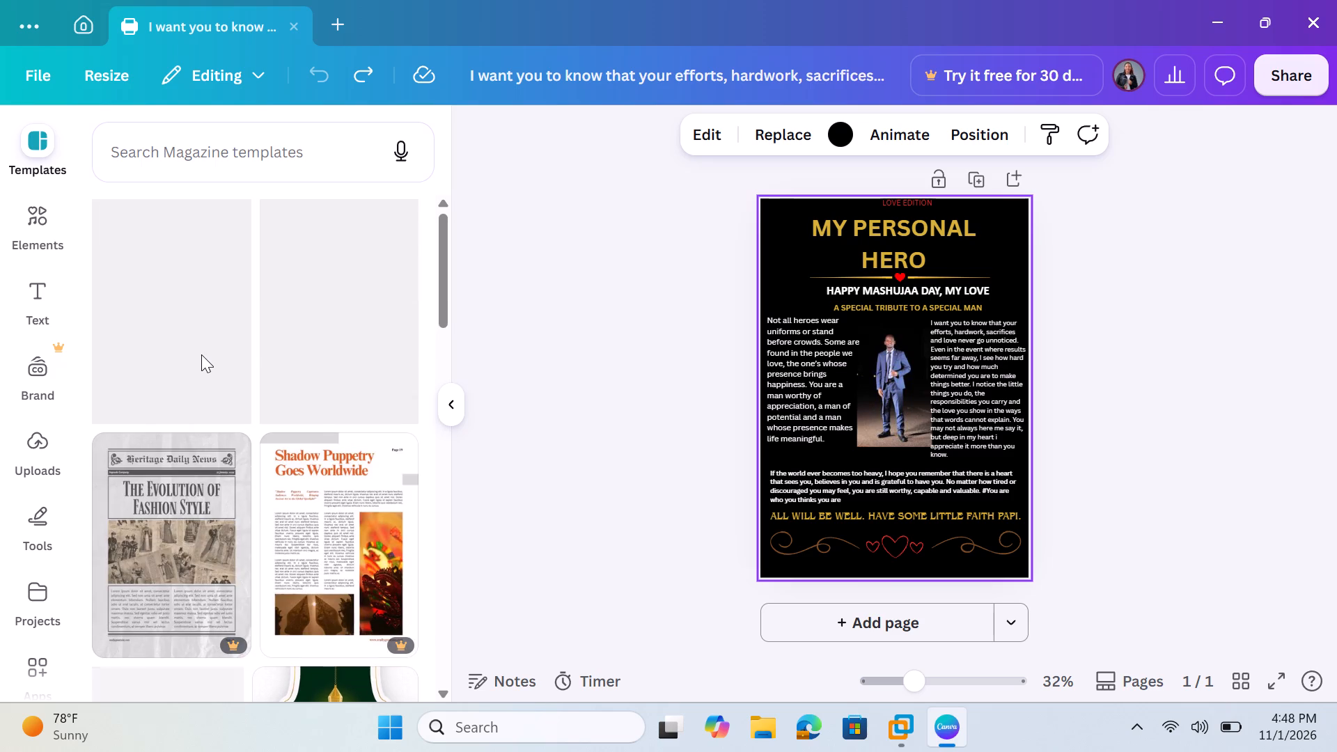
scroll(201, 354, up, 1)
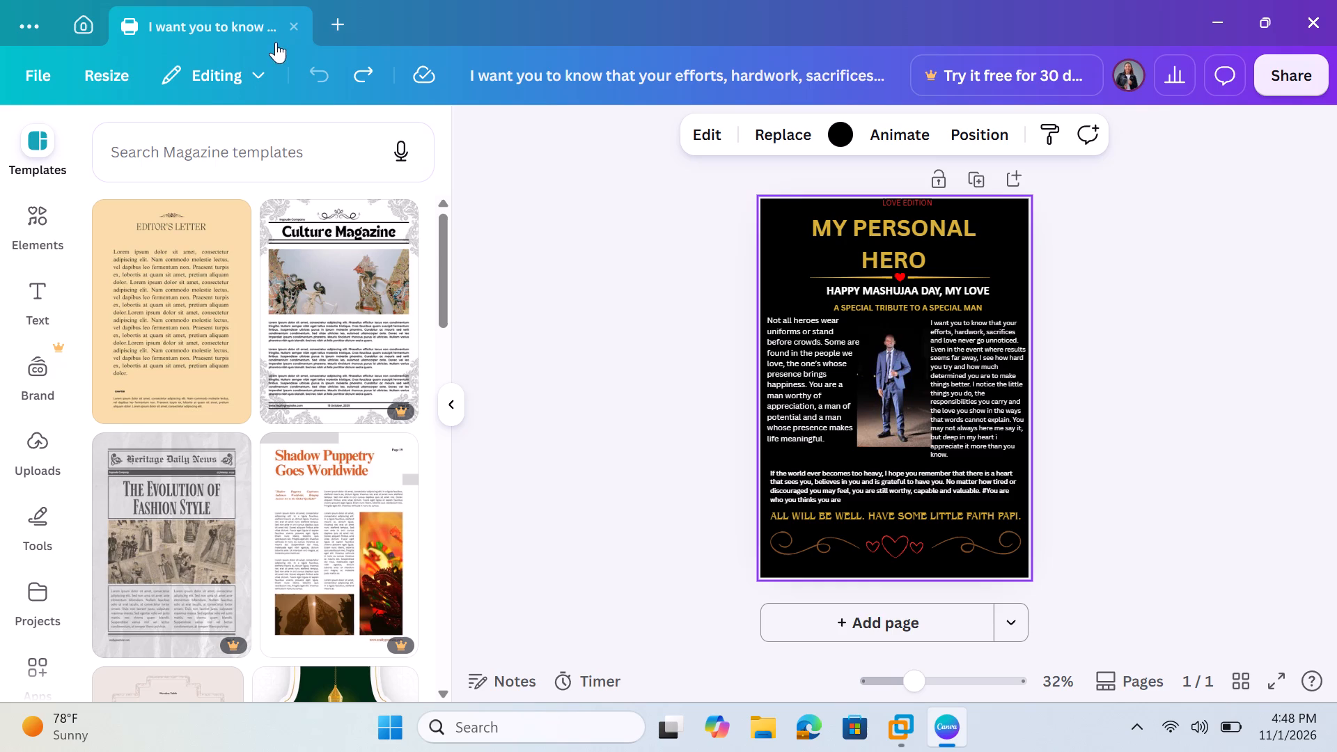
Close the "My Personal Hero" poster design and return to the home page.
click(294, 24)
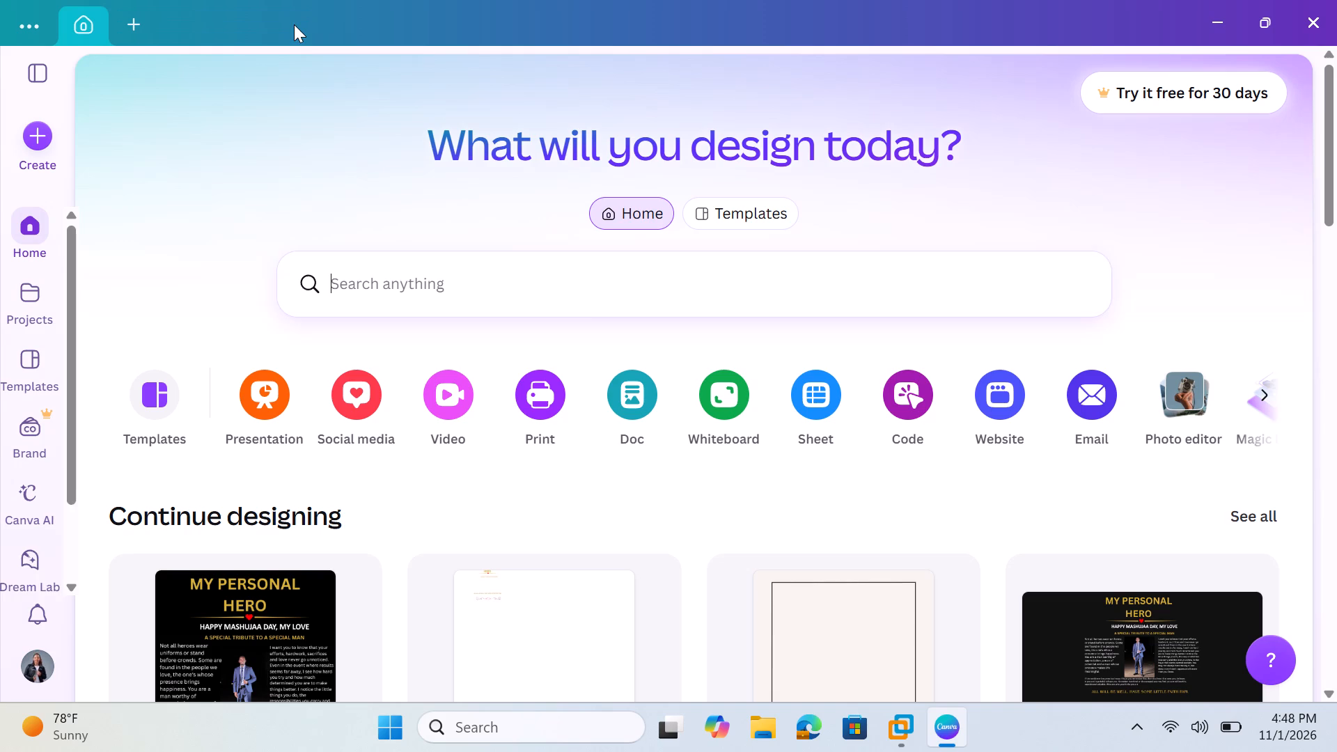
Search for graduation invitations from the home page, using the suggested term.
click(409, 304)
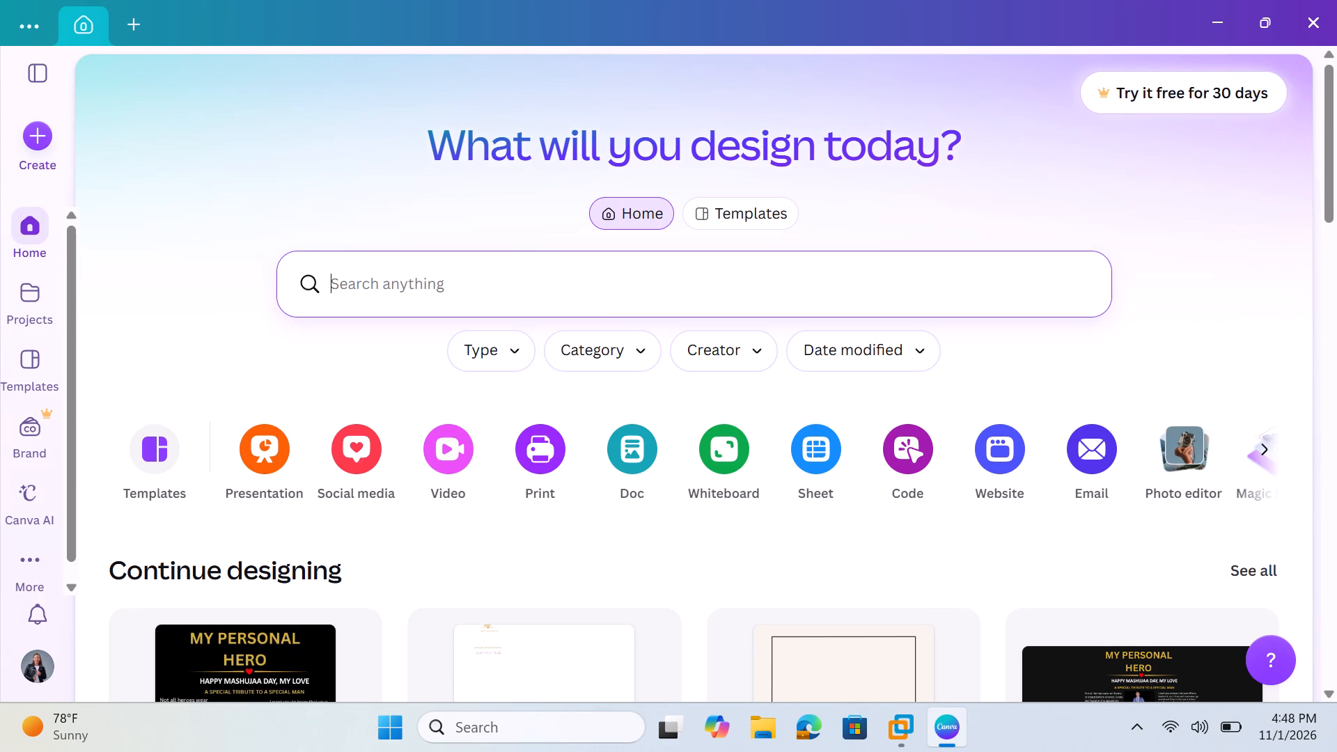
text(grad)
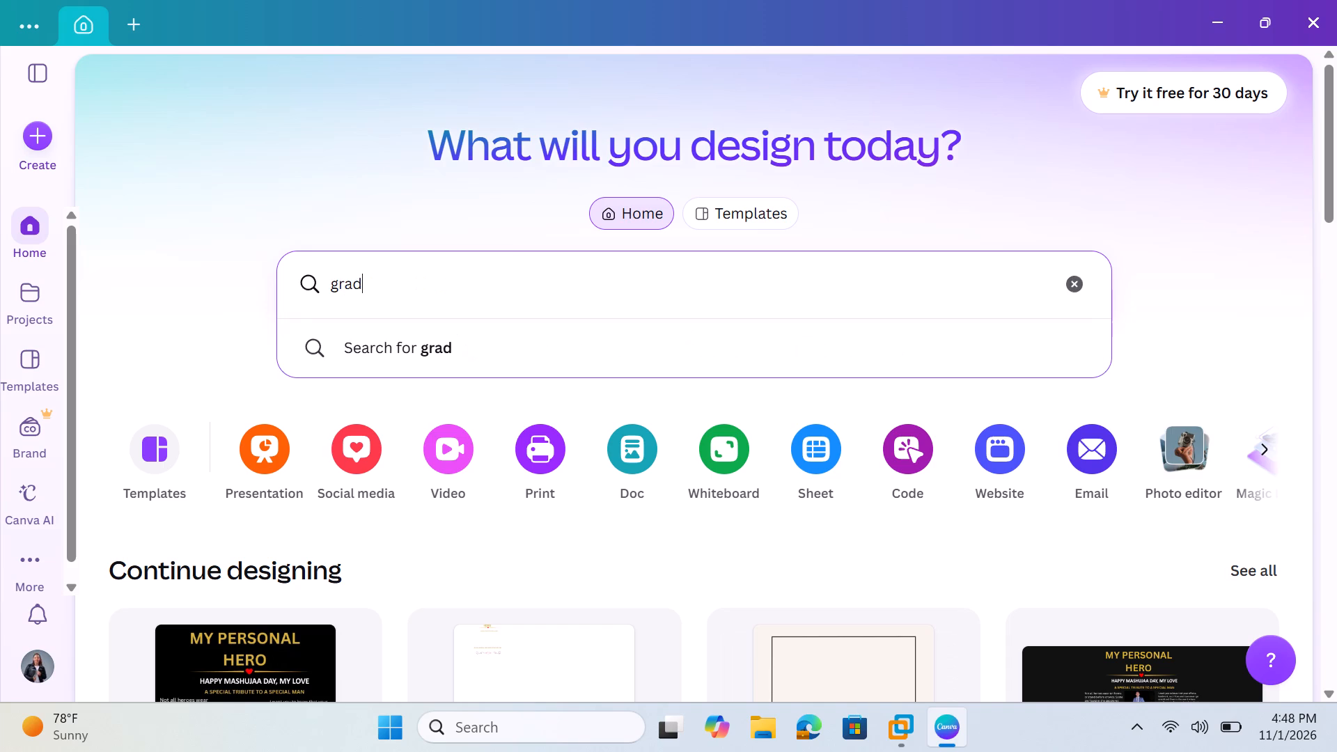
key(u)
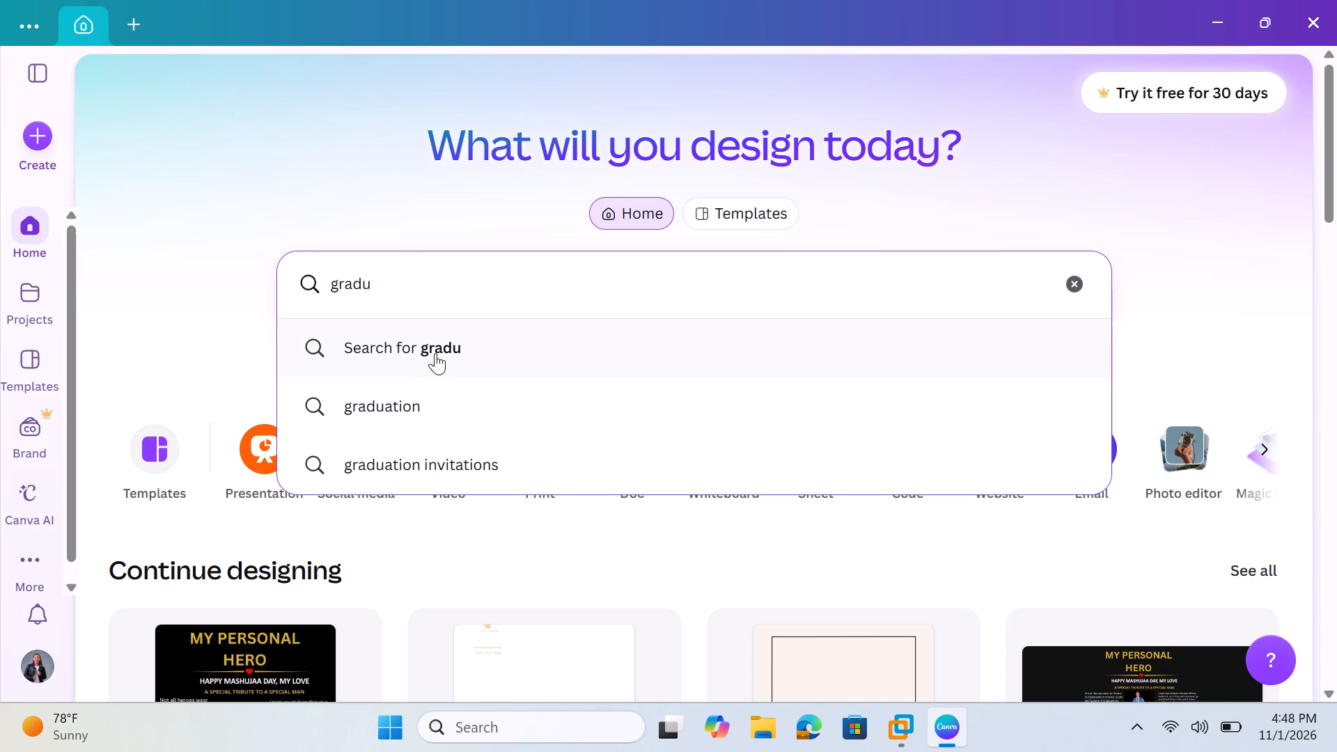
click(476, 456)
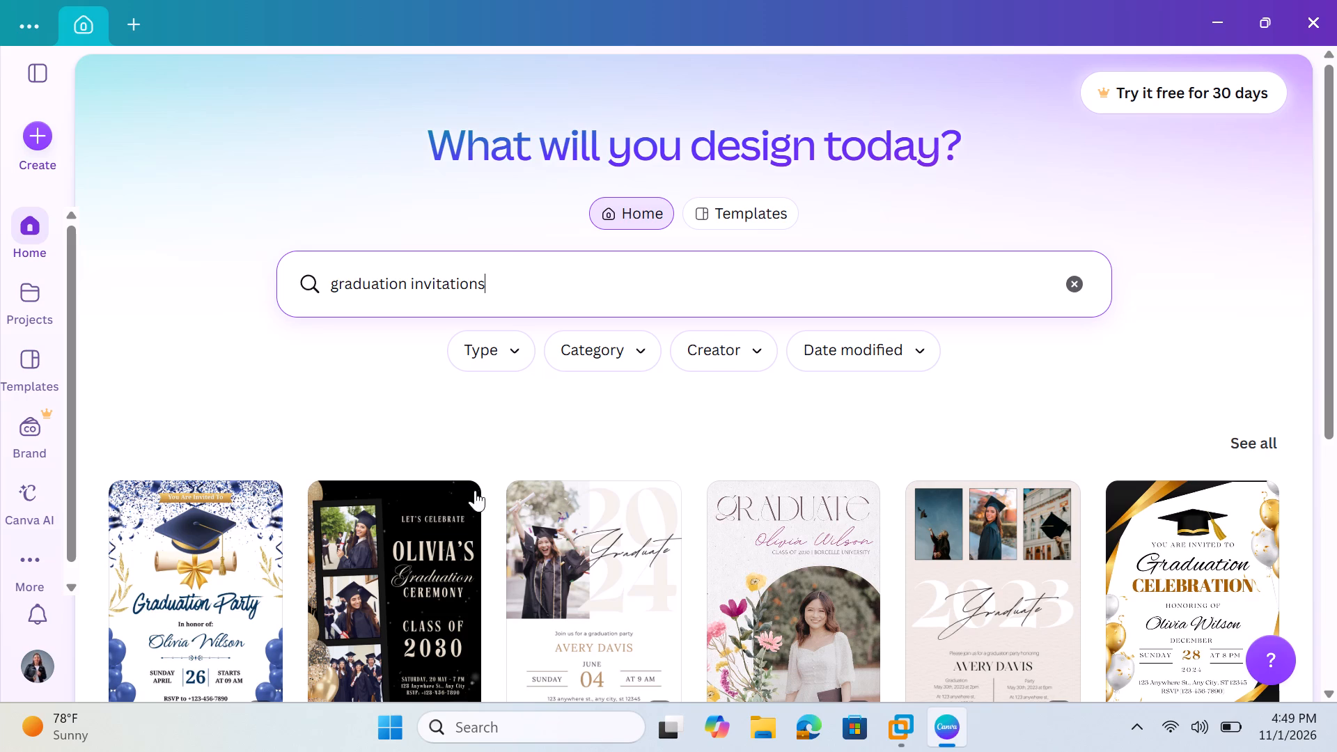
Preview the White and Gold Simple Graduation Celebration Invitation template with its similar designs, and close the preview.
scroll(498, 525, down, 1)
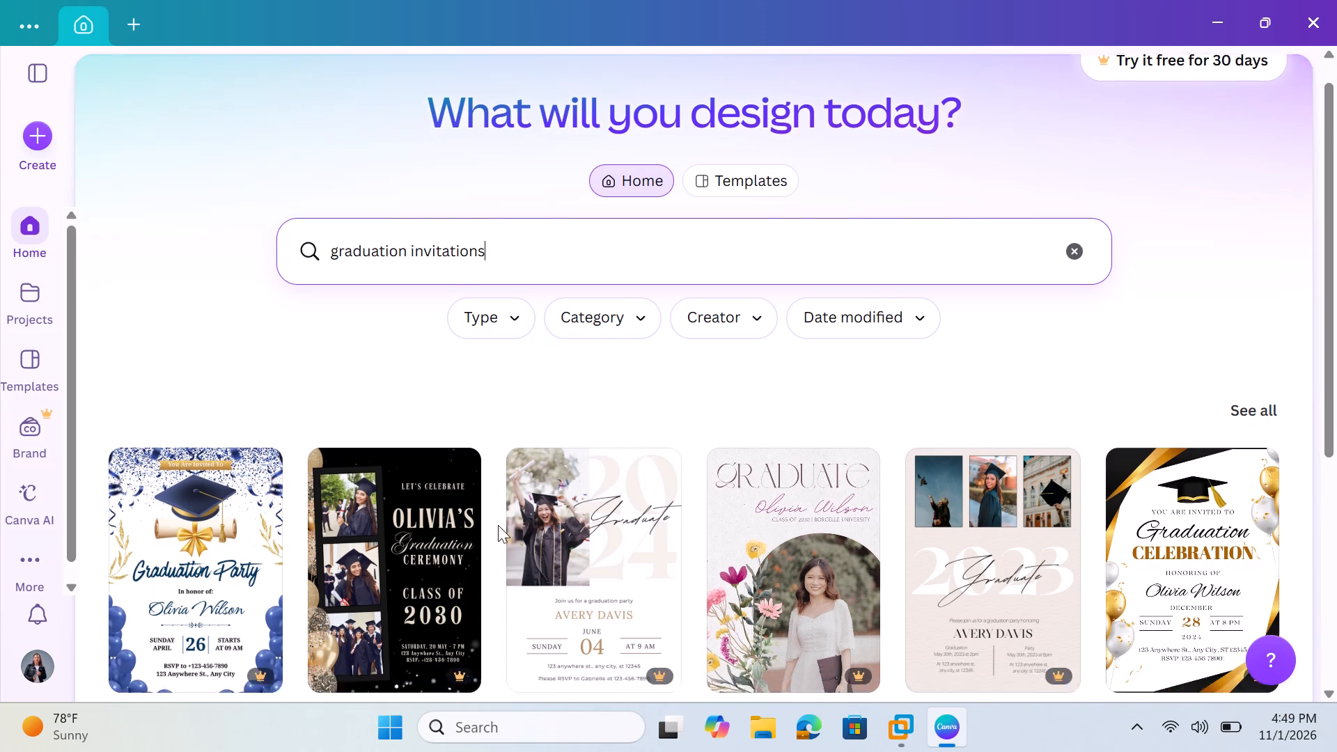
scroll(498, 525, down, 2)
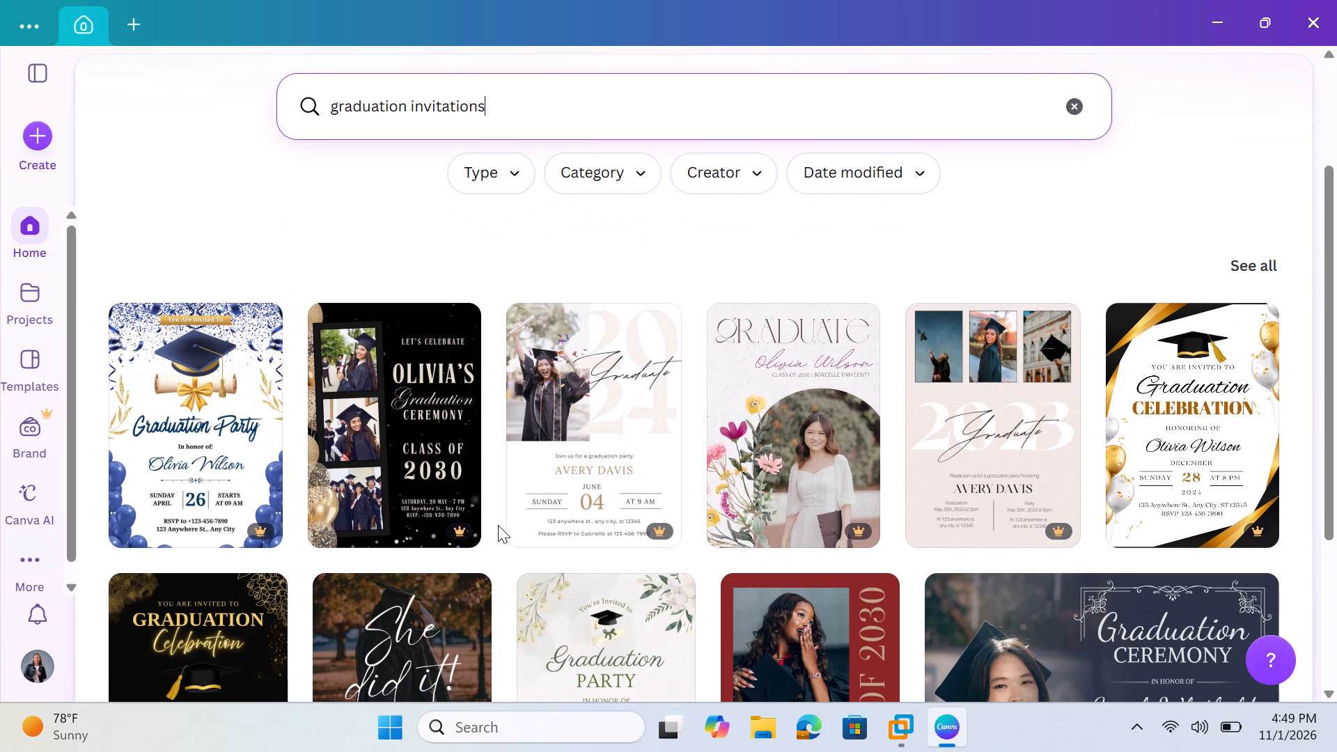
click(1189, 410)
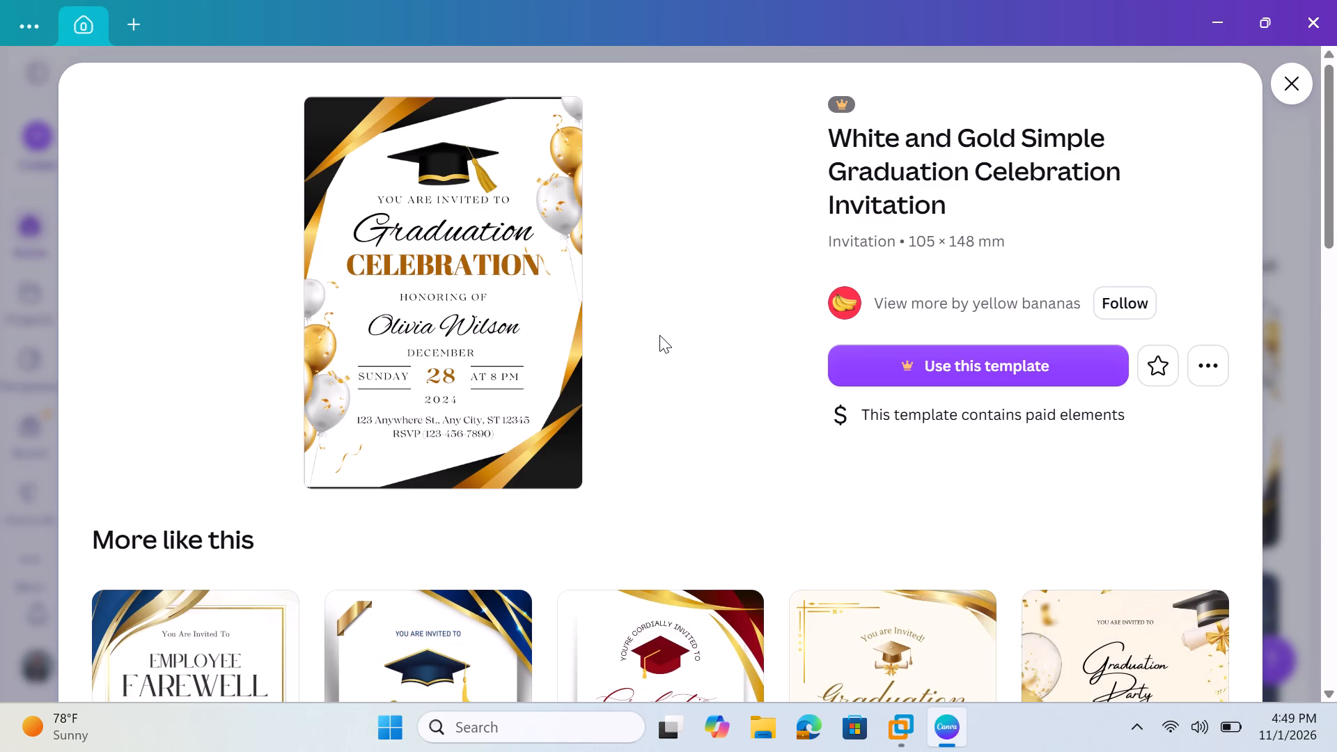
scroll(710, 352, up, 1)
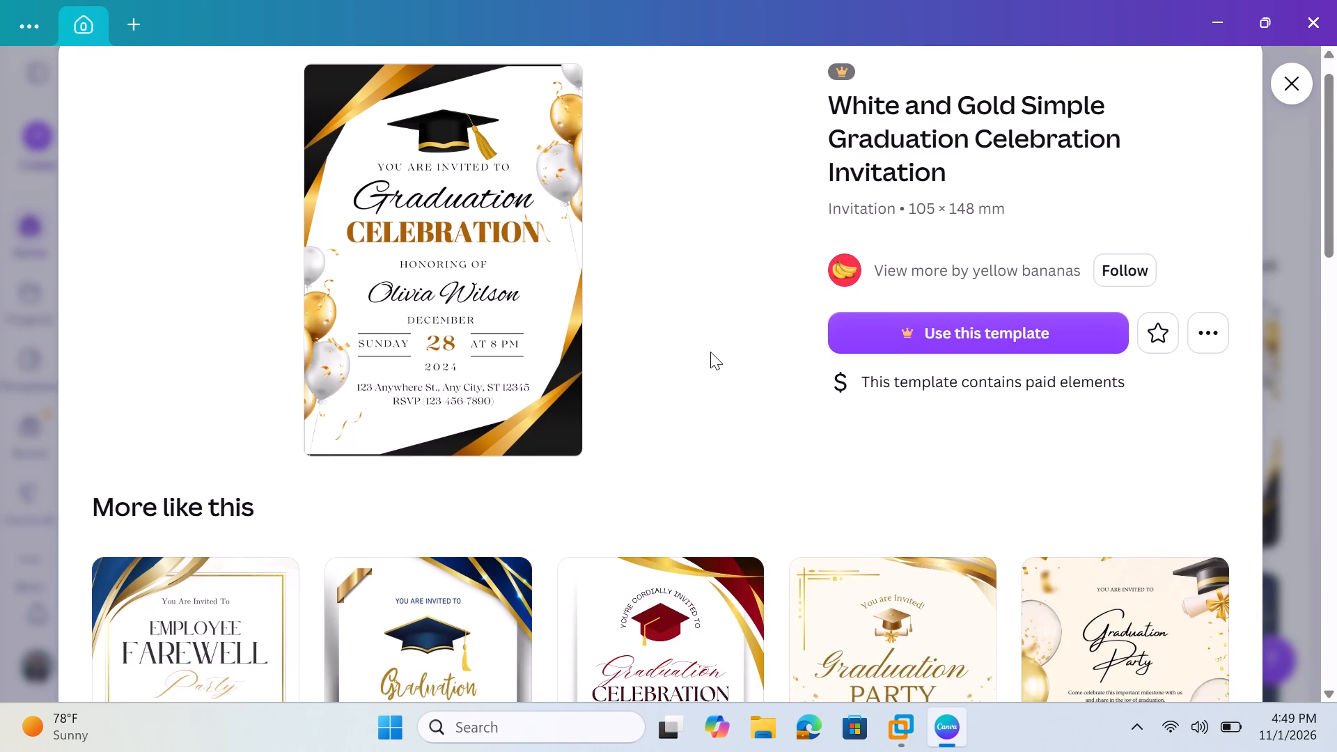
scroll(710, 352, up, 1)
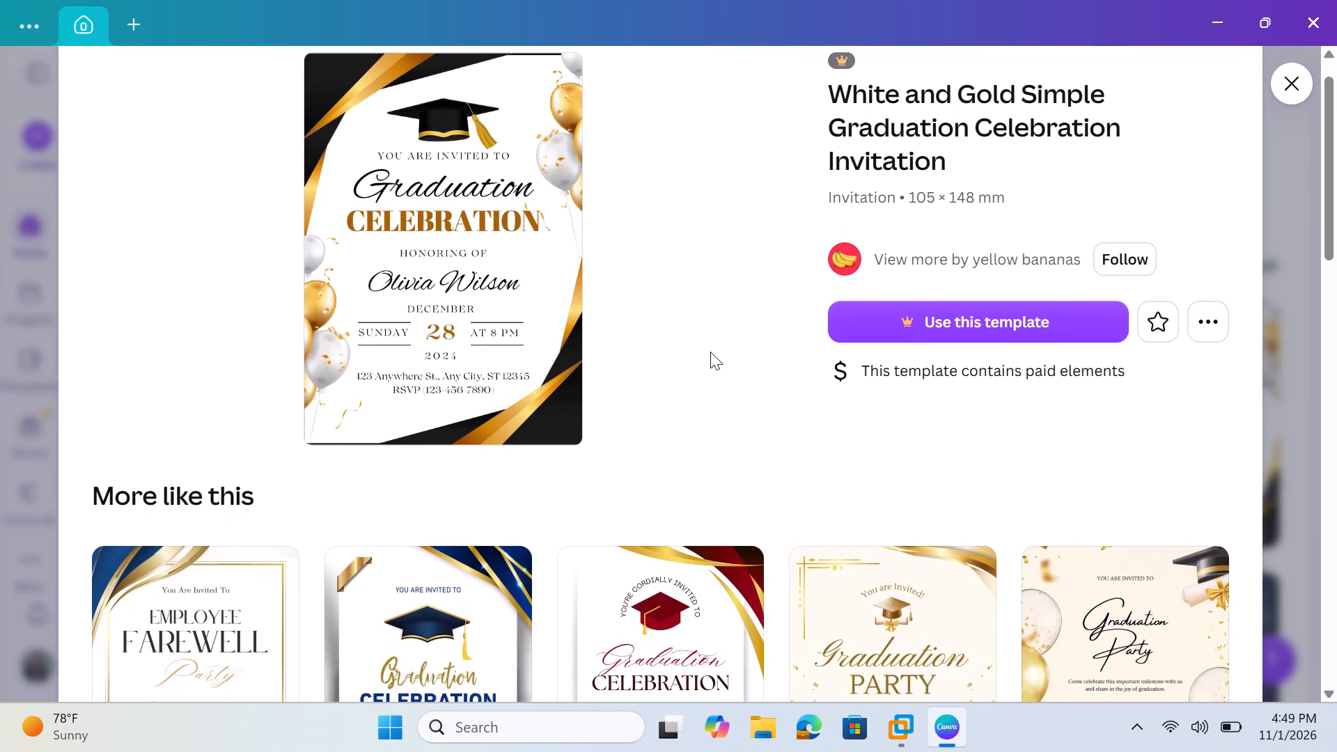
scroll(710, 352, up, 1)
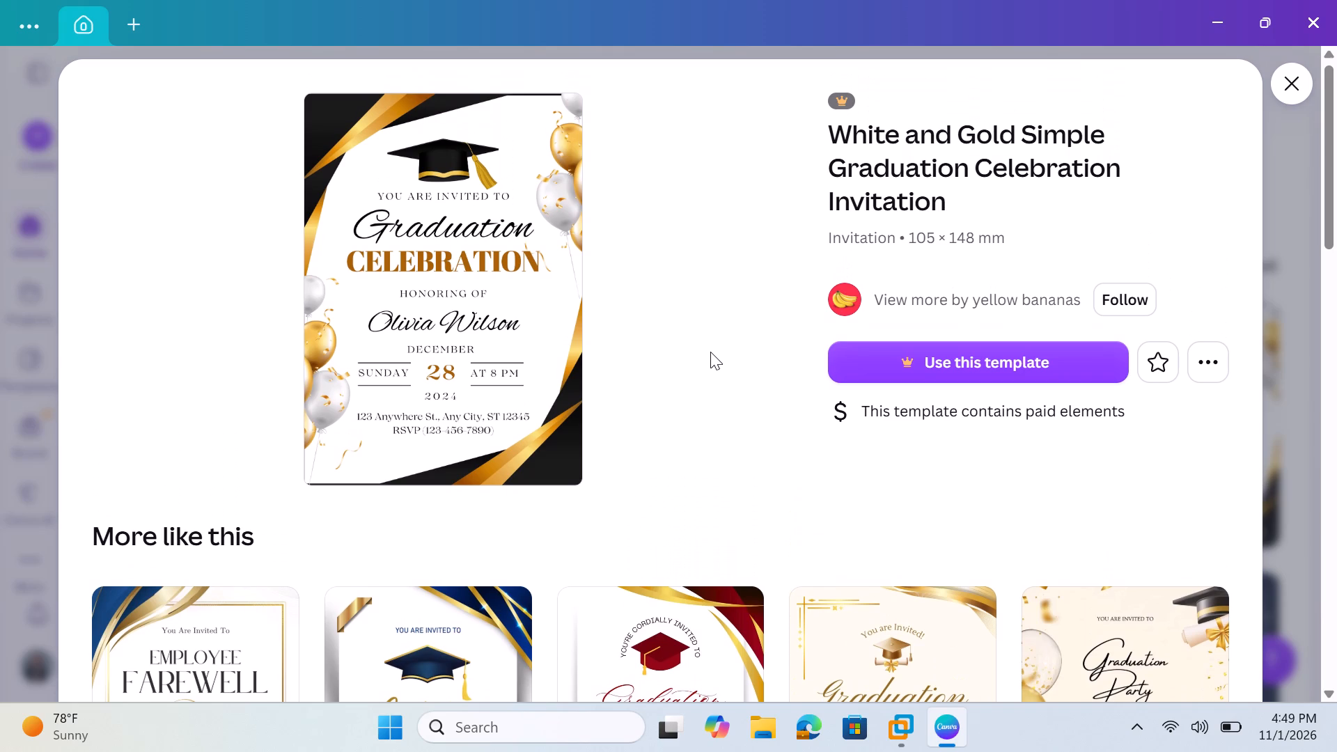
scroll(517, 366, down, 1)
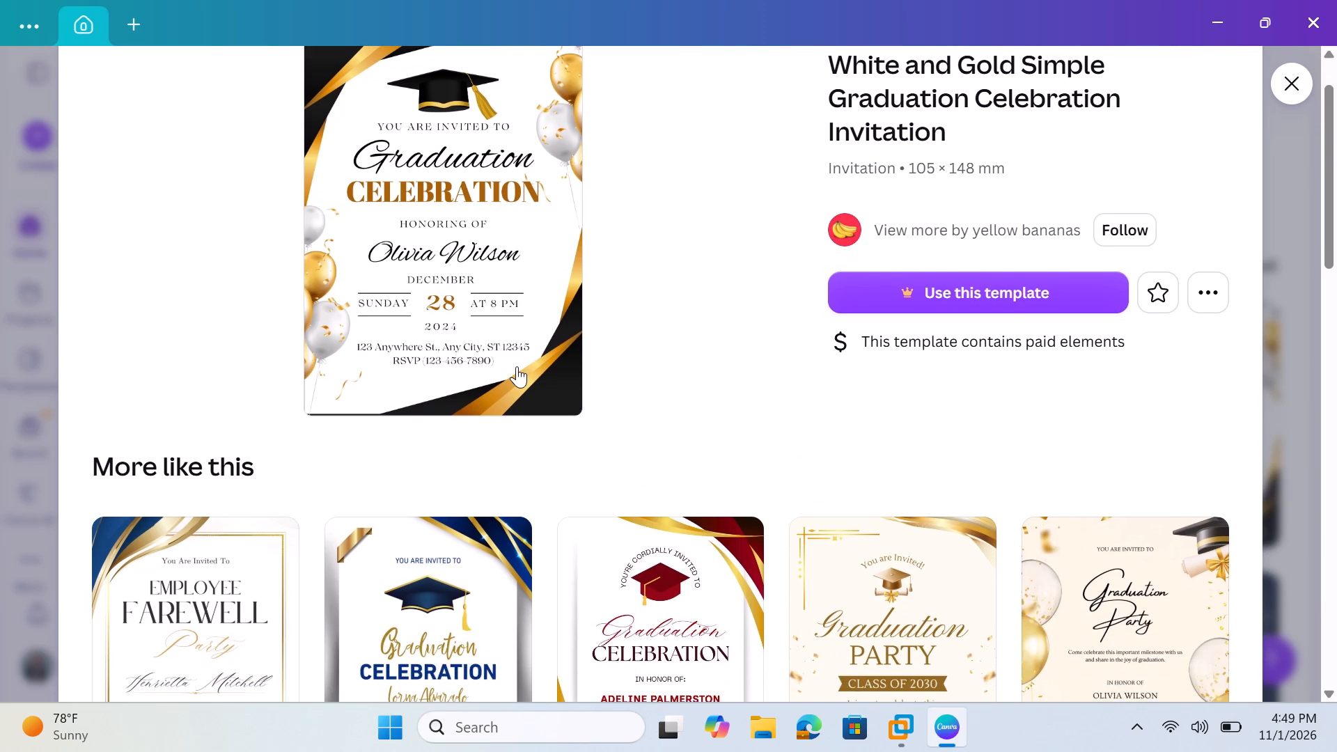
scroll(517, 366, down, 1)
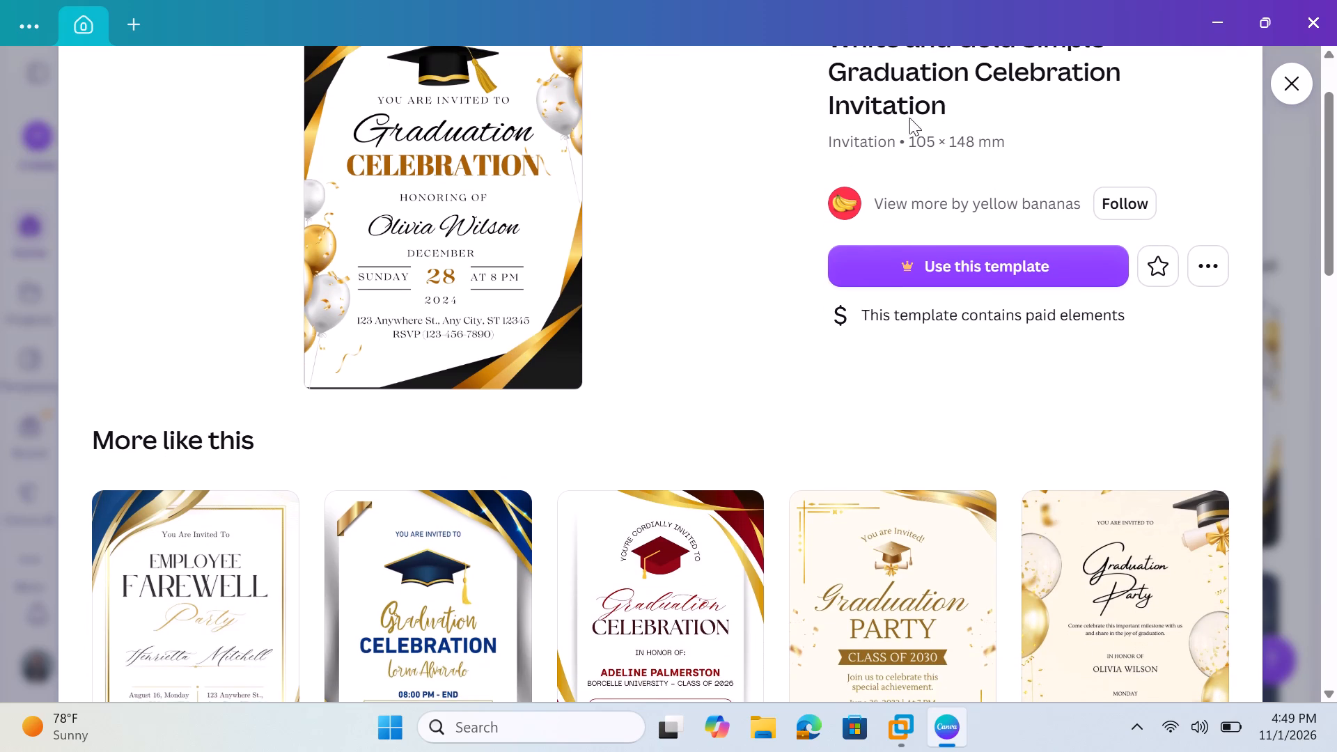
click(1281, 80)
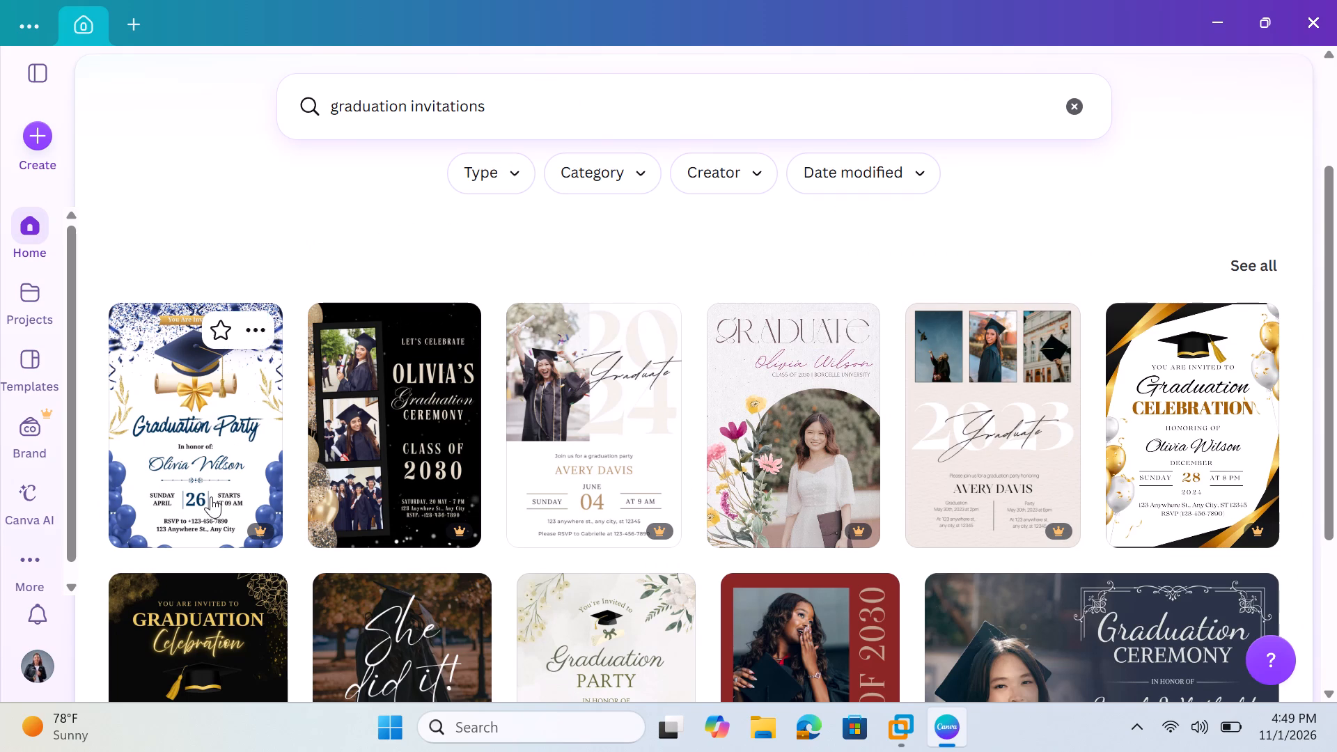
Look over the remaining graduation invitation templates and go back to the home page.
scroll(211, 496, down, 2)
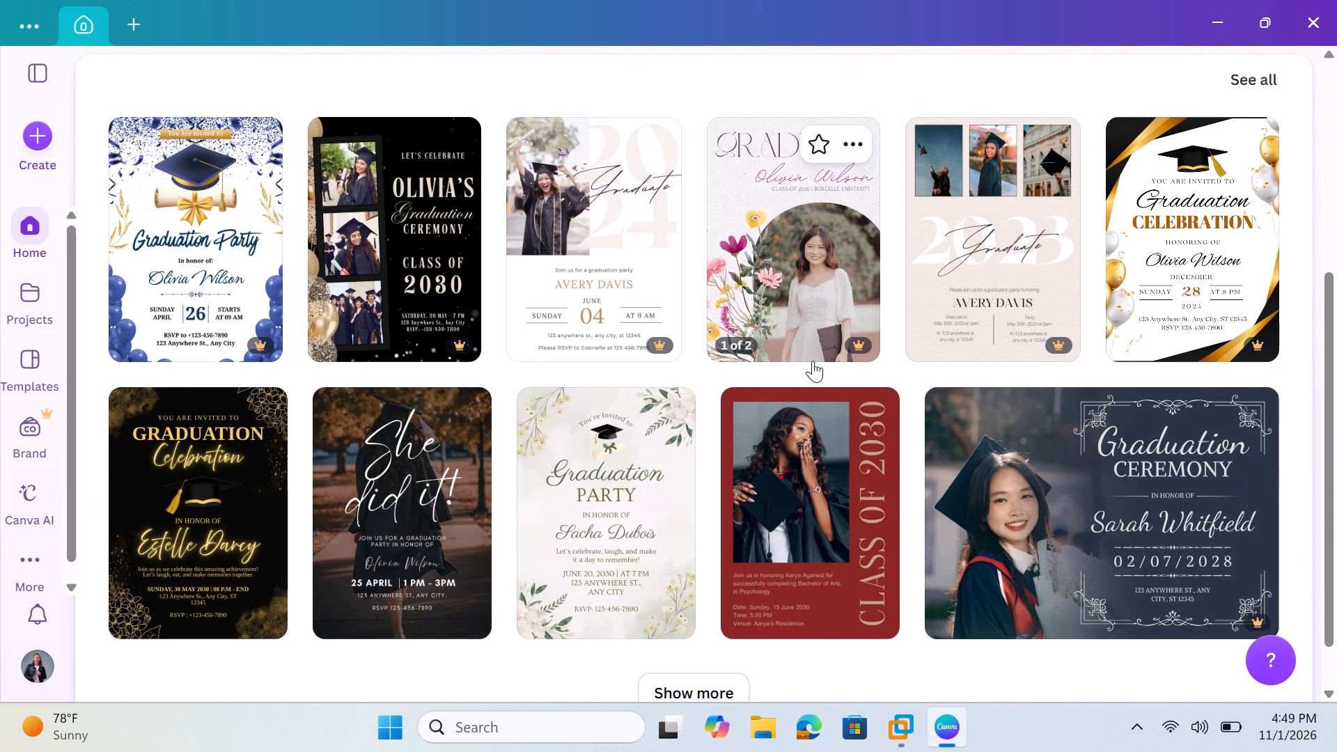
scroll(639, 402, up, 1)
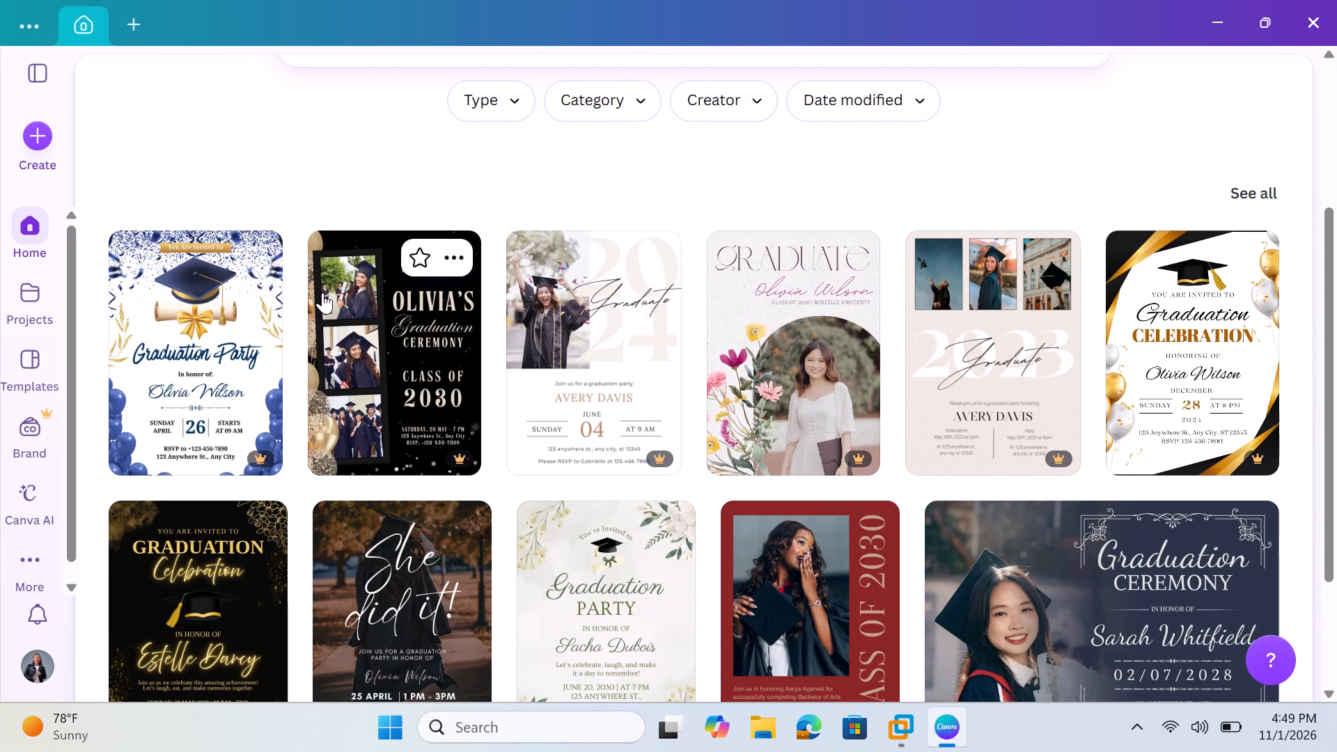
click(28, 260)
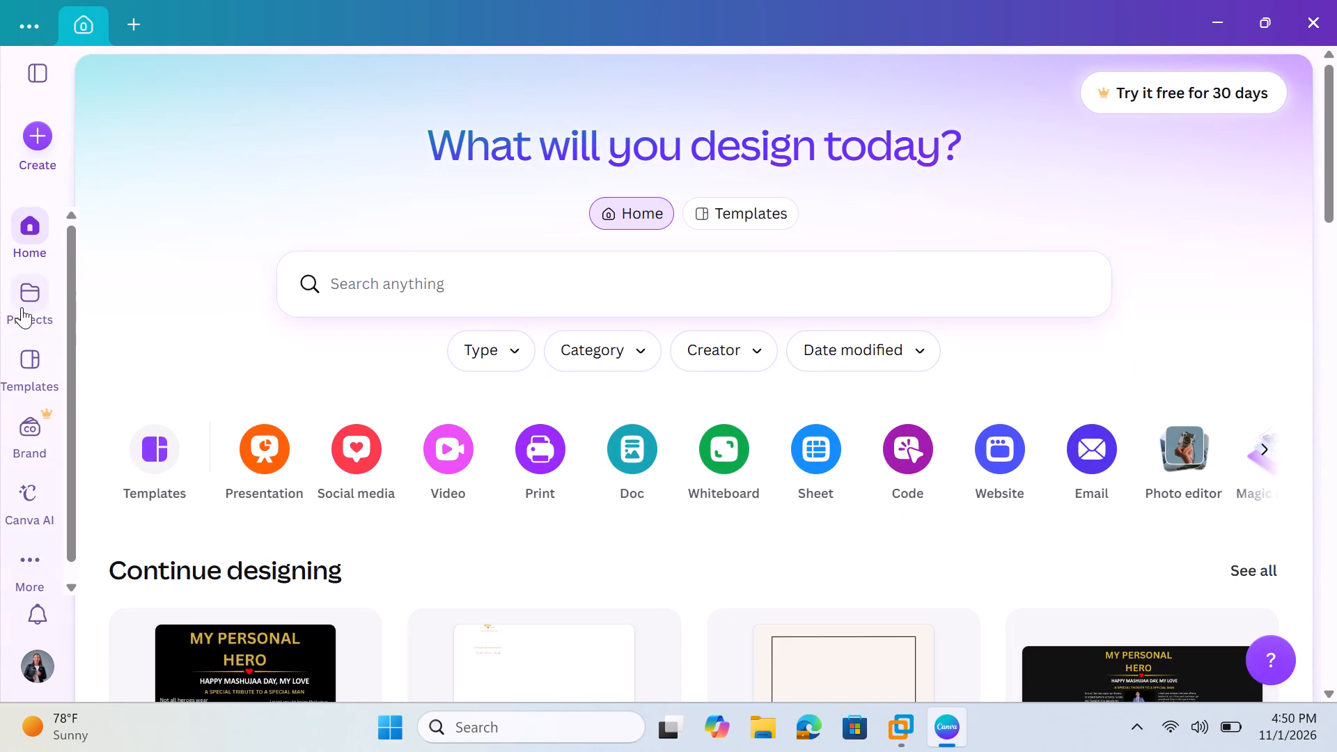
Search for "a4 portrait" from the home page and look over the matching templates.
click(402, 265)
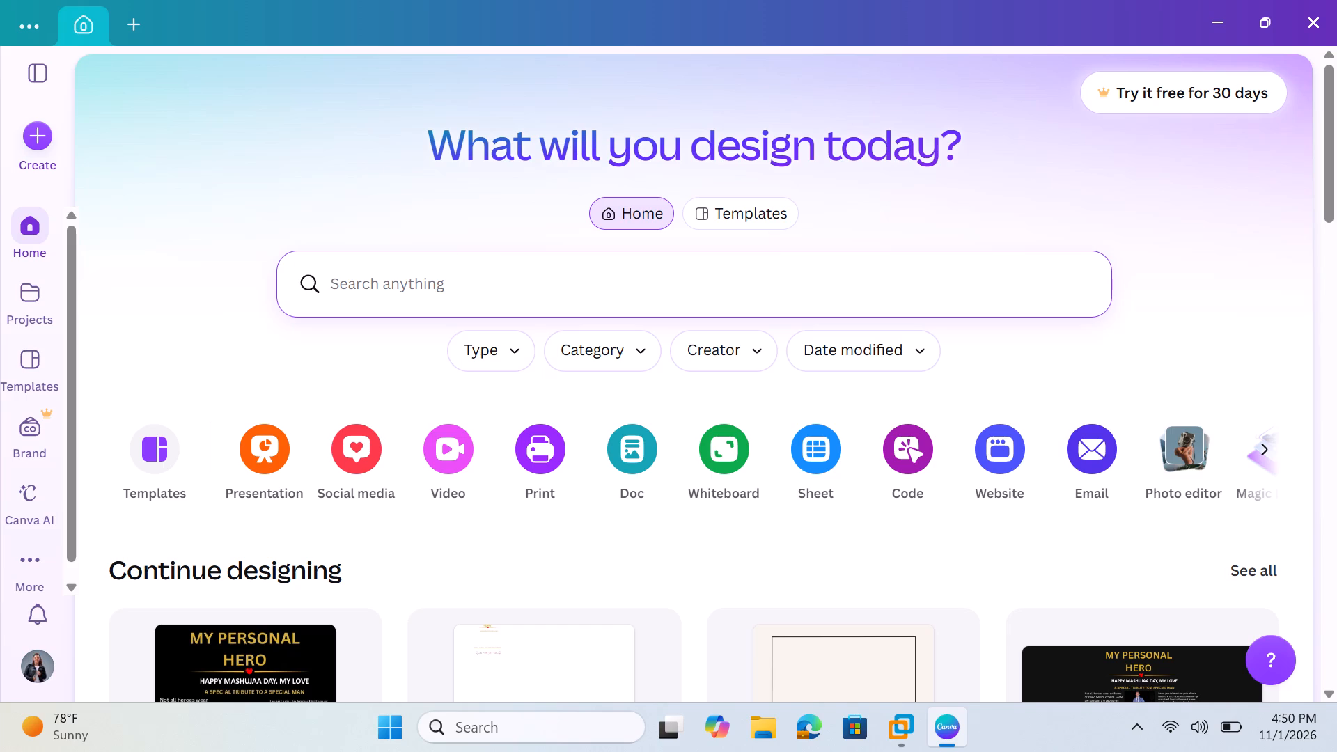
key(4)
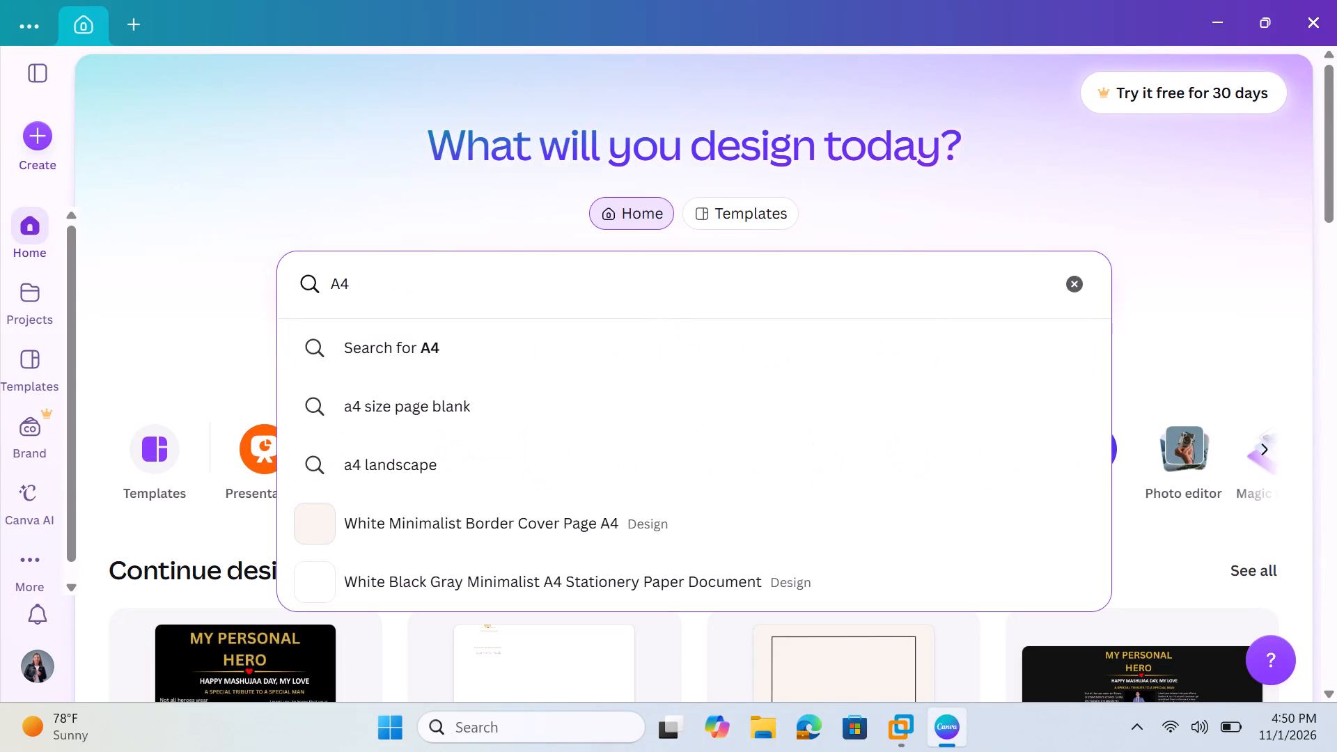
key(space)
text(ooe)
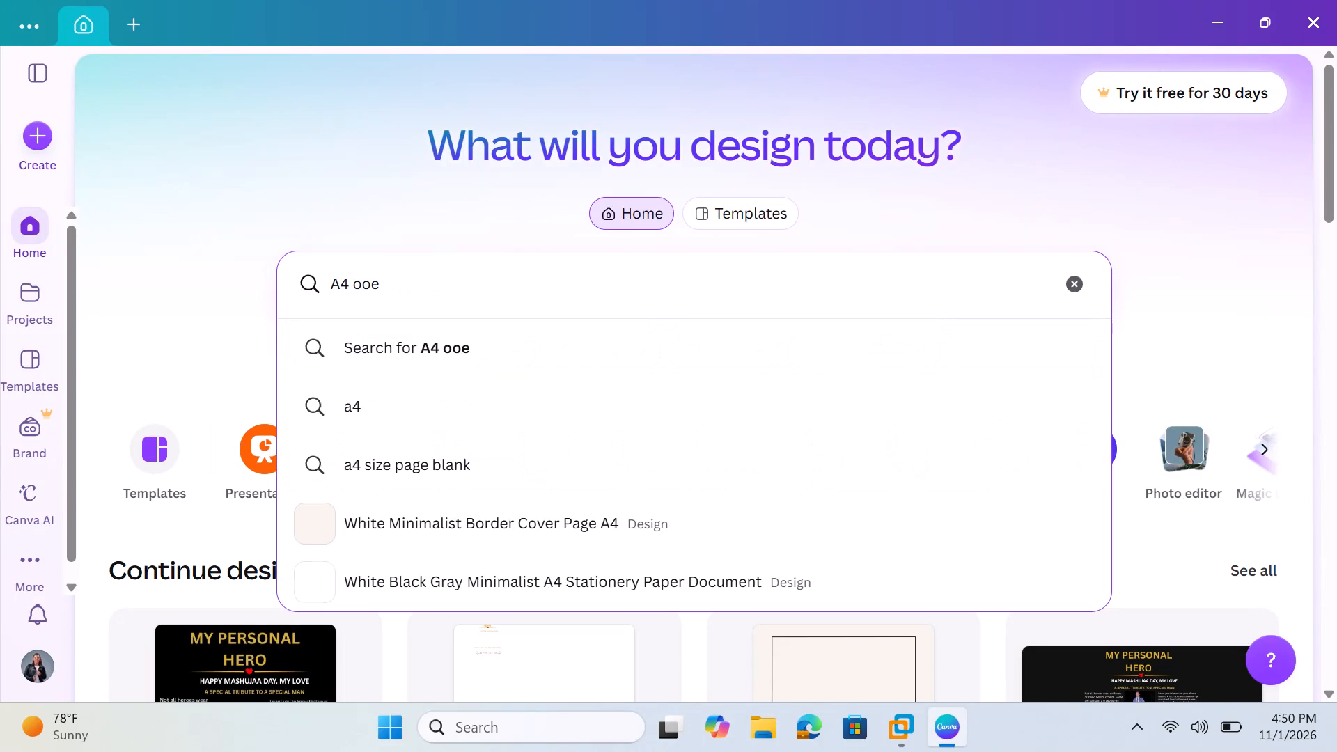
key(BackSpace)
key(BackSpace)
key(BackSpace)
key(BackSpace)
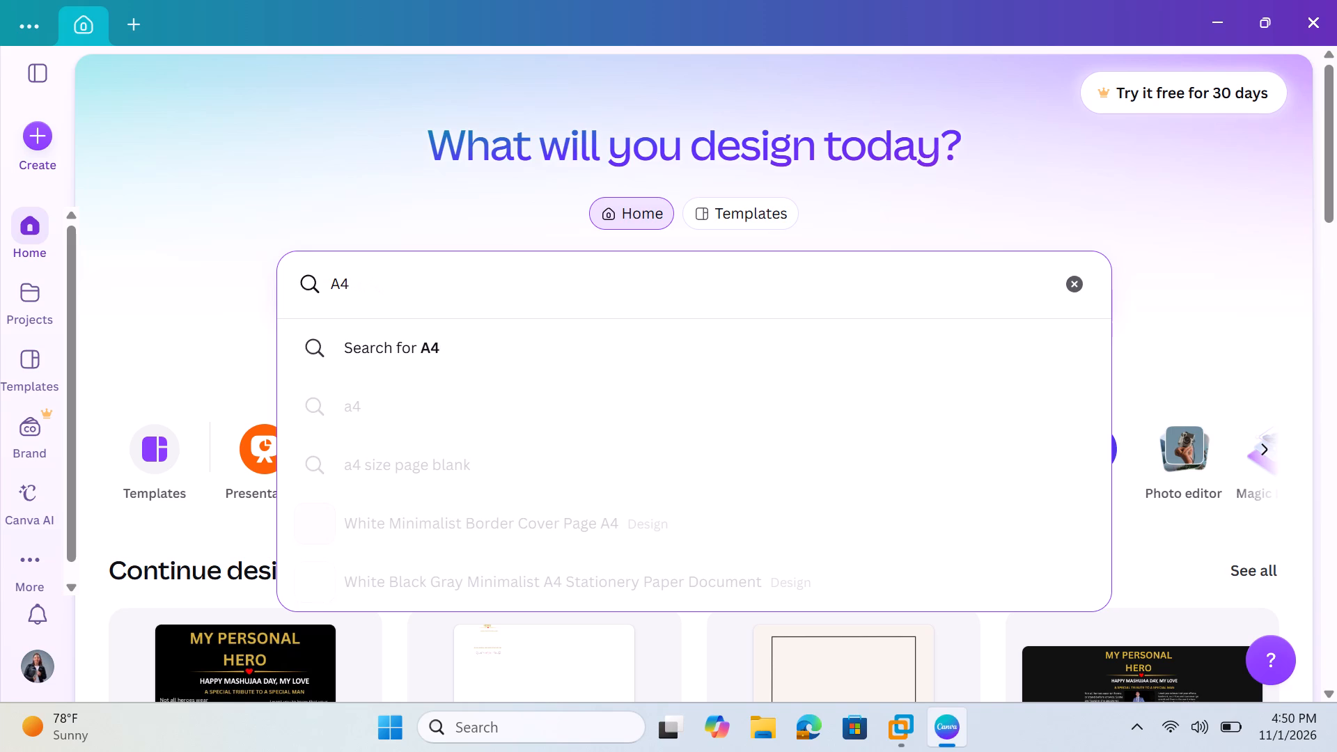
key(space)
text(port)
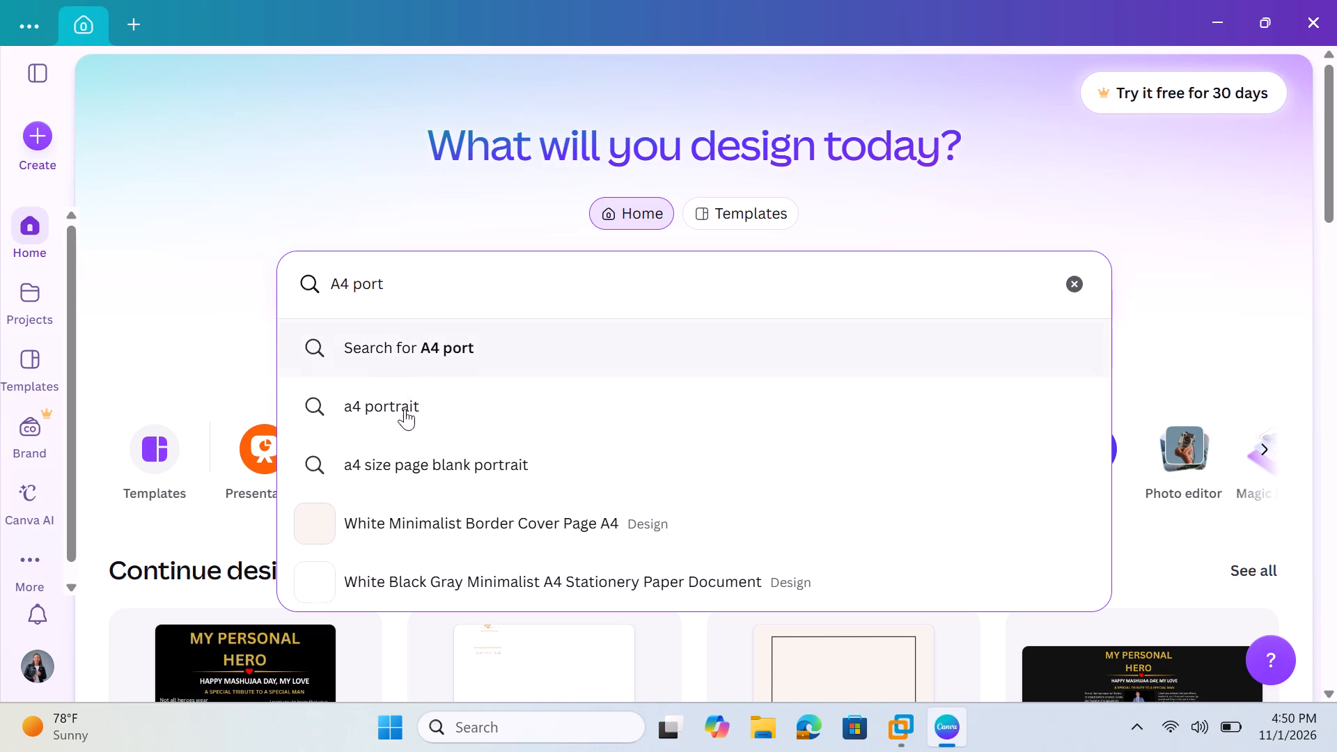
click(400, 416)
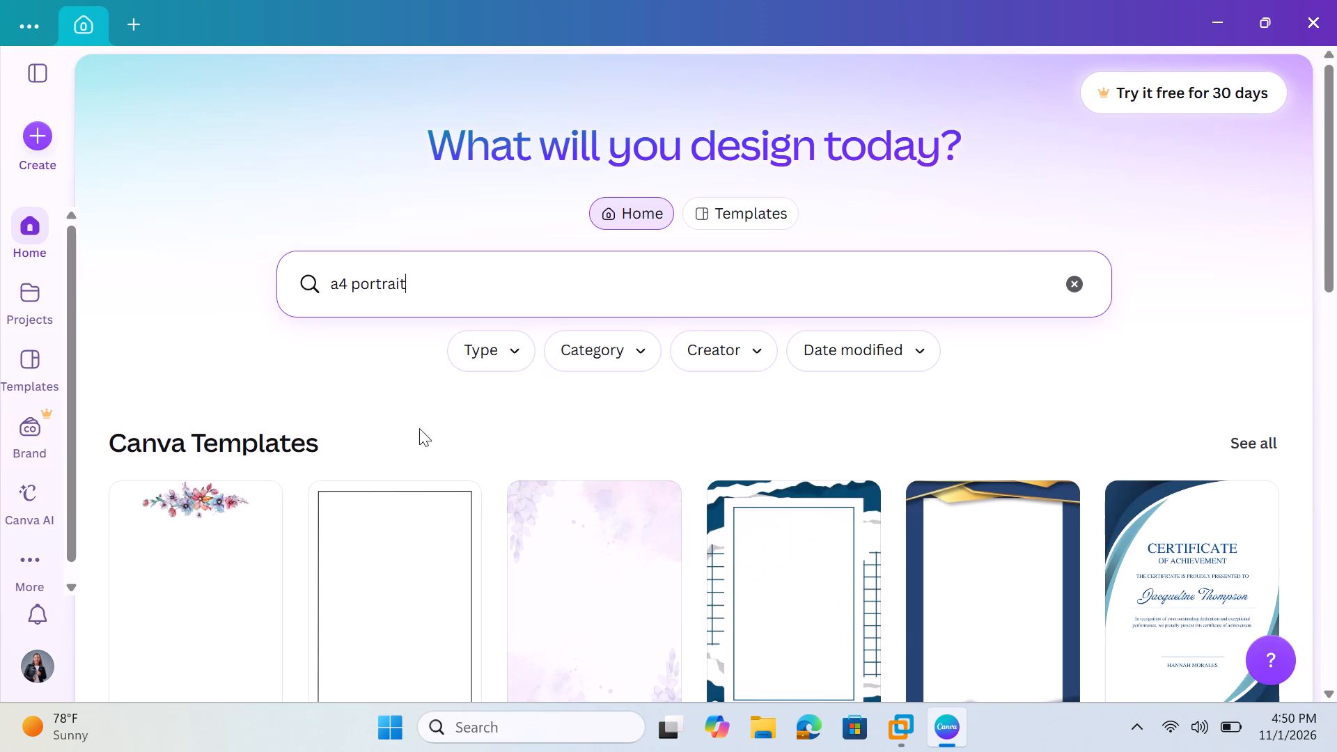
scroll(433, 512, down, 1)
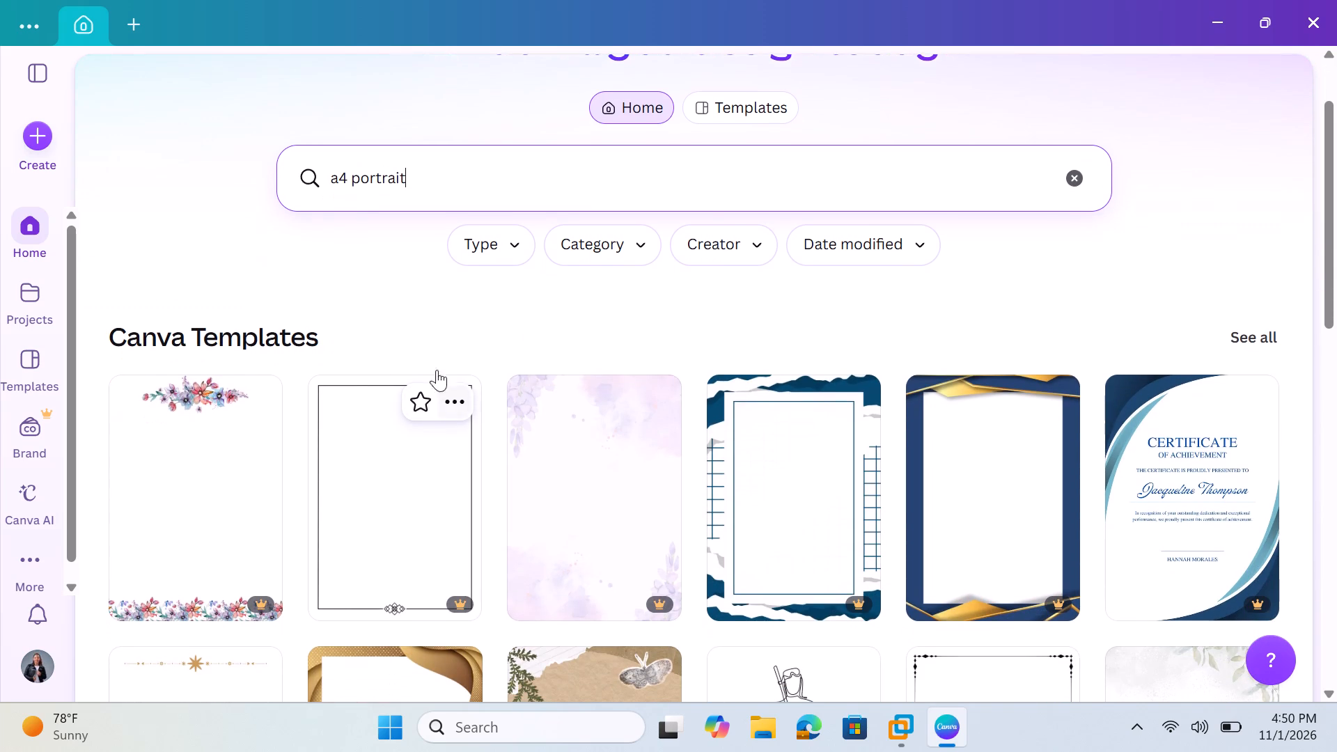
Create a new blank Invitation design, 105 × 148 mm, by searching the design types for "graduat".
click(43, 133)
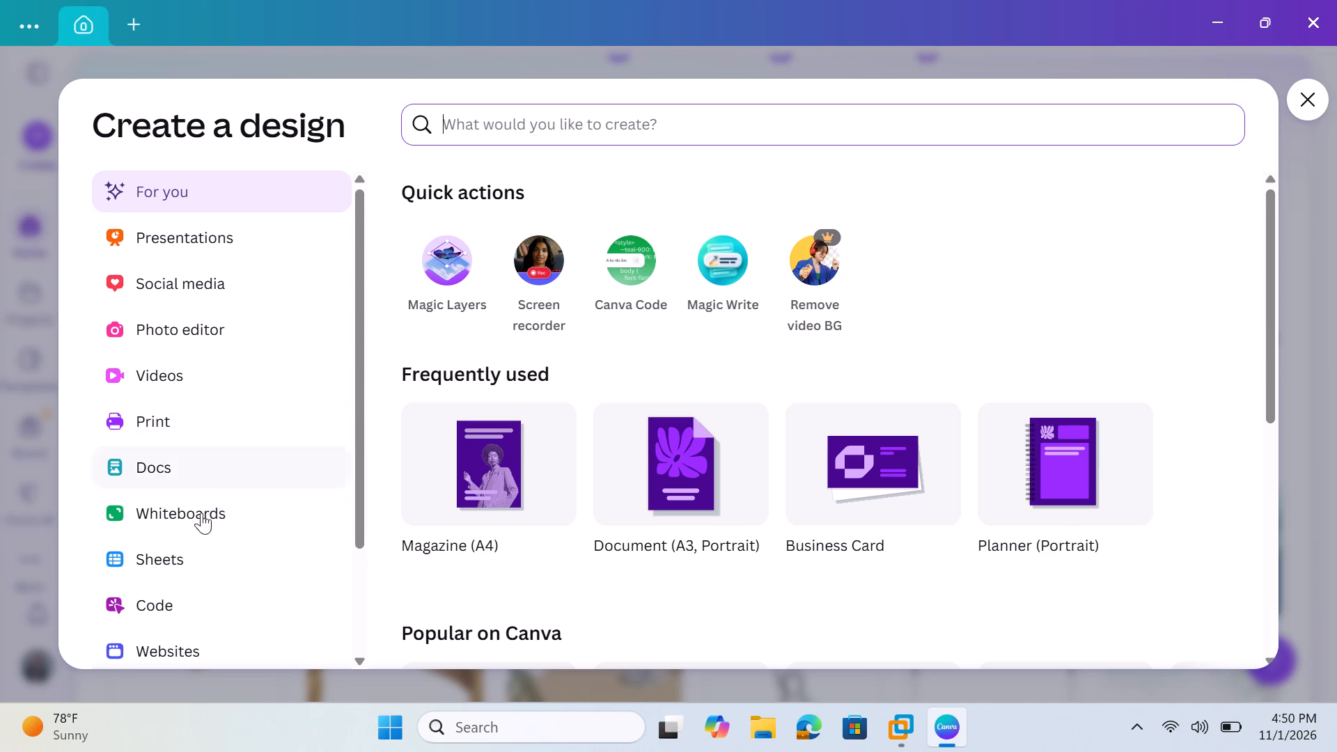
click(480, 127)
text(grad)
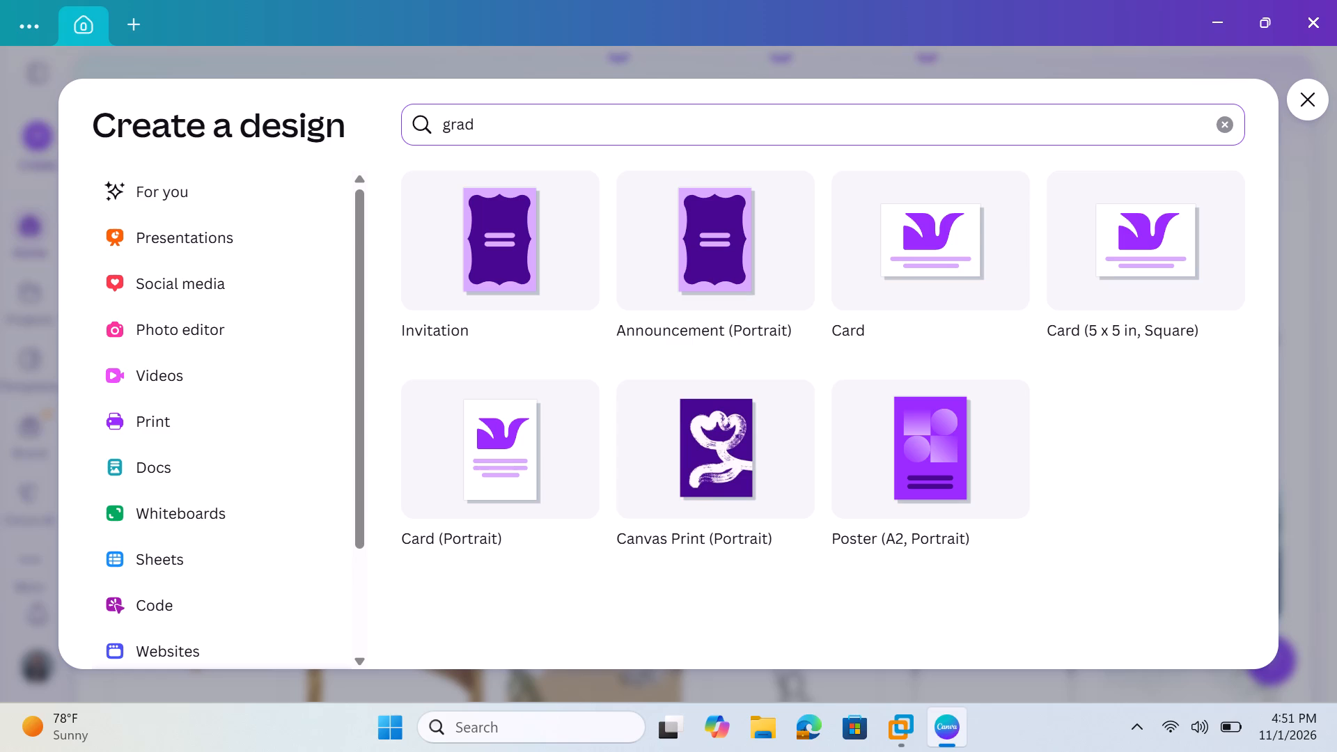
text(uat)
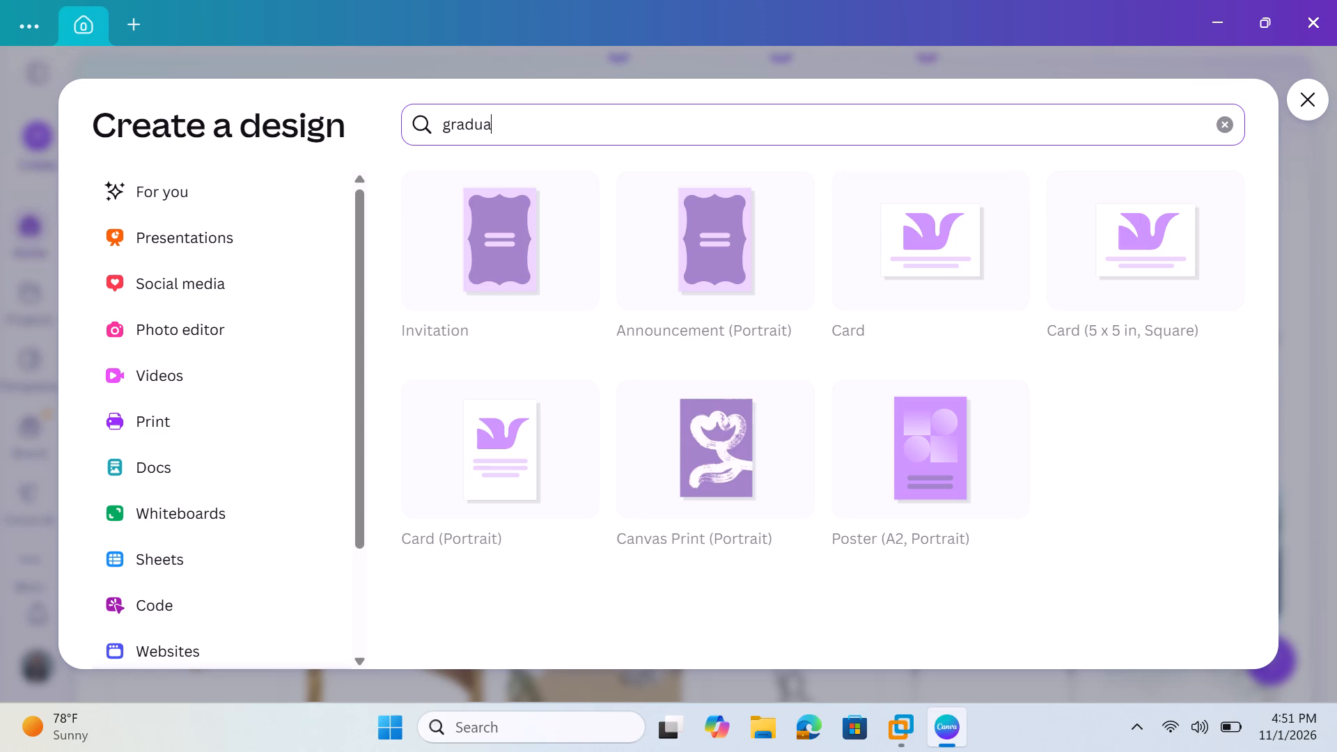
click(501, 247)
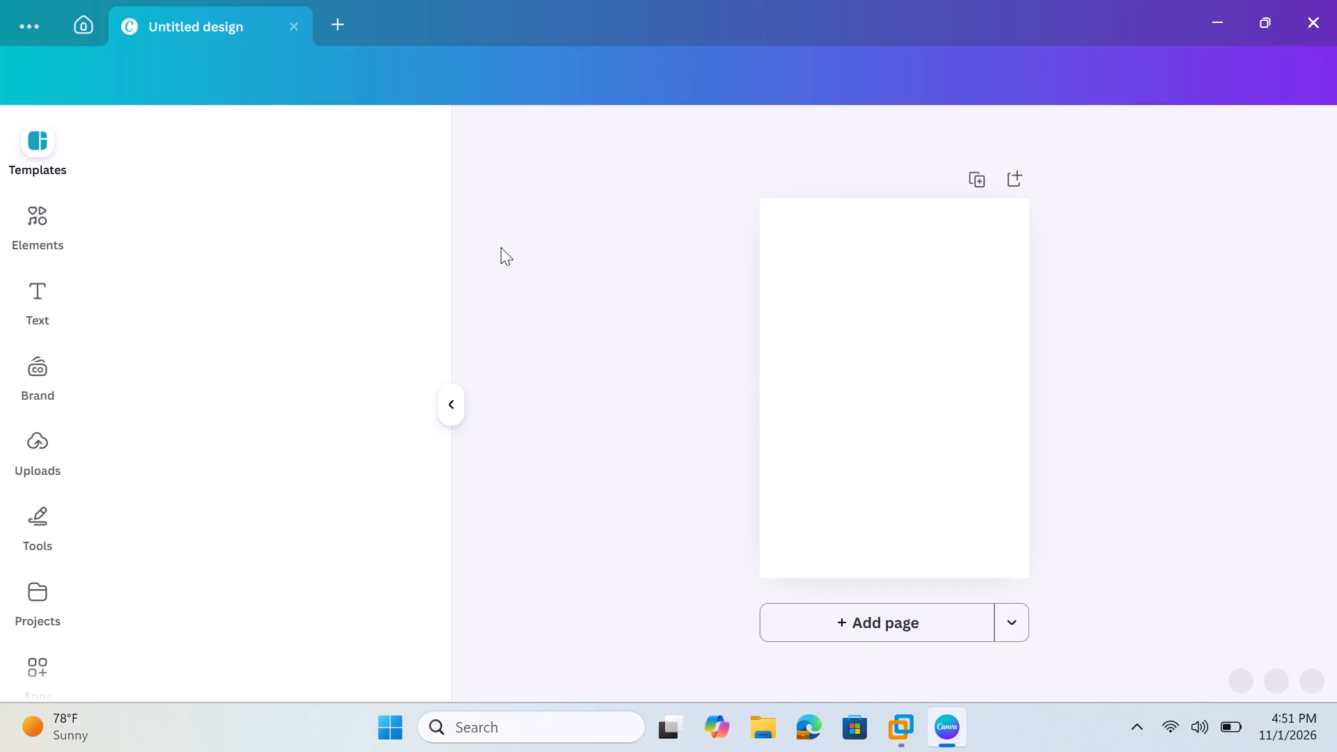
Add a default heading text box to the blank invitation page.
click(886, 250)
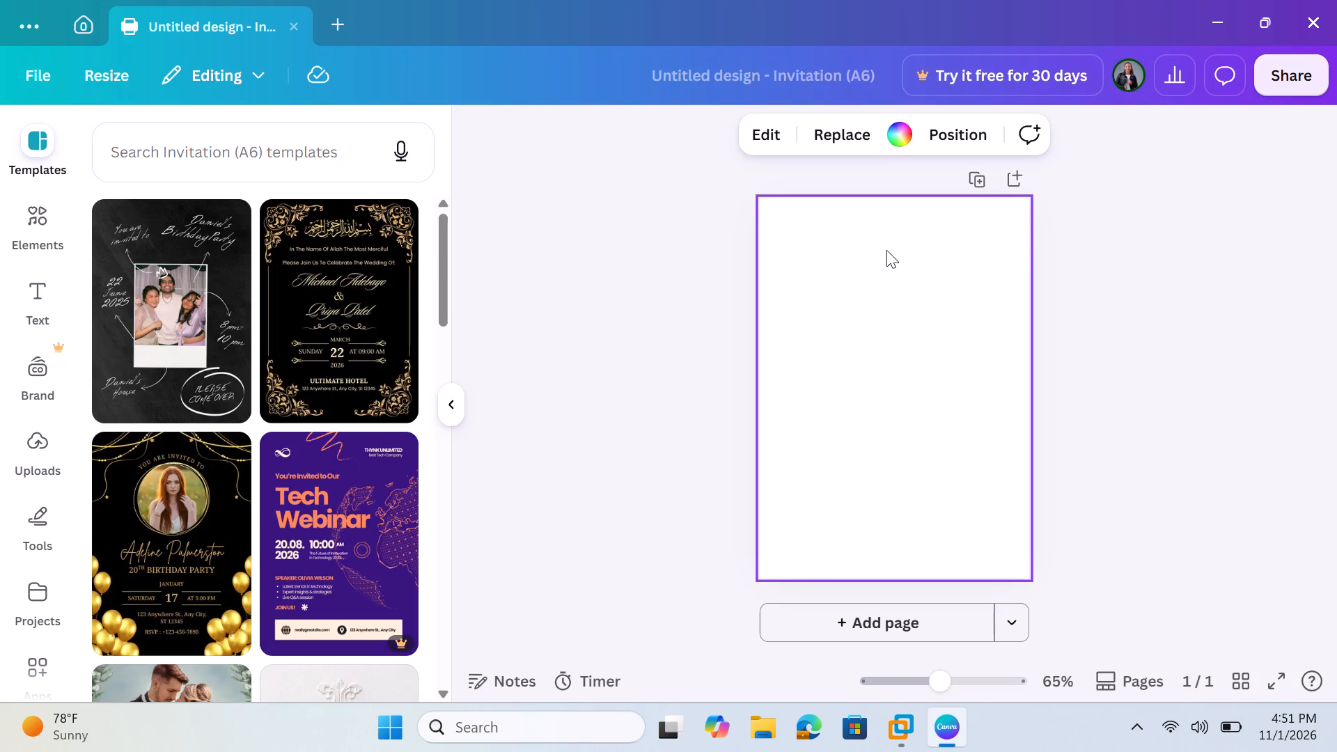
click(886, 250)
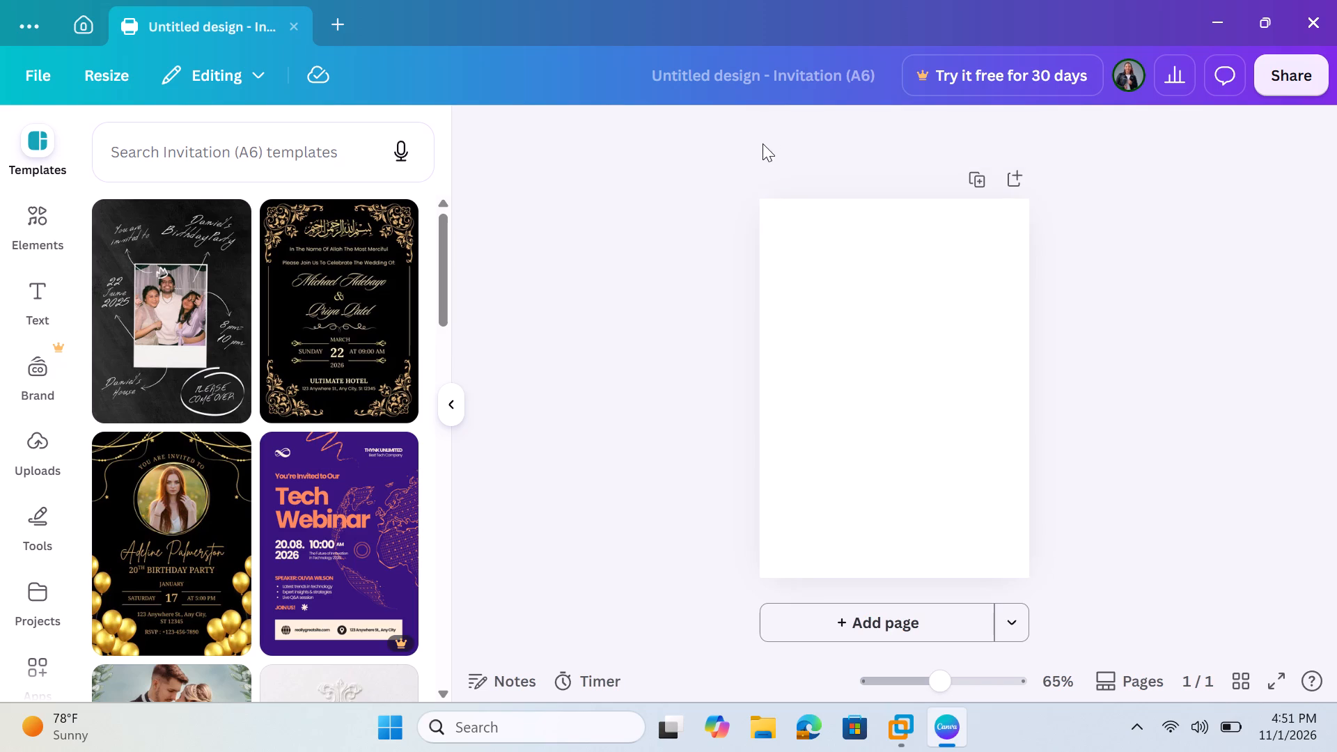
click(884, 239)
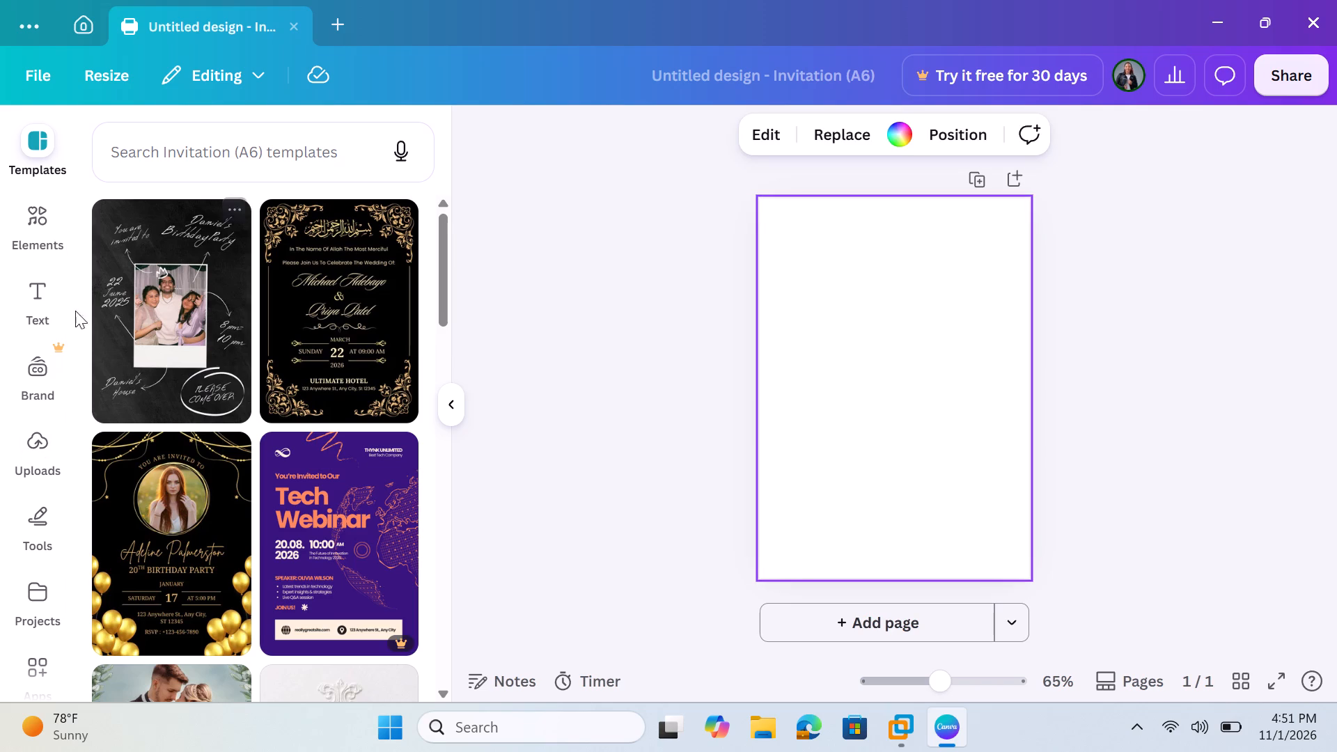
click(49, 320)
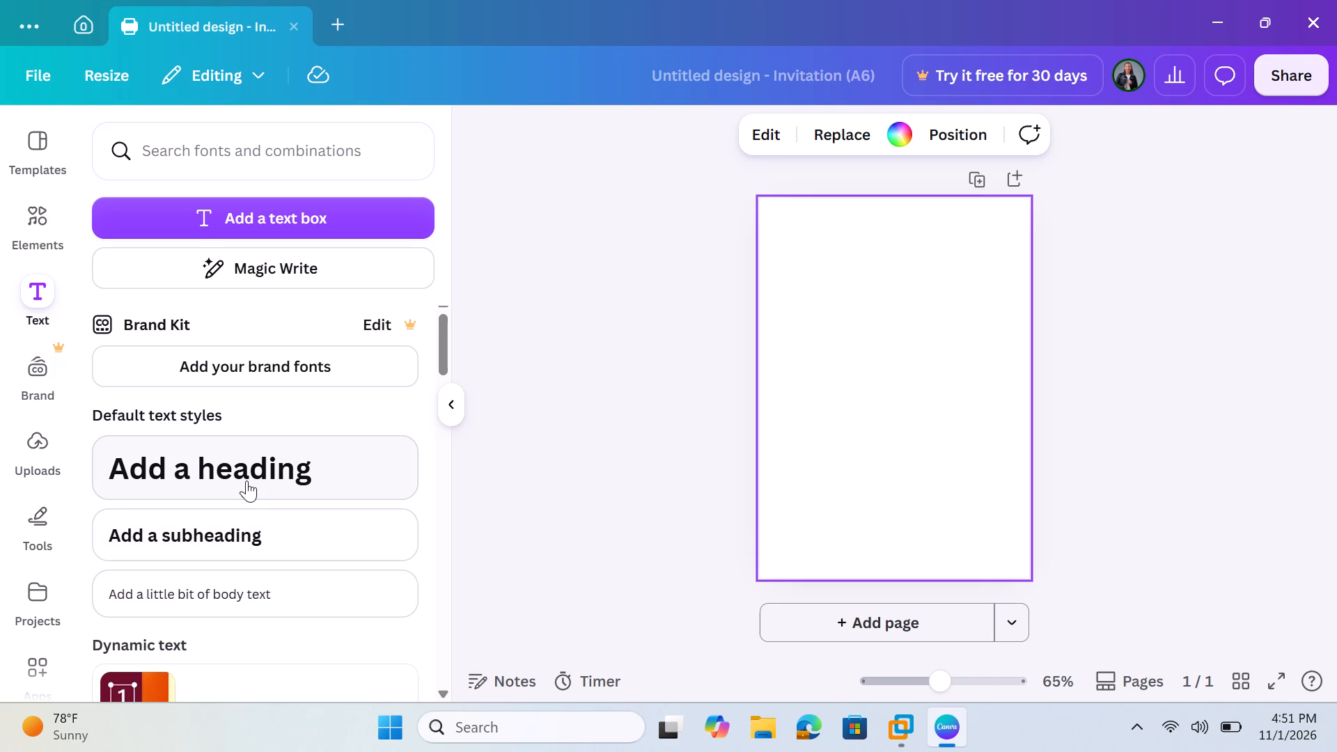
click(284, 461)
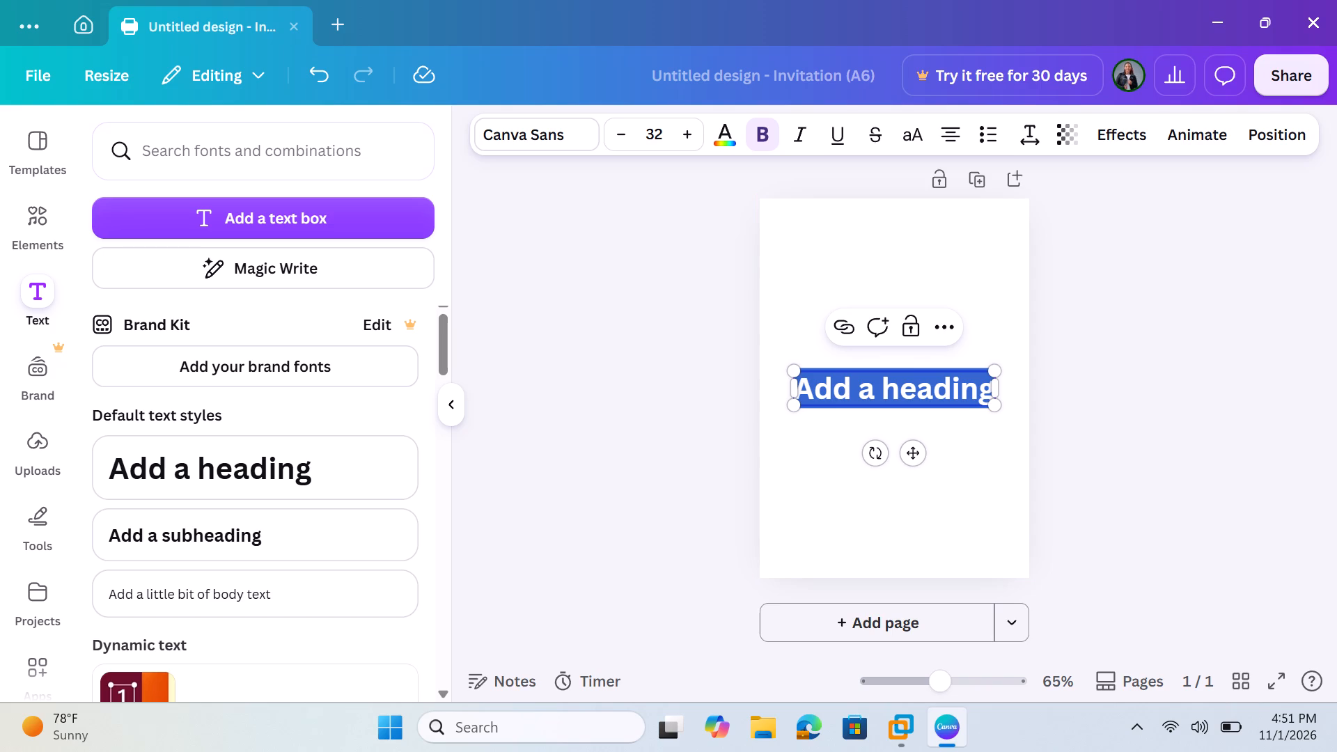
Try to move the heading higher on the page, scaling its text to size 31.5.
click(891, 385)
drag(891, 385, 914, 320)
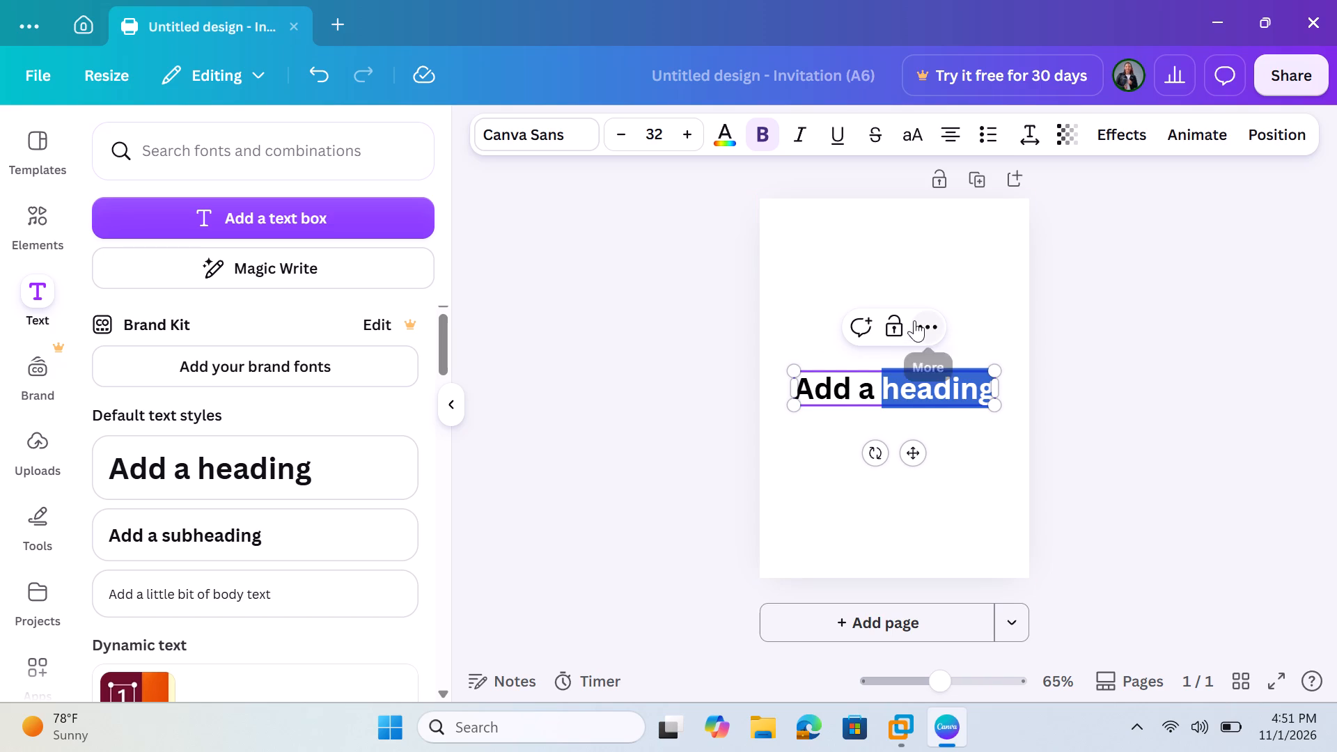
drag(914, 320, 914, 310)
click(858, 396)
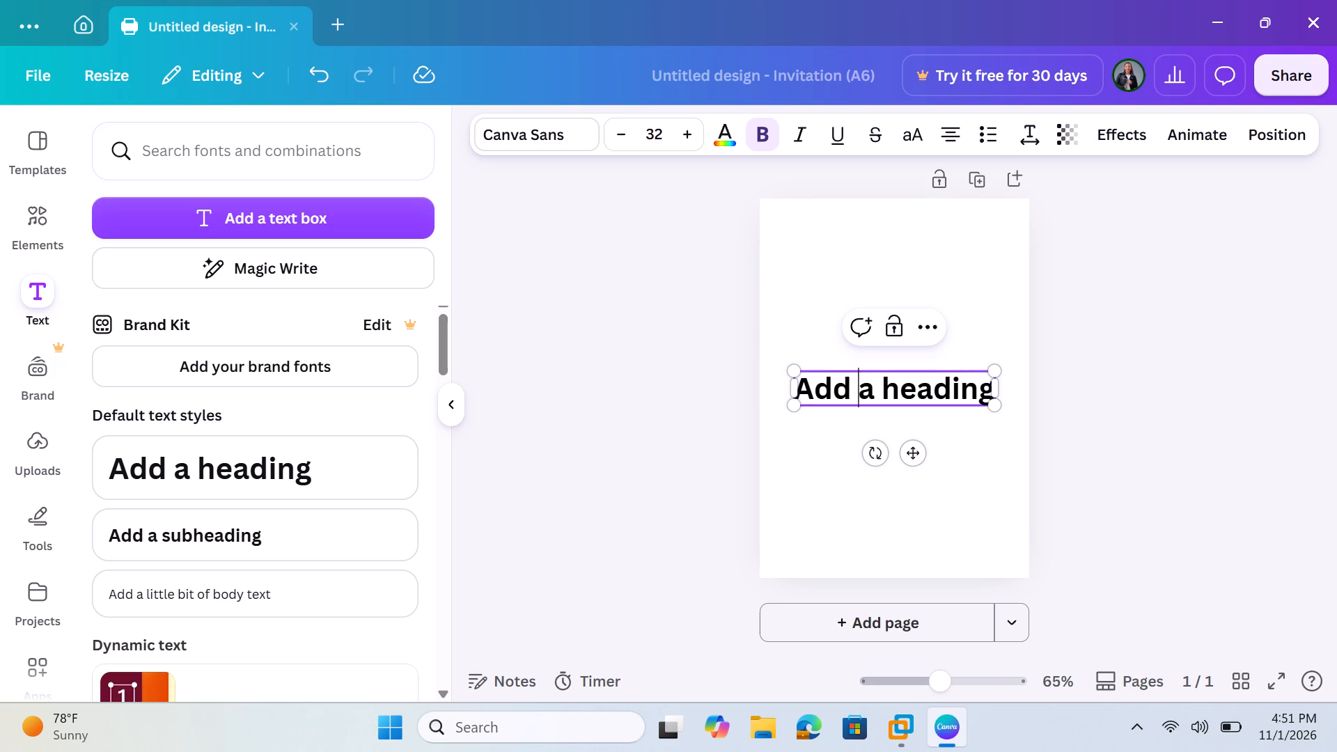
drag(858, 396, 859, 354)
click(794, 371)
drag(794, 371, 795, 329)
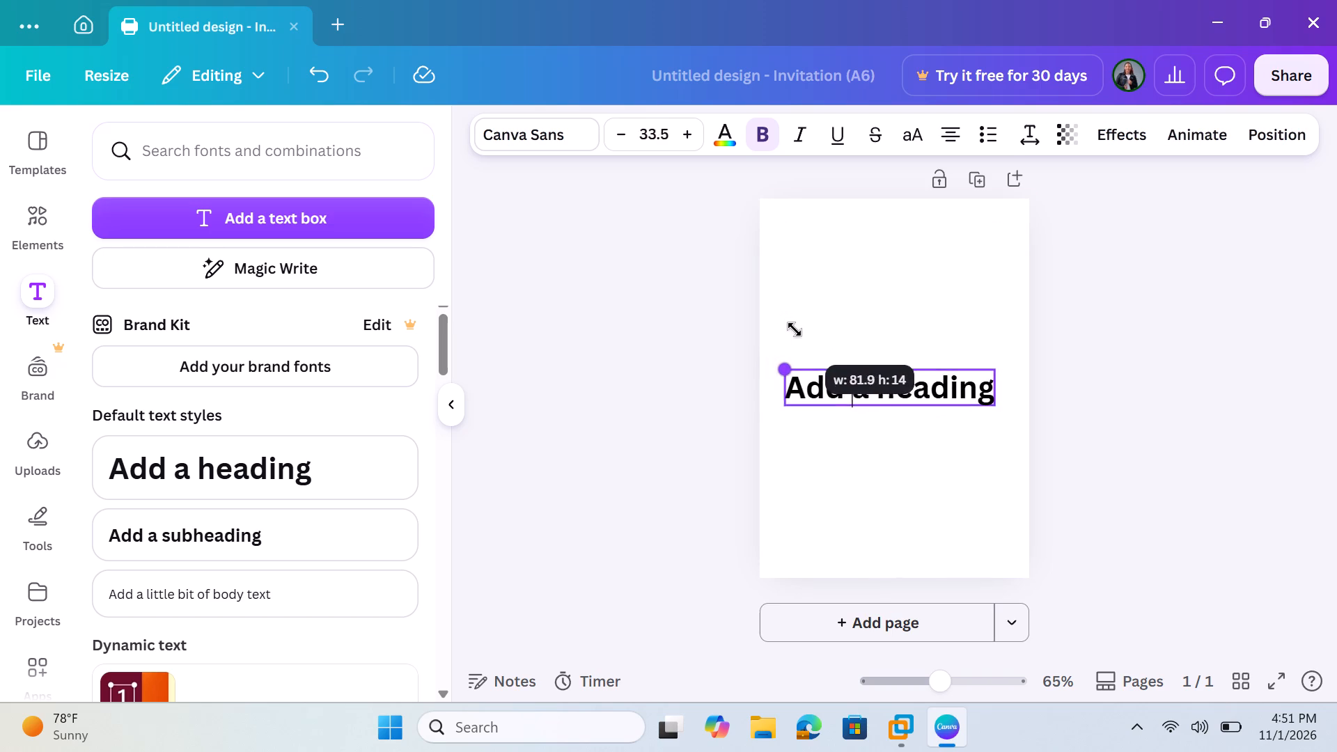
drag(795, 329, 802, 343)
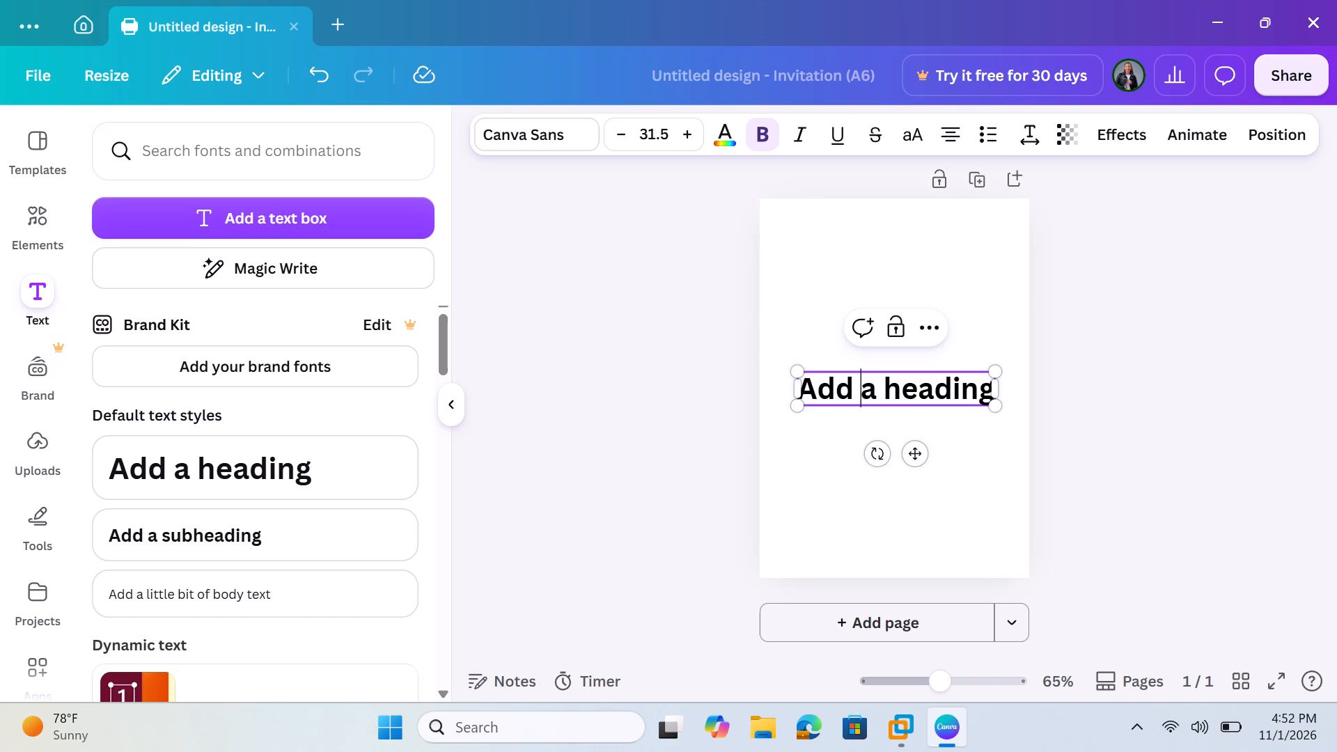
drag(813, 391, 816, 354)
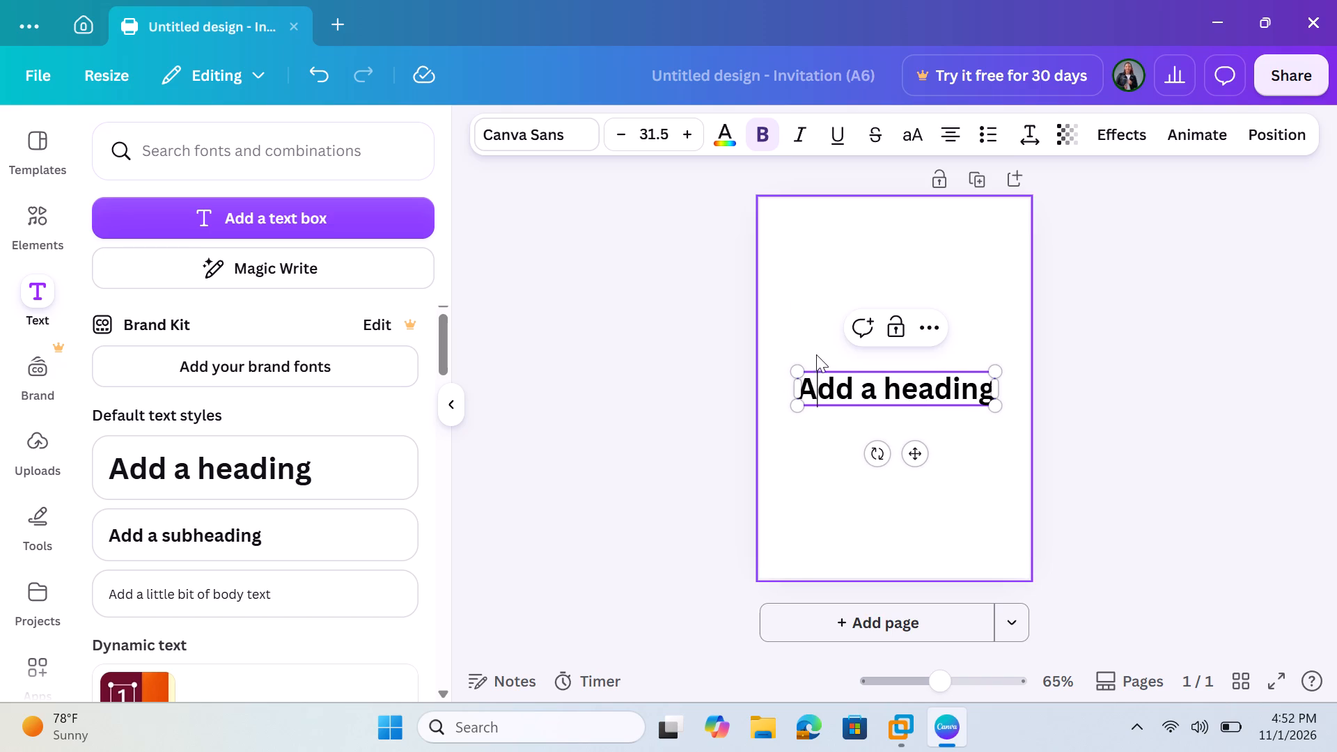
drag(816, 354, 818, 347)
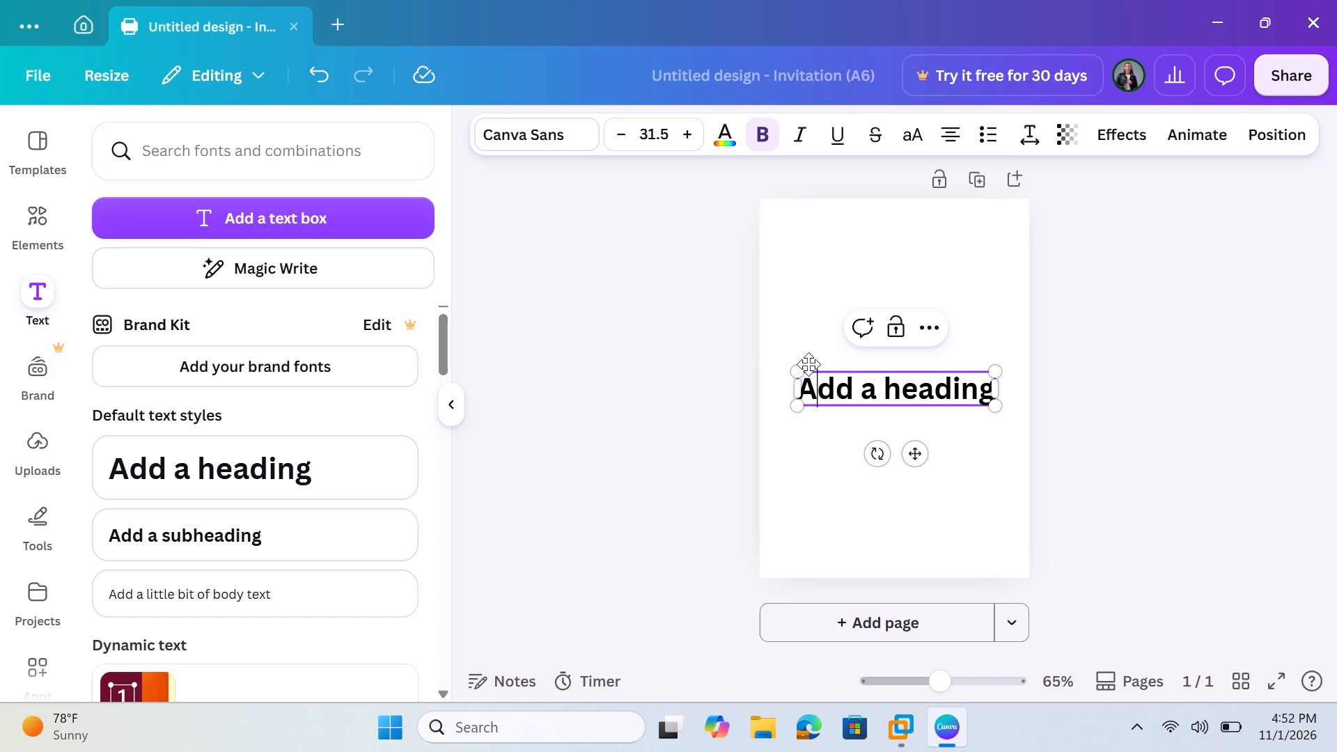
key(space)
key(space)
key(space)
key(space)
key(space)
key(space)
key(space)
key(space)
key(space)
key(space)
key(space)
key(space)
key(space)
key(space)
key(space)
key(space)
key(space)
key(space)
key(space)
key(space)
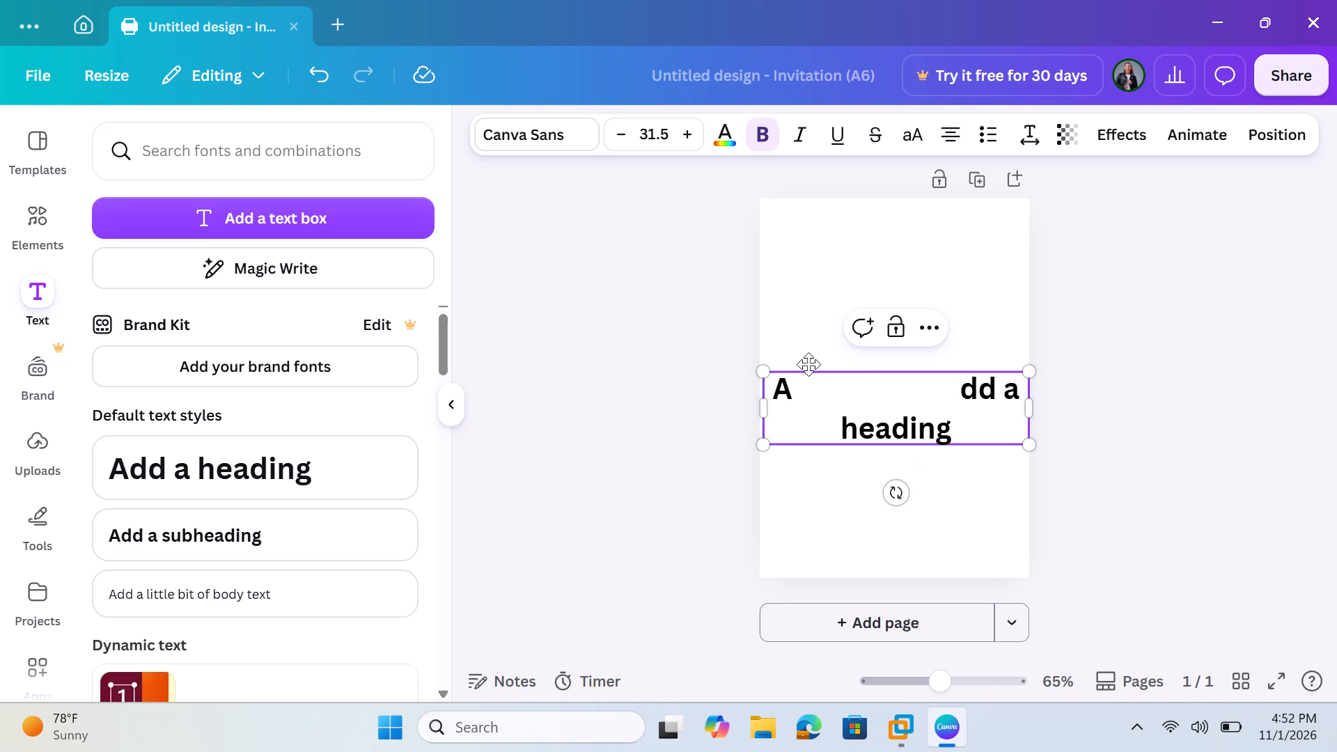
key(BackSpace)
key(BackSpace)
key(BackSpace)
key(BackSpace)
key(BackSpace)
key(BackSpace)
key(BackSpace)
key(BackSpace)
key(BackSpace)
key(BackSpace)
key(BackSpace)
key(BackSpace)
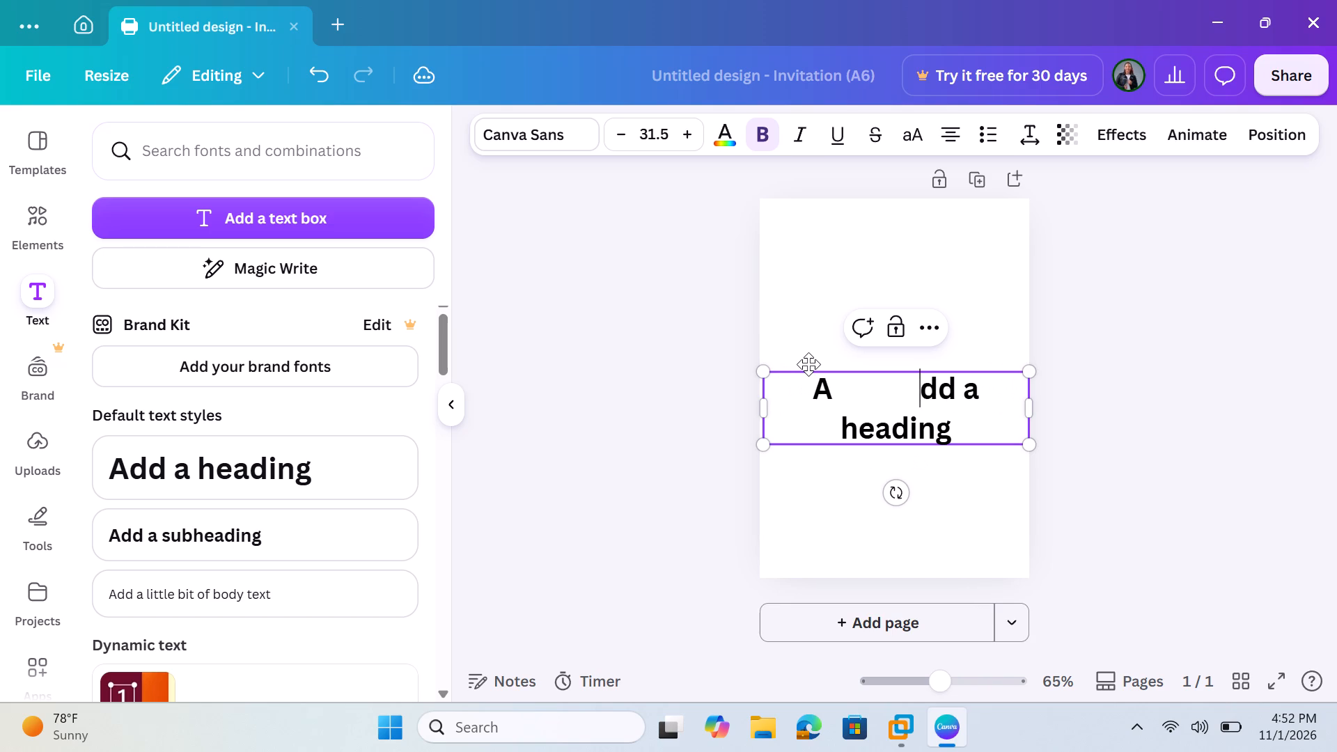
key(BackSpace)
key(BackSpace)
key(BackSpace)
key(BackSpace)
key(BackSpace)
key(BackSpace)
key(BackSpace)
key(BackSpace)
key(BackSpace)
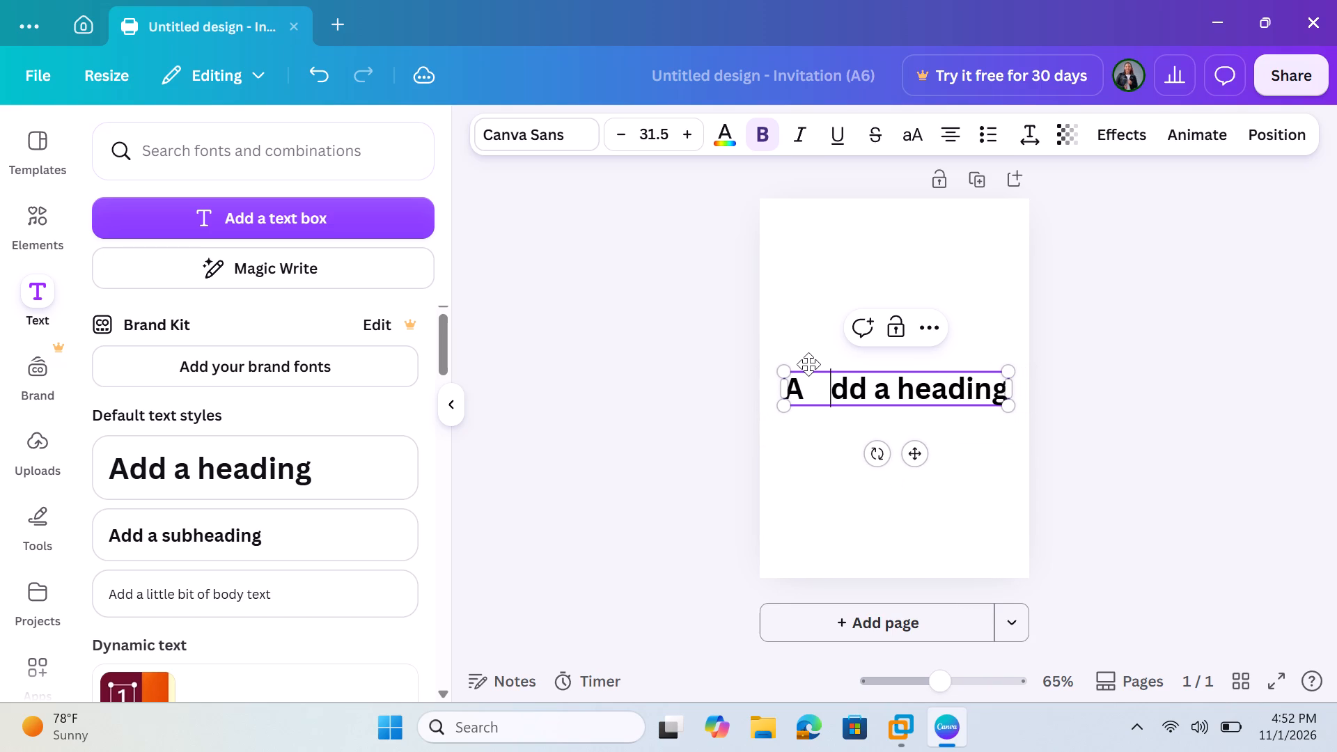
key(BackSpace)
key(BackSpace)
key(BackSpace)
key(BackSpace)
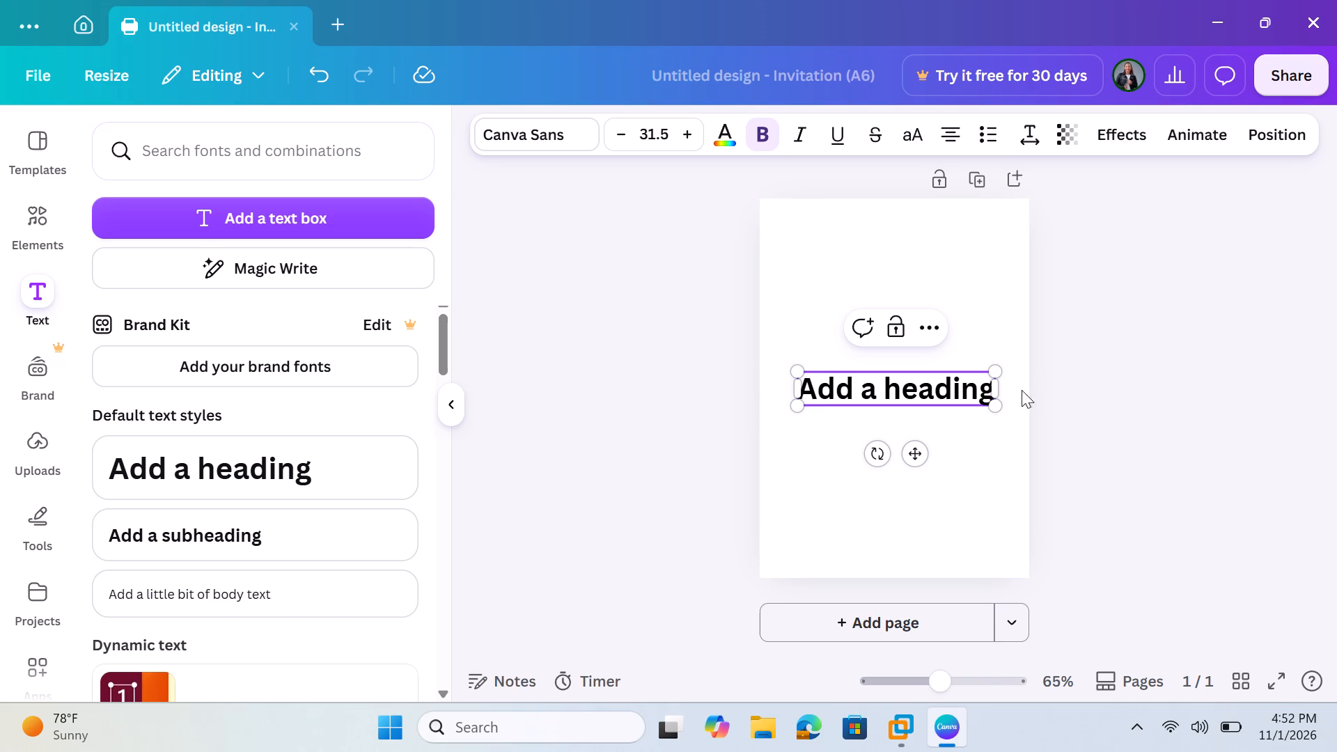
Enlarge the heading proportionally from its upper corner to text size 35.8.
drag(974, 391, 985, 297)
drag(974, 387, 985, 285)
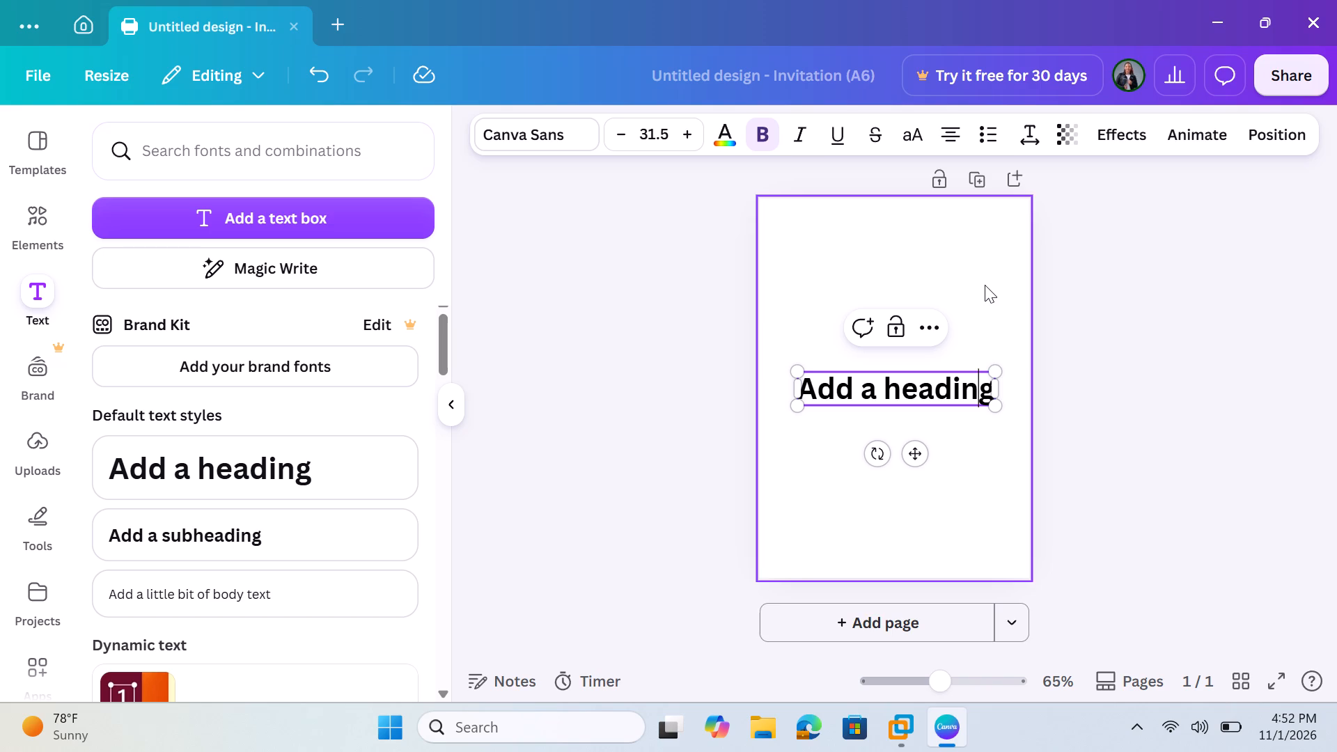
drag(985, 285, 979, 324)
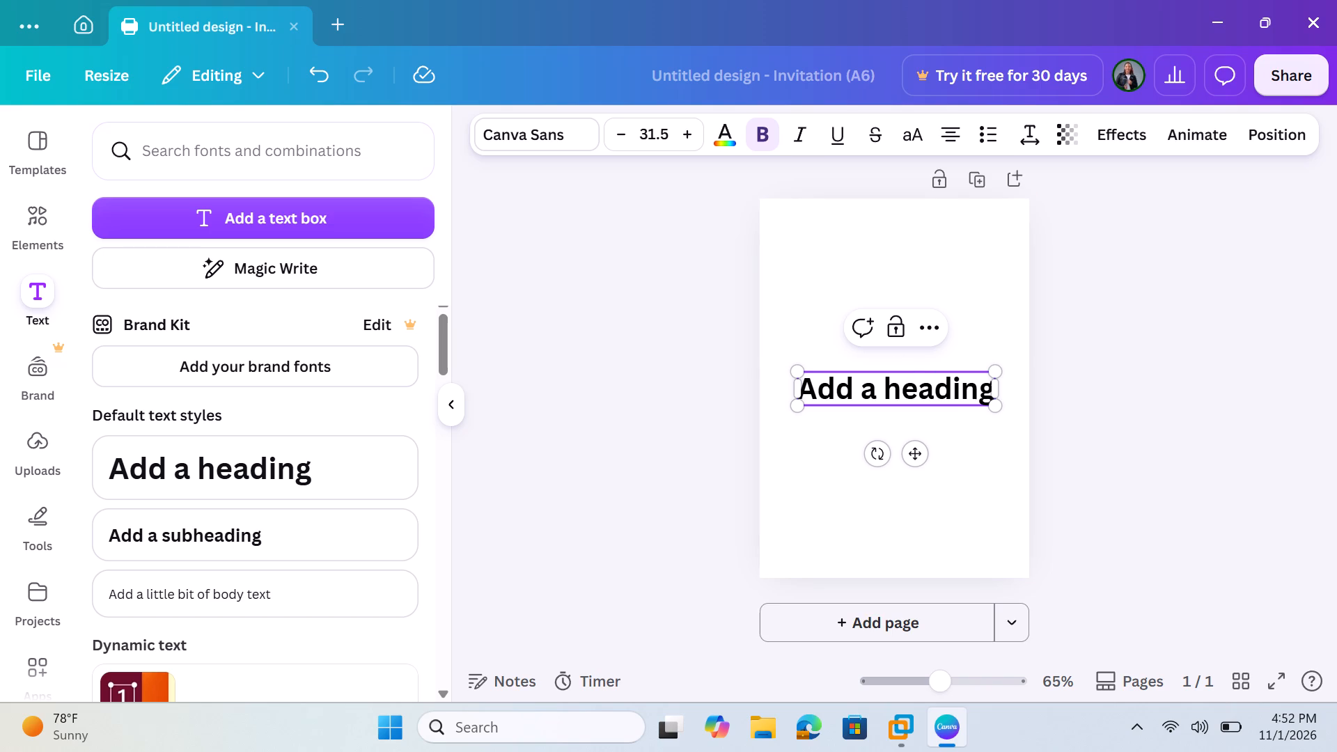
click(798, 396)
drag(989, 365, 1001, 272)
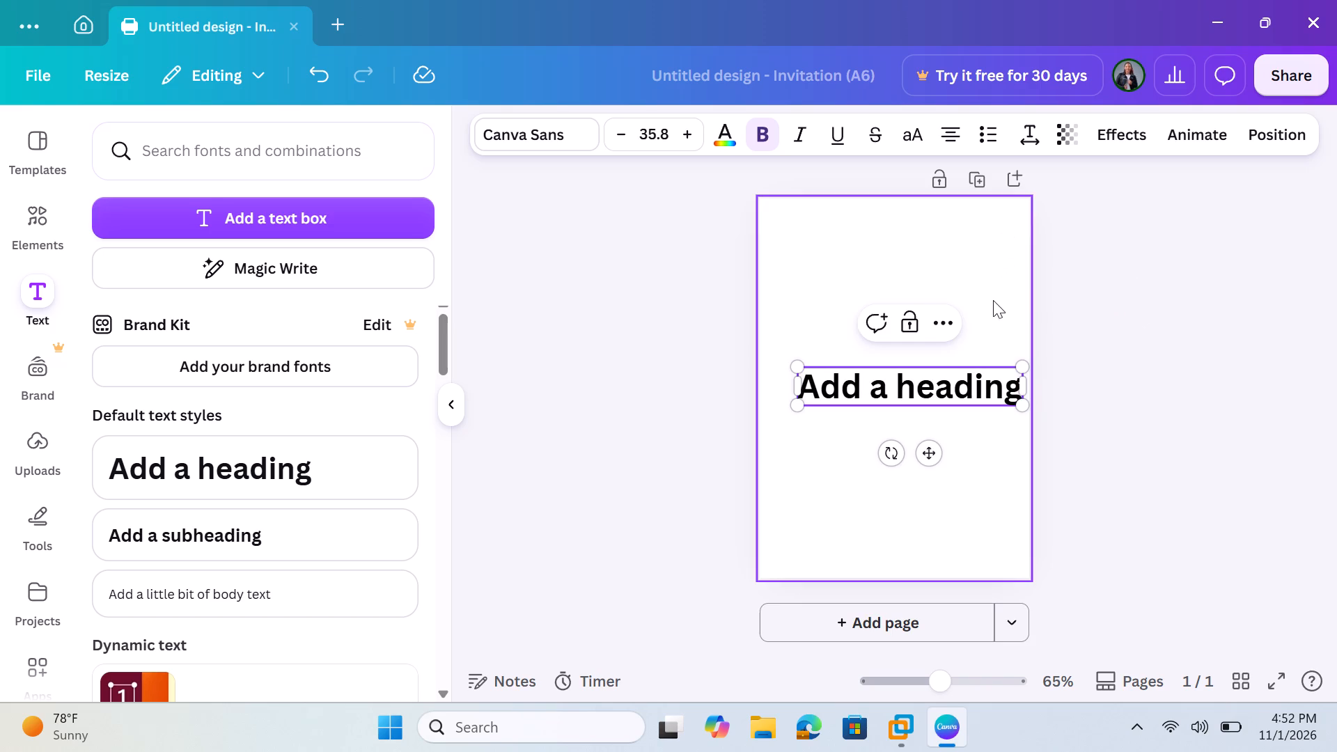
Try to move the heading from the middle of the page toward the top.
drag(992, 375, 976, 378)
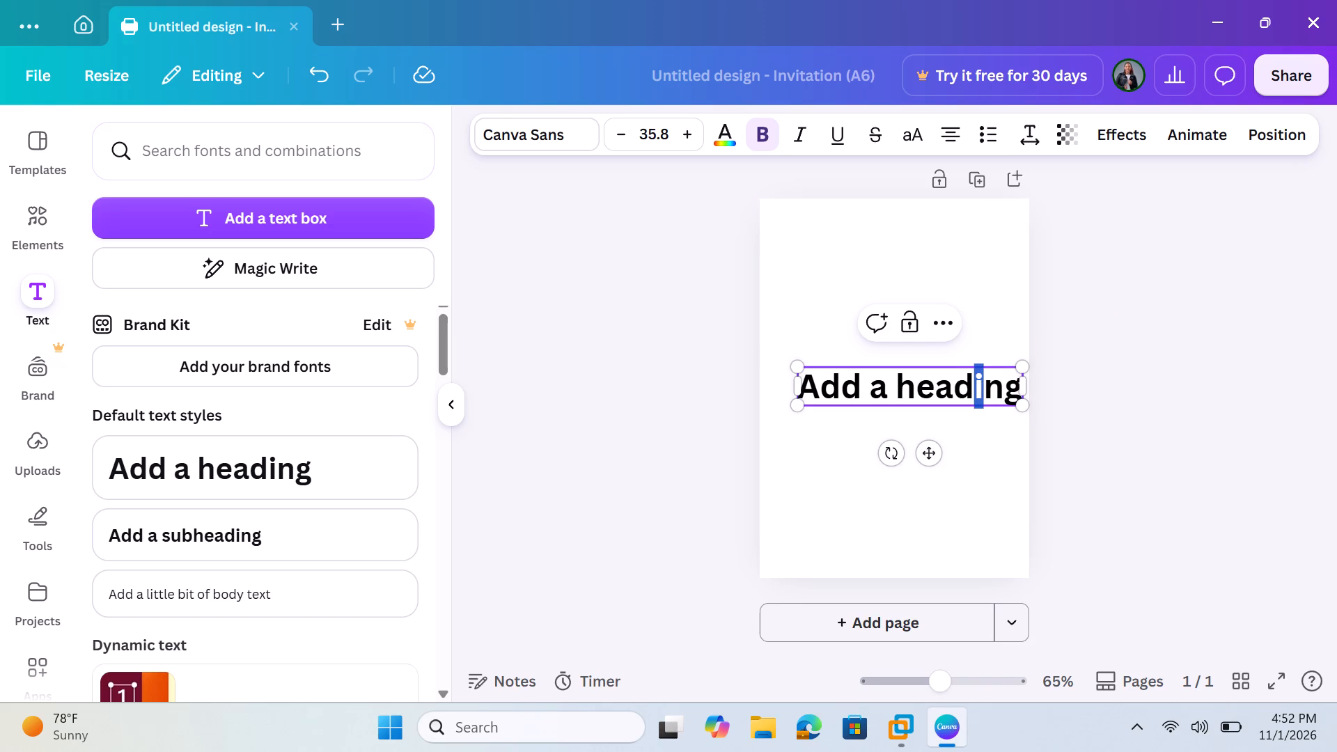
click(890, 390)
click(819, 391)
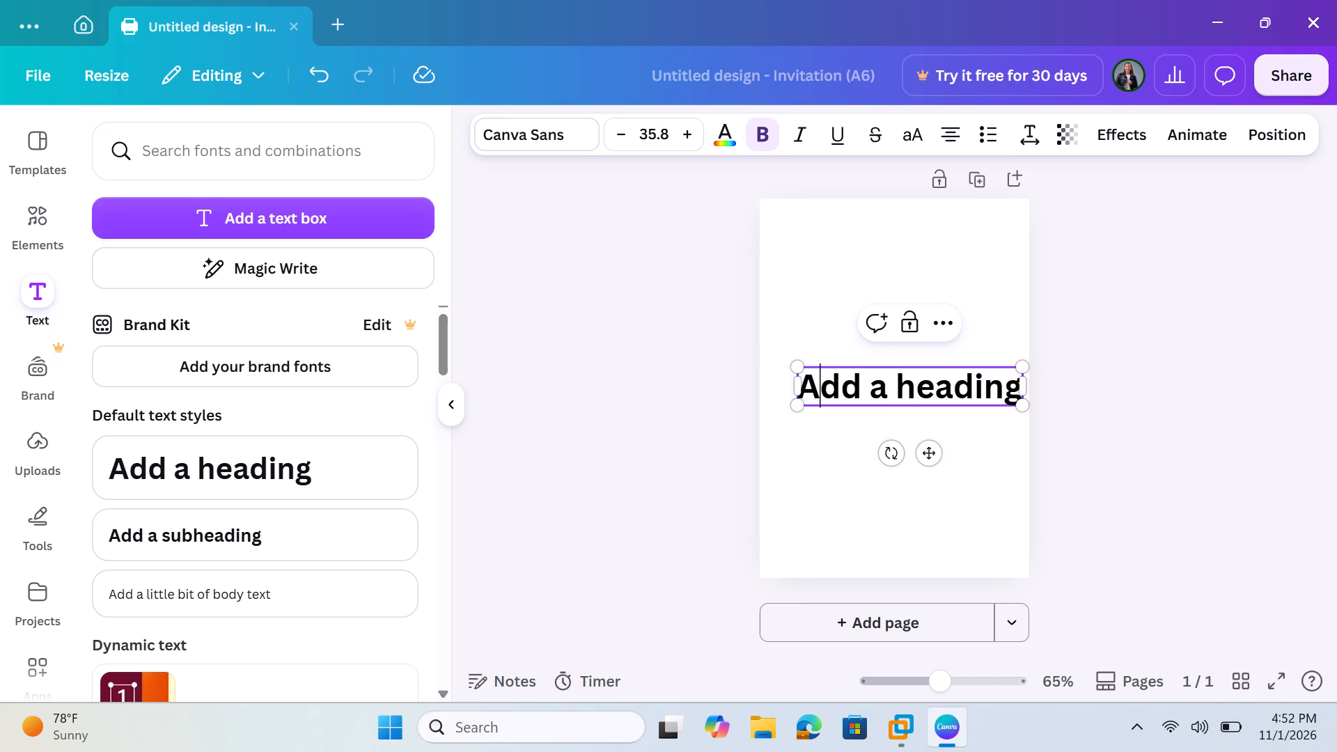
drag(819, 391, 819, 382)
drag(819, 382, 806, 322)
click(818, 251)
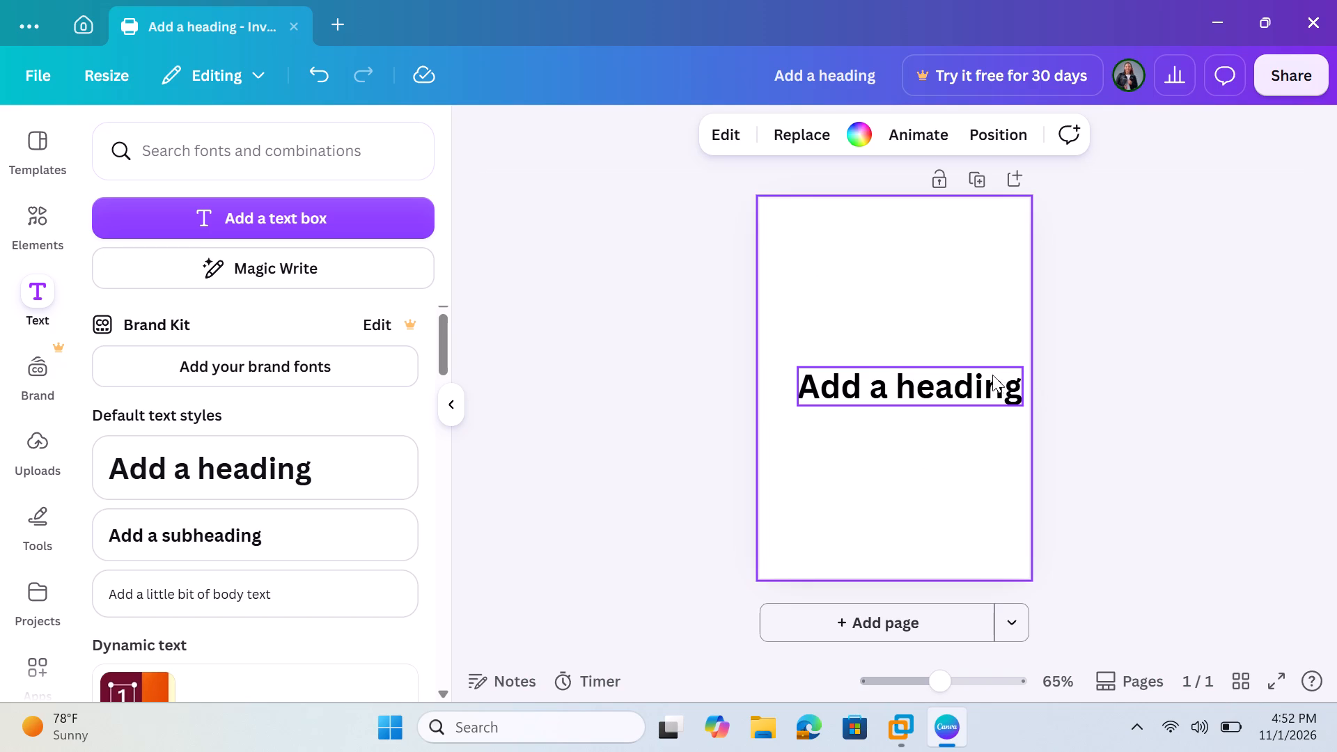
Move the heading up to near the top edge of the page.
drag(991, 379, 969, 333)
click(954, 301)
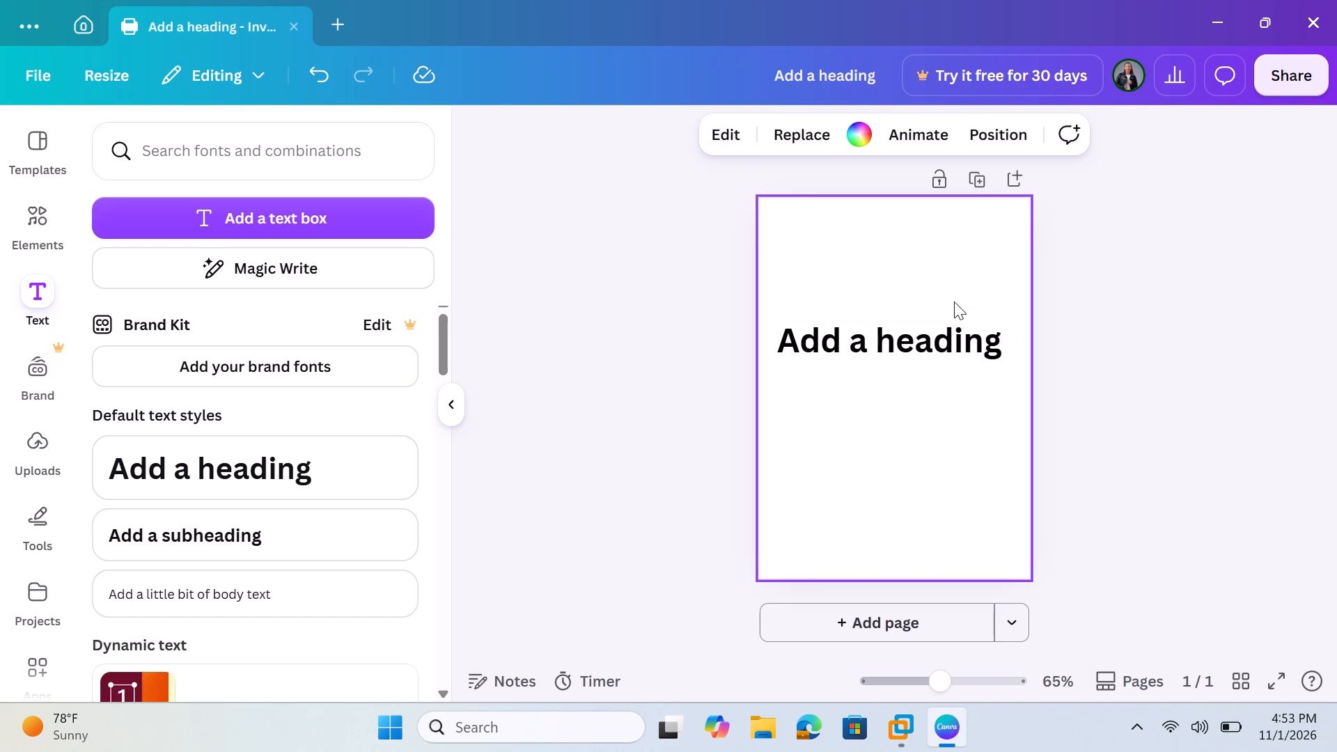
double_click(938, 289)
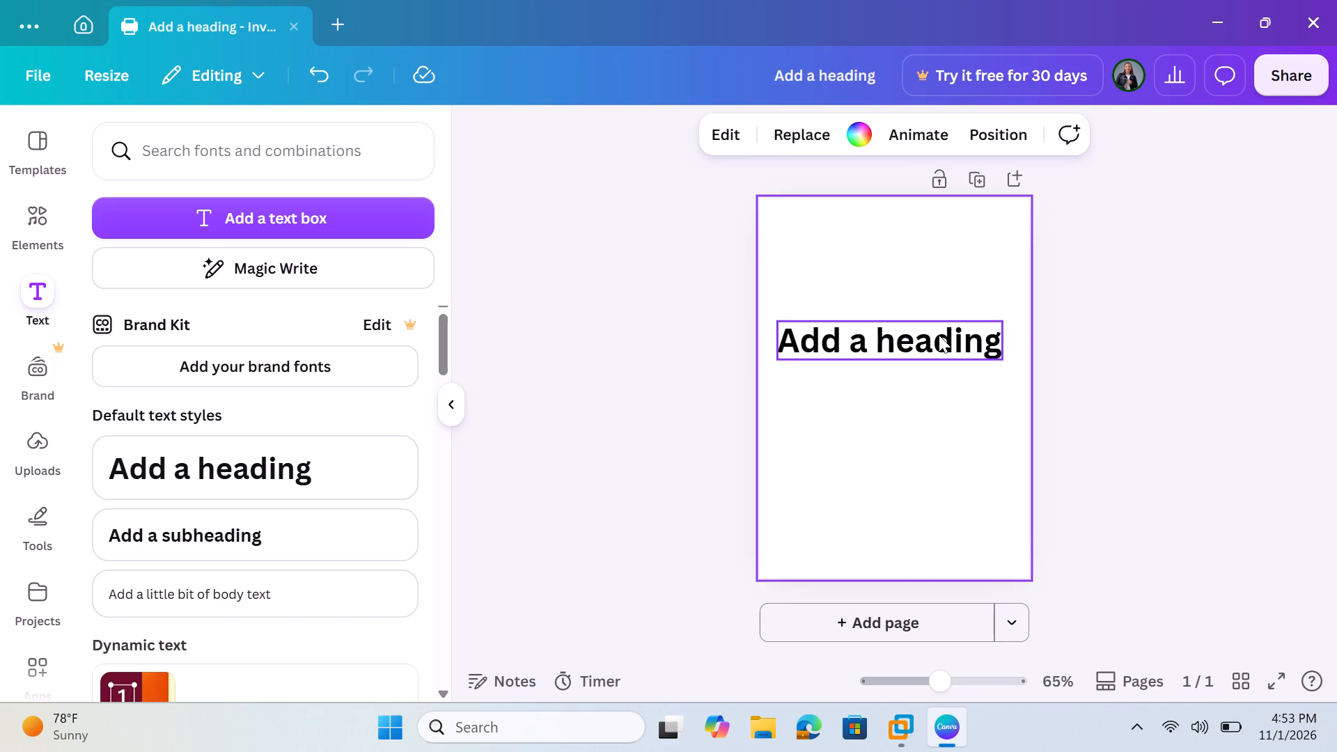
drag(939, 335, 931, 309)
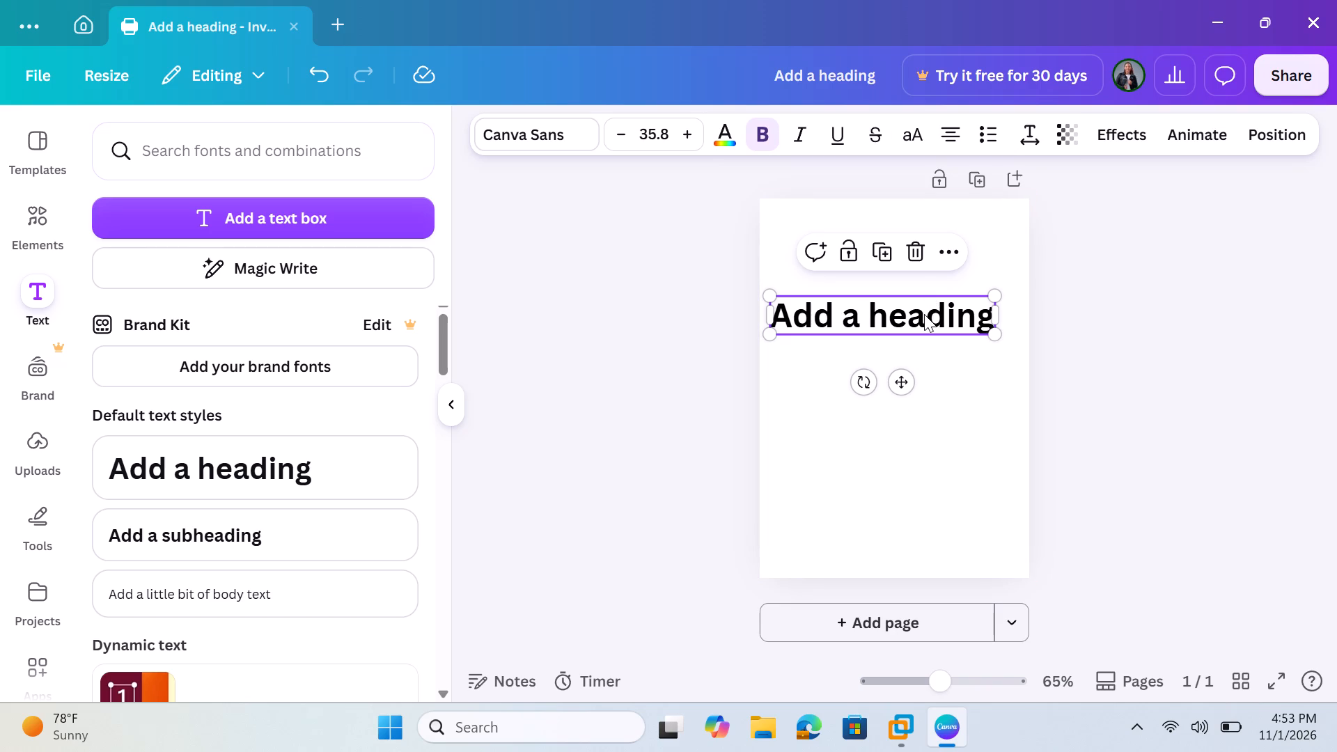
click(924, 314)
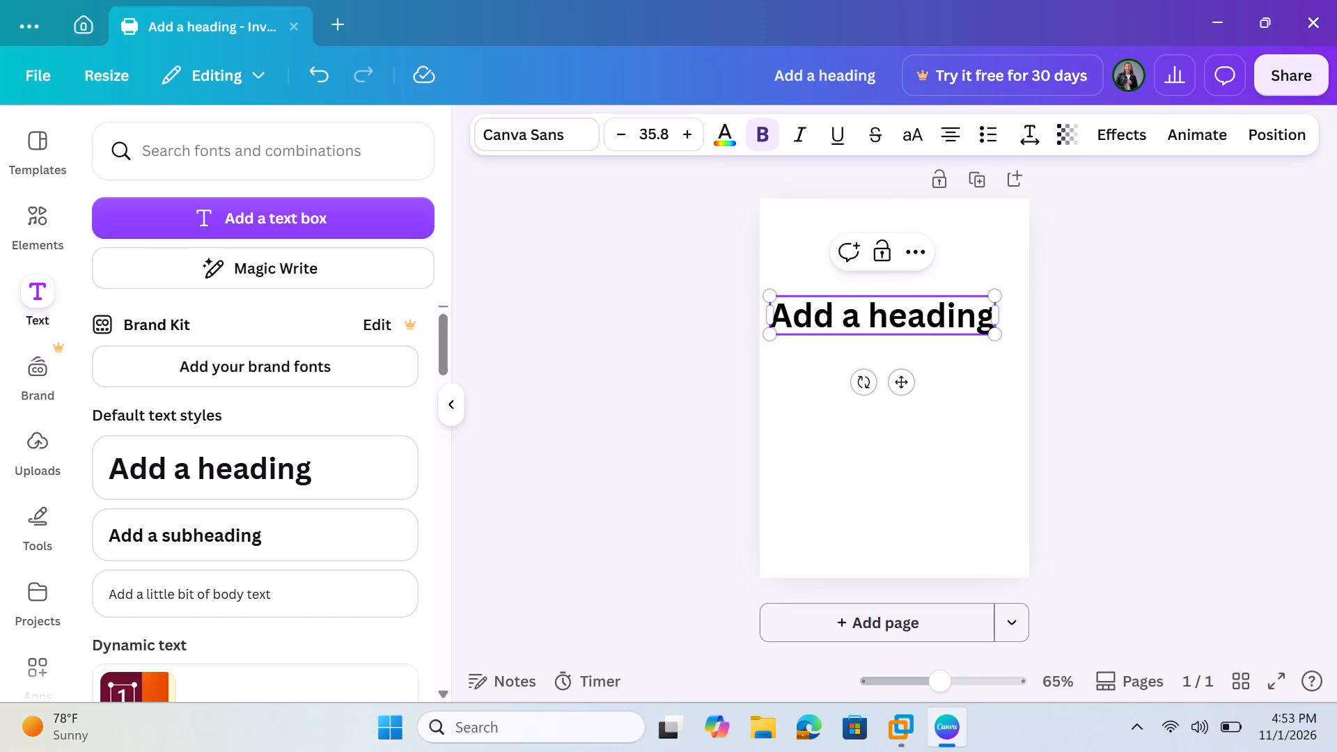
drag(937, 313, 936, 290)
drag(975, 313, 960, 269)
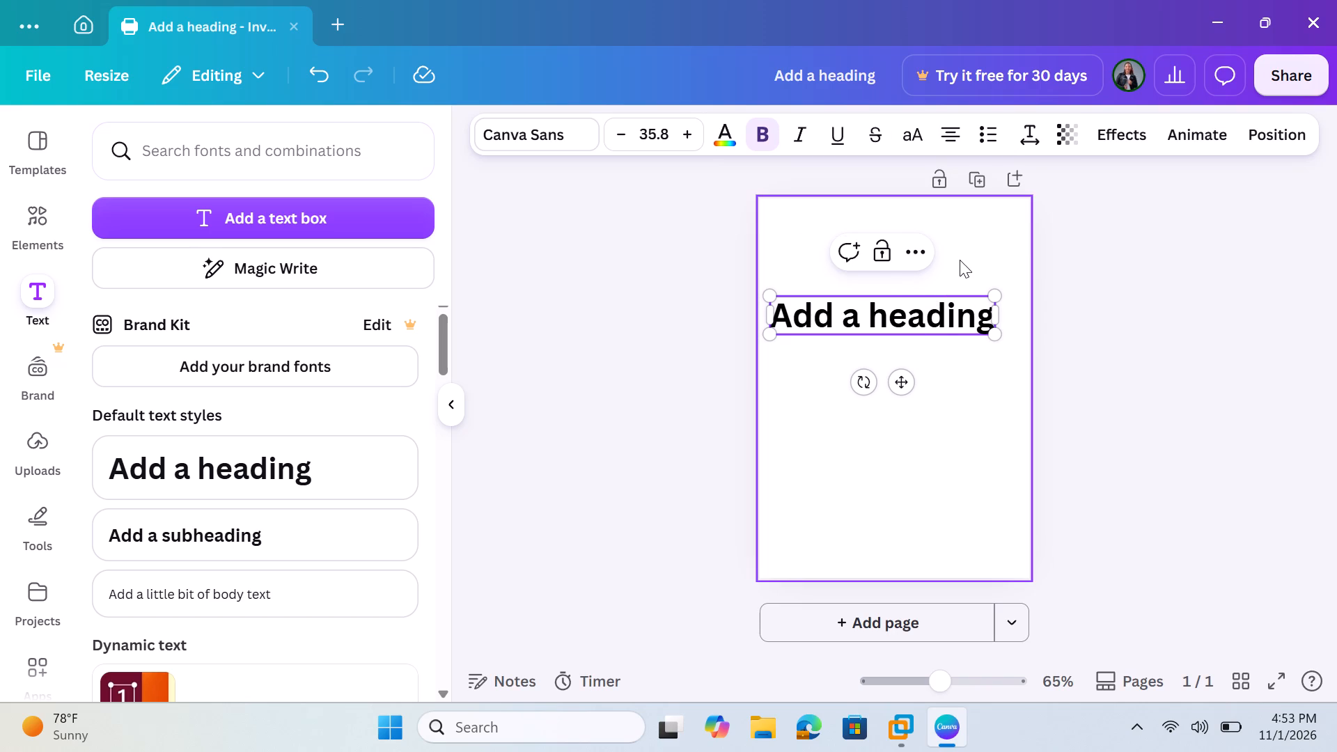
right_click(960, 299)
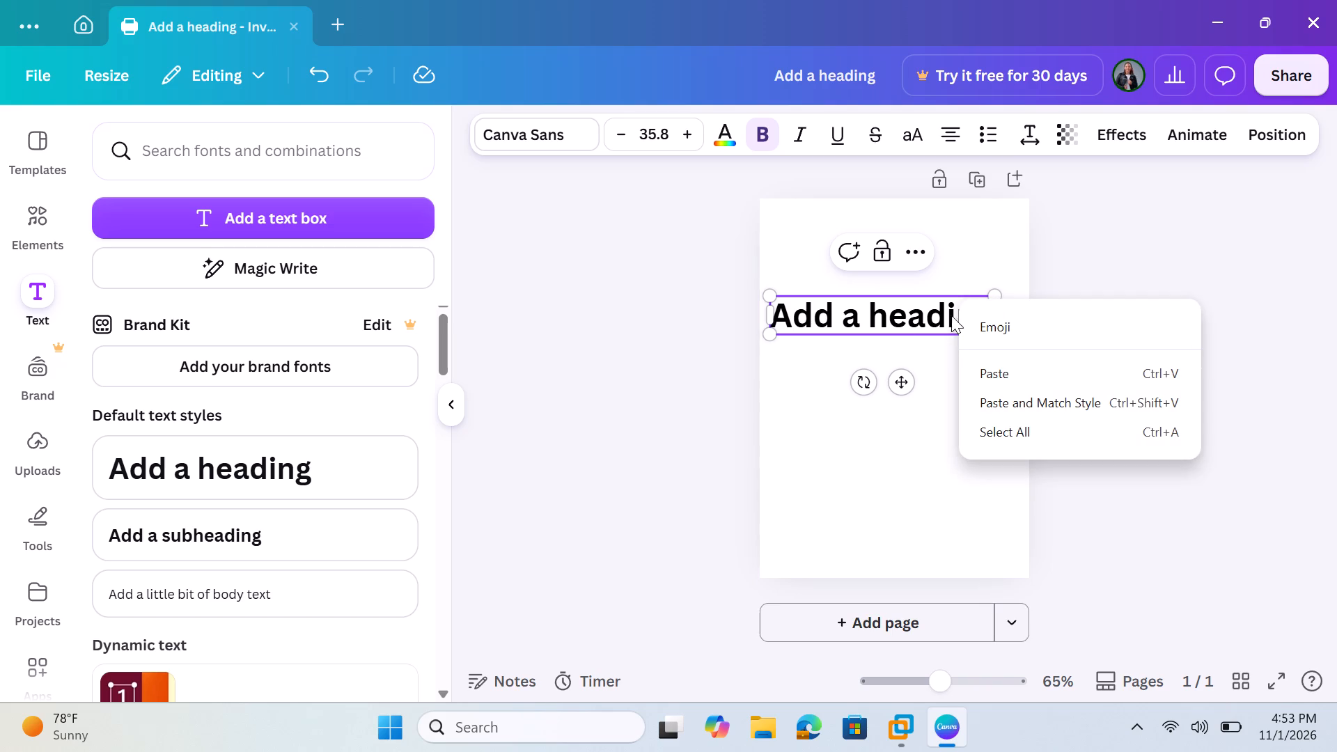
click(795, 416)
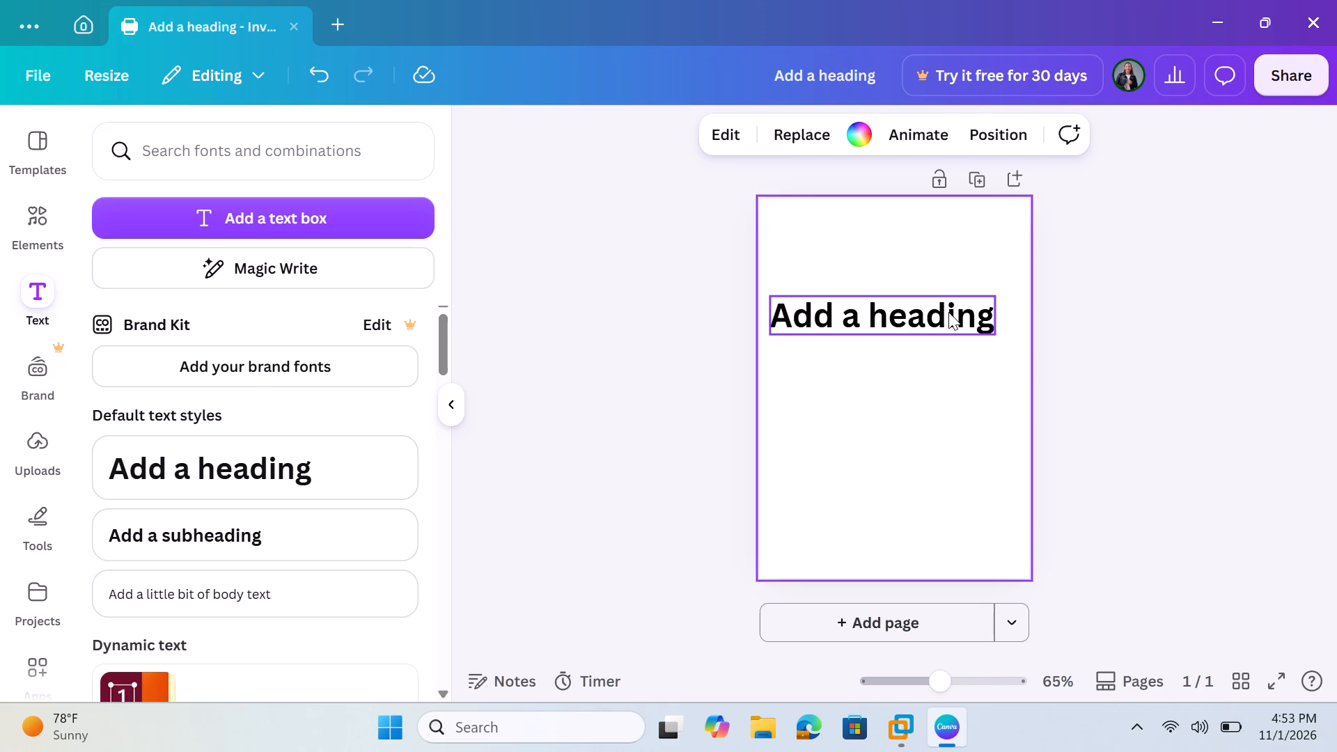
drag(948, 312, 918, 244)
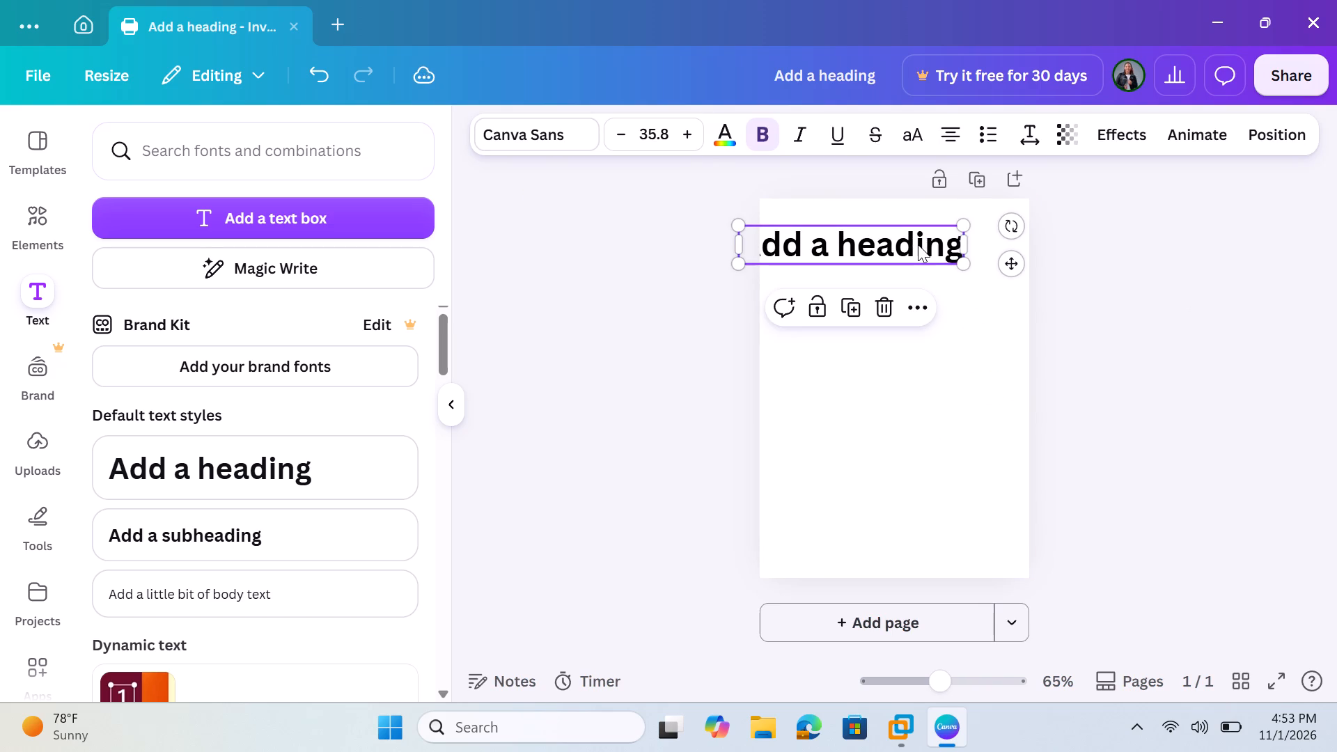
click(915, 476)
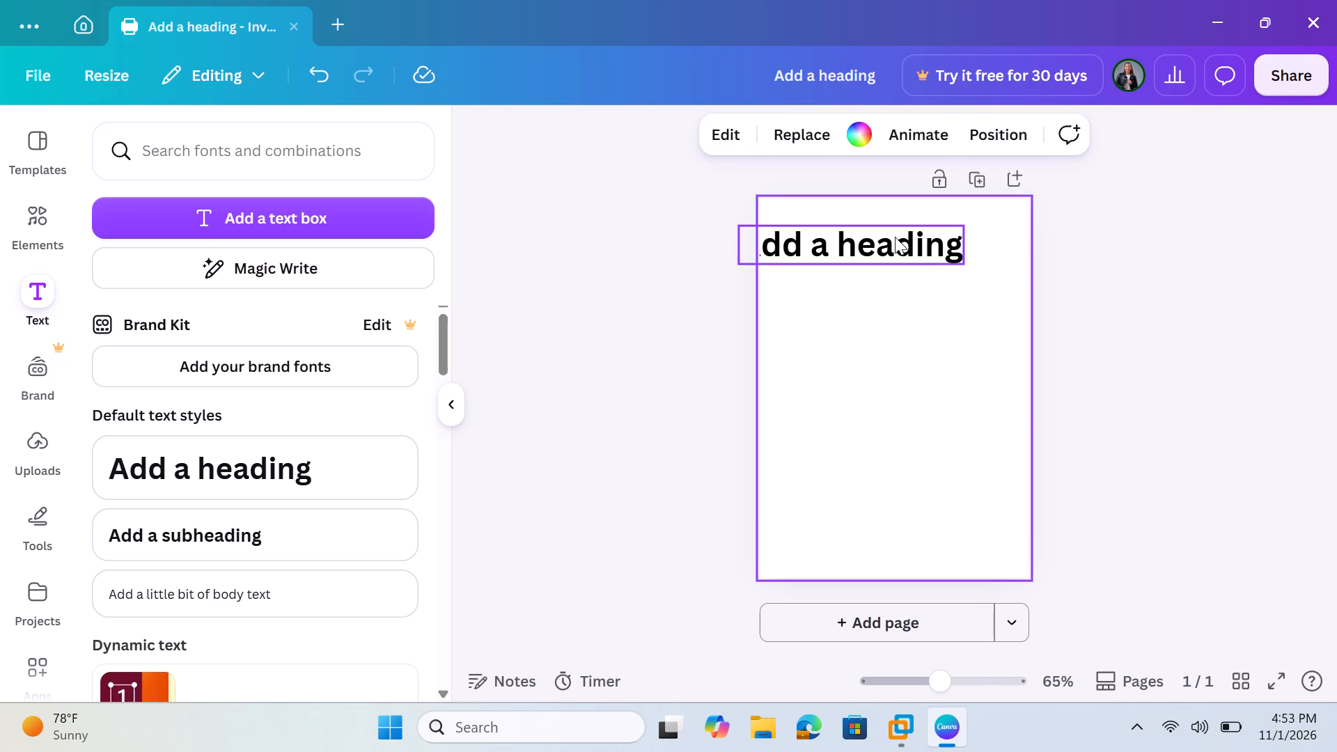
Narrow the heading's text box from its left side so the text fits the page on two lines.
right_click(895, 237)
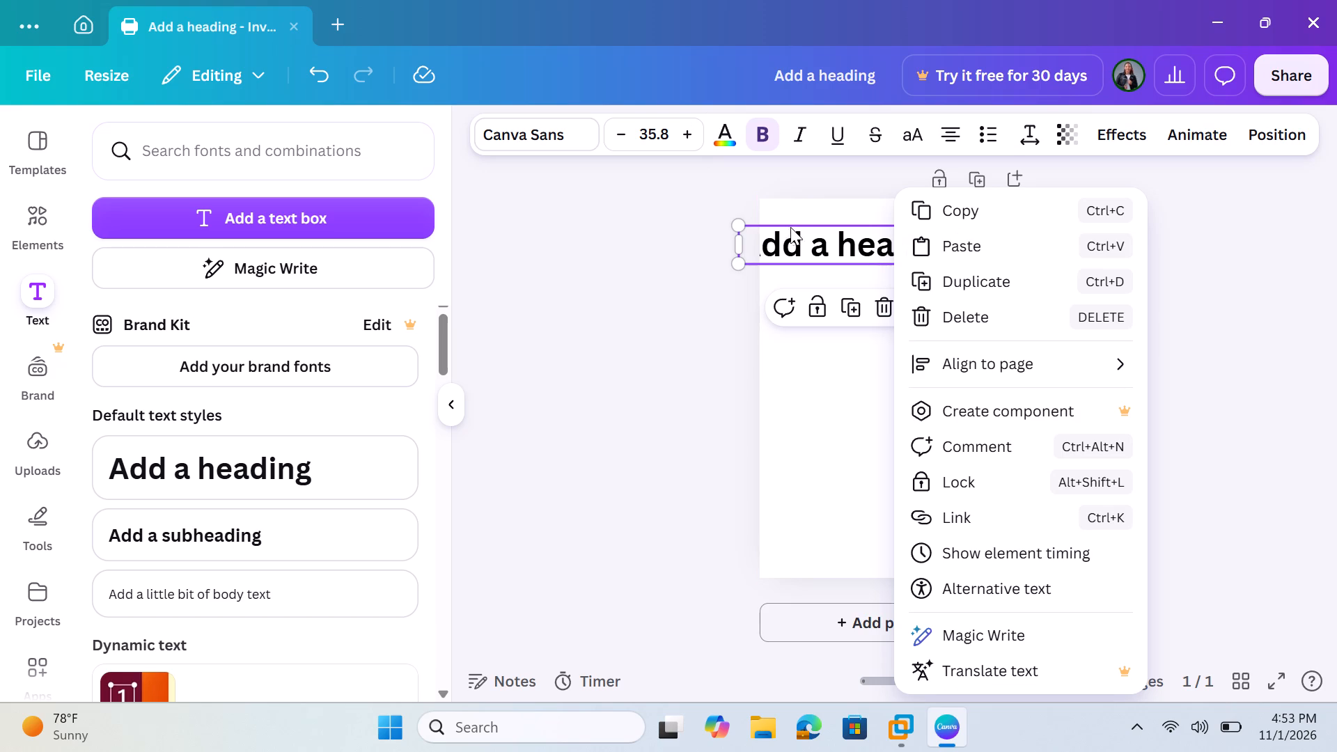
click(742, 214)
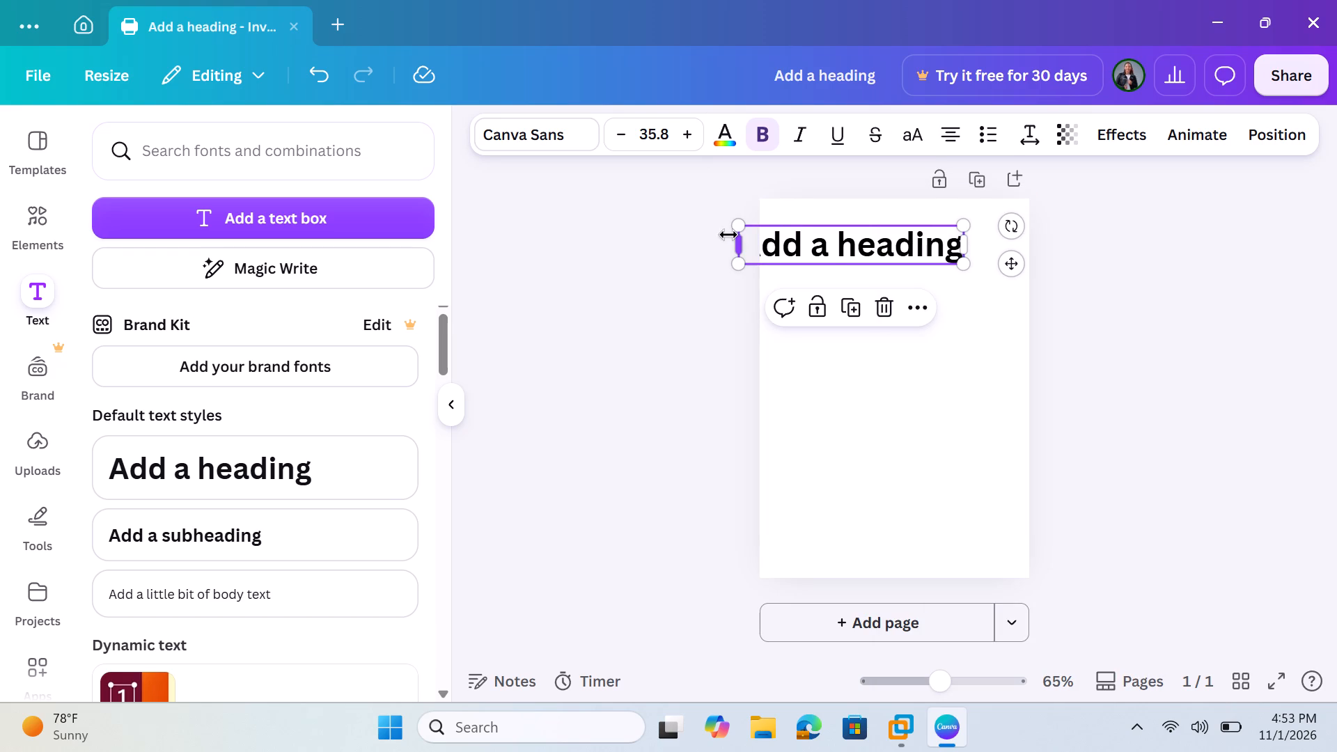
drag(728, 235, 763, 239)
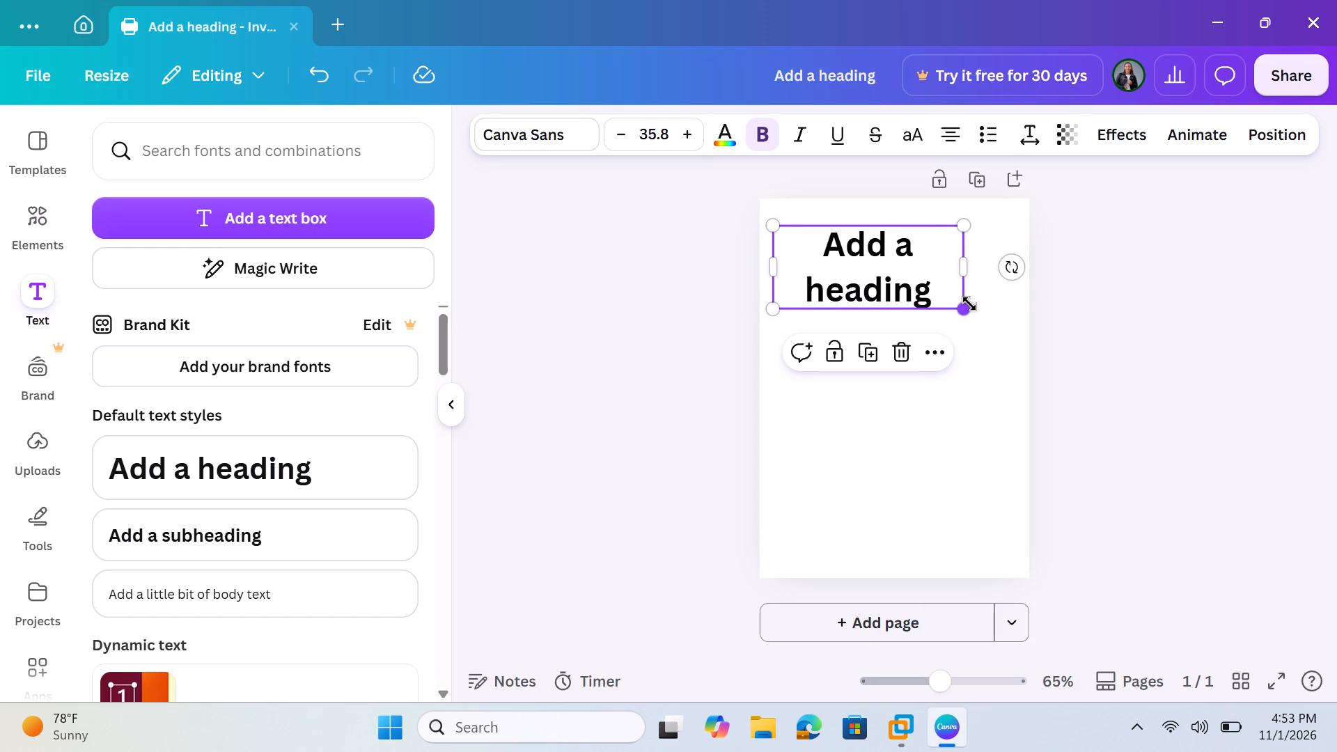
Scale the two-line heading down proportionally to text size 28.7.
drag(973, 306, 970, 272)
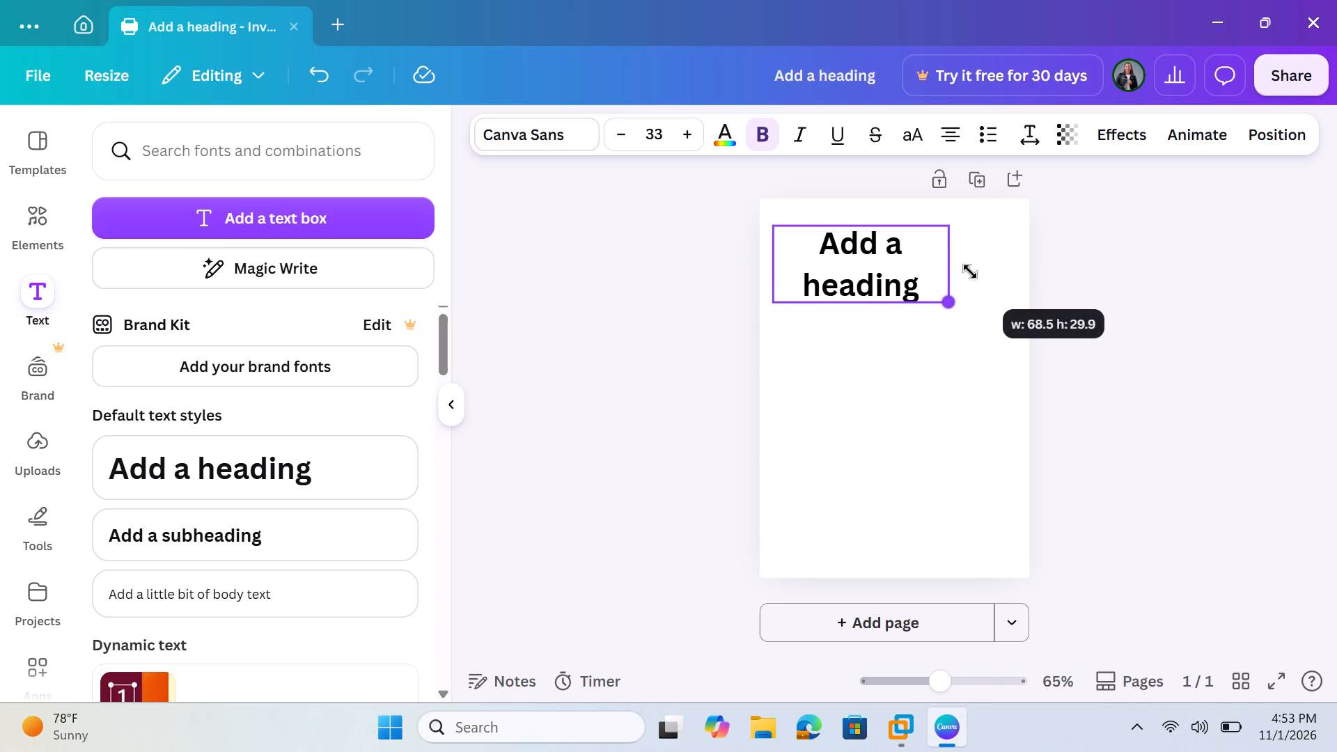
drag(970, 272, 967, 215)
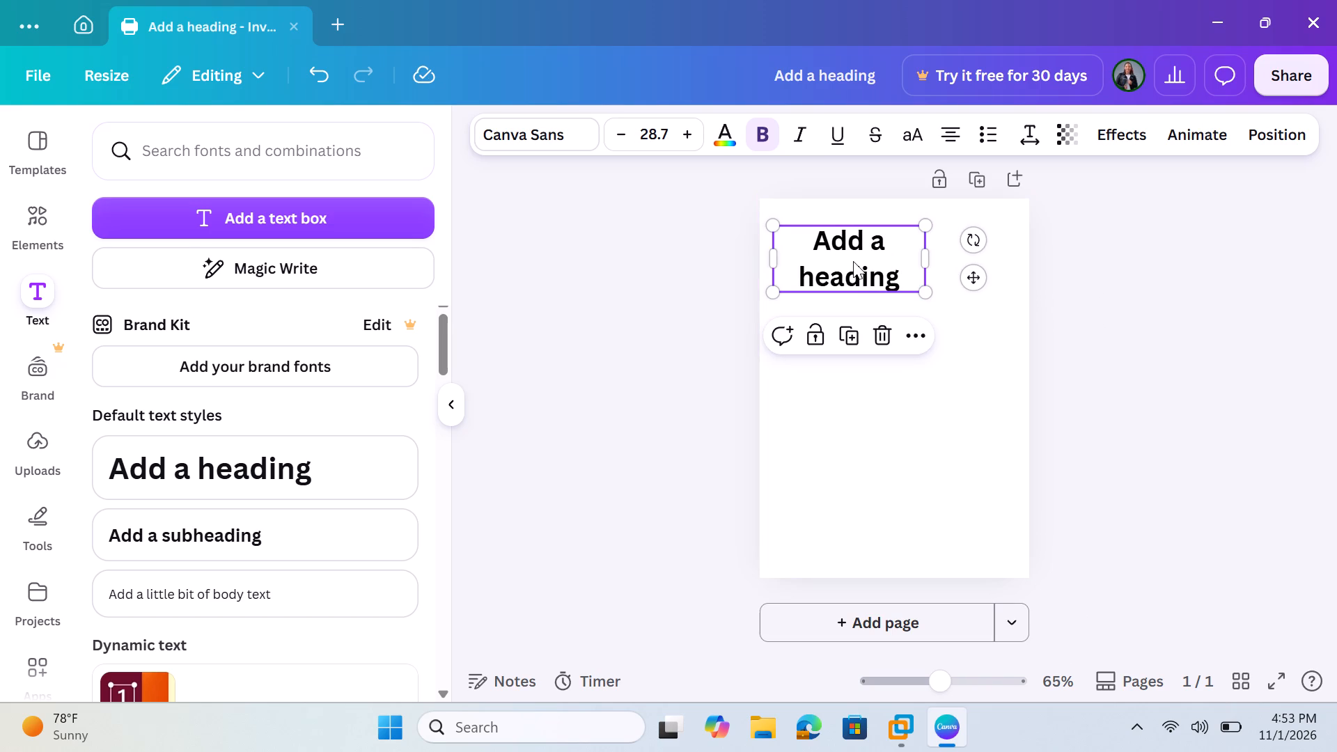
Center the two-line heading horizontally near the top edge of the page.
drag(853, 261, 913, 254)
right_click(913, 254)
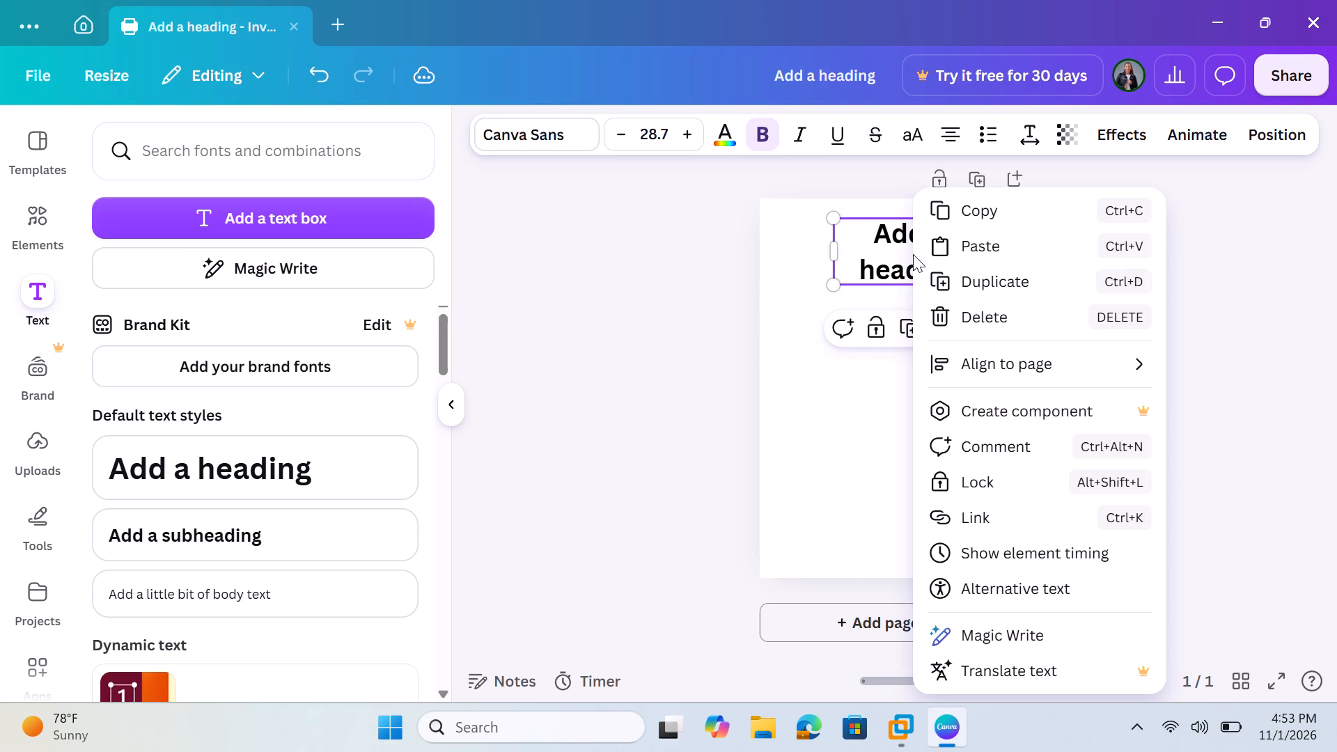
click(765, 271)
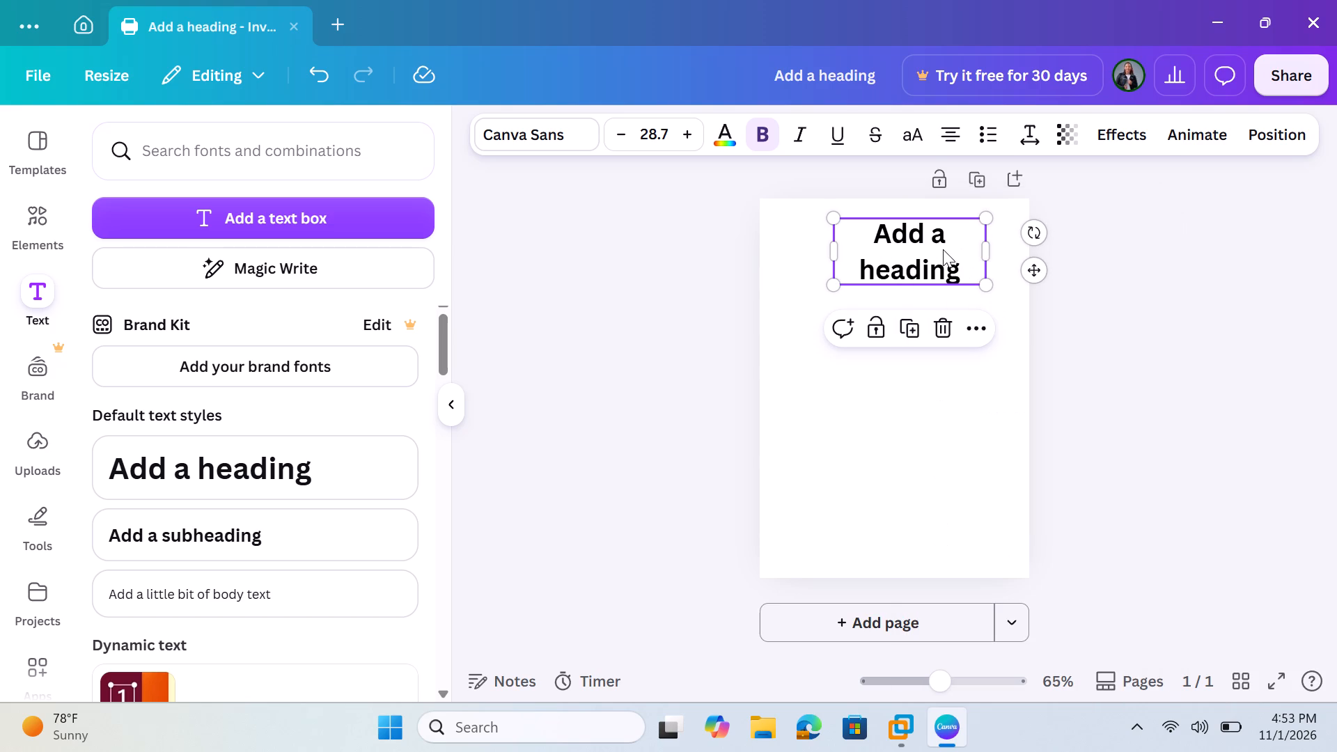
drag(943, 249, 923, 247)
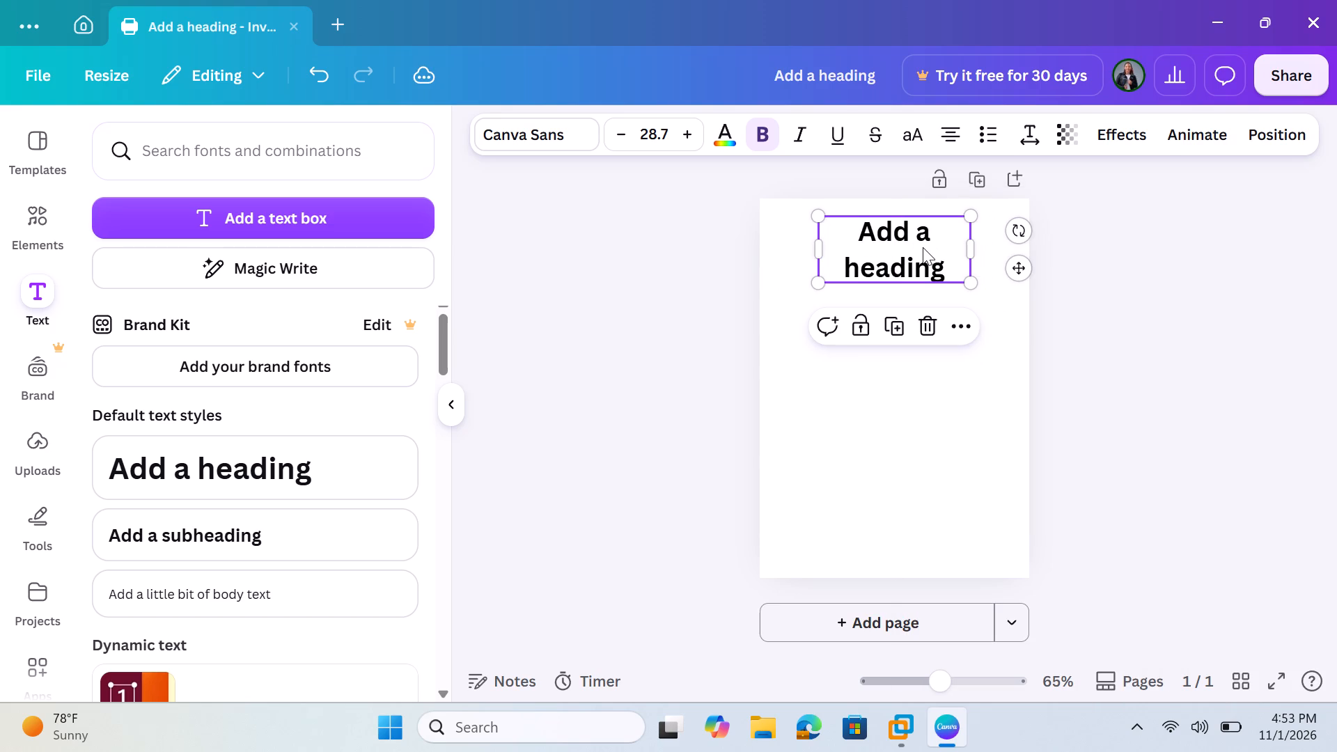
Delete all the placeholder text in the heading box.
click(916, 245)
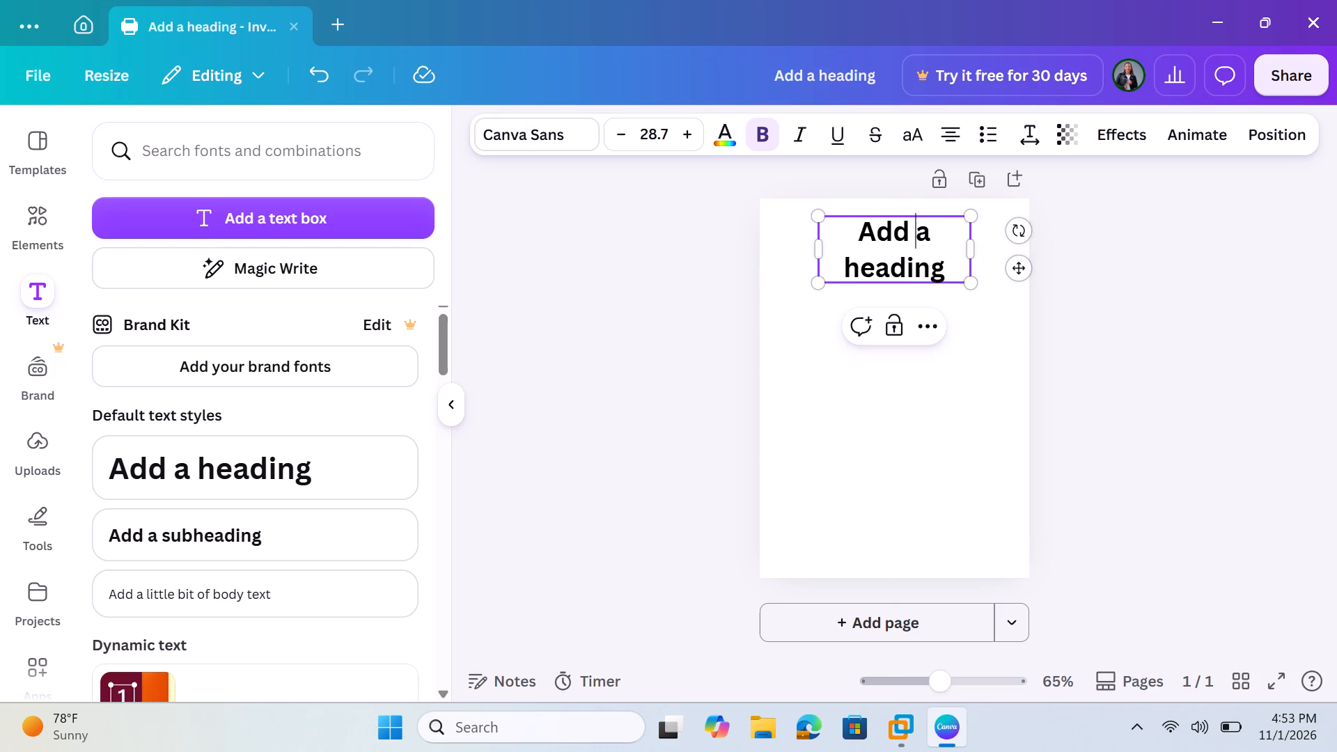
click(957, 269)
key(BackSpace)
key(BackSpace)
key(BackSpace)
key(BackSpace)
key(BackSpace)
key(BackSpace)
key(BackSpace)
key(BackSpace)
key(BackSpace)
key(BackSpace)
key(BackSpace)
key(BackSpace)
key(BackSpace)
key(BackSpace)
key(BackSpace)
key(BackSpace)
key(BackSpace)
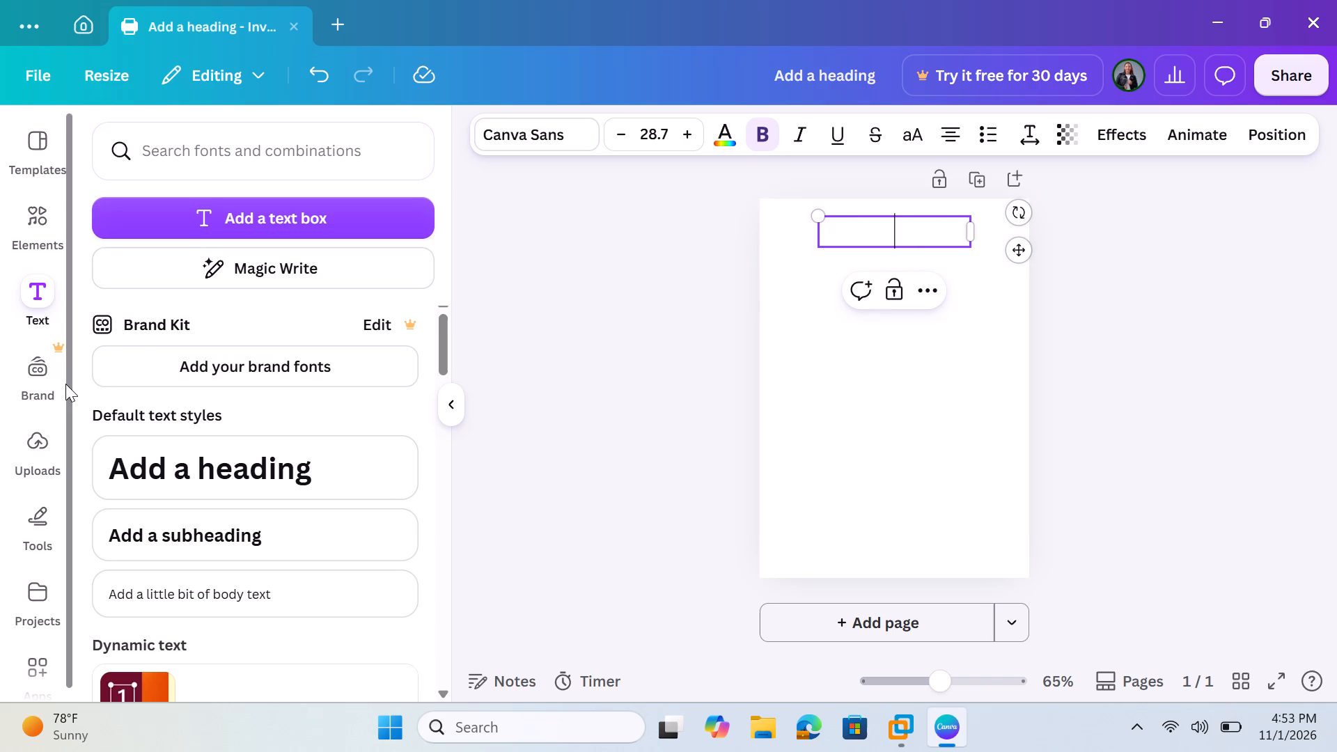
Search the elements for "graduation cap" and add the photo of a cap with a red-ribboned diploma to the page.
click(33, 240)
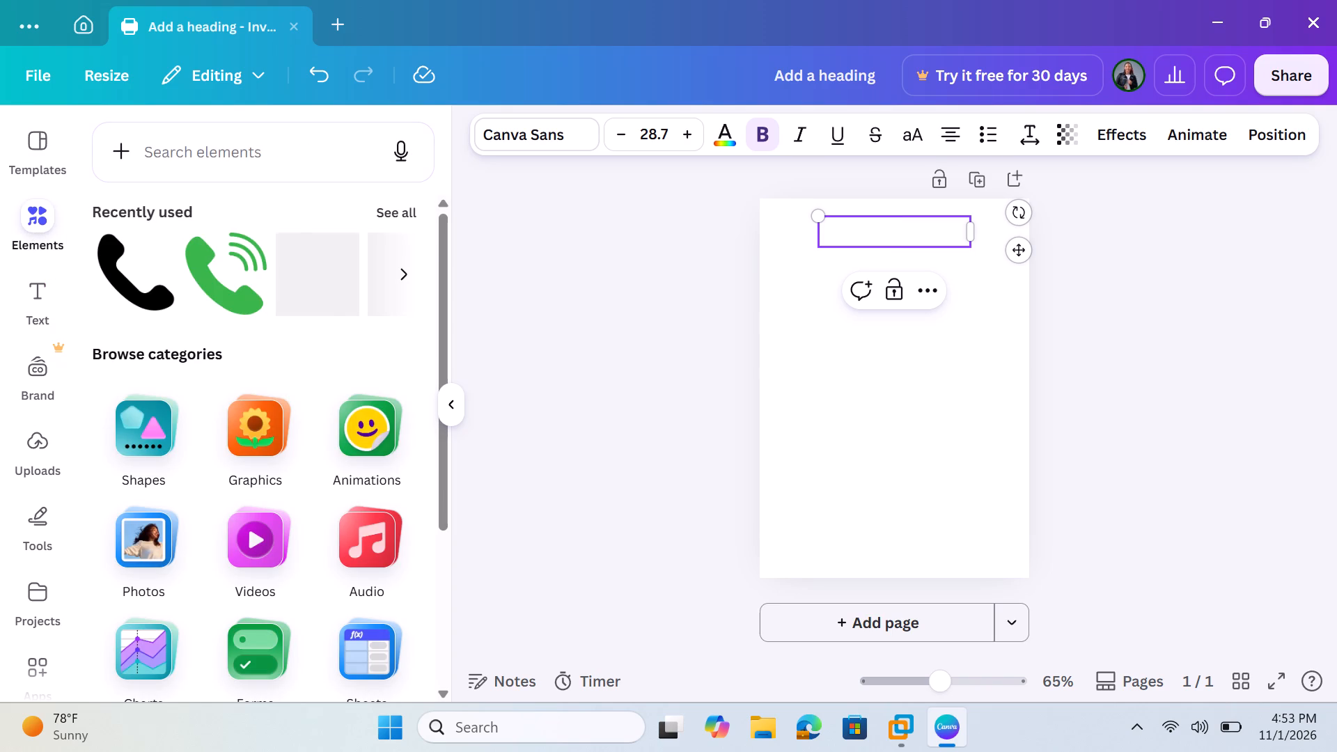
click(256, 167)
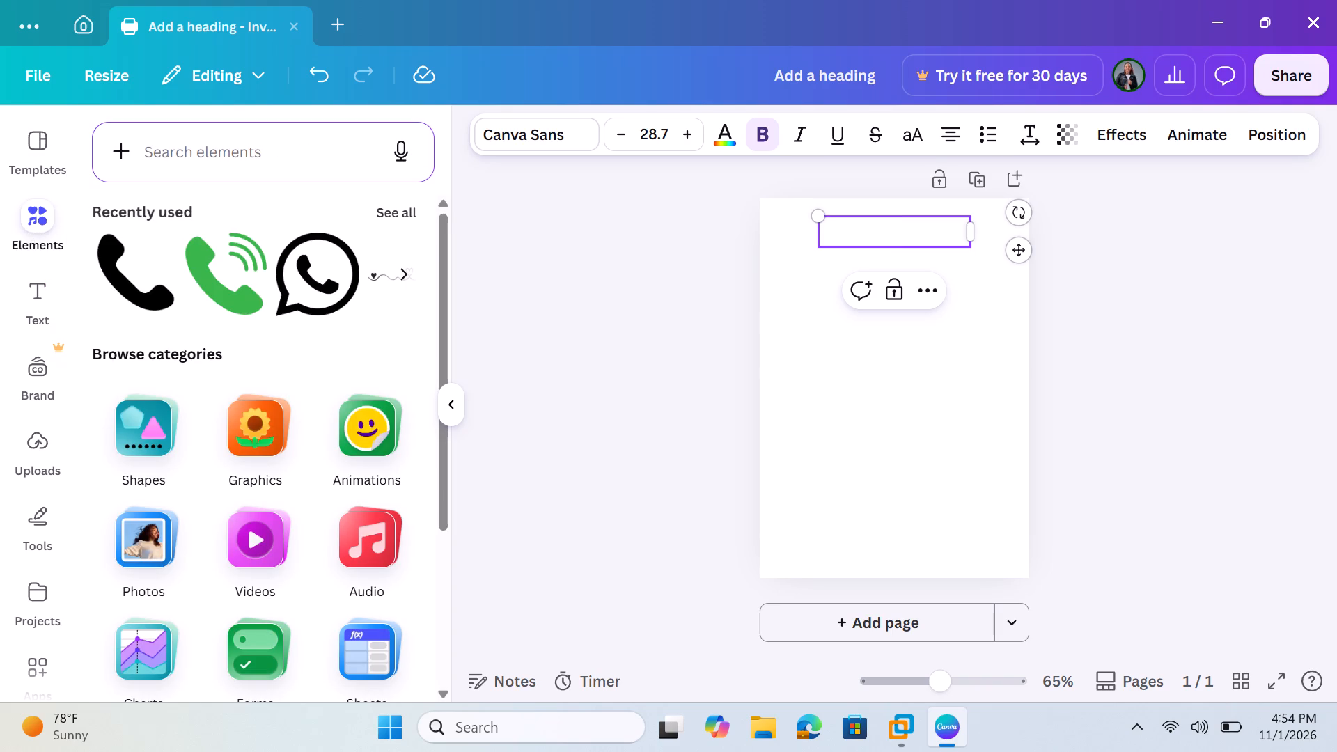
click(182, 141)
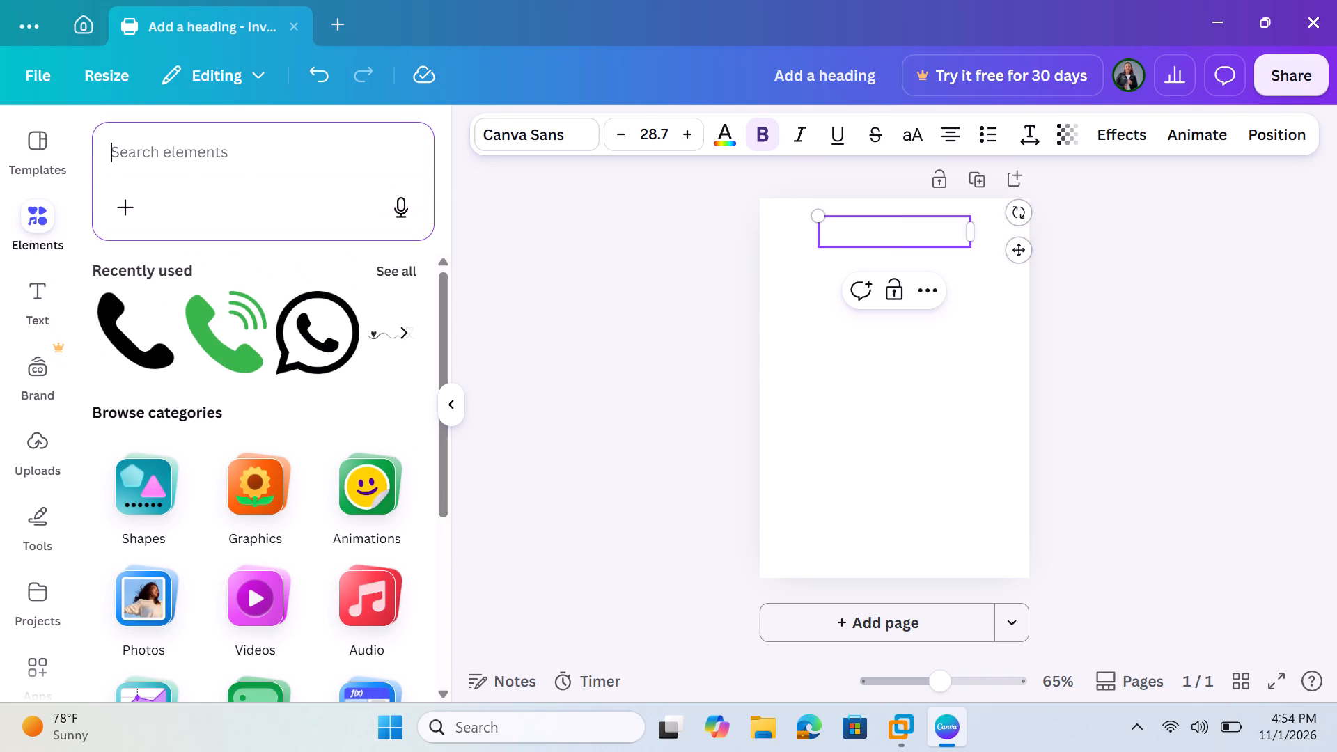
text(grad)
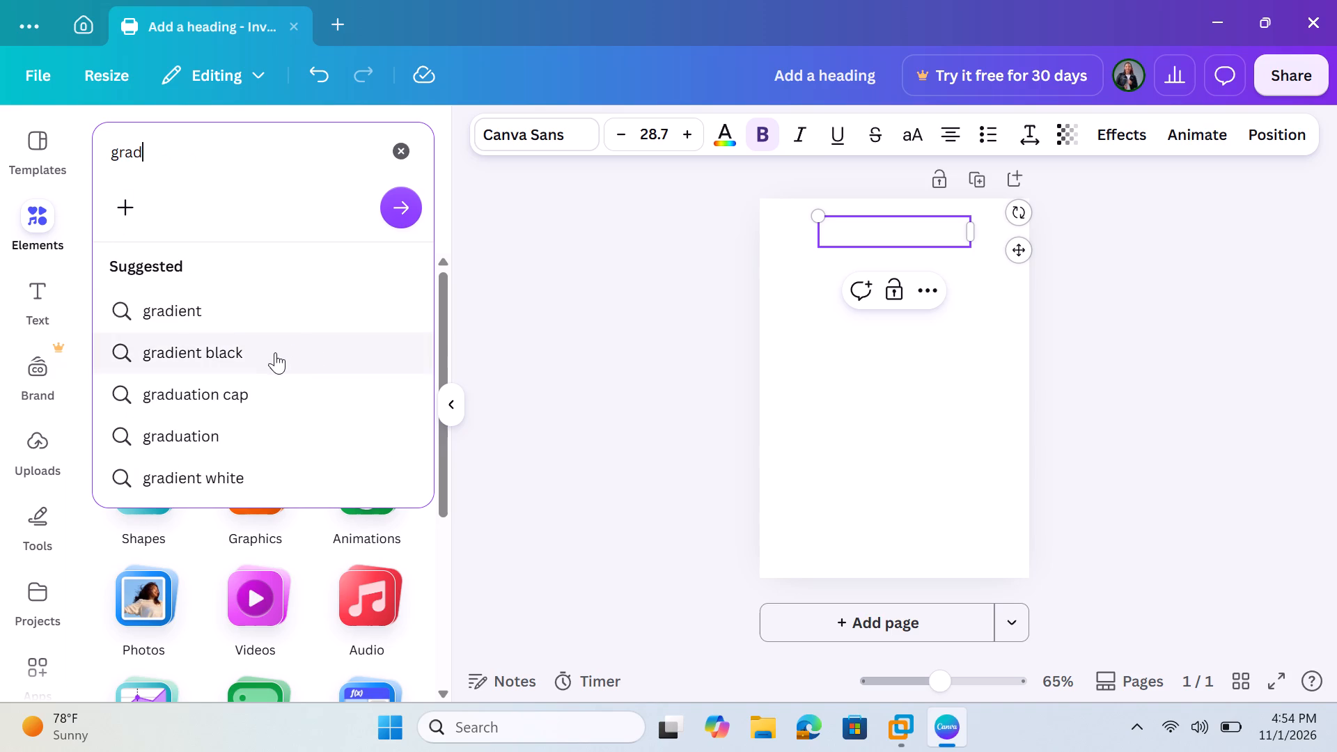
text(uat)
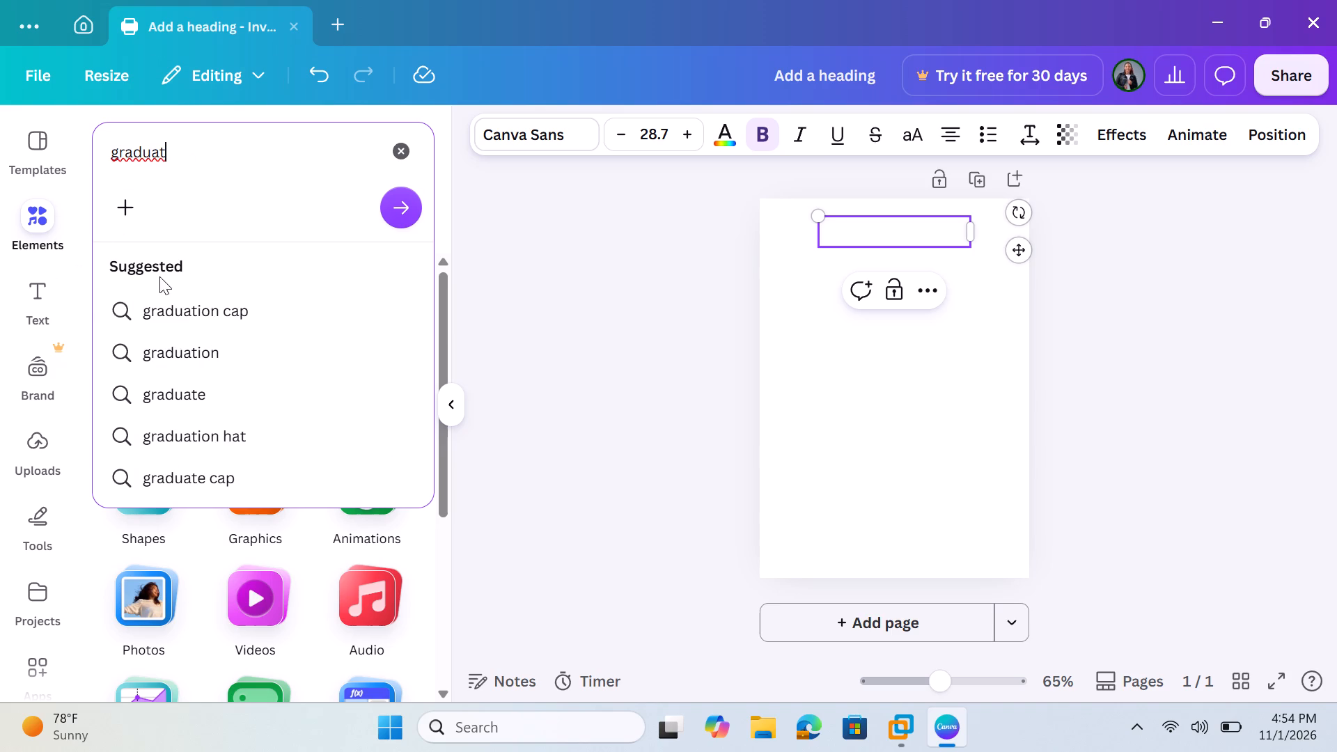
click(190, 303)
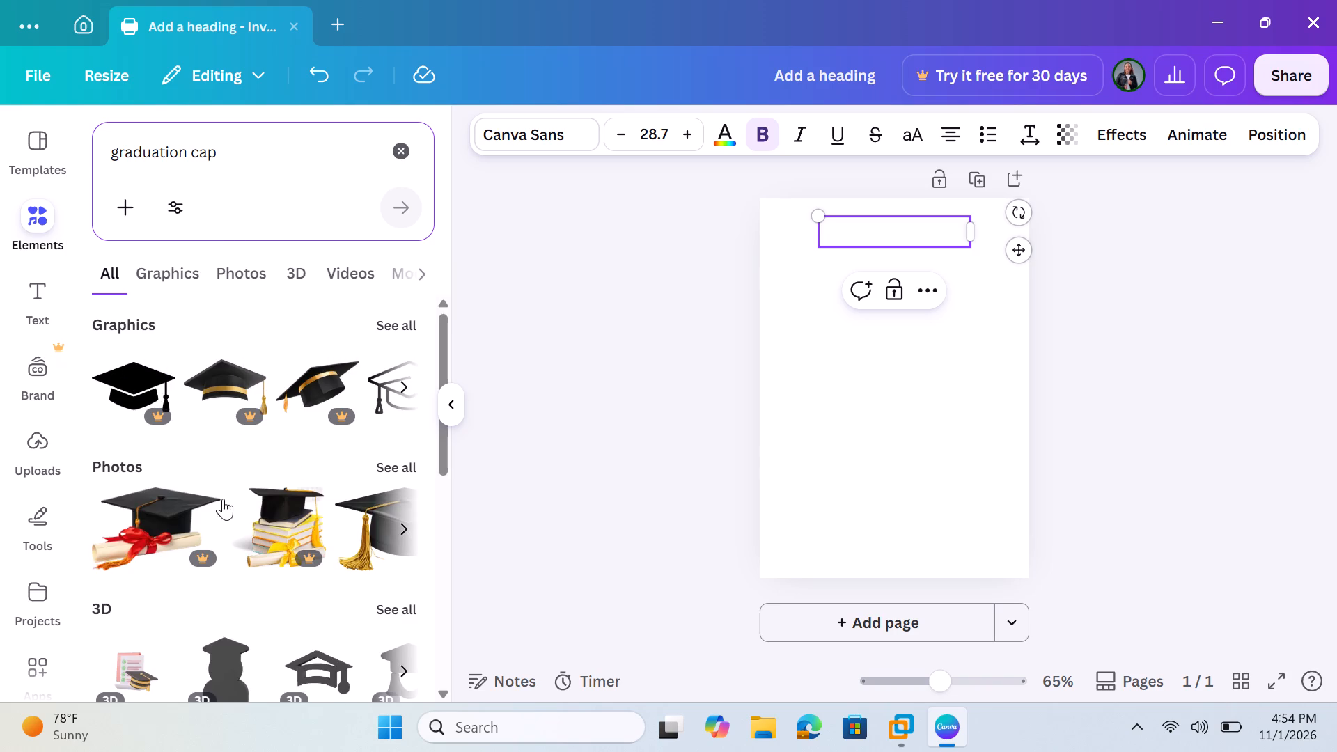
click(152, 526)
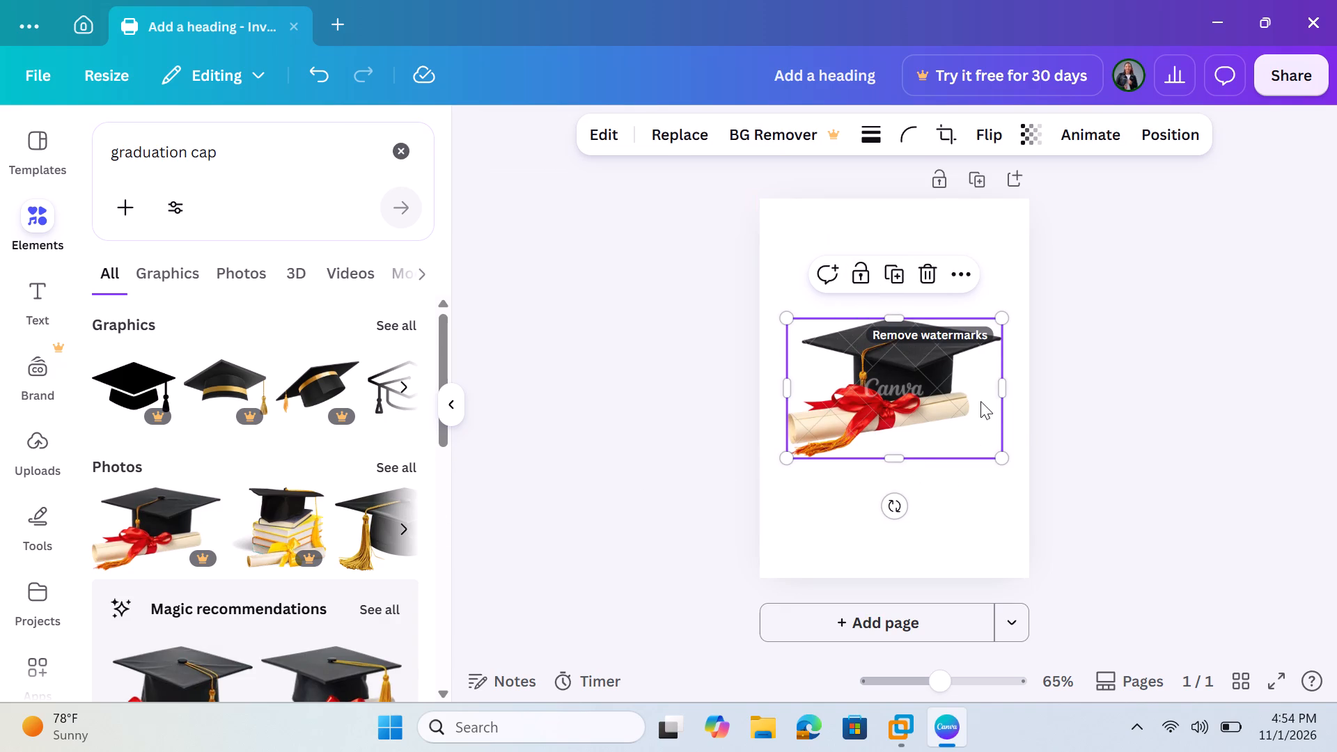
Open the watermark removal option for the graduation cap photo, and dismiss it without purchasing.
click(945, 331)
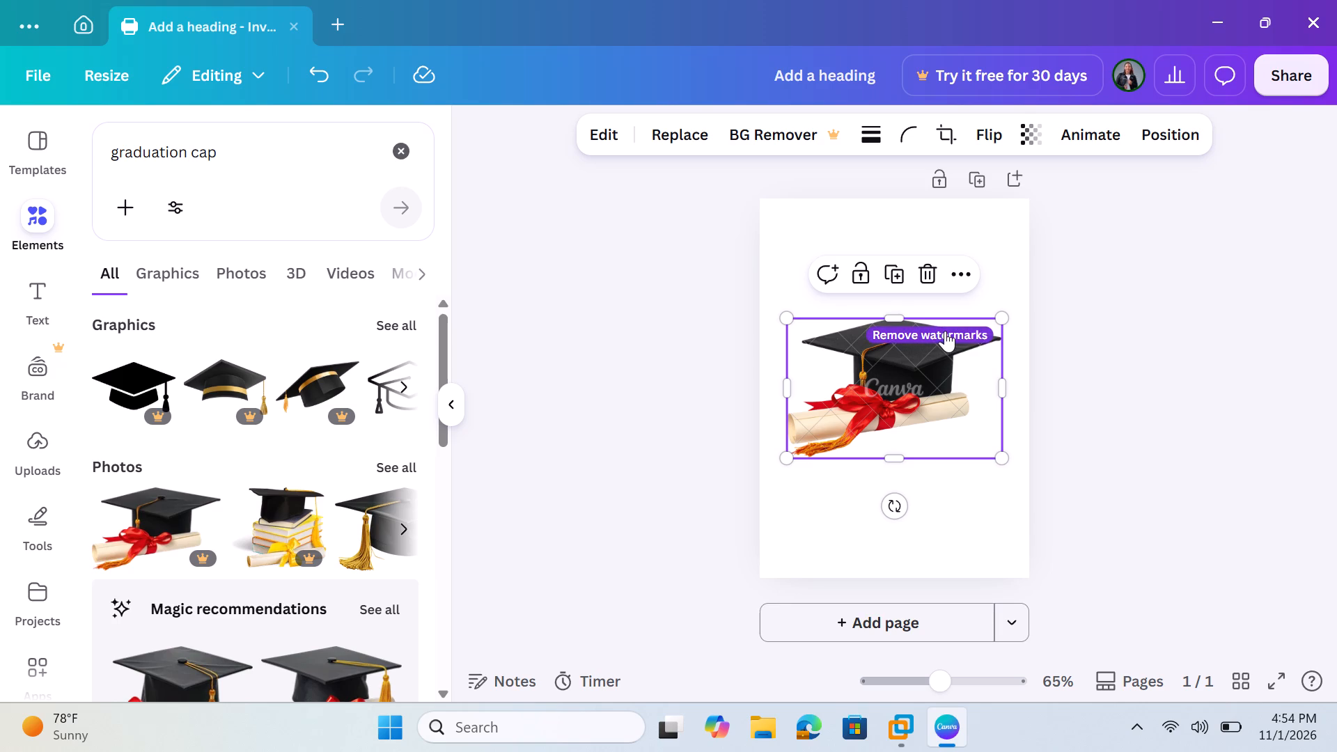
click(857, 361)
Move the graduation cap photo to the page's top edge, centered horizontally.
drag(891, 379, 876, 342)
drag(923, 425, 904, 373)
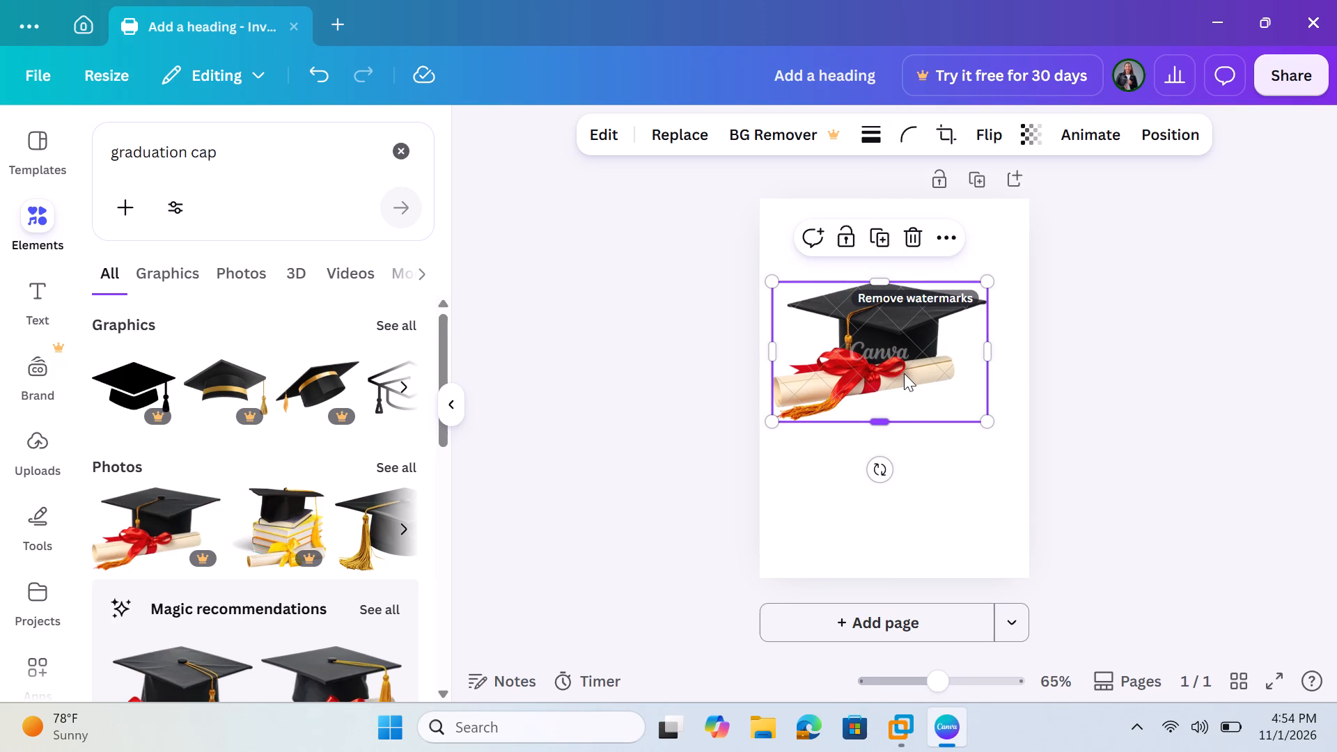
drag(904, 373, 901, 365)
drag(951, 382, 920, 296)
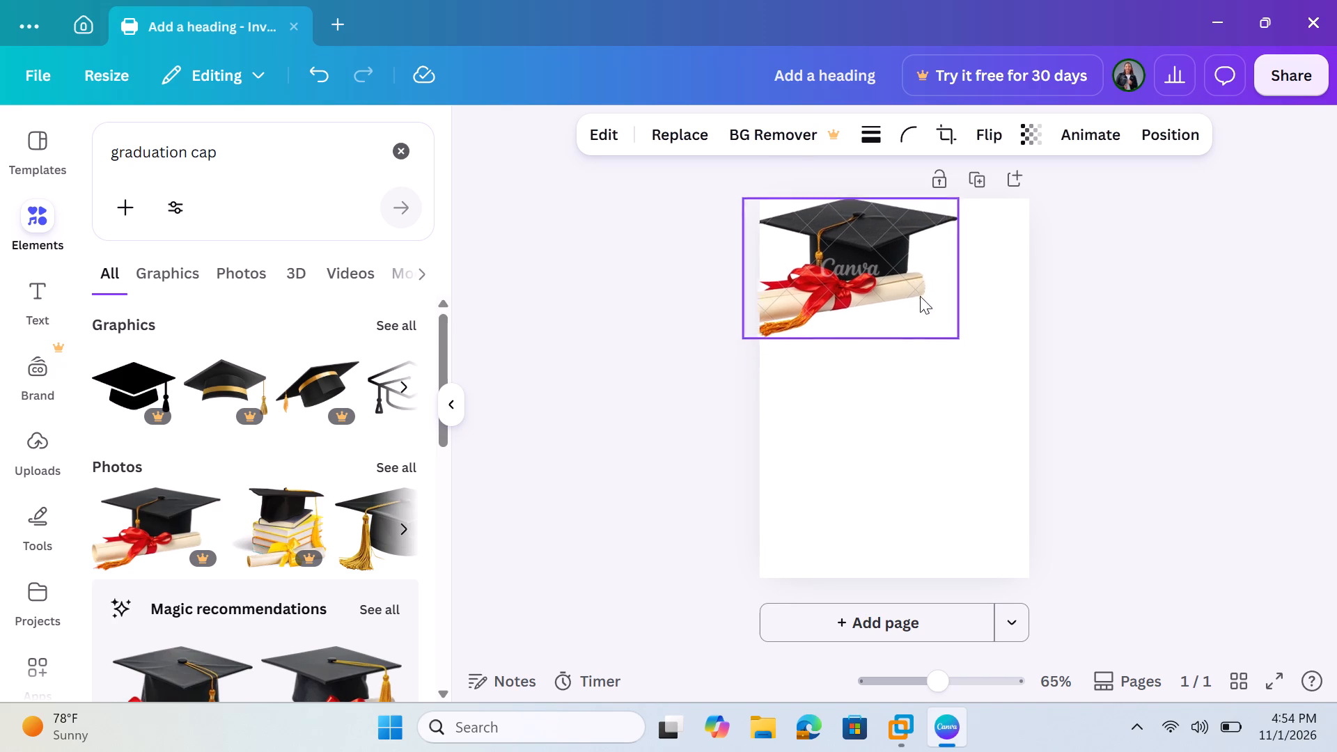
drag(920, 296, 918, 286)
drag(918, 286, 930, 291)
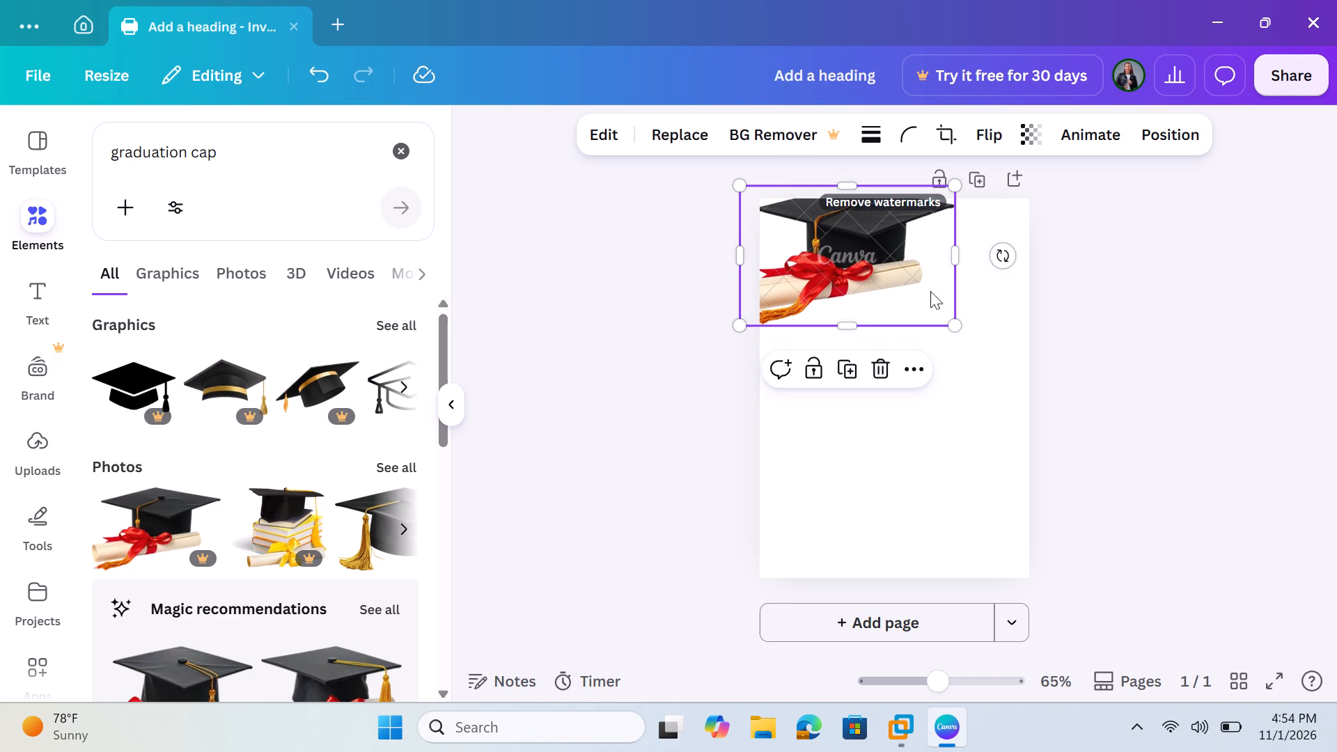
drag(930, 291, 968, 302)
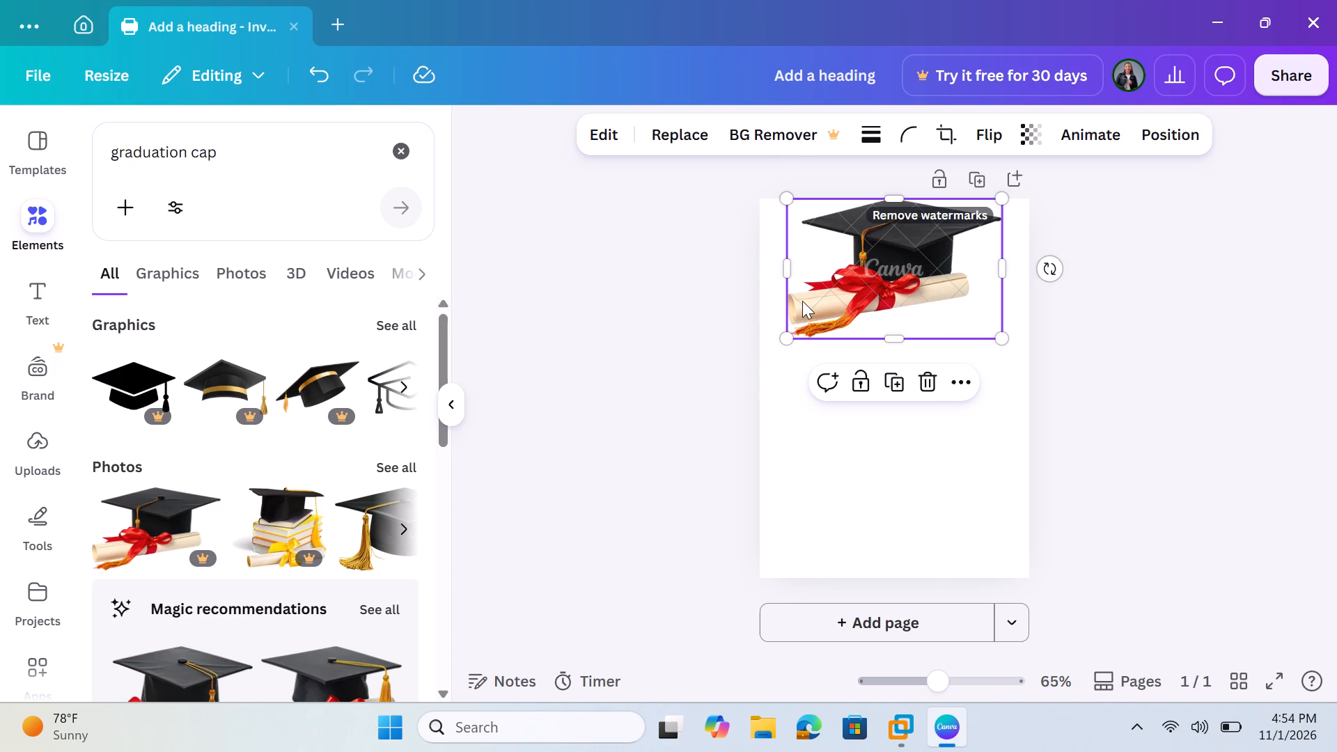
Scale the graduation cap photo down to roughly half the page width, keeping it near the top of the page.
click(783, 332)
drag(783, 332, 813, 267)
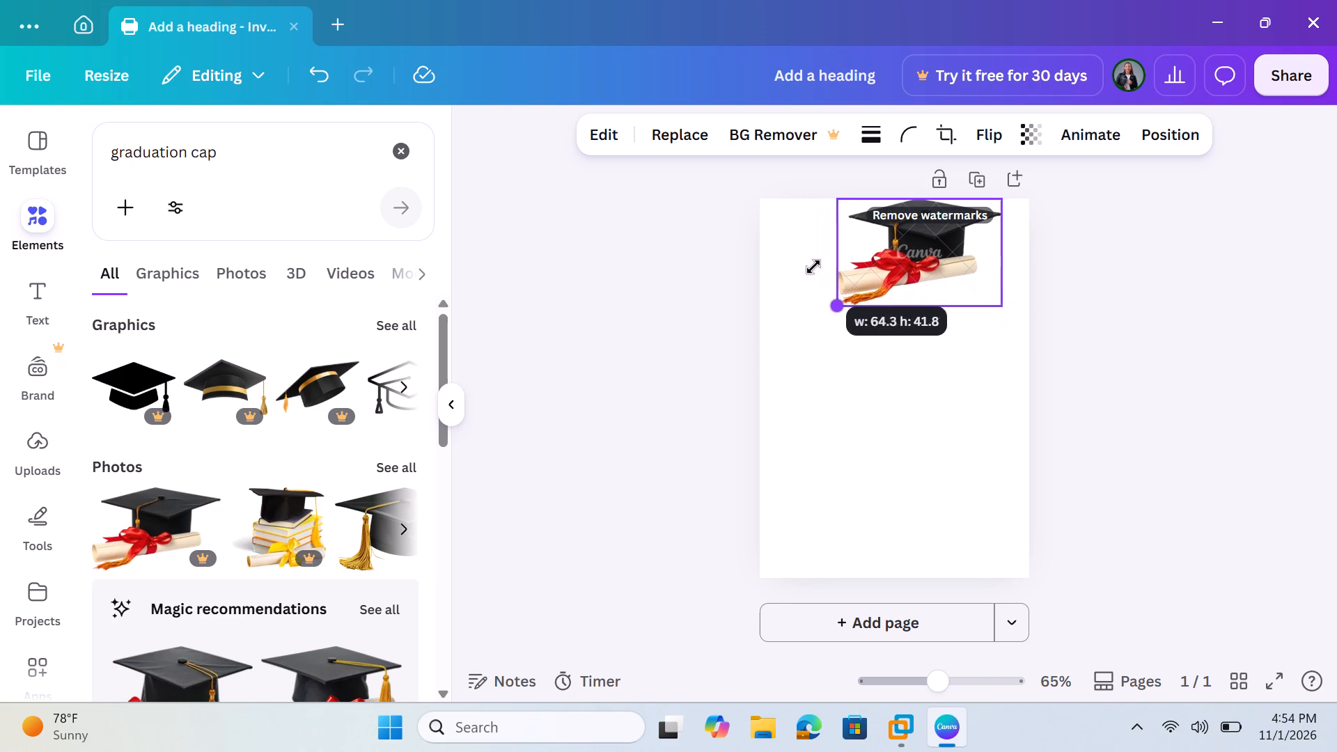
drag(813, 267, 813, 266)
click(1004, 201)
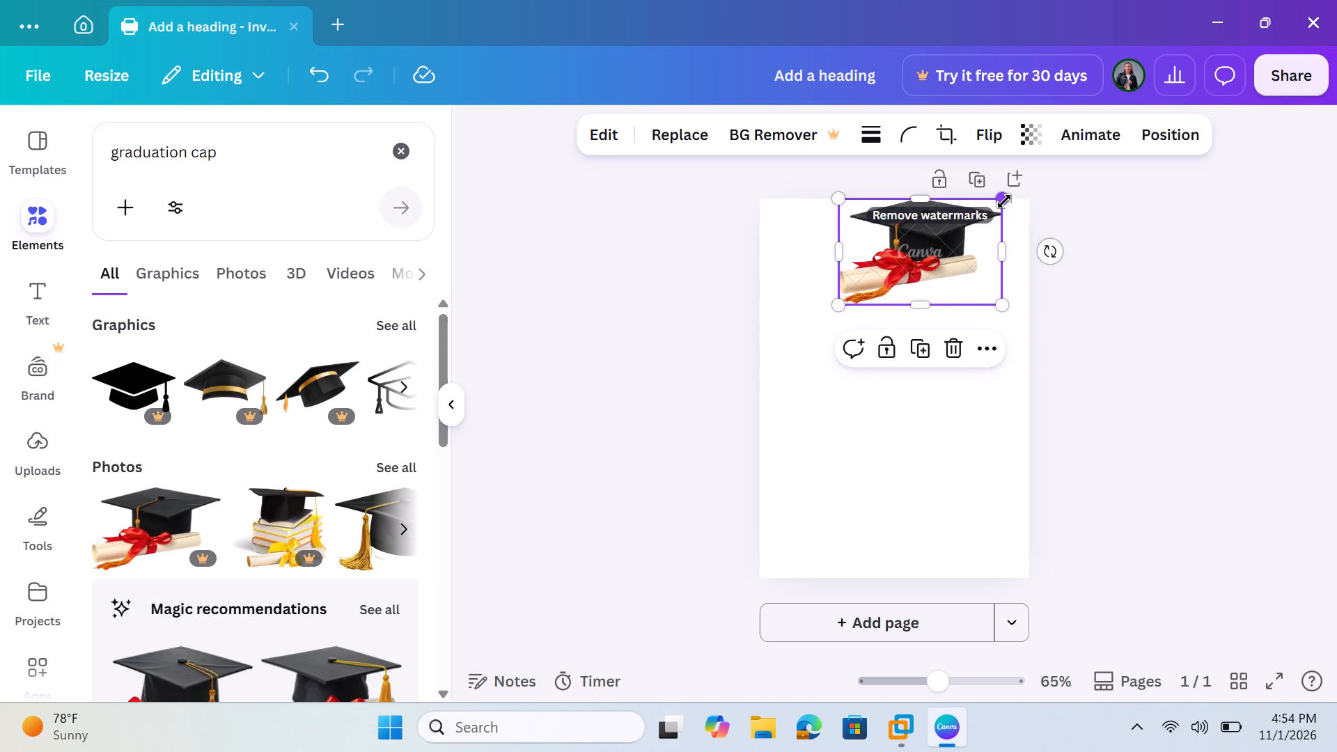
drag(1004, 201, 980, 245)
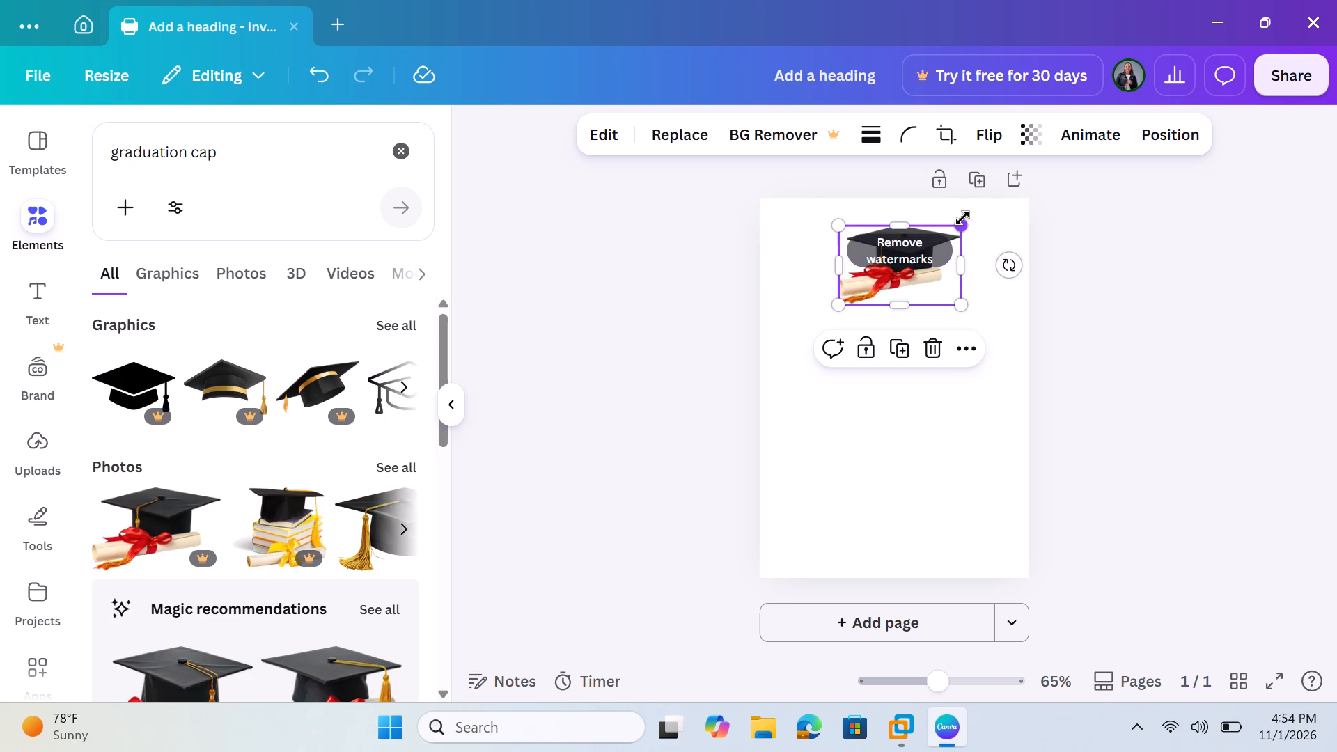
drag(964, 220, 963, 201)
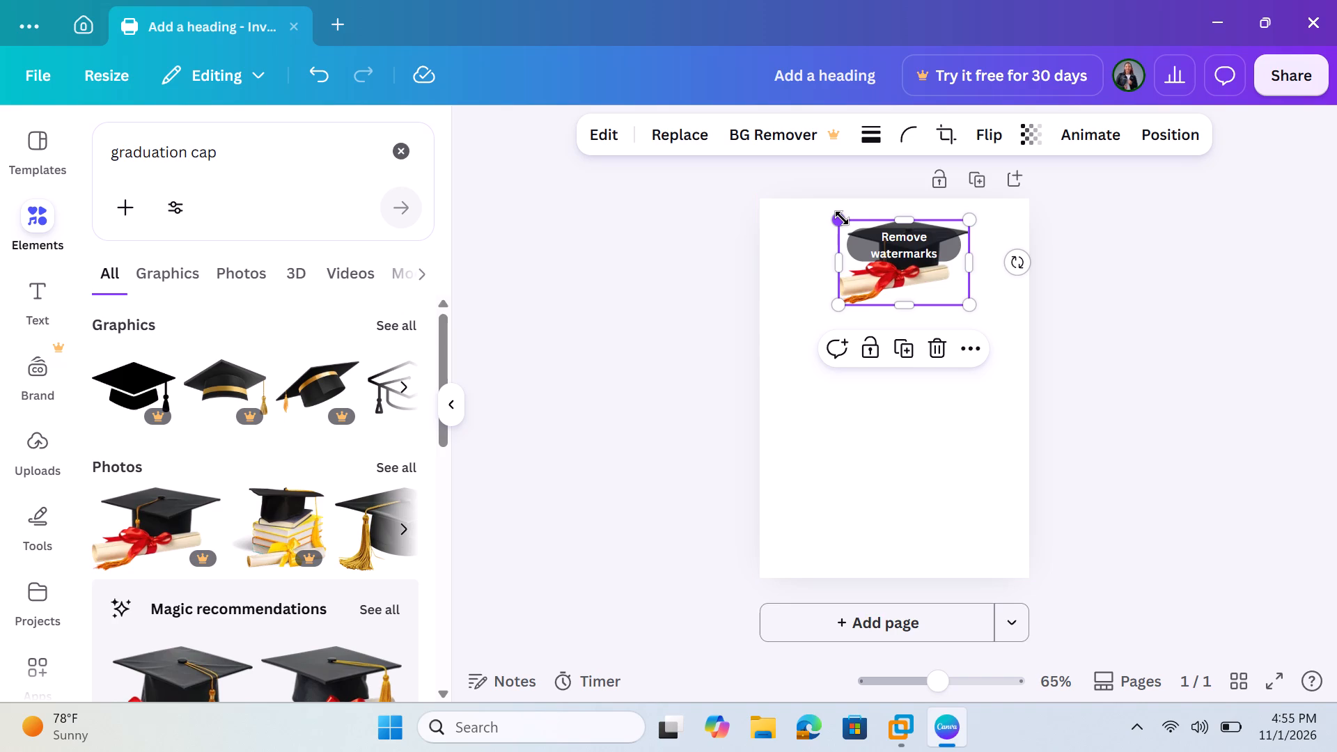
drag(842, 218, 828, 208)
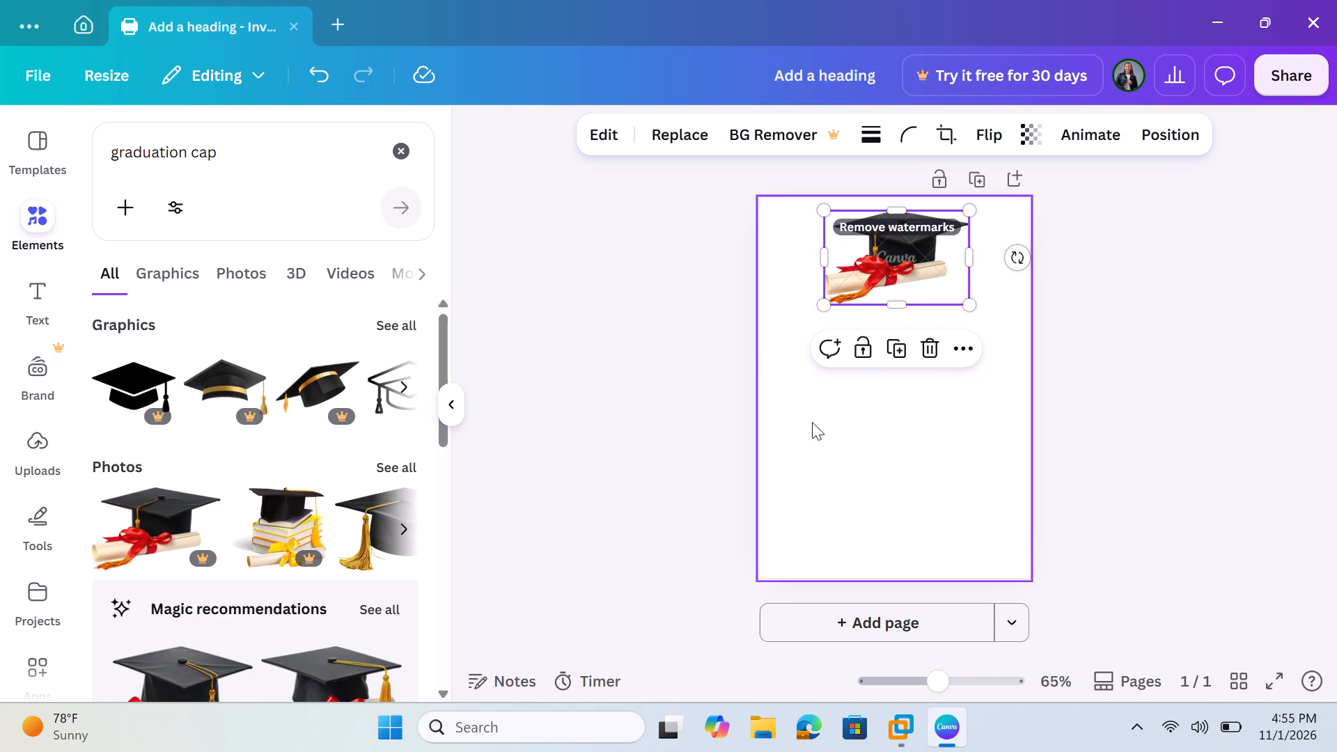
click(812, 422)
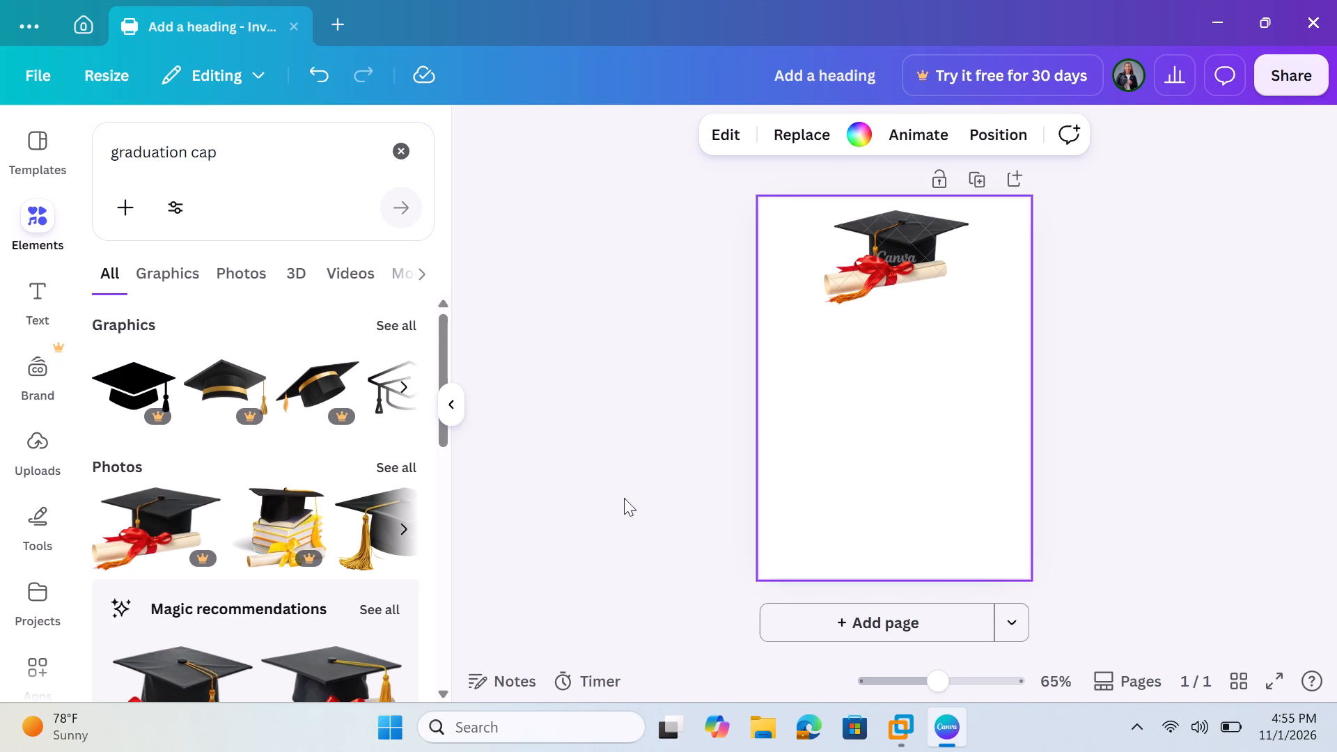
Look through the graduation cap photo and graphics results for other suitable images.
scroll(249, 488, left, 5)
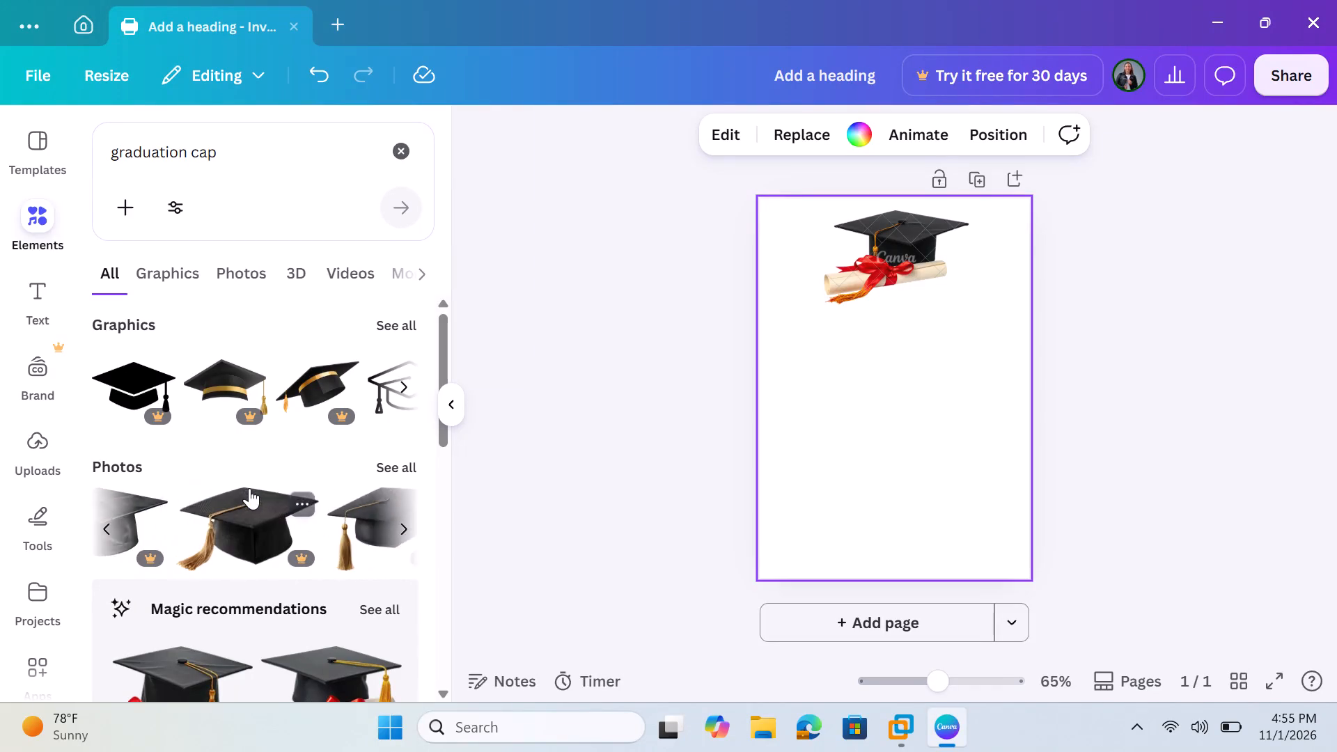
scroll(249, 488, left, 1)
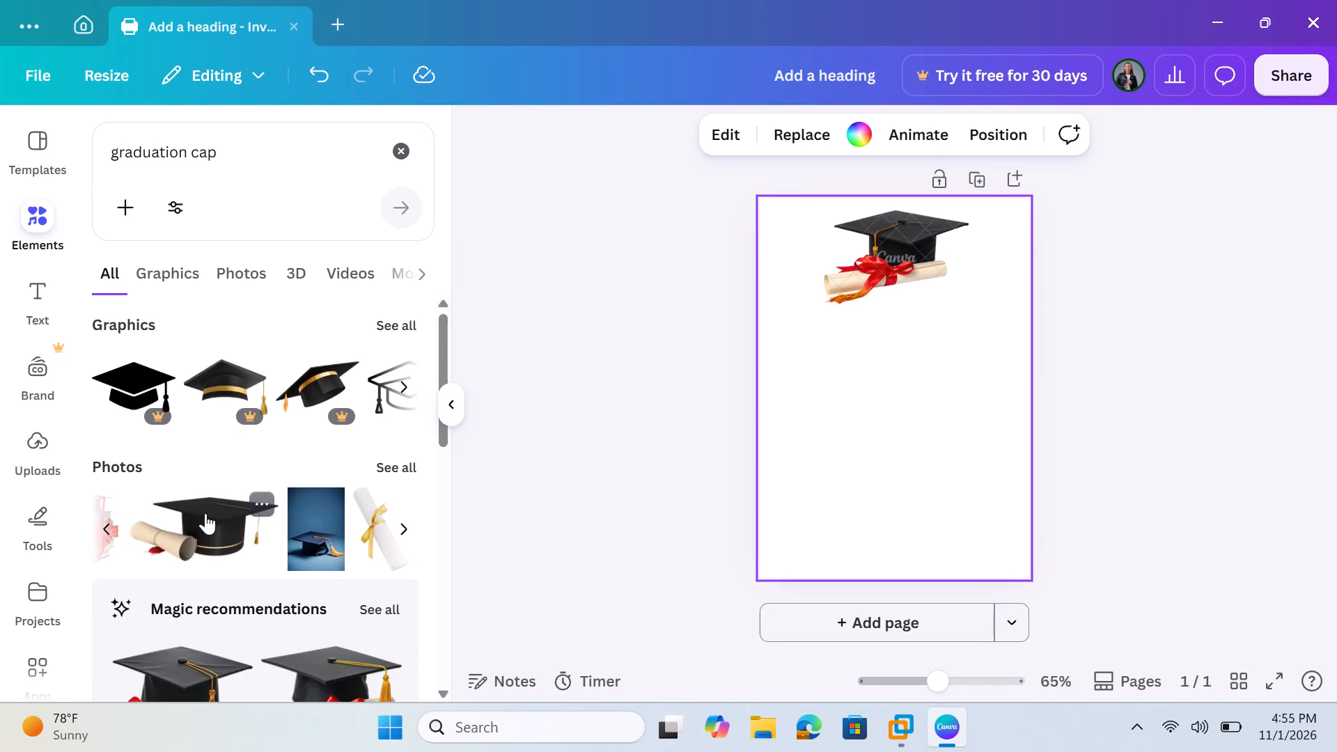
scroll(198, 518, left, 2)
scroll(197, 518, right, 1)
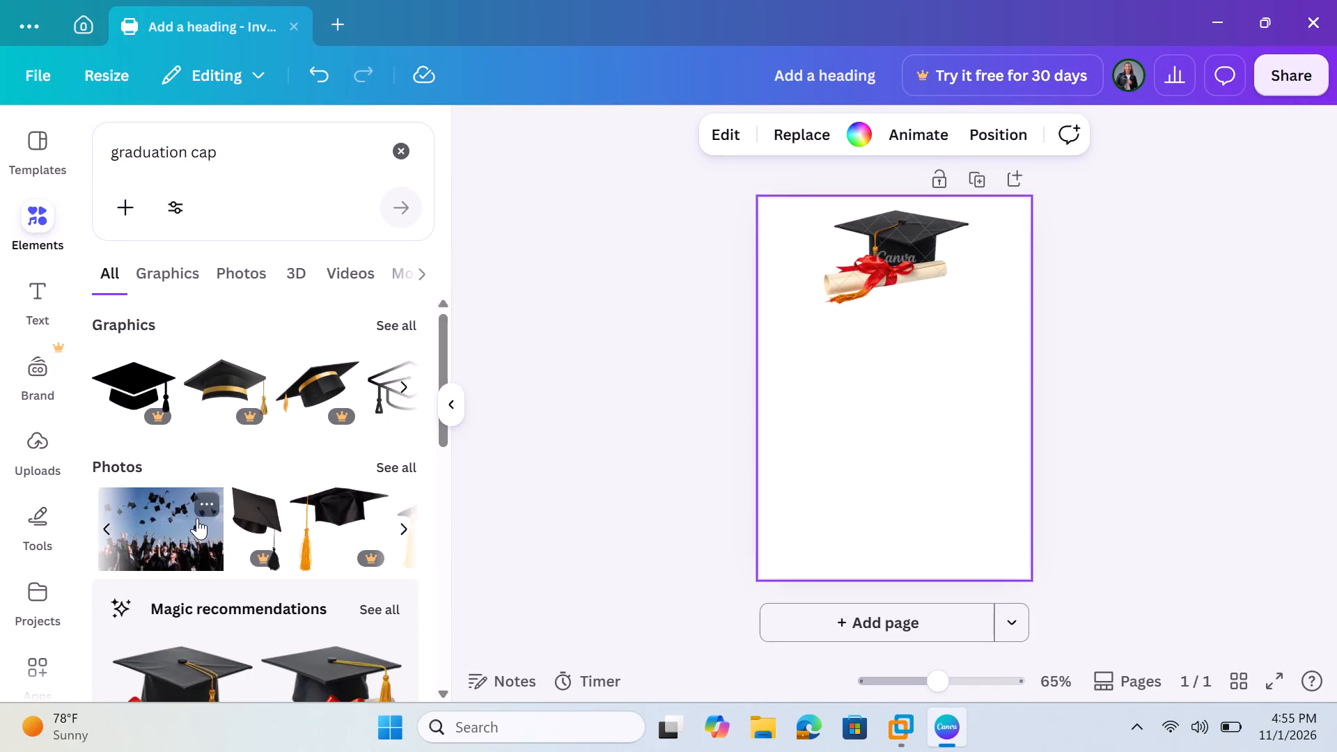
scroll(197, 518, right, 12)
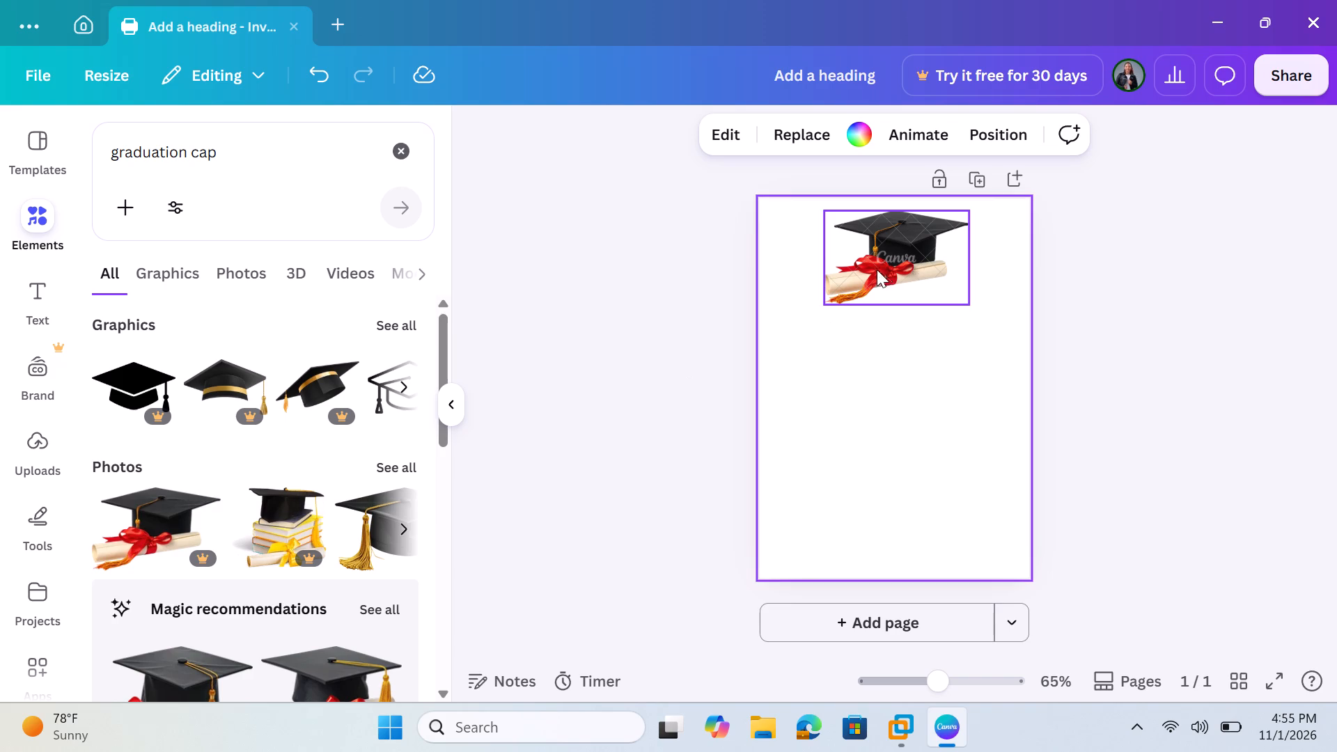
click(804, 339)
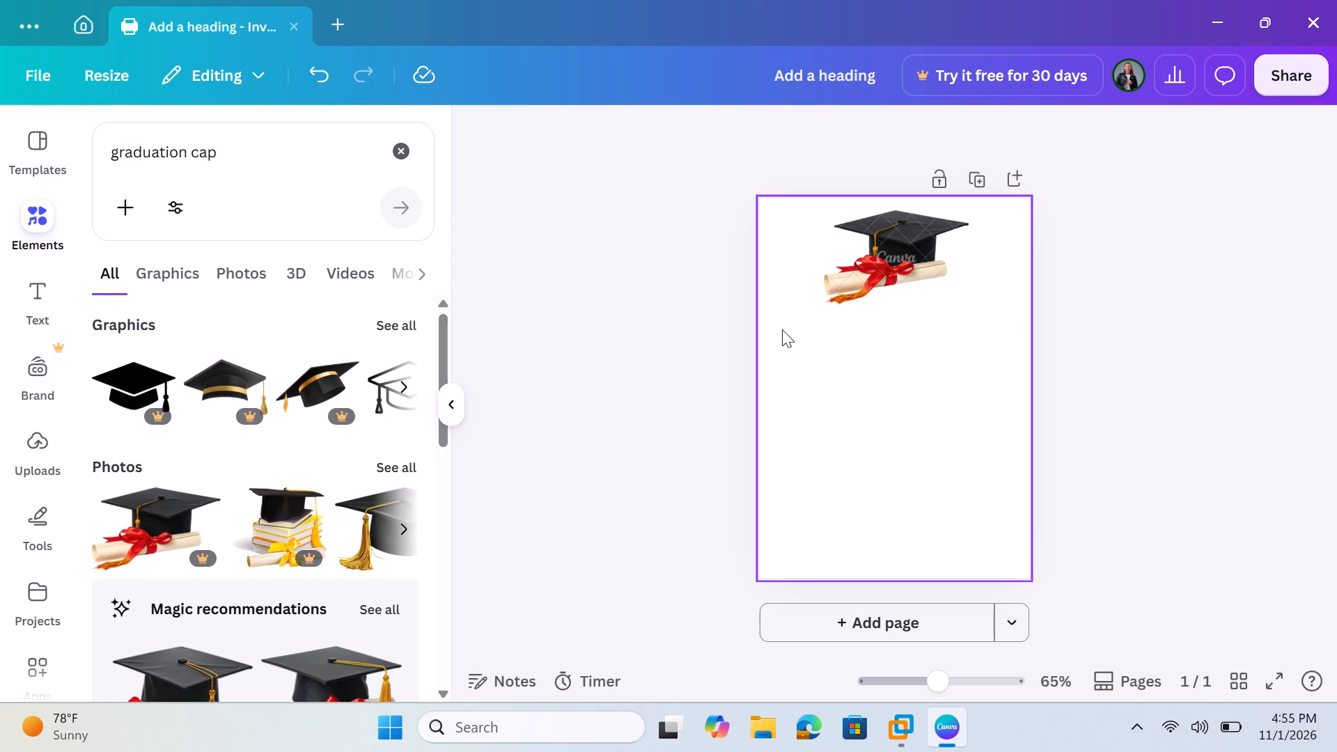
click(190, 272)
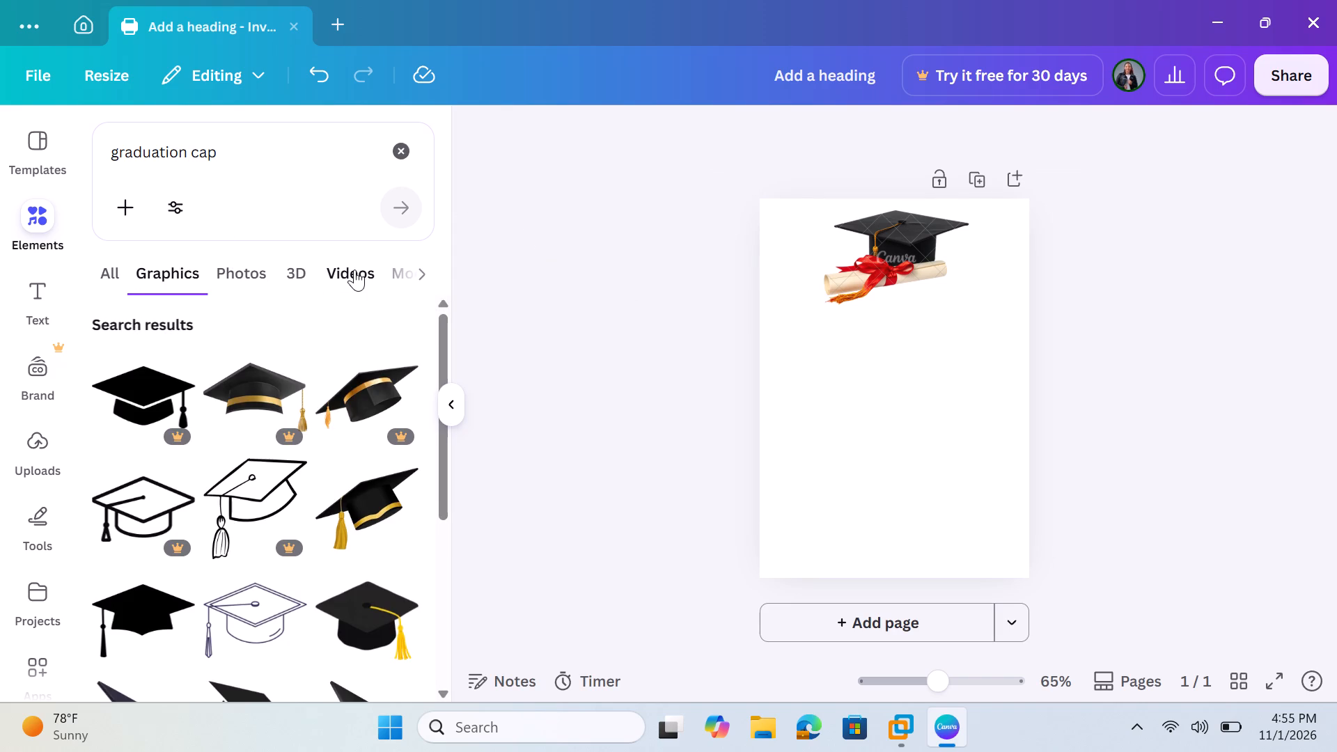
click(115, 269)
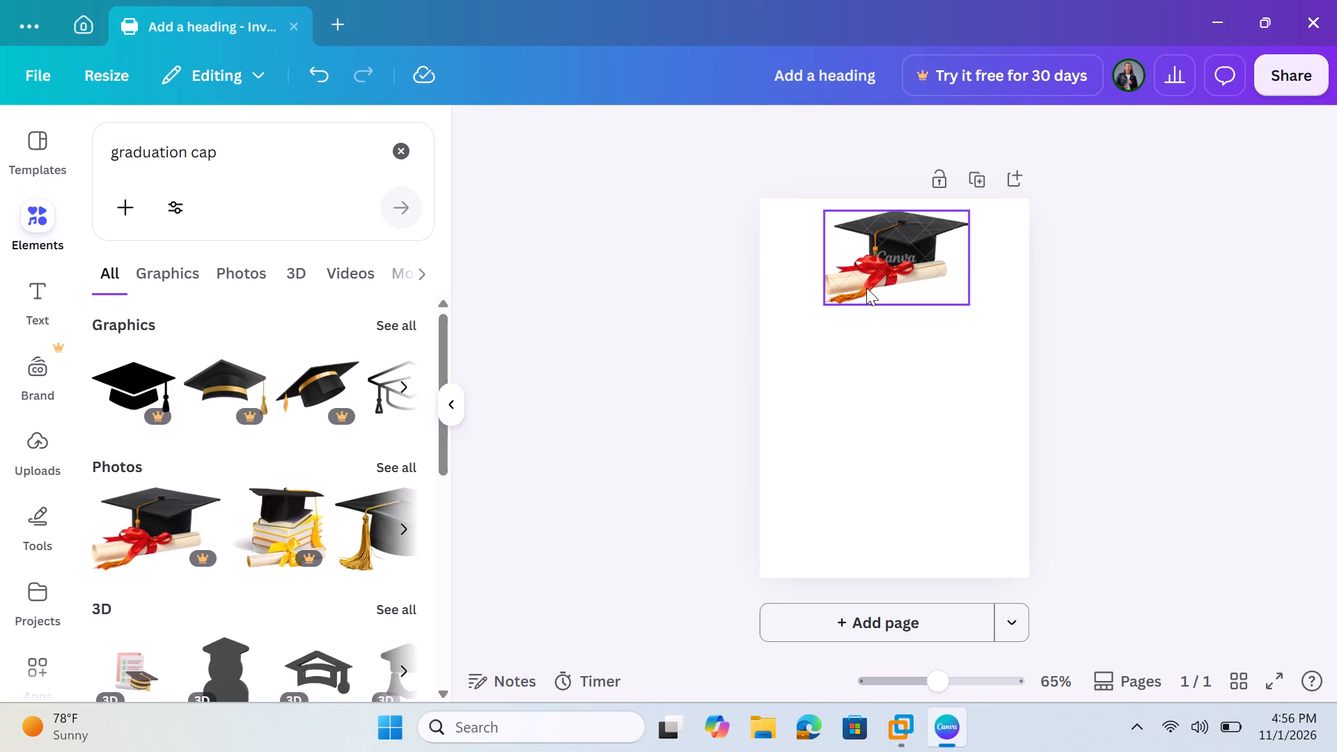
Launch Google Chrome from the desktop and open a browsing window with an existing user profile.
click(554, 732)
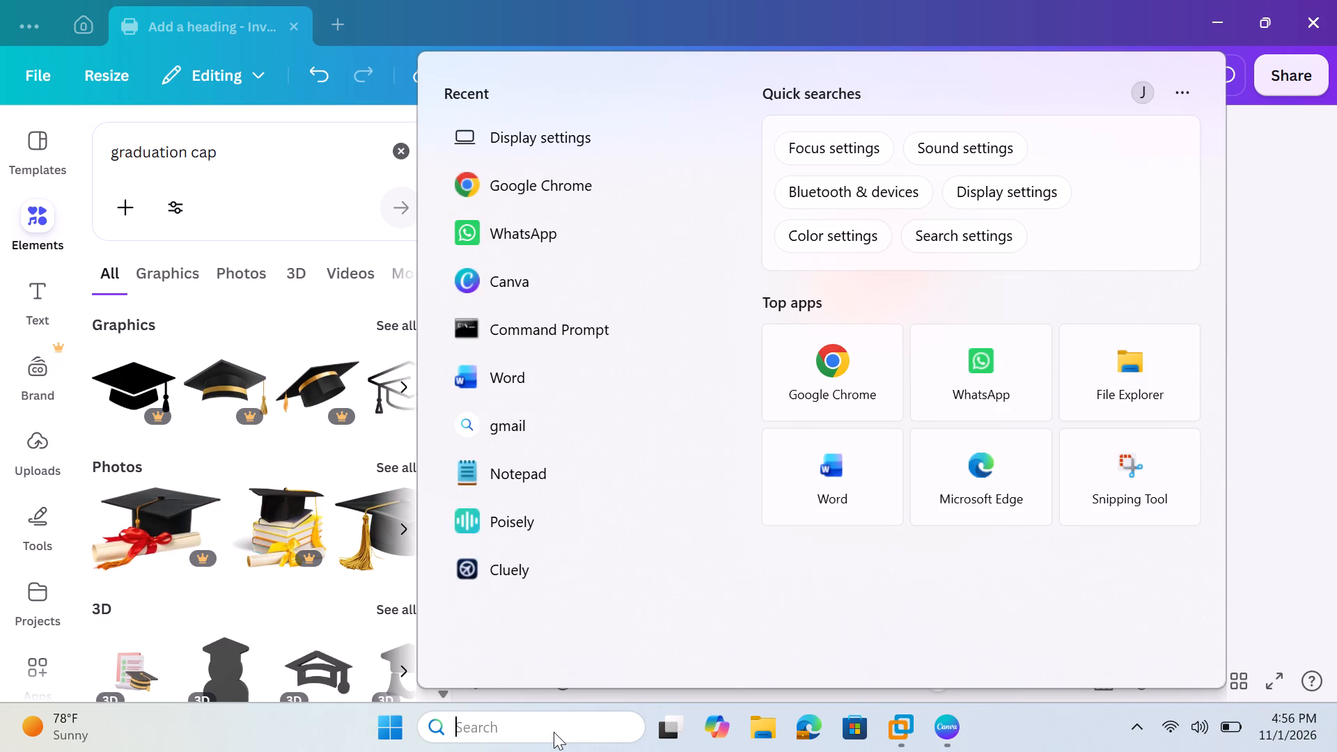
click(840, 386)
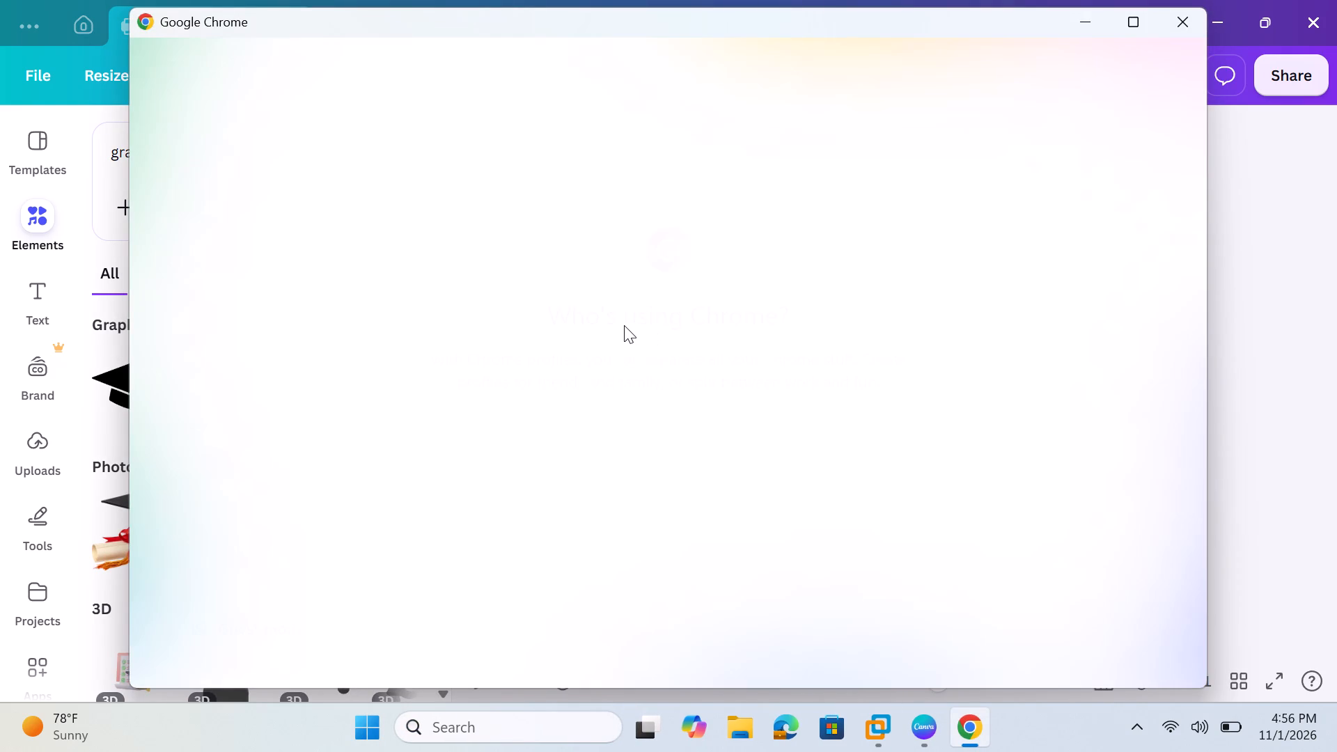
click(355, 406)
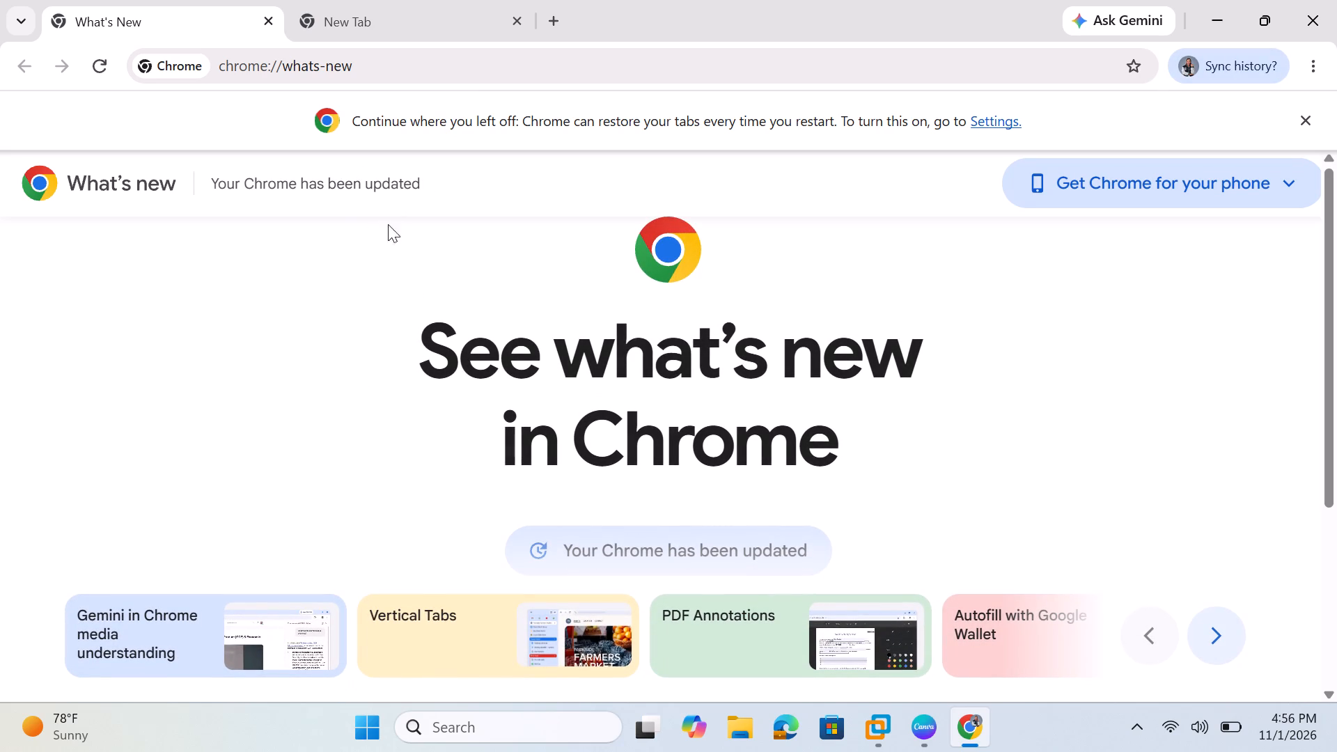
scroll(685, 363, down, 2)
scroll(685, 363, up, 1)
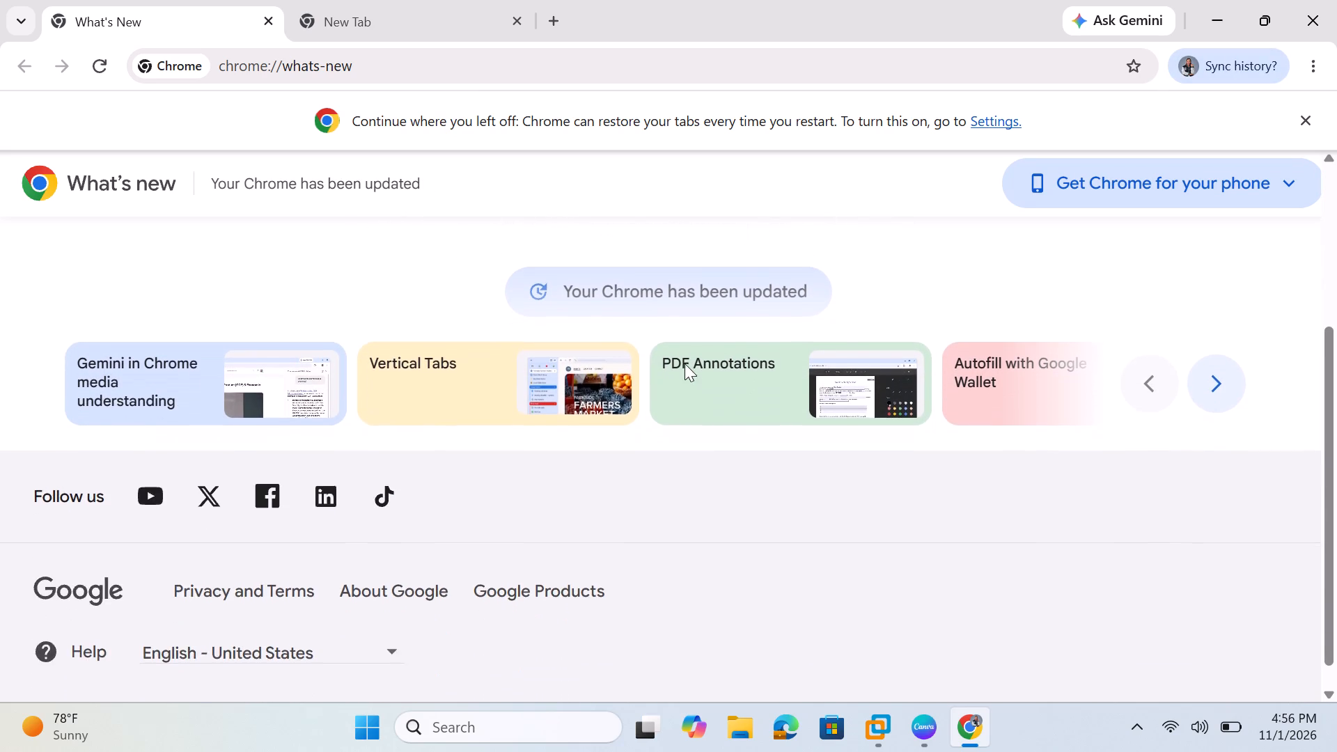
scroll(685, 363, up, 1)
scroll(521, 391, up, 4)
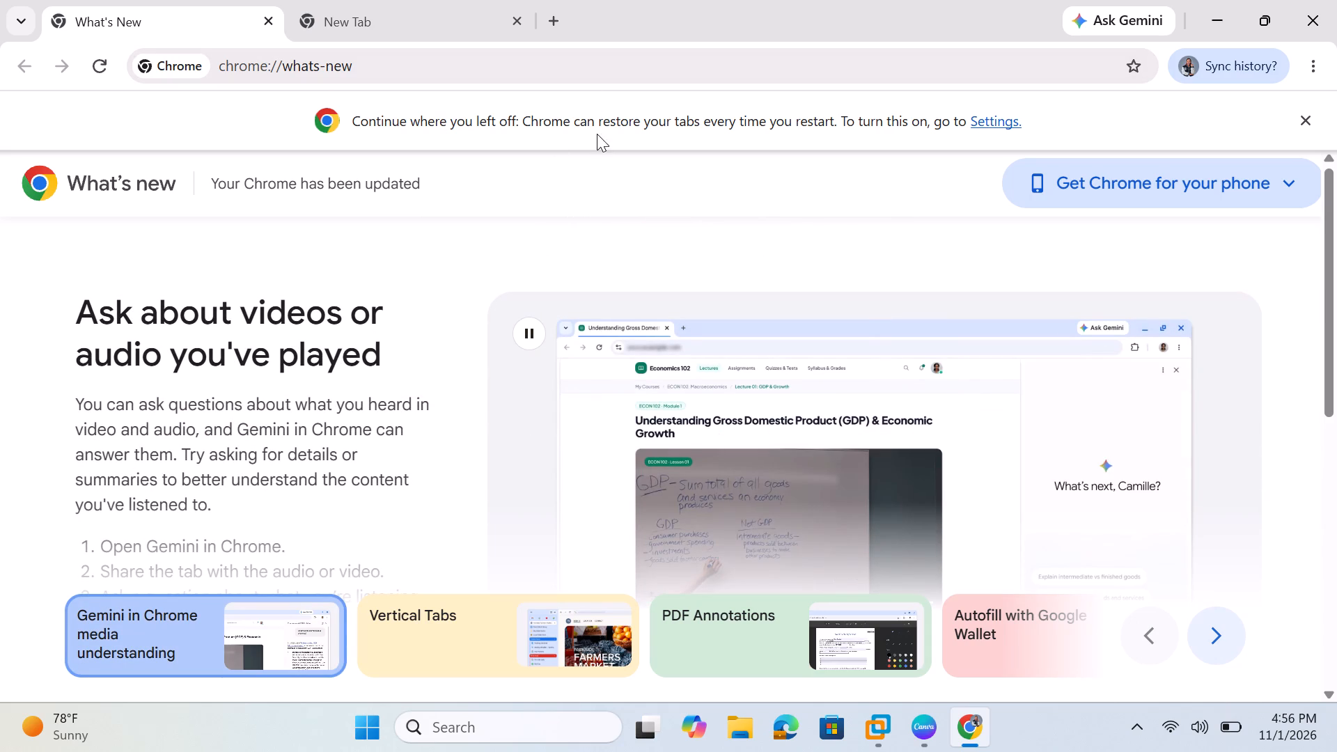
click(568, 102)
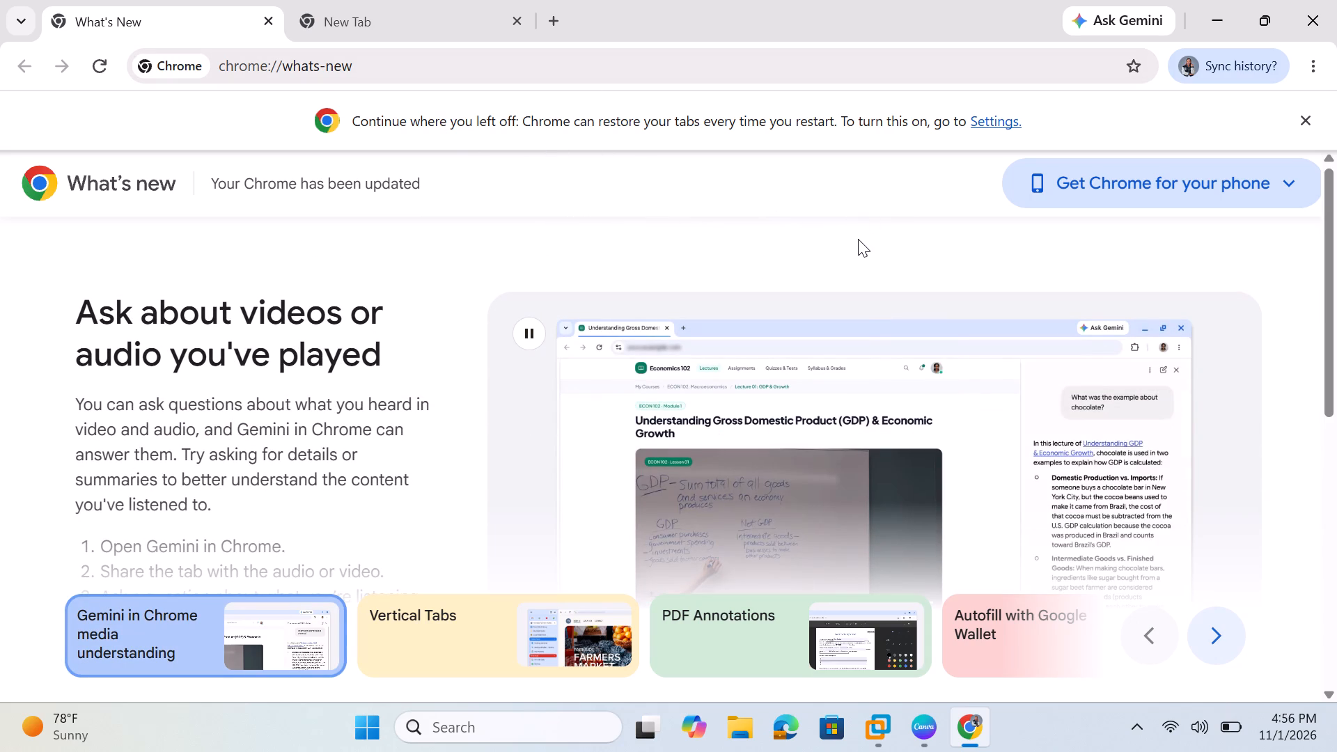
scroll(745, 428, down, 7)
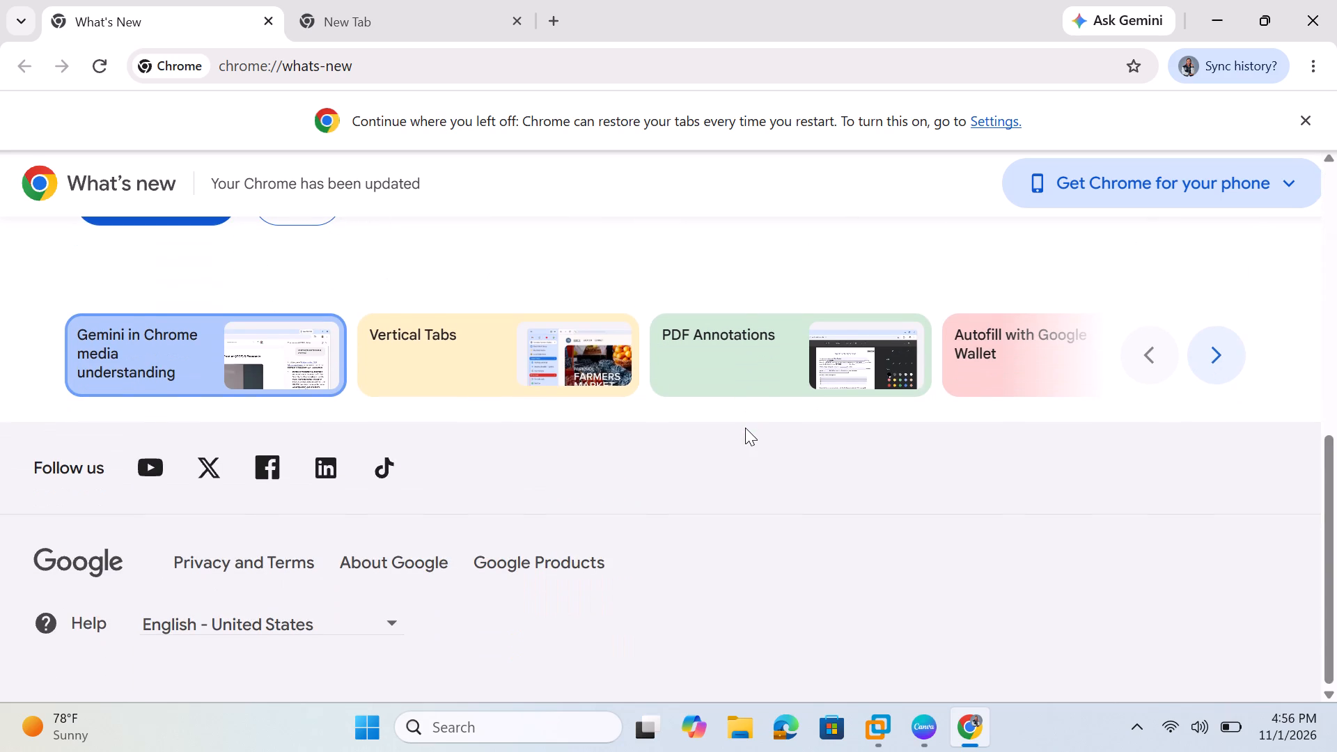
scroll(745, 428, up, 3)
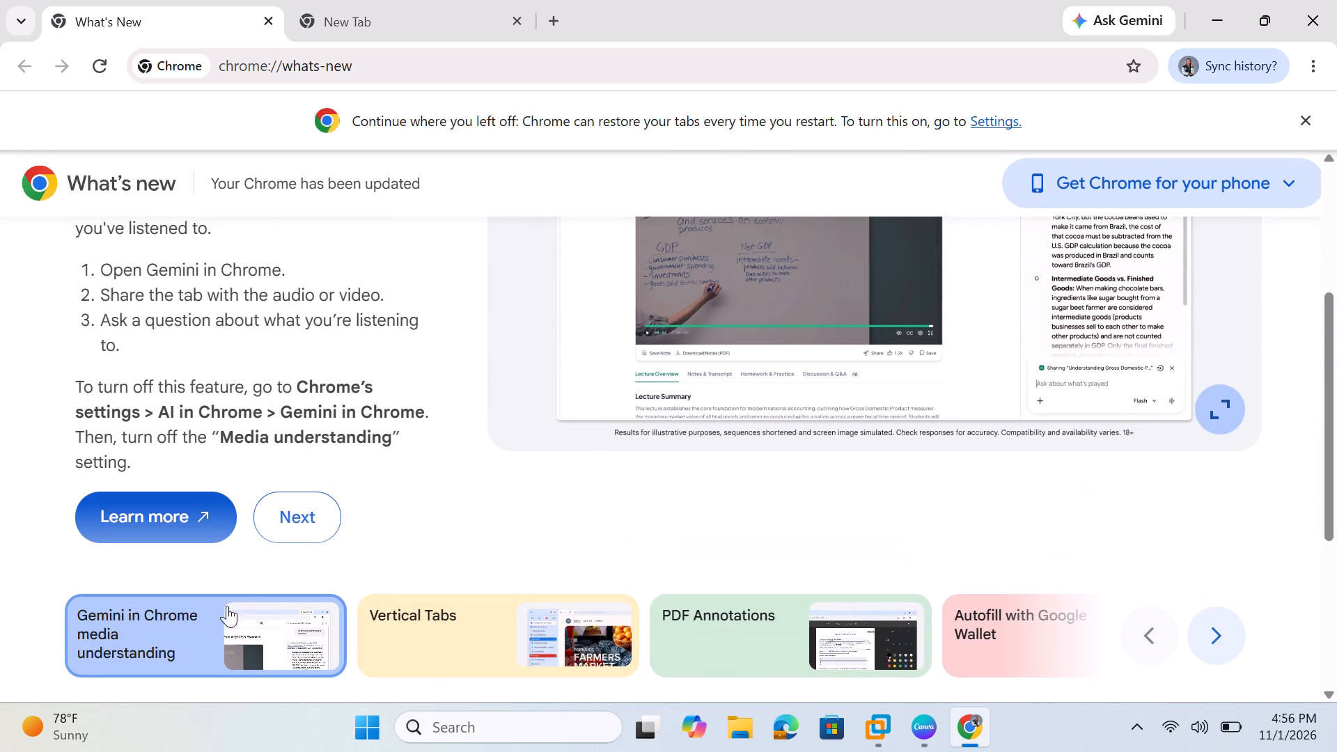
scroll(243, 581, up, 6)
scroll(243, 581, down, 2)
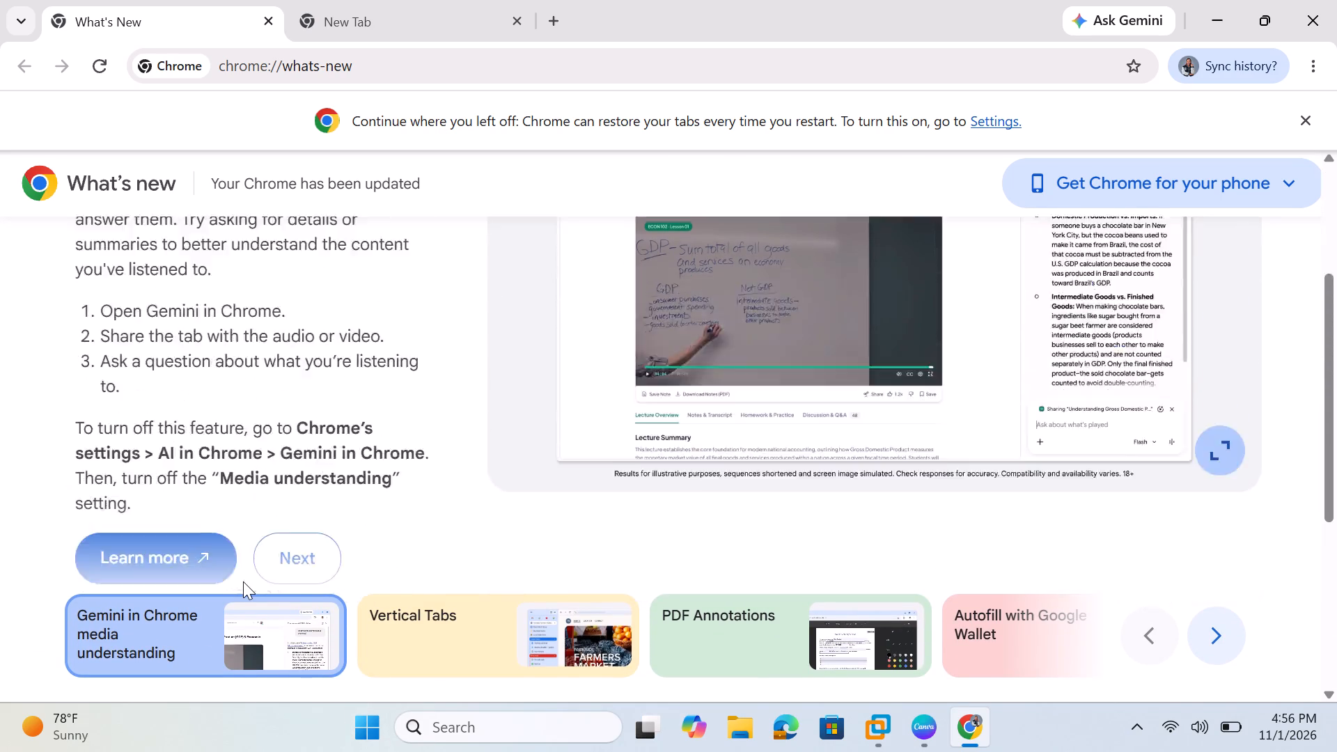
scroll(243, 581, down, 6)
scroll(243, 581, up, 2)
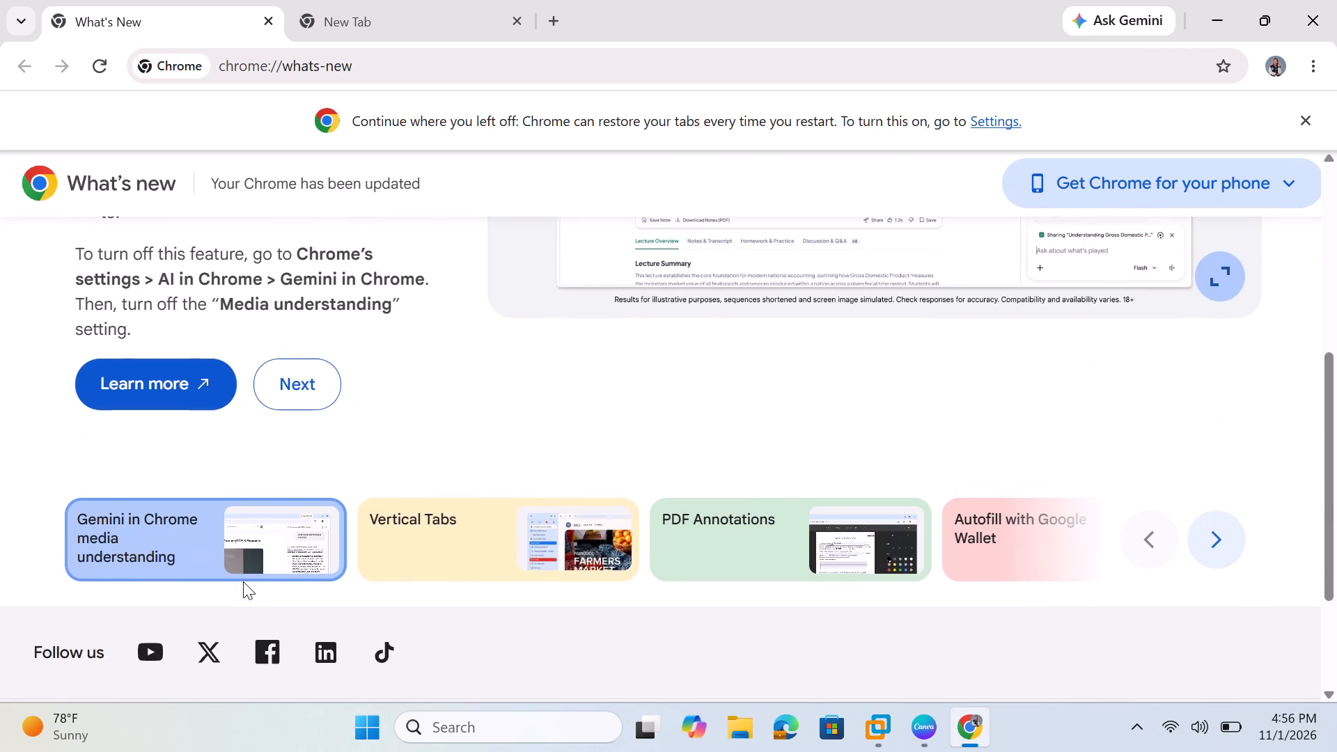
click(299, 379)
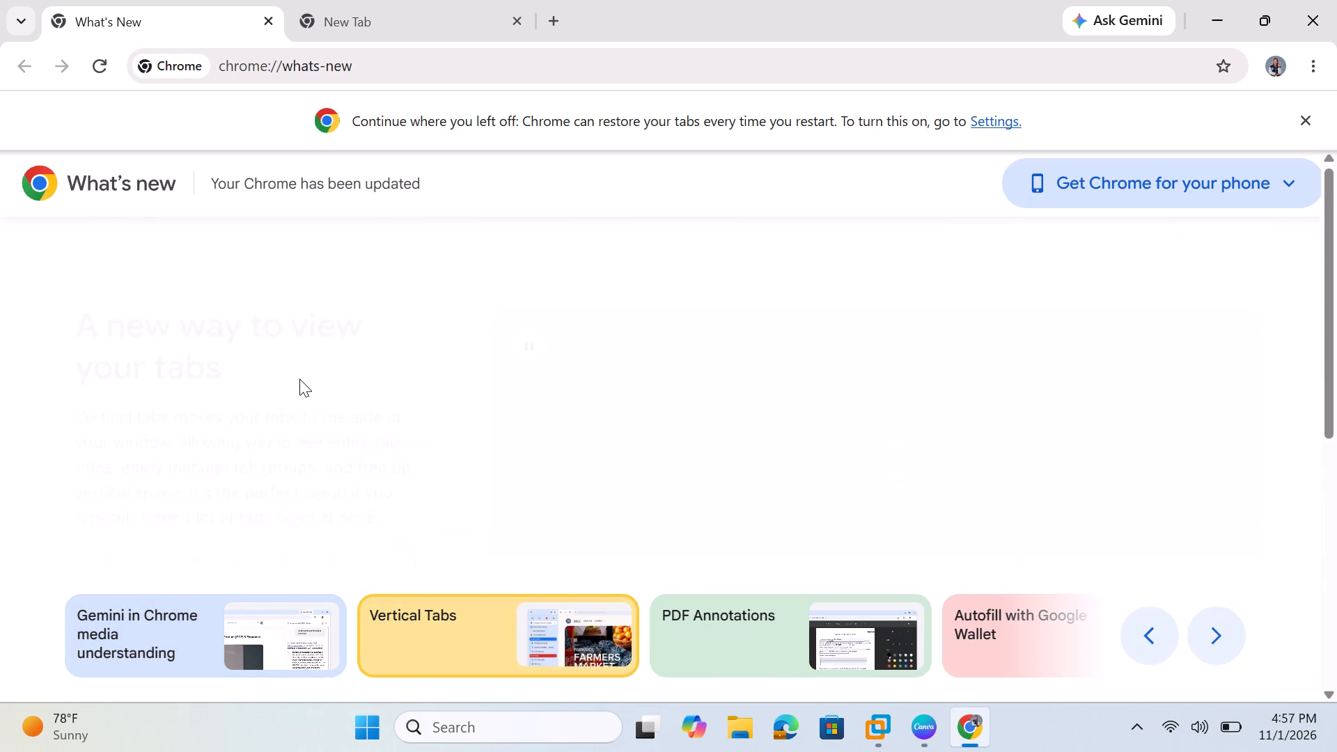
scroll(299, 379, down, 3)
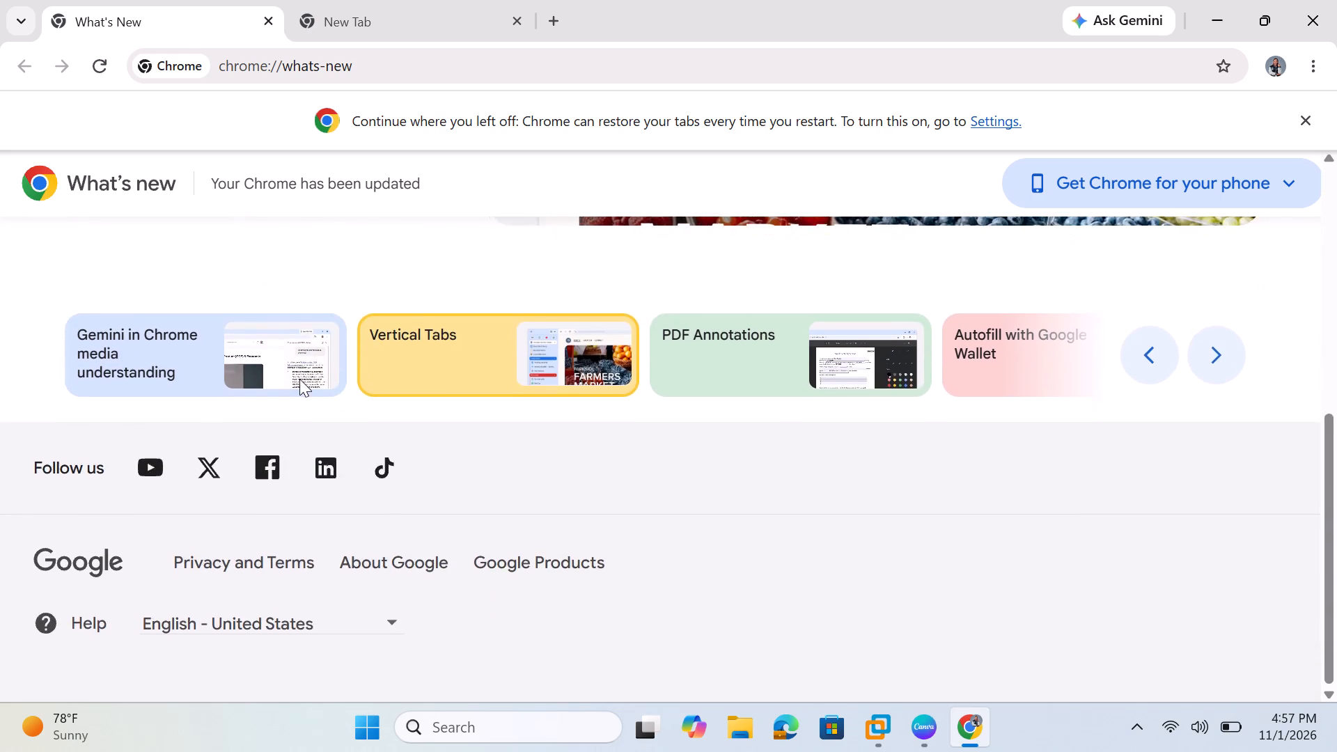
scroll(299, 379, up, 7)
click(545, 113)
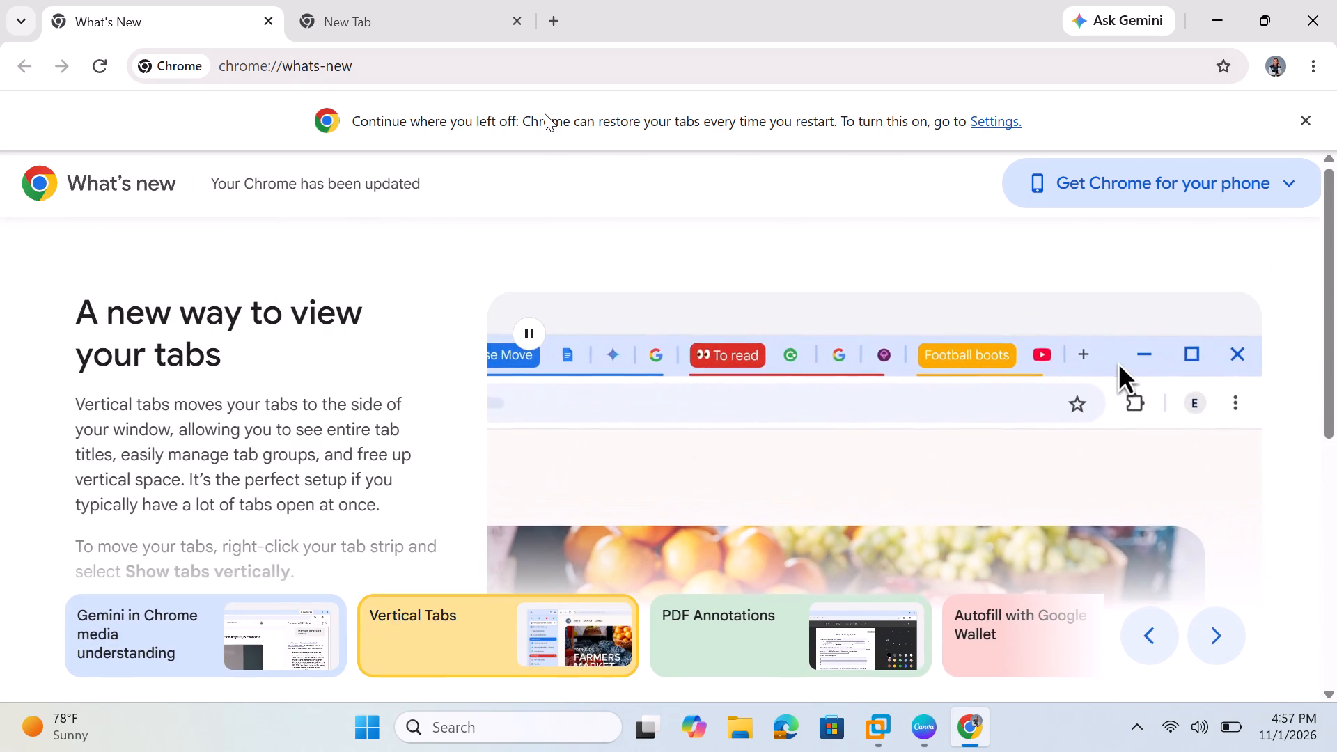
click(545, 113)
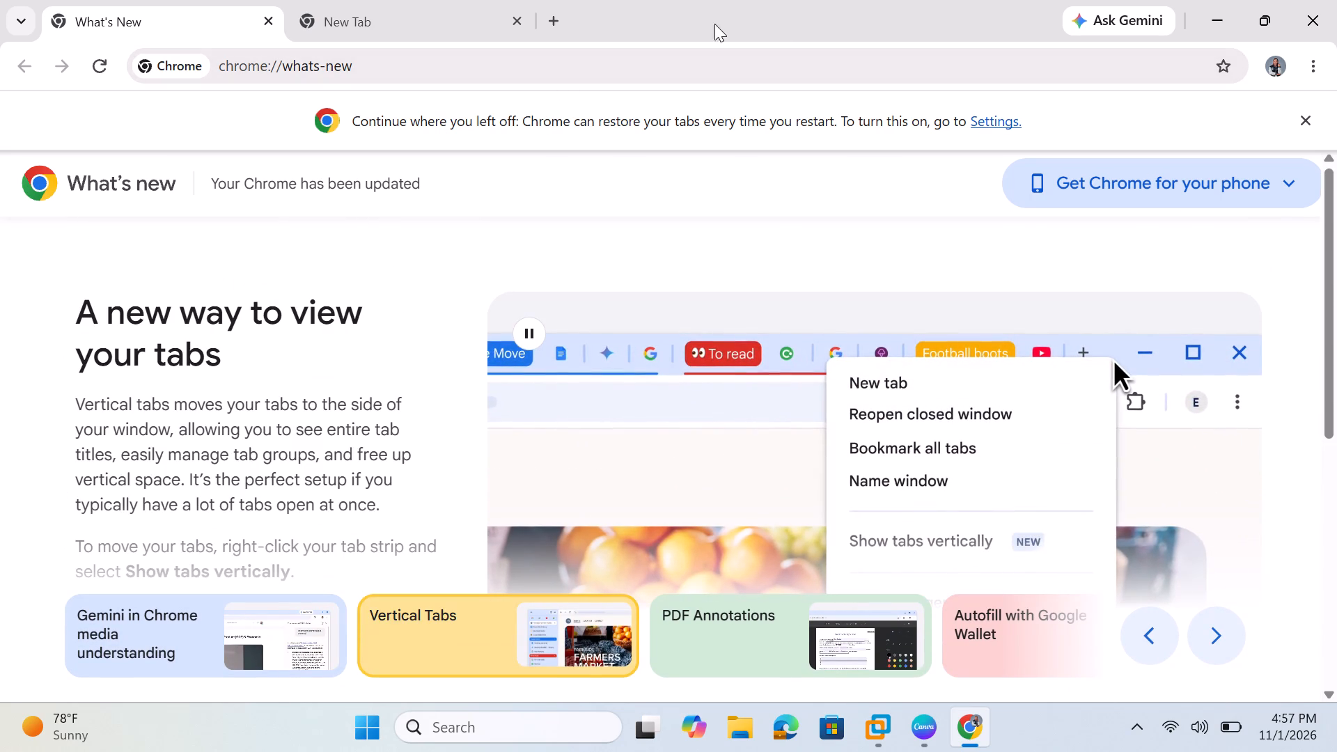
Search Google in Chrome for "graduation invitation card".
click(620, 61)
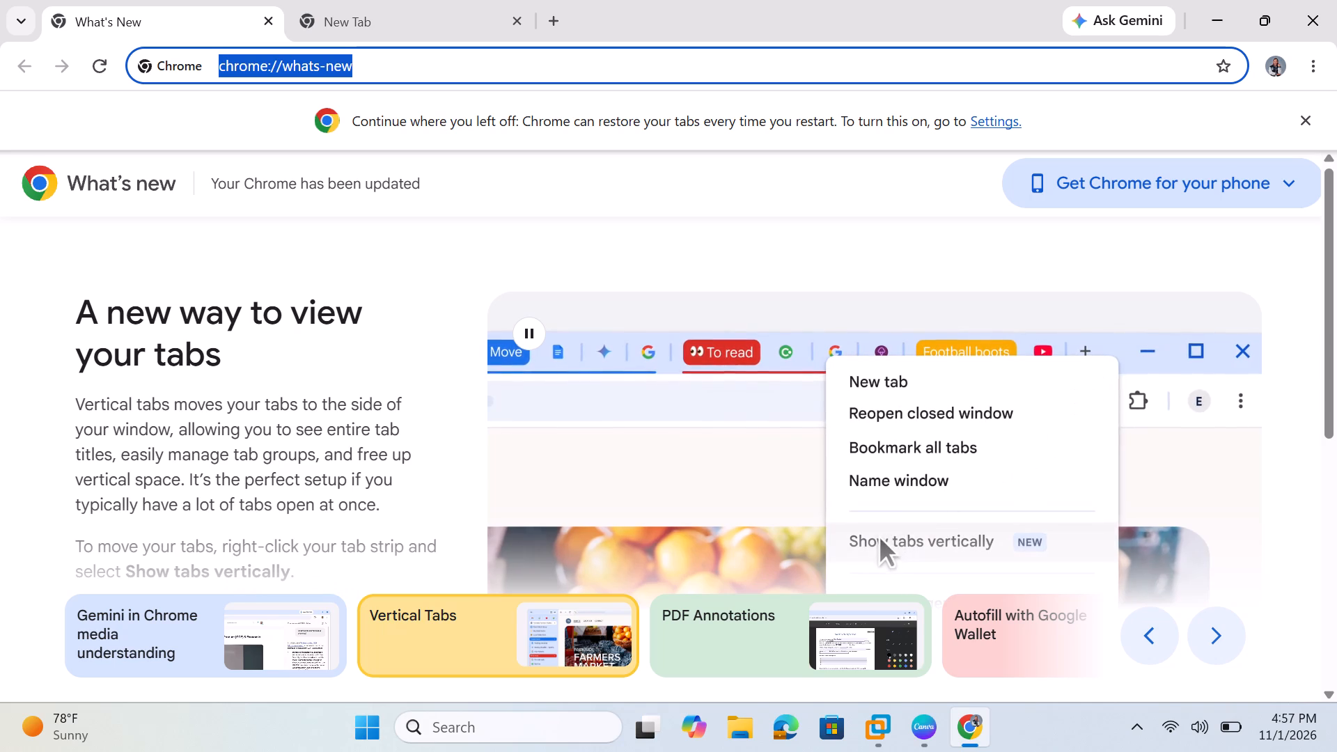
key(BackSpace)
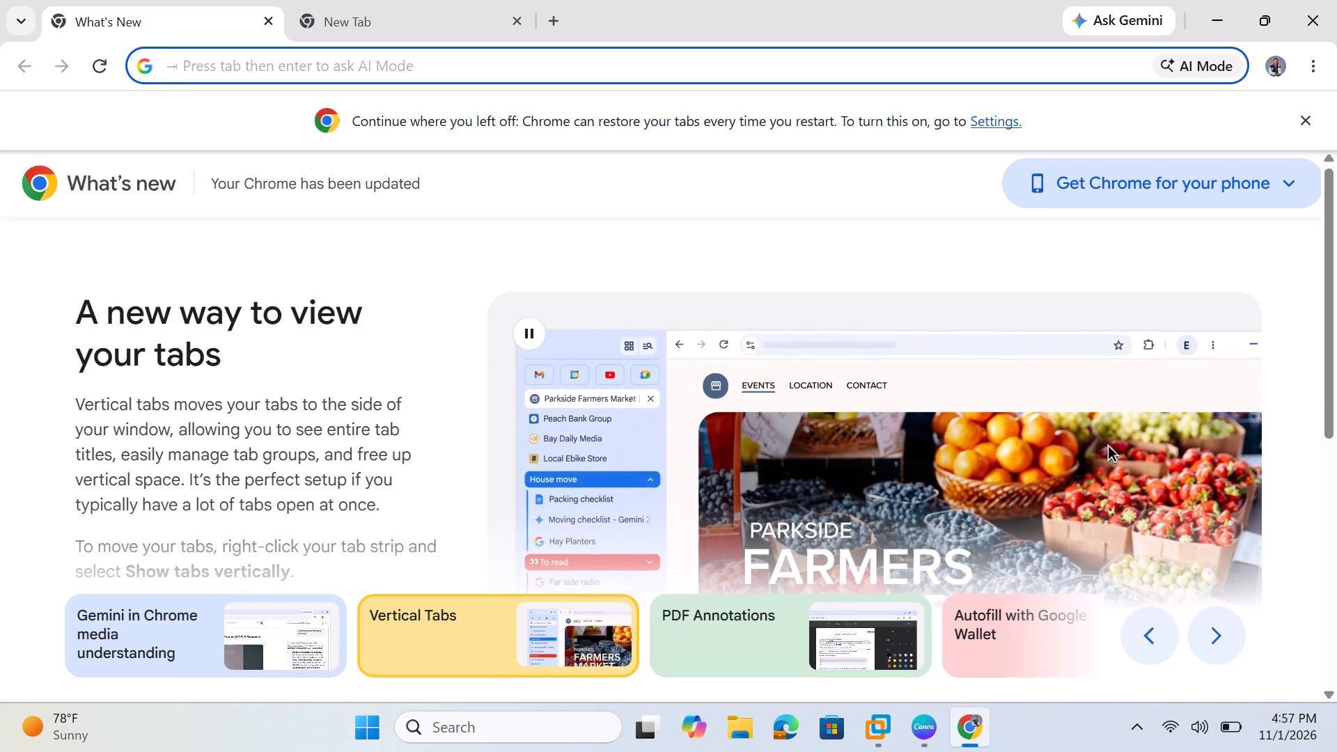
text(grad)
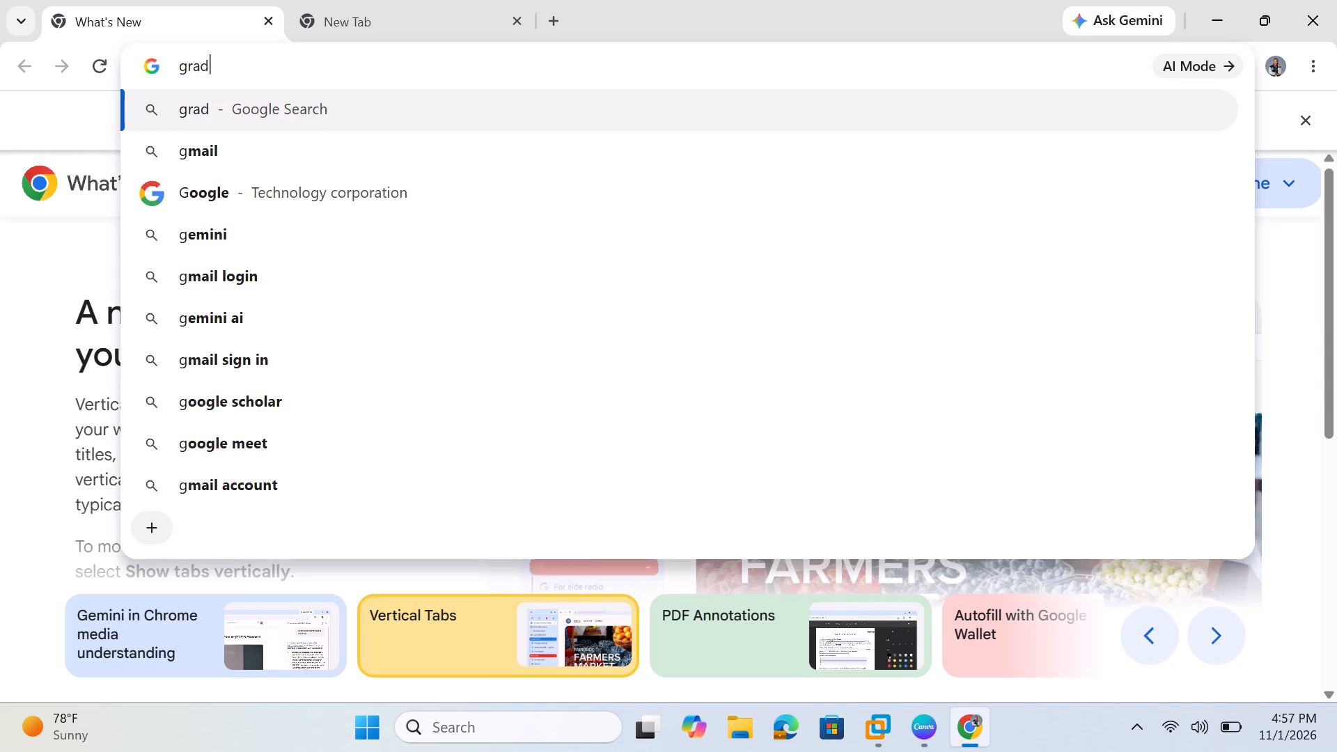
text(uation invit)
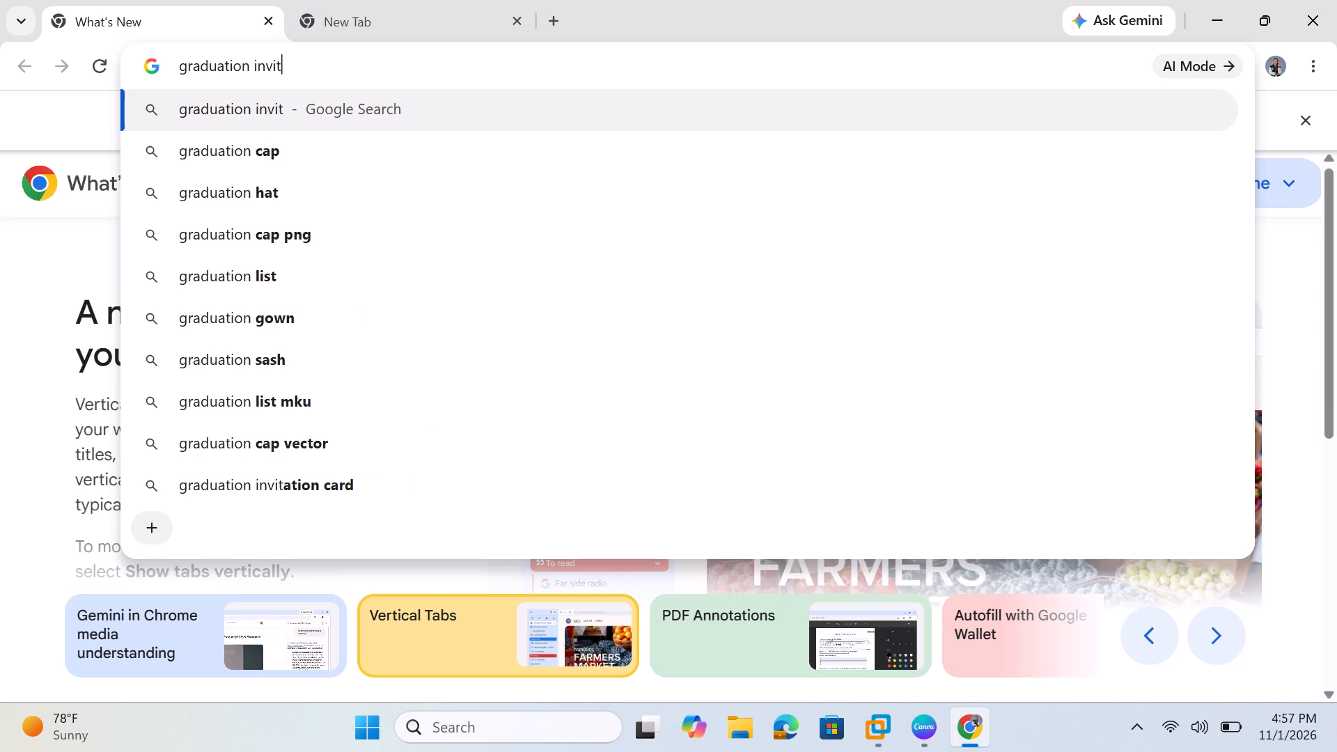
text(TION)
key(space)
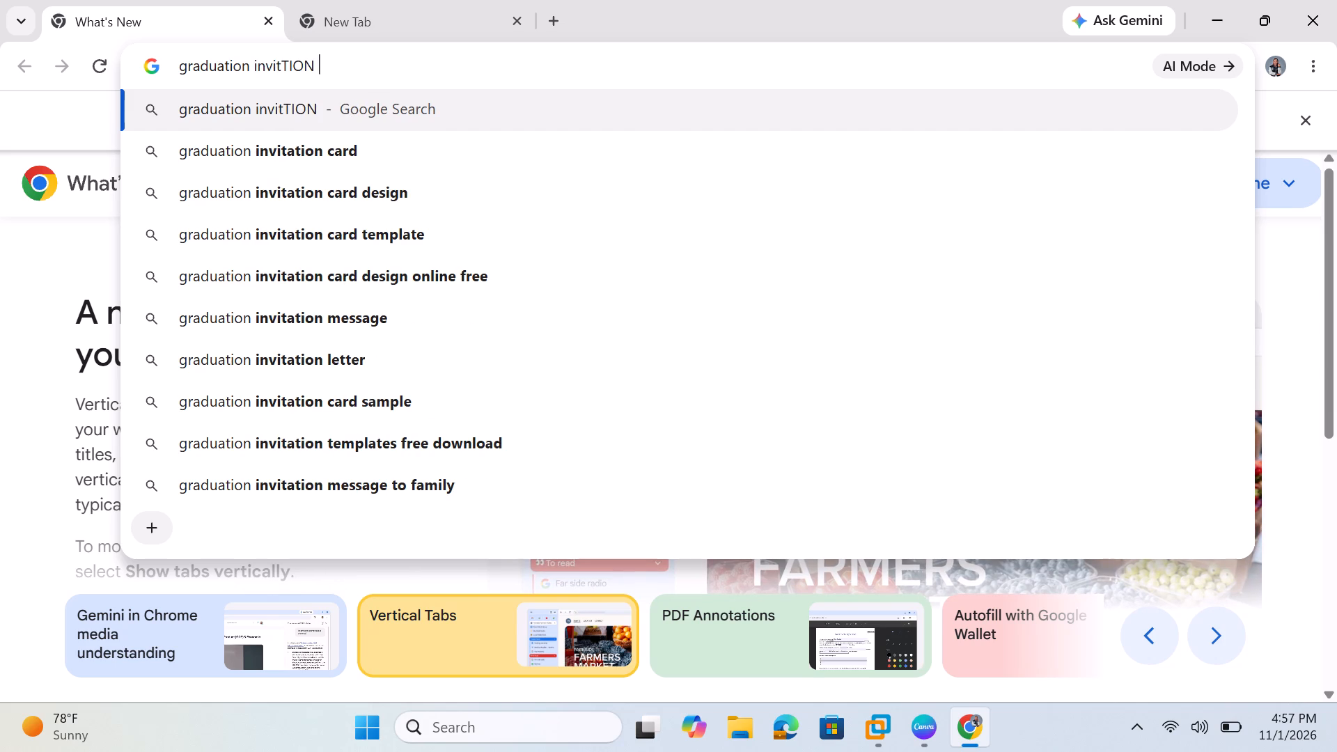
click(355, 143)
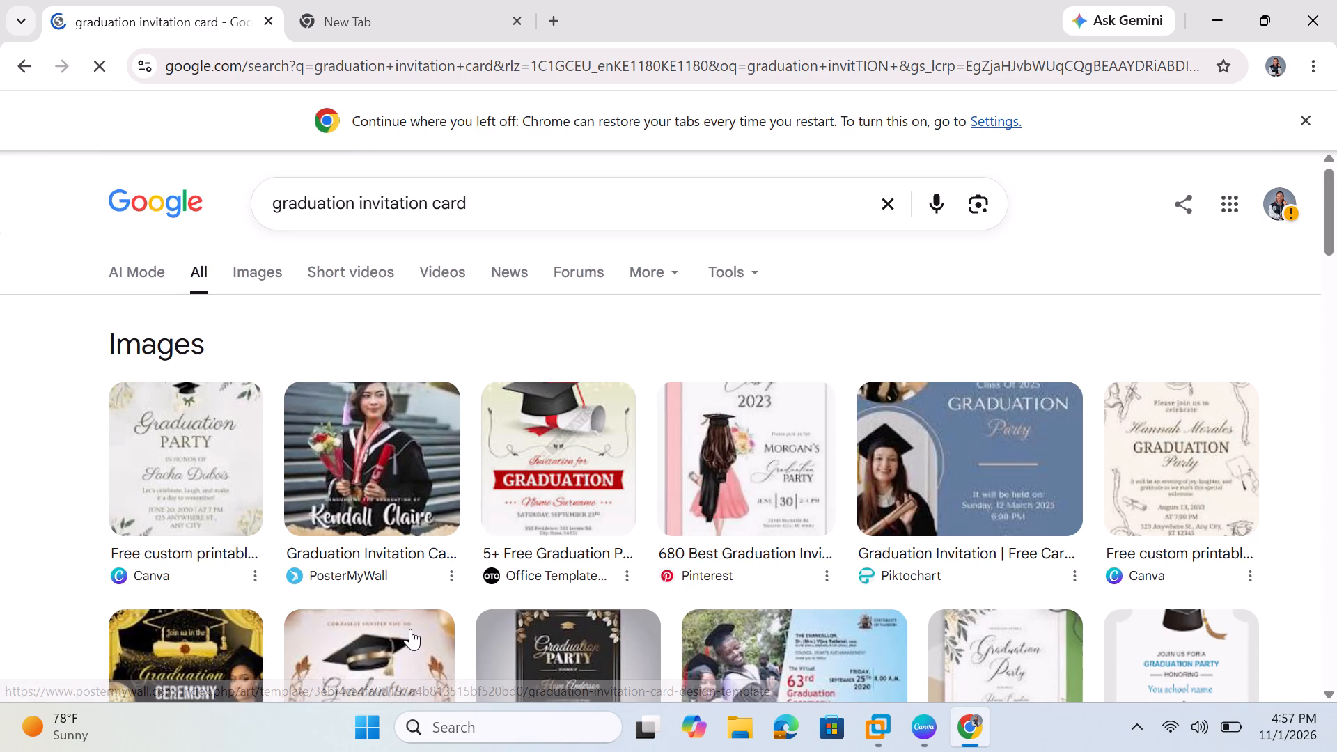
Browse the graduation invitation card image results for layout ideas and return to the Canva design.
scroll(325, 567, down, 2)
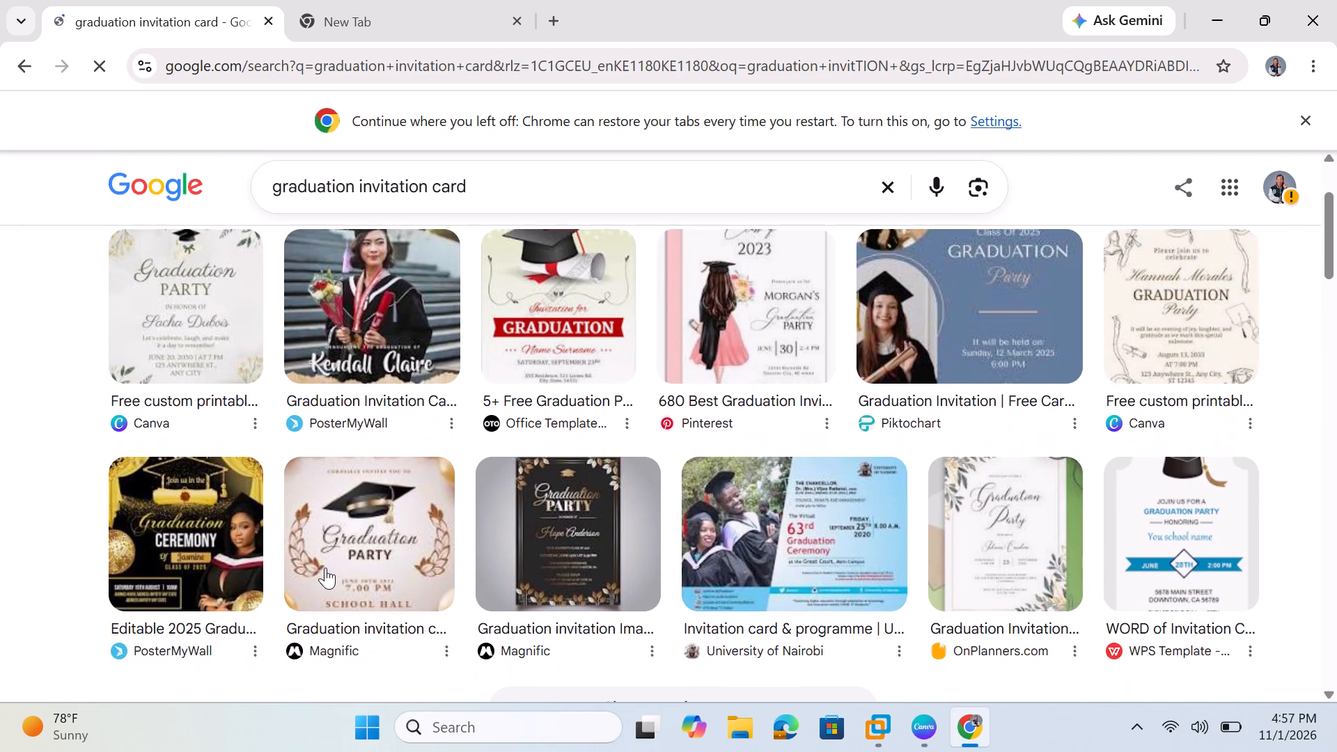
scroll(325, 567, down, 1)
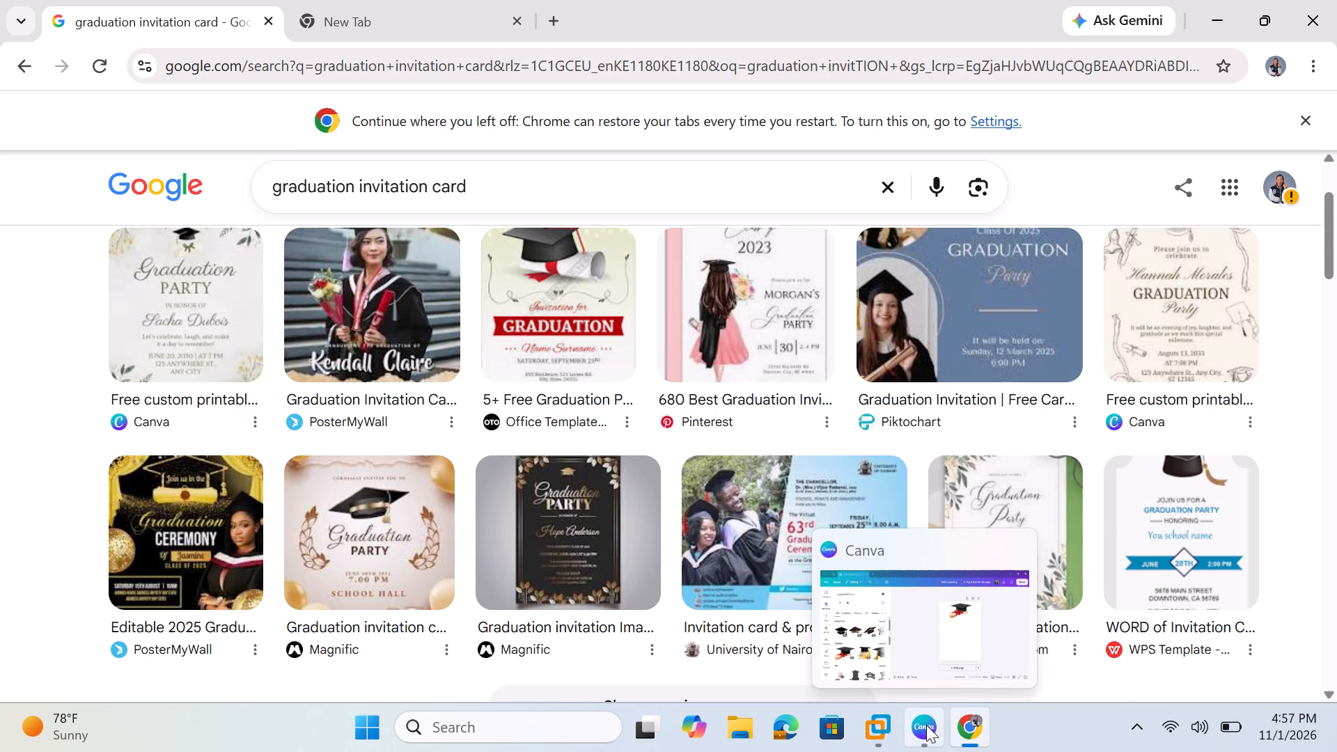
click(926, 725)
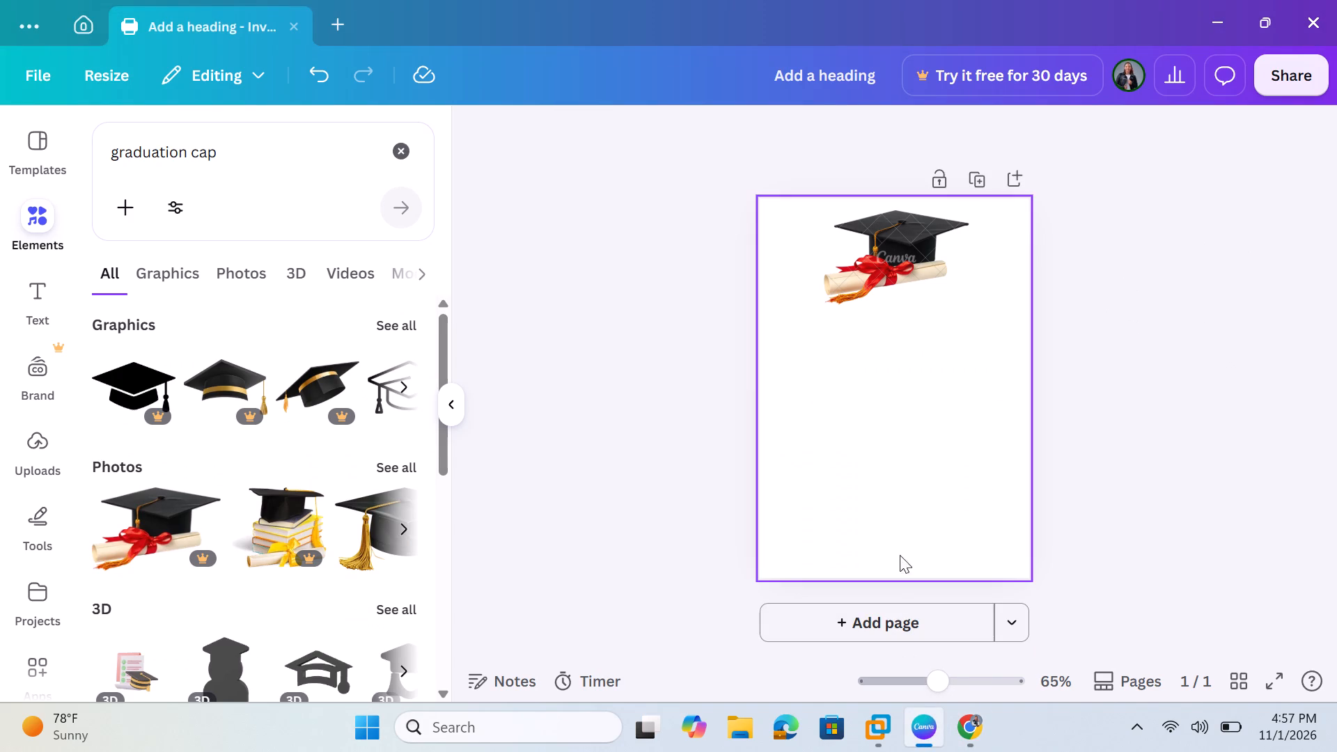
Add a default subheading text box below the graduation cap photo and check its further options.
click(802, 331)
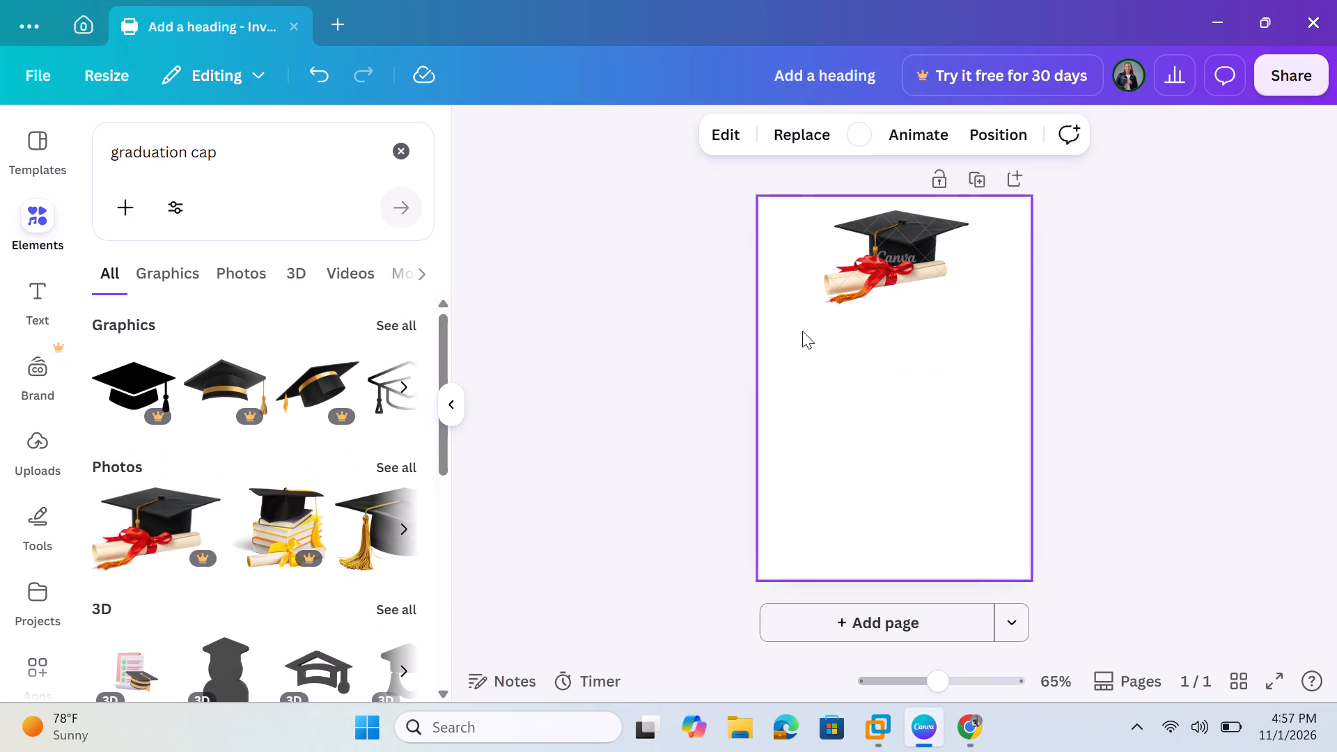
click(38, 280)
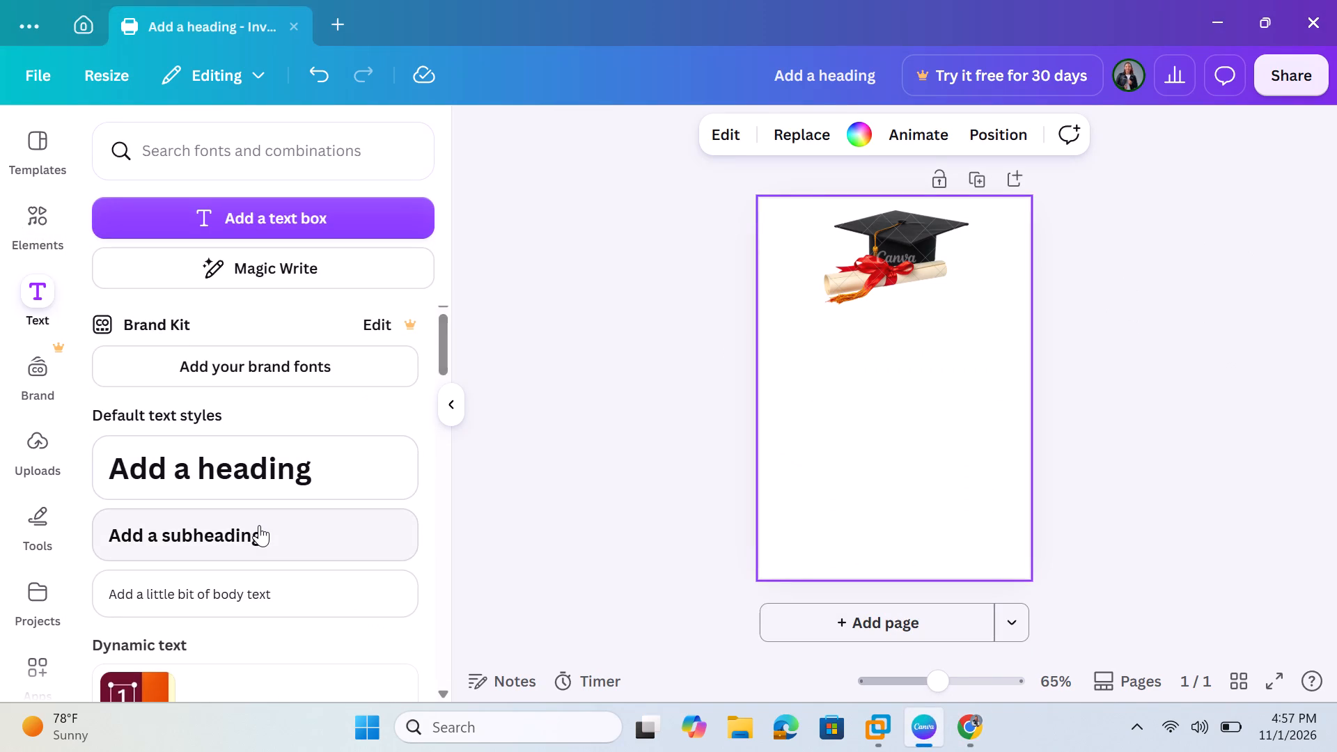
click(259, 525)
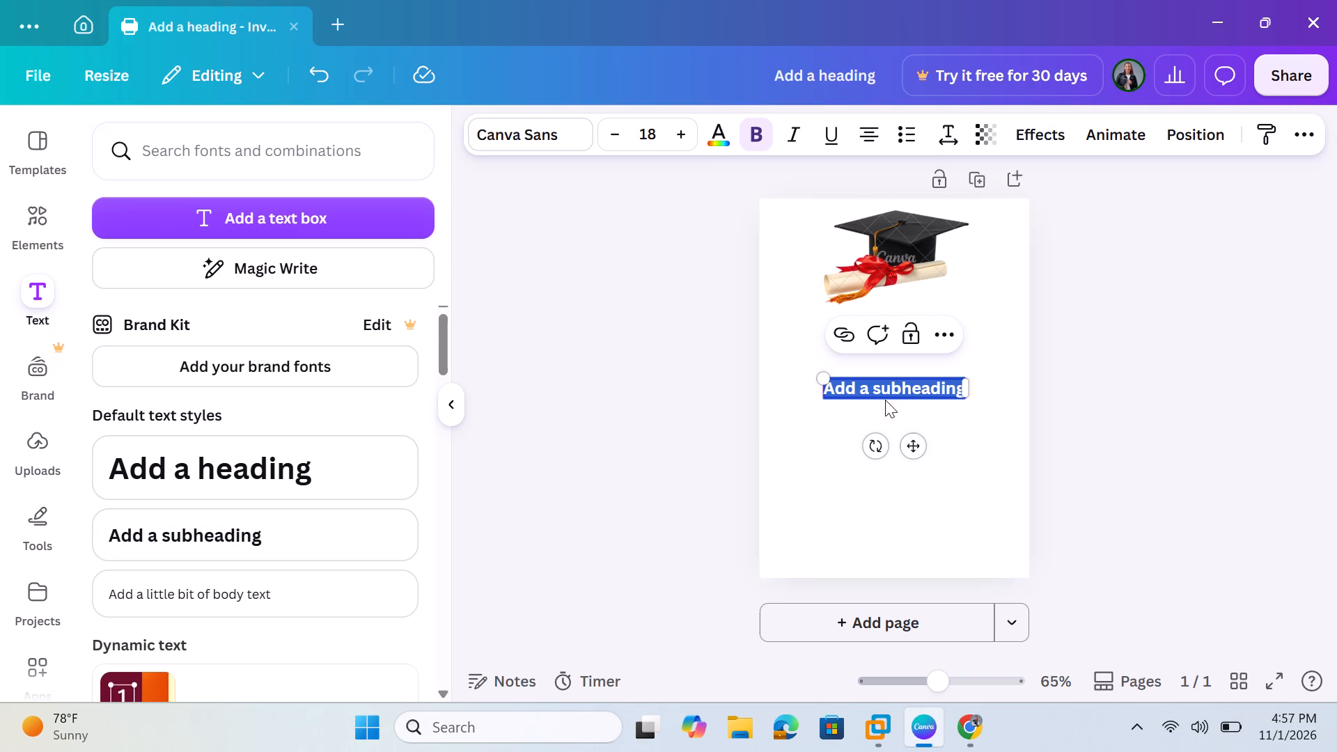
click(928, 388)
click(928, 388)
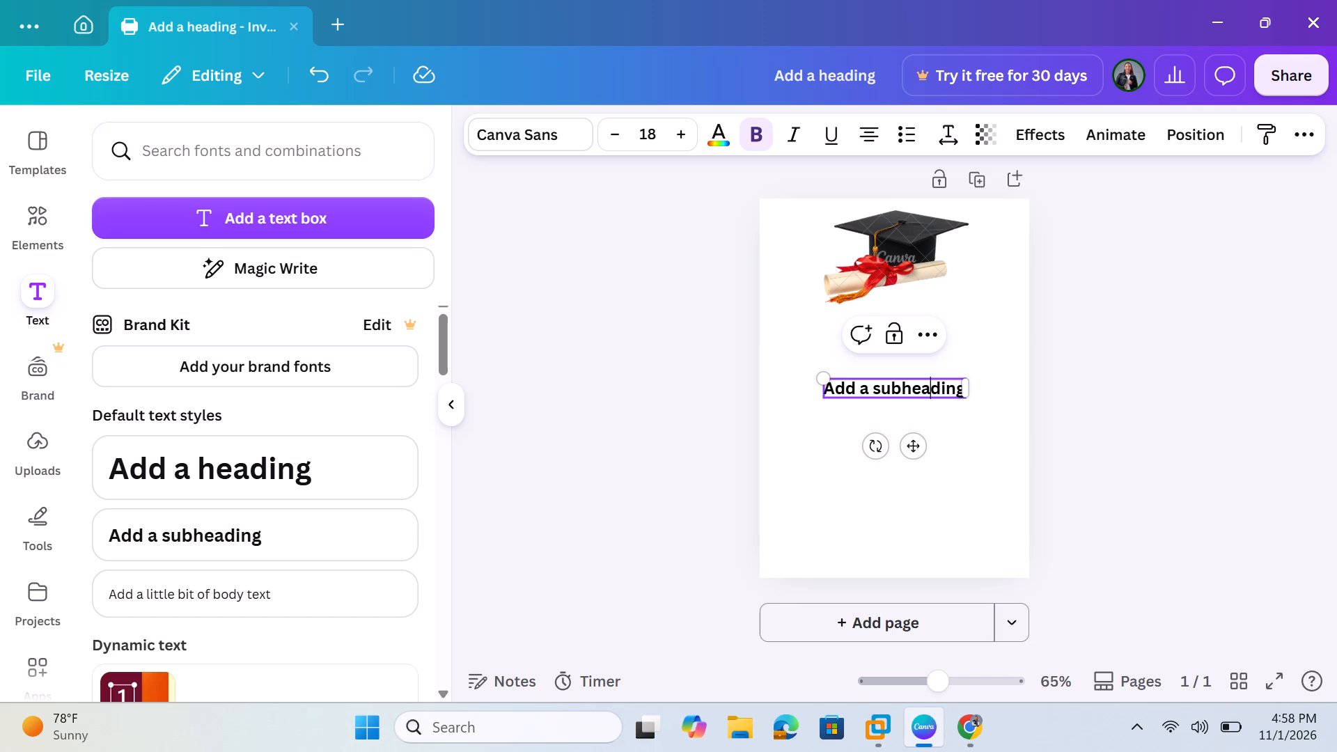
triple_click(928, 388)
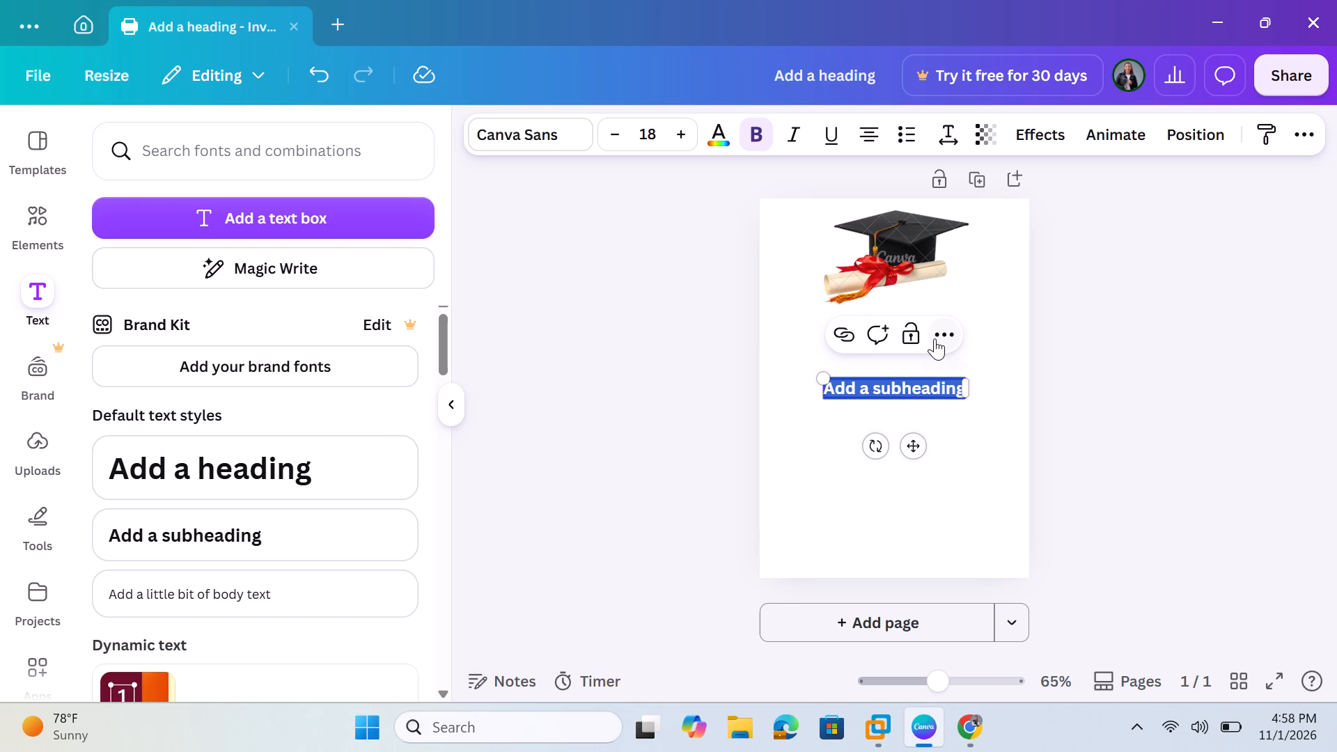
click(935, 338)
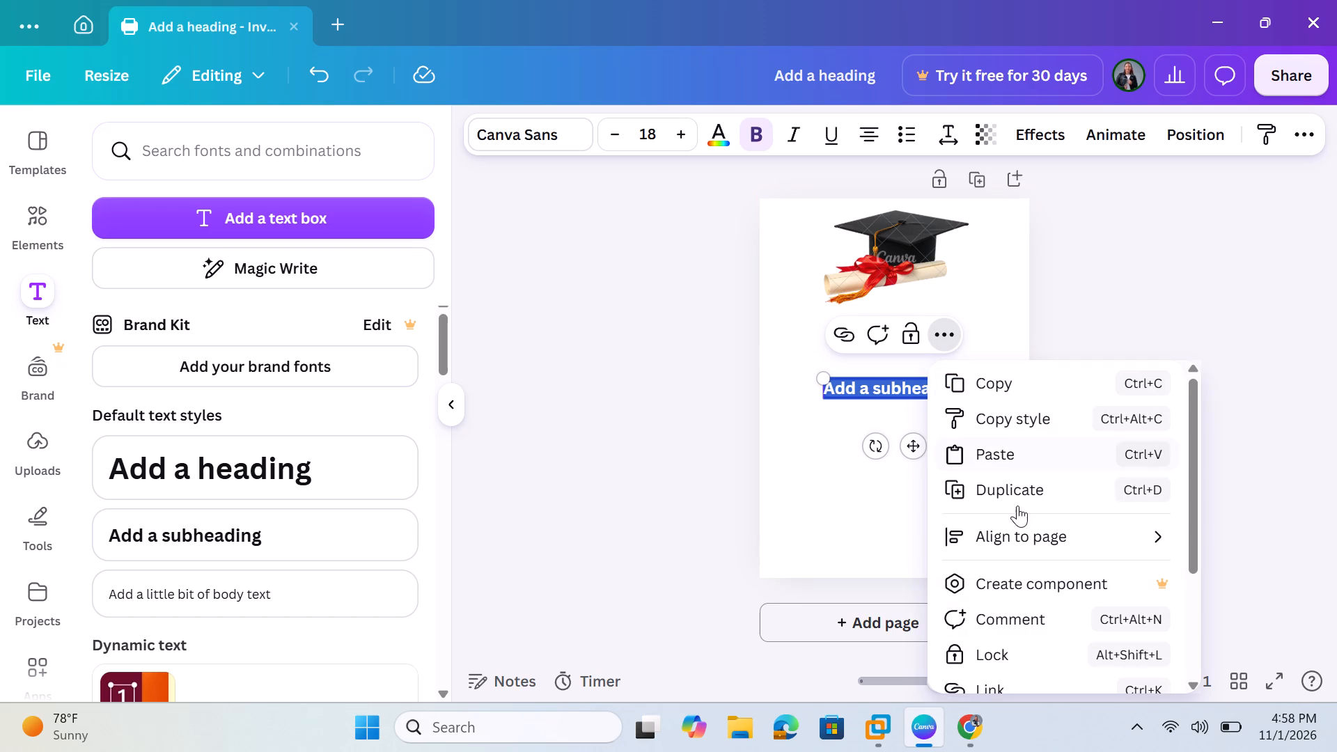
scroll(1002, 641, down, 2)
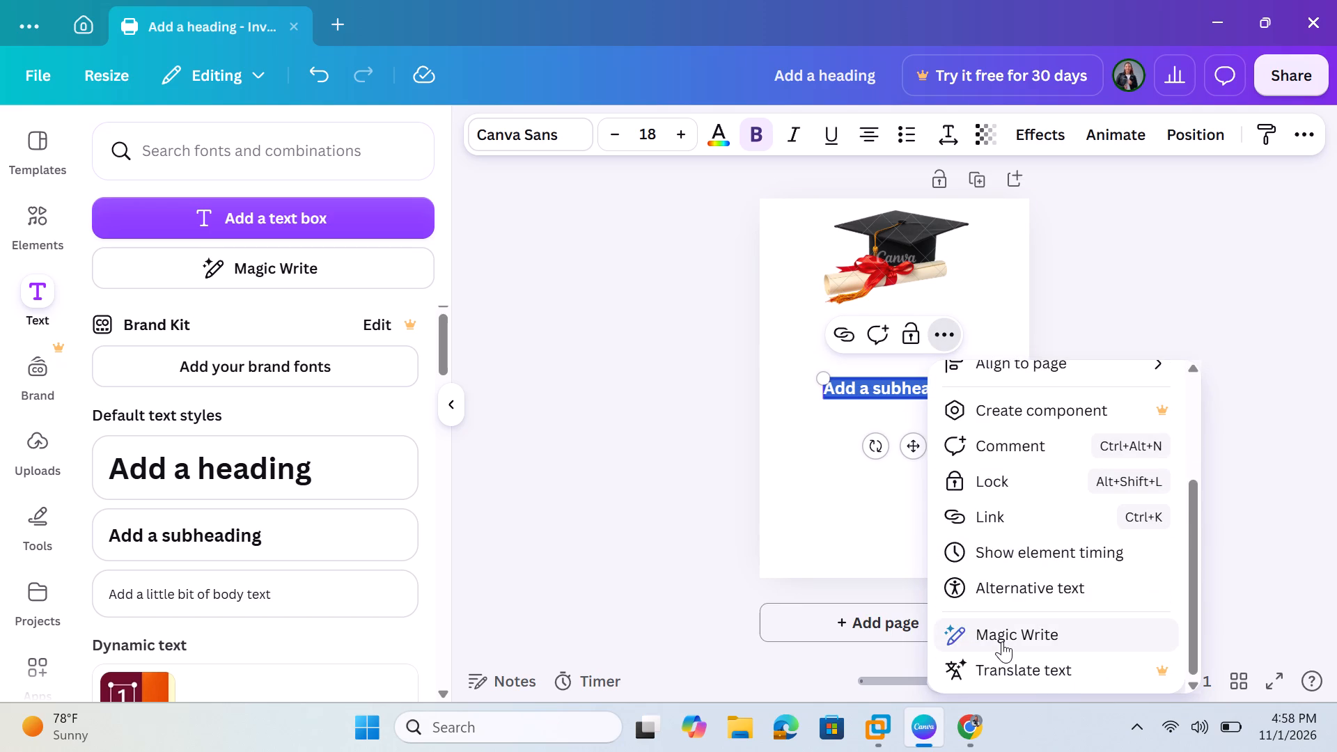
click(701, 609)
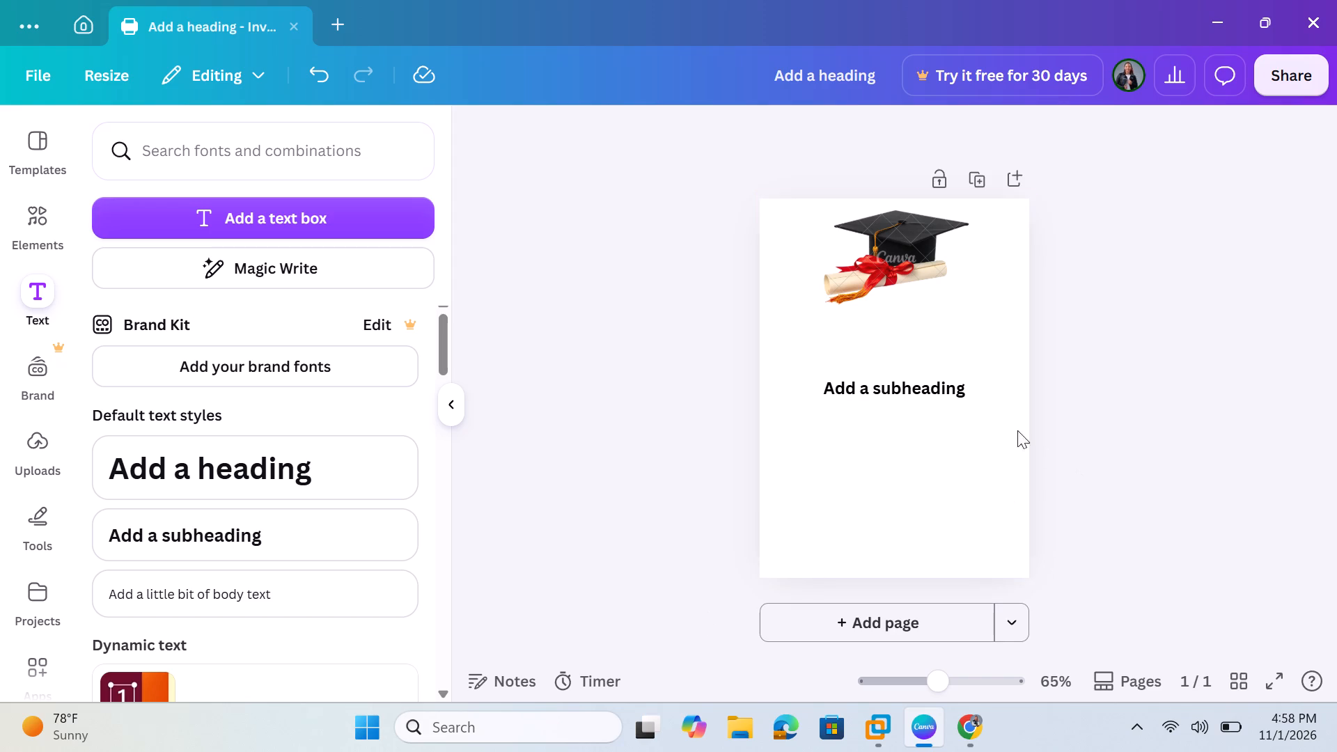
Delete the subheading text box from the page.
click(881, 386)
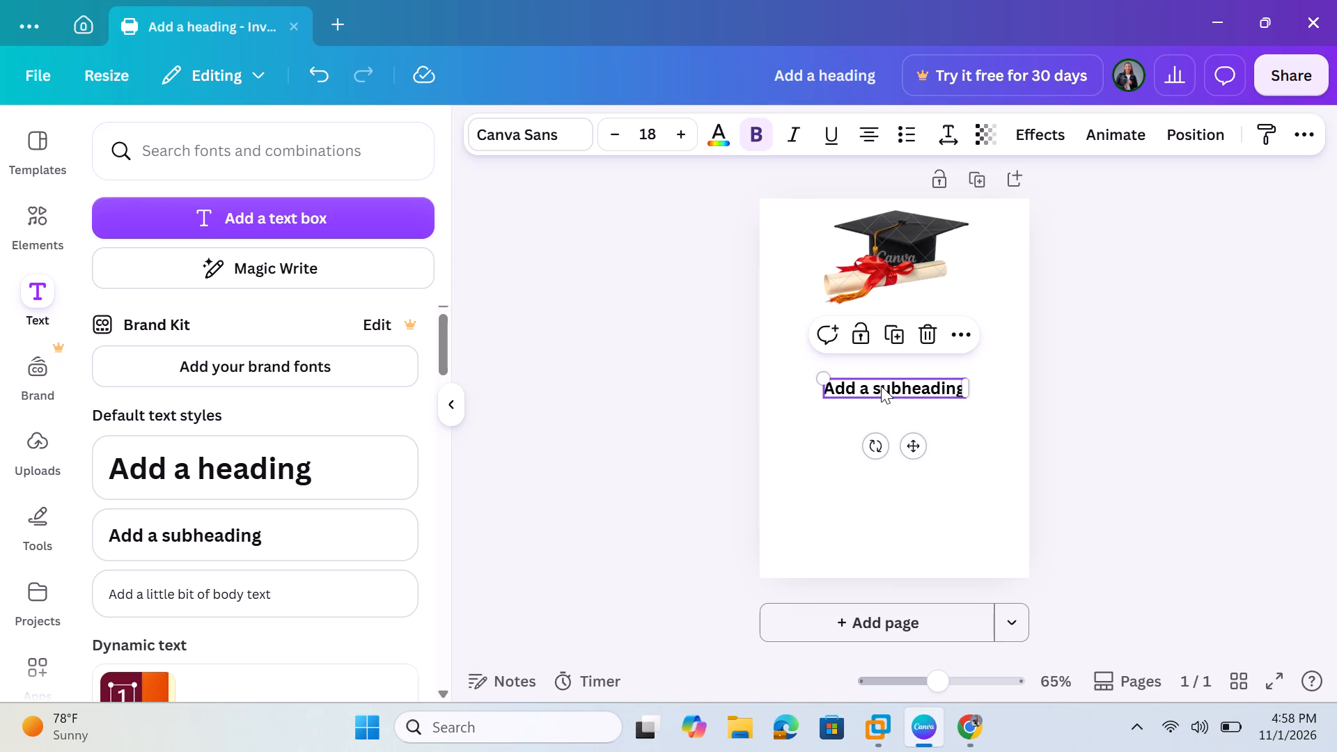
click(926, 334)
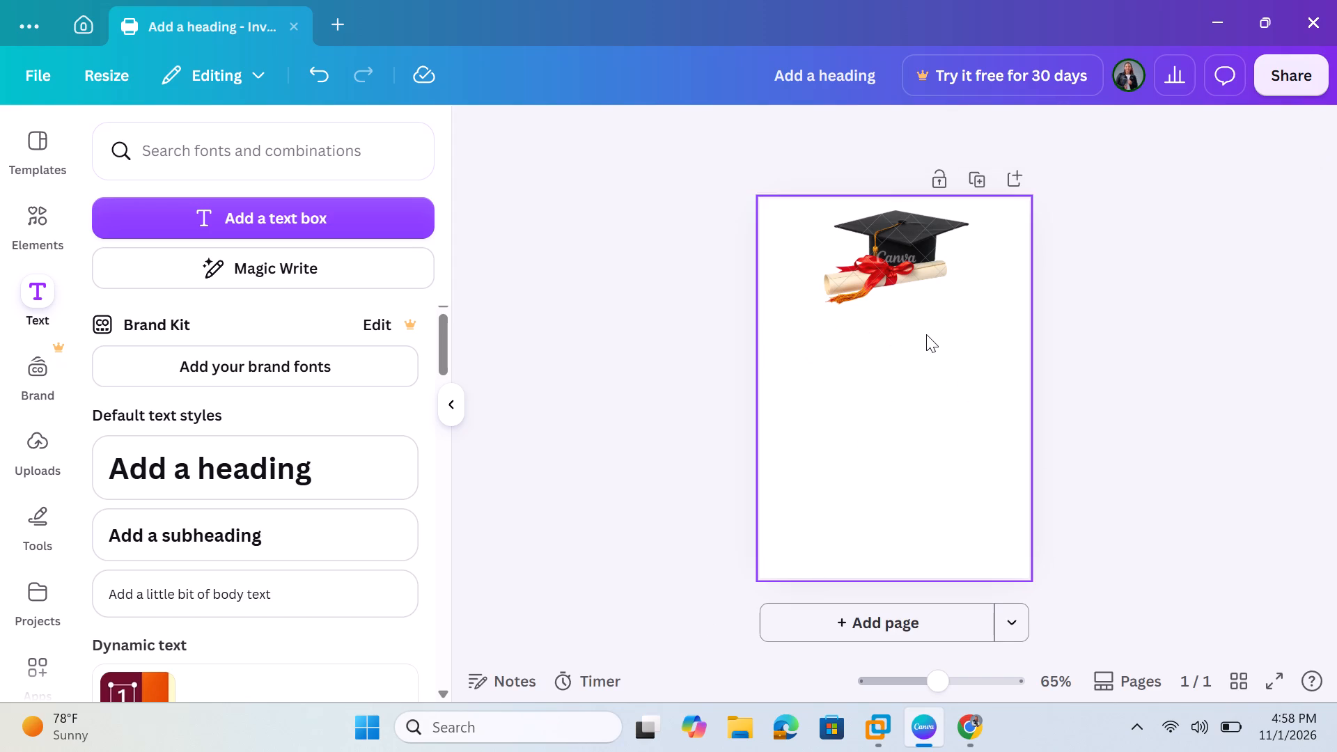
Add a default heading text box below the graduation cap photo and select its placeholder text for editing.
click(254, 462)
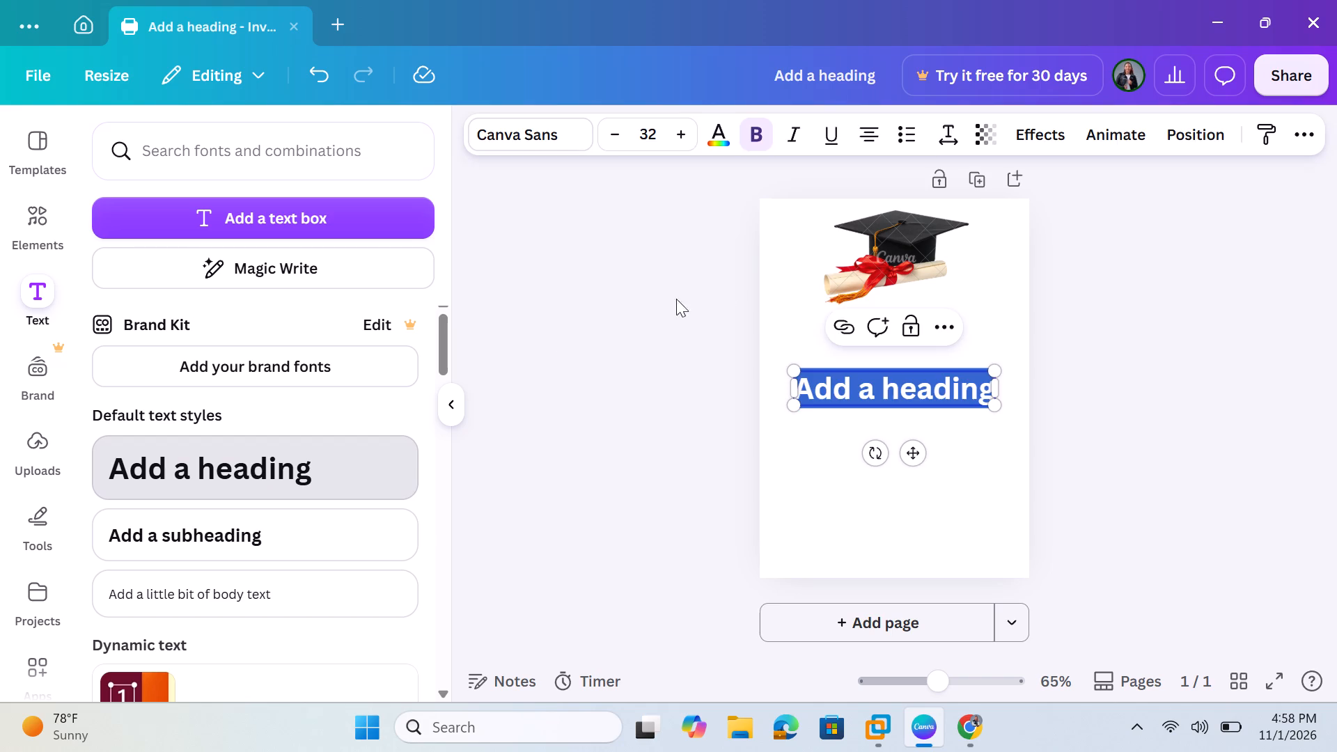
click(845, 390)
click(867, 381)
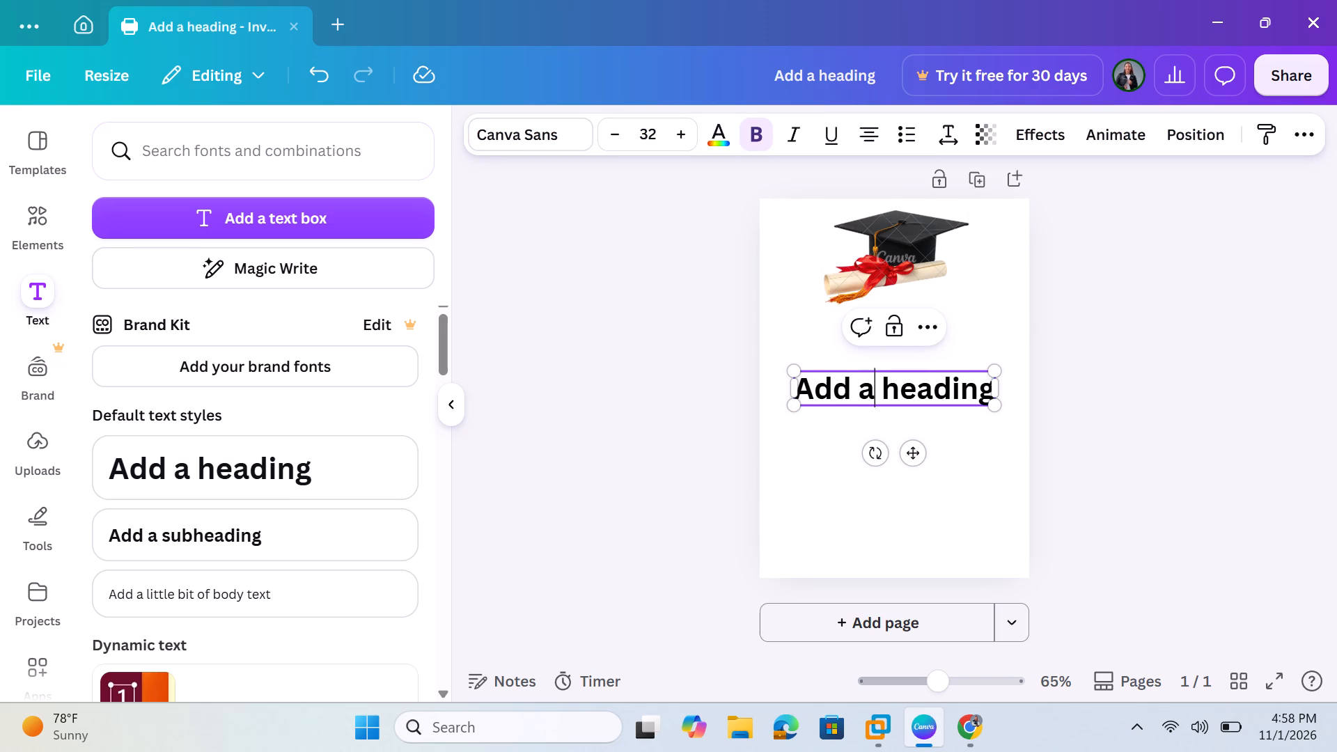
drag(810, 384, 781, 295)
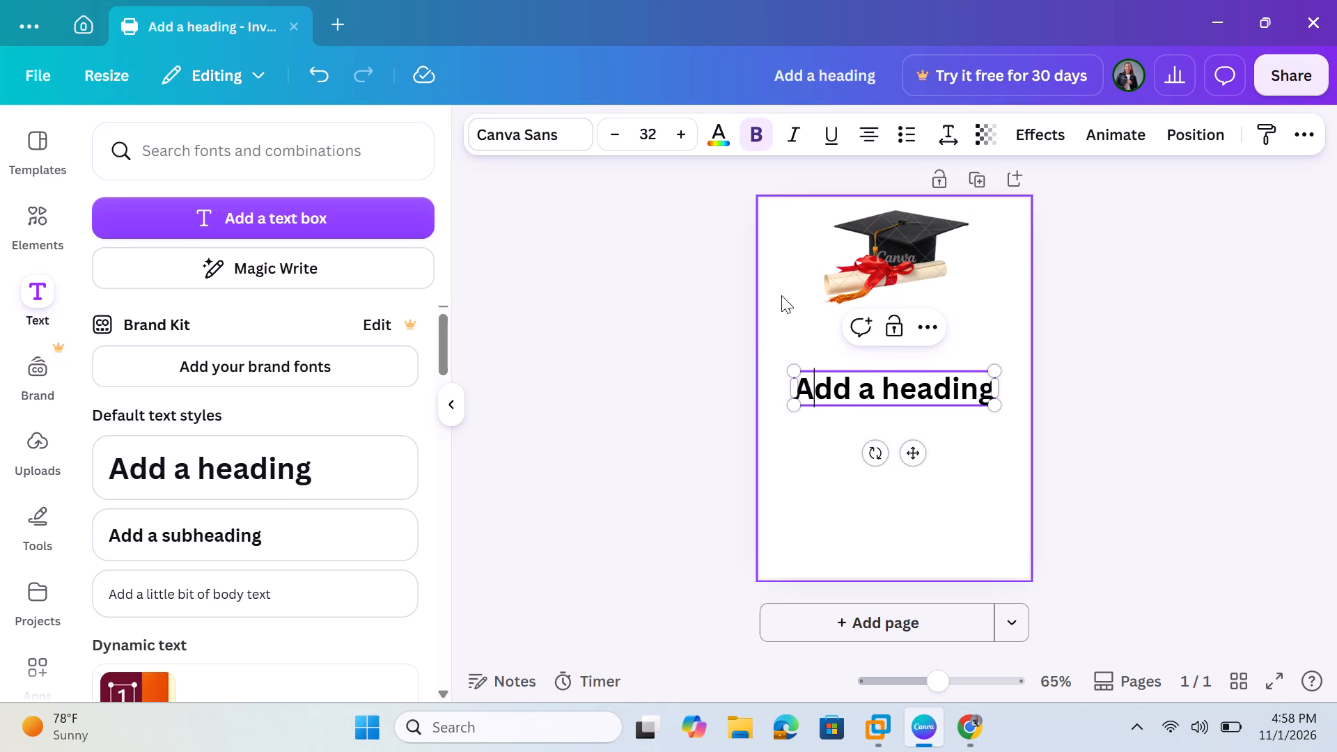
drag(781, 295, 771, 269)
double_click(901, 393)
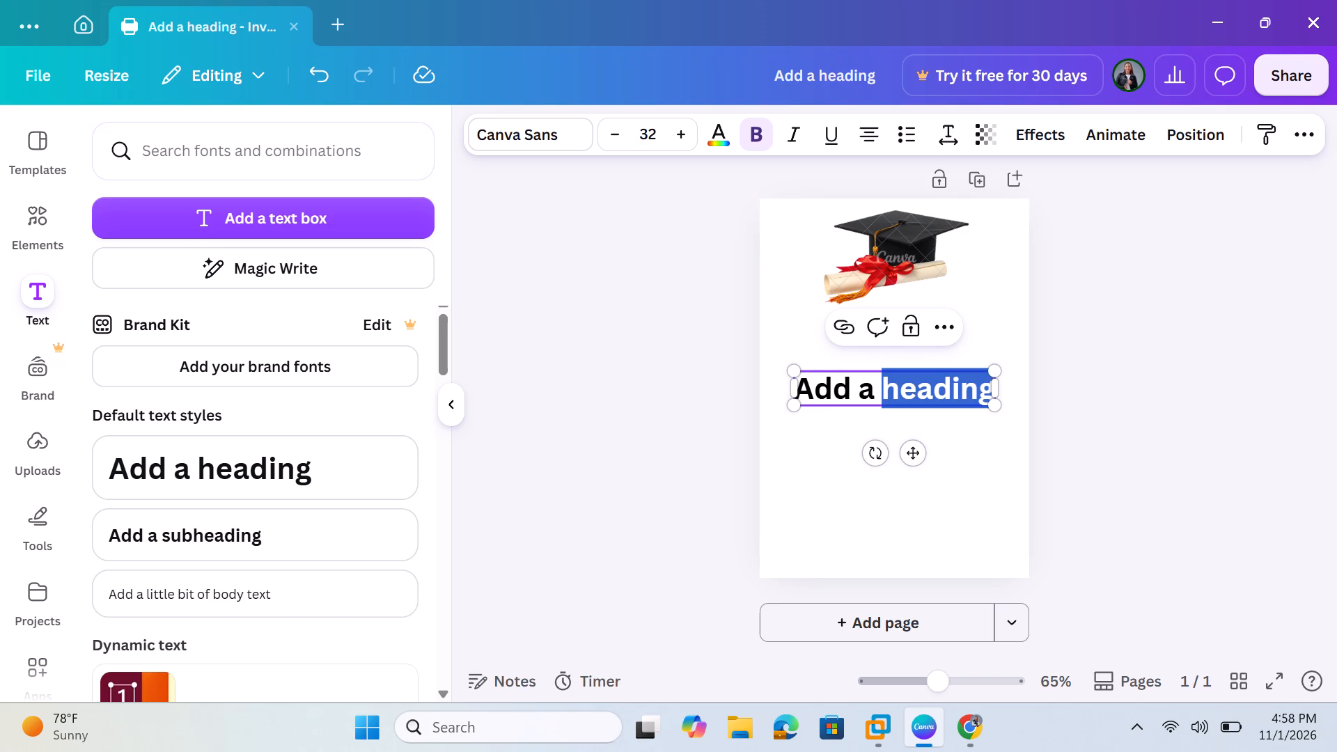
double_click(901, 393)
double_click(857, 391)
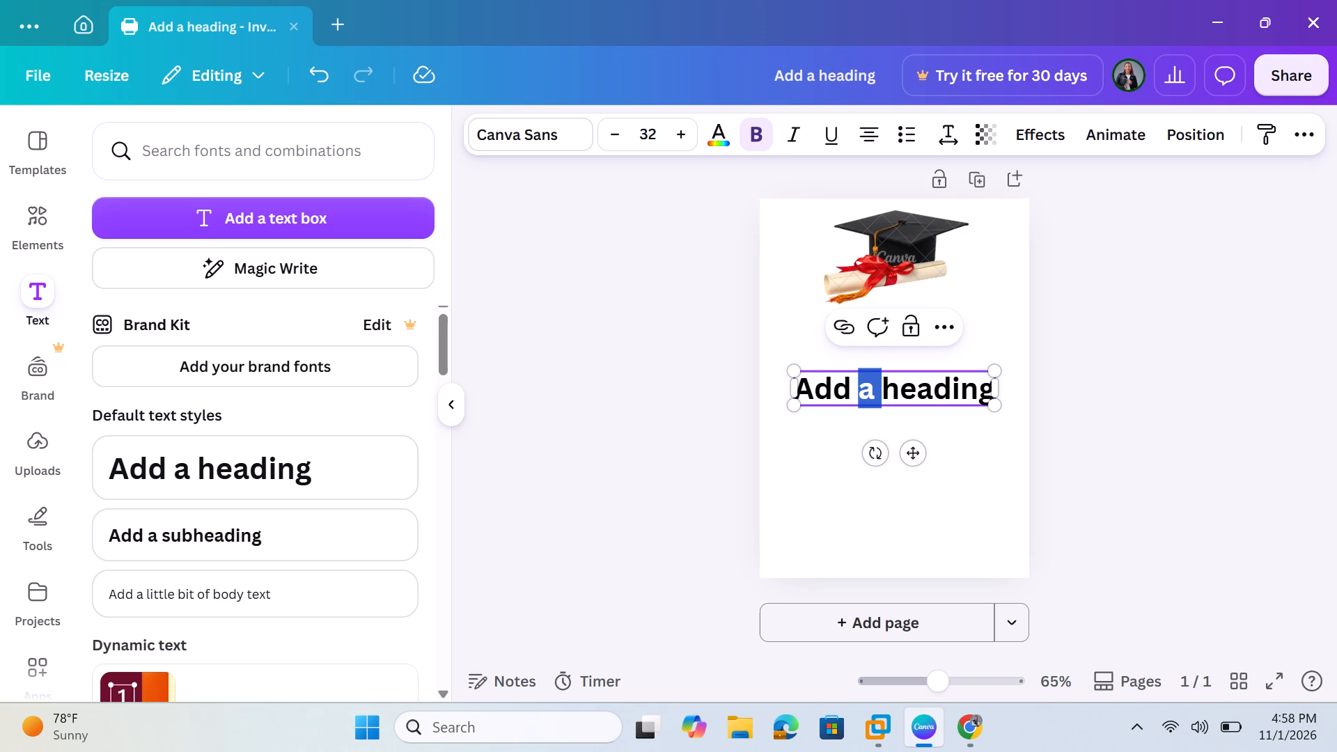
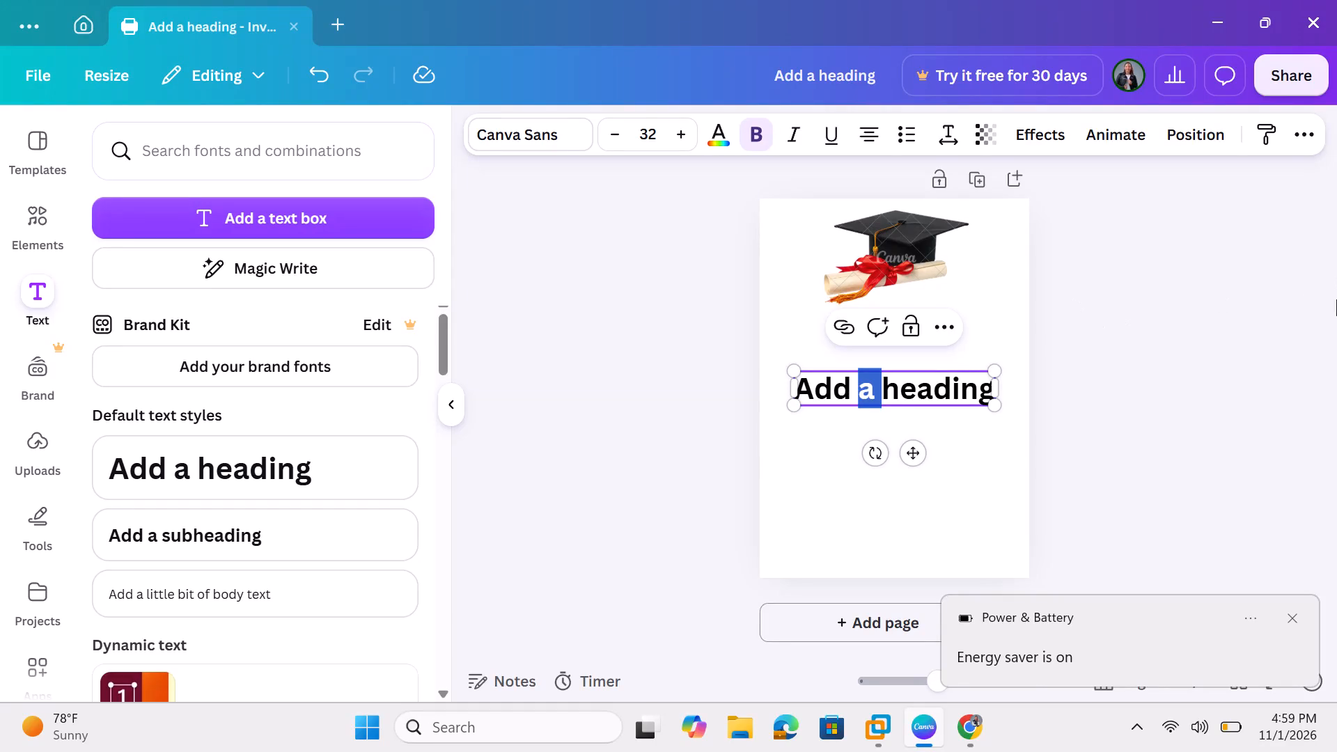
Dismiss the Power & Battery notification covering part of the Canva design workspace.
click(1290, 624)
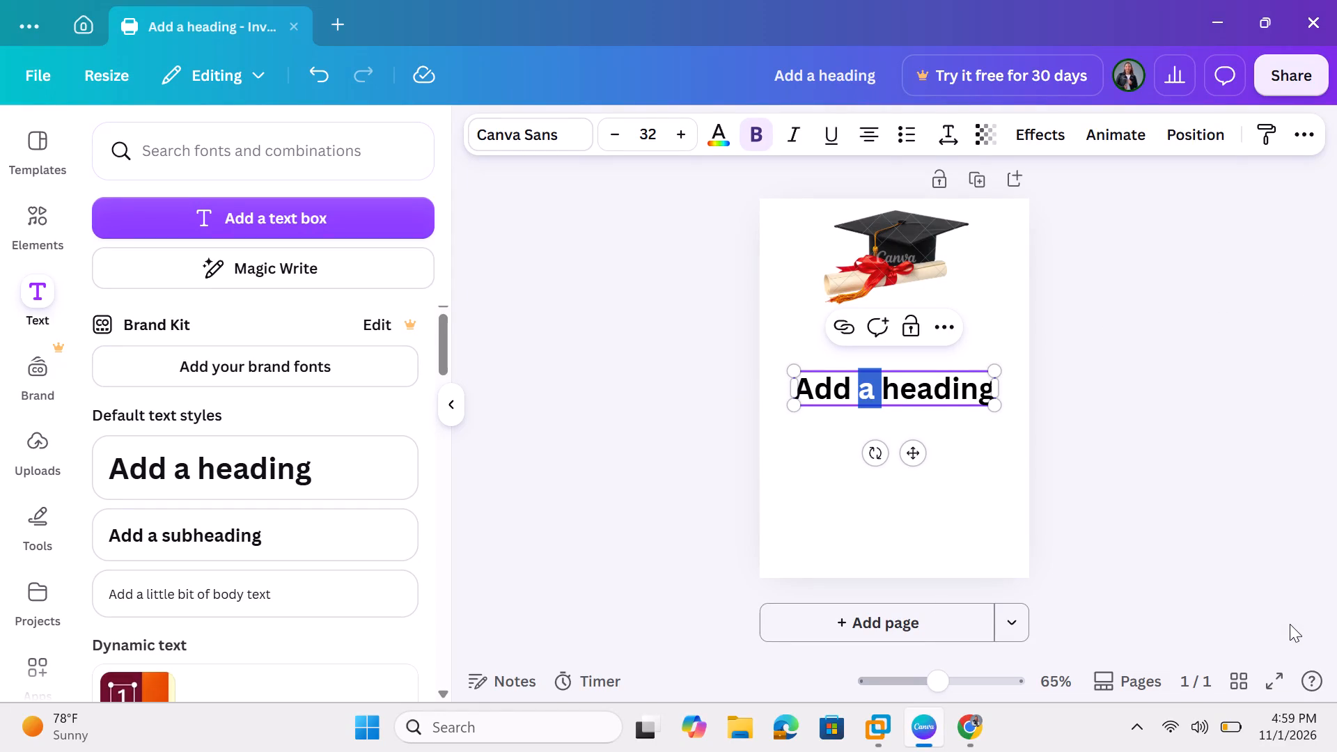
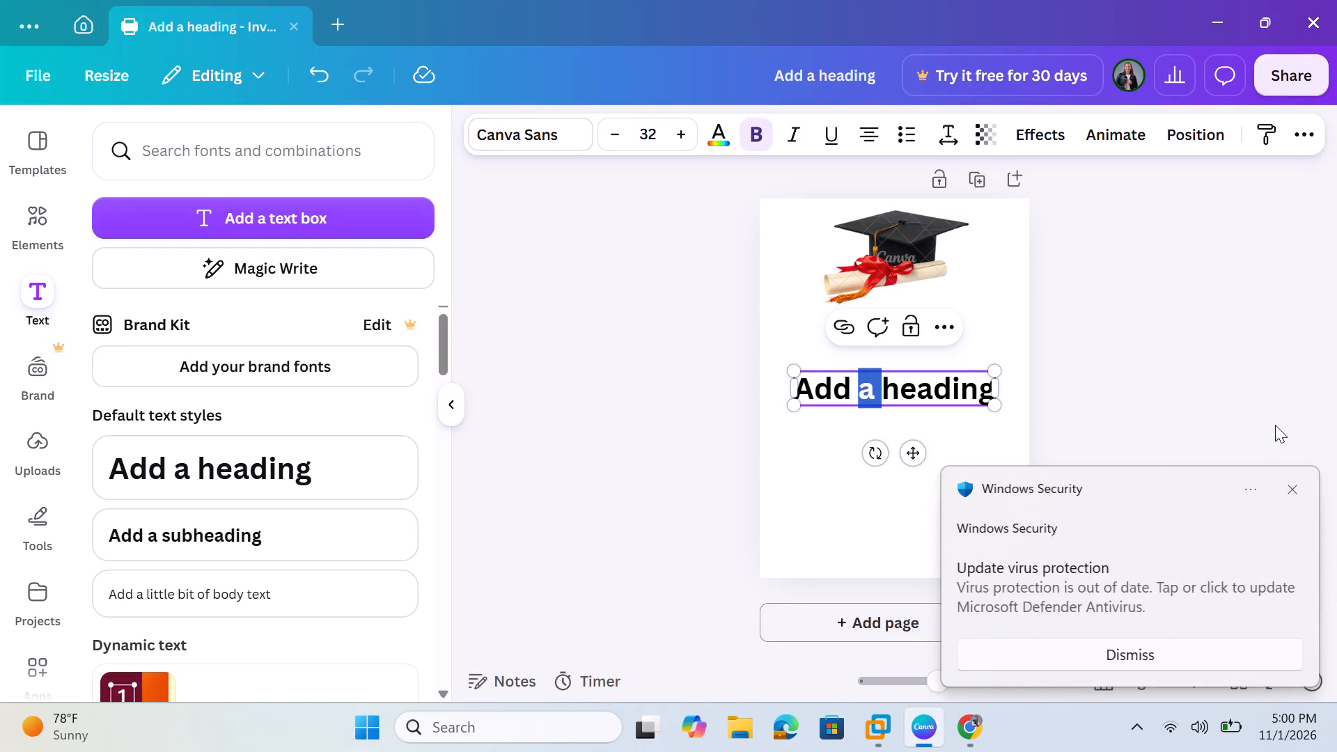
Dismiss the Windows Security notification about updating virus protection.
click(1287, 483)
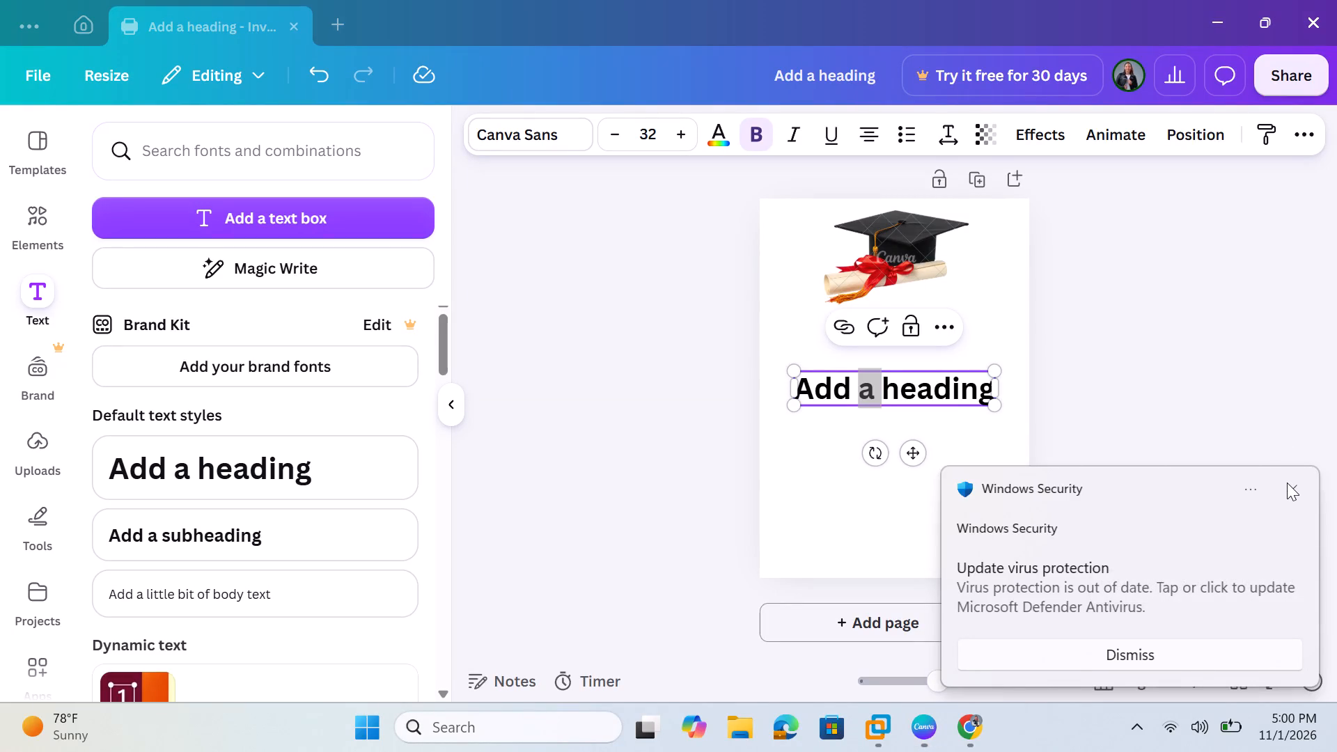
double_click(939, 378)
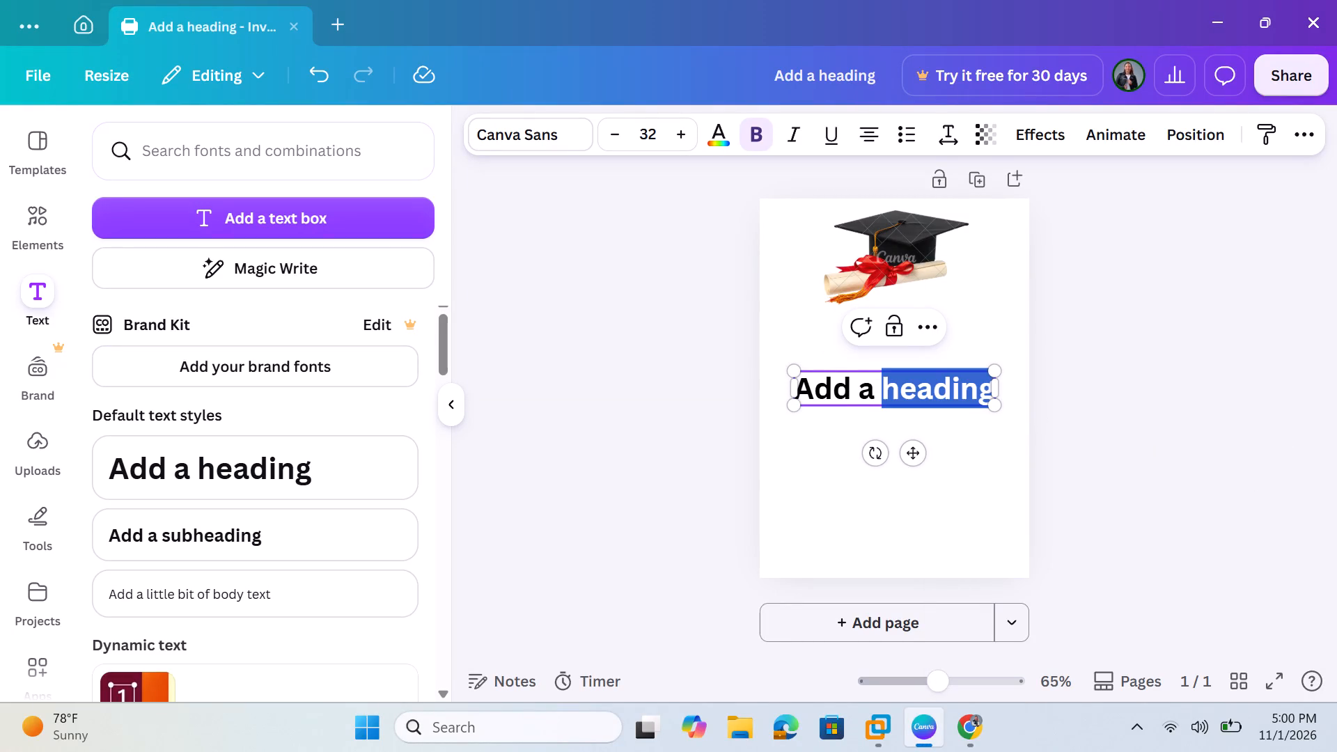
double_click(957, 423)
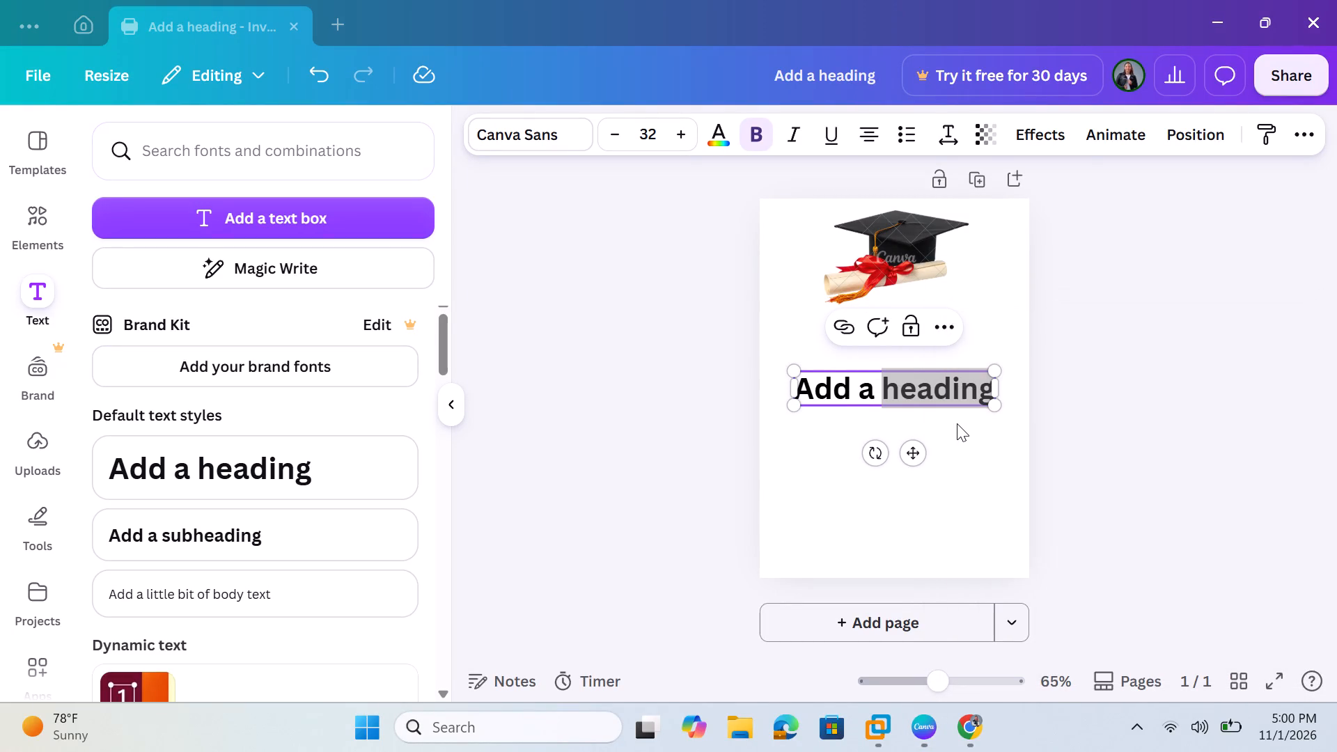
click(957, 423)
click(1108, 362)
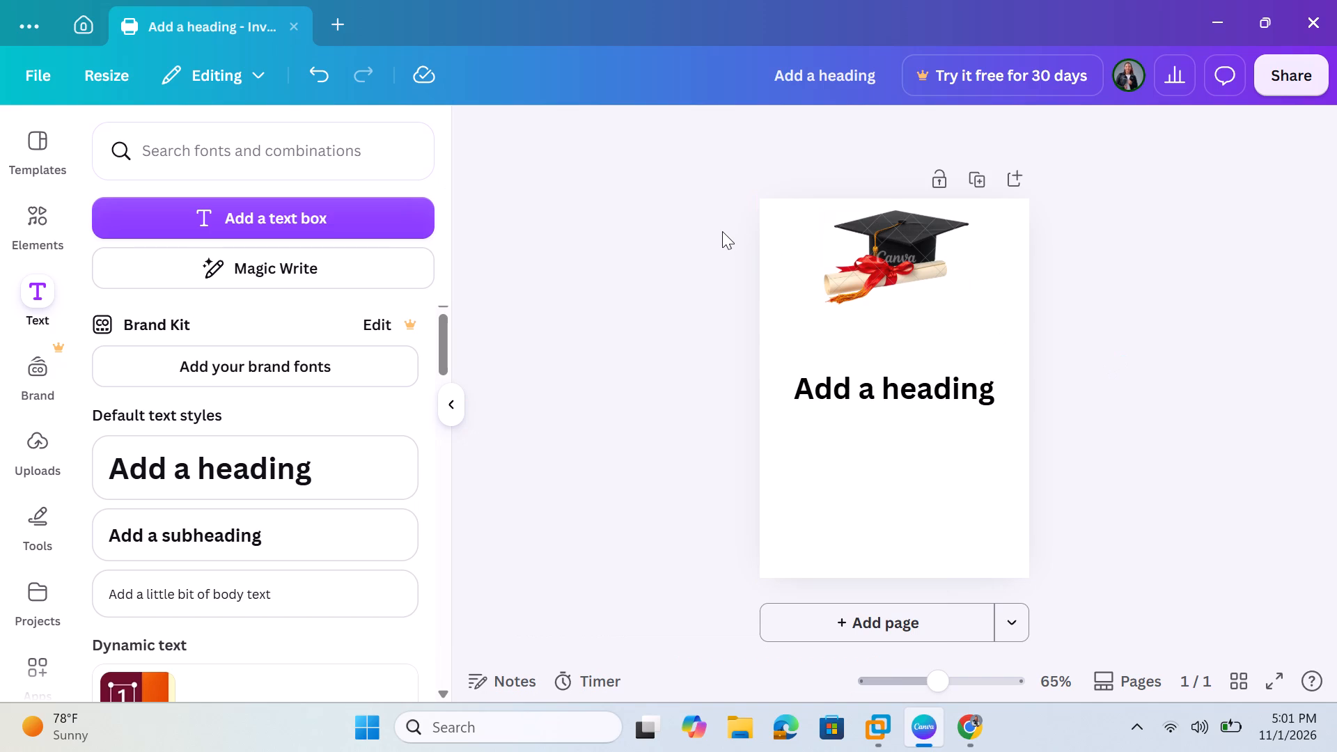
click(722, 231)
Move the "Add a heading" text up to sit centred directly below the cap and diploma photo.
click(895, 381)
drag(895, 381, 912, 378)
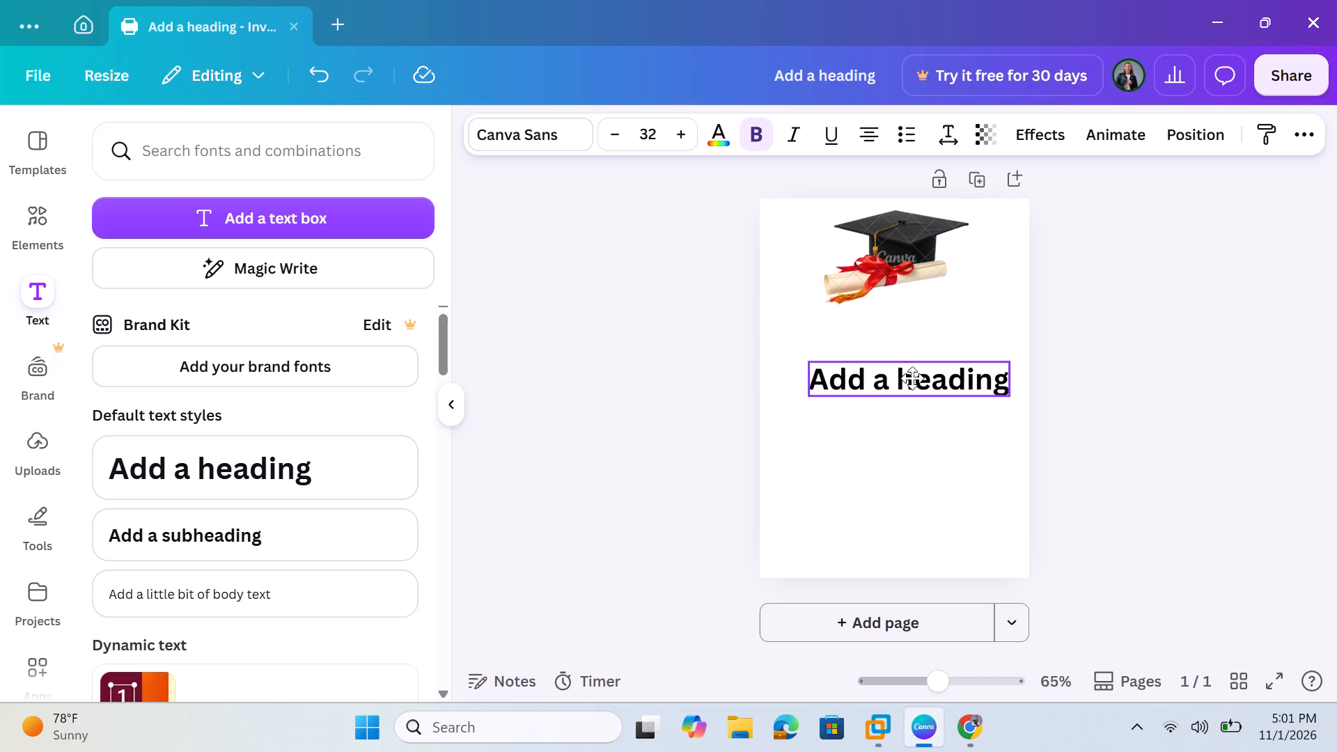
drag(912, 378, 921, 395)
drag(921, 406, 922, 396)
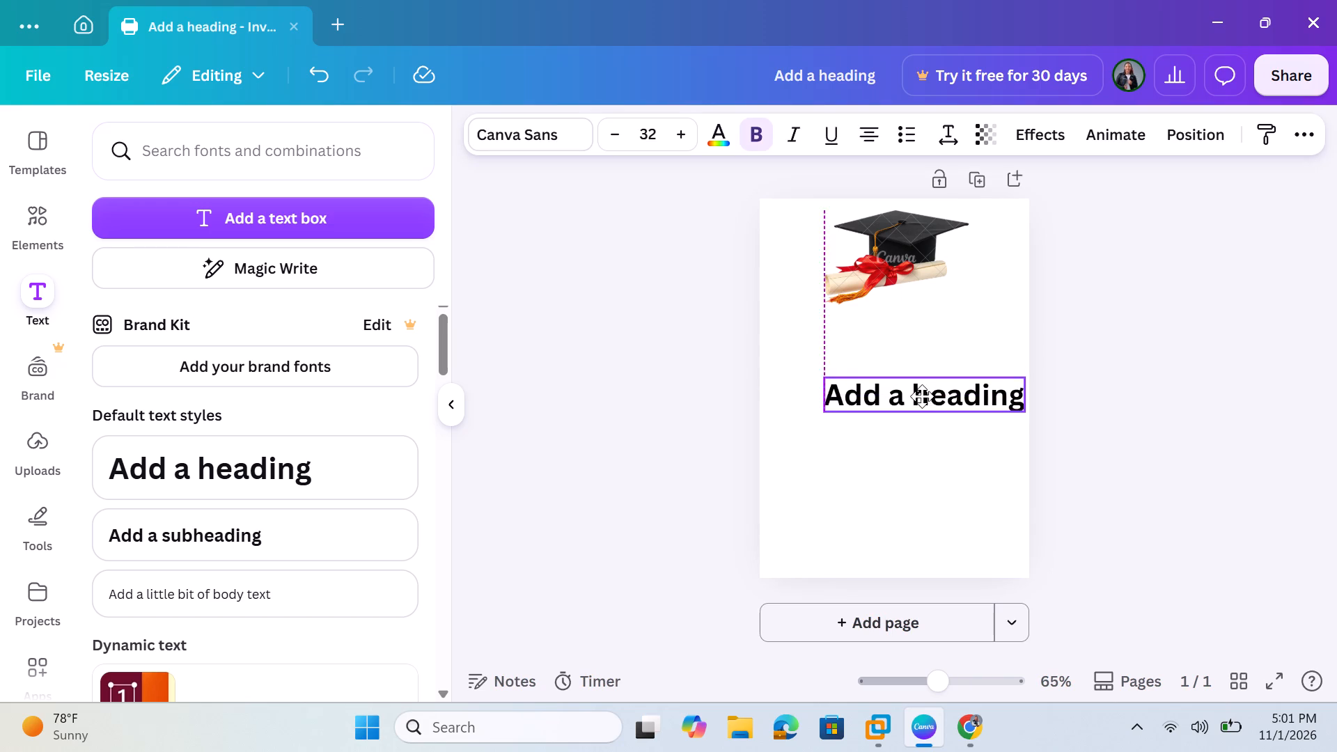
drag(922, 396, 903, 340)
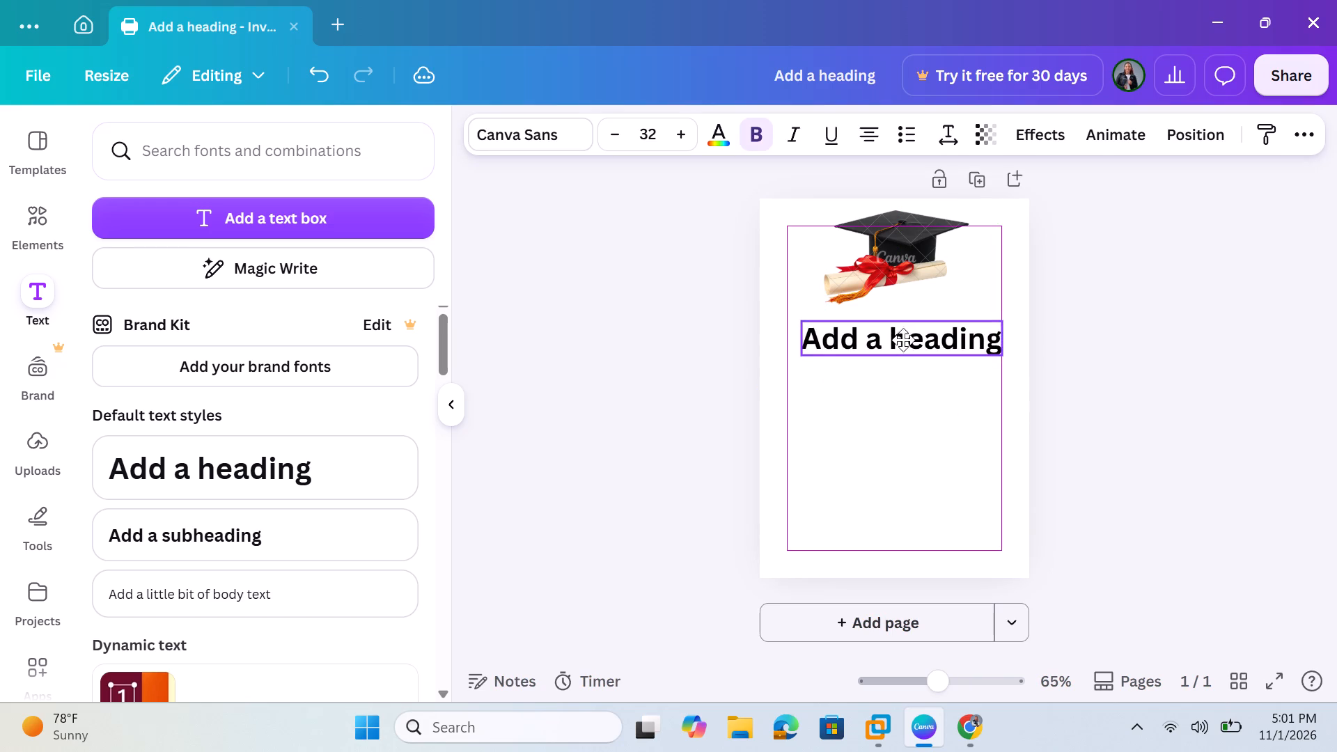
drag(903, 340, 913, 357)
drag(913, 357, 907, 344)
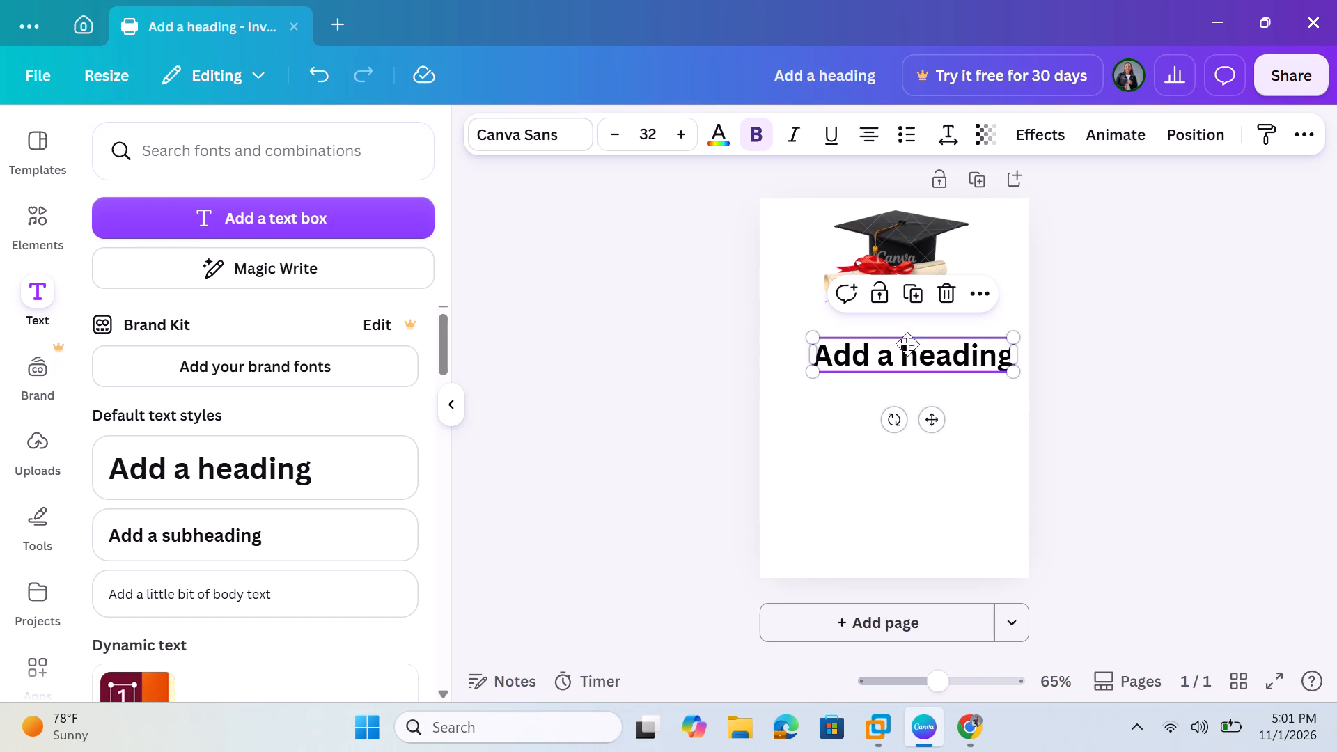
drag(907, 344, 894, 324)
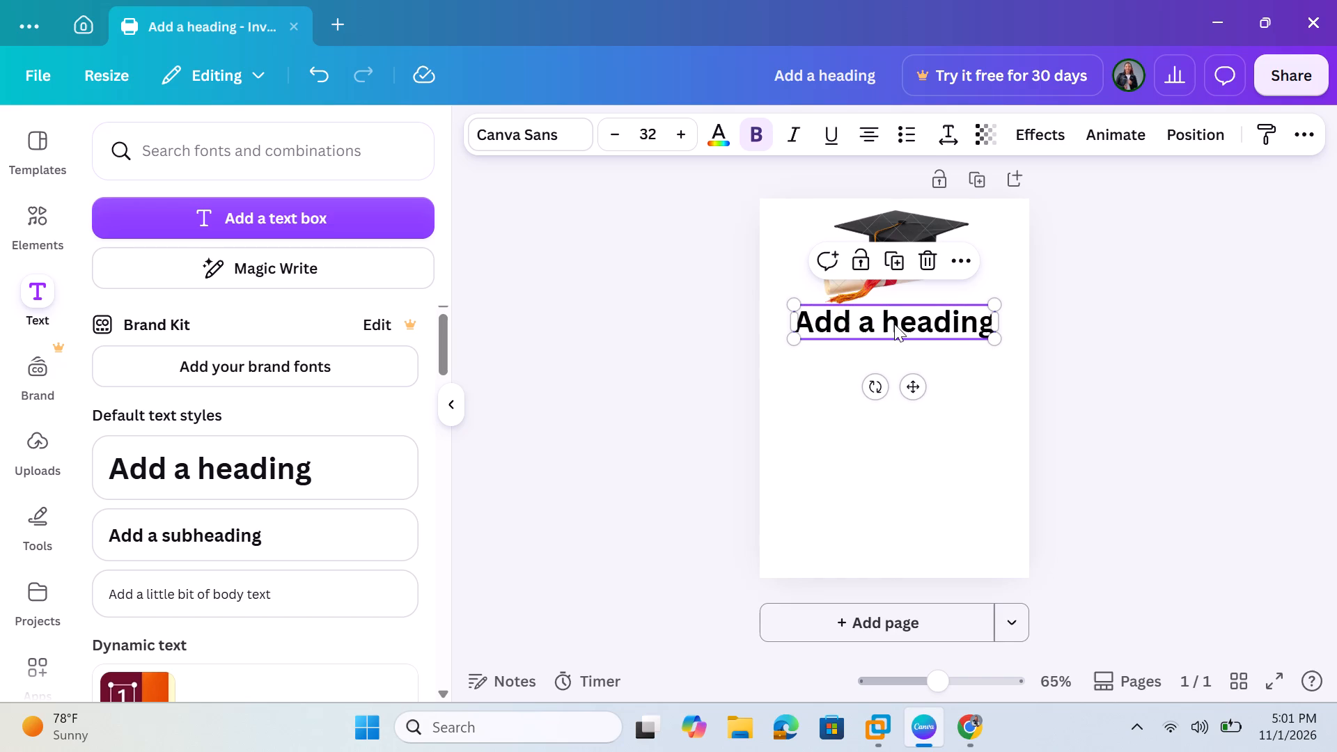
Clear the placeholder text from the heading below the photo.
click(894, 324)
key(BackSpace)
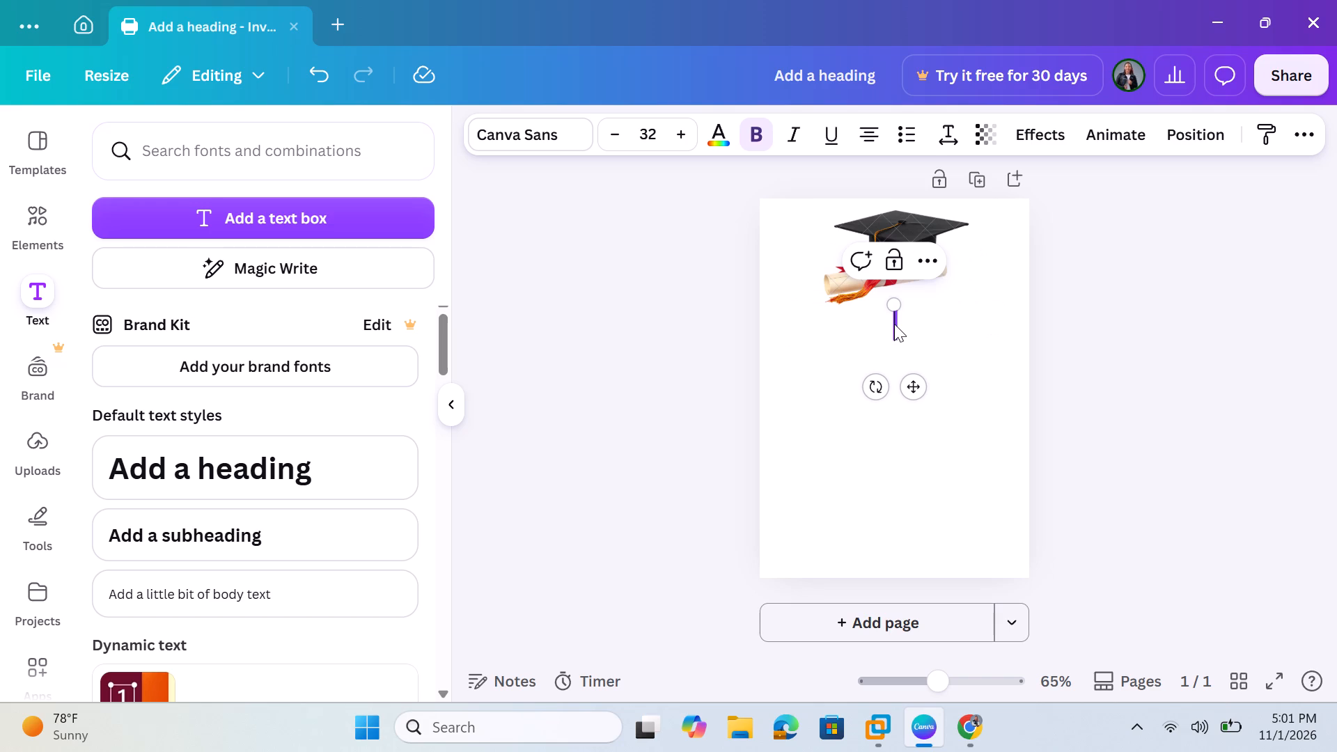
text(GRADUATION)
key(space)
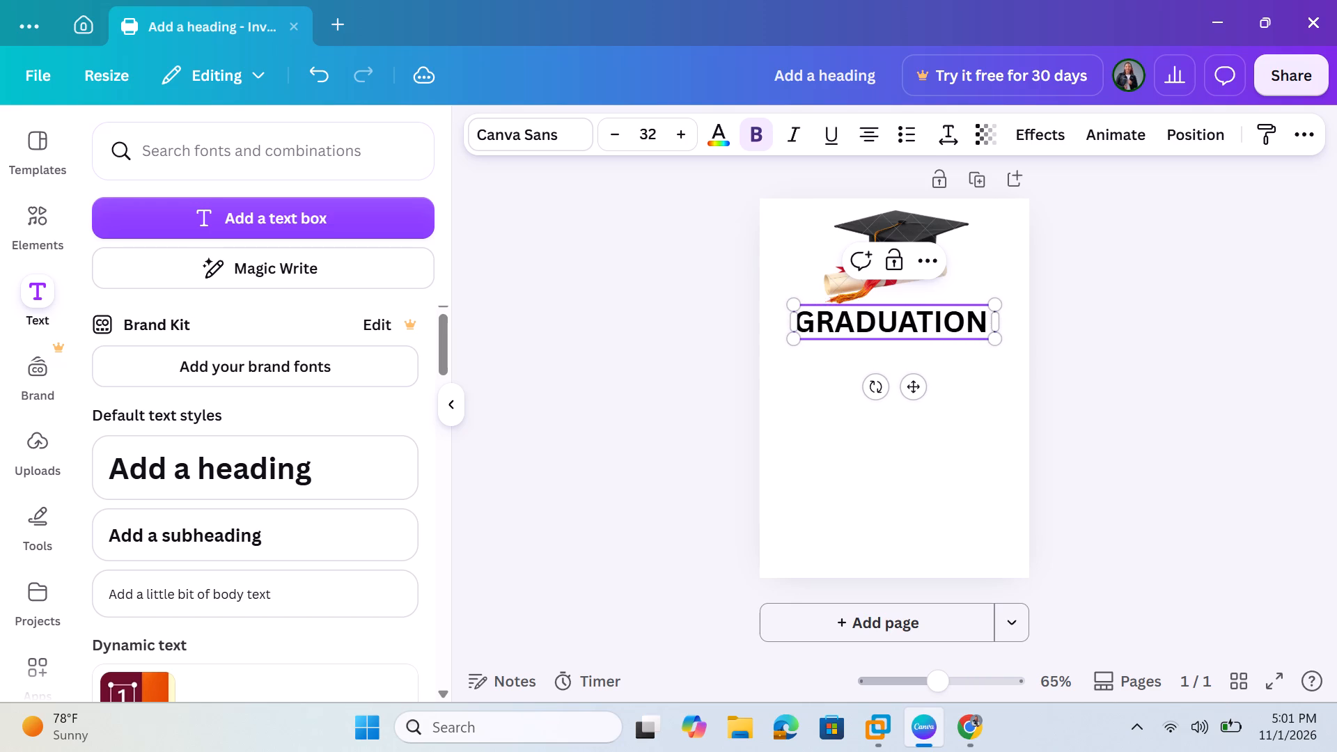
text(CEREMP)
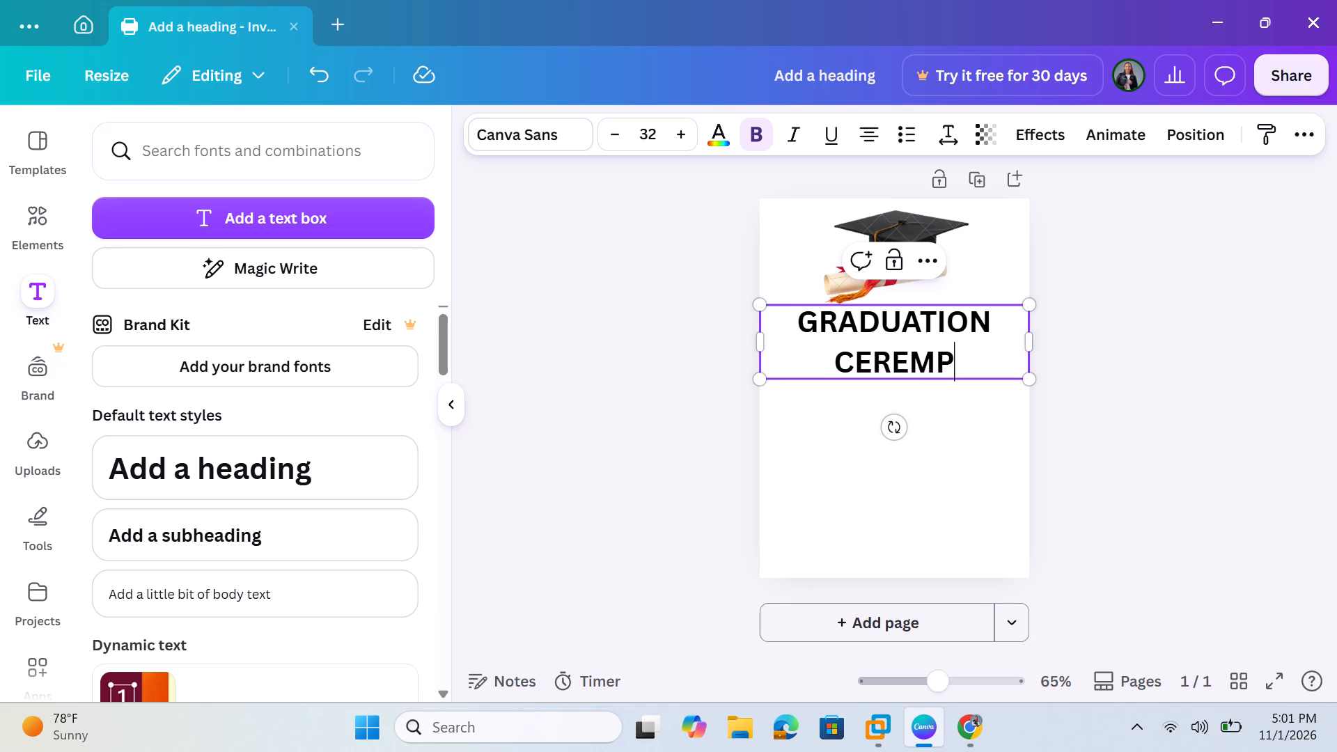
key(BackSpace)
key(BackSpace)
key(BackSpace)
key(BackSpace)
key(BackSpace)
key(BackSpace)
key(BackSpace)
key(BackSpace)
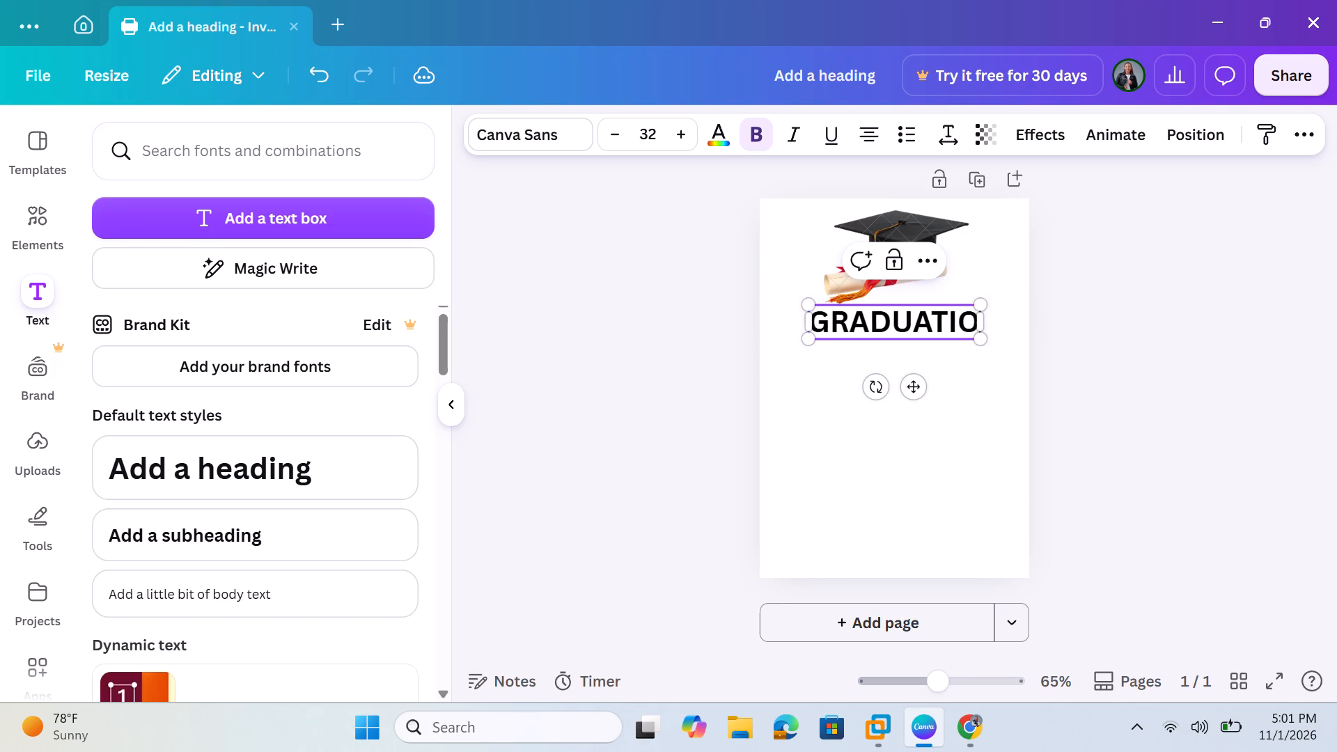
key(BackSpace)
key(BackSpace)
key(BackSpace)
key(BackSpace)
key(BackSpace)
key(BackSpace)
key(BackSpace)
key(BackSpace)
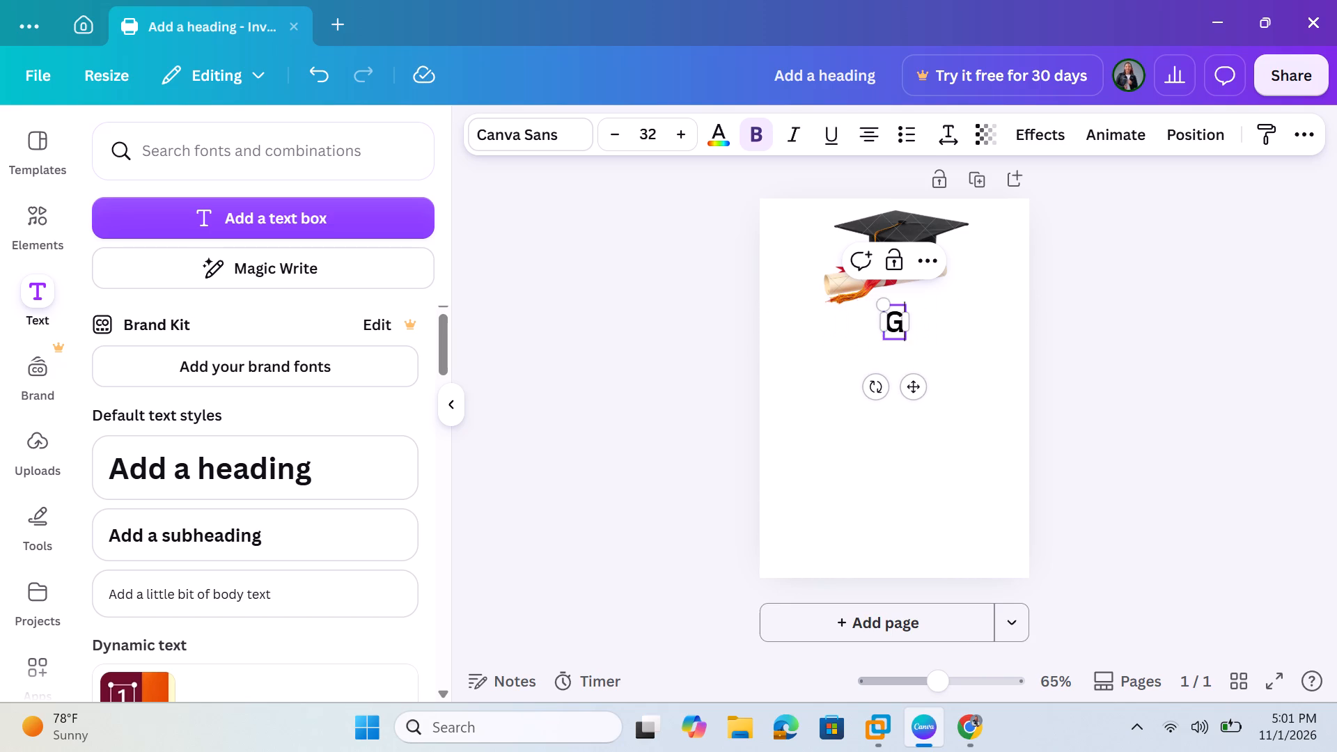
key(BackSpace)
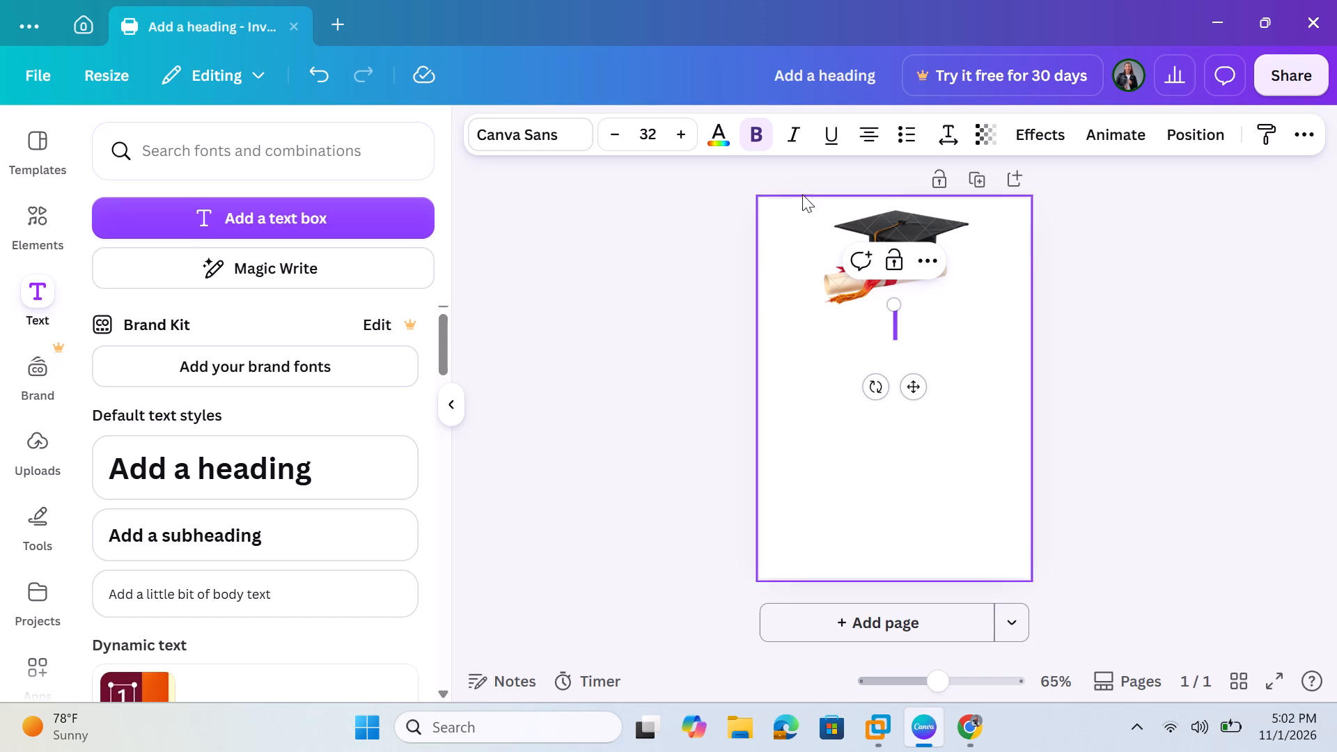
Turn on italics for the empty heading and enter "GRADUATION CEREMONY" as its text.
click(791, 129)
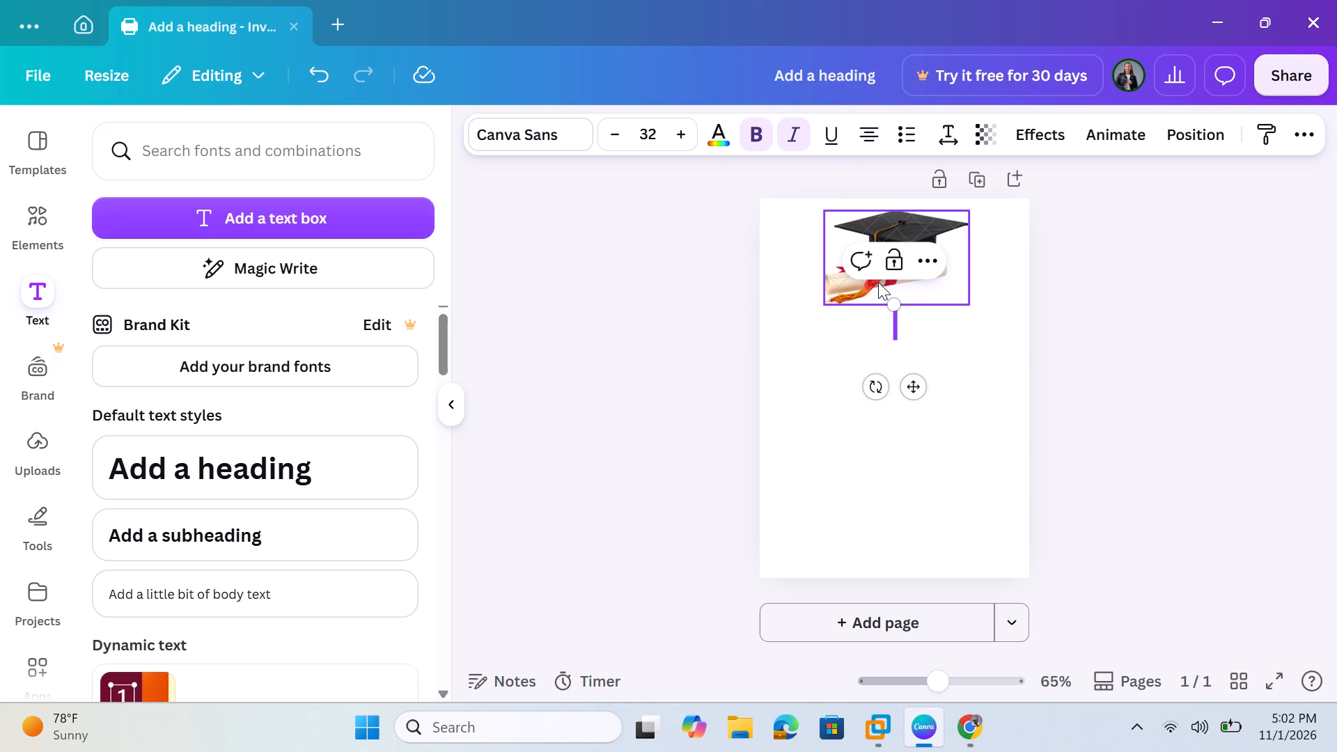
click(896, 316)
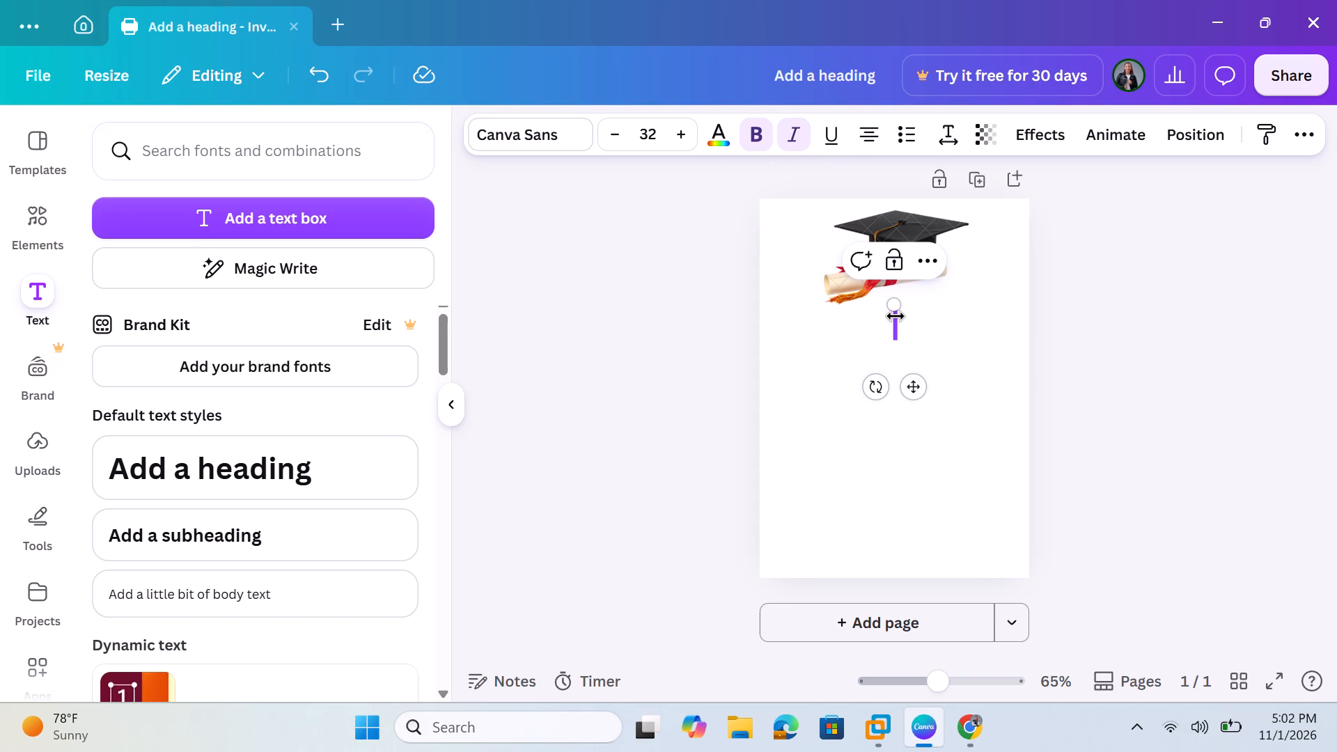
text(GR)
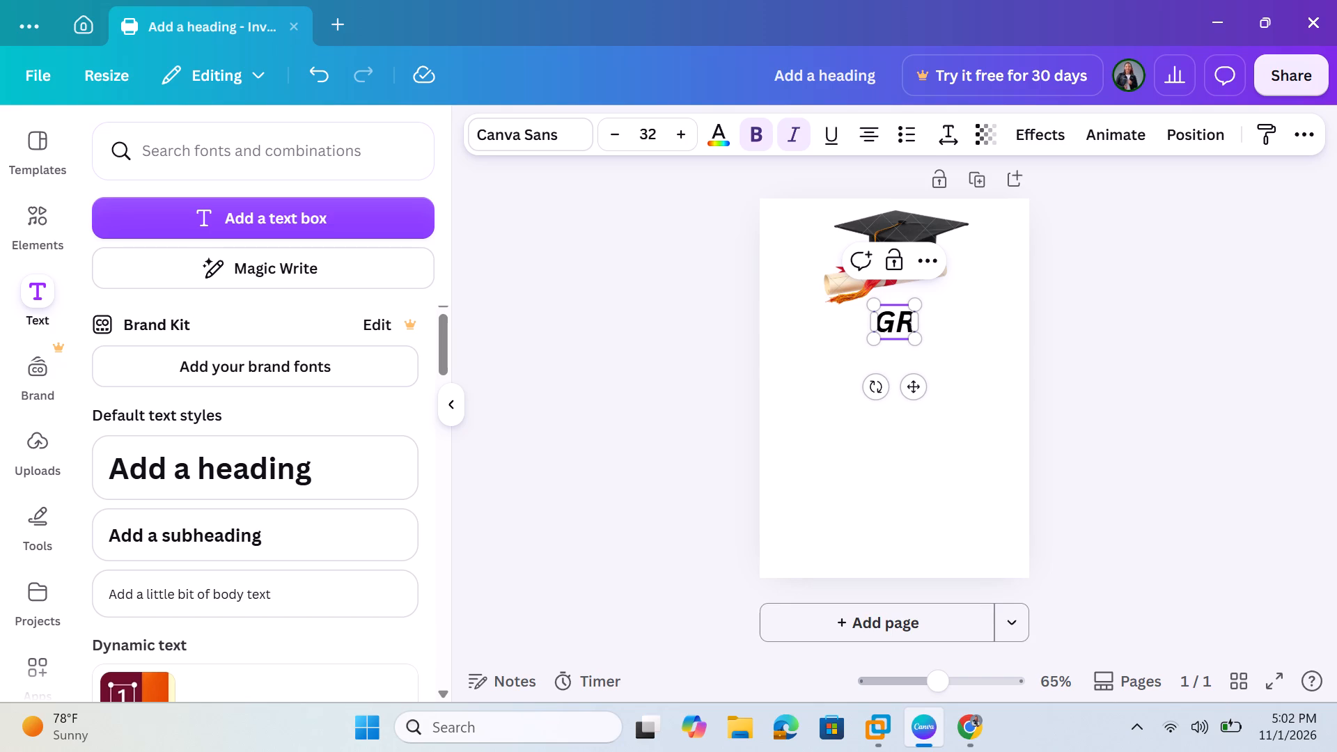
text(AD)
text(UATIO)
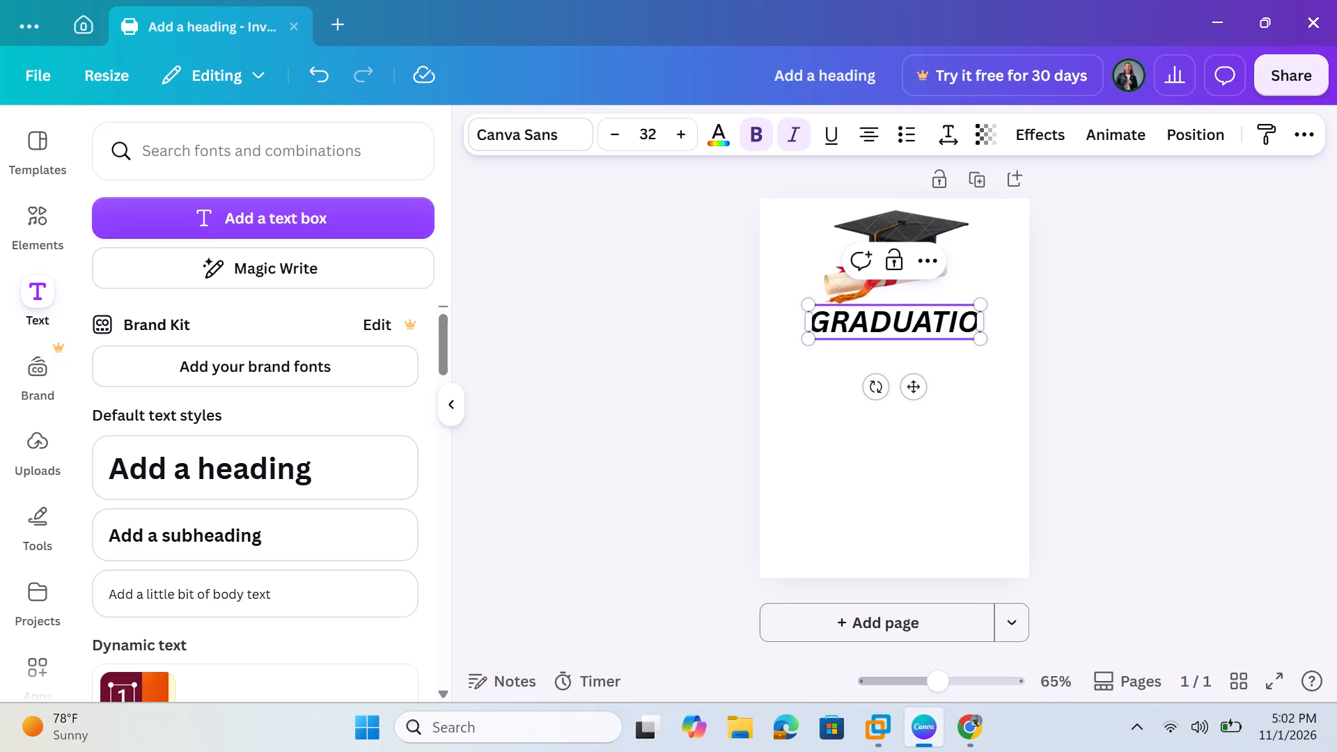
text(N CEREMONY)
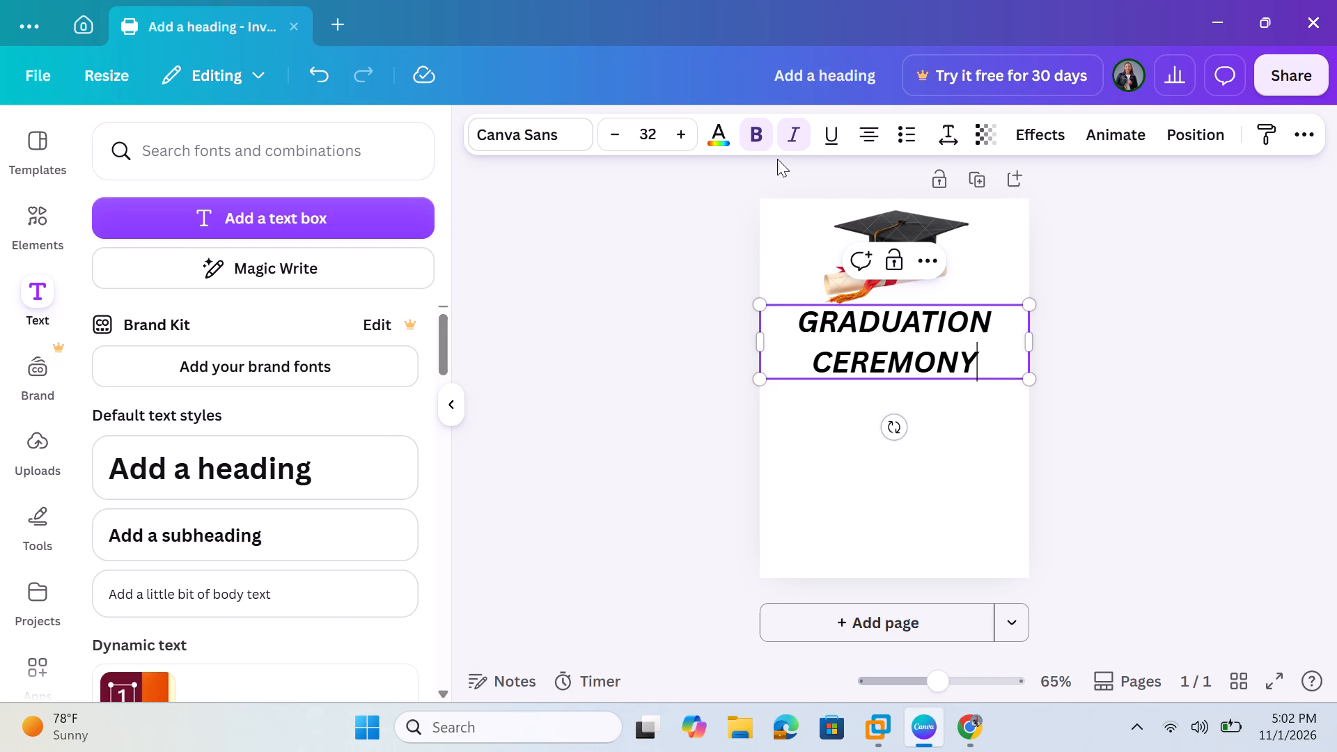
Set the GRADUATION CEREMONY heading's font size to 22 and deselect it.
click(608, 130)
triple_click(608, 130)
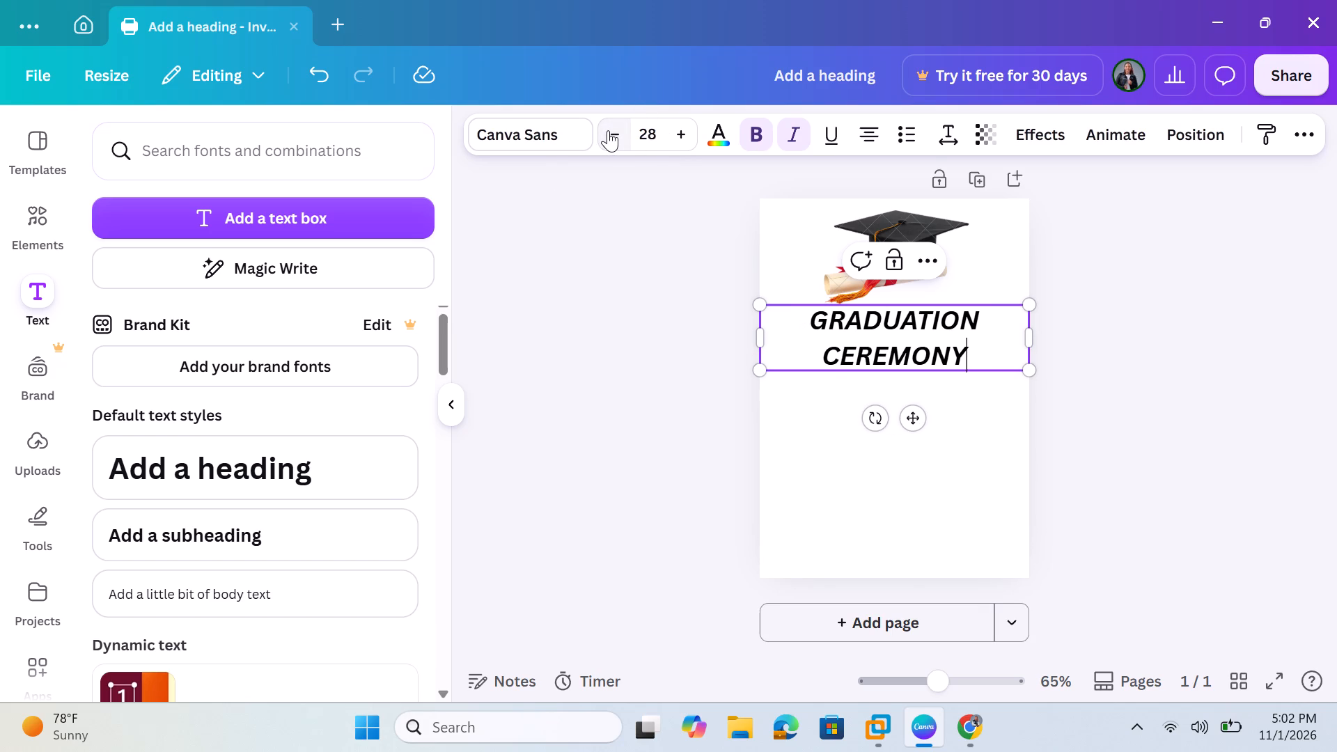
triple_click(608, 130)
triple_click(608, 130)
click(608, 130)
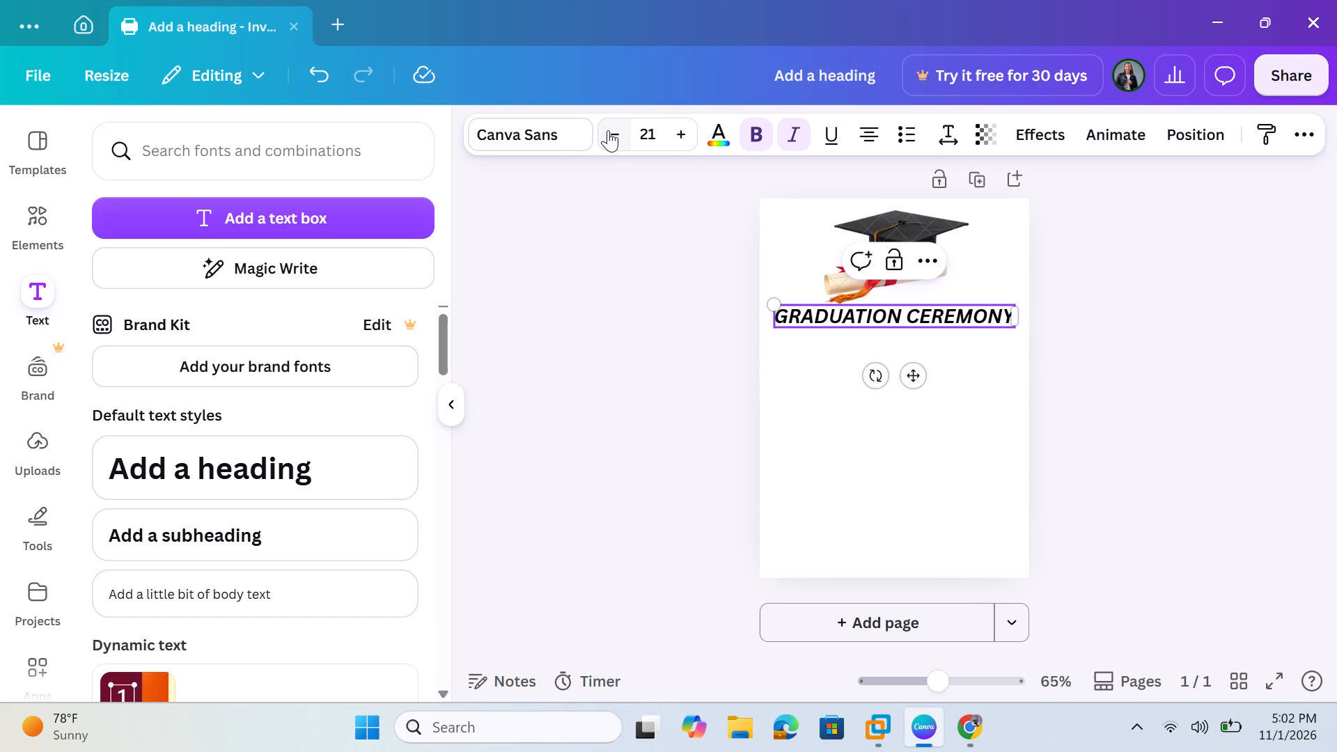
click(685, 140)
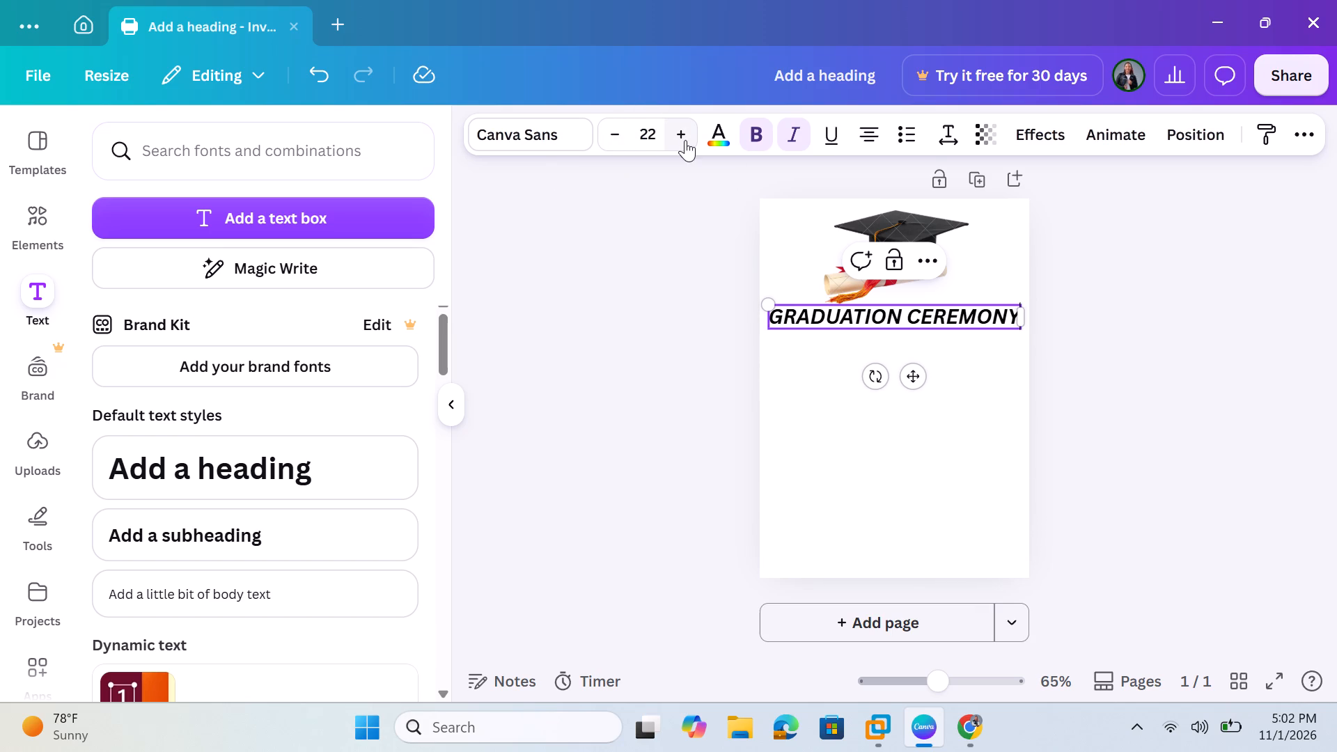
click(802, 353)
click(830, 343)
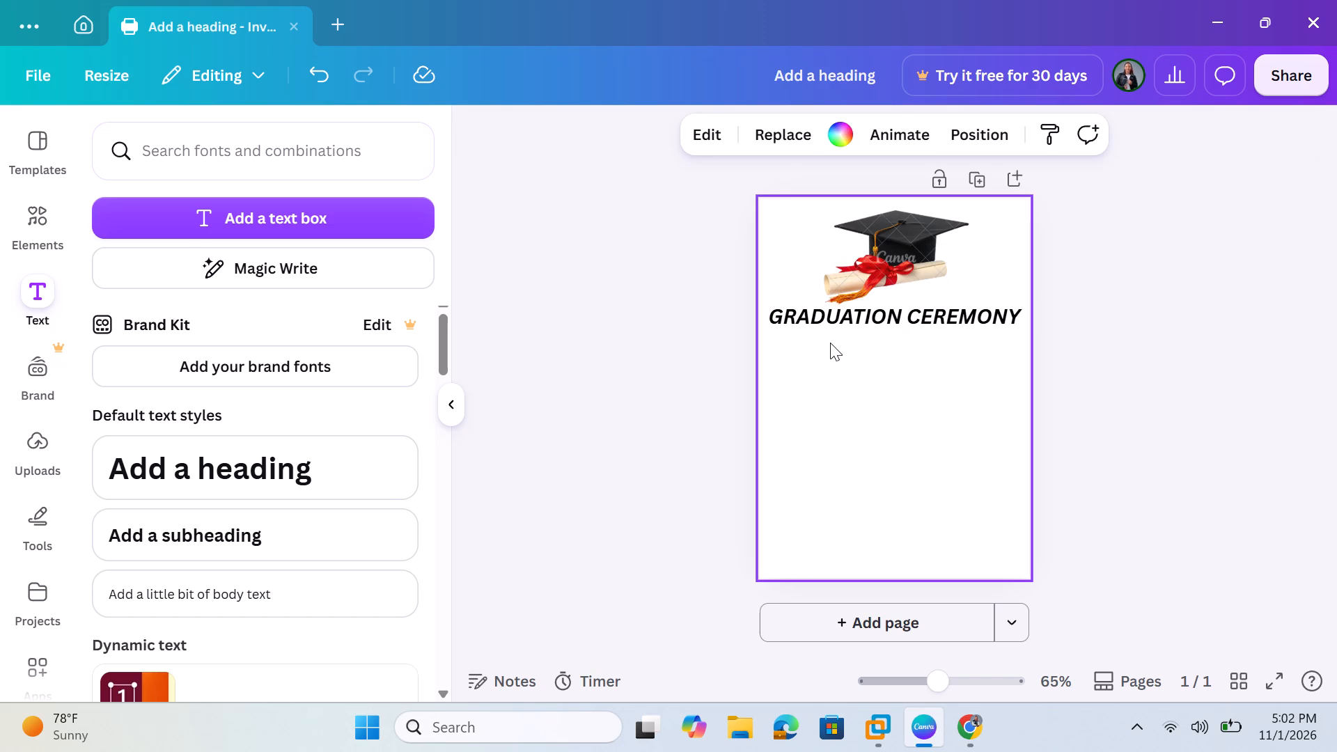
Add a subheading and a body text line from the default text styles, and delete the subheading.
click(240, 531)
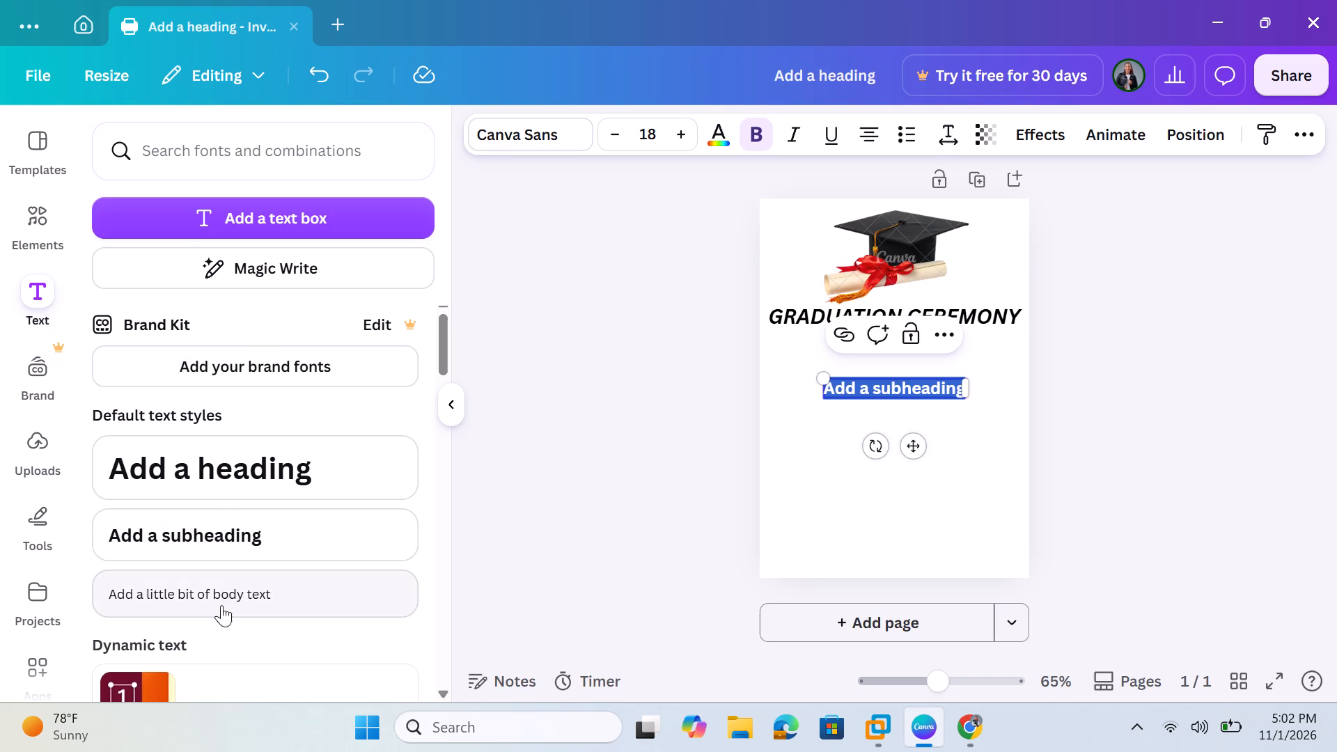
click(221, 605)
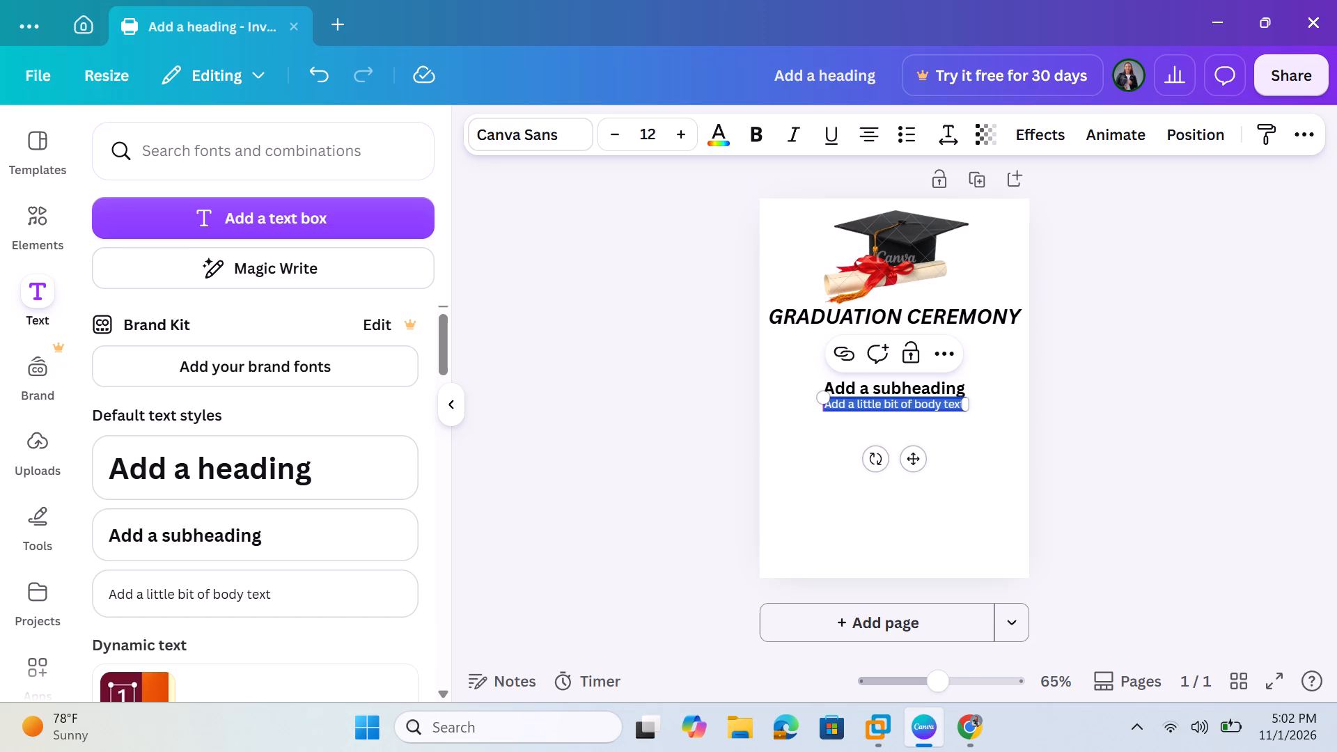
click(944, 390)
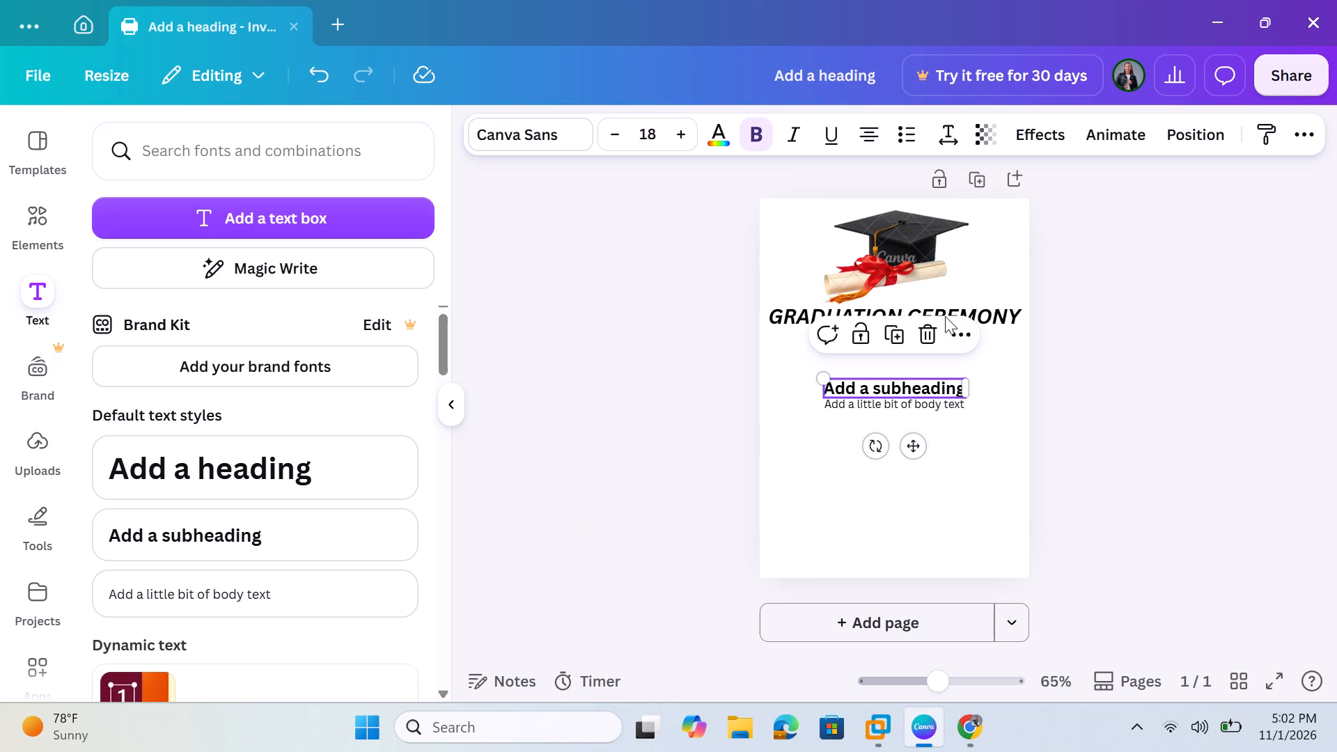
click(921, 331)
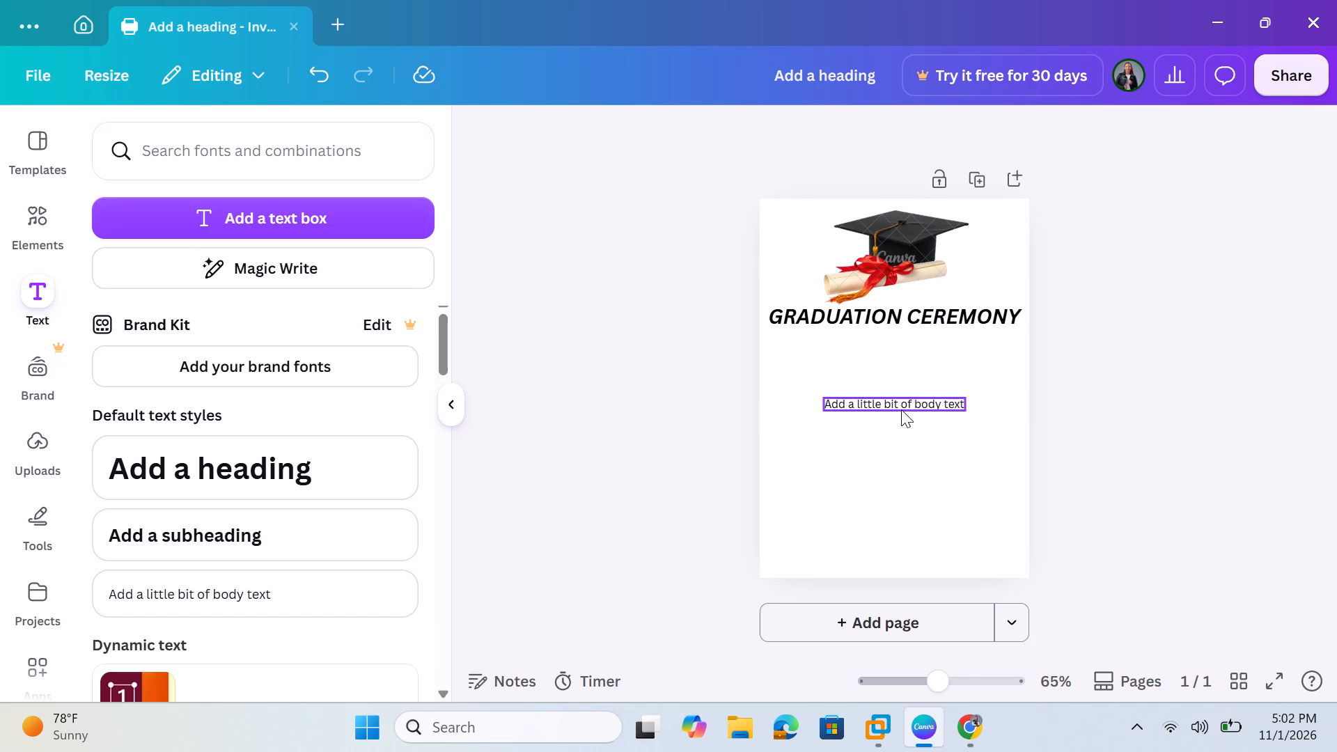
Move the "Add a little bit of body text" line up to just below the GRADUATION CEREMONY heading.
drag(901, 409, 895, 357)
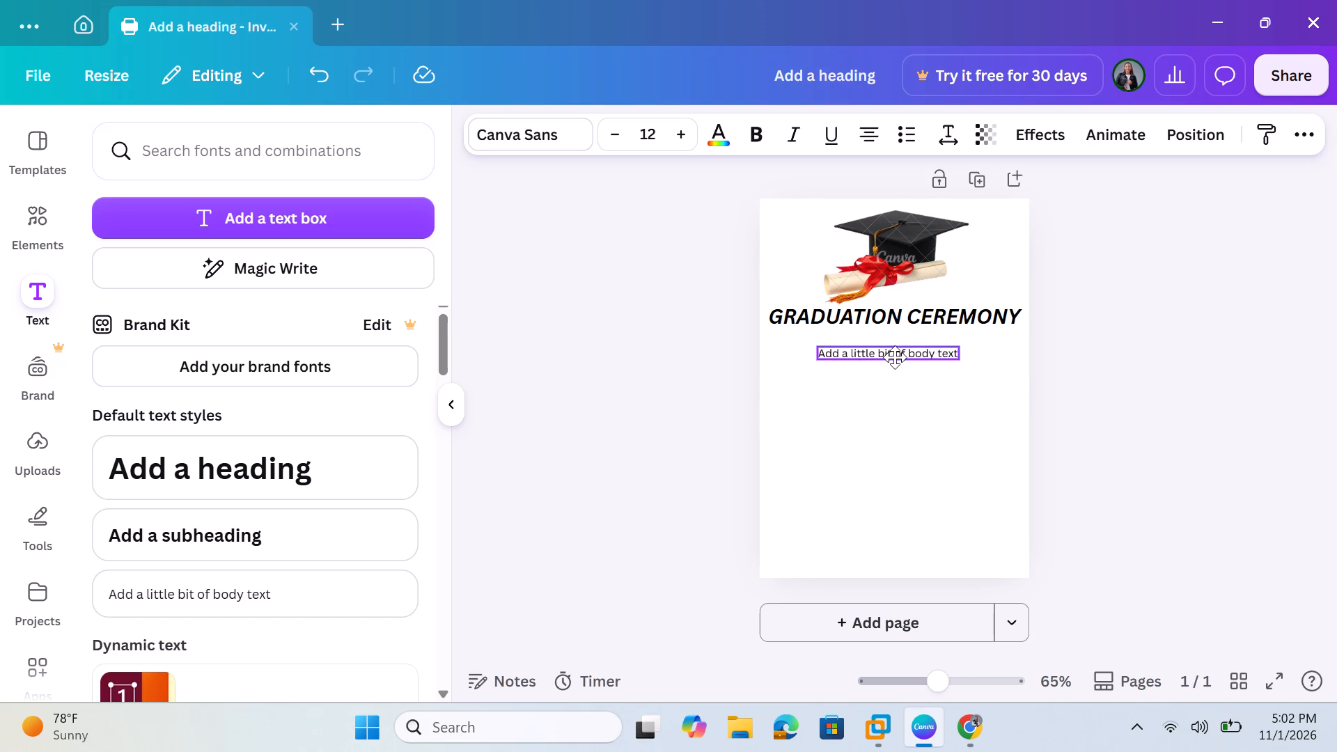
drag(895, 357, 895, 356)
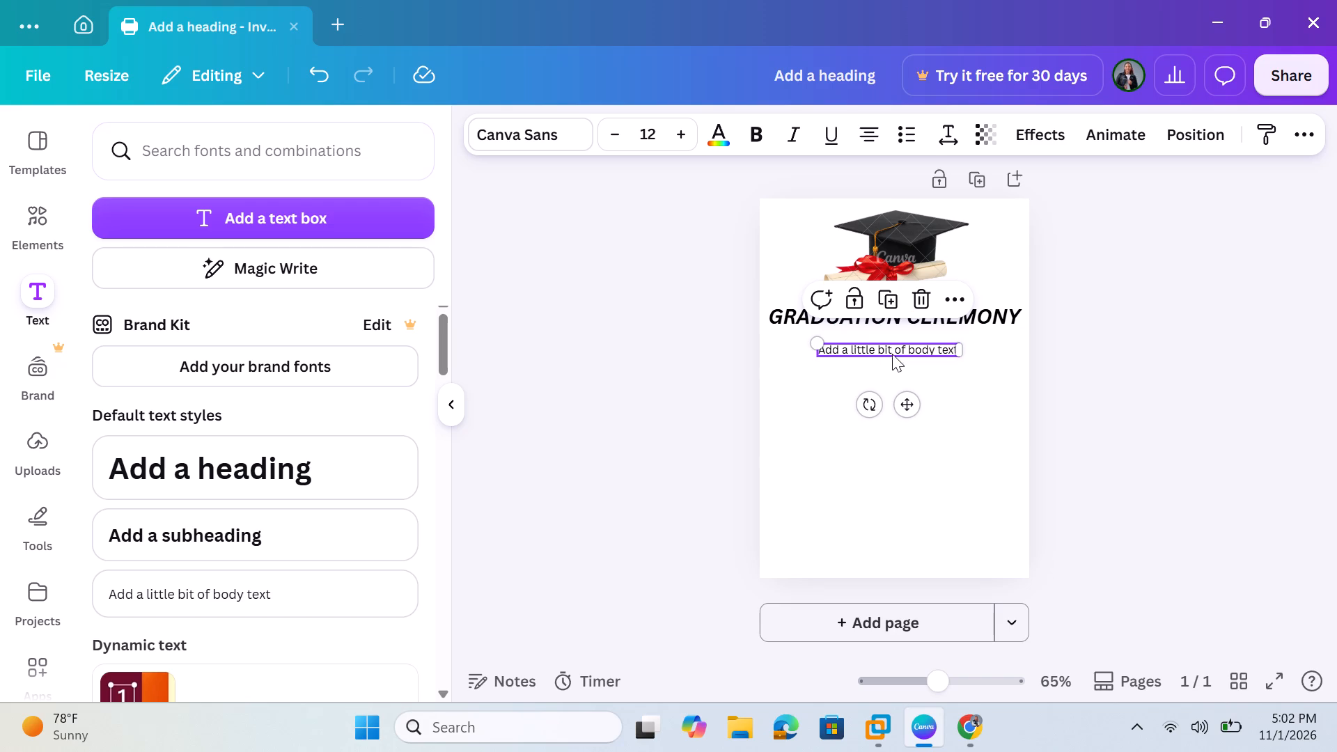
Replace the body text line below the GRADUATION CEREMONY heading with "In honour of" and deselect it.
click(867, 342)
key(BackSpace)
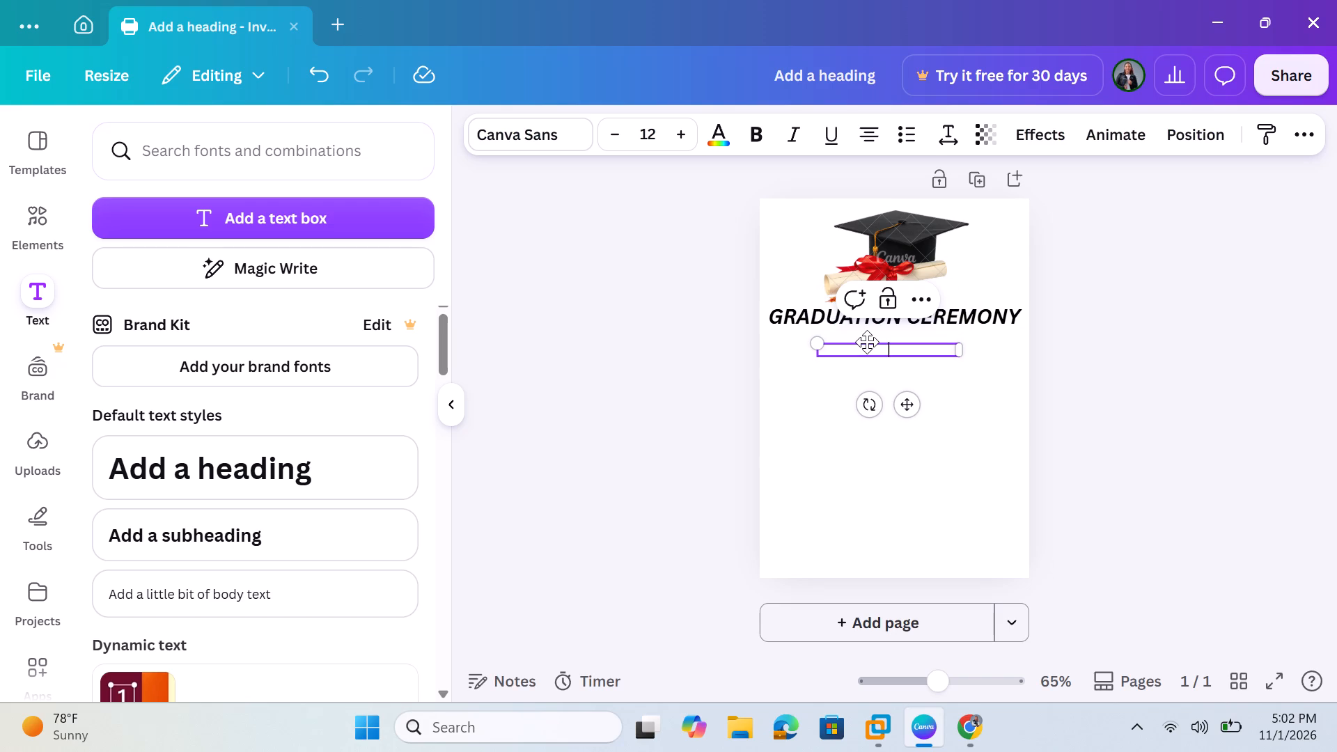
key(ctrl+alt+F22)
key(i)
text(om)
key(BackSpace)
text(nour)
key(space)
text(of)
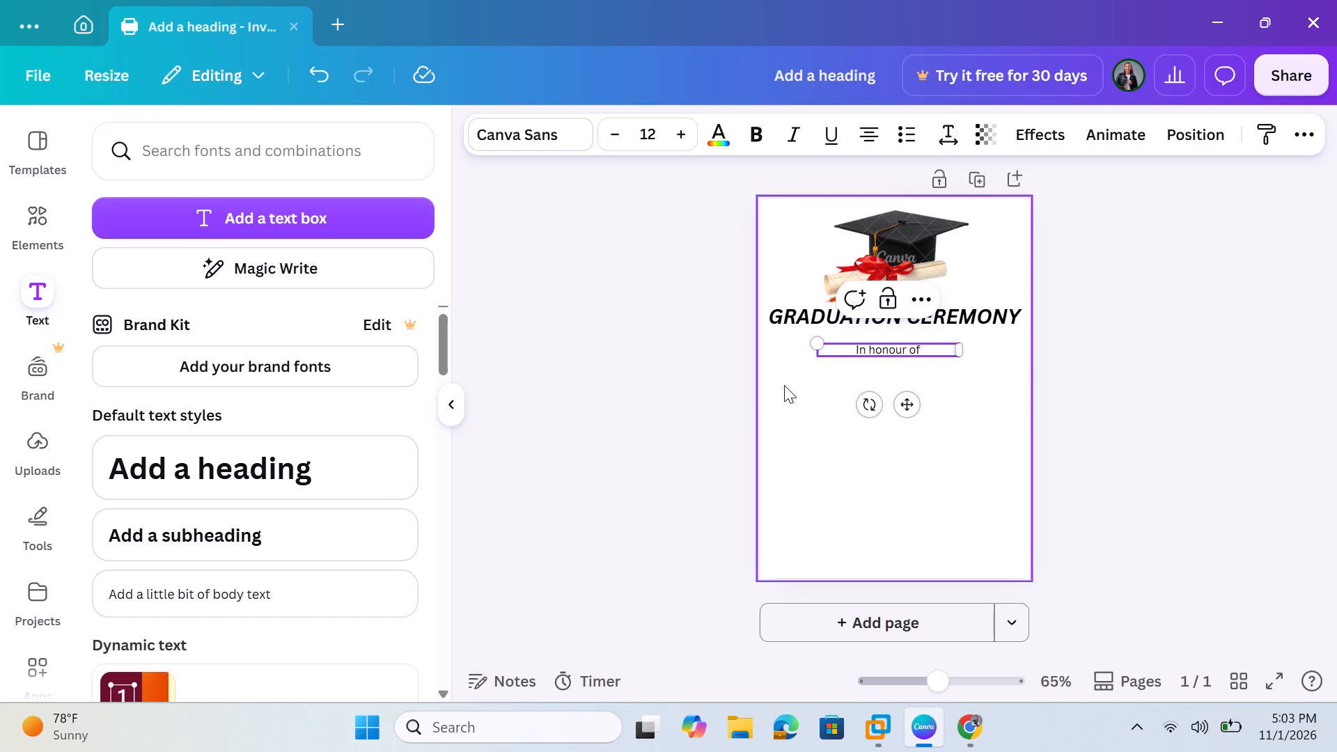
click(818, 404)
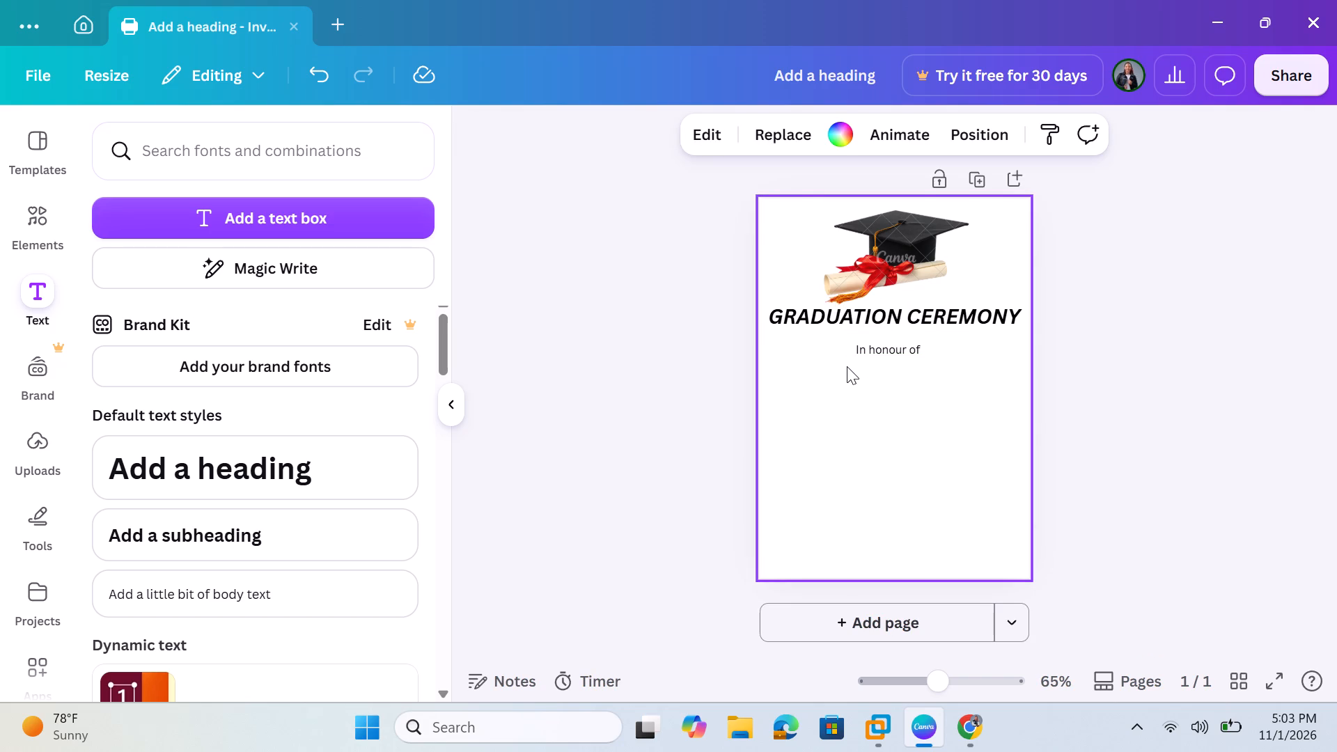
click(838, 366)
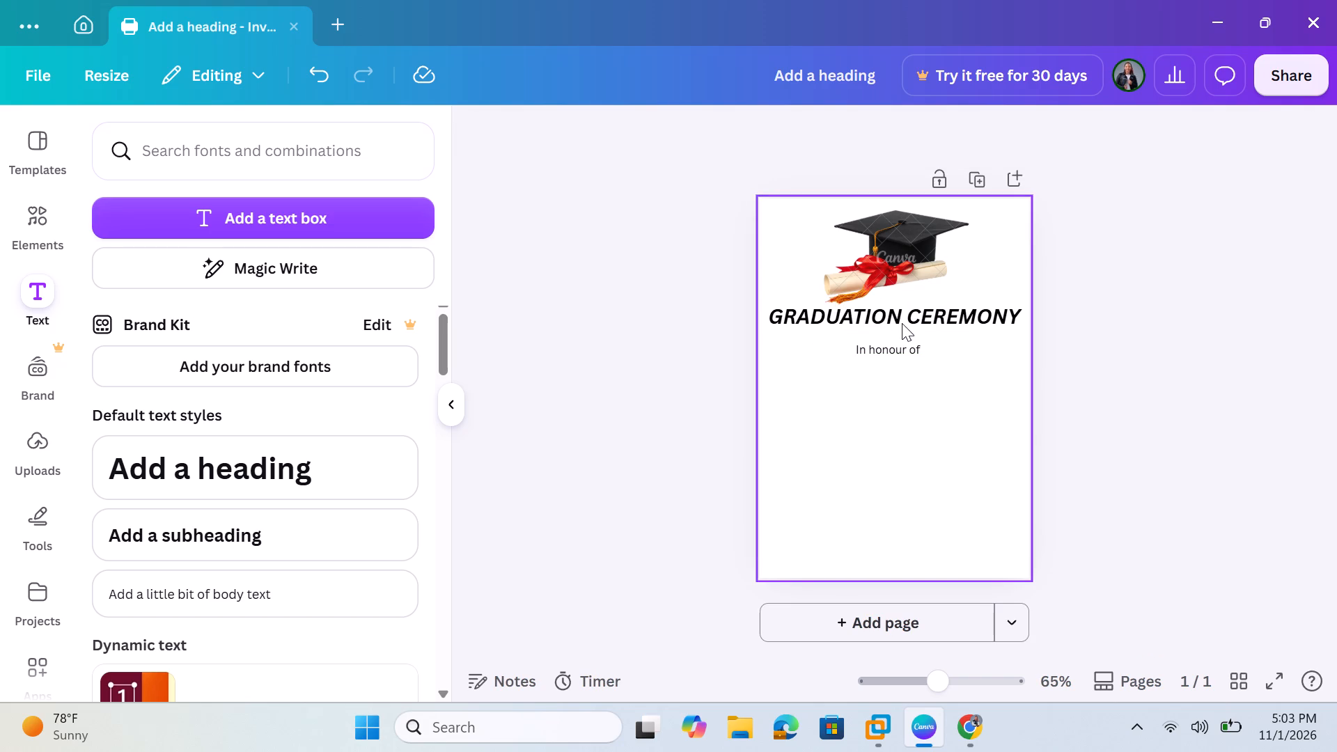
Italicise the "In honour of" line and deselect it.
click(896, 351)
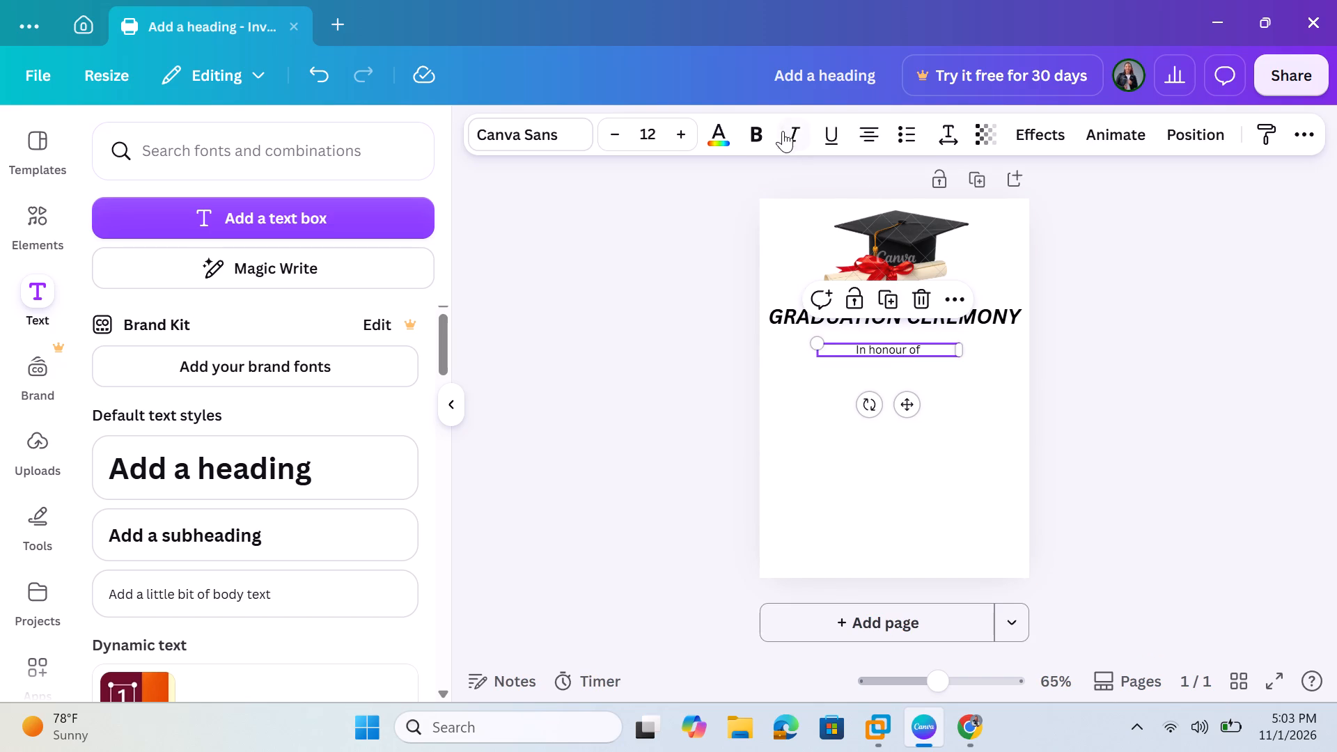
click(795, 132)
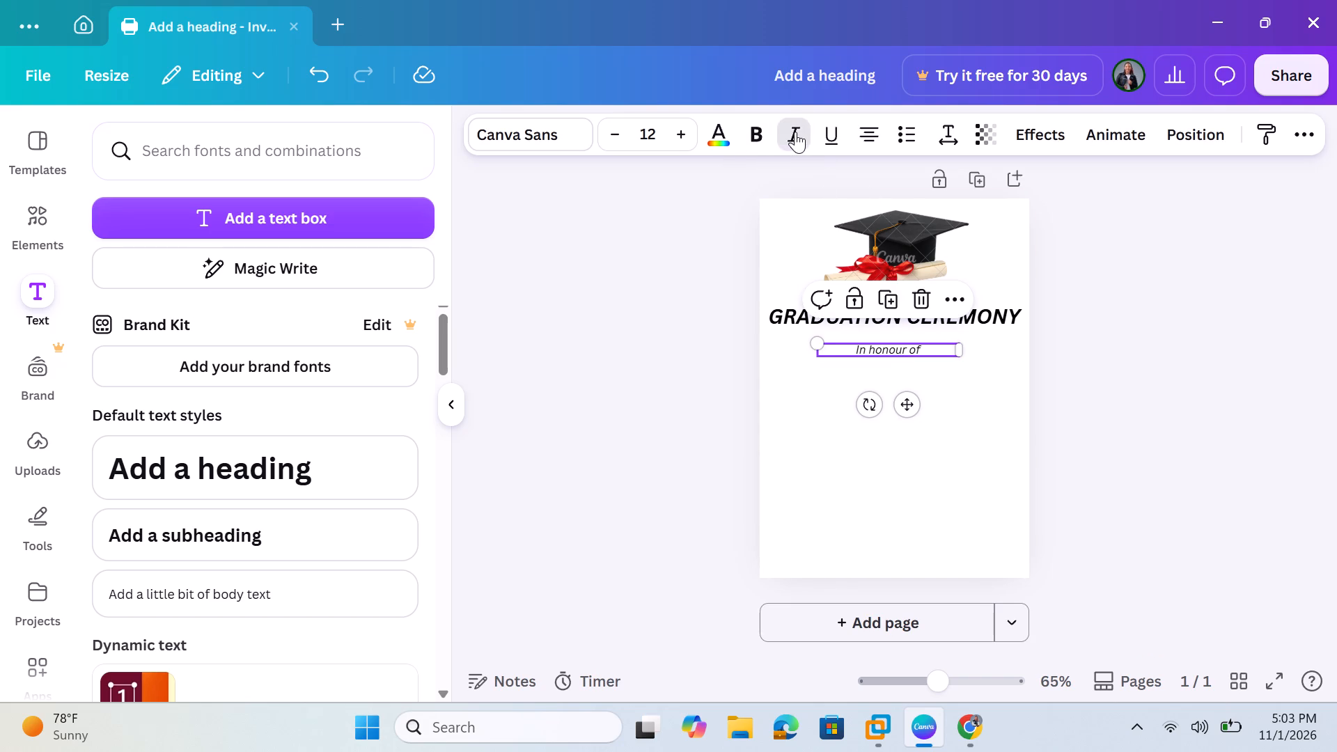
click(789, 132)
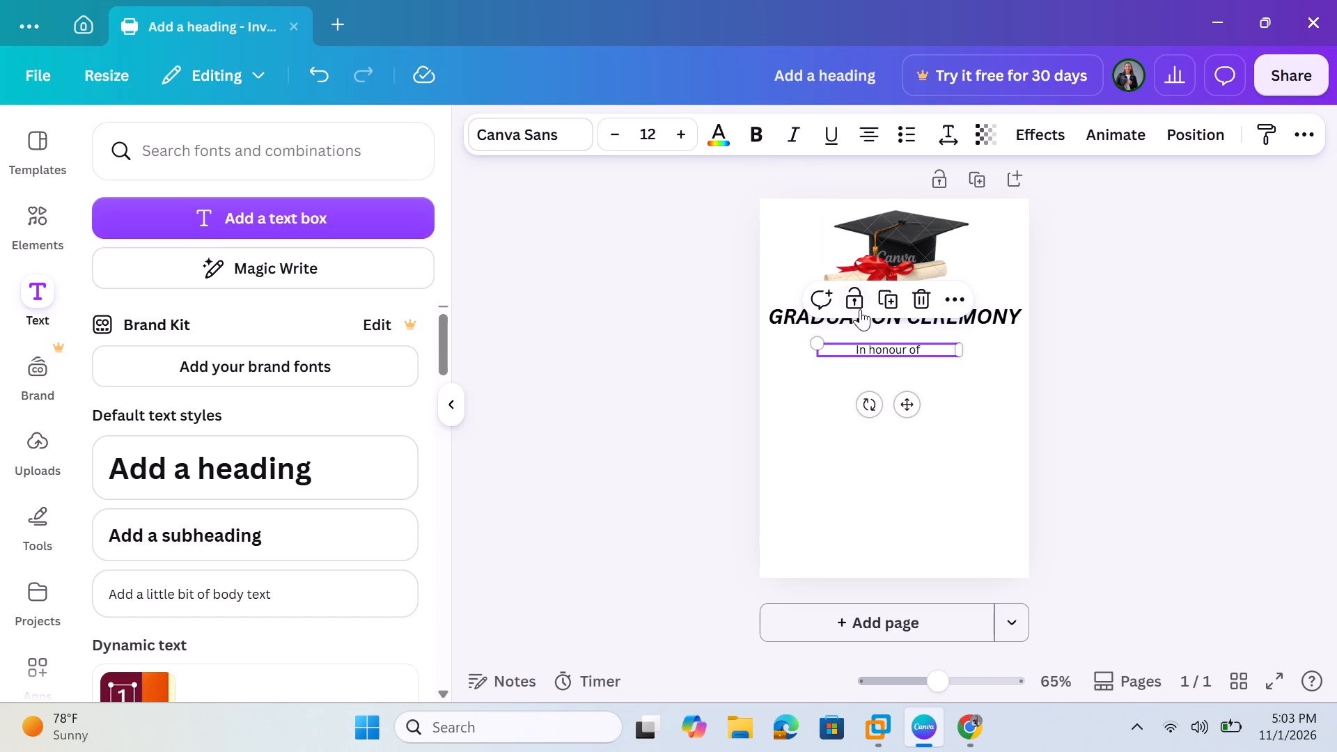
click(788, 139)
click(805, 399)
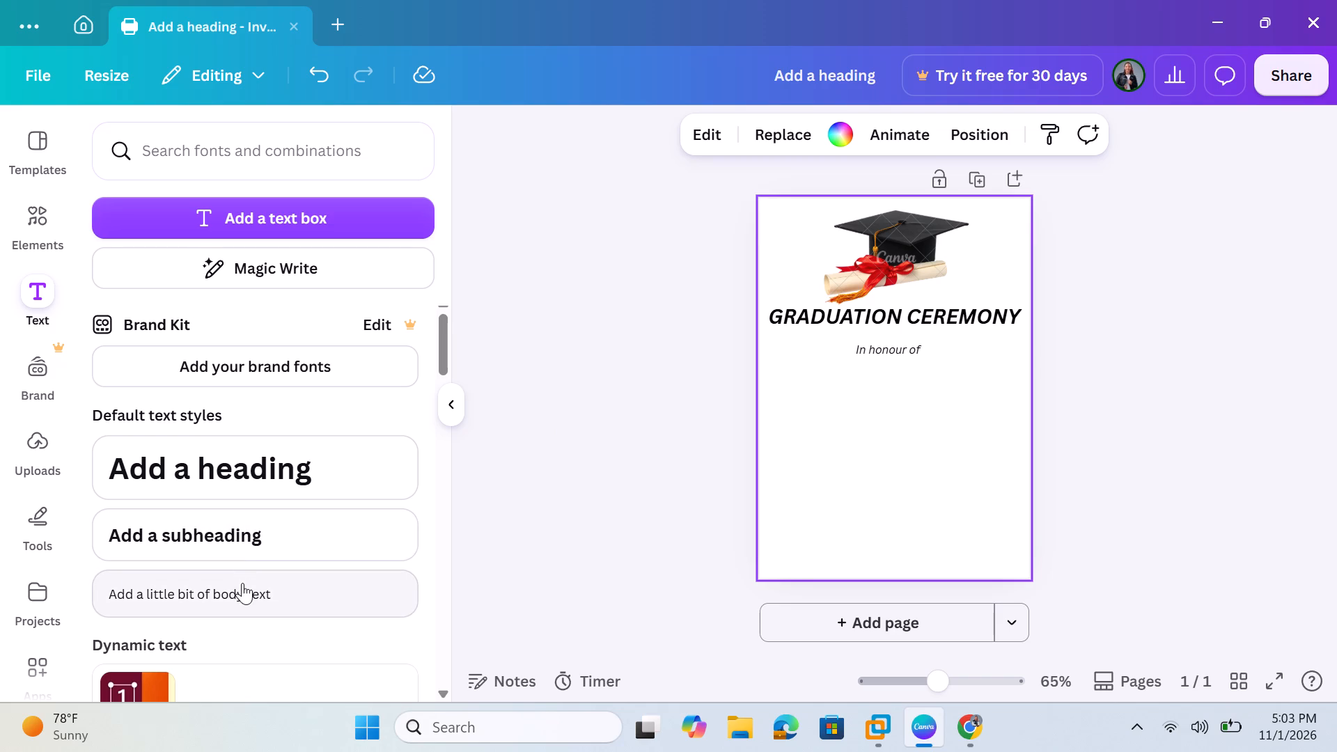
Add another body text line below "In honour of" and replace its placeholder with the graduate's full name in capitals.
click(260, 597)
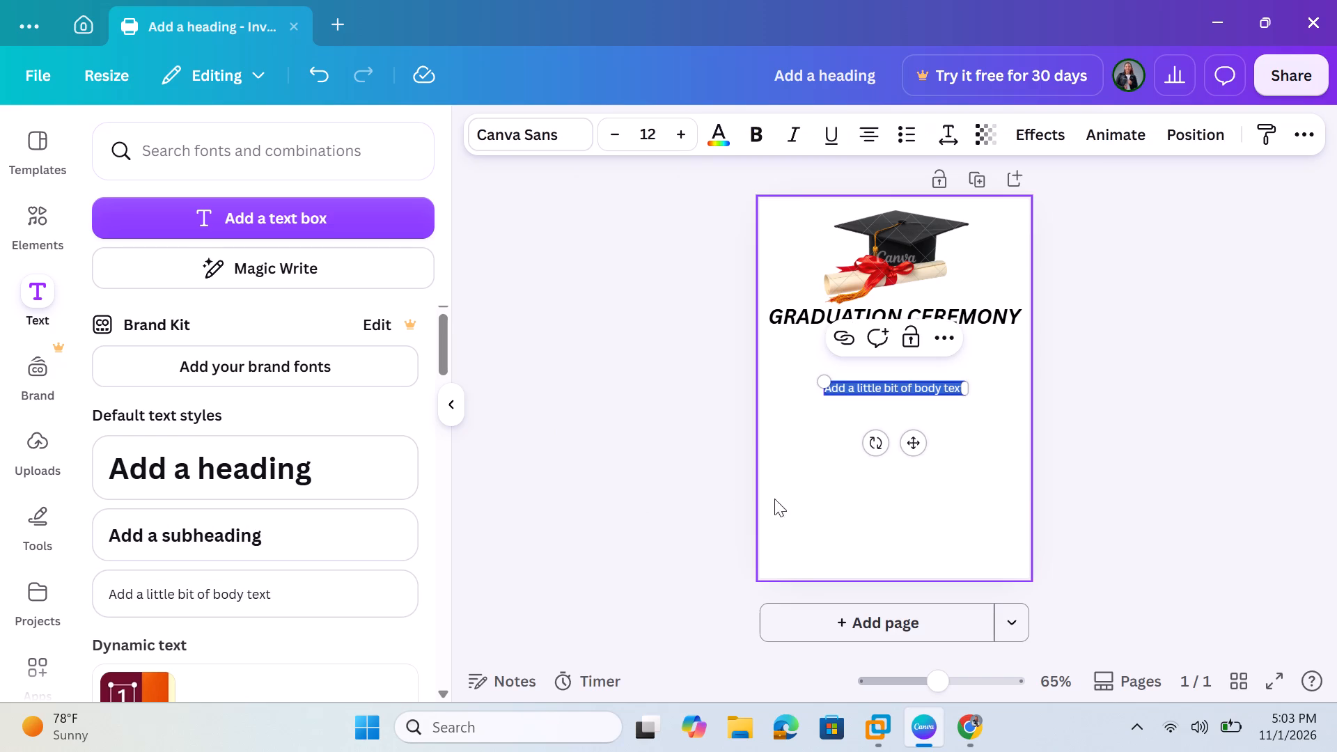
click(903, 382)
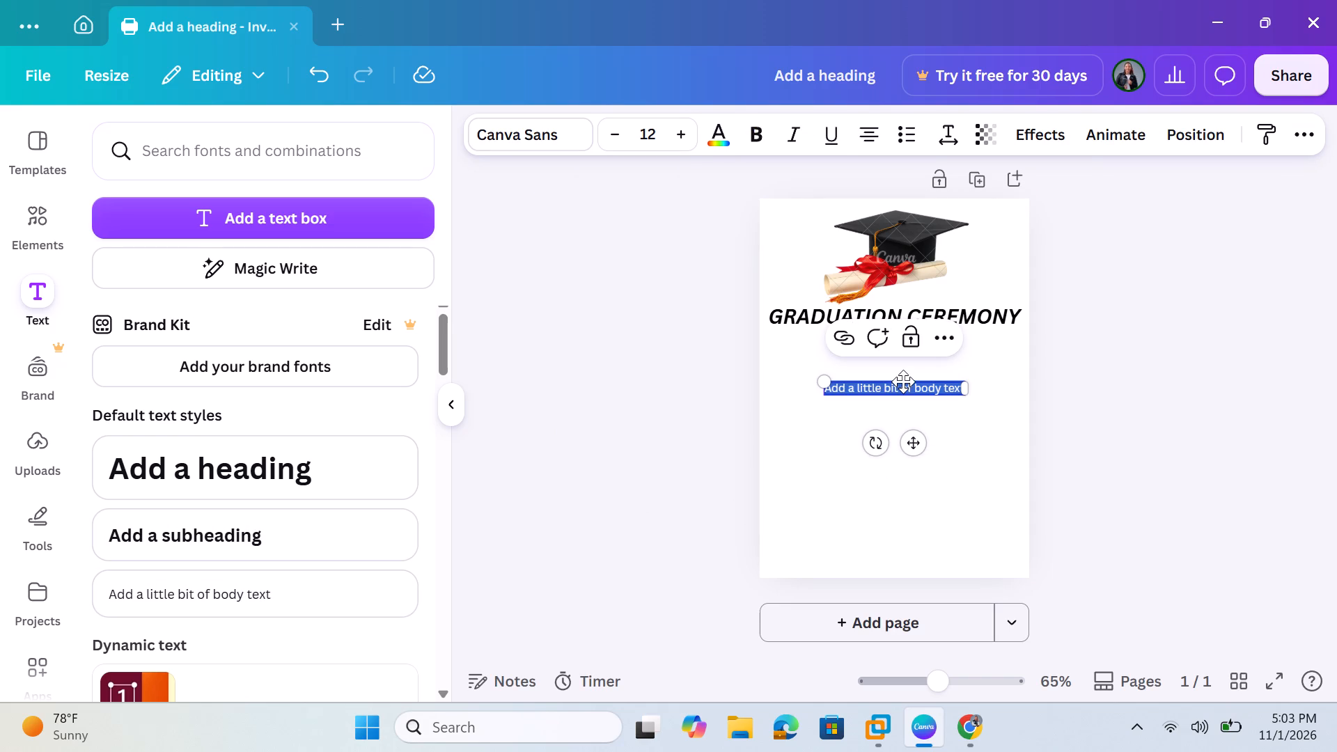
click(903, 382)
double_click(903, 382)
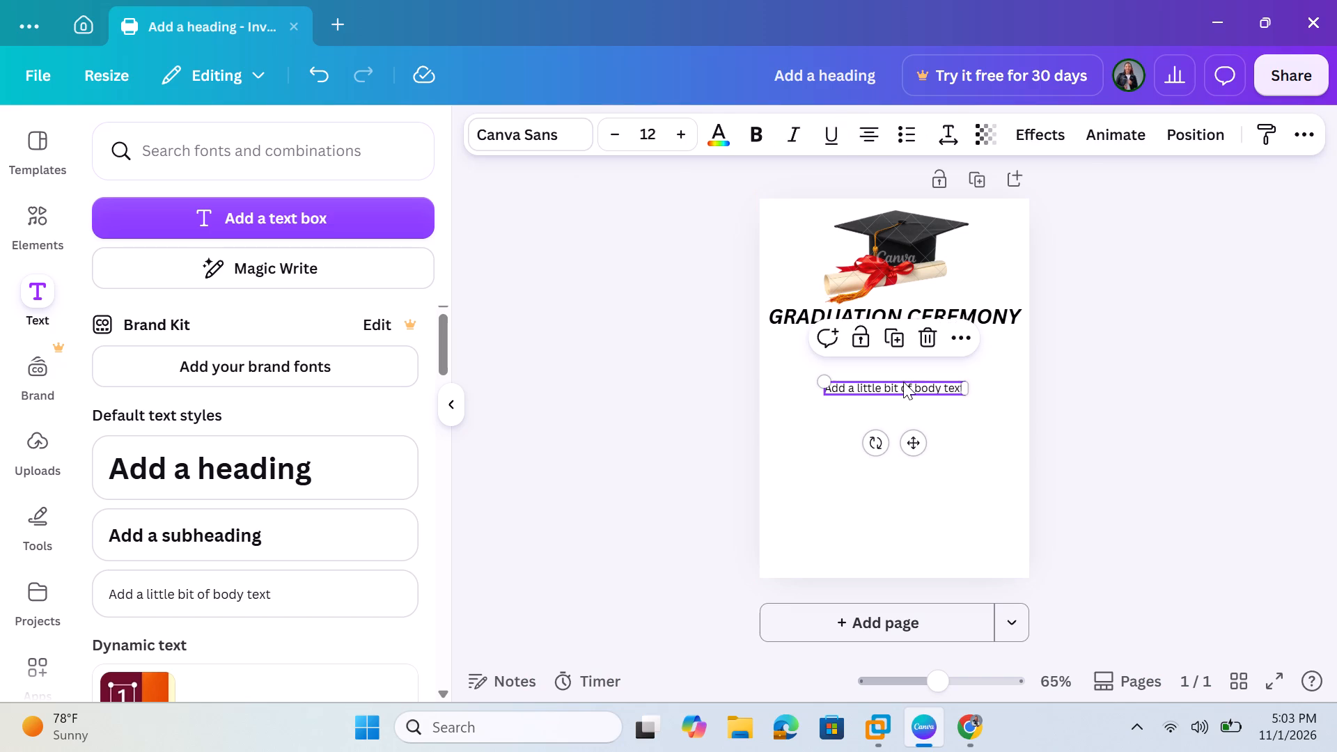
double_click(903, 382)
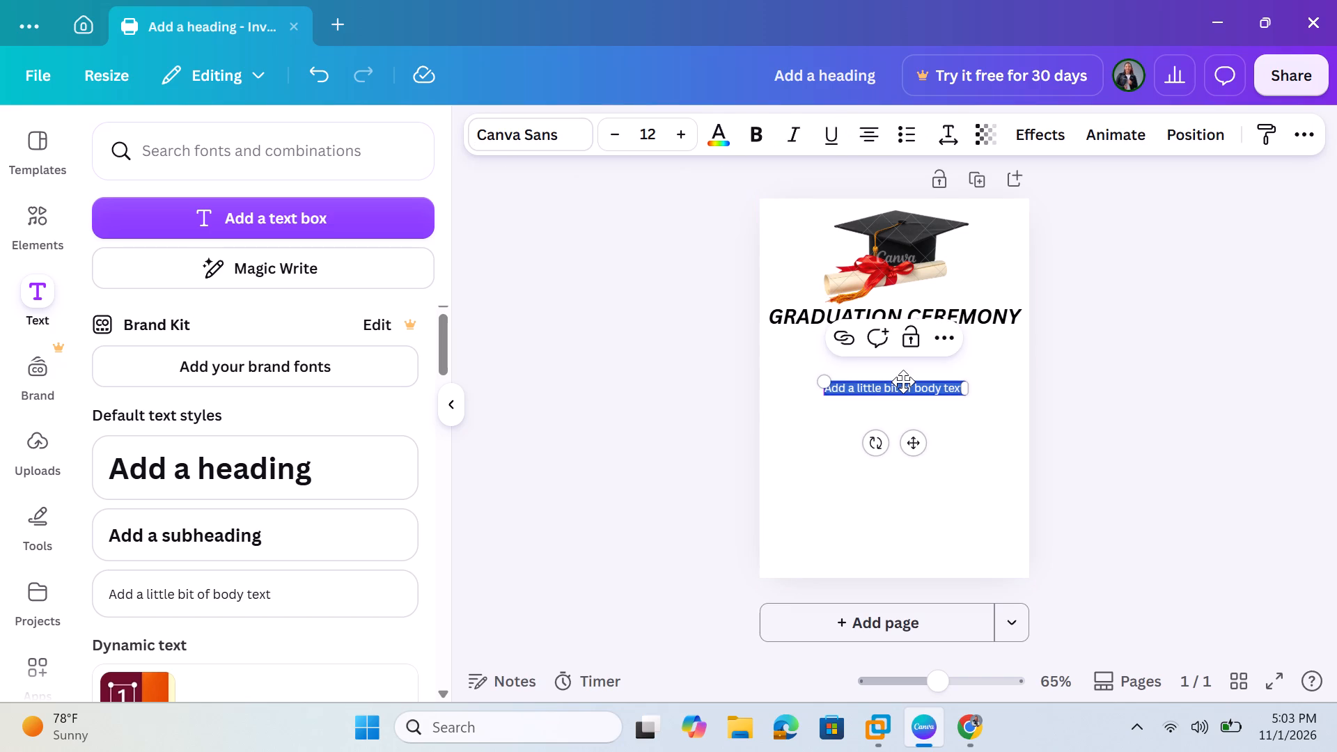
key(BackSpace)
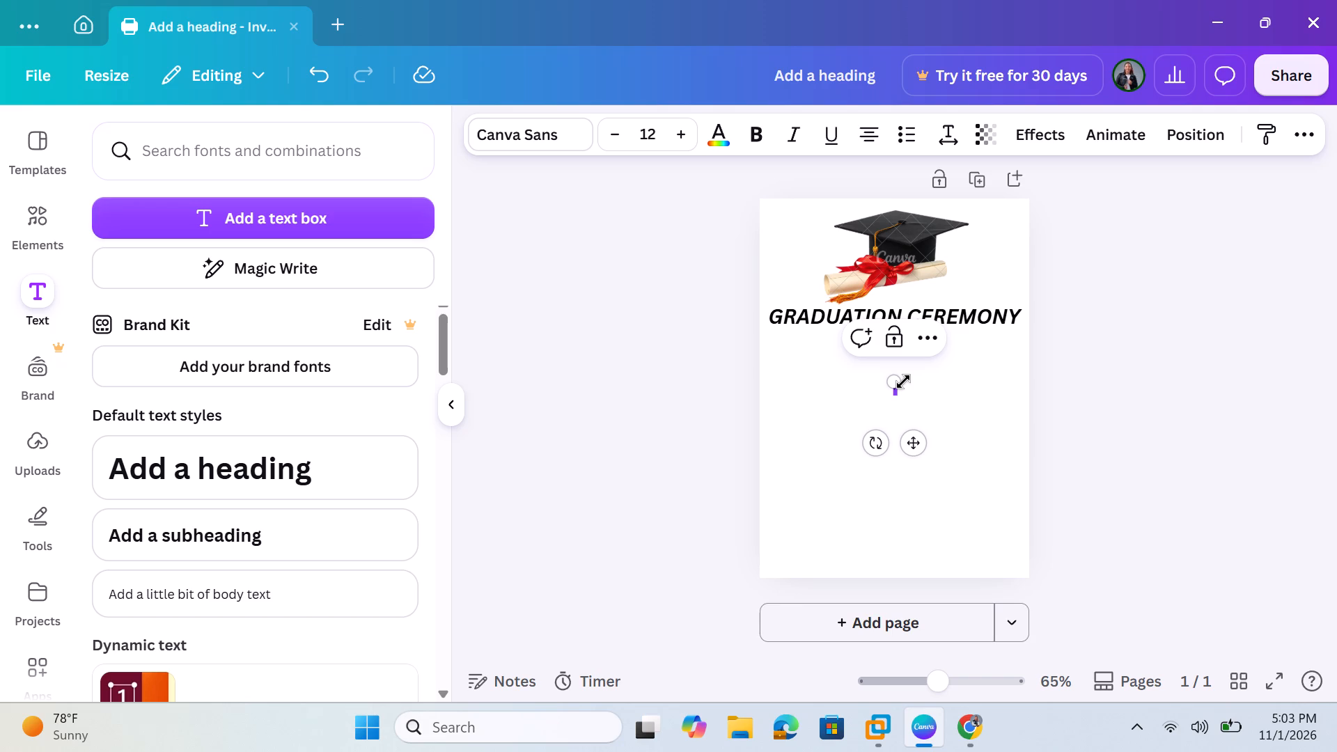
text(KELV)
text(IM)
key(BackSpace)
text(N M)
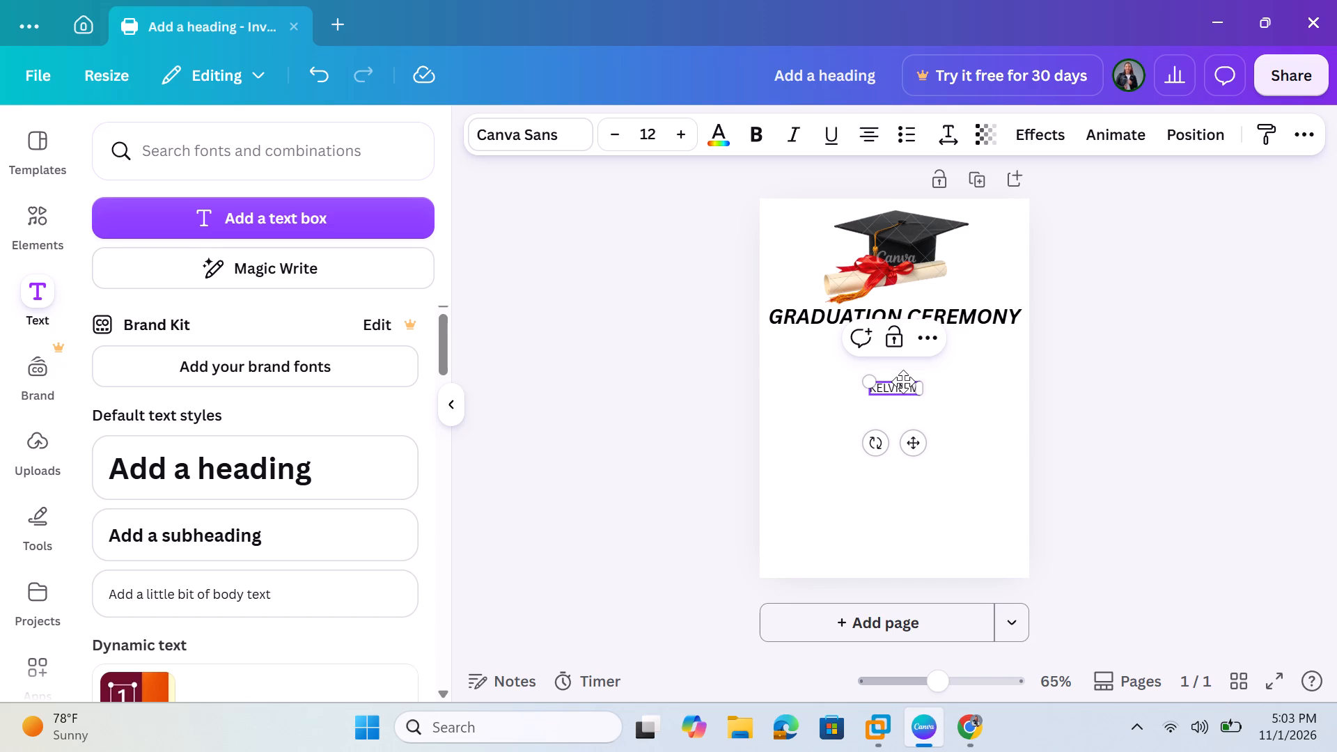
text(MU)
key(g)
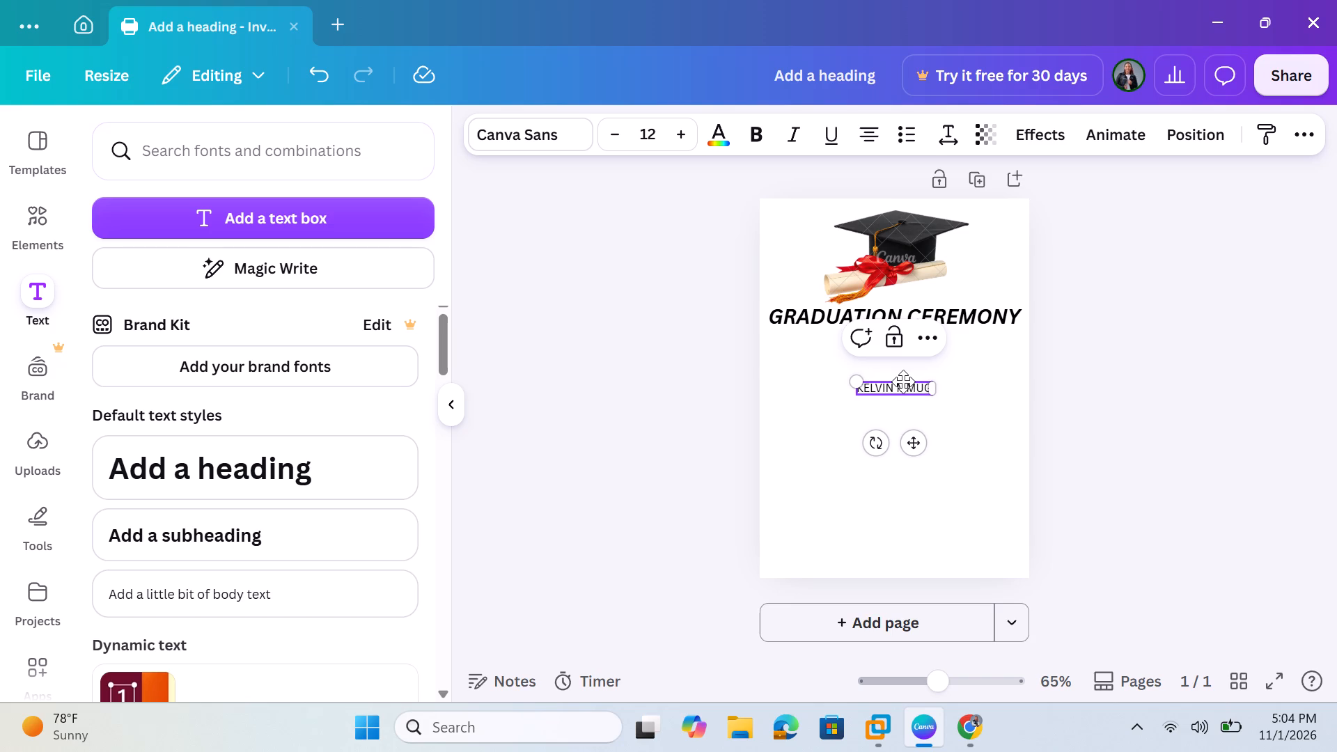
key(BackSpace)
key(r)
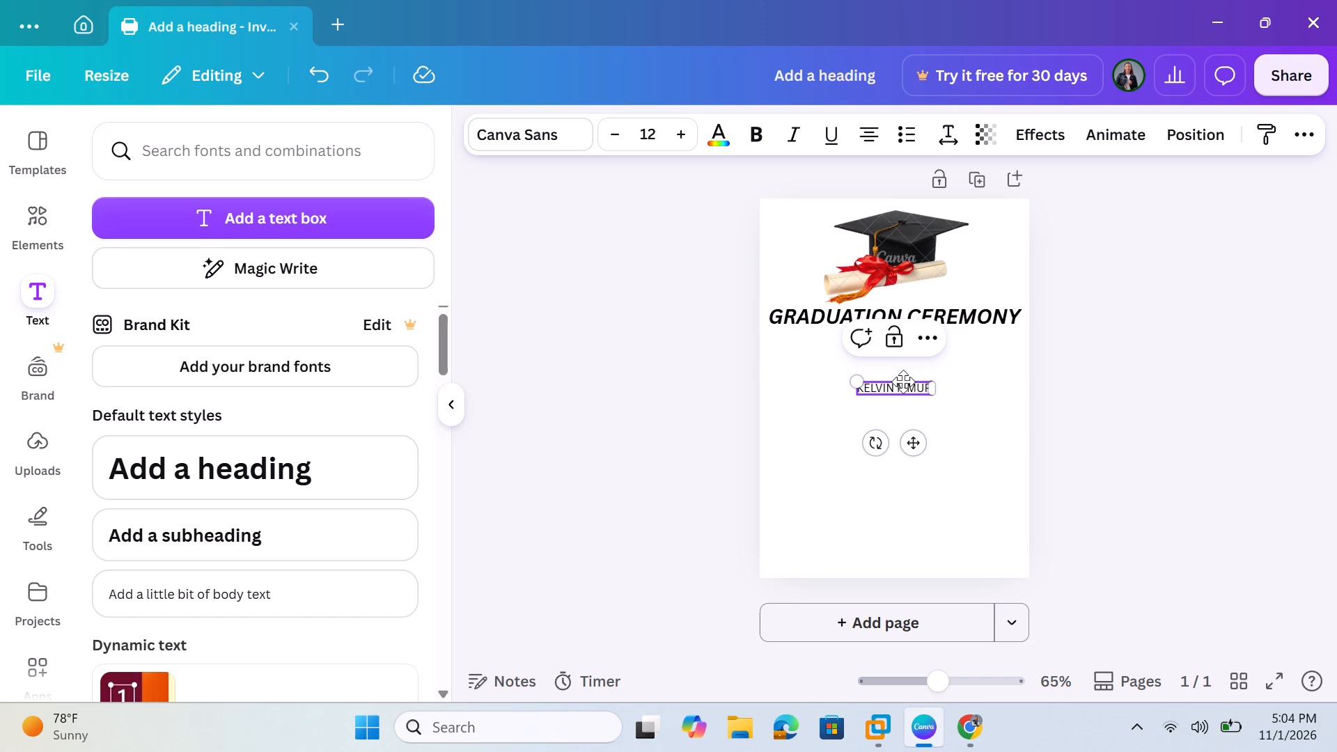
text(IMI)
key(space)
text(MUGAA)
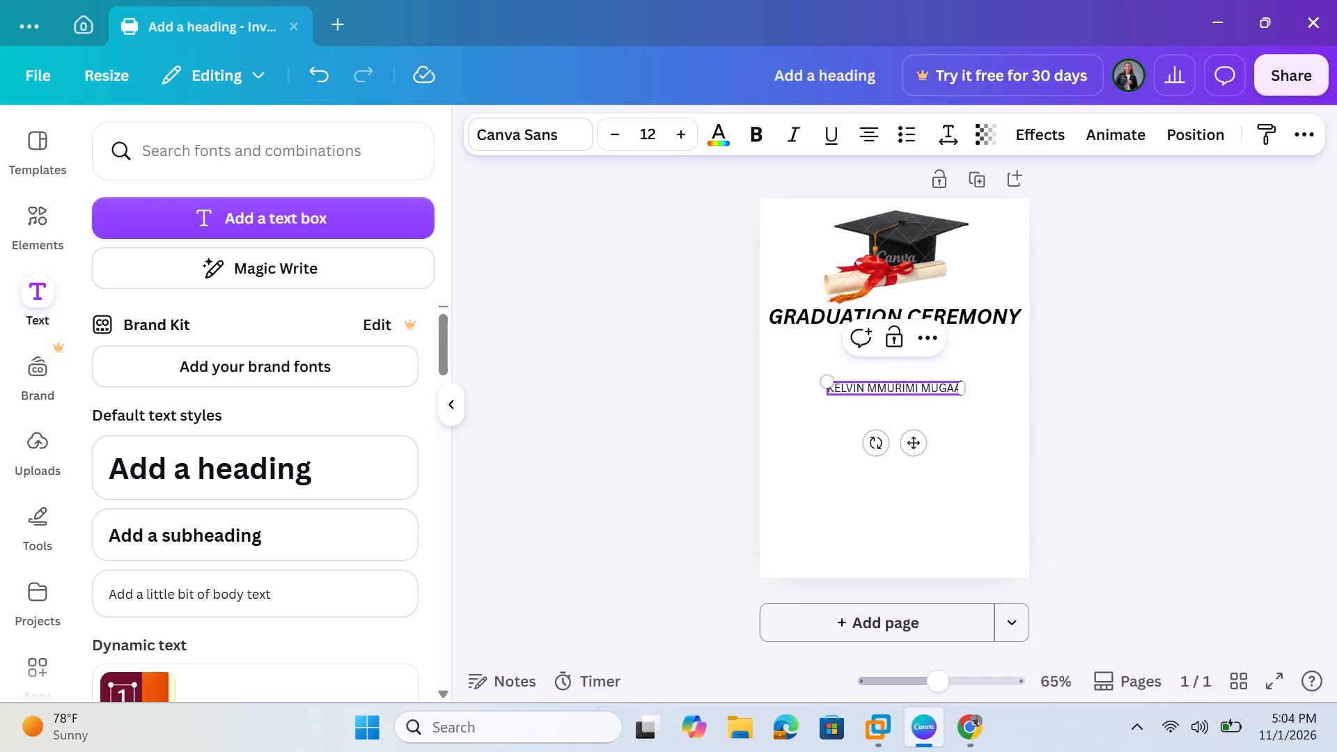
Set the graduate name line's font size to 16.
click(872, 392)
double_click(892, 386)
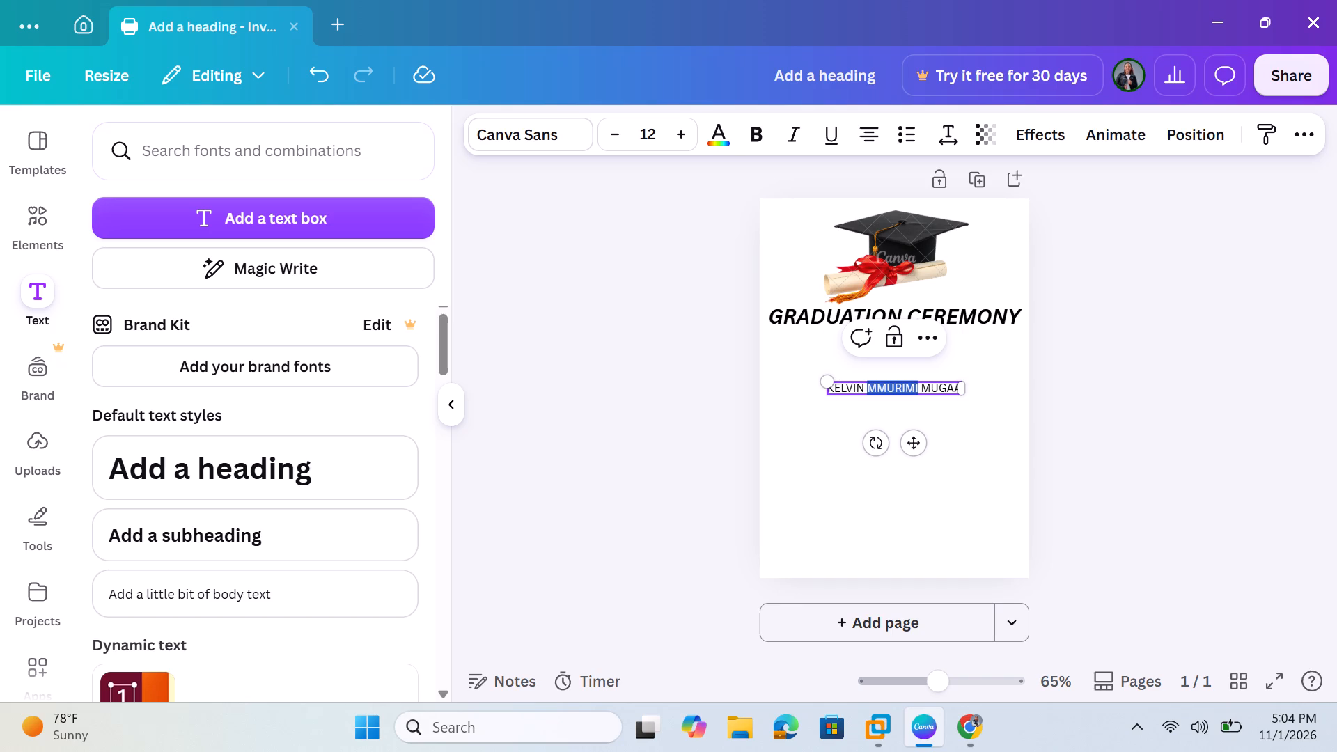
double_click(892, 386)
double_click(892, 386)
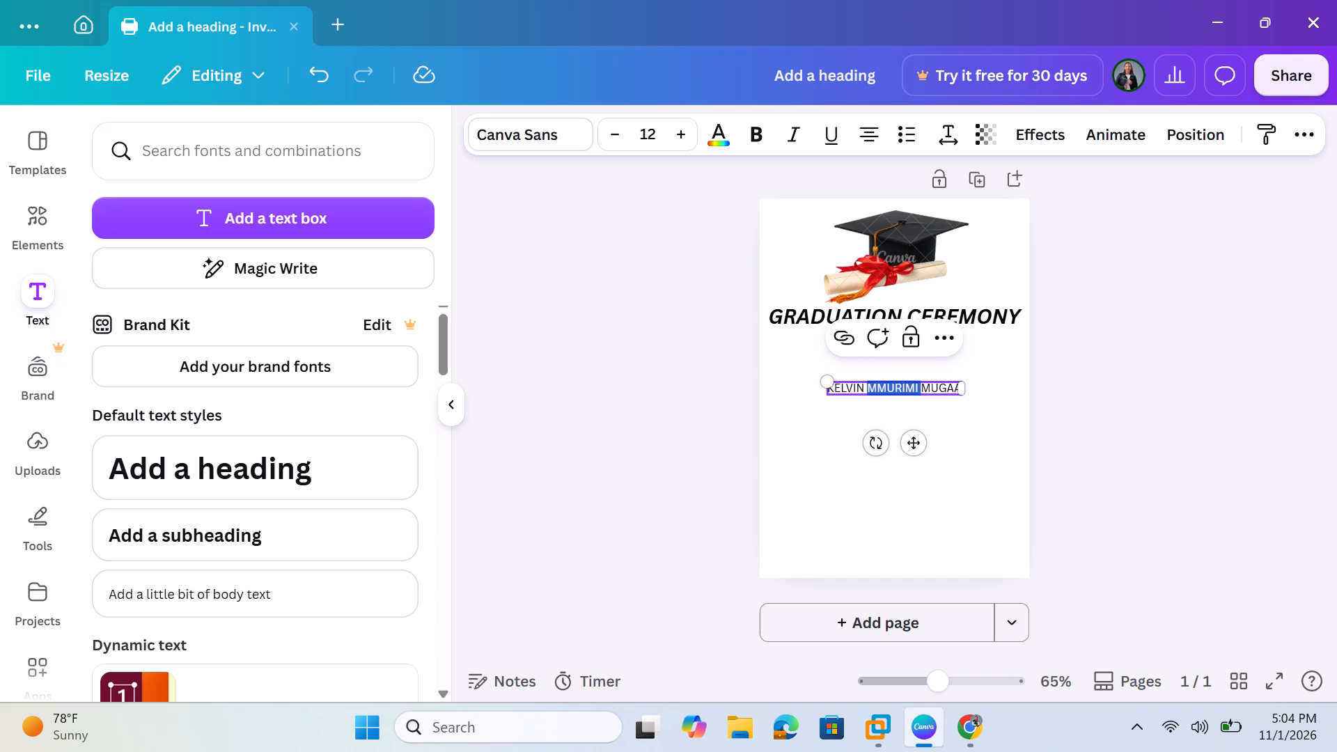
click(944, 382)
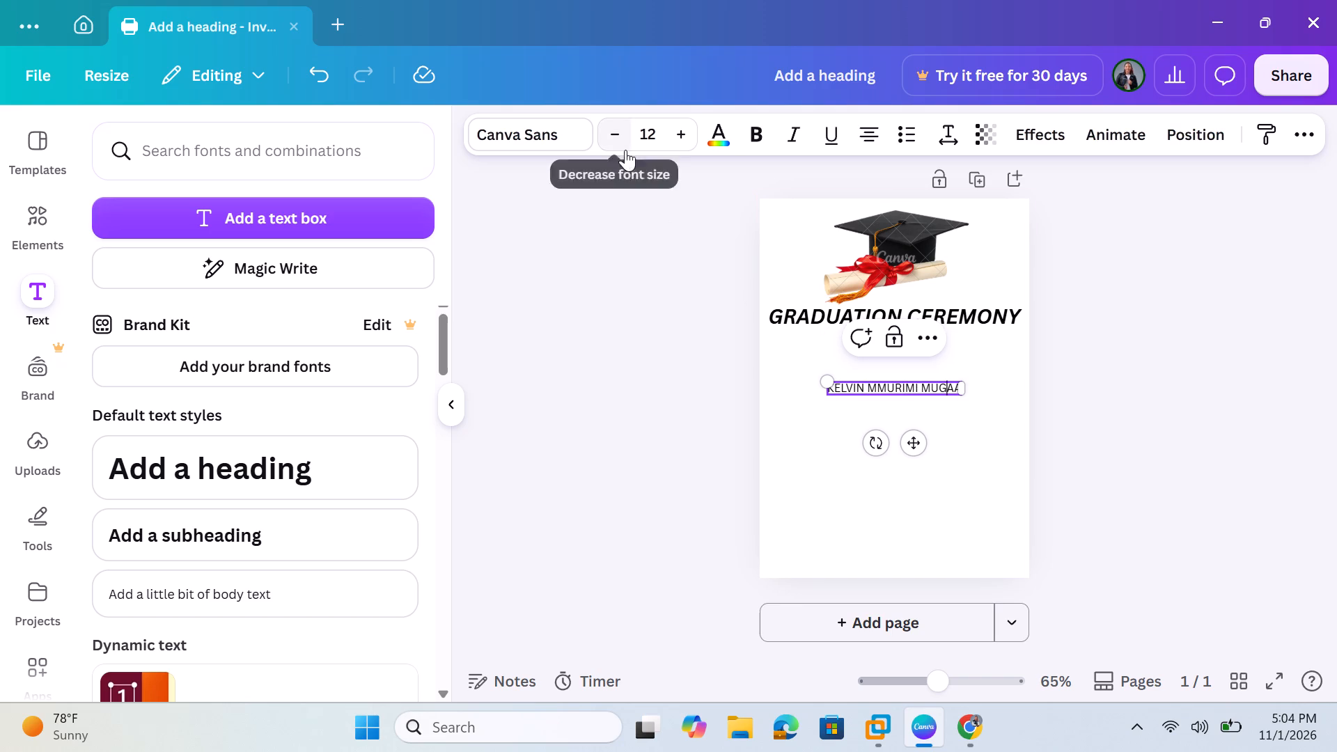
click(685, 125)
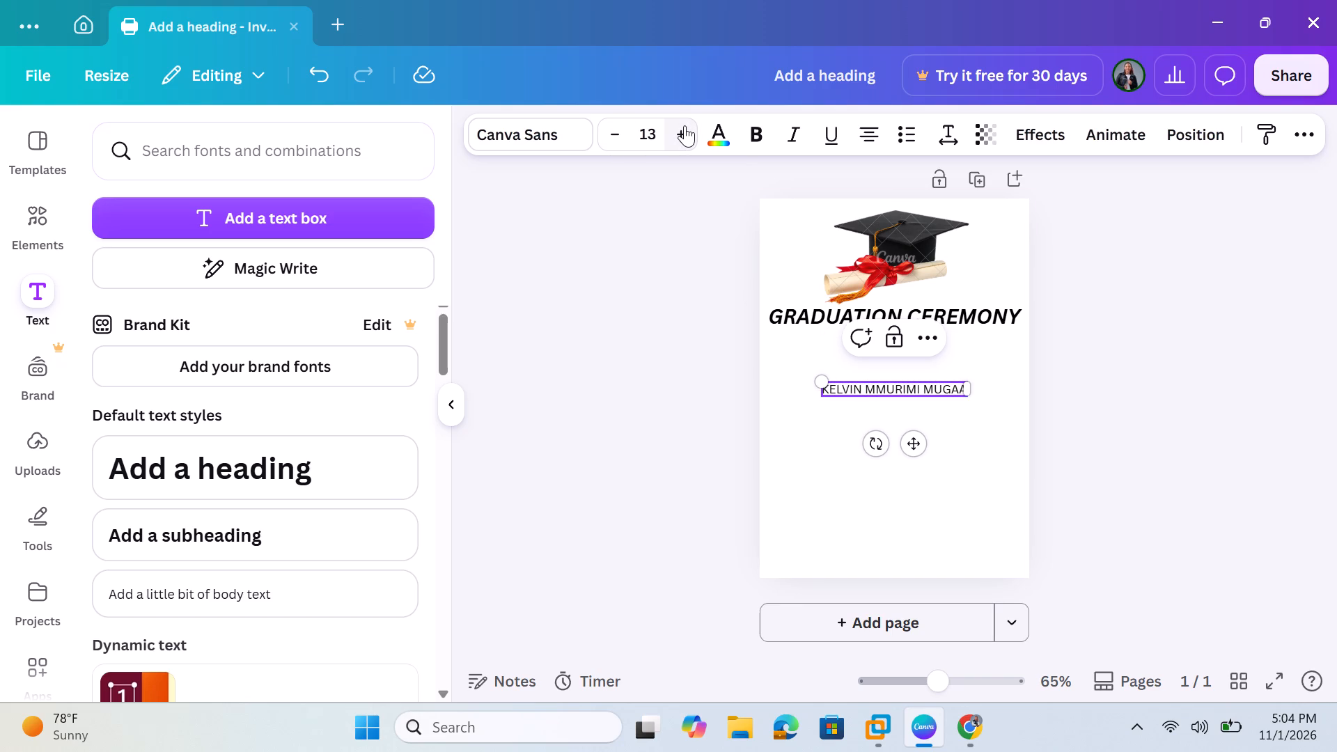
click(685, 125)
double_click(685, 125)
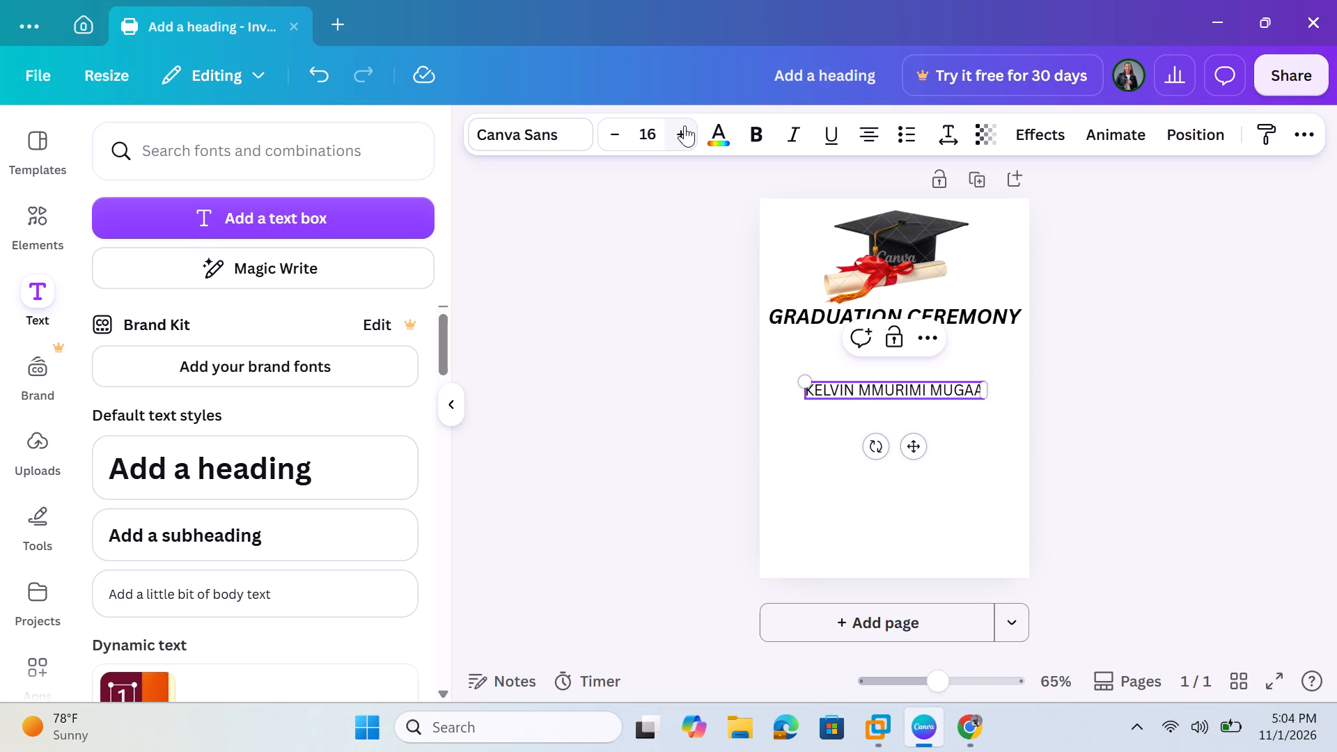
Delete the extra M at the start of the graduate's middle name and set the line's font size to 15.
click(875, 393)
key(BackSpace)
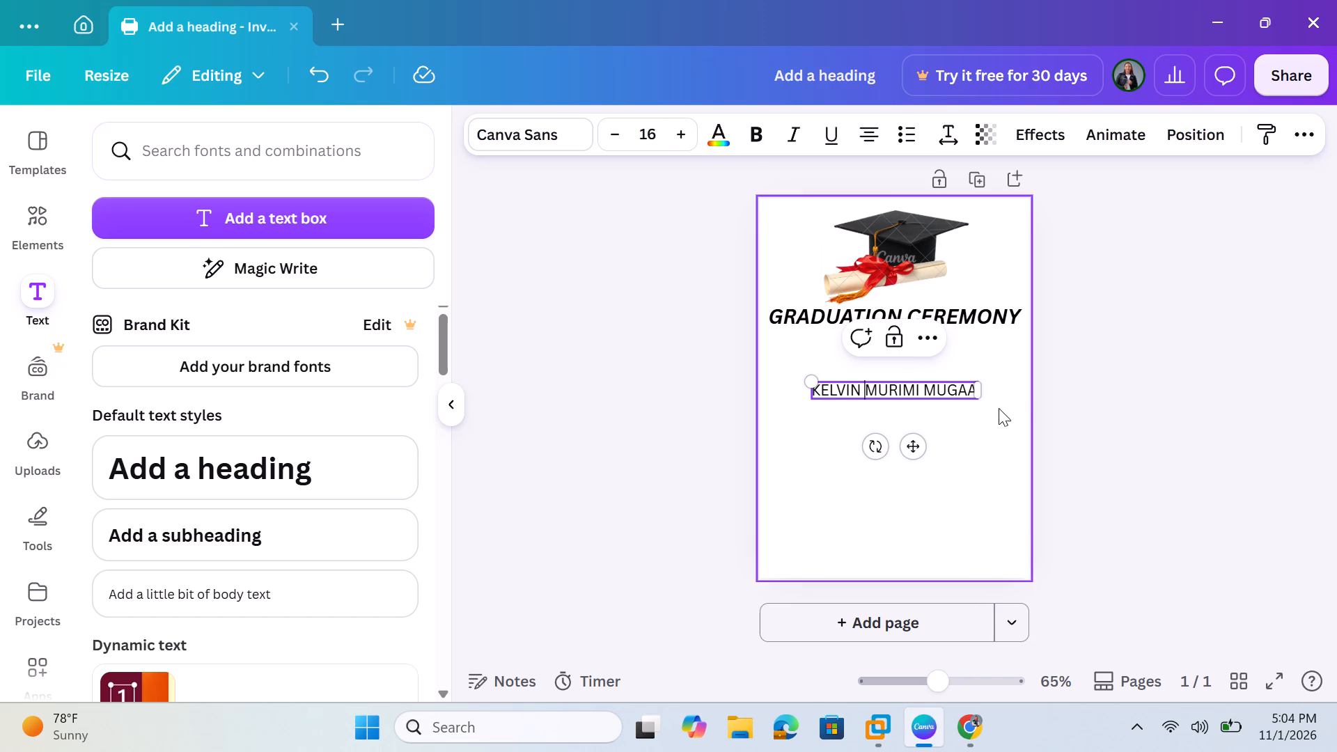
click(613, 127)
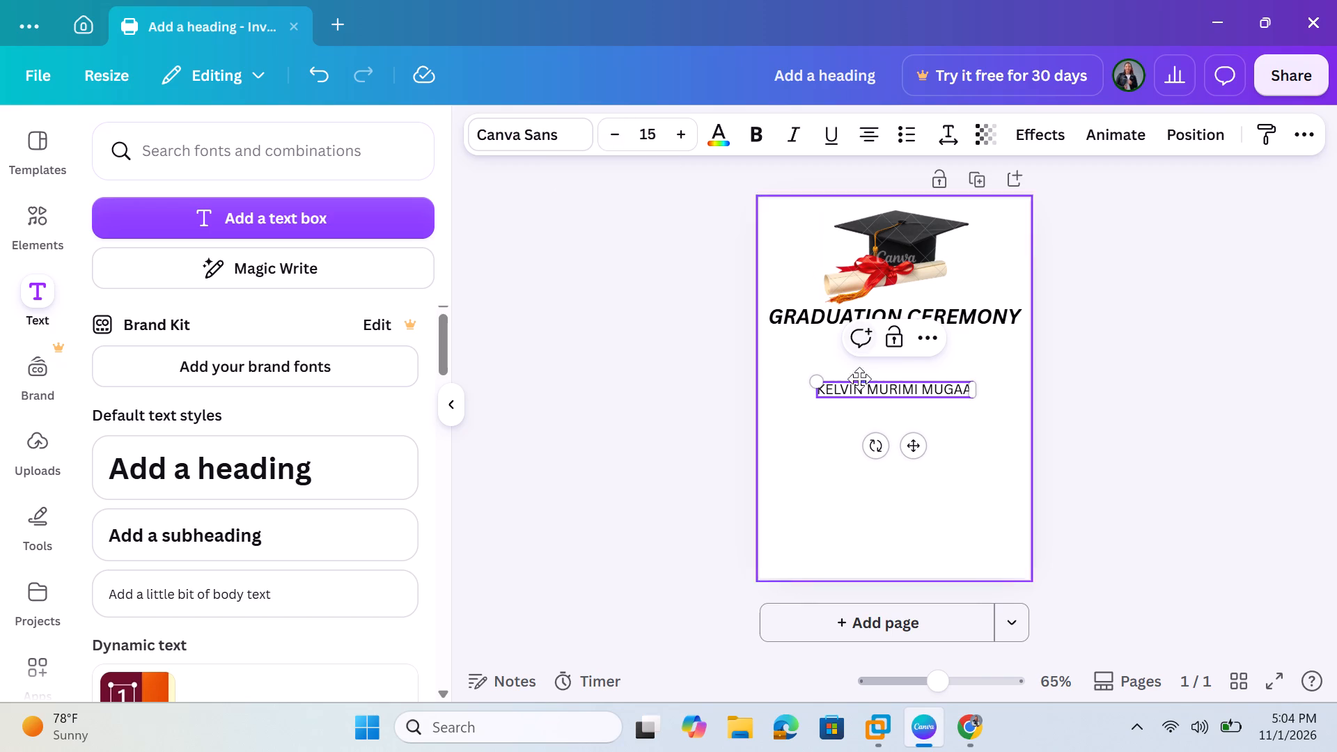
Reposition and widen the graduate name's text box below "In honour of", and scale it up to about font size 17.2.
drag(822, 397, 821, 397)
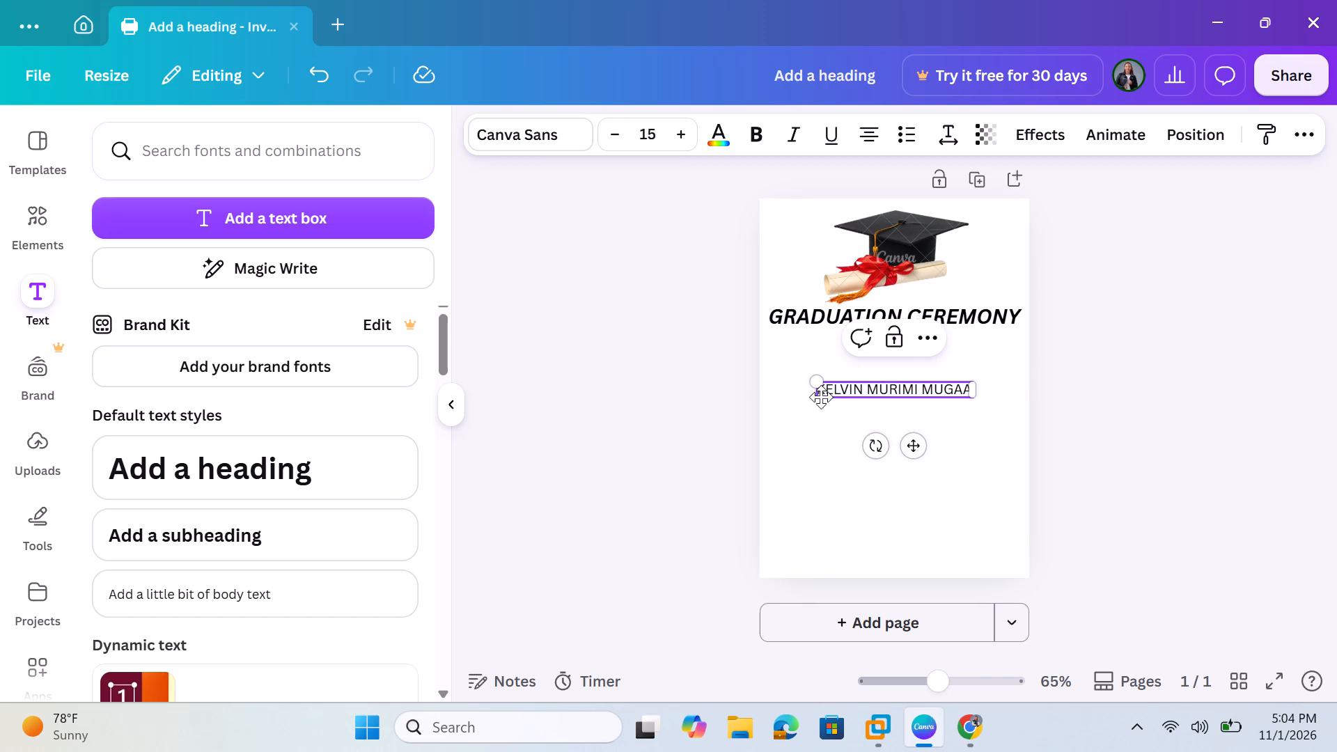
drag(821, 397, 799, 397)
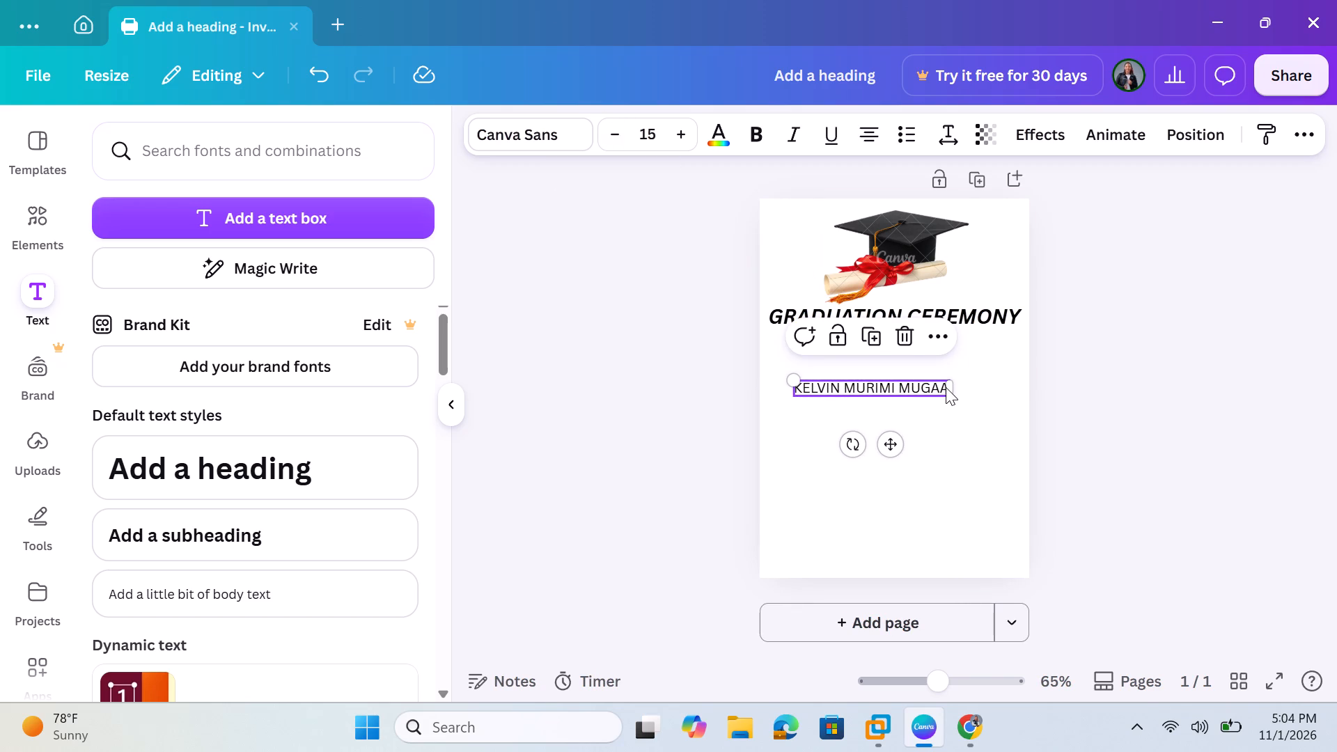
drag(946, 387, 966, 388)
drag(972, 391, 999, 389)
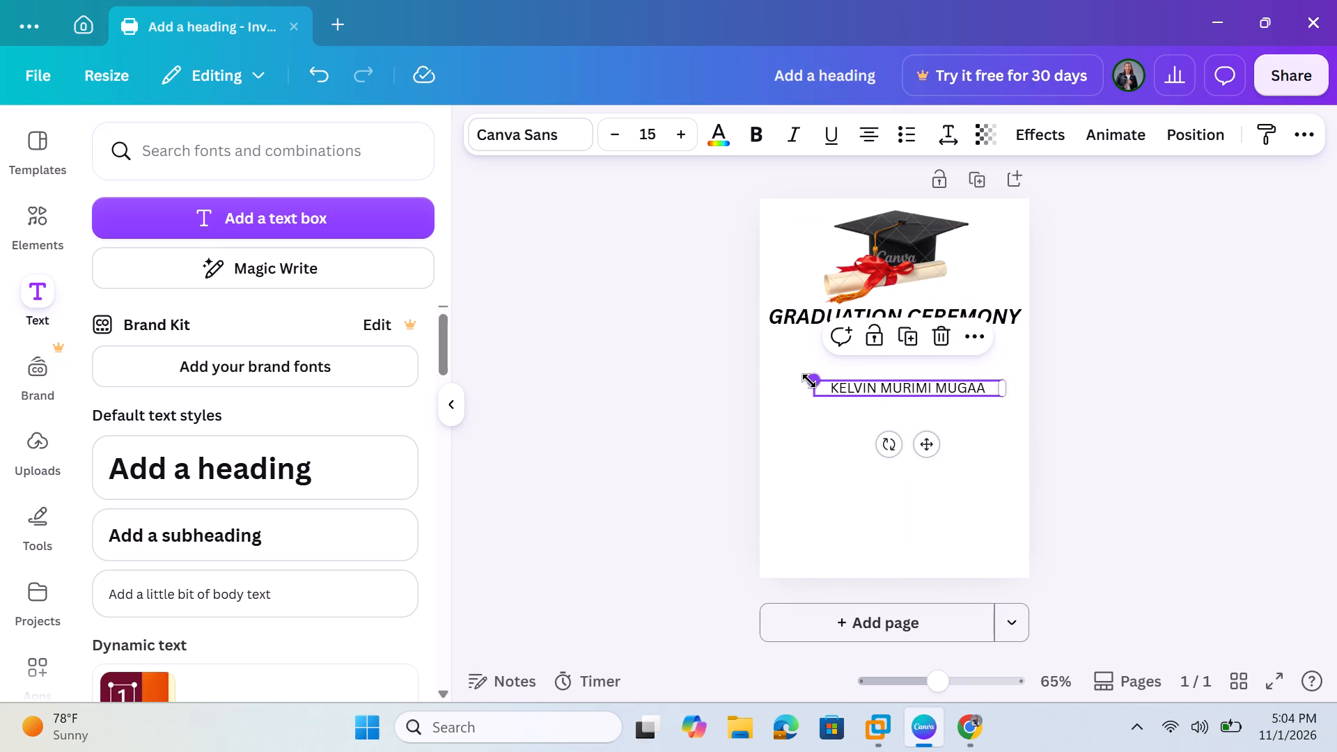
drag(809, 381, 779, 383)
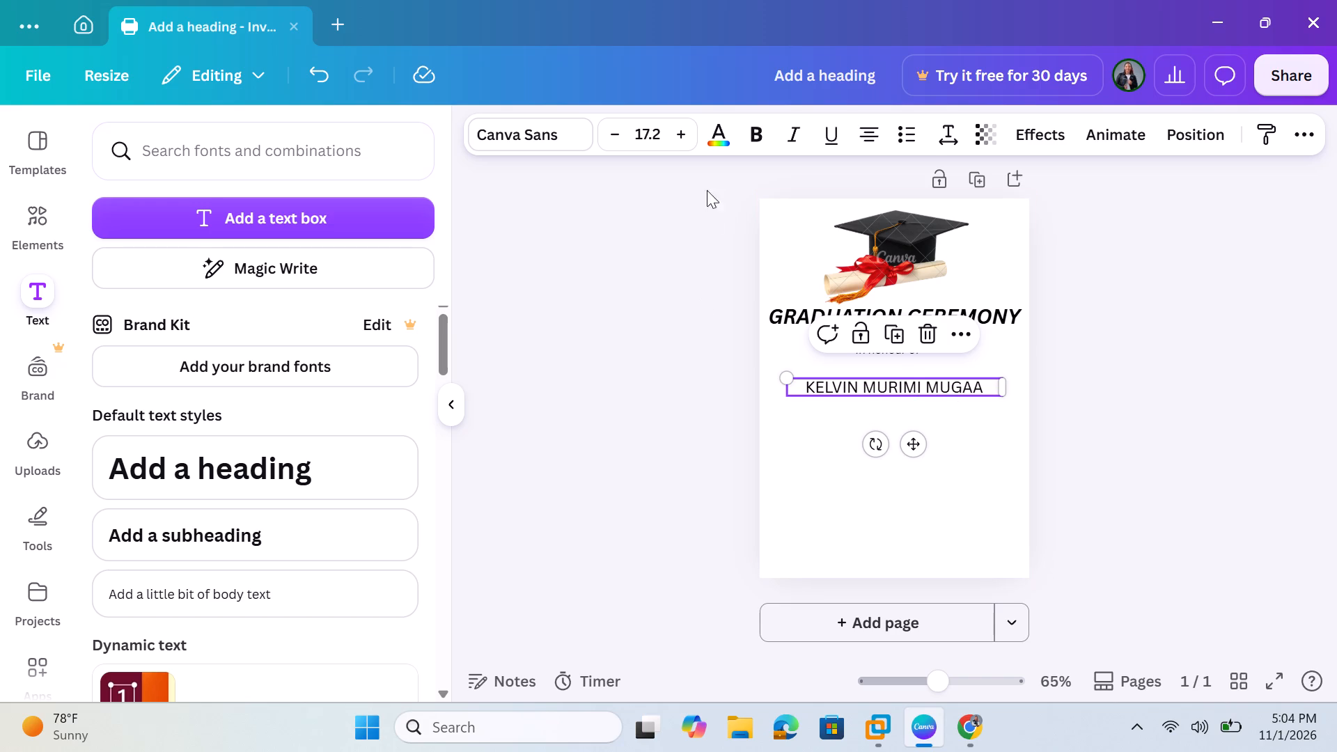
Adjust the graduate name line's font size, ending at 13.2, and deselect the text.
click(687, 136)
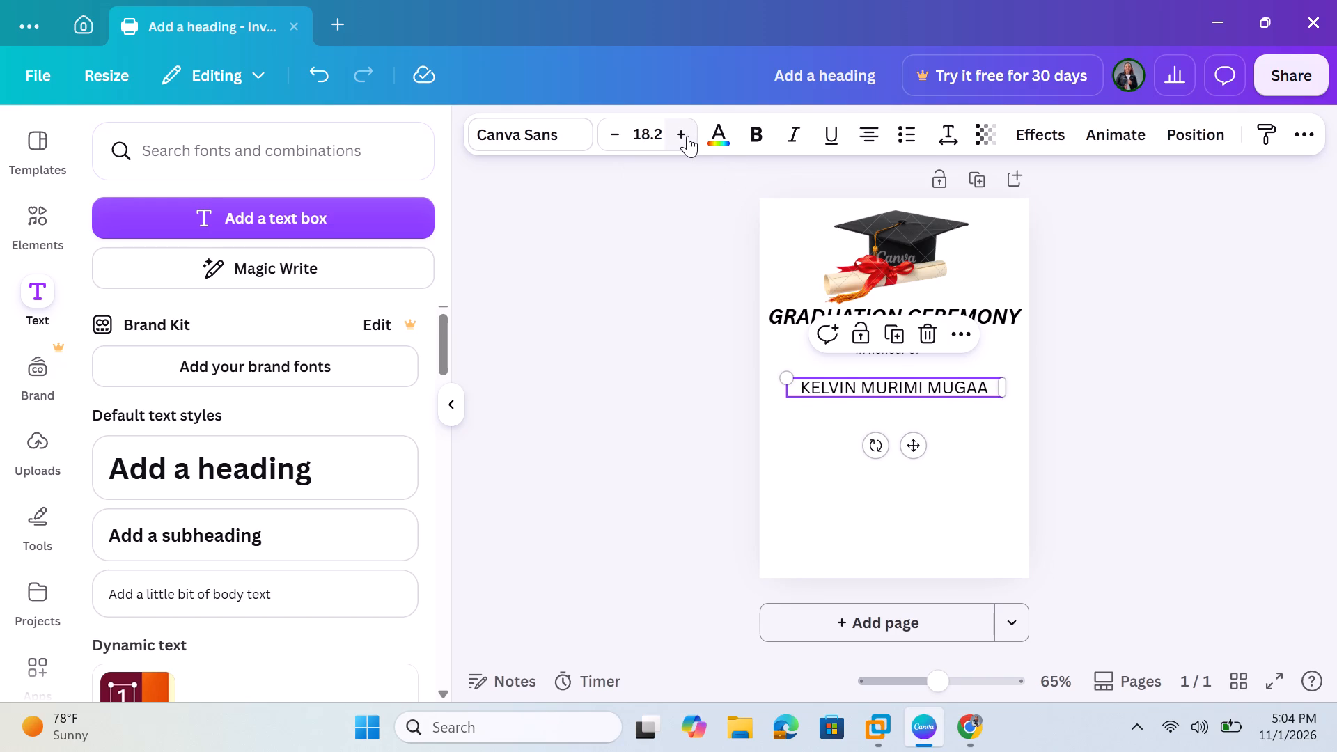
click(687, 136)
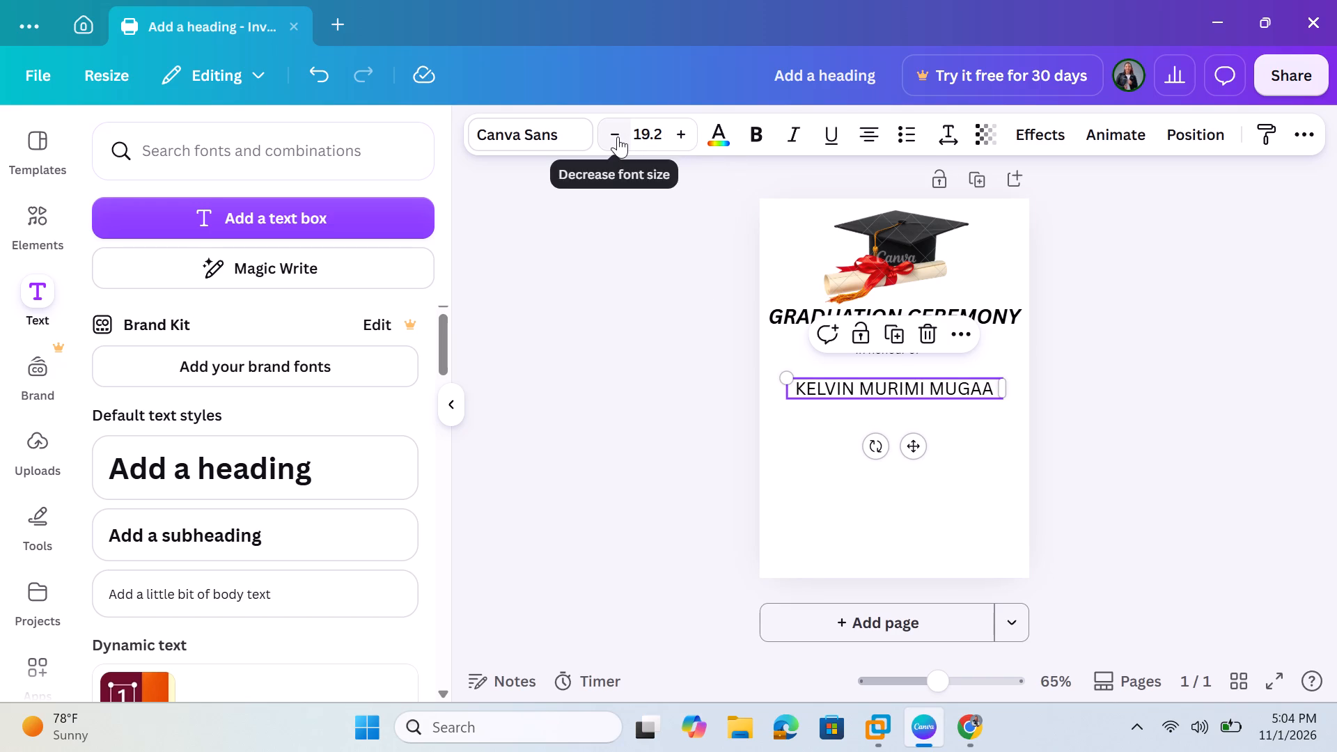
triple_click(618, 136)
click(618, 136)
click(618, 136)
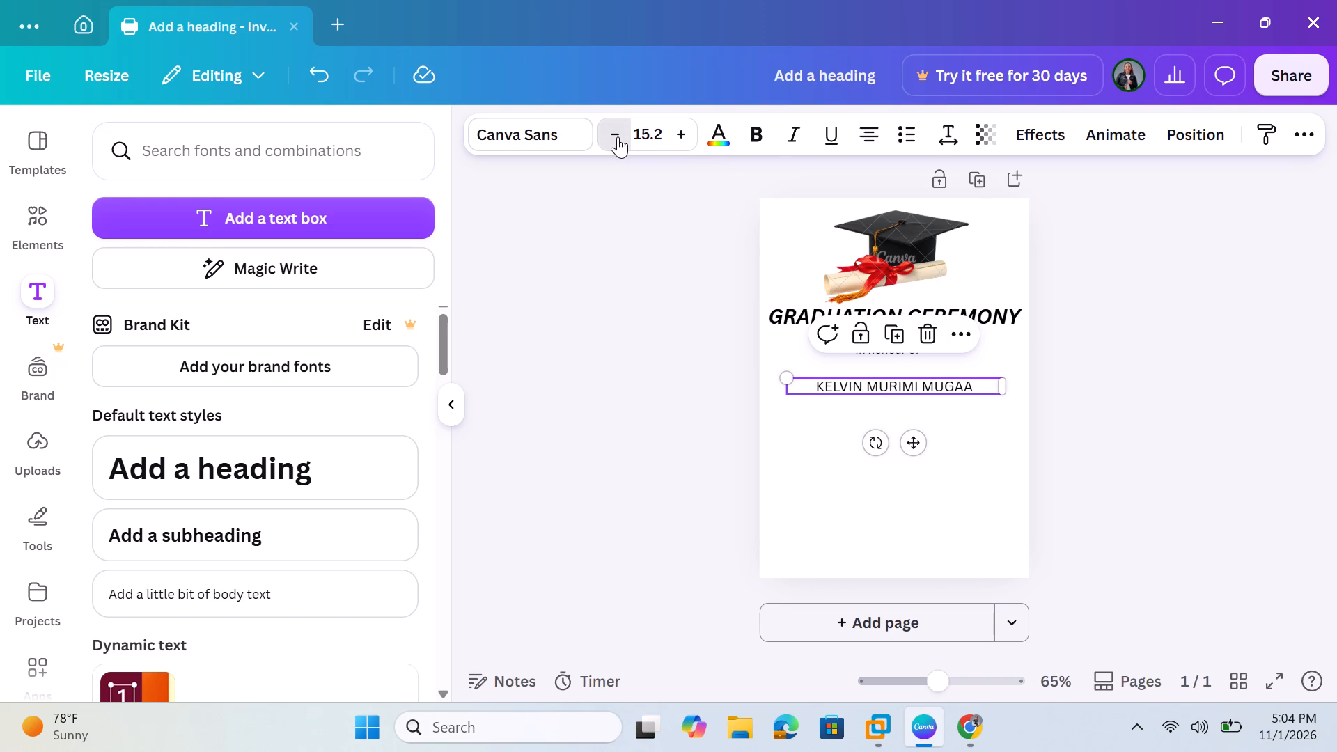
click(618, 136)
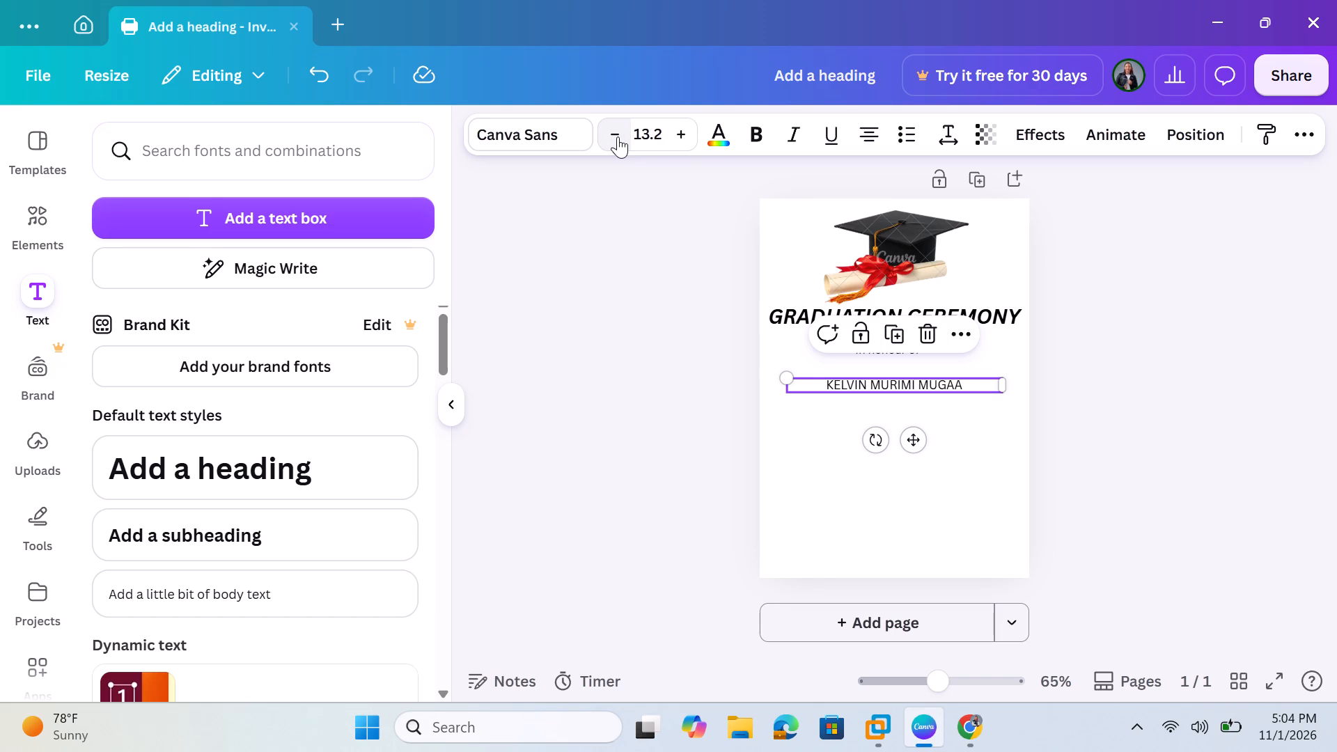
click(784, 421)
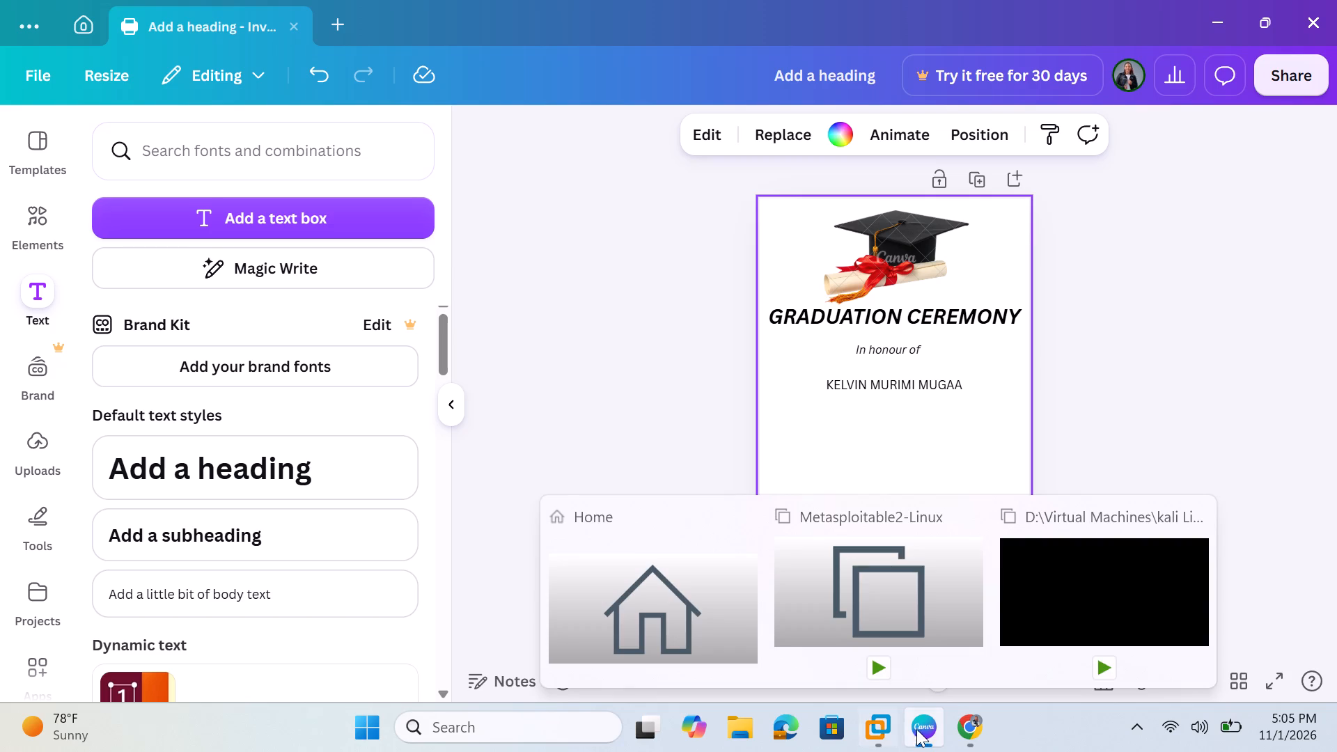
click(967, 732)
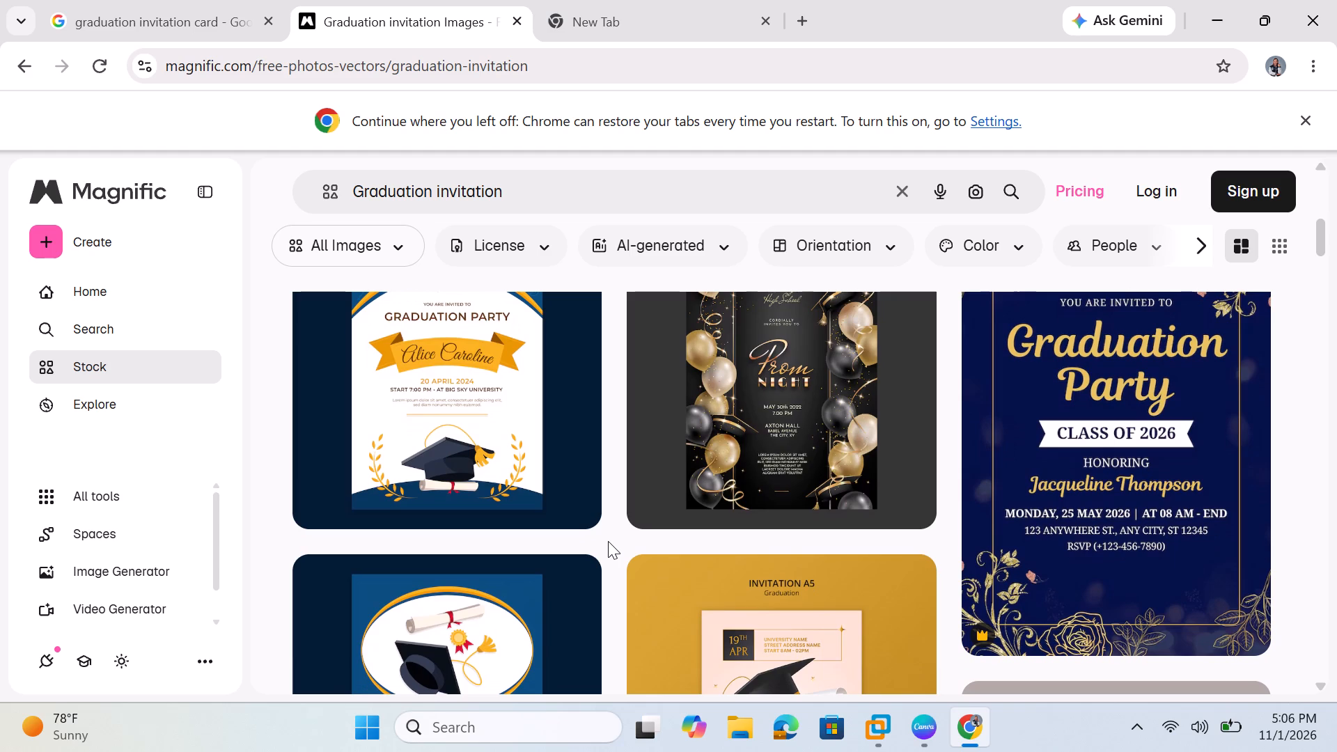
scroll(608, 541, down, 1)
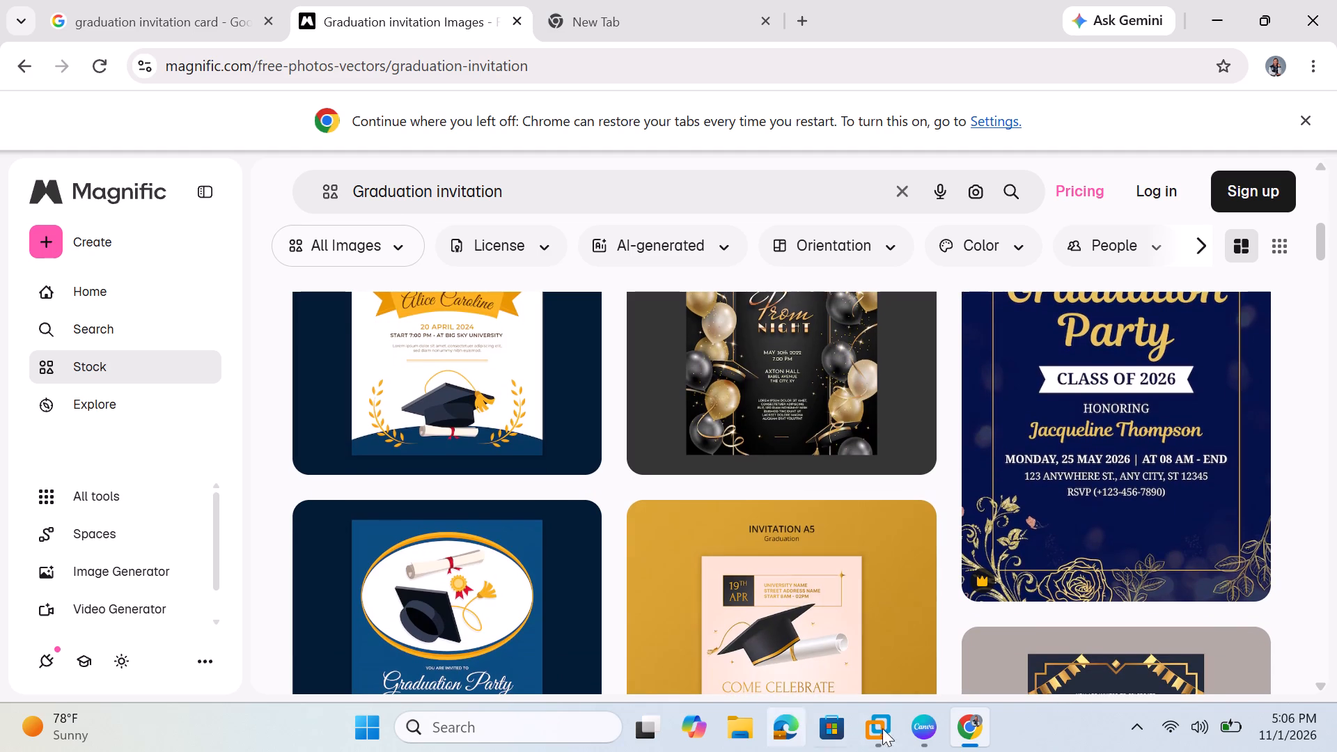
Switch back to Canva, add another body text box to the invitation and scale it down to about font size 9.6.
click(919, 735)
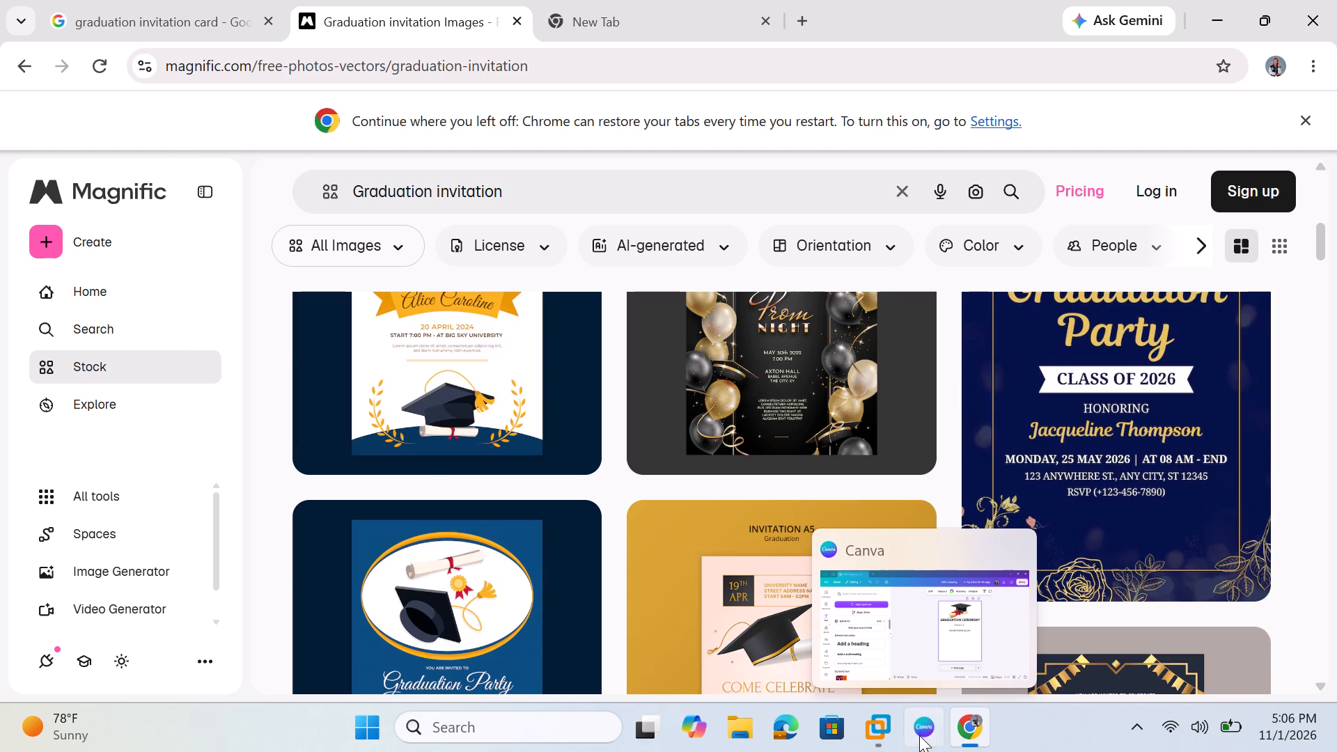
click(896, 429)
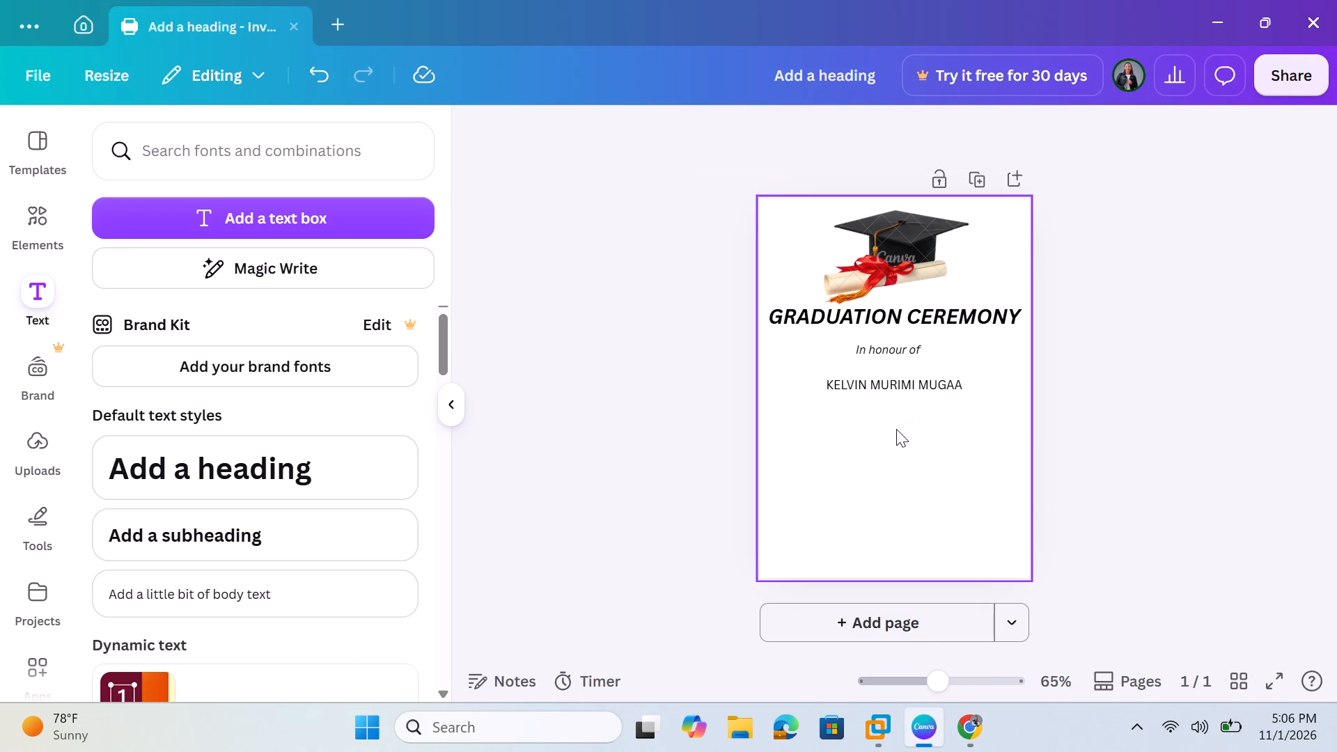
click(853, 435)
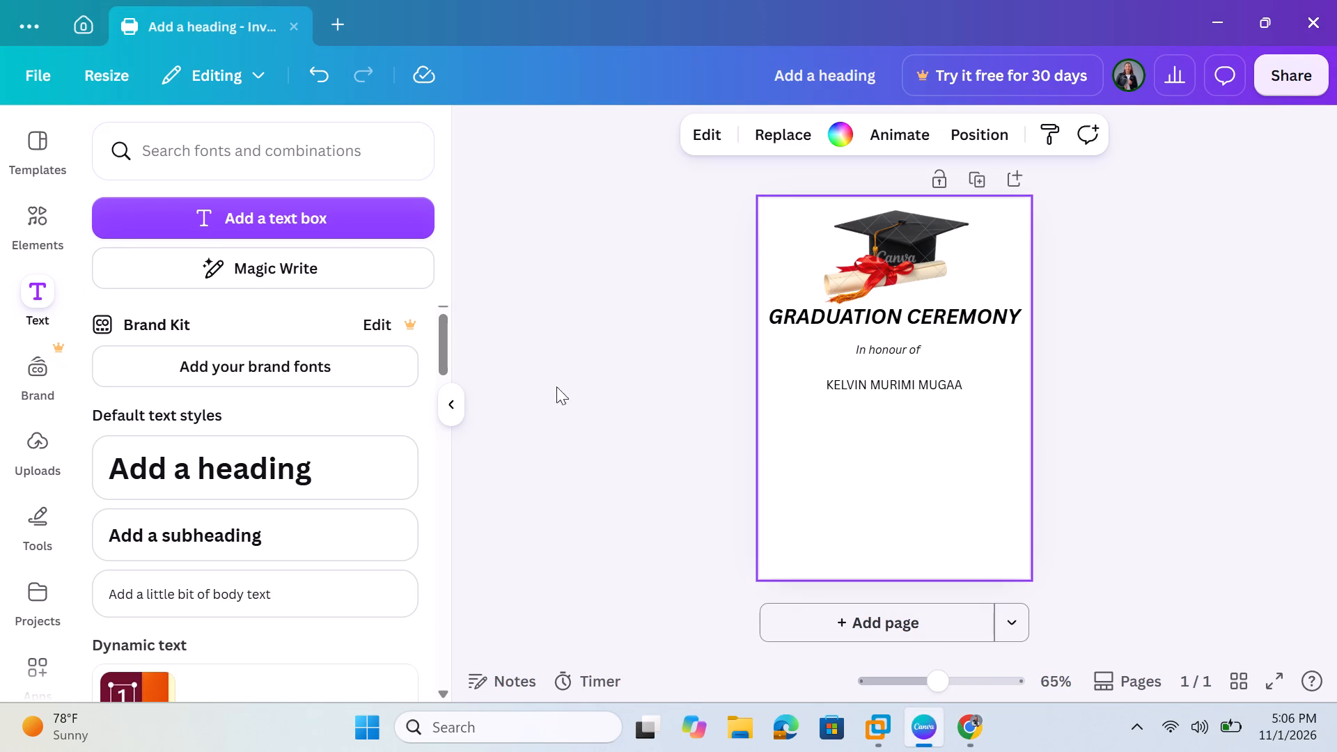
click(284, 587)
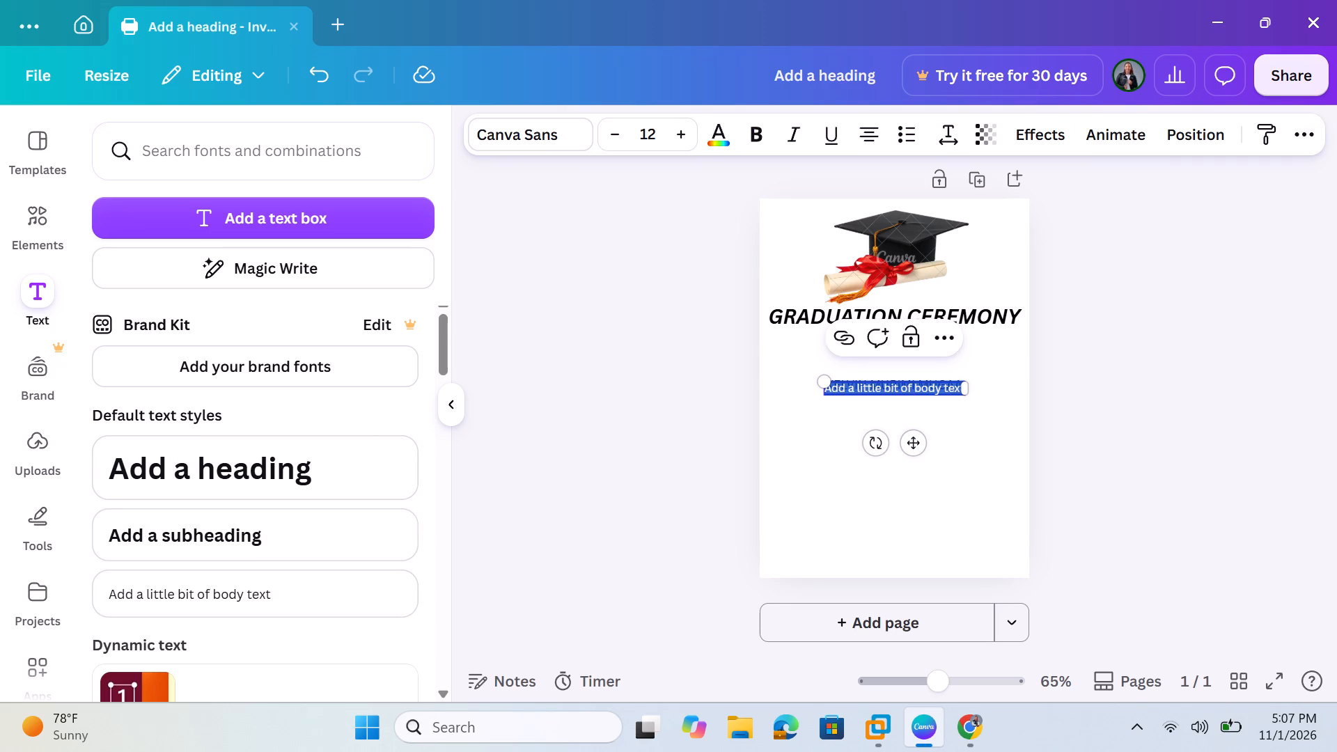
drag(912, 389, 920, 414)
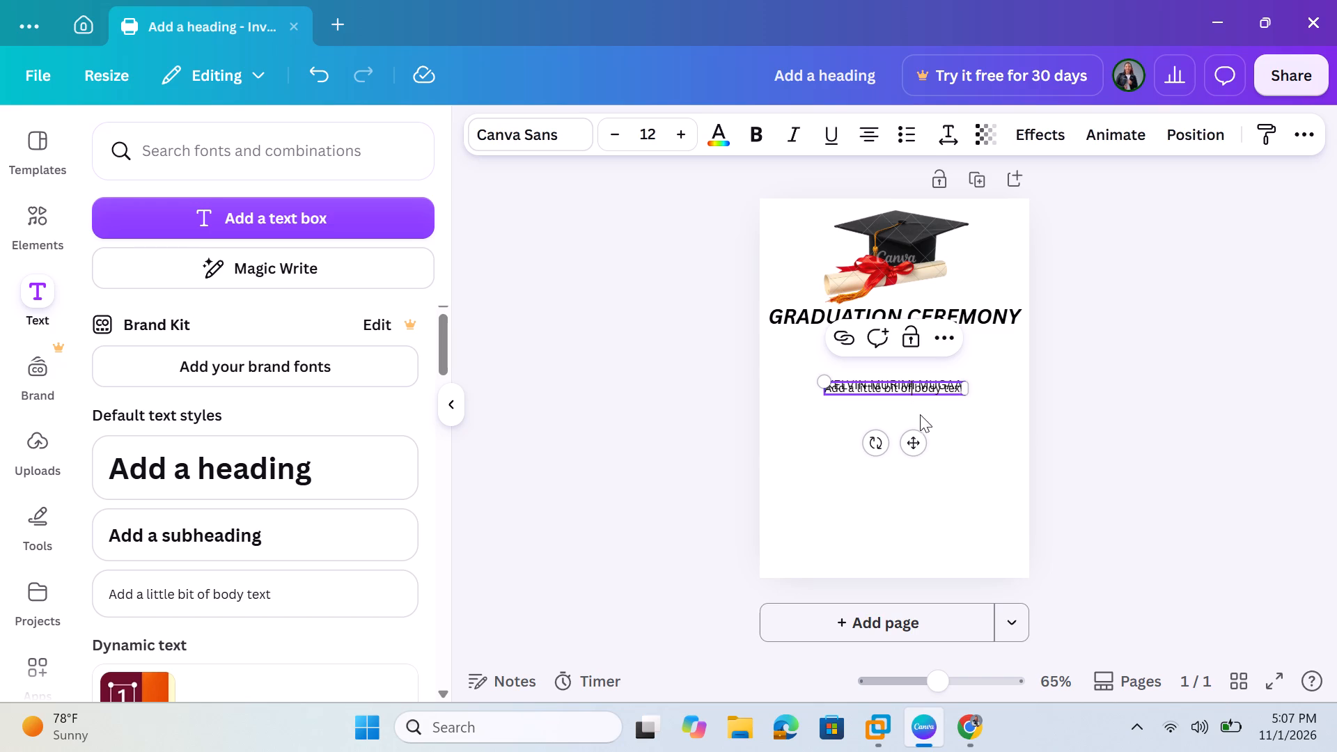
drag(920, 414, 921, 421)
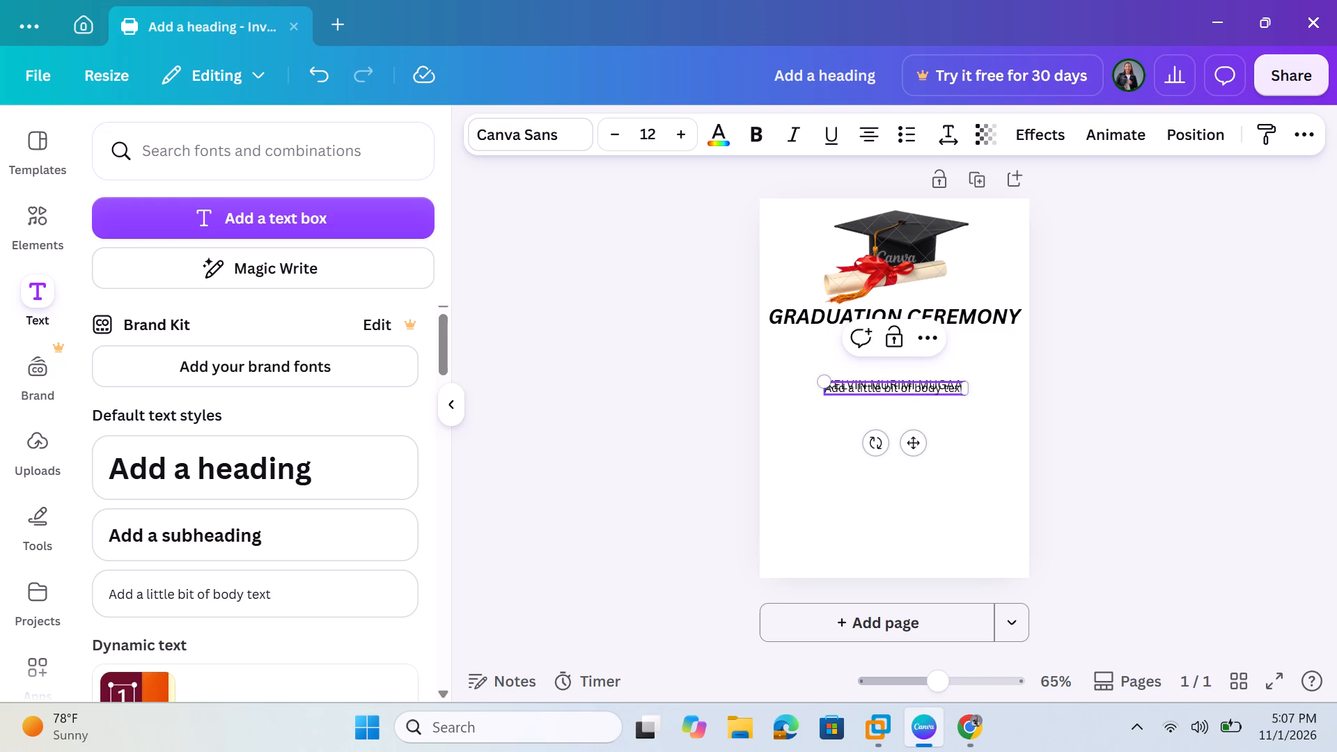
click(930, 390)
drag(968, 393, 968, 407)
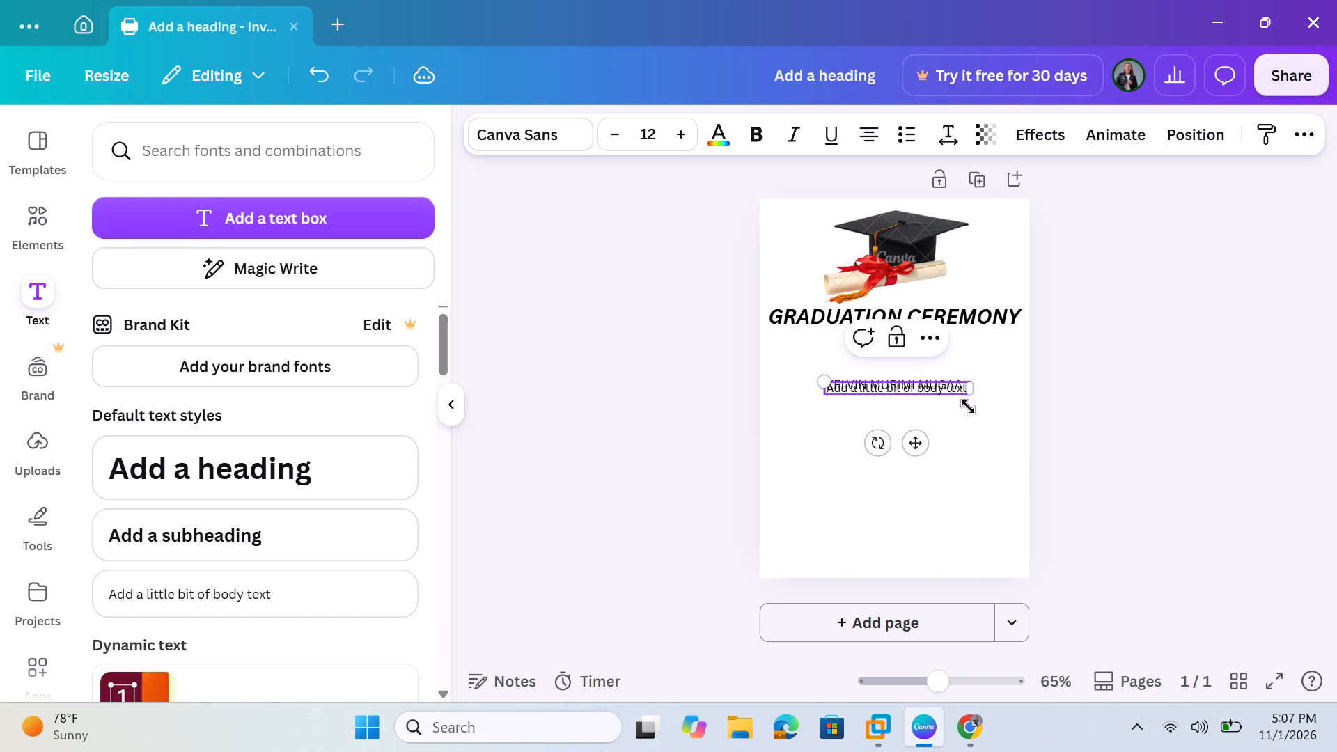
drag(821, 386, 832, 410)
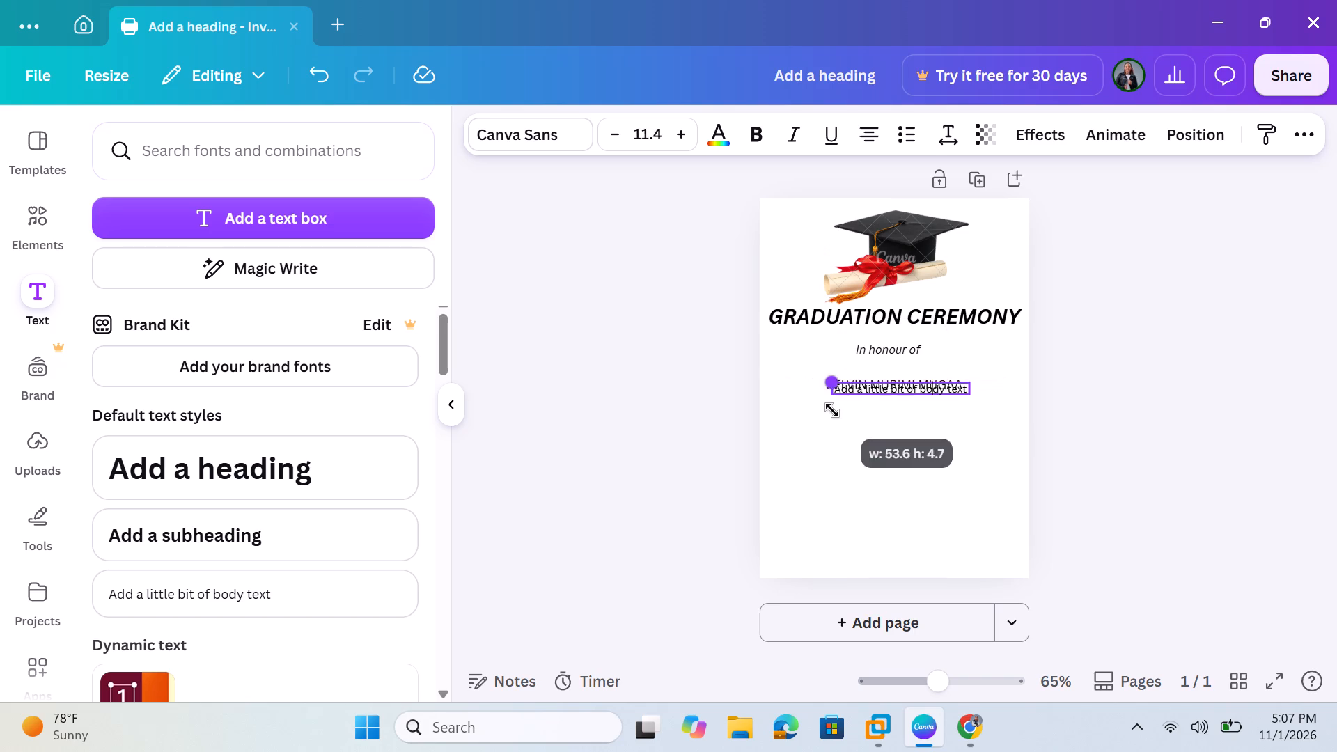
drag(832, 410, 845, 441)
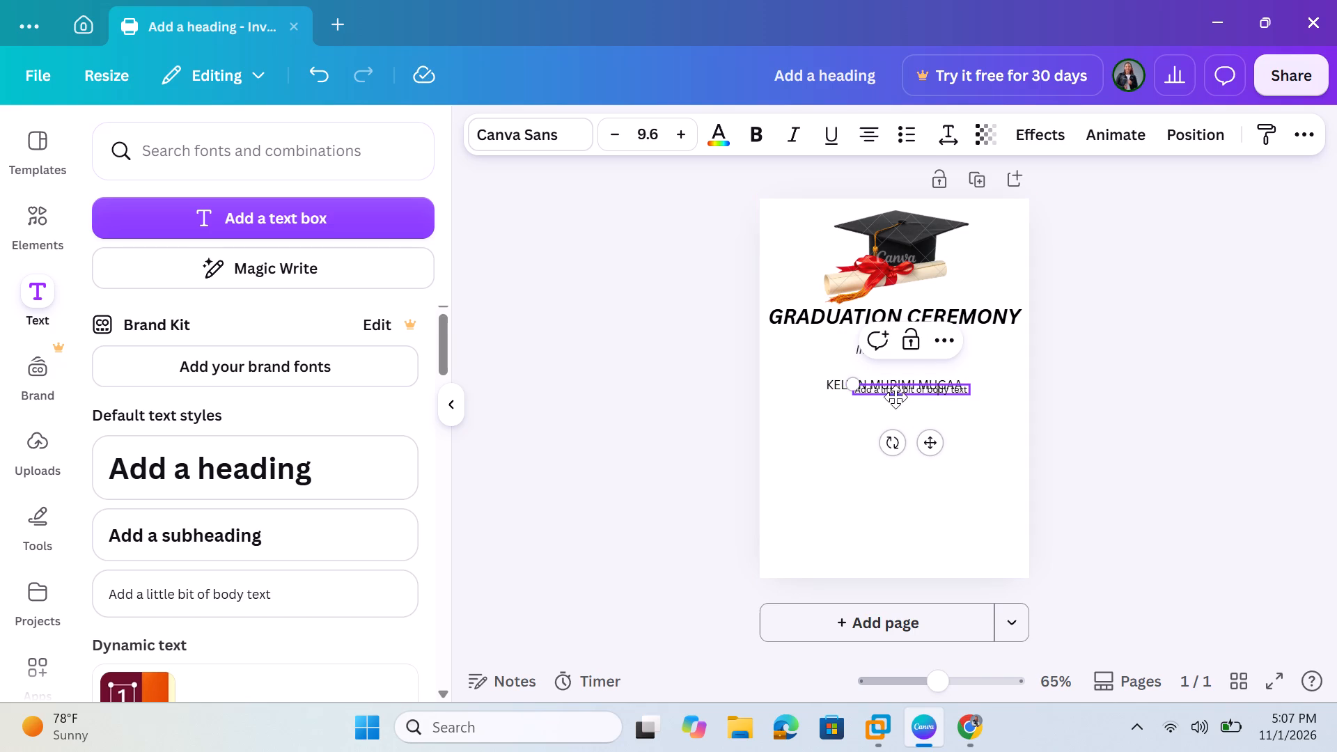
Move the new body text box to just below the graduate's name, roughly centred under it.
drag(896, 395, 901, 421)
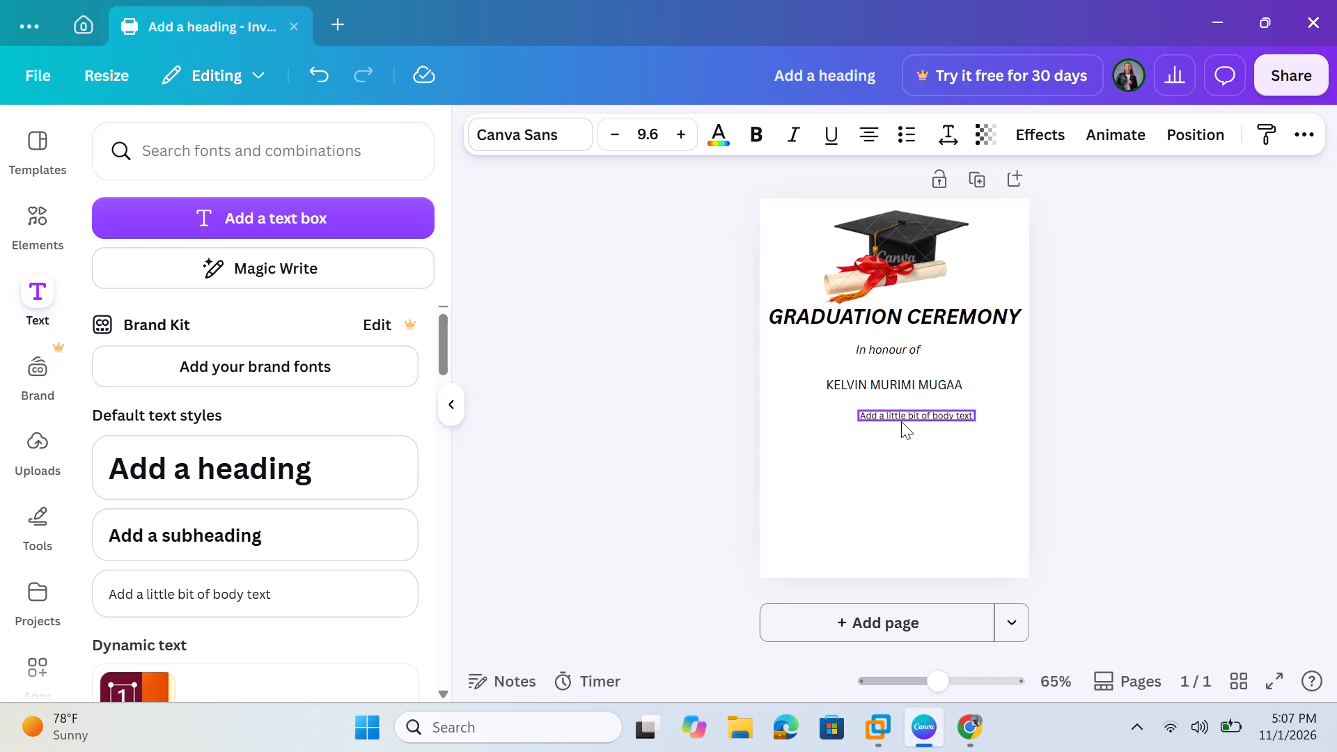
drag(901, 421, 893, 414)
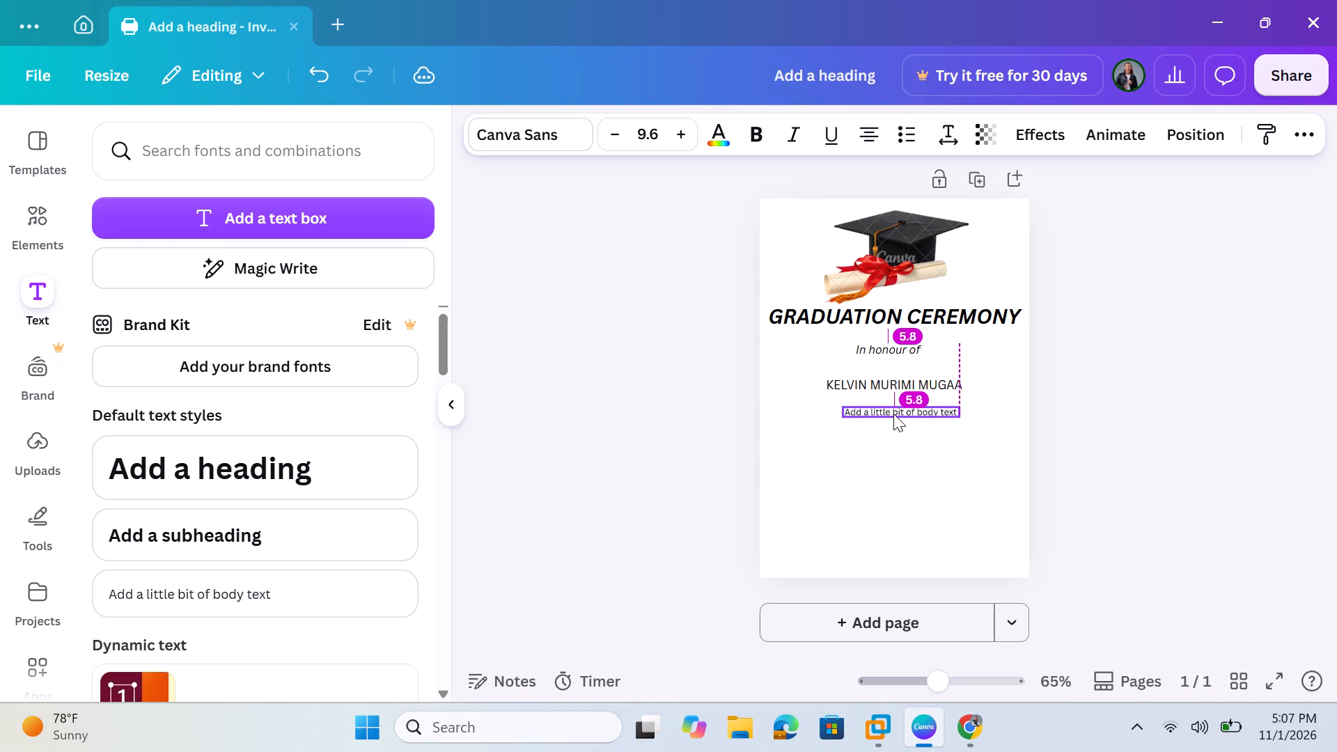
drag(893, 414, 893, 418)
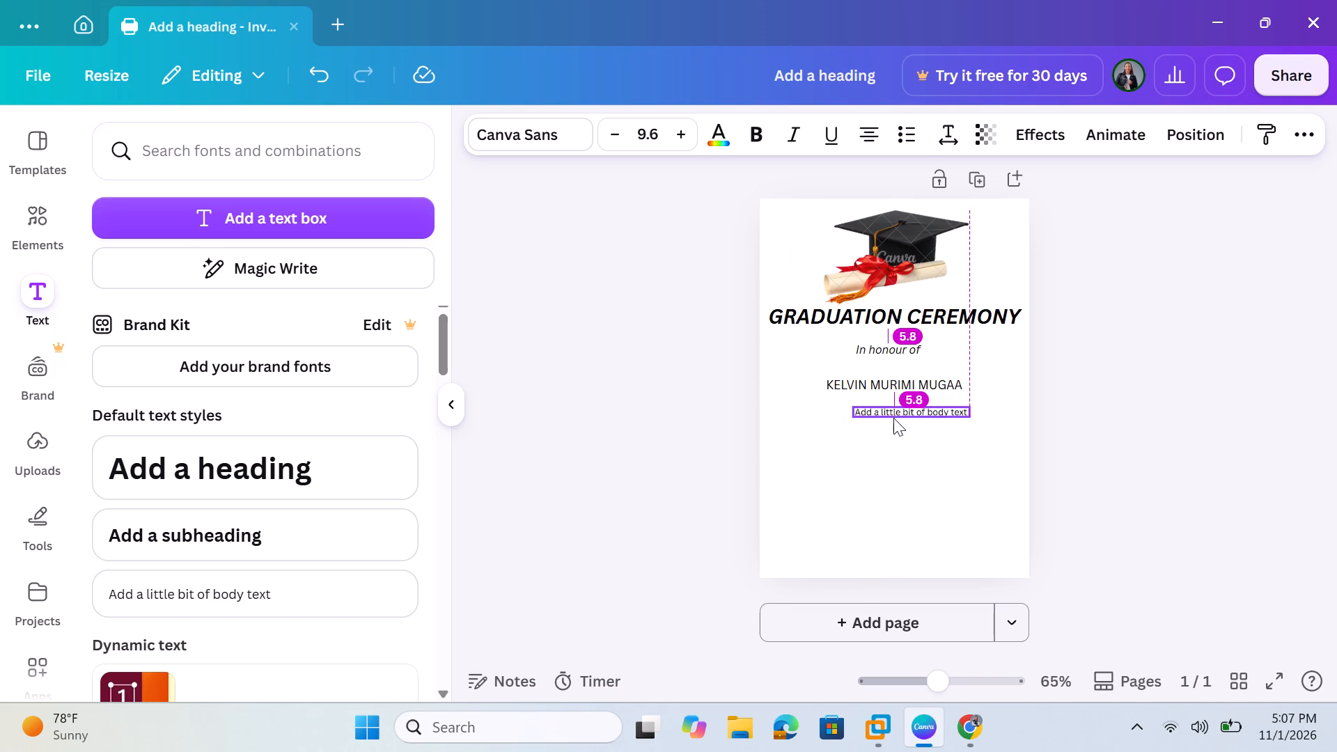
drag(893, 418, 874, 414)
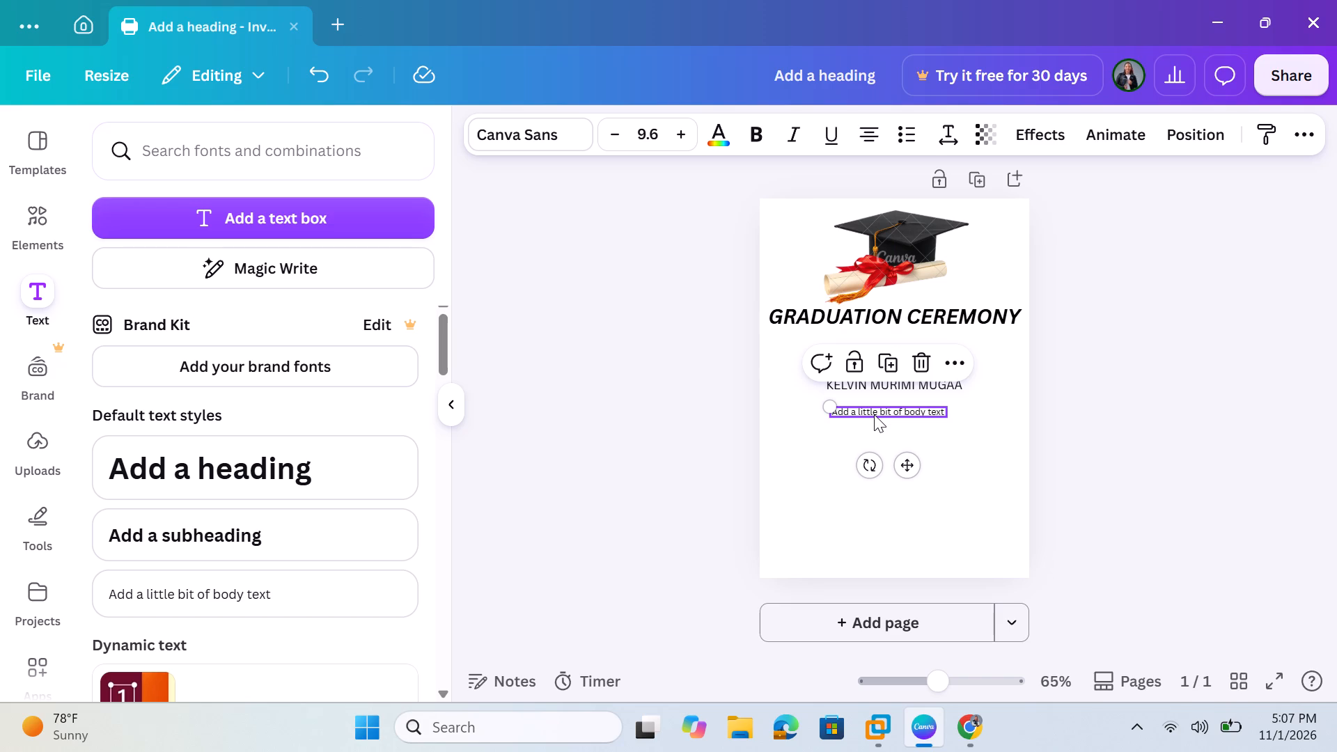
Clear the placeholder text from the body text box below the graduate's name.
click(874, 414)
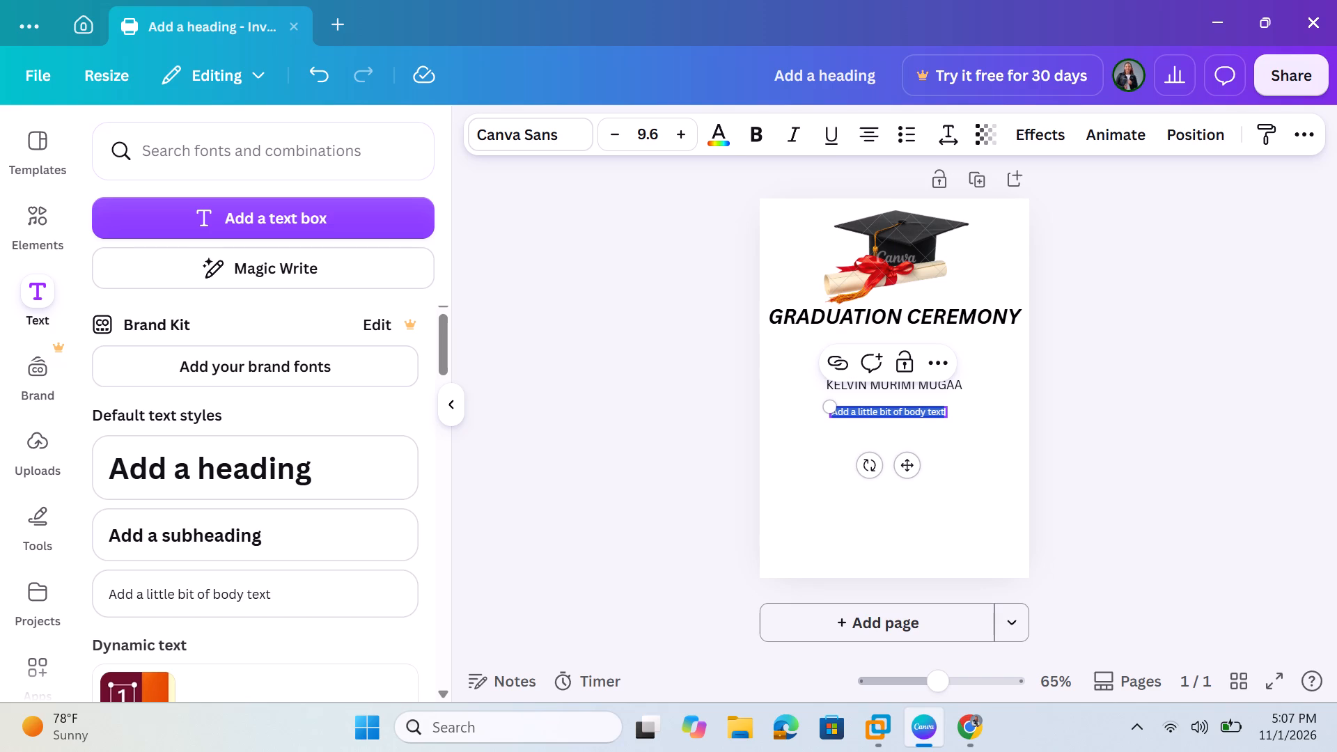
key(BackSpace)
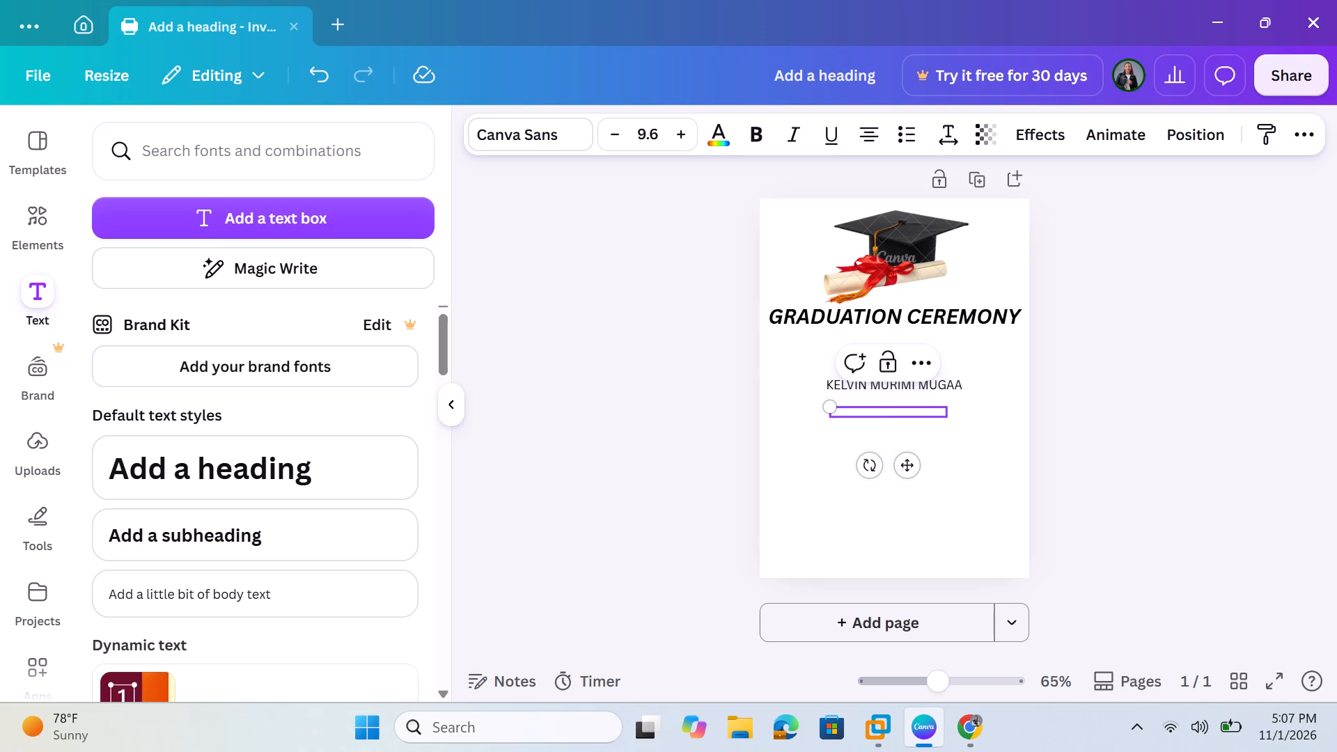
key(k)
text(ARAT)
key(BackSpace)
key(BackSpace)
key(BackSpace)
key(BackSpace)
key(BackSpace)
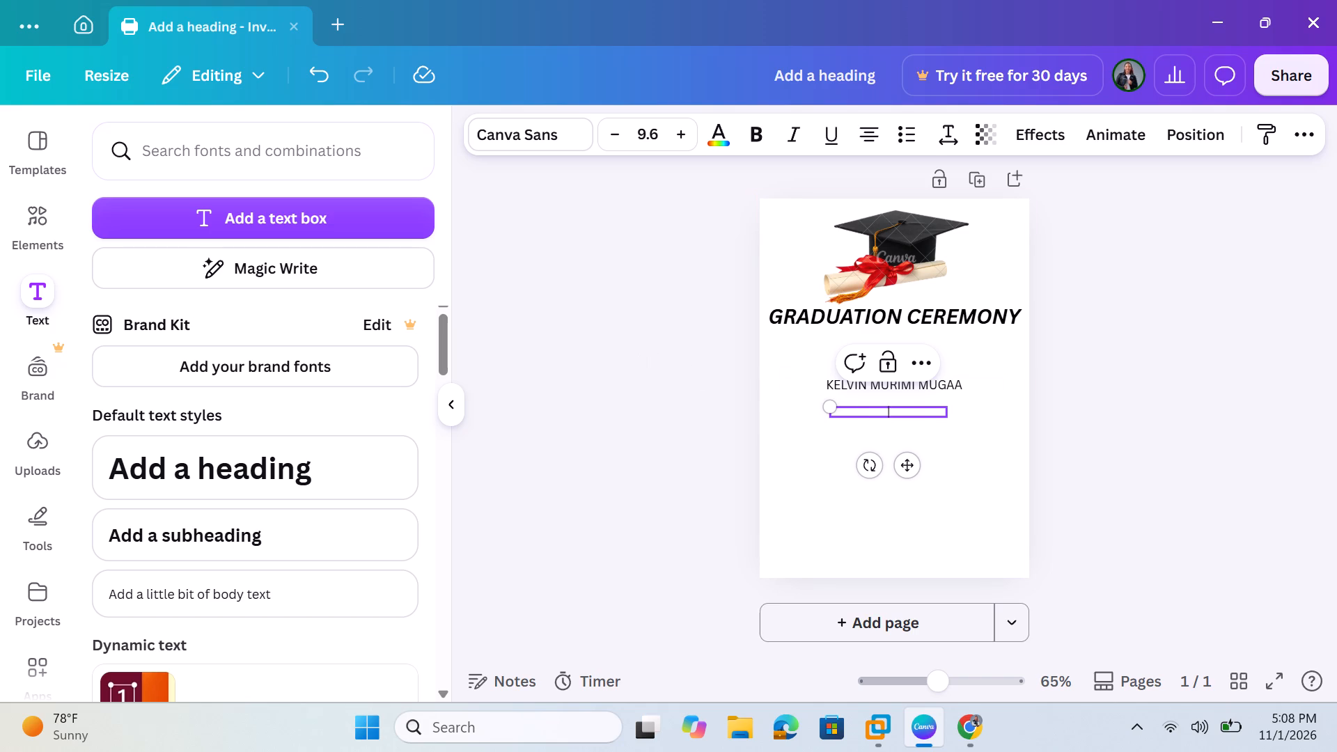
Enter KARATINA UNIVERSITY in the emptied text box below the graduate's name.
click(914, 414)
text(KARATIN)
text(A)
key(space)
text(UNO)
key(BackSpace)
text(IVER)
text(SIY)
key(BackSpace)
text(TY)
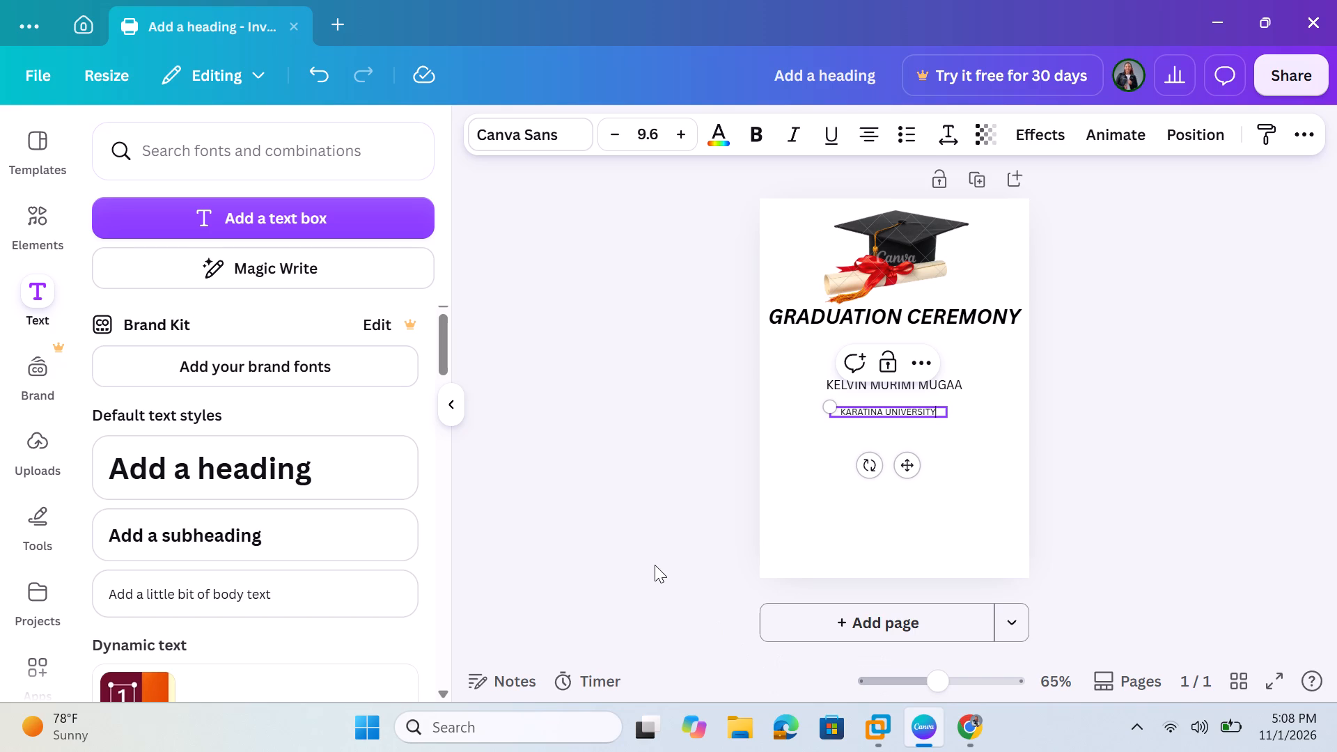
Add the date 6/11/2026 on the line directly beneath KARATINA UNIVERSITY, with no blank line between them.
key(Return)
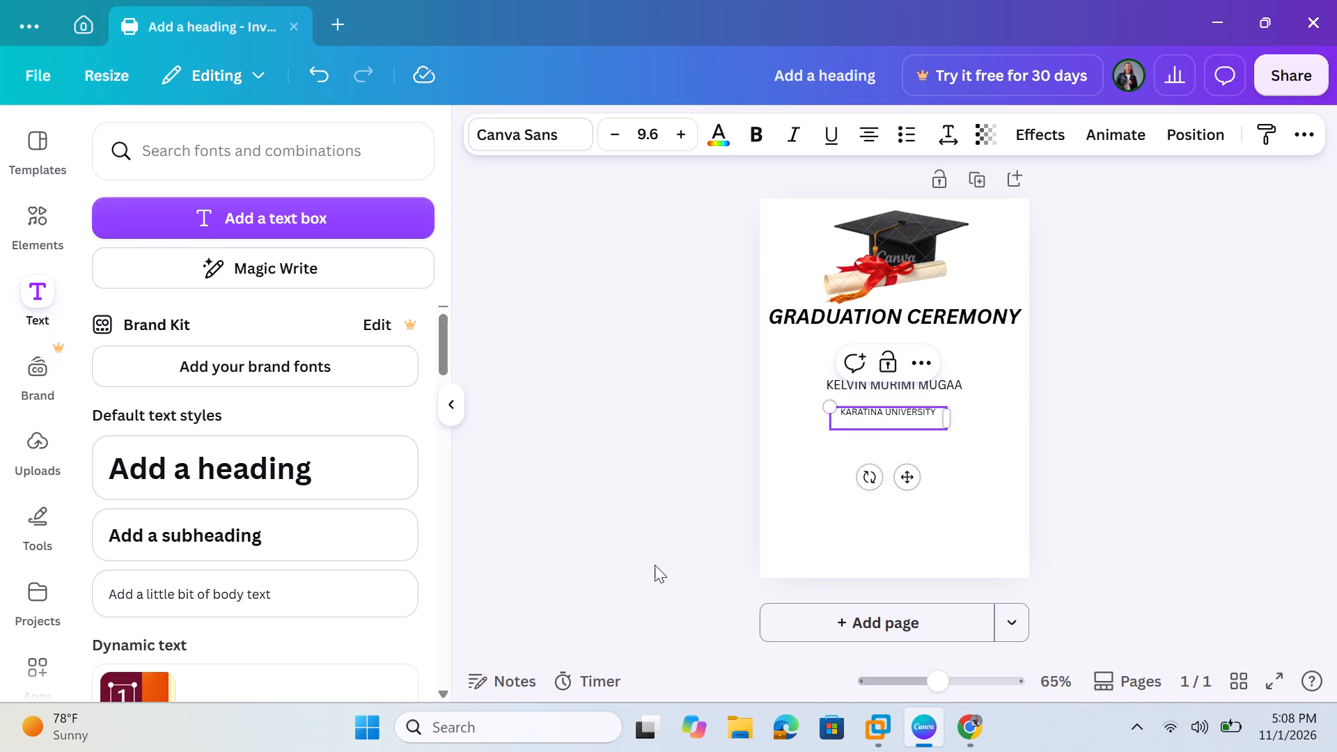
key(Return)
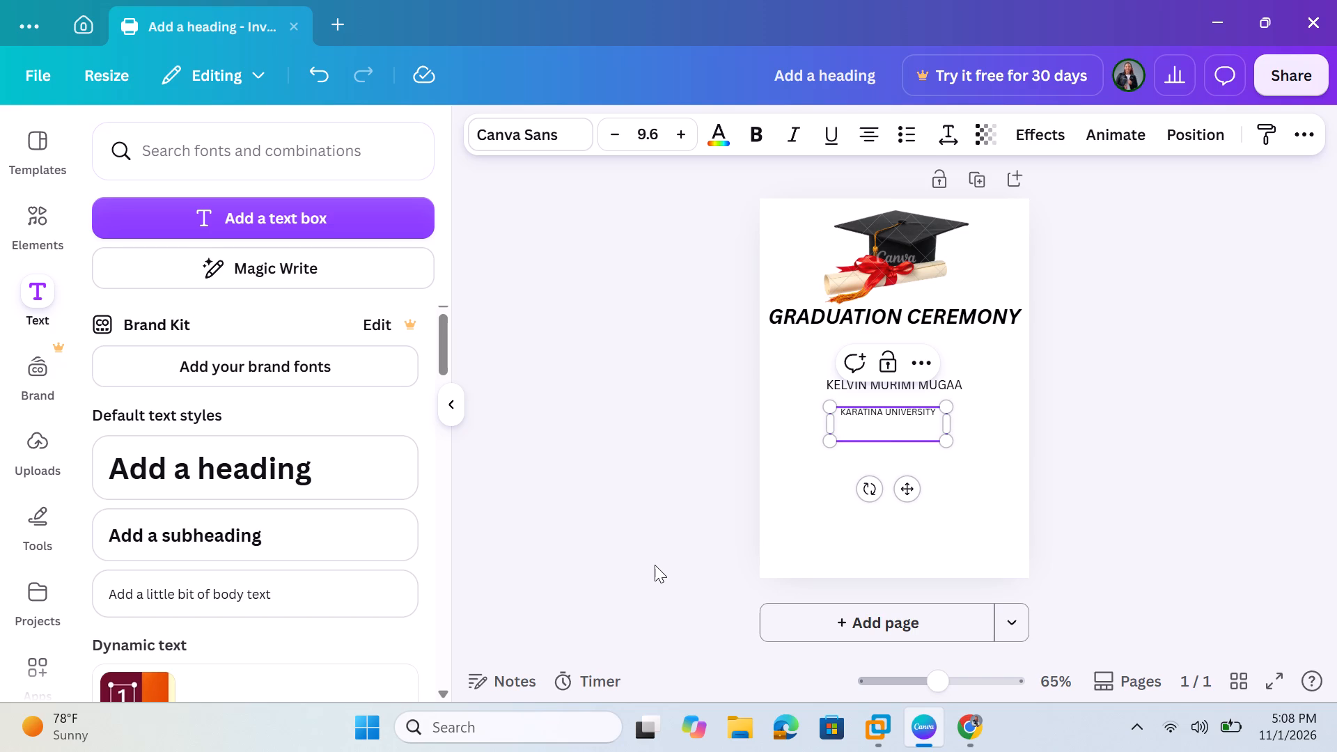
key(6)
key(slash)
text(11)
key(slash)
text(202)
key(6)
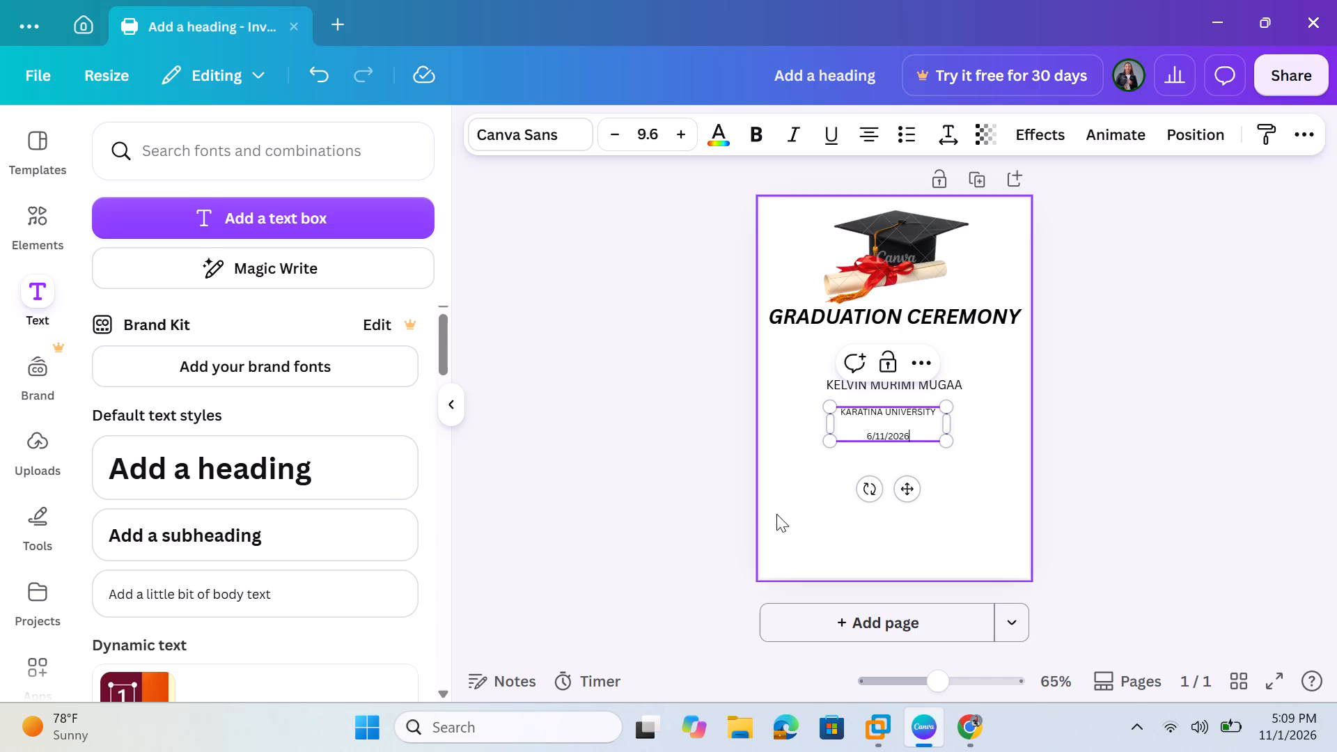
click(860, 430)
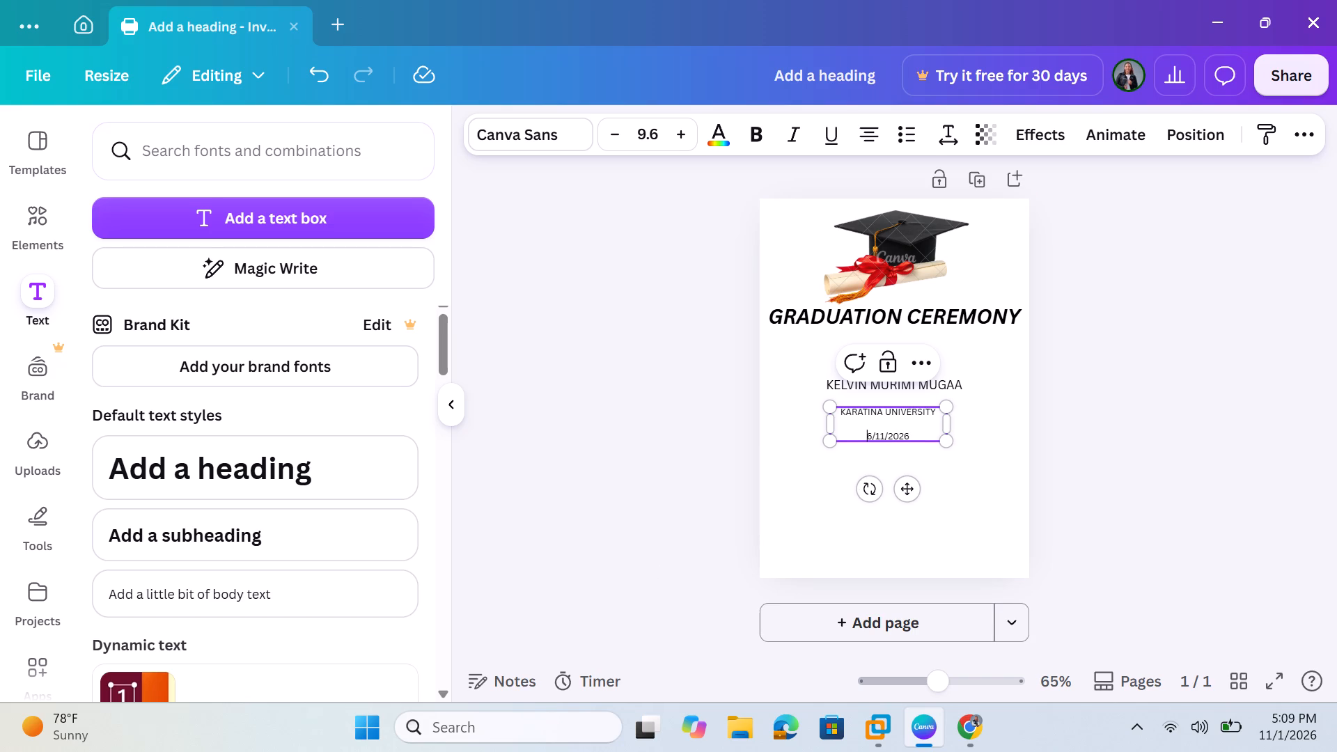
key(BackSpace)
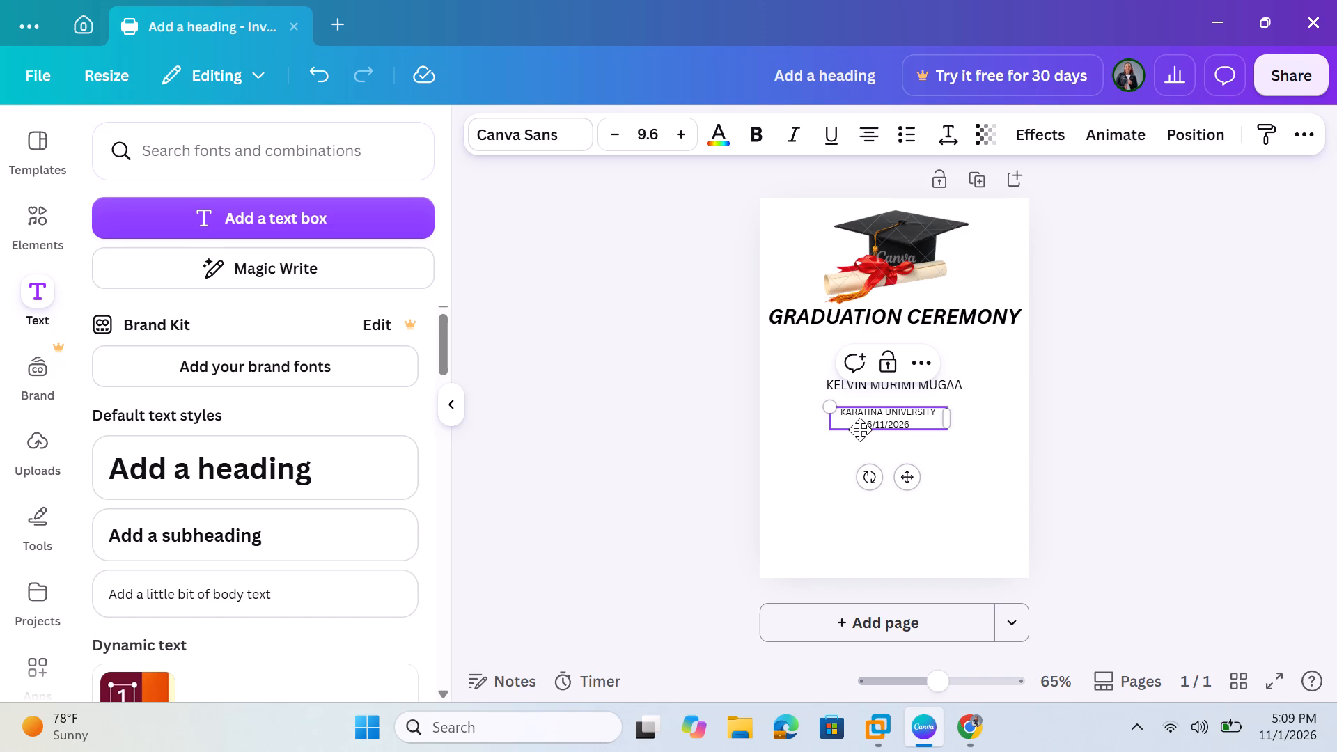
Add CLASS OF 2026 as a third line beneath the date in the same text box.
click(914, 424)
key(Return)
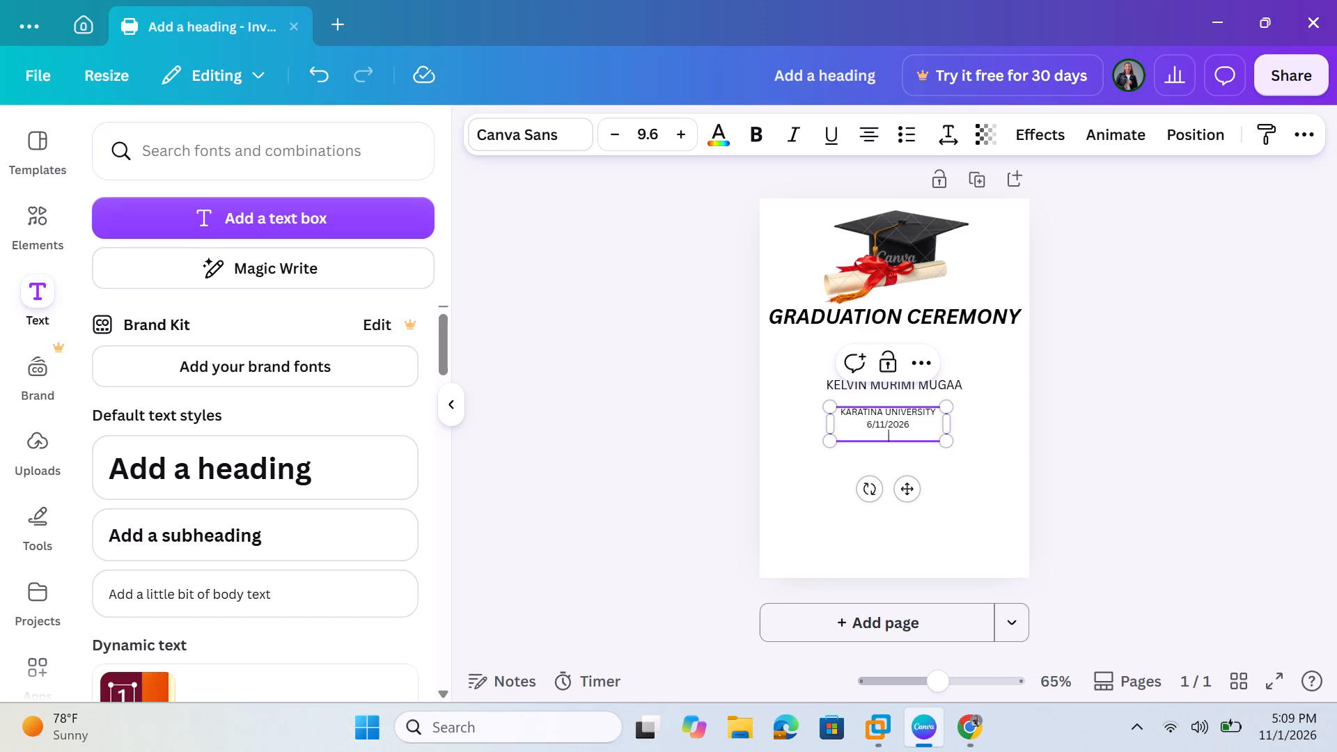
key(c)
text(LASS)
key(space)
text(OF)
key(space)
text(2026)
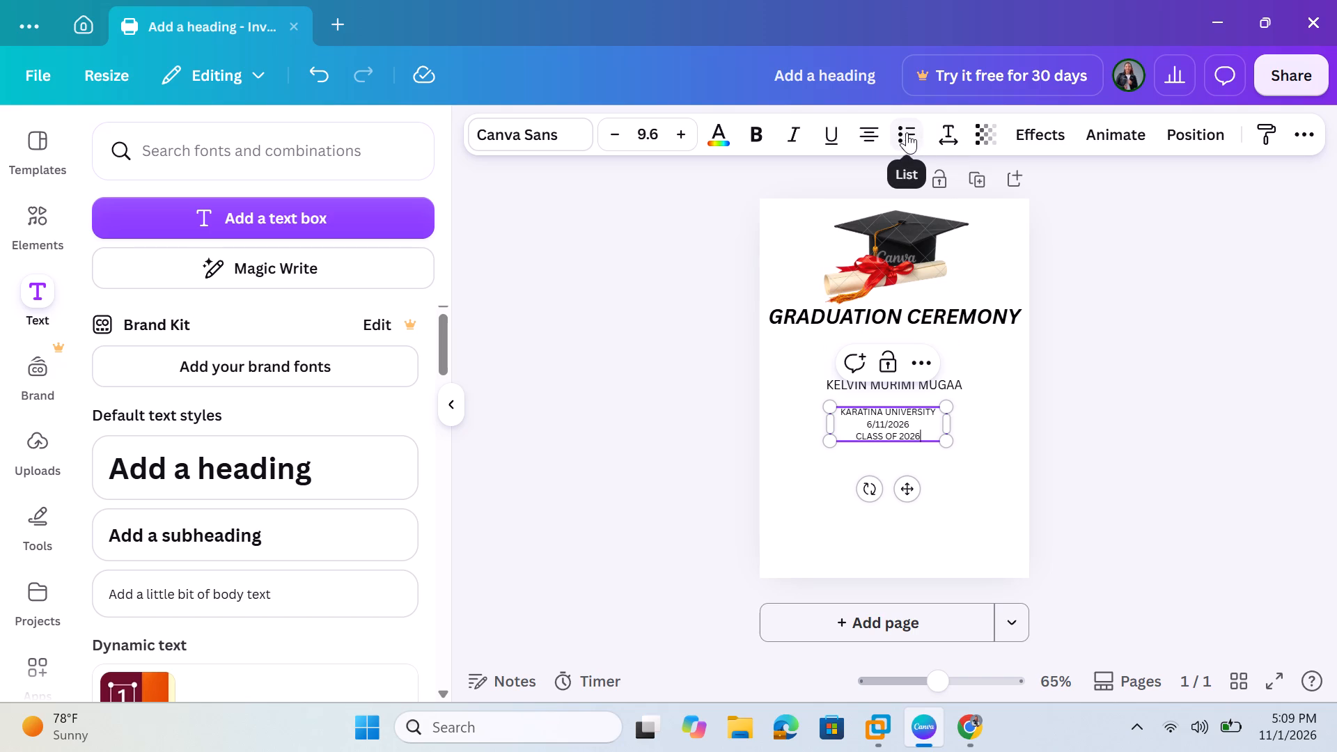
Left-align all three lines of the details text box: the university, the date and CLASS OF 2026.
click(870, 132)
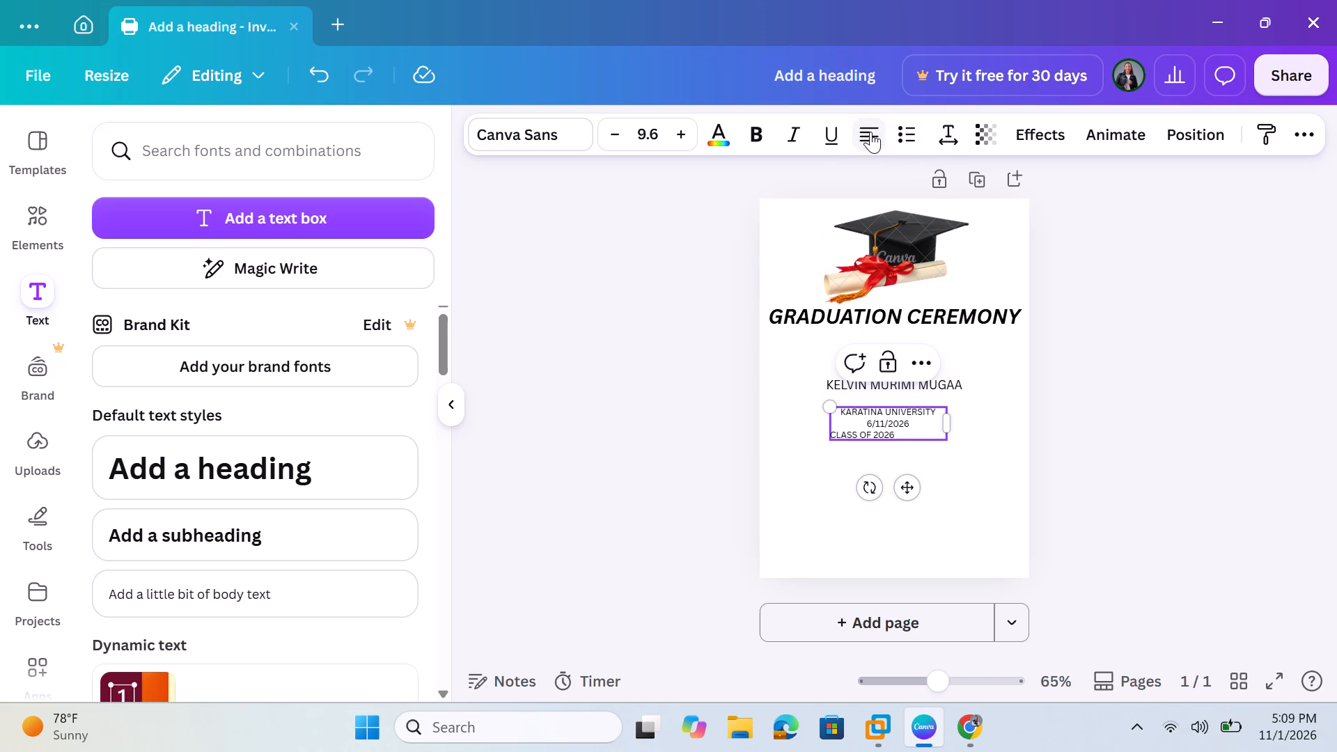
click(870, 132)
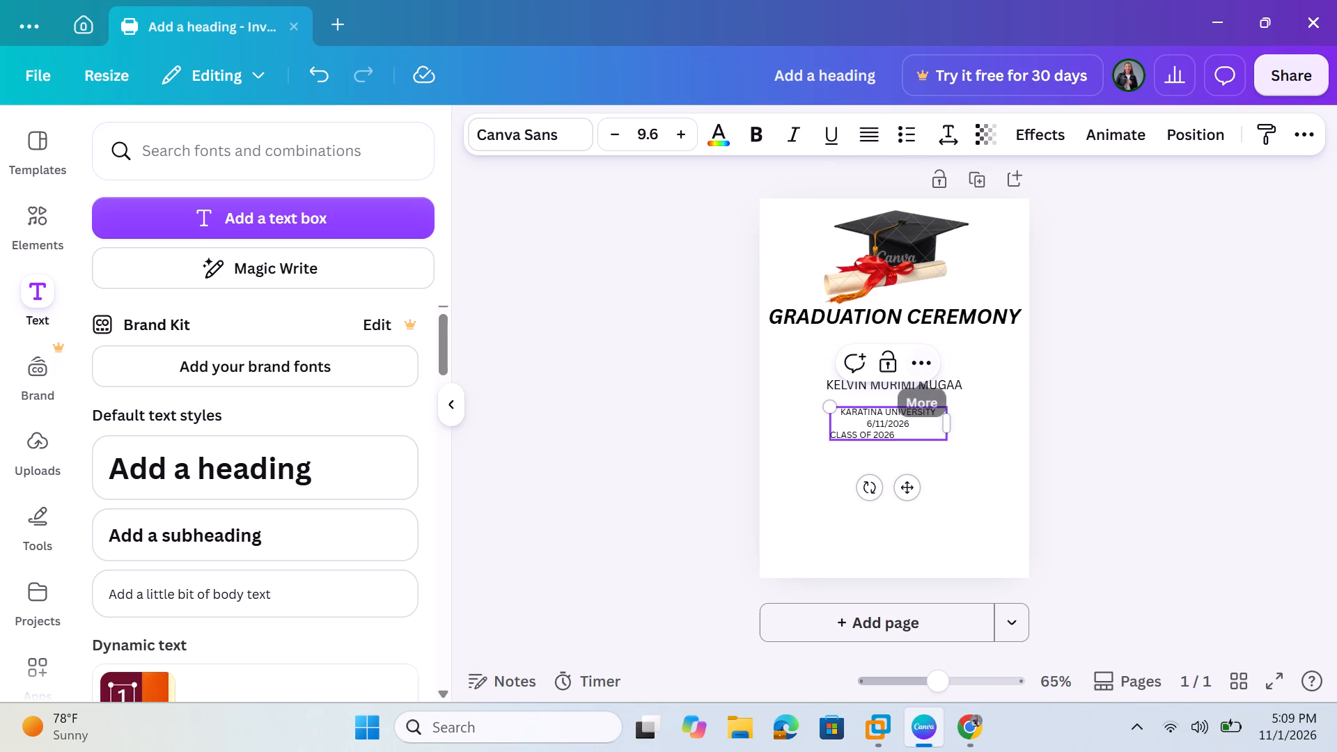
click(899, 425)
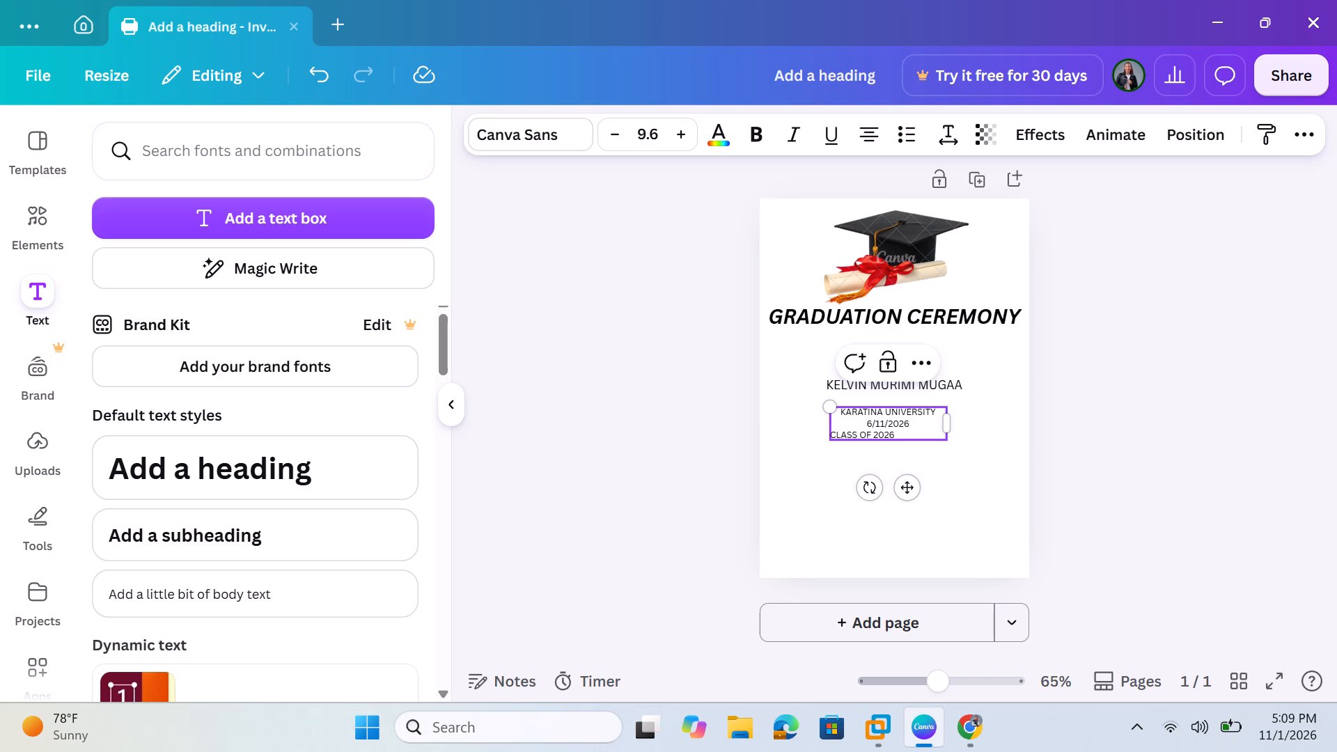
click(907, 423)
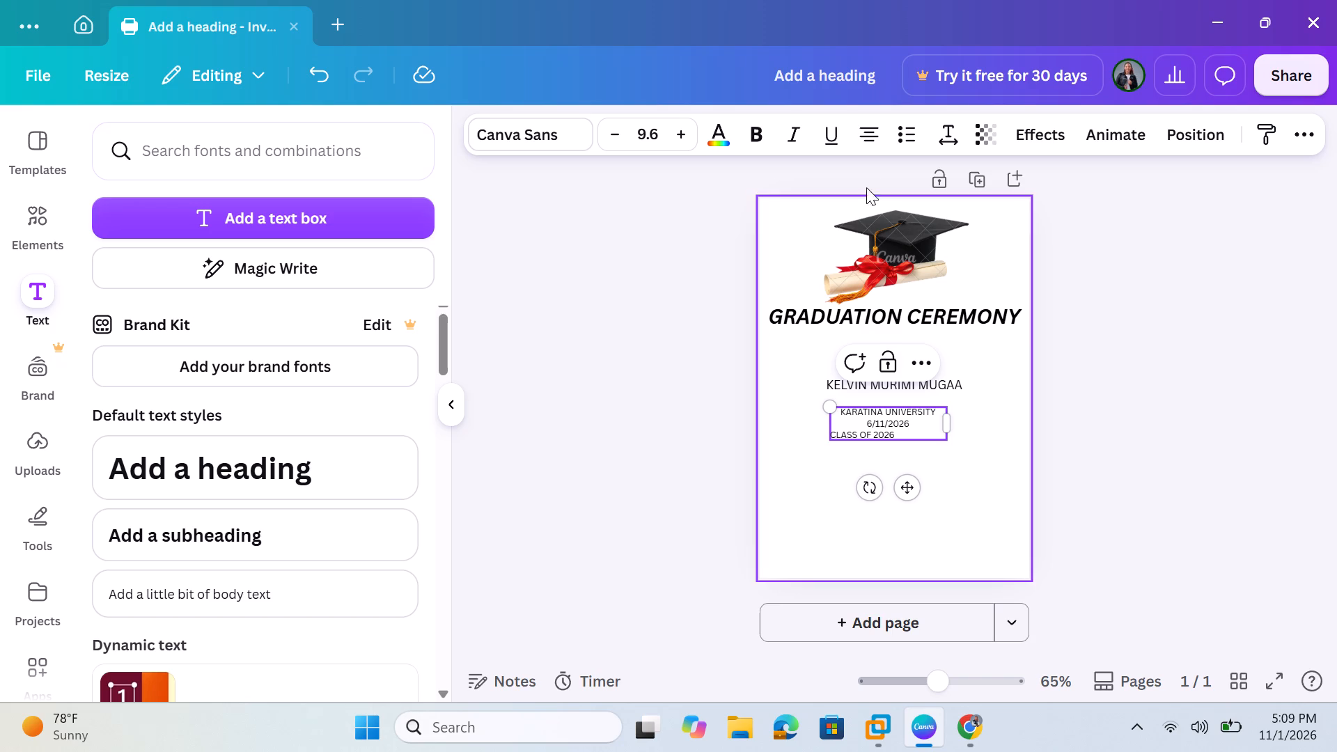
click(868, 123)
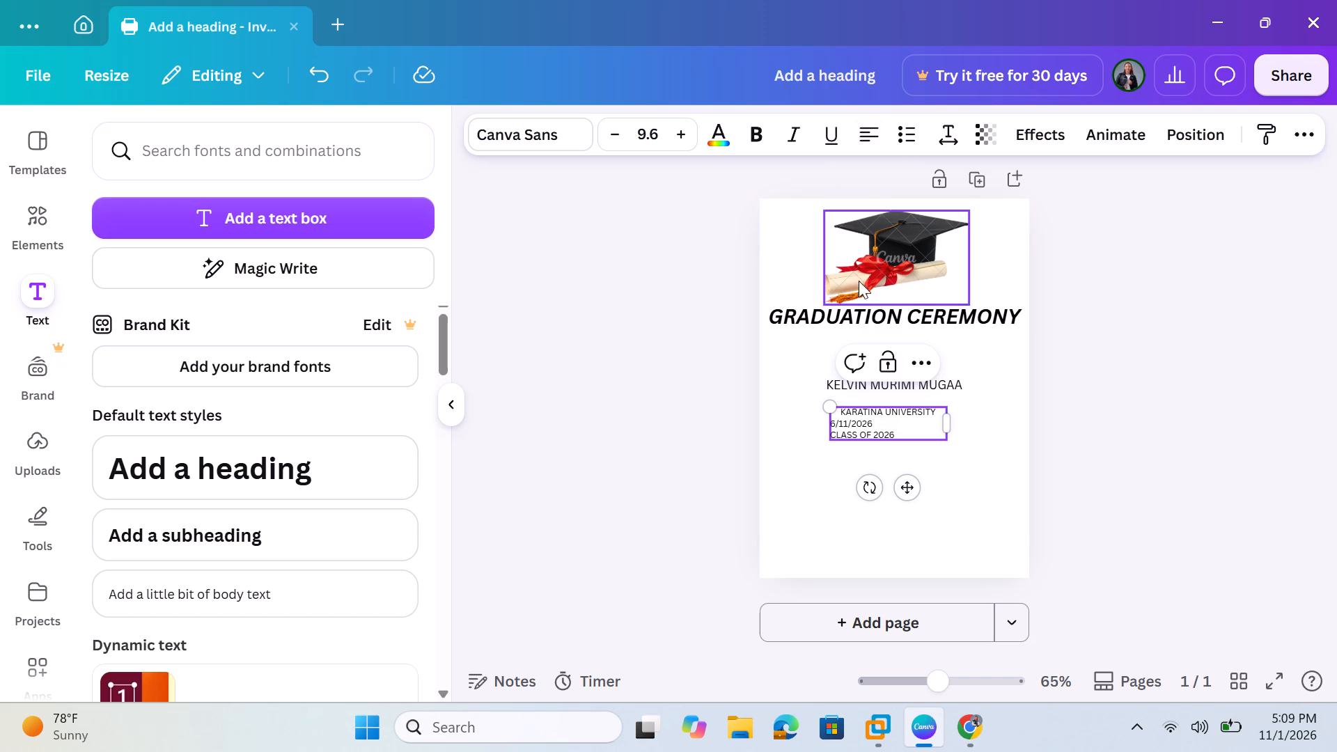
click(904, 413)
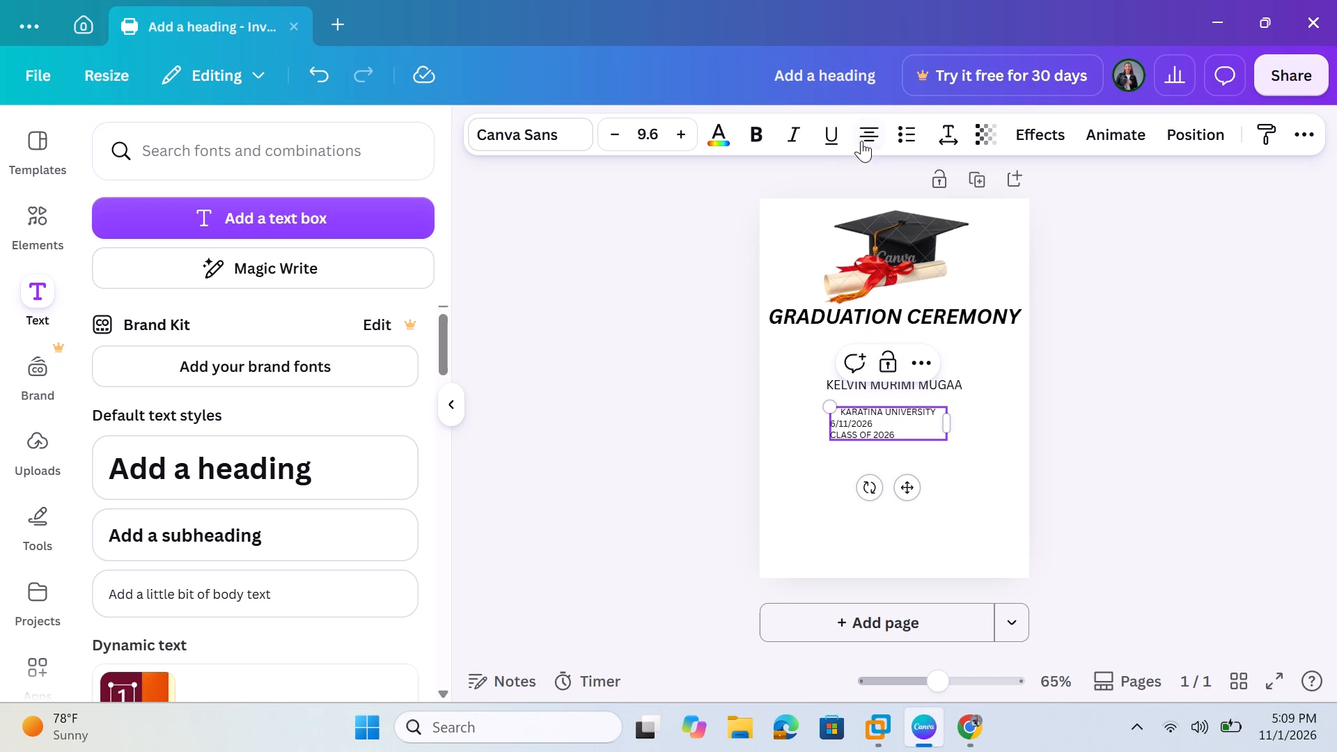
click(861, 137)
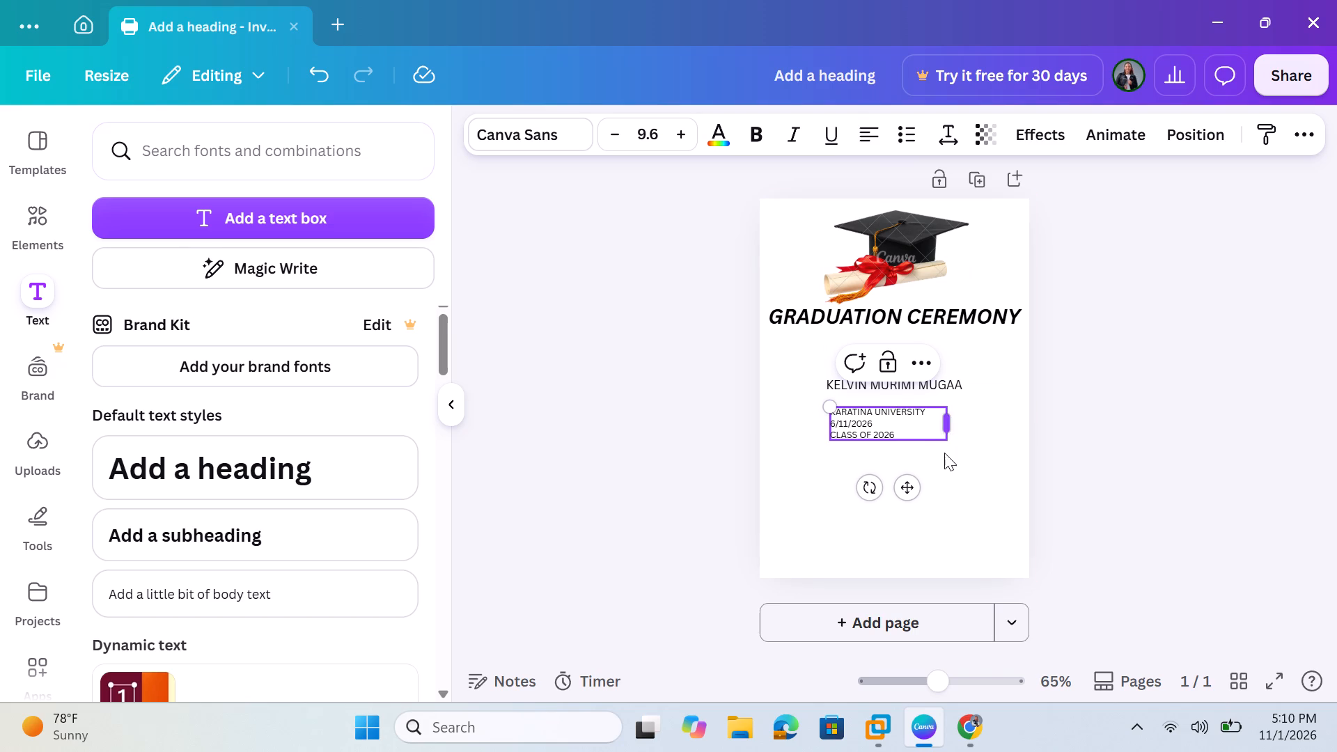
Move the three-line details text box slightly lower on the invitation and a little toward the page's left edge.
drag(944, 453, 944, 485)
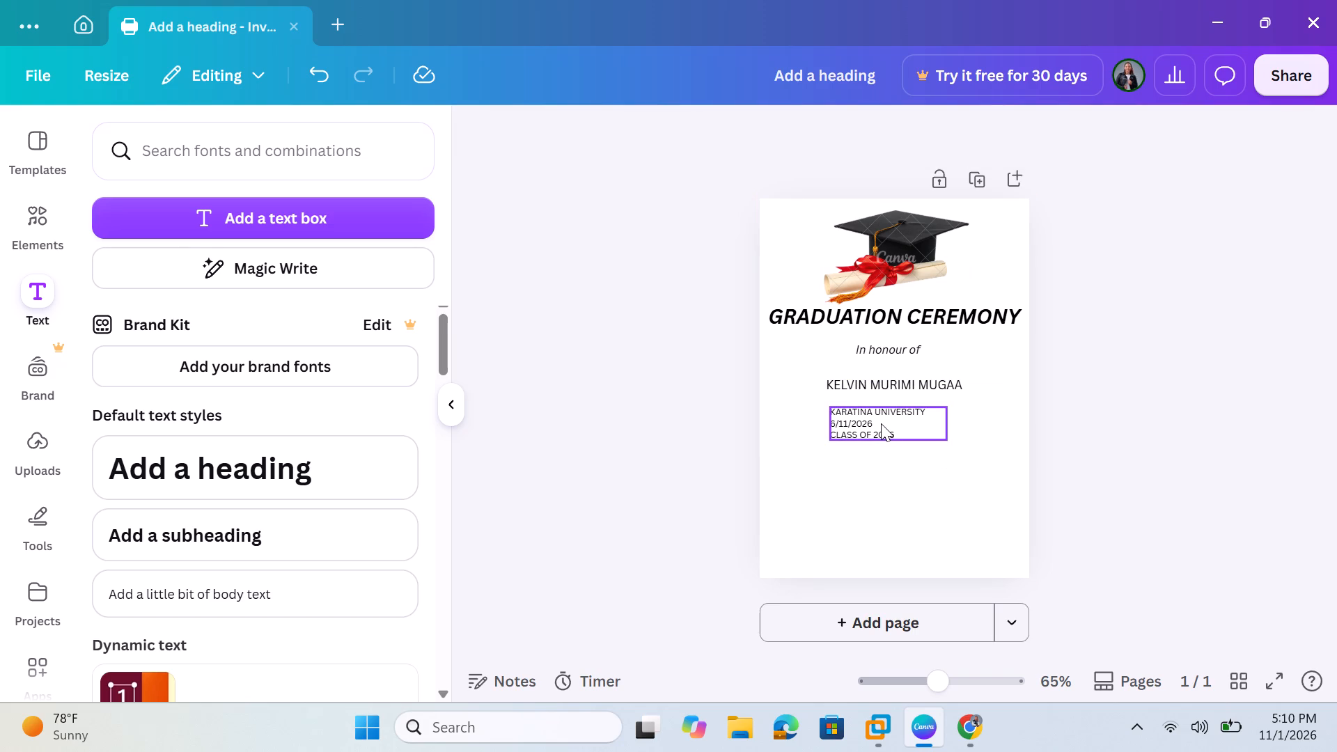
drag(881, 423, 881, 440)
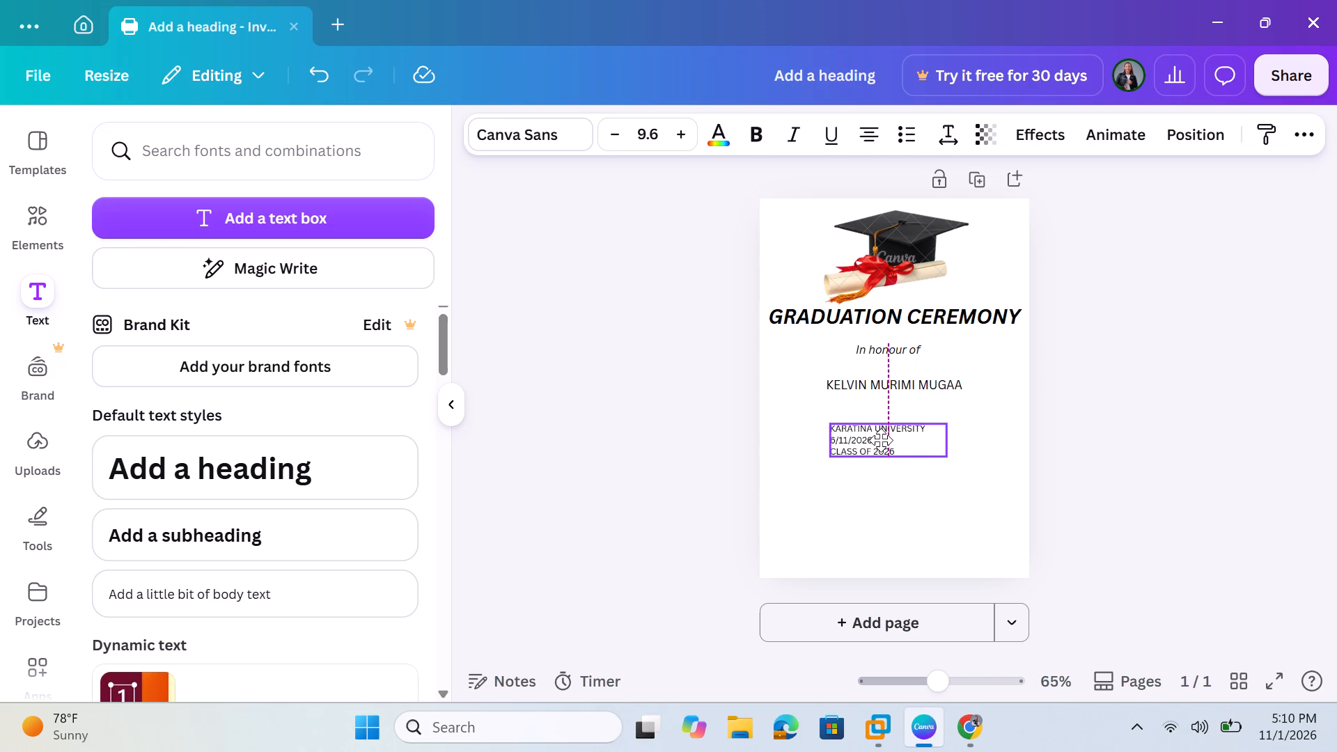
drag(881, 440, 881, 435)
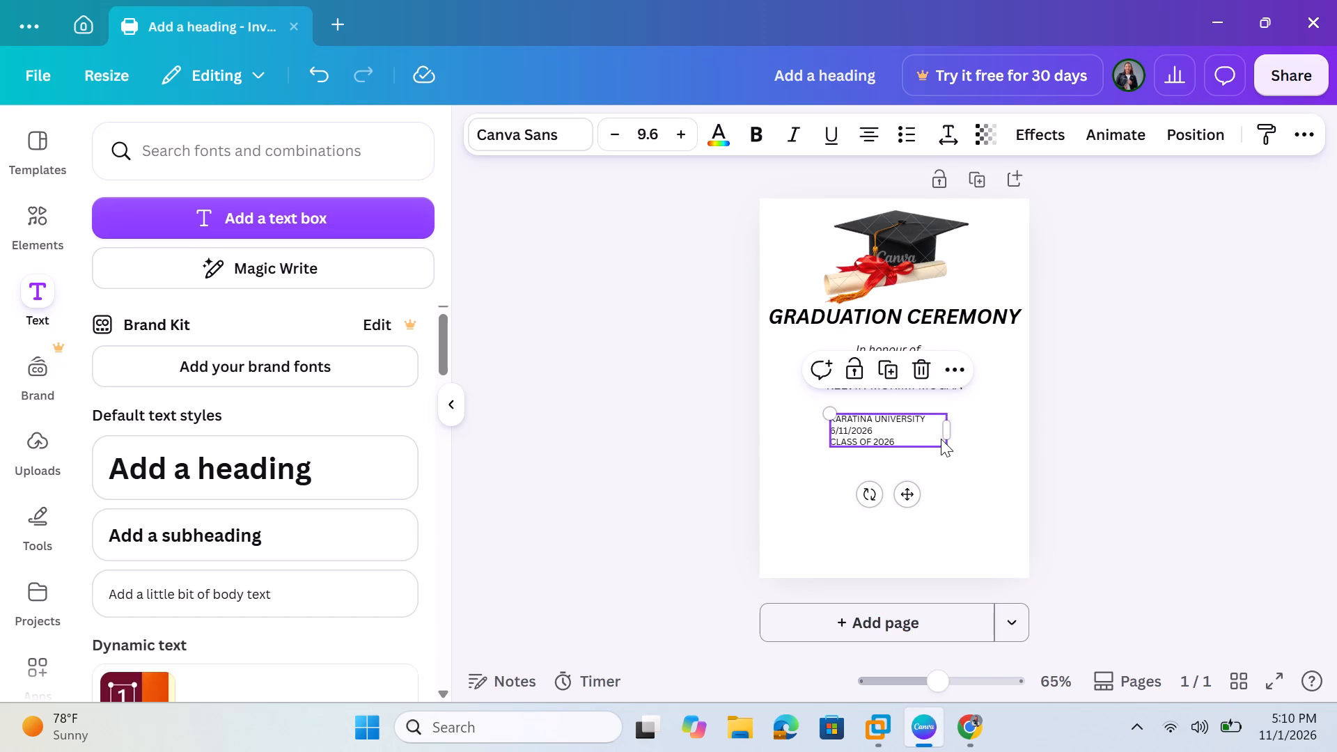
click(943, 439)
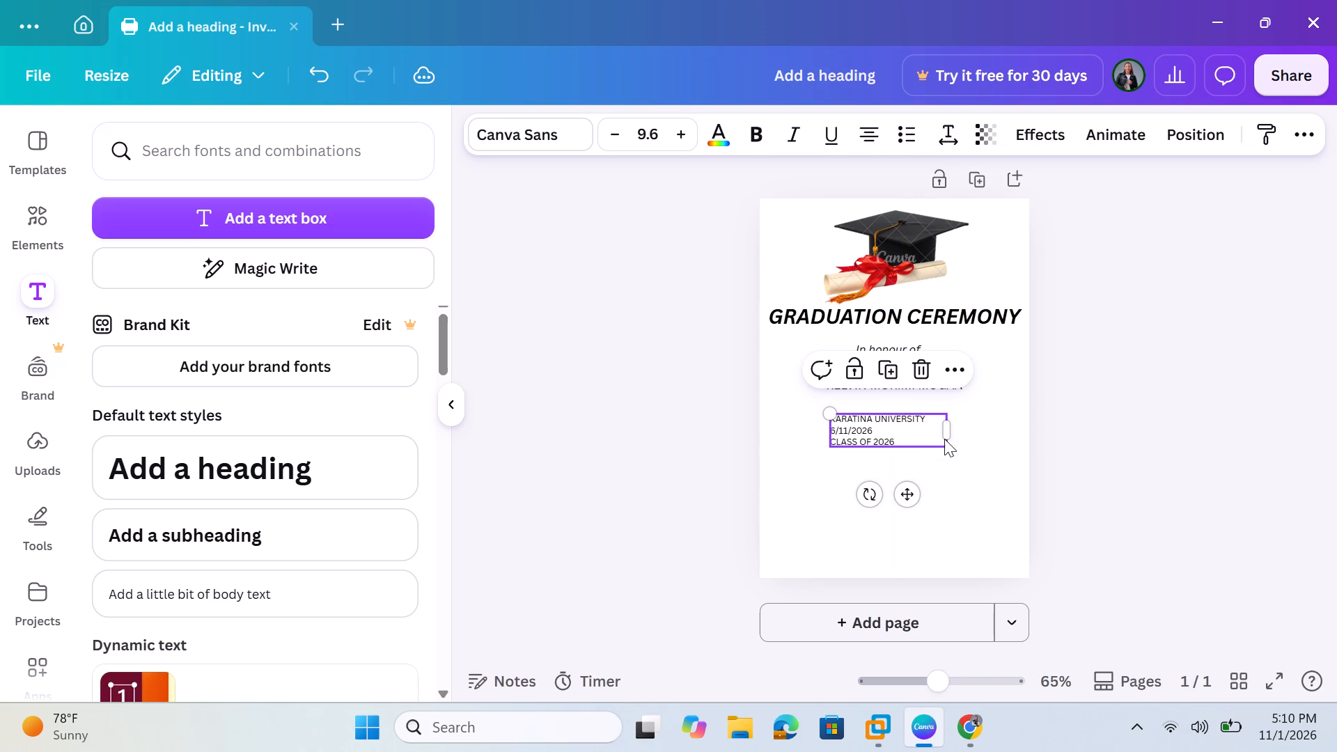
click(944, 439)
click(812, 476)
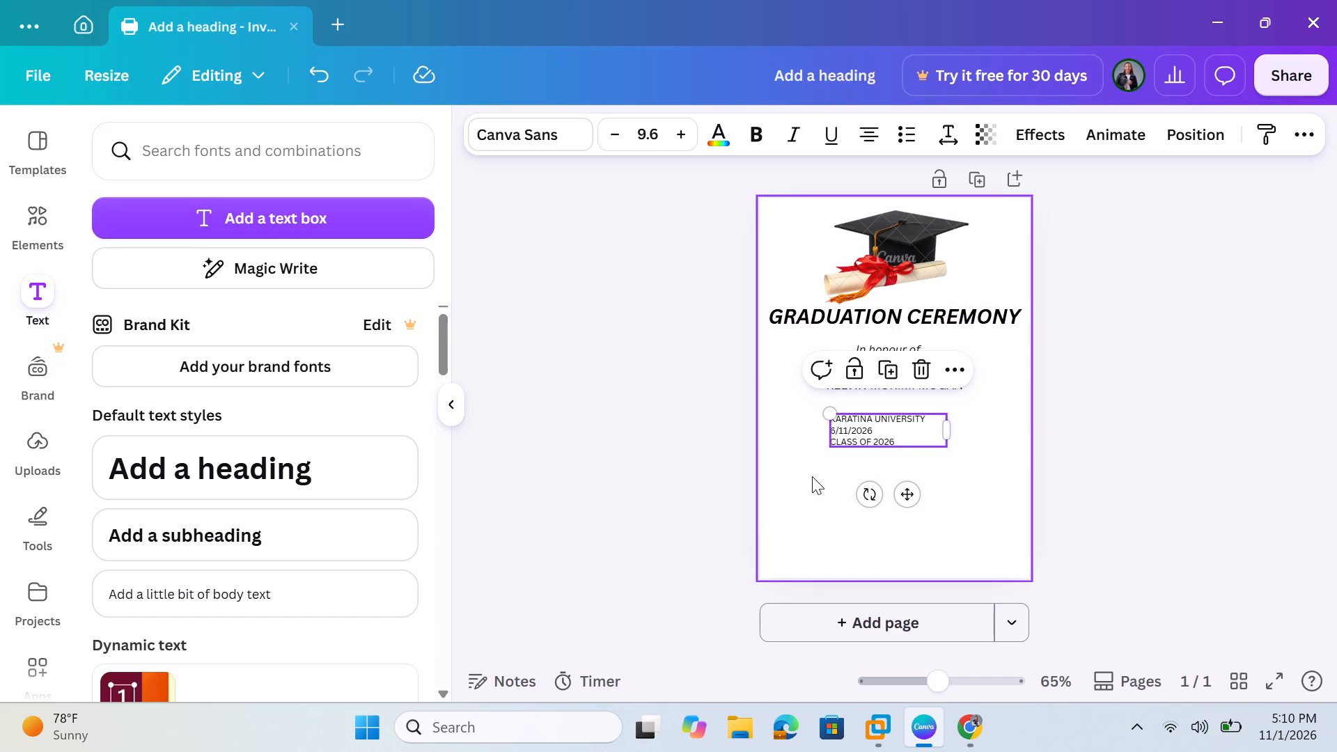
drag(875, 437, 855, 437)
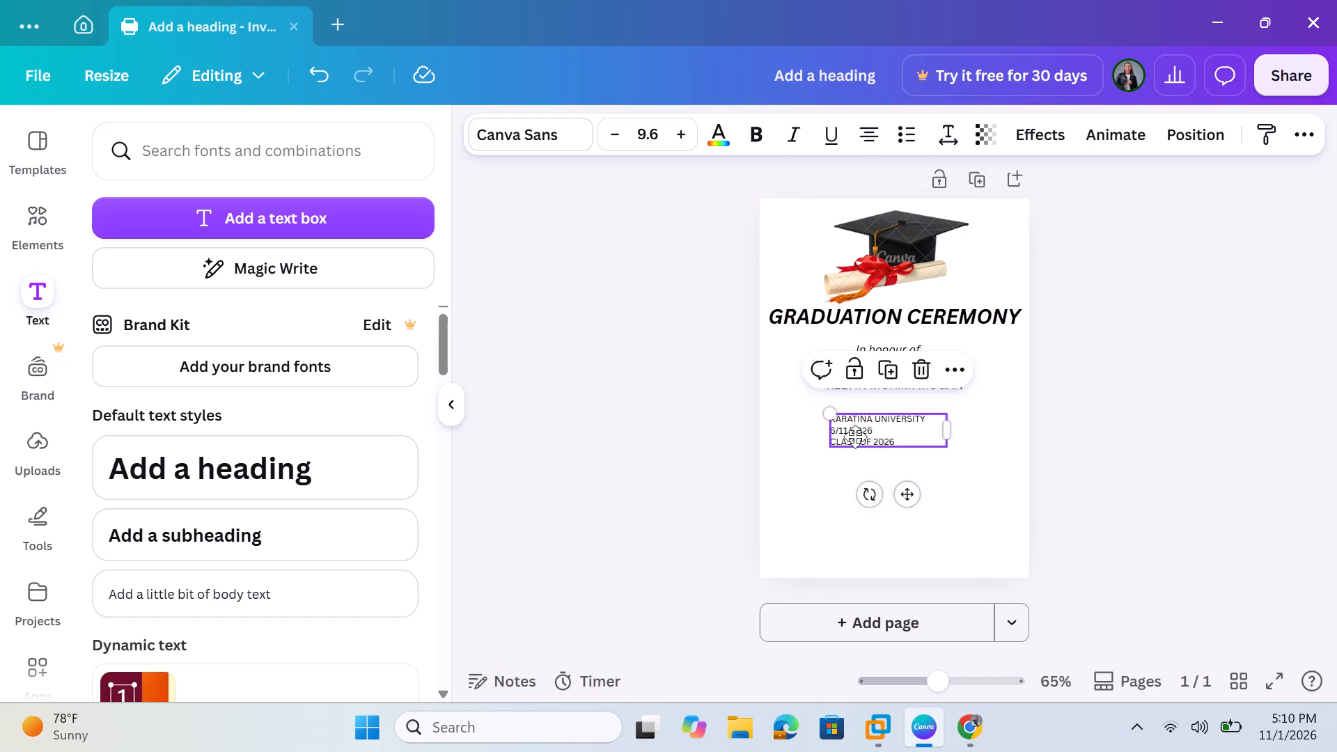
drag(855, 437, 842, 447)
drag(913, 435, 919, 436)
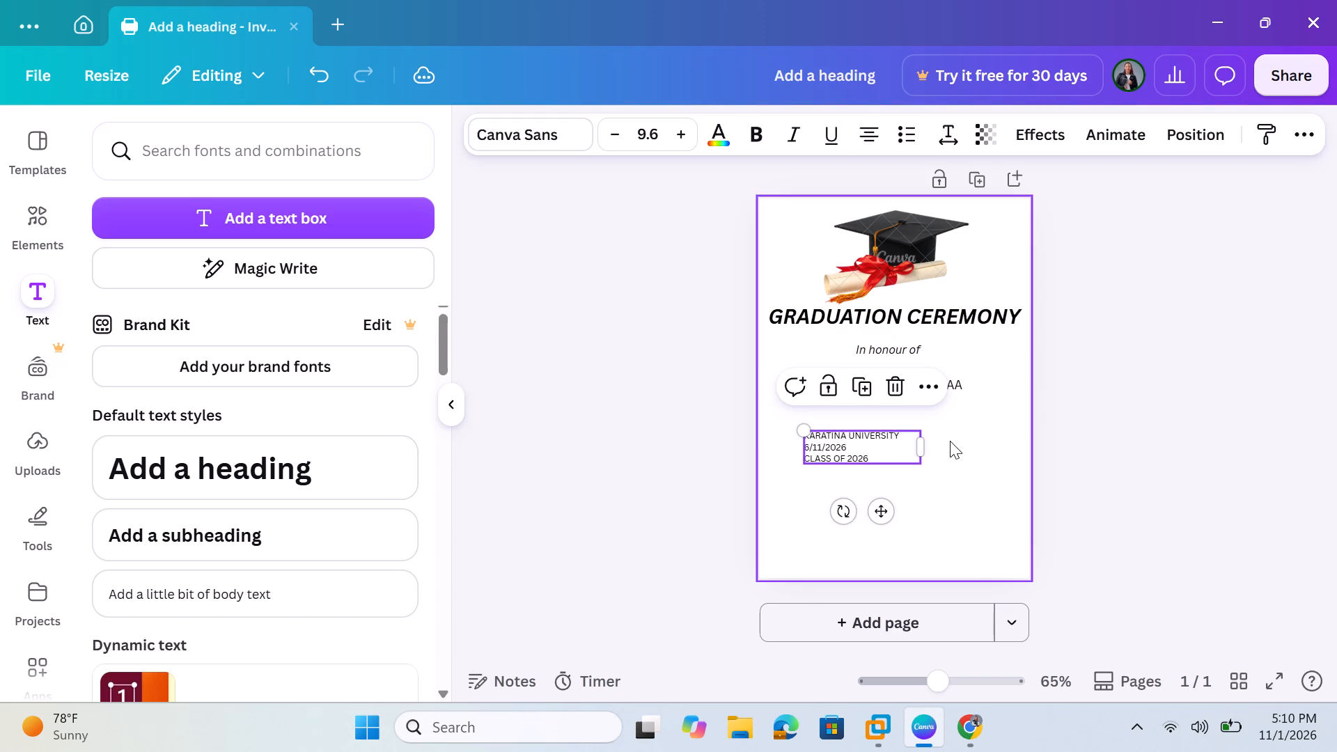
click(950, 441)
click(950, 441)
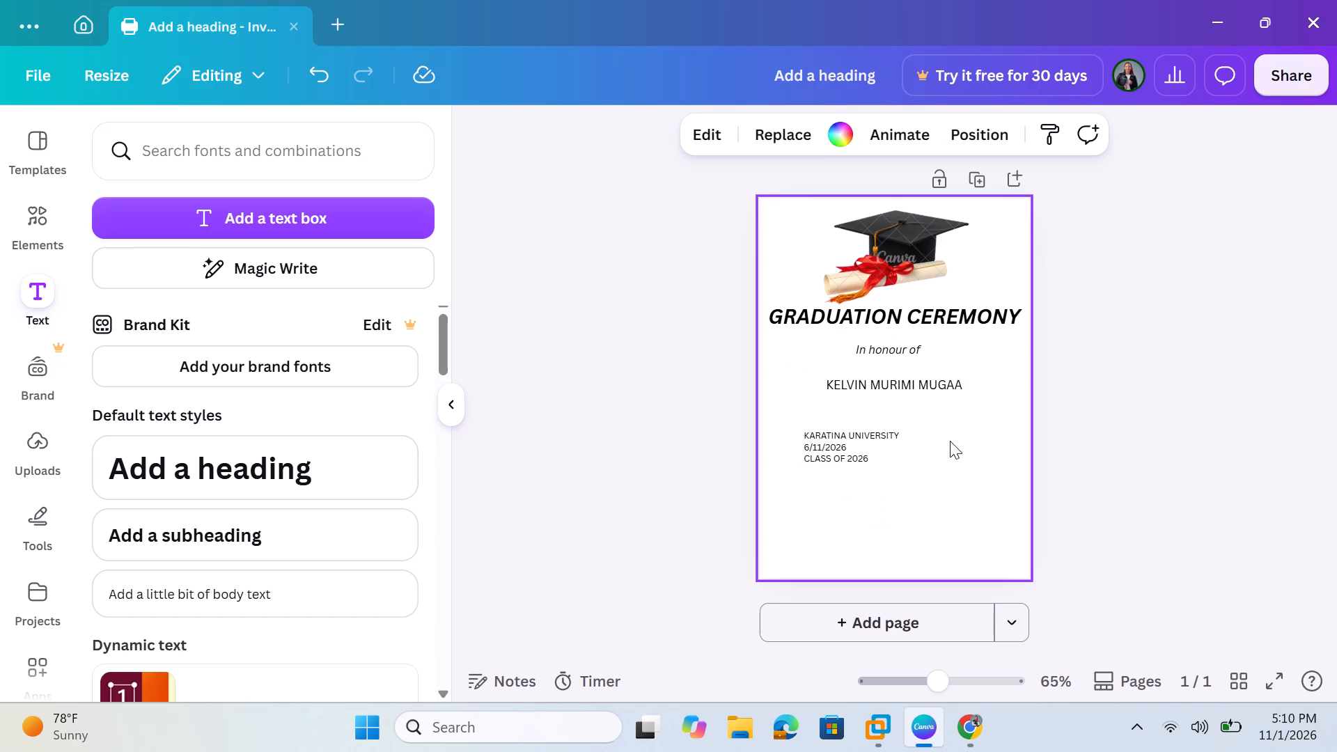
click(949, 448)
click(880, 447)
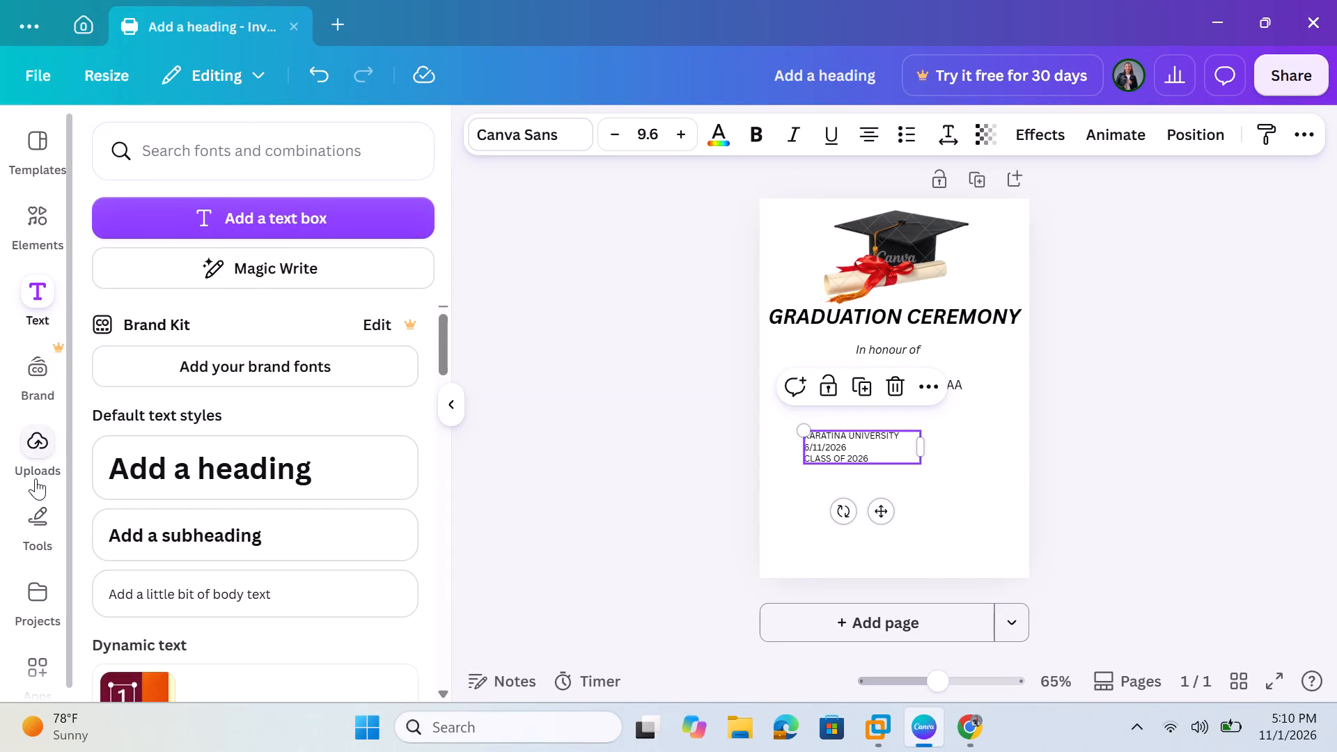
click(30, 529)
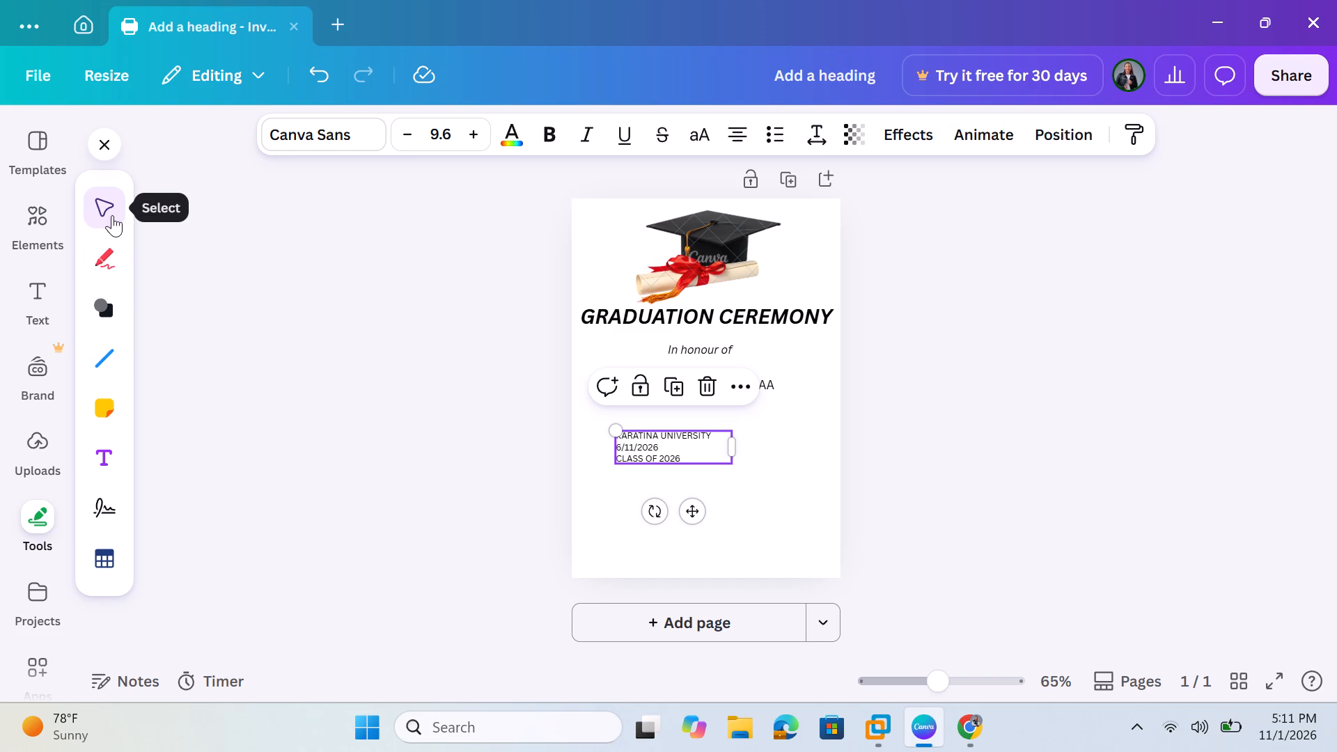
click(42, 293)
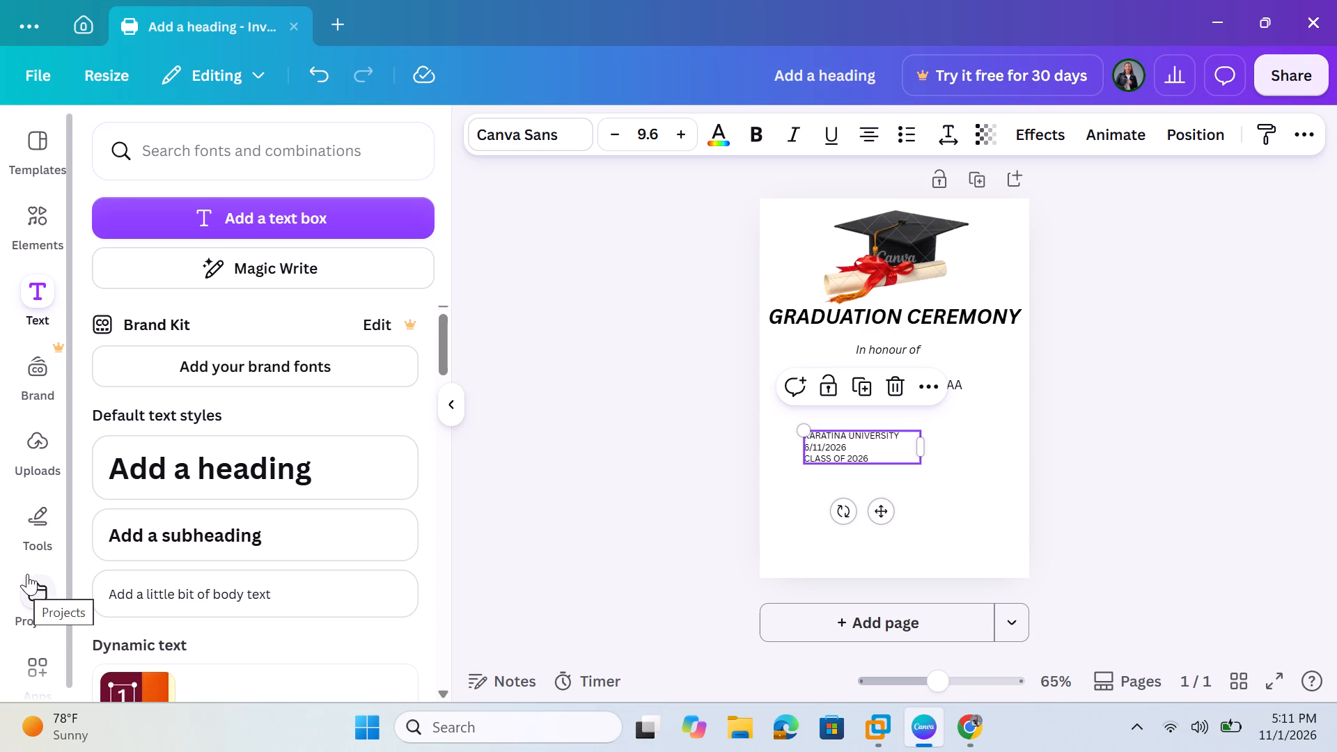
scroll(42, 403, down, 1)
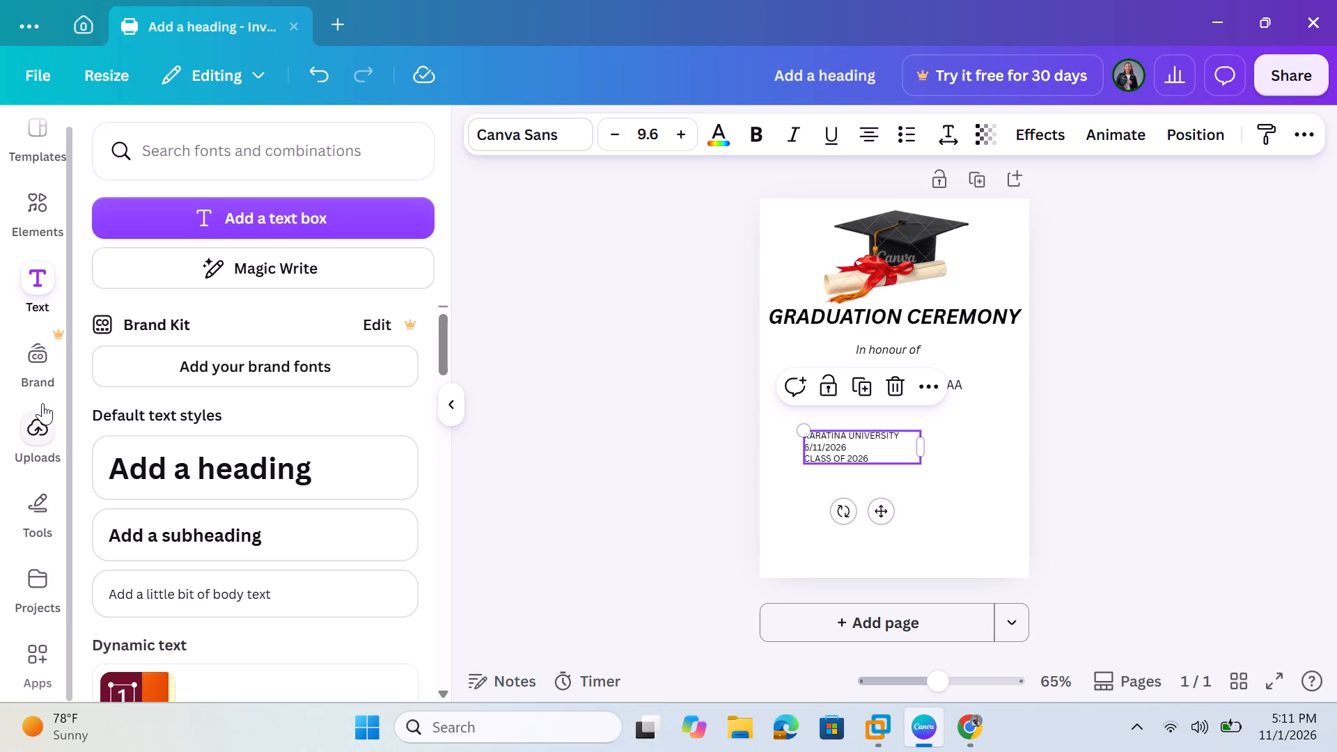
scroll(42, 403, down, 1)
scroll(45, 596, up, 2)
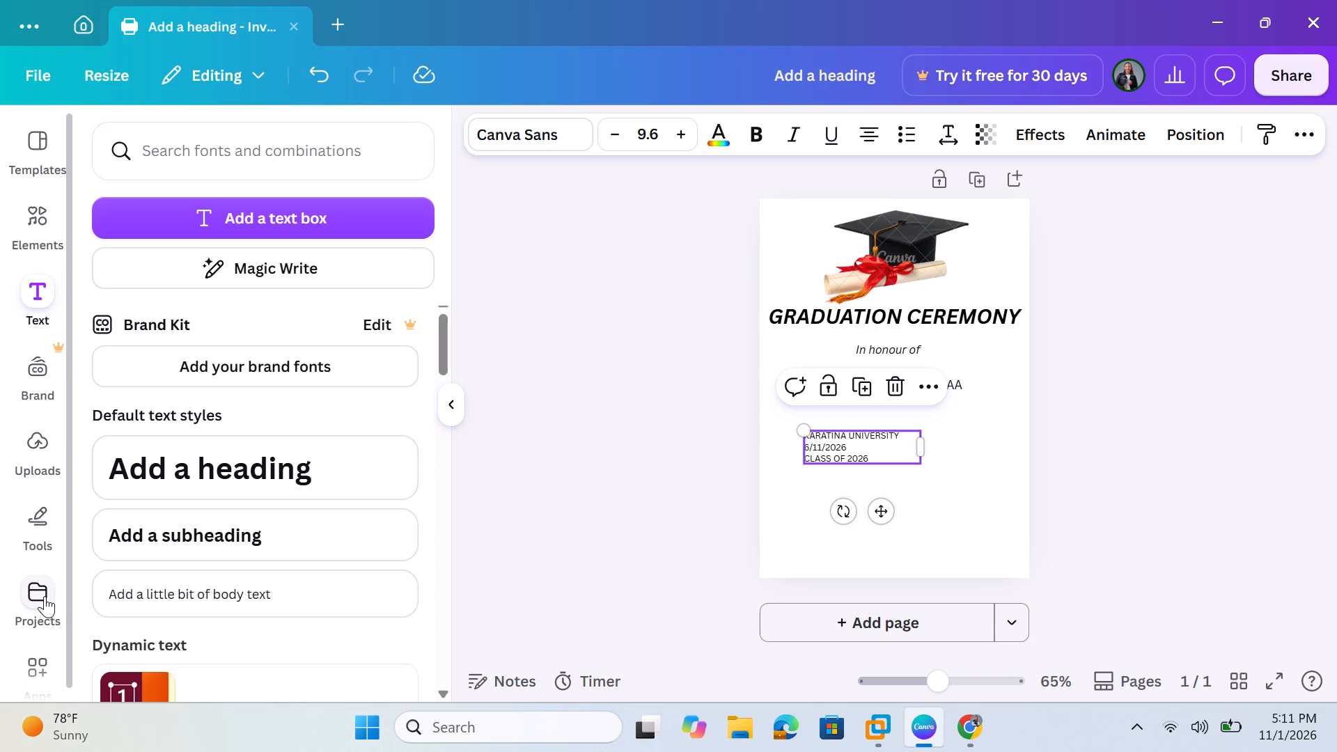
Clear the graduation cap element search and add a short horizontal black line over the graduate's name on the invitation.
click(52, 239)
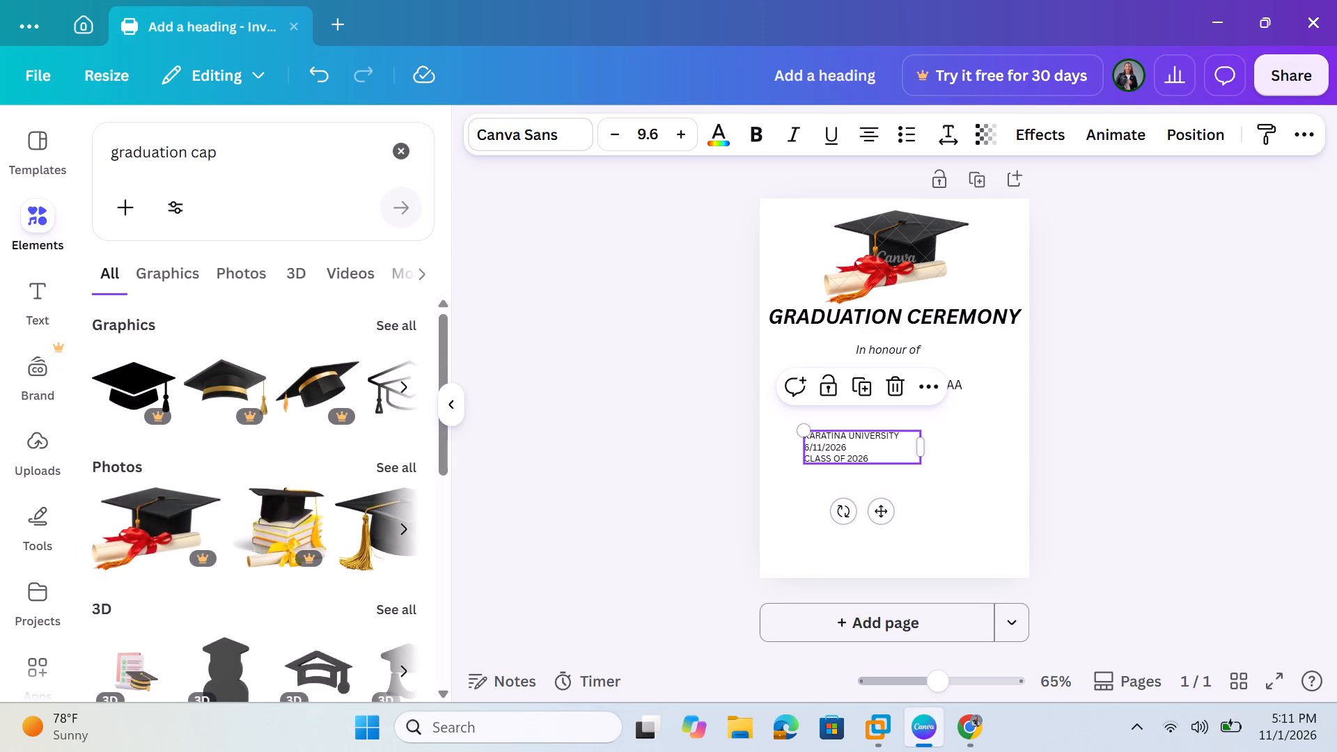
click(405, 150)
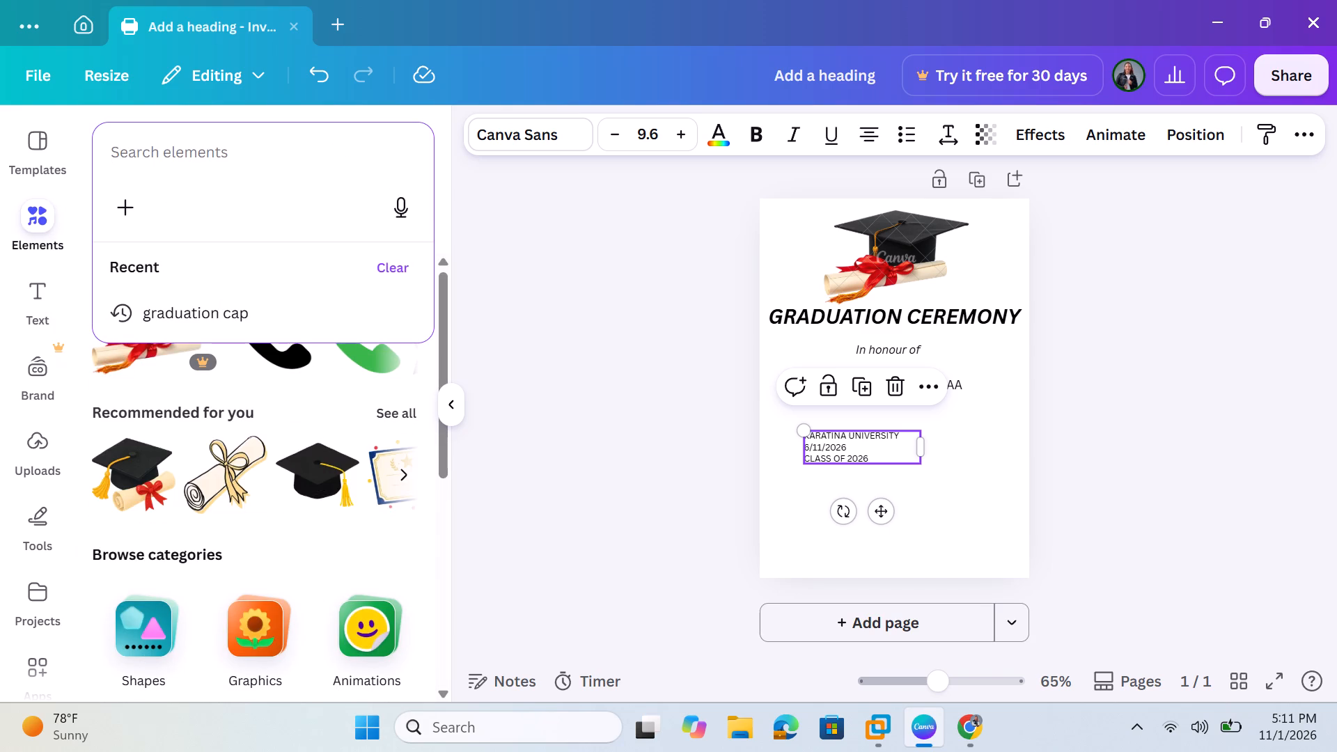
click(213, 177)
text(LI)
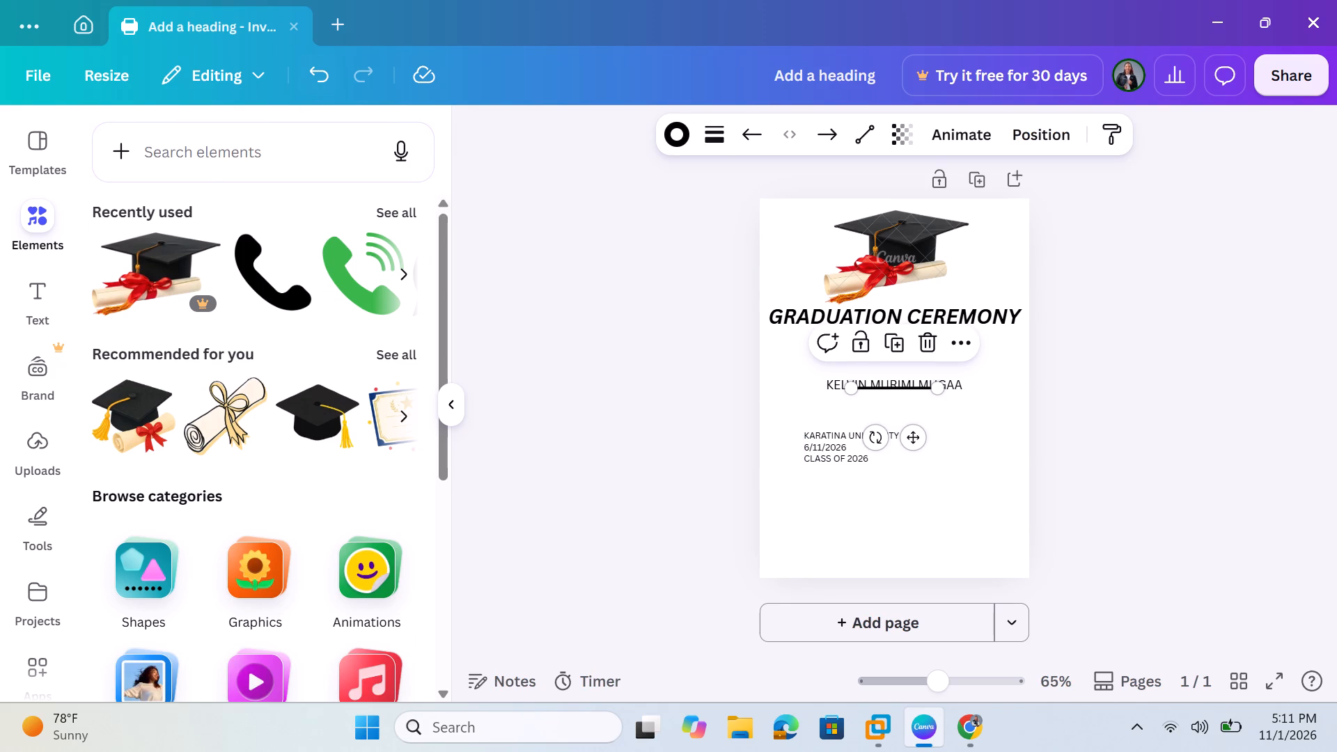
Search the elements library for LIN.
click(233, 164)
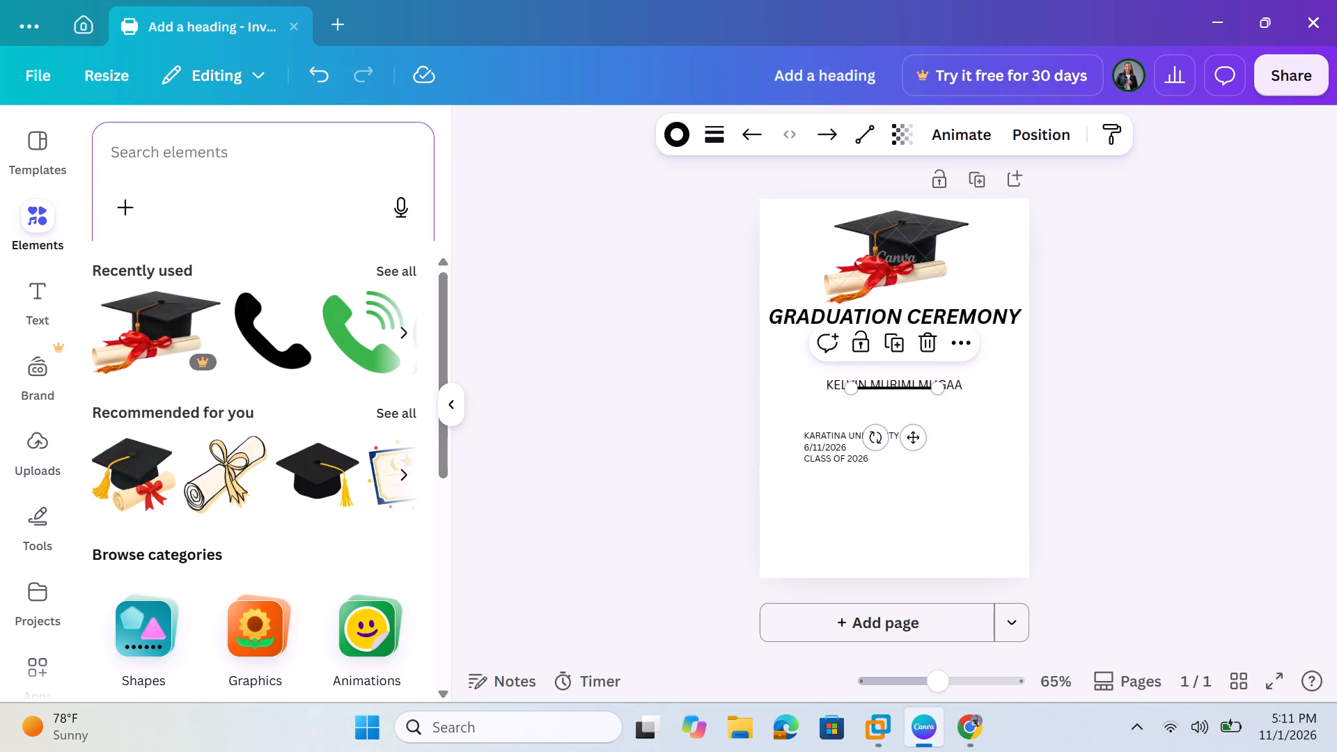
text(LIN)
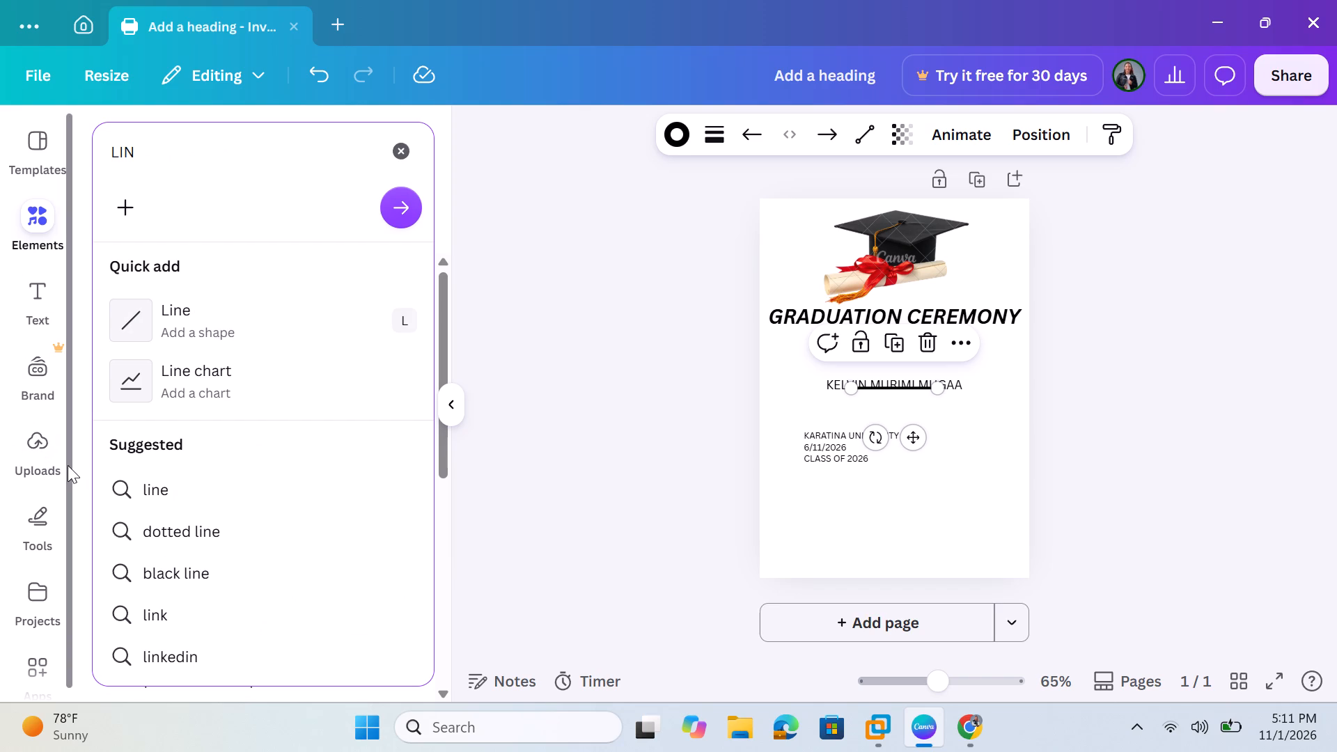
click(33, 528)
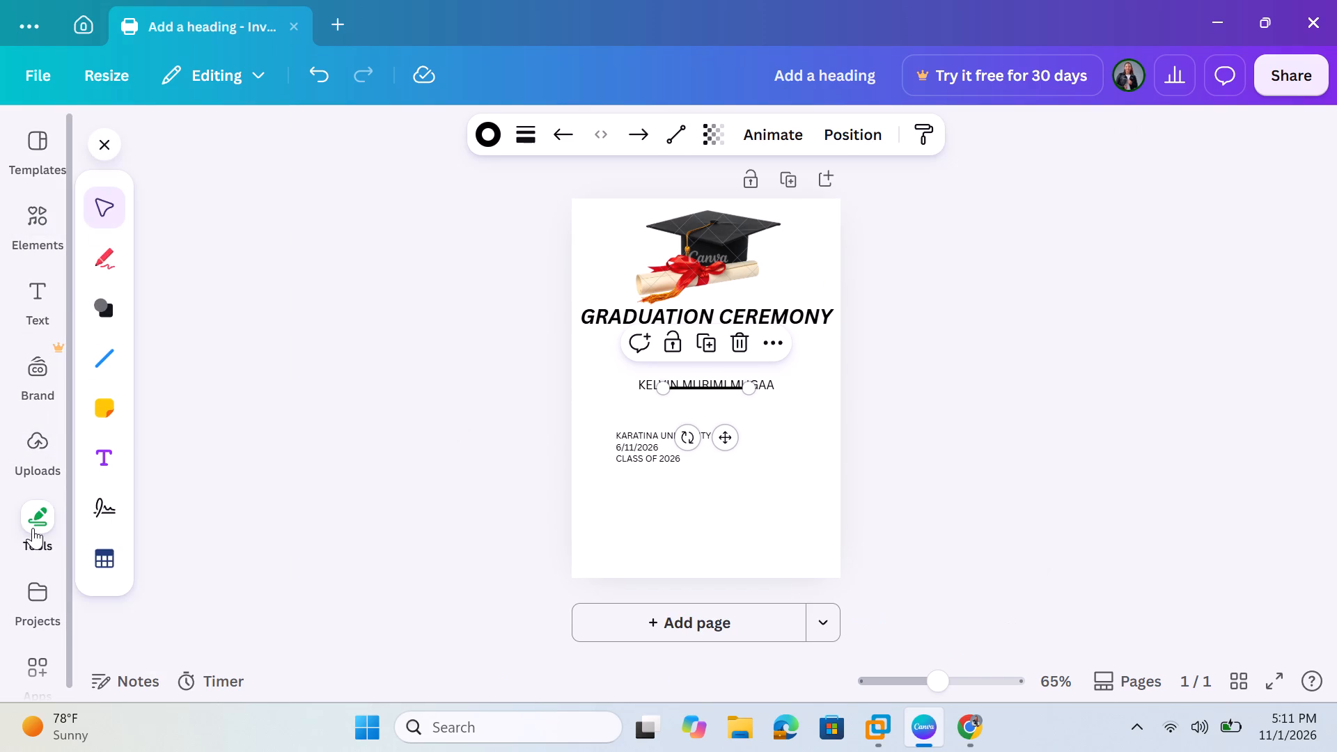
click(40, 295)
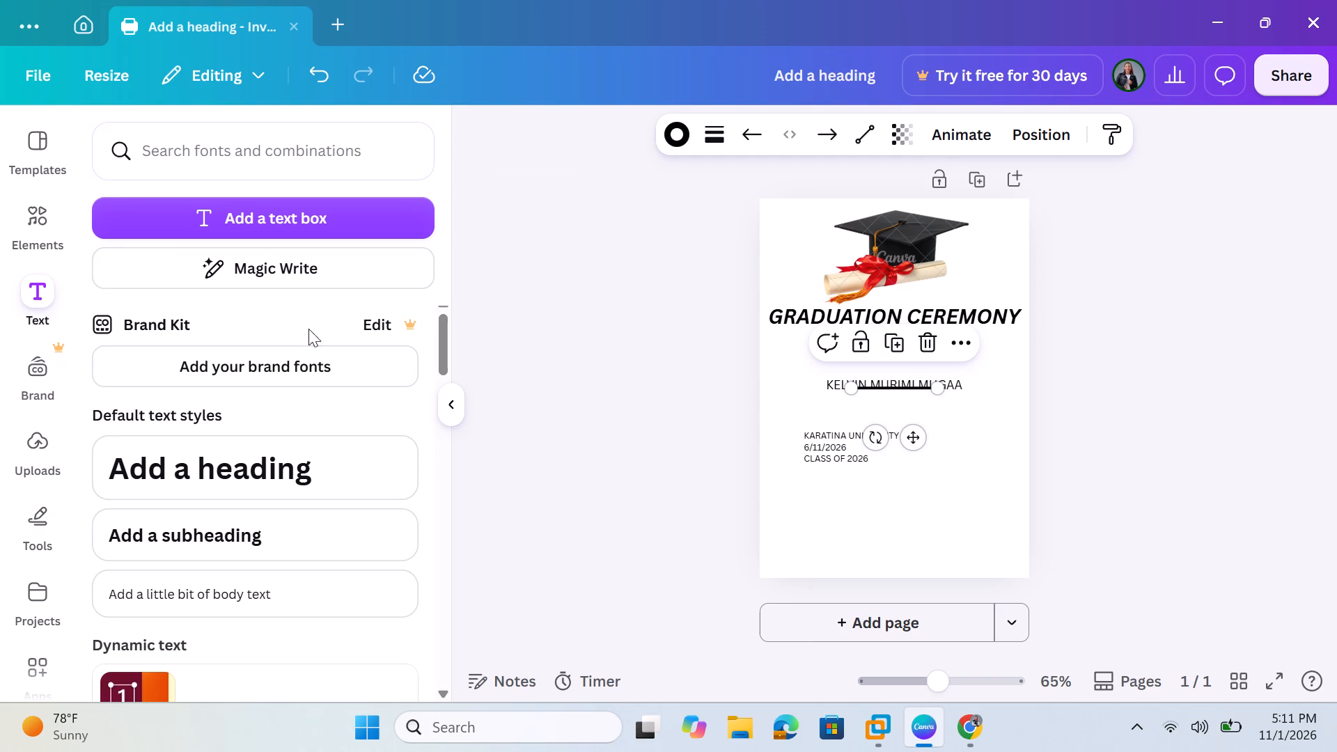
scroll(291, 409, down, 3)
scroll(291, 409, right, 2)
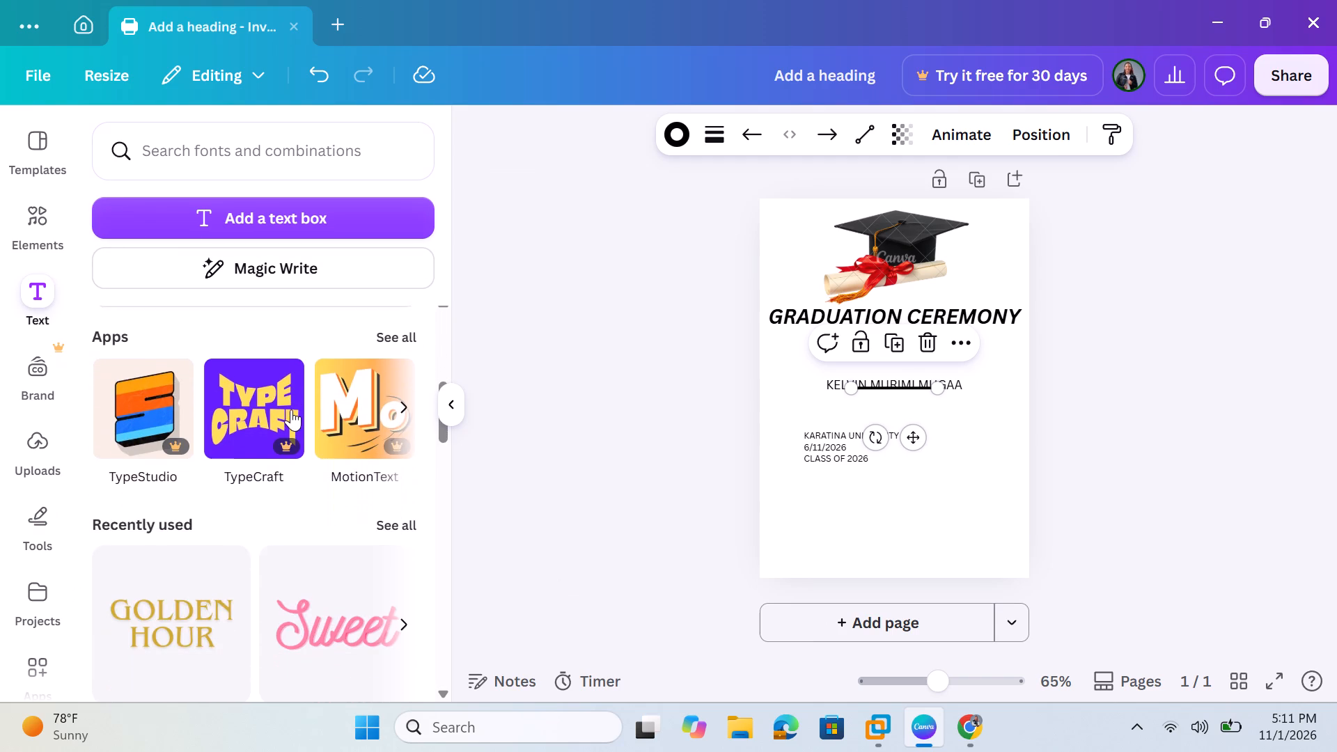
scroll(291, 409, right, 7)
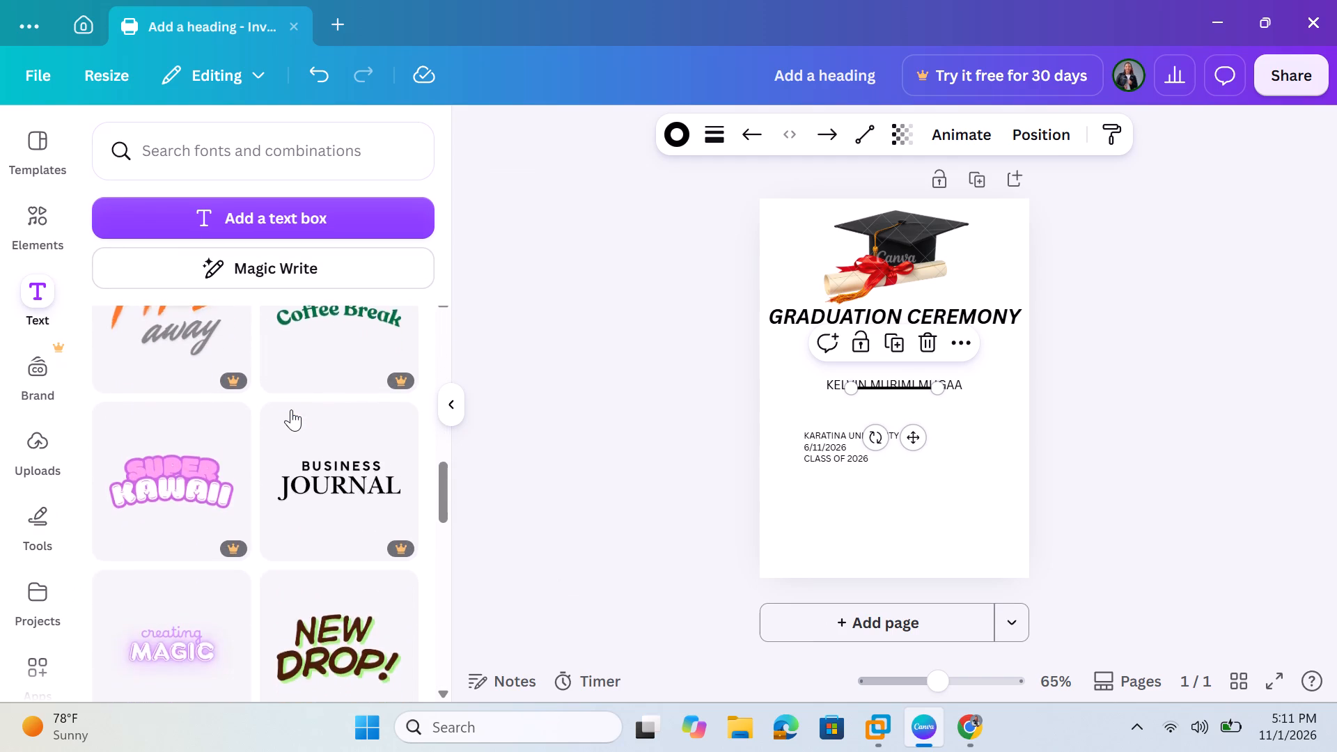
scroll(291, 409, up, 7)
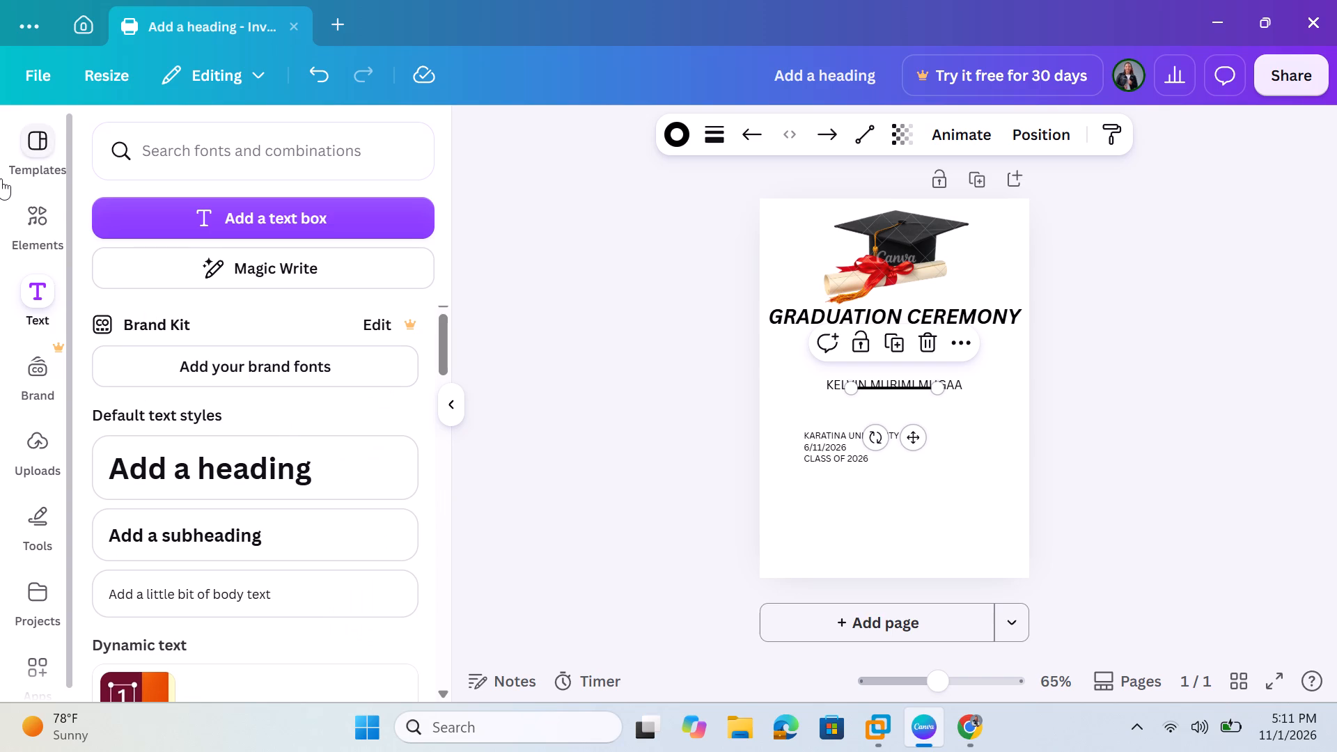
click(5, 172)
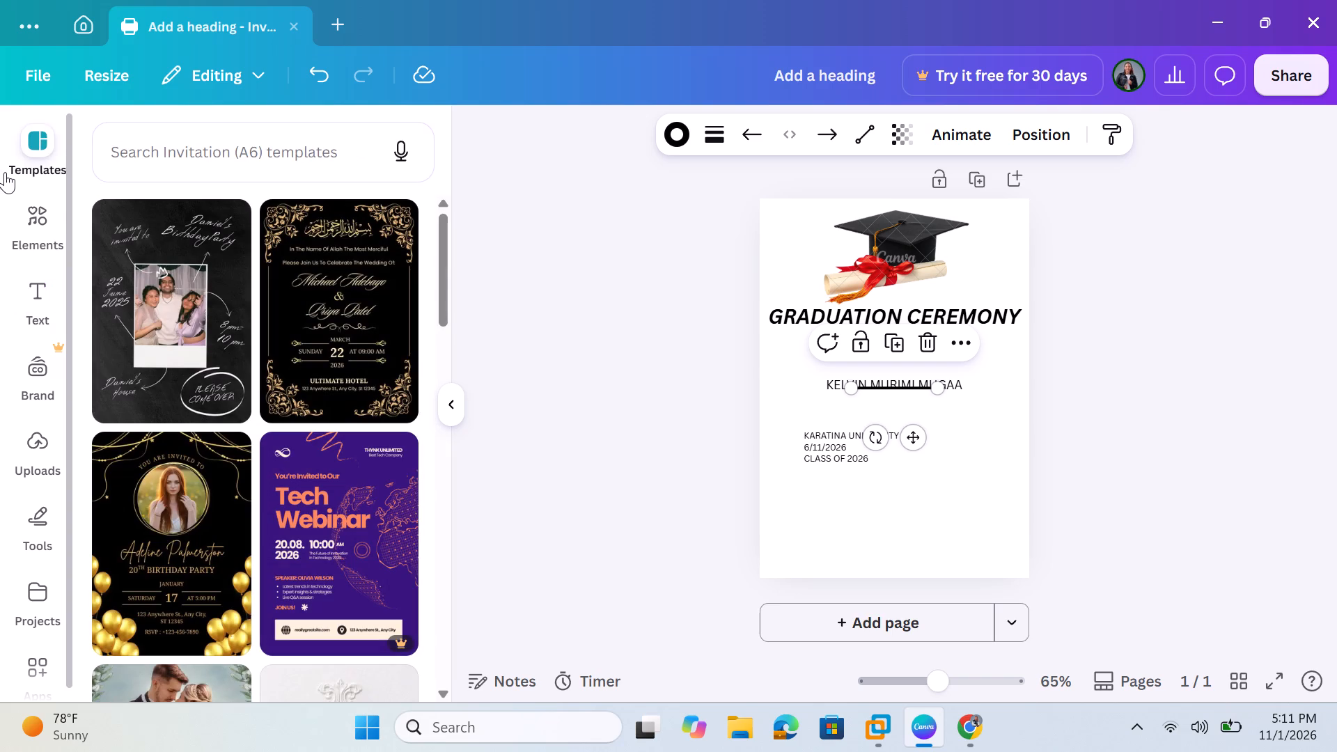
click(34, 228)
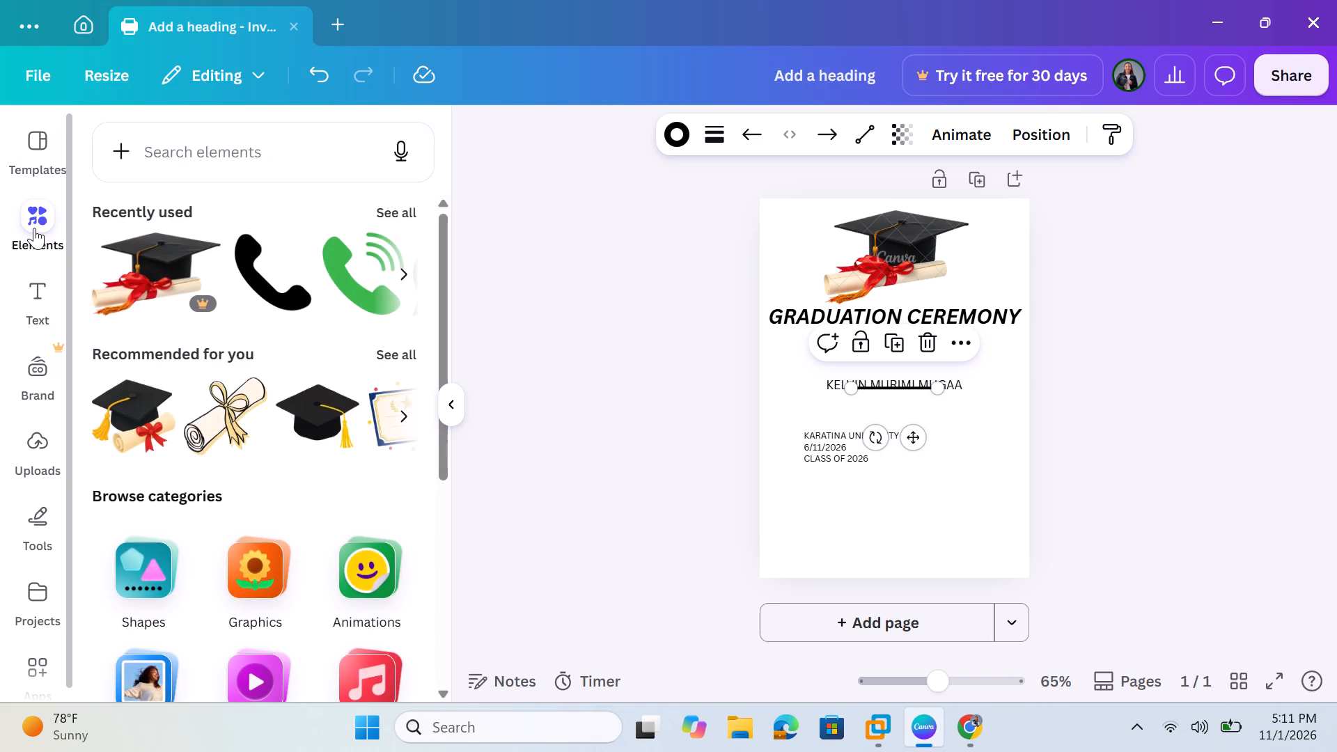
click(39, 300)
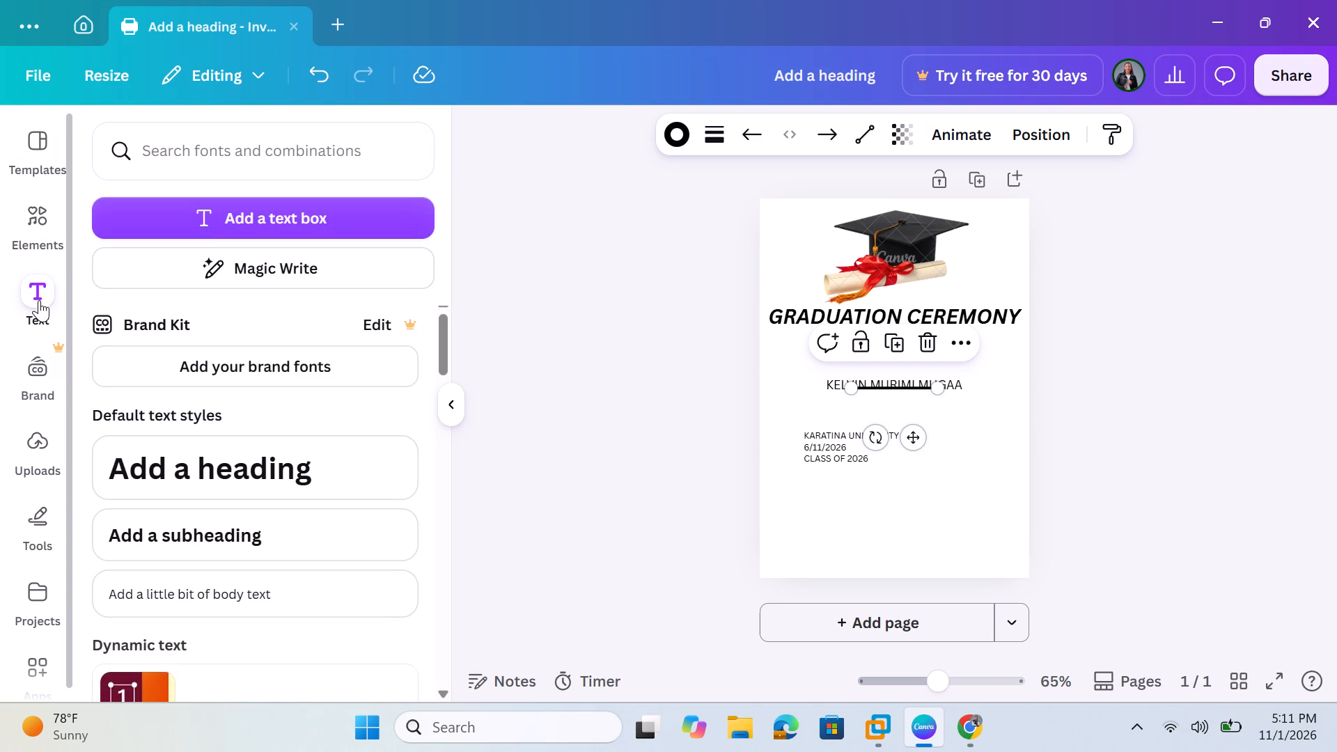
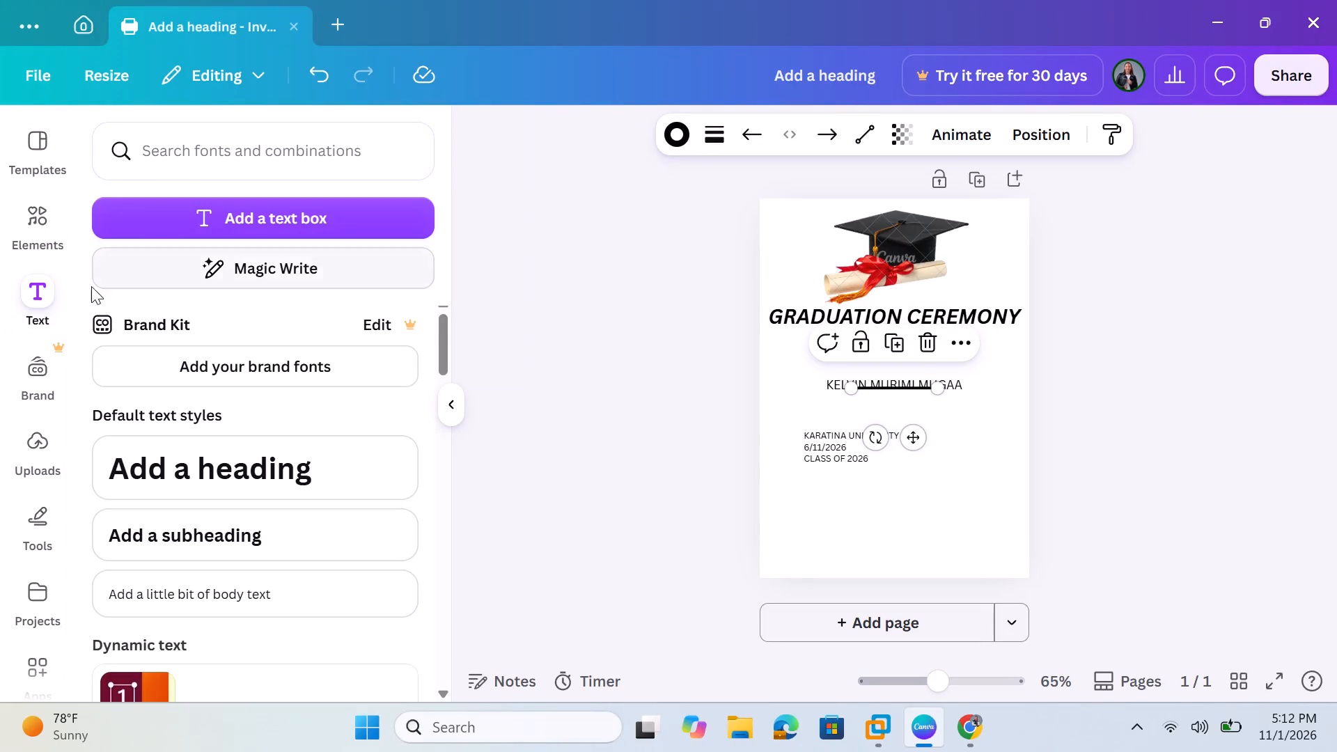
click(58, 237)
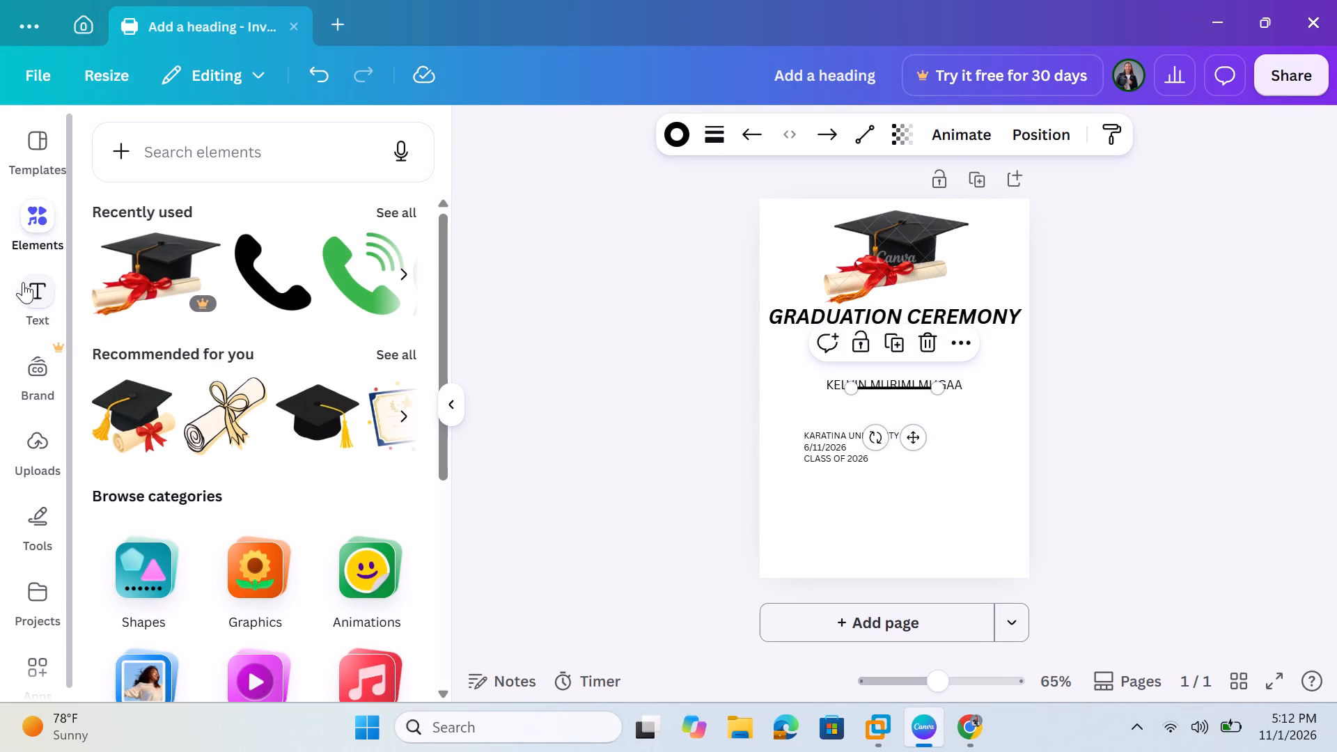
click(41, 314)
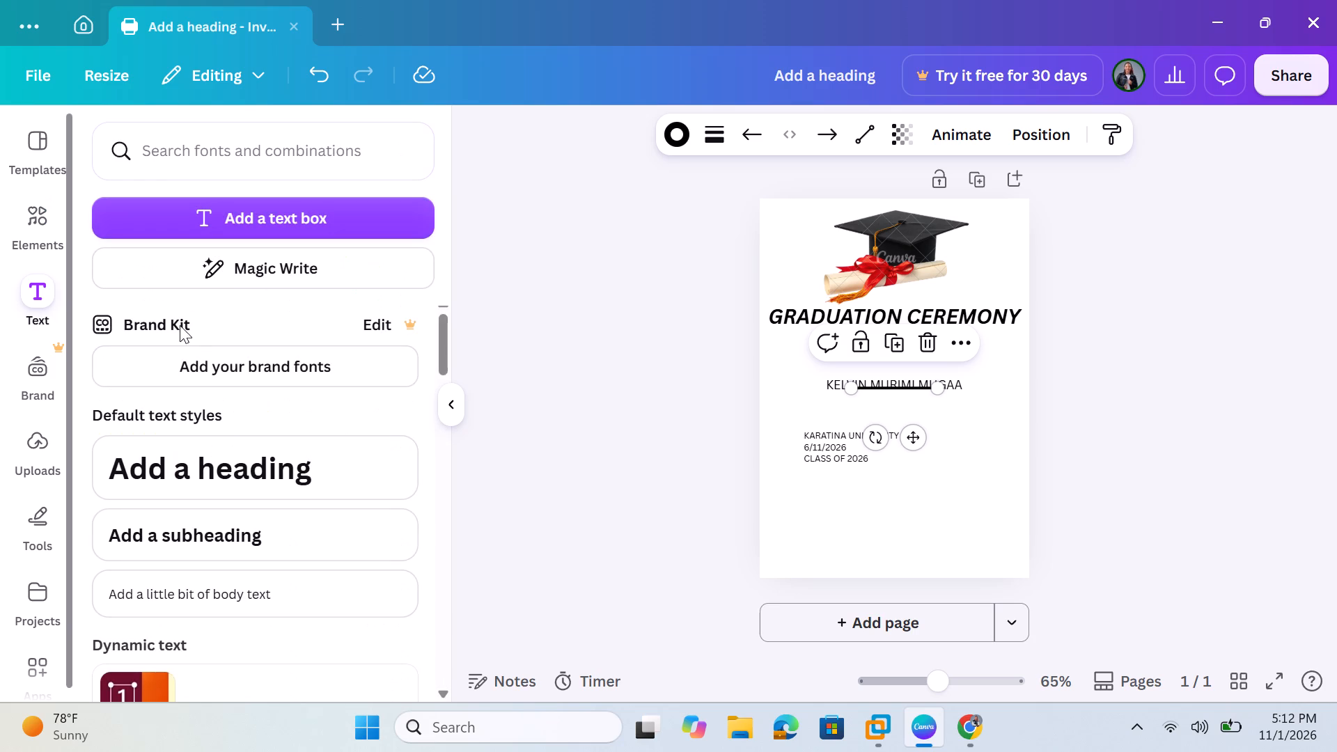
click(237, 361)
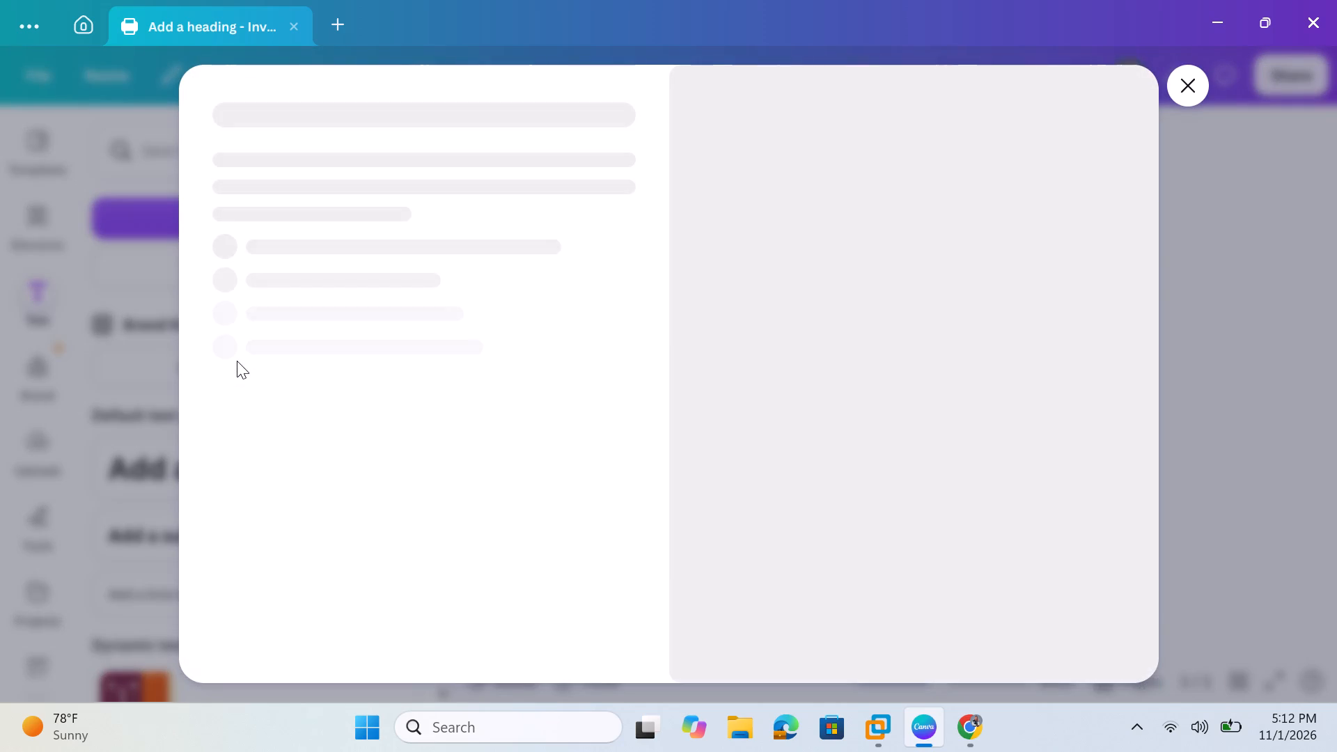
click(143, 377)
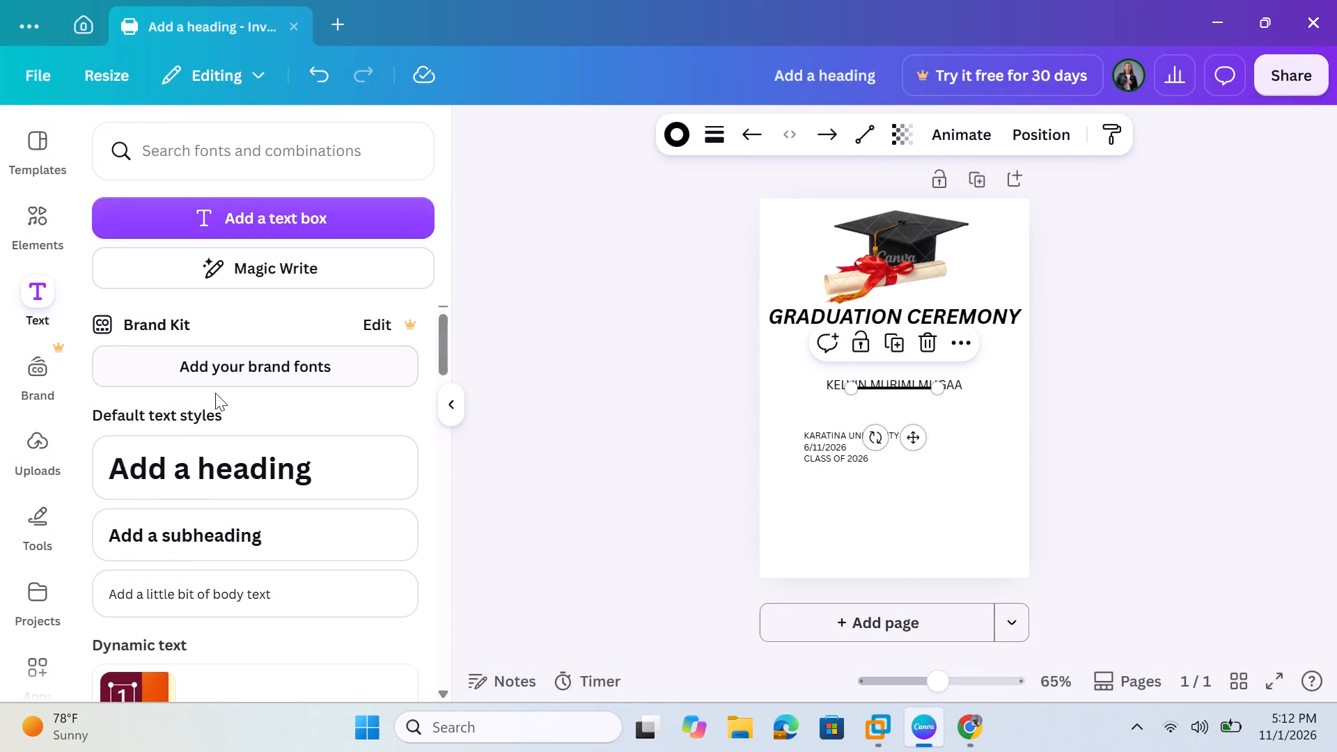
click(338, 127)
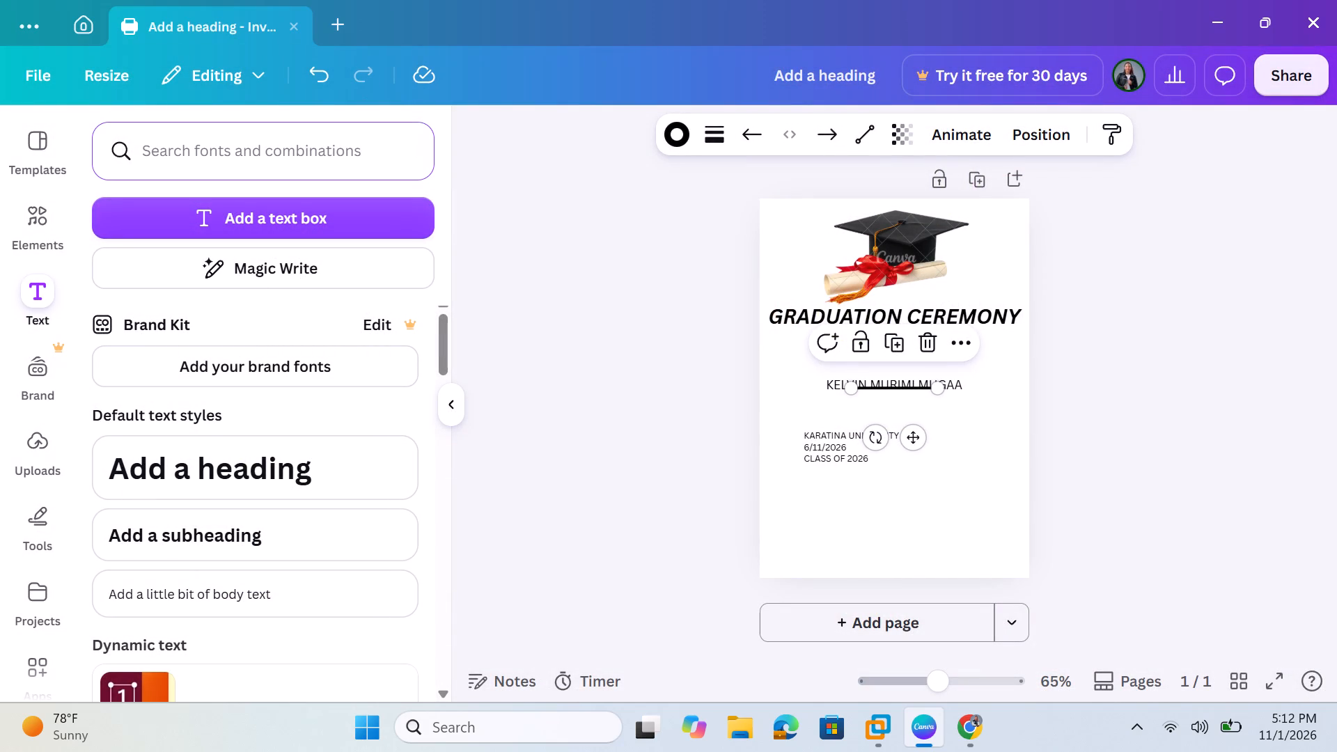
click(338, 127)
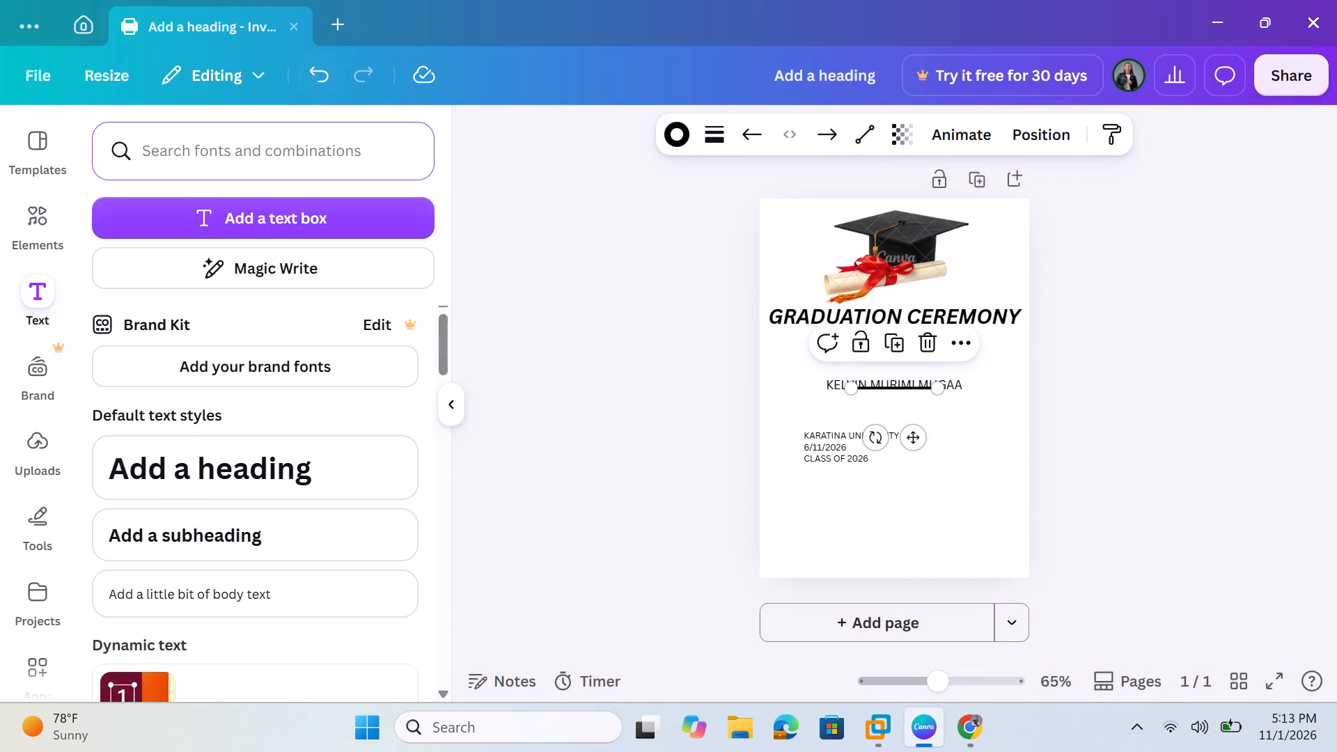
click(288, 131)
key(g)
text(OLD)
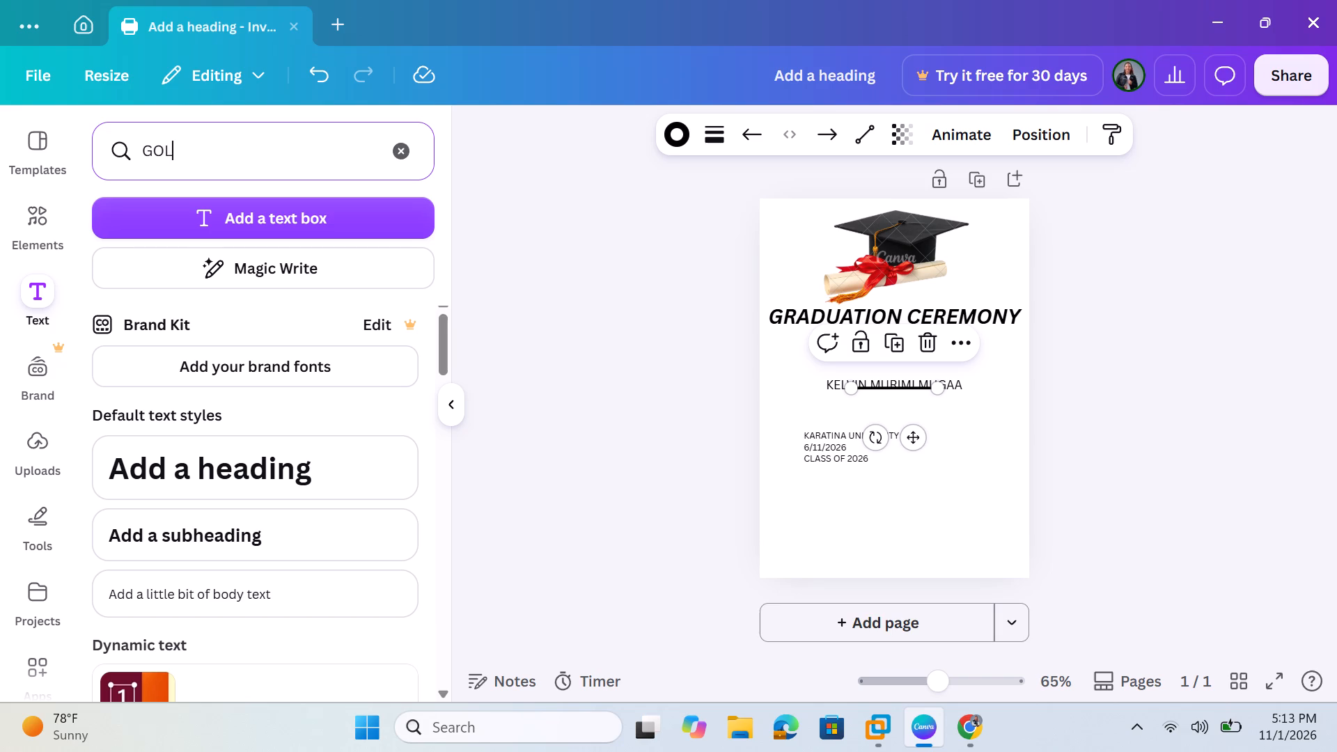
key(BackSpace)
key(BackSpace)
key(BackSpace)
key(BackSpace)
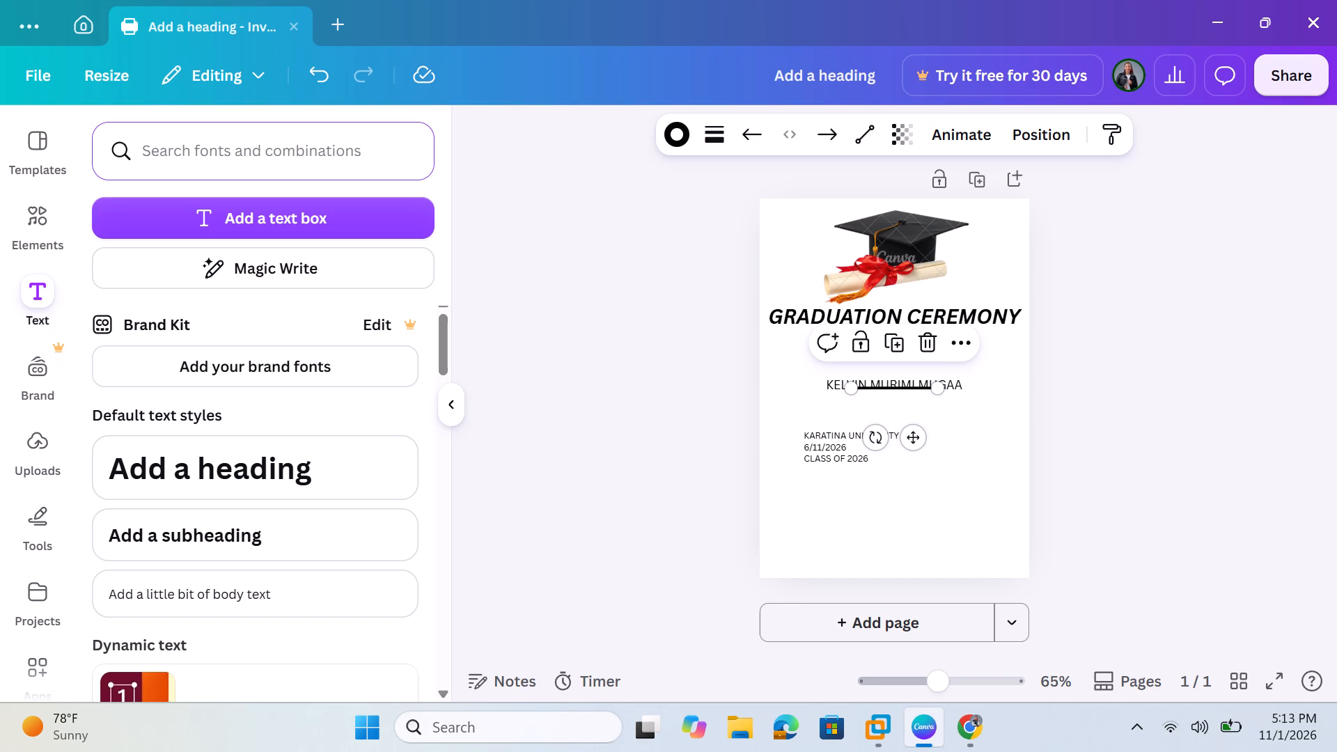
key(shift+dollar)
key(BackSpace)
Search the fonts and text combinations for #FFD700 and clear the search.
key(shift+numbersign)
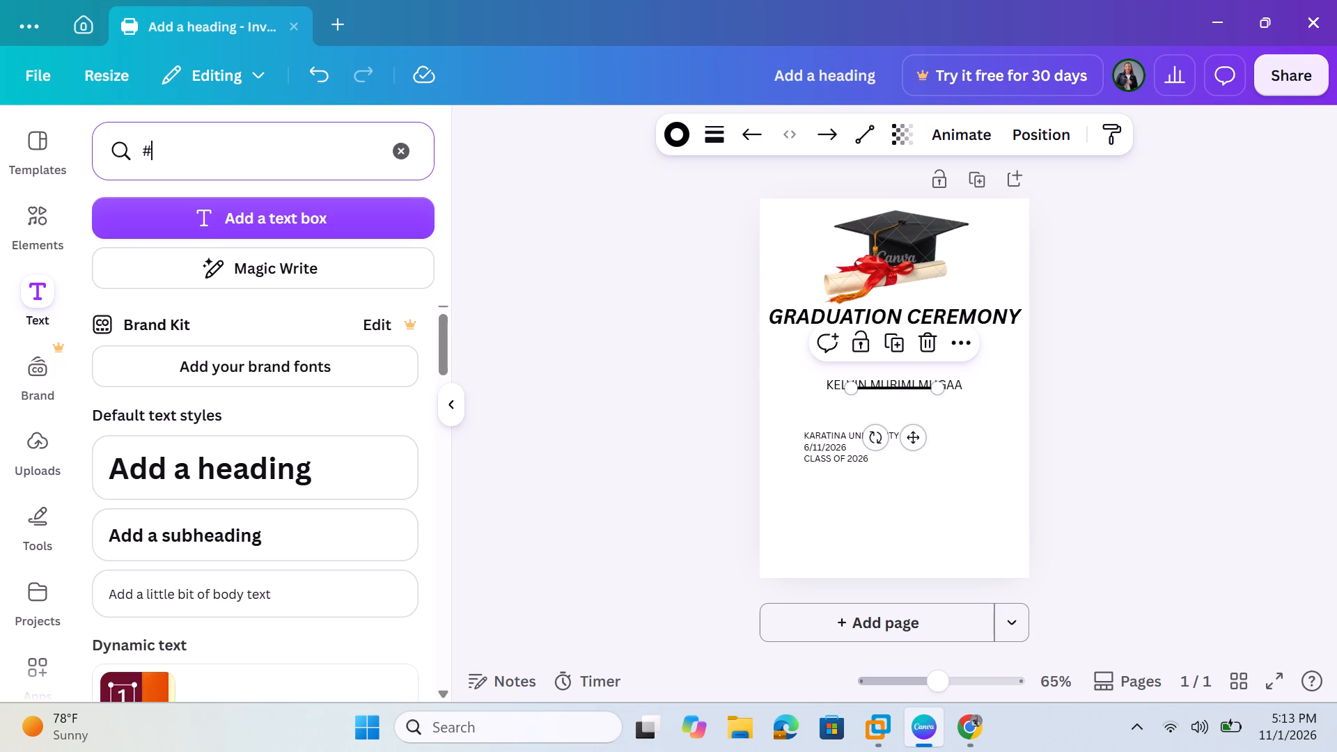
text(FF)
key(d)
text(700)
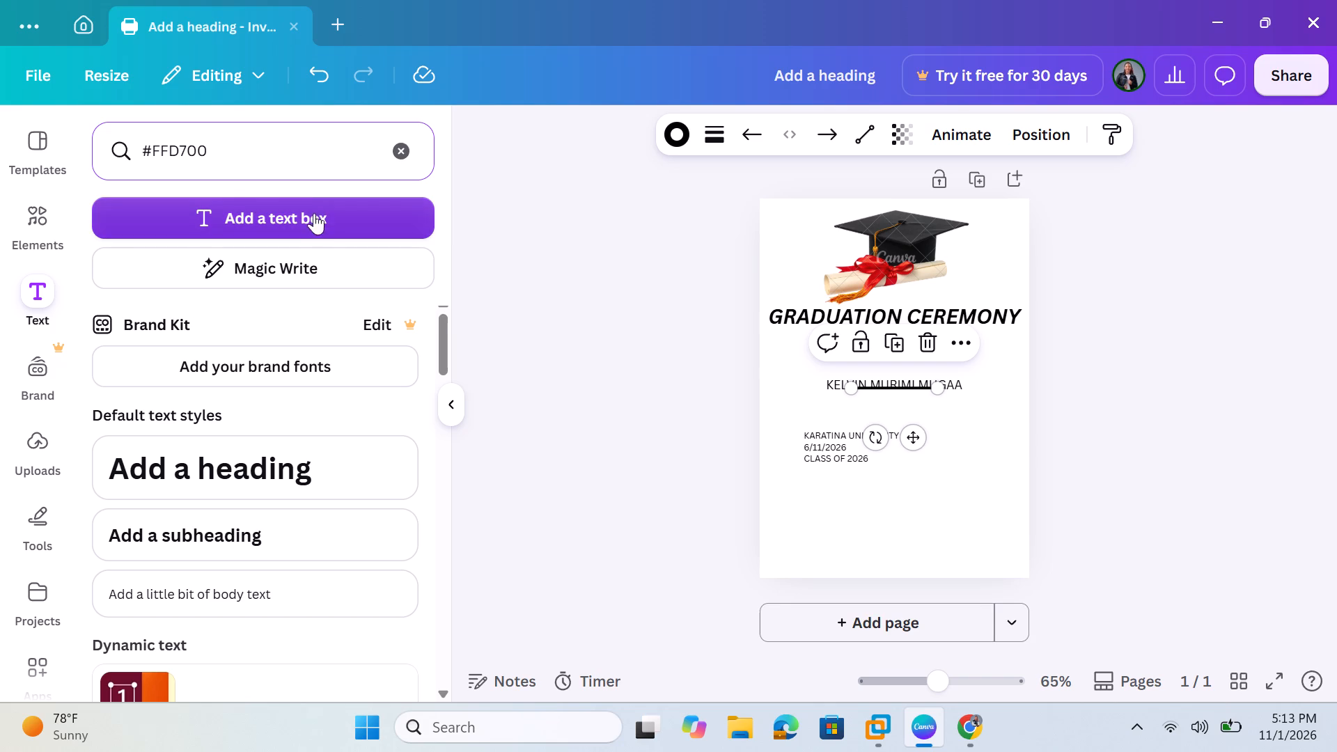
scroll(345, 132, down, 2)
scroll(345, 132, up, 1)
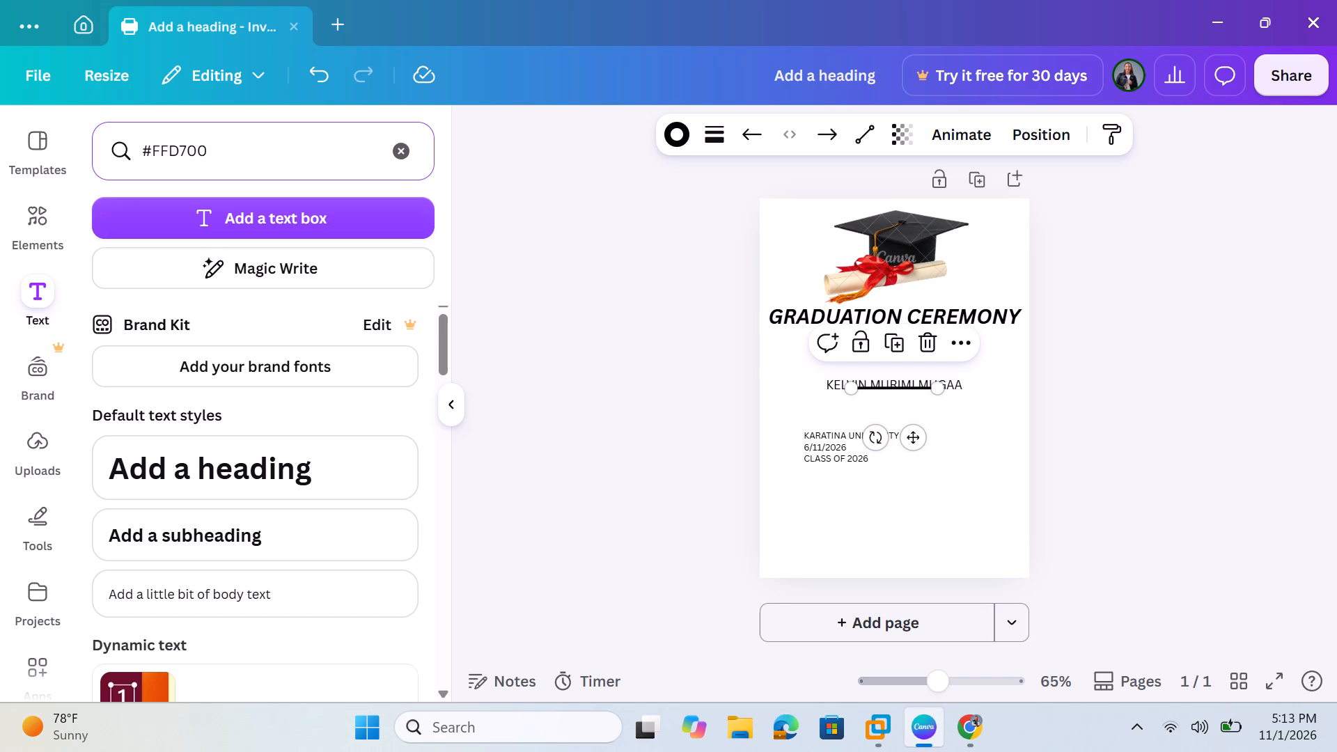
scroll(345, 132, up, 1)
click(321, 170)
key(space)
key(space)
key(Return)
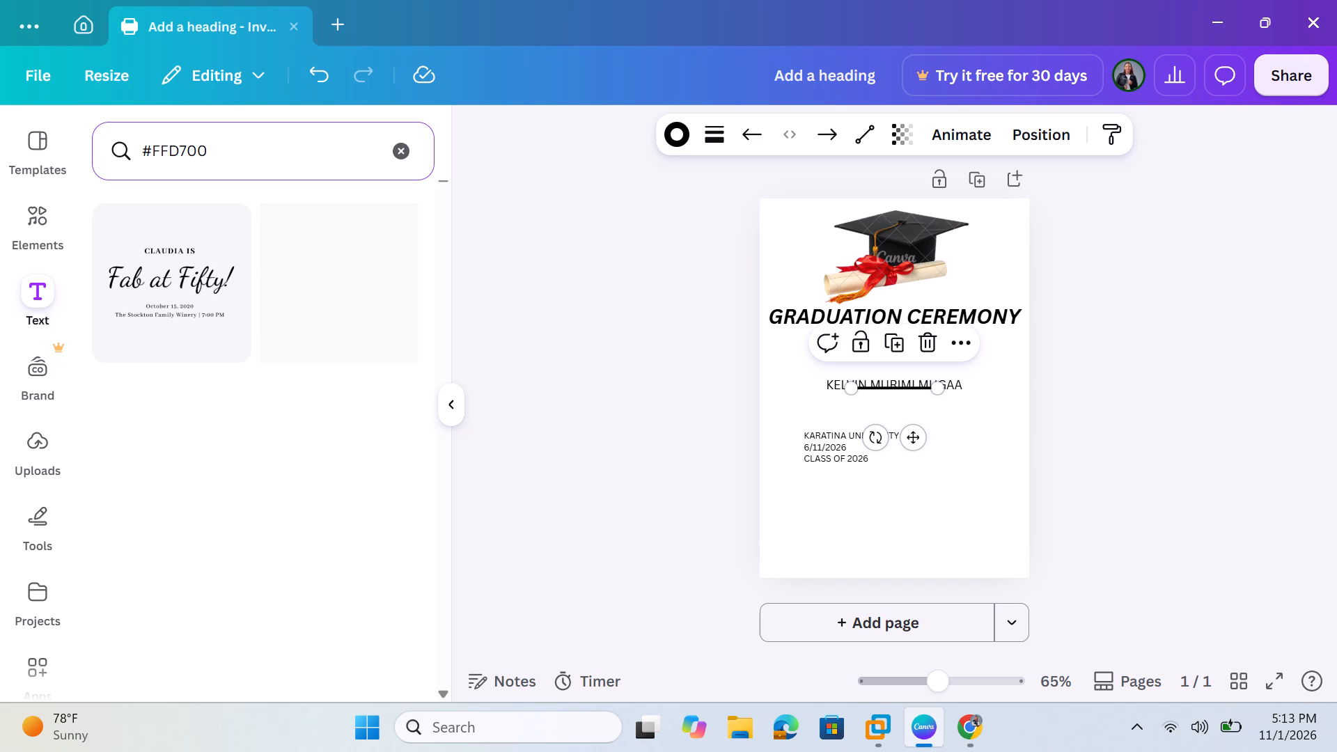
click(405, 146)
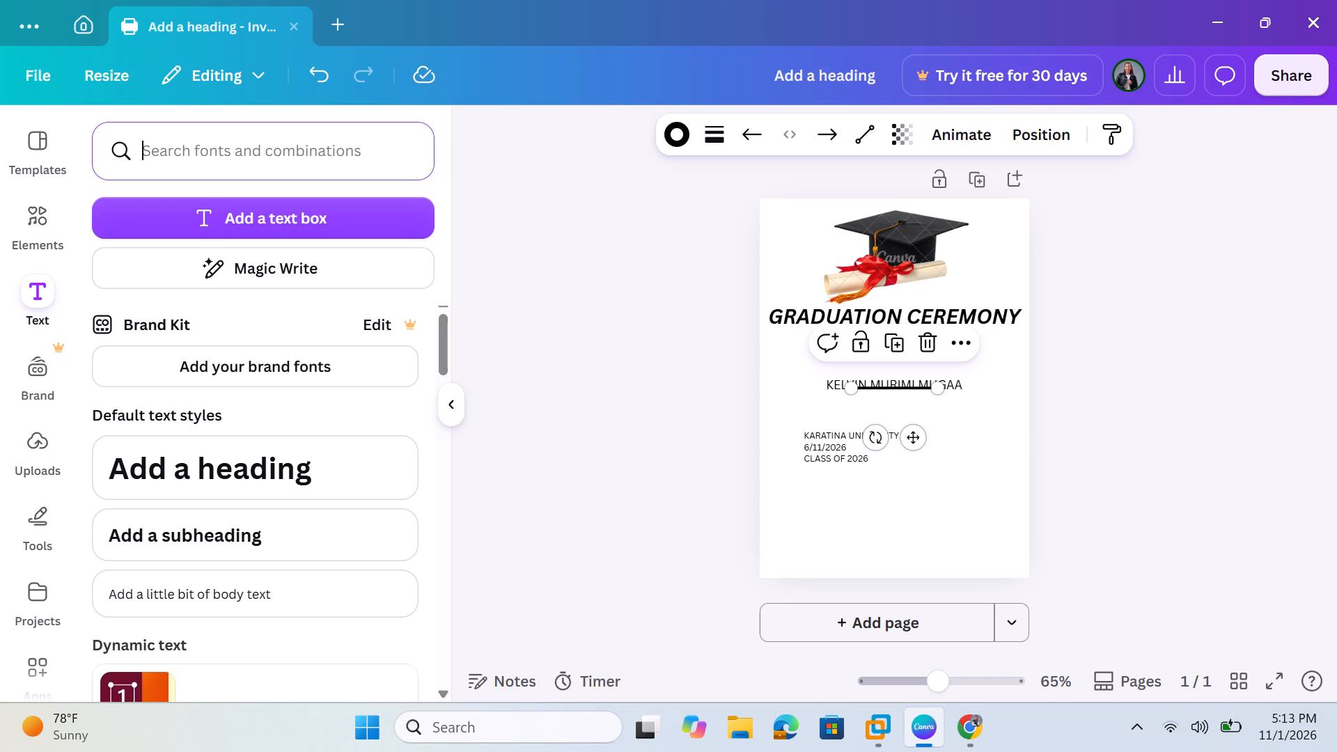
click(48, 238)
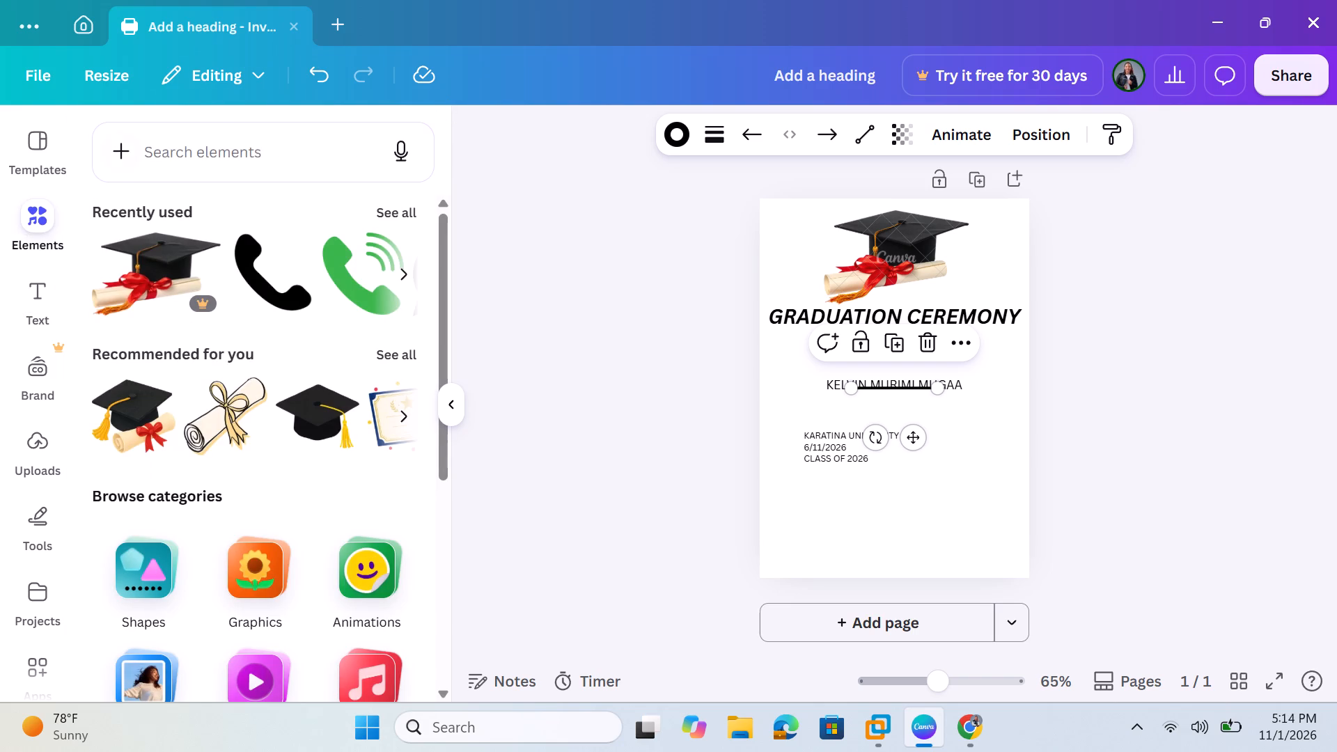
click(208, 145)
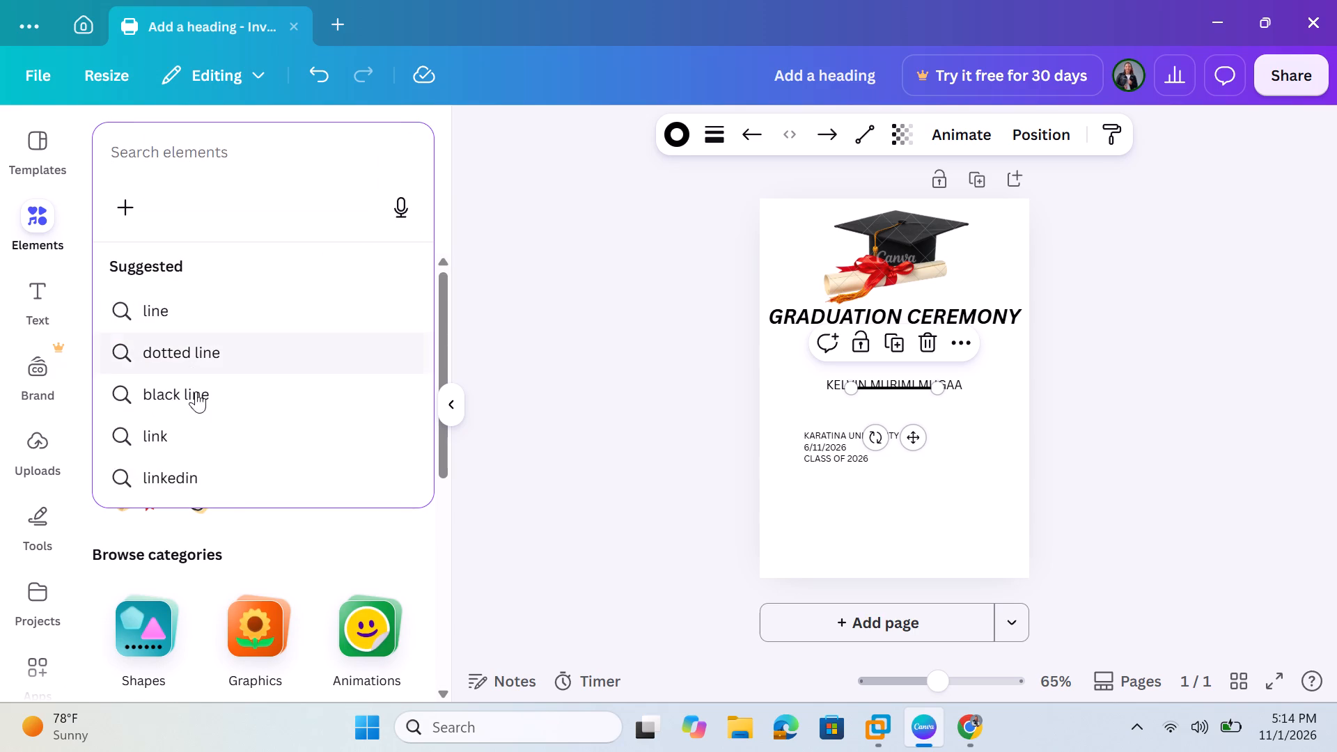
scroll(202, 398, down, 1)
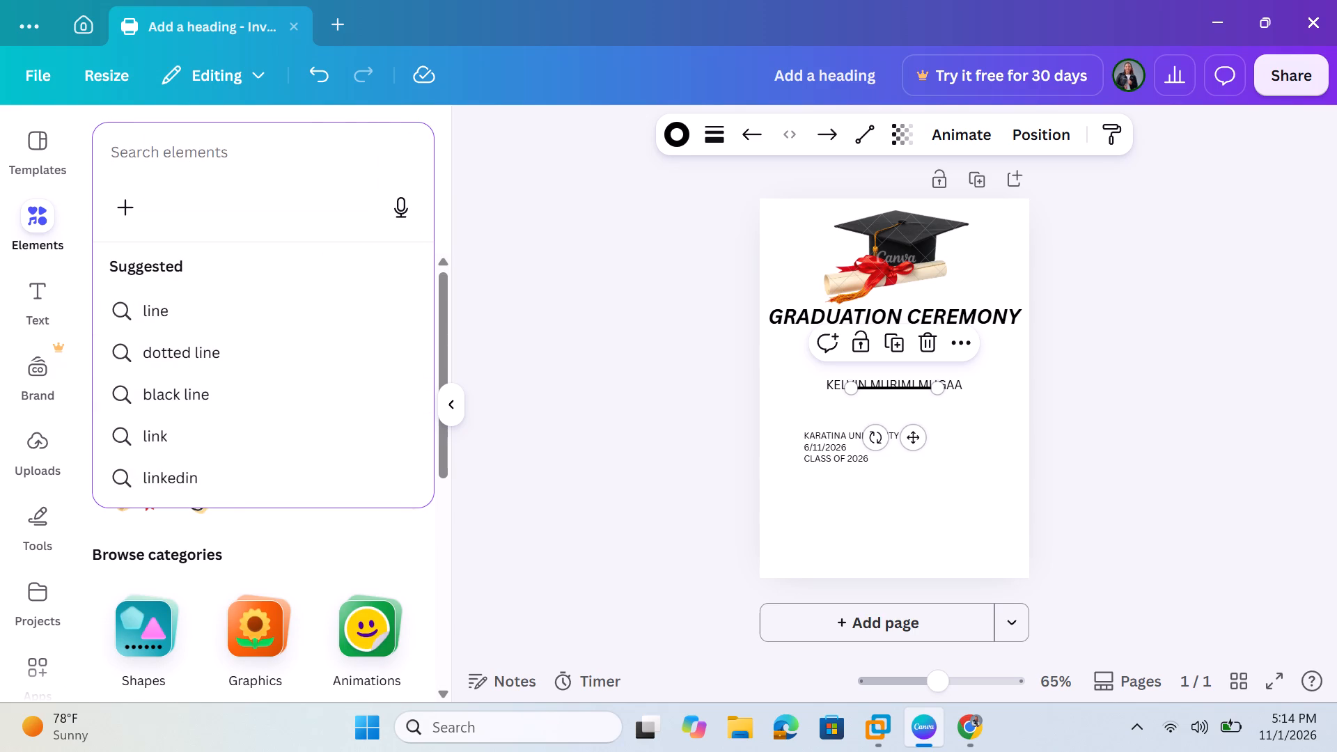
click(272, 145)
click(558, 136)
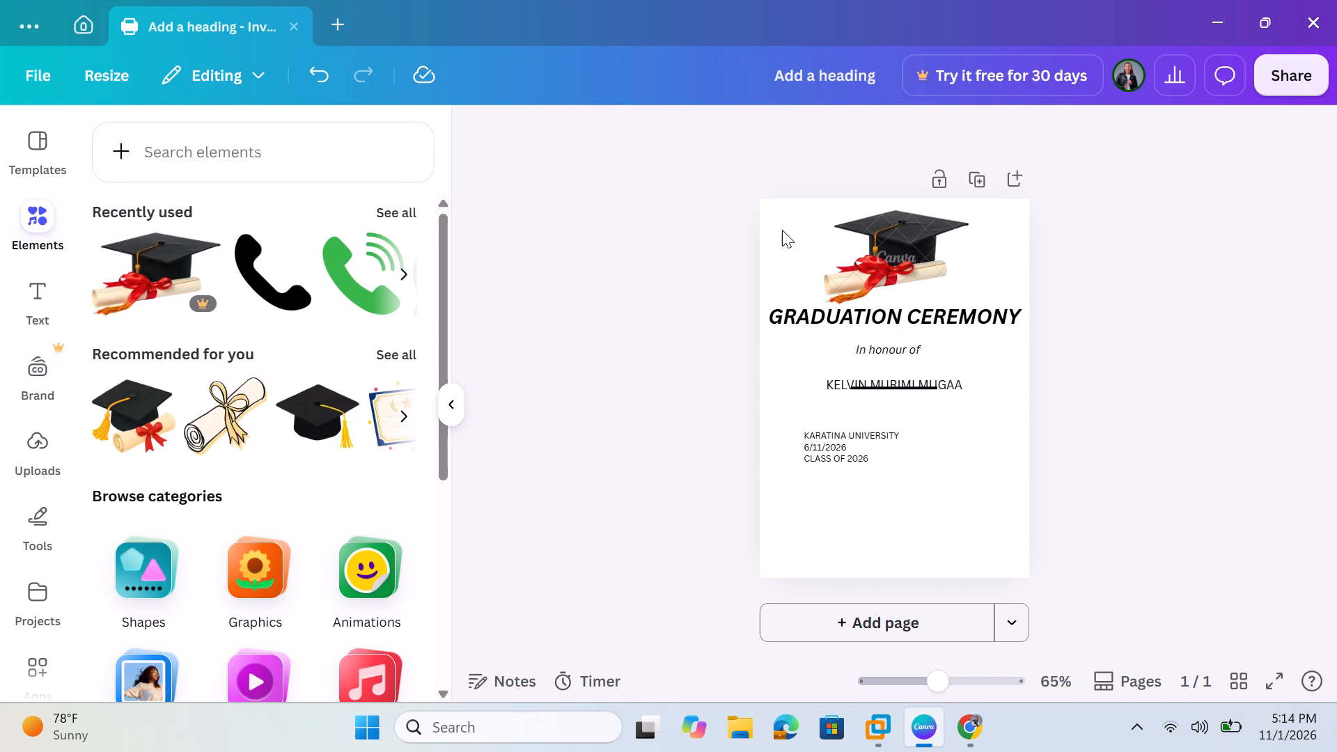
Delete the short black line that crosses the graduate's name on the invitation.
click(921, 388)
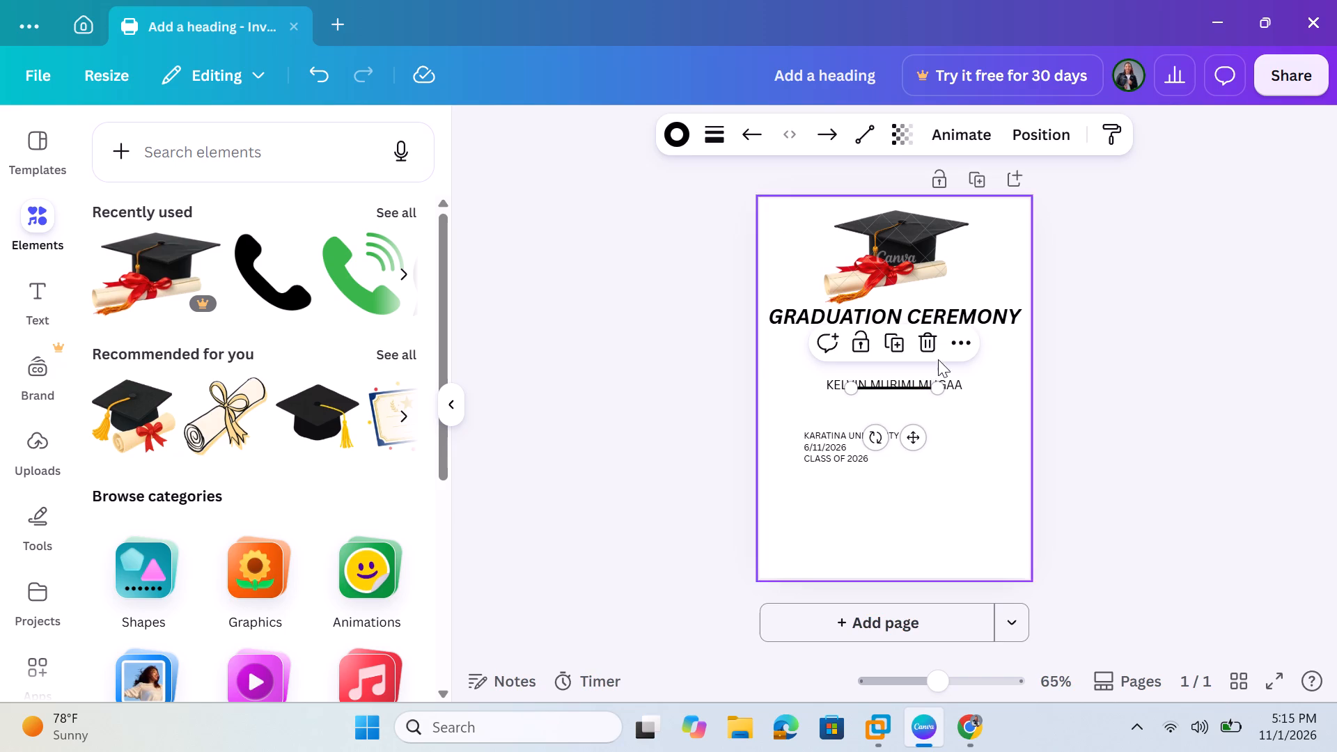
click(935, 352)
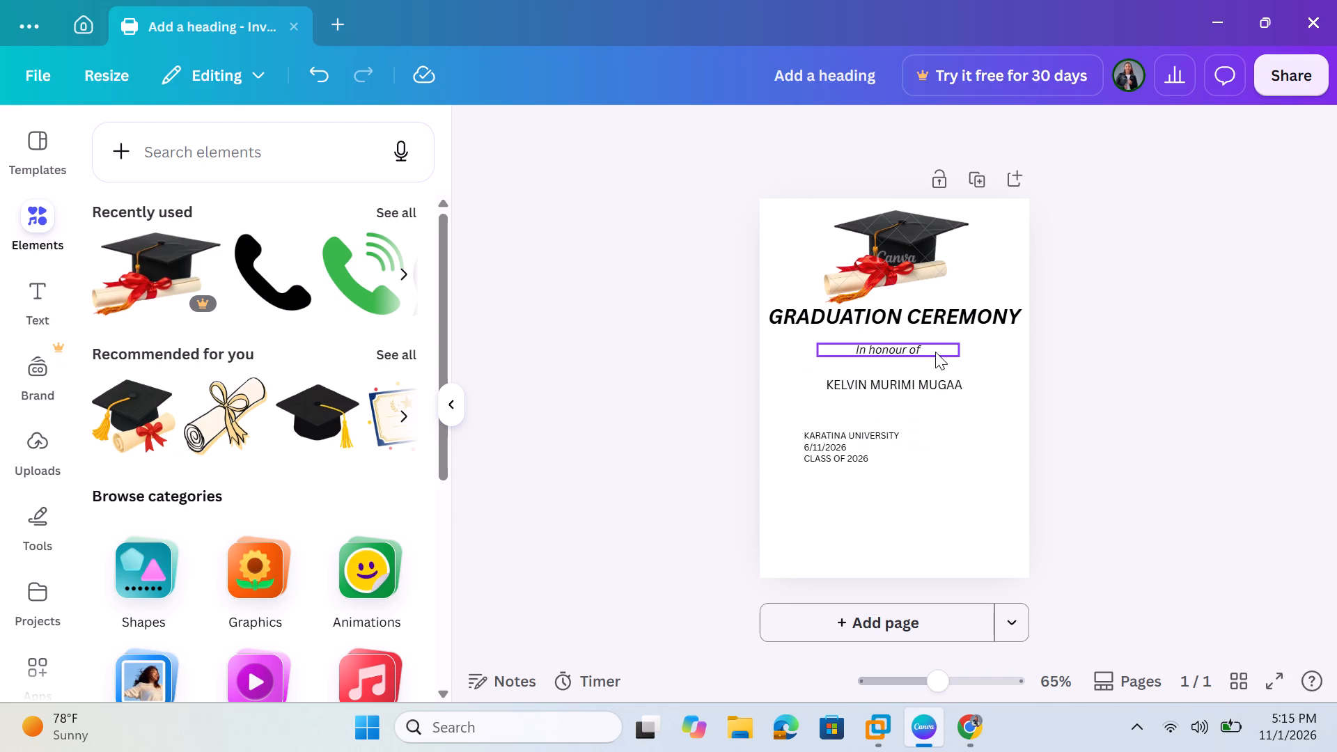
Recolour the whole GRADUATION CEREMONY heading with the red from the cap photo's colours.
click(981, 314)
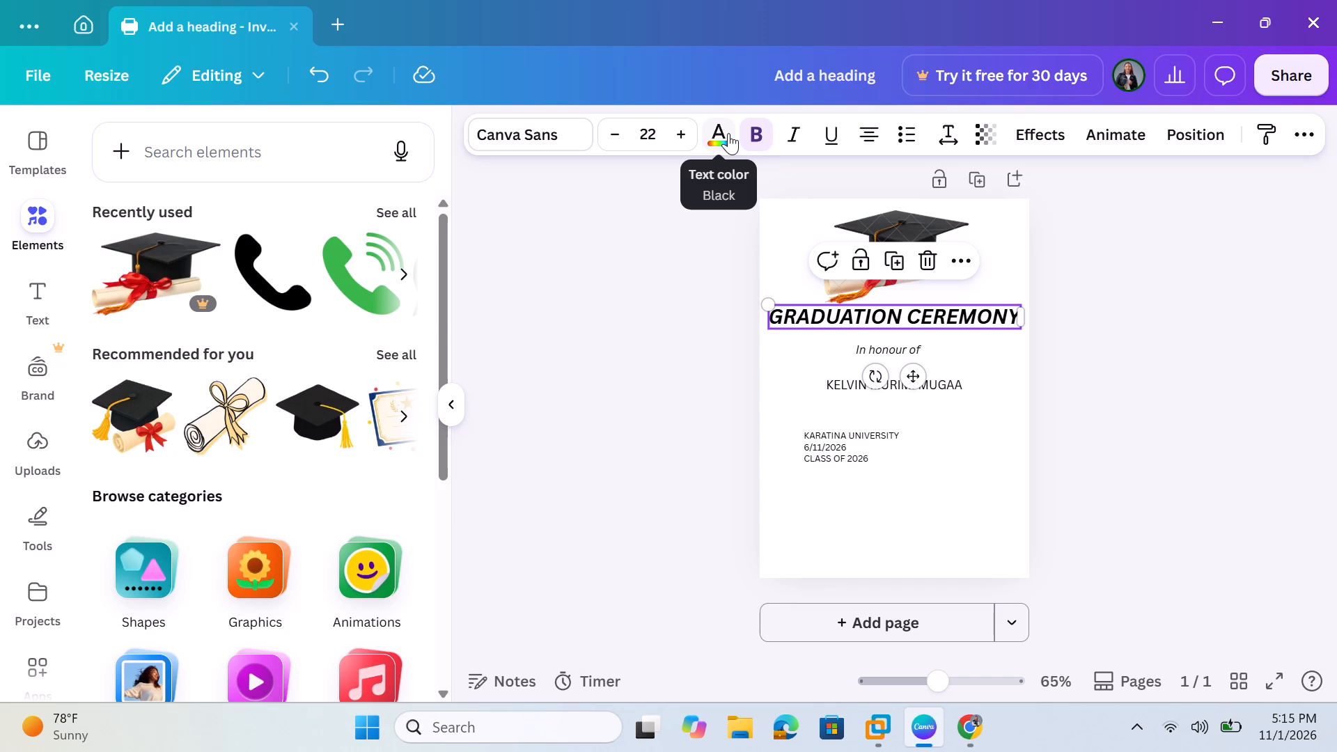
click(963, 322)
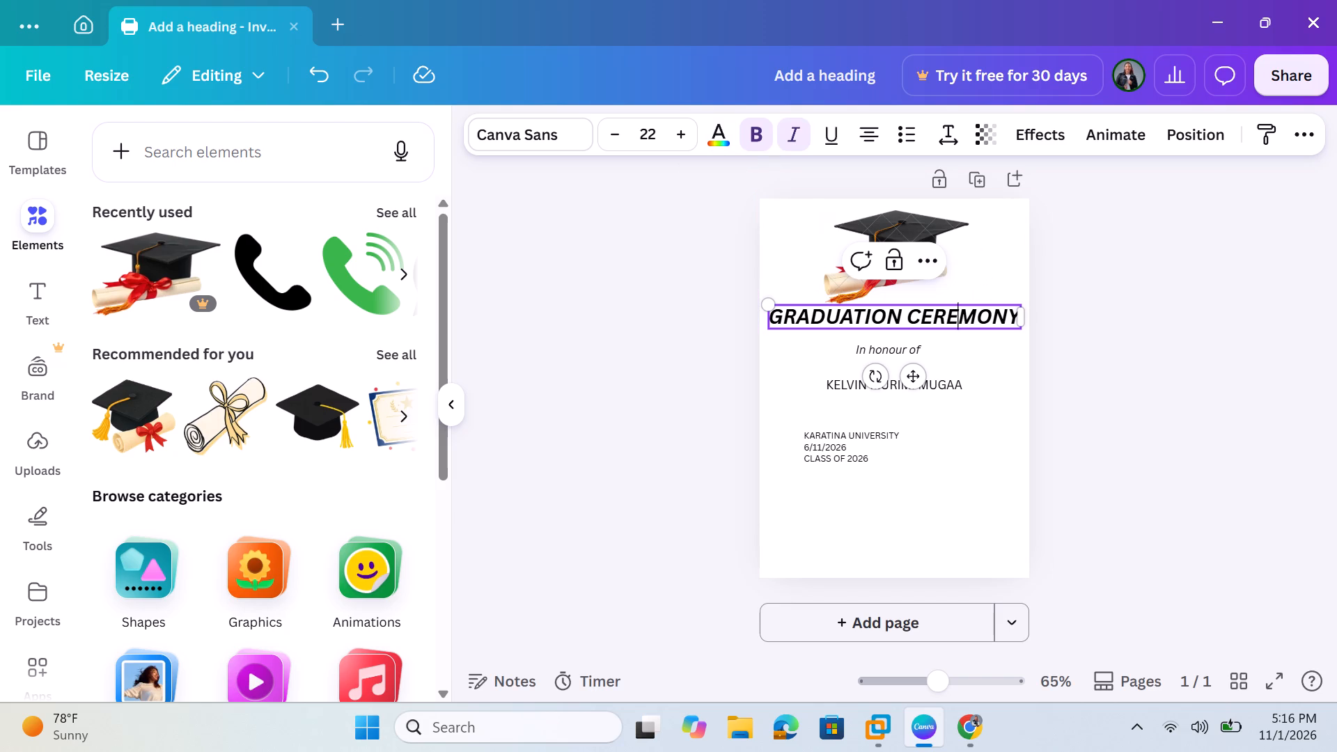
click(963, 322)
triple_click(963, 322)
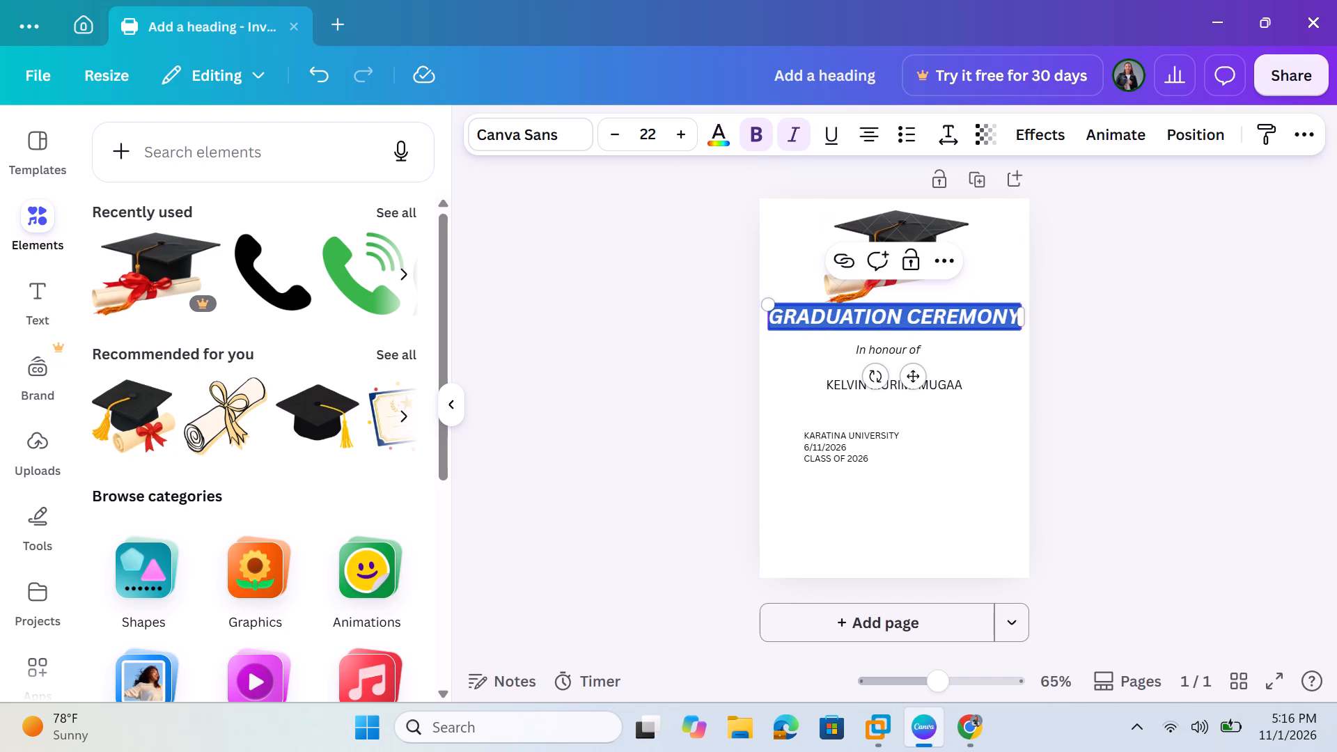
click(963, 322)
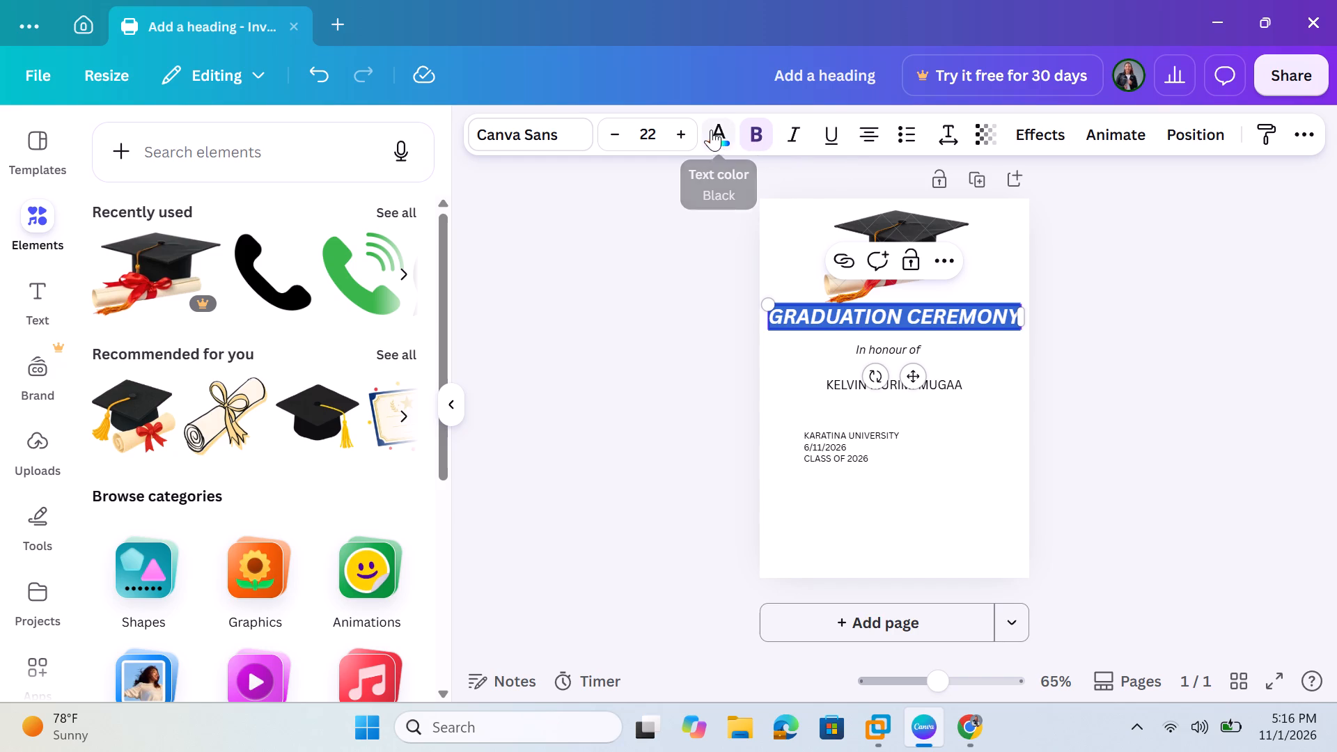
click(717, 144)
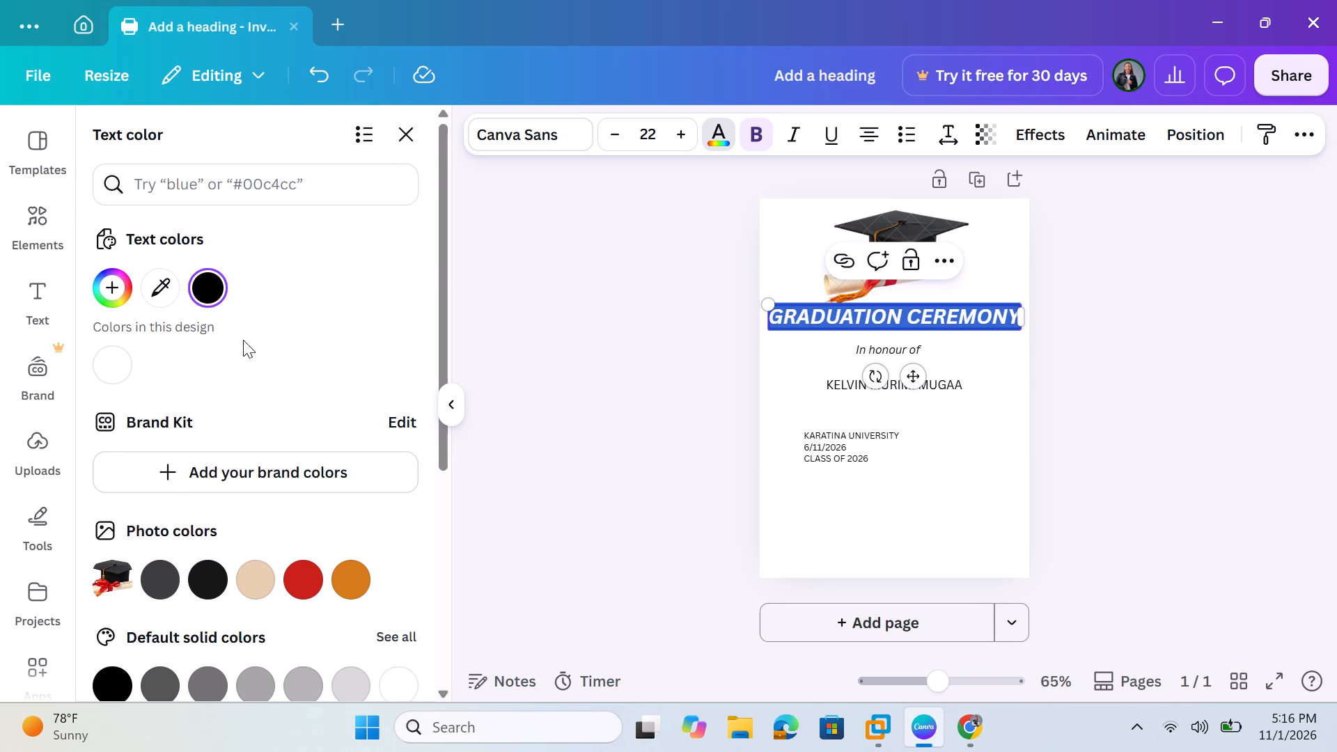
scroll(243, 340, down, 2)
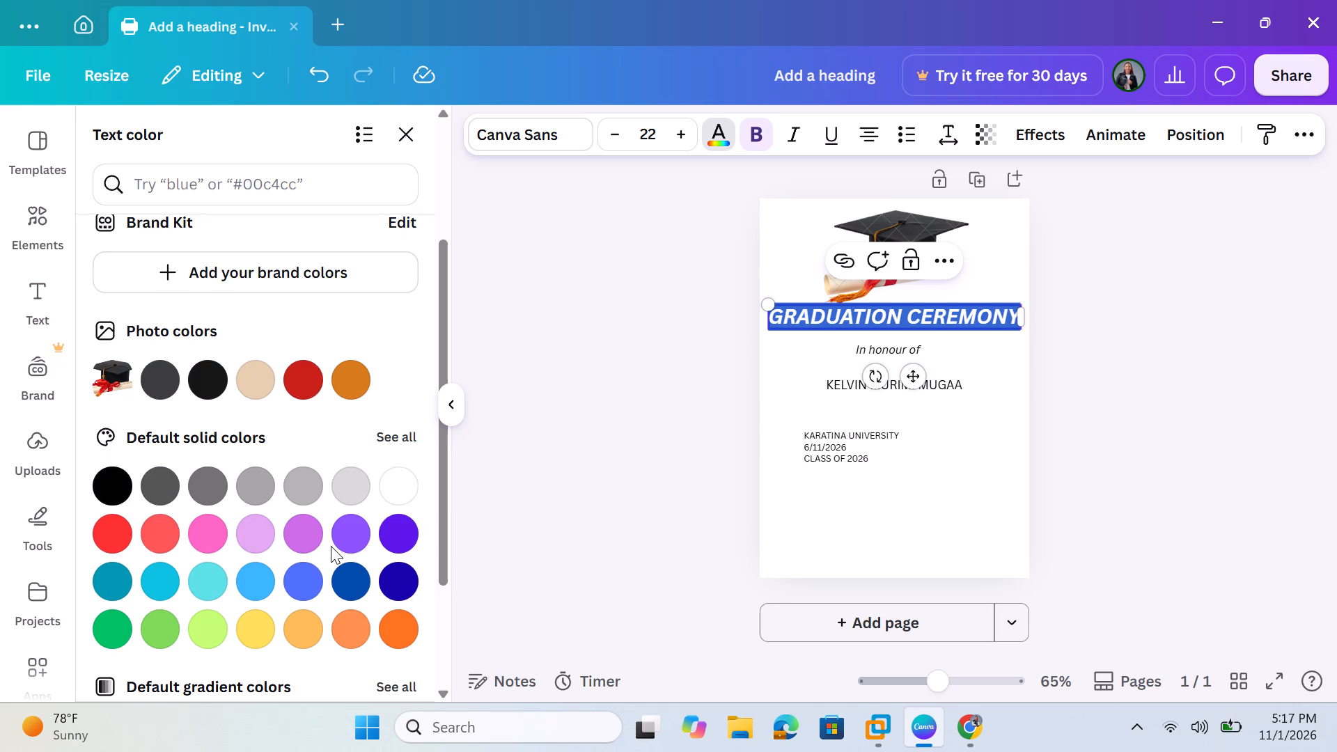
click(295, 371)
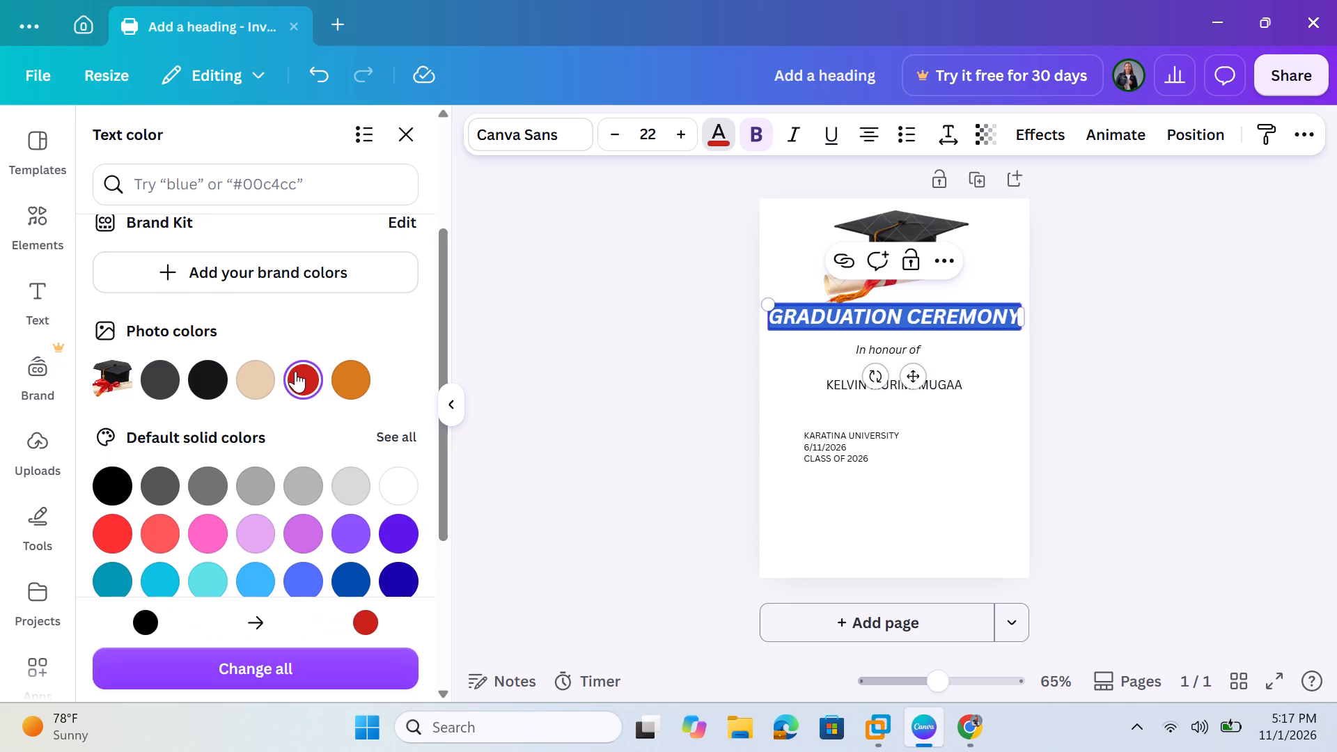
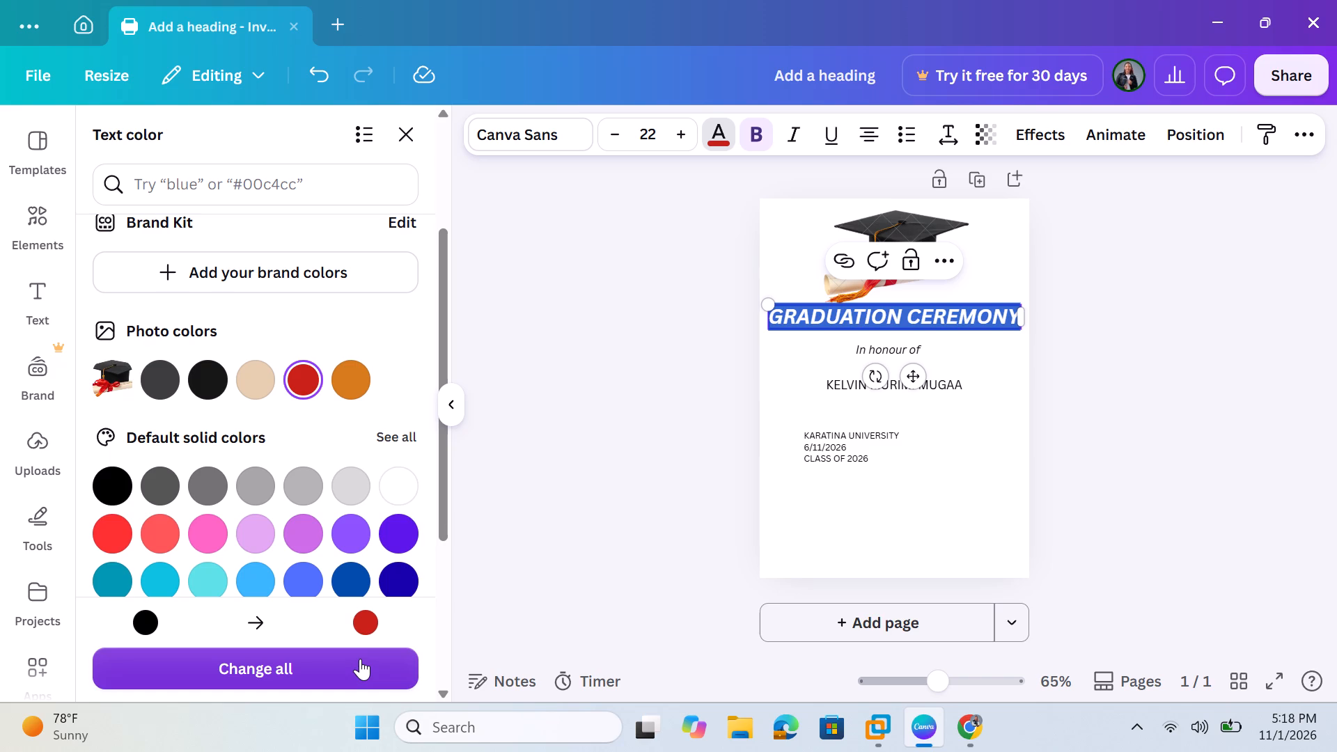
Look through the file-level options available for the invitation design, down to the end of the list.
click(666, 547)
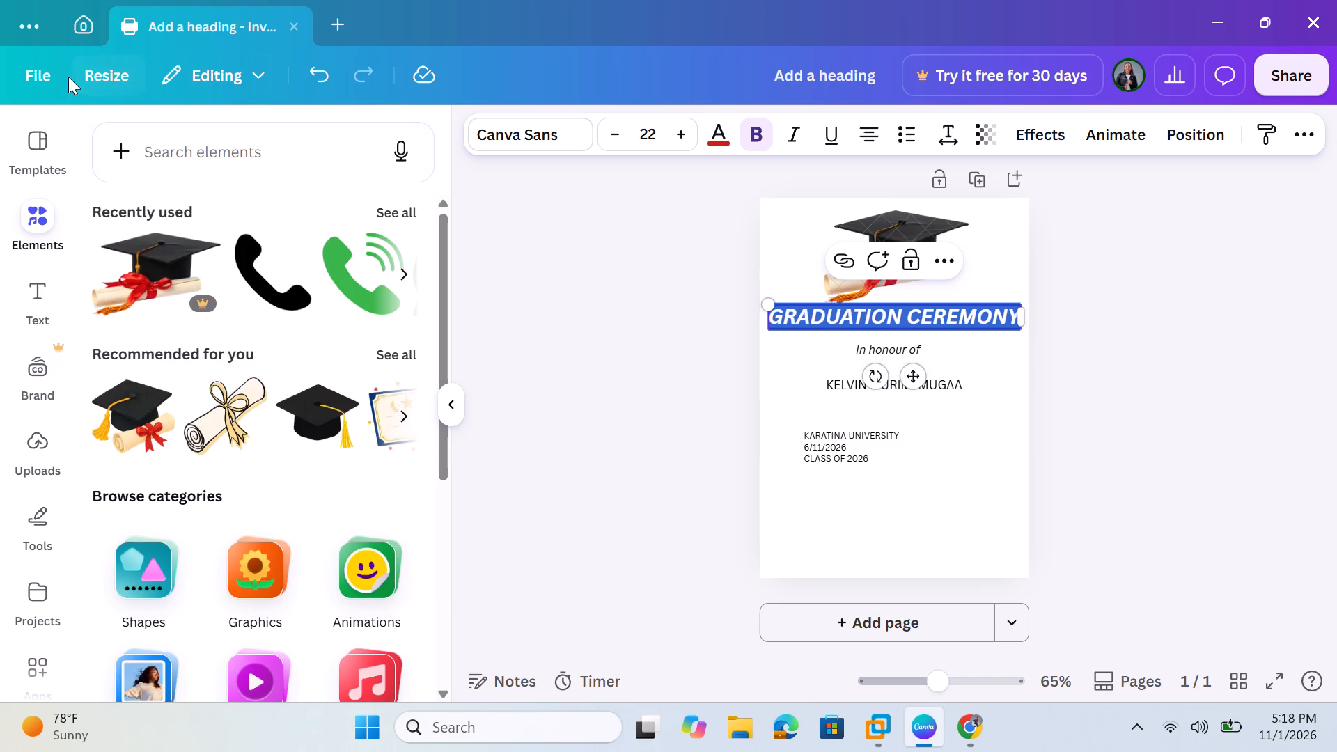
click(33, 70)
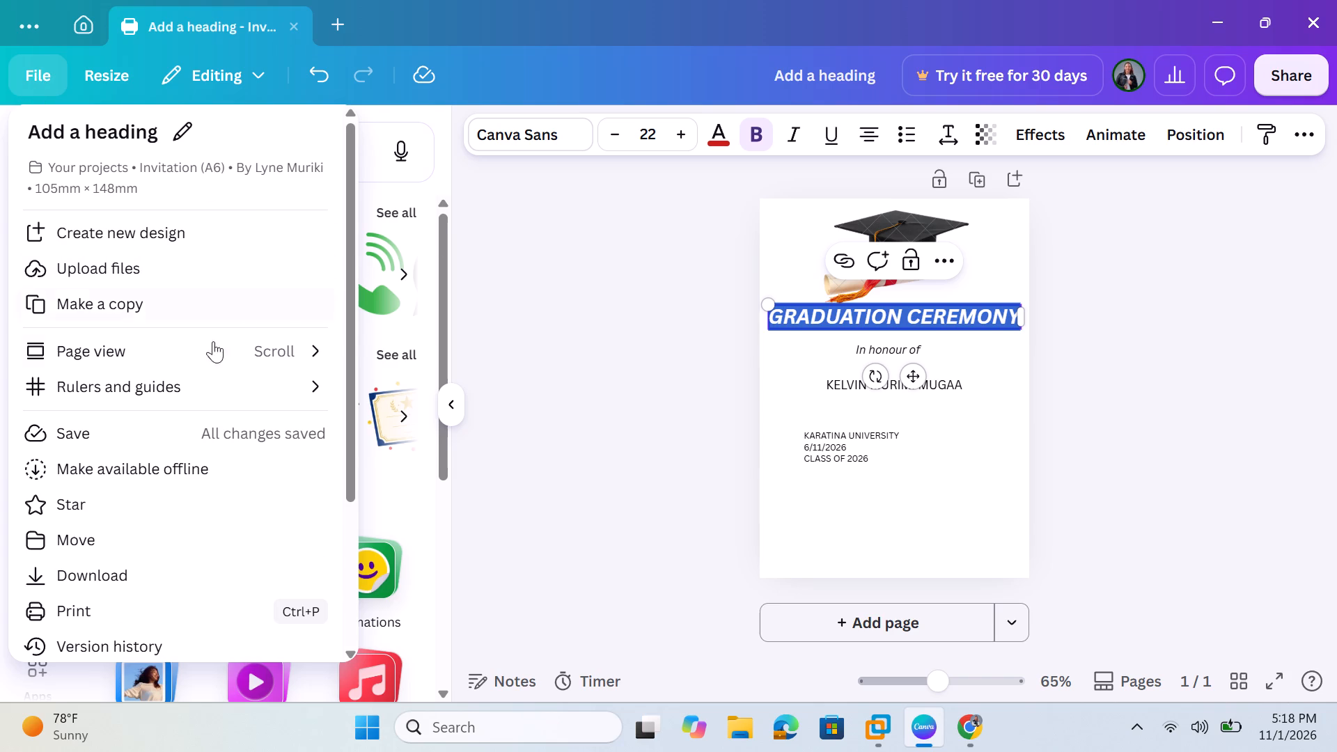
scroll(261, 443, down, 1)
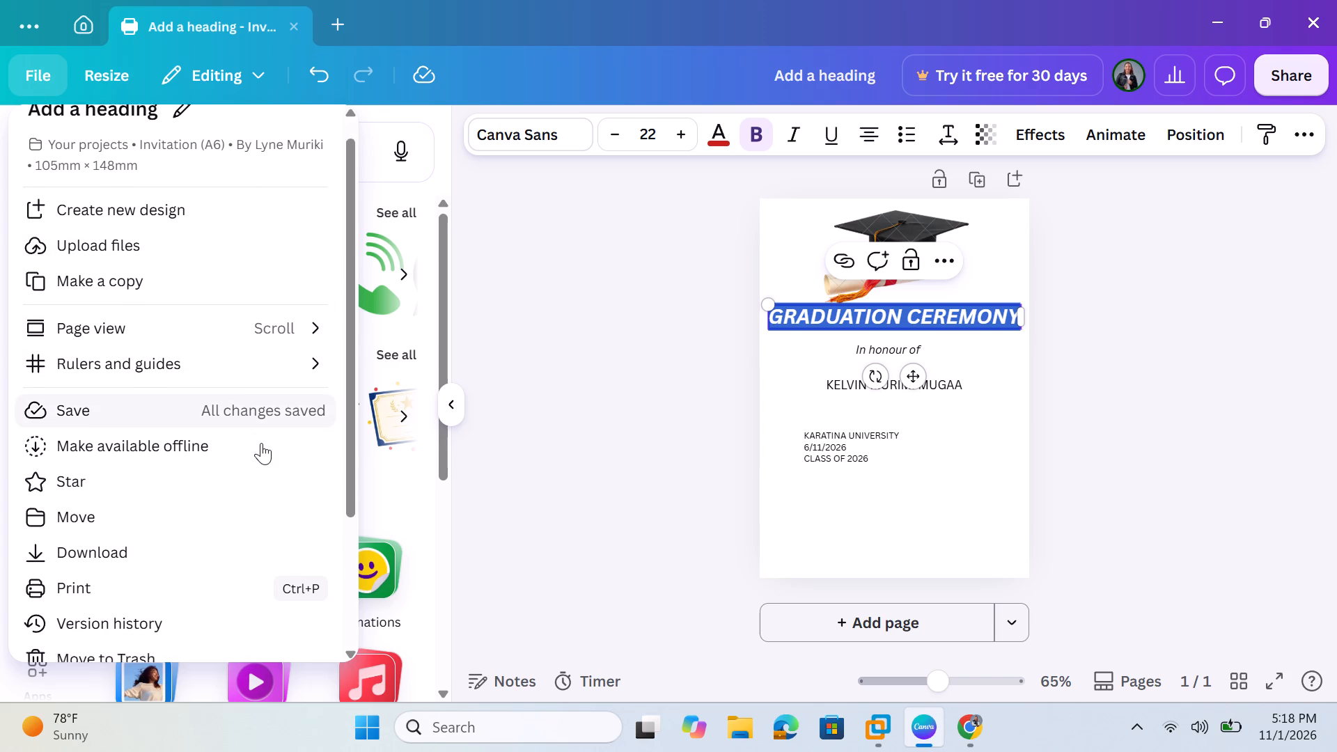
scroll(261, 443, down, 3)
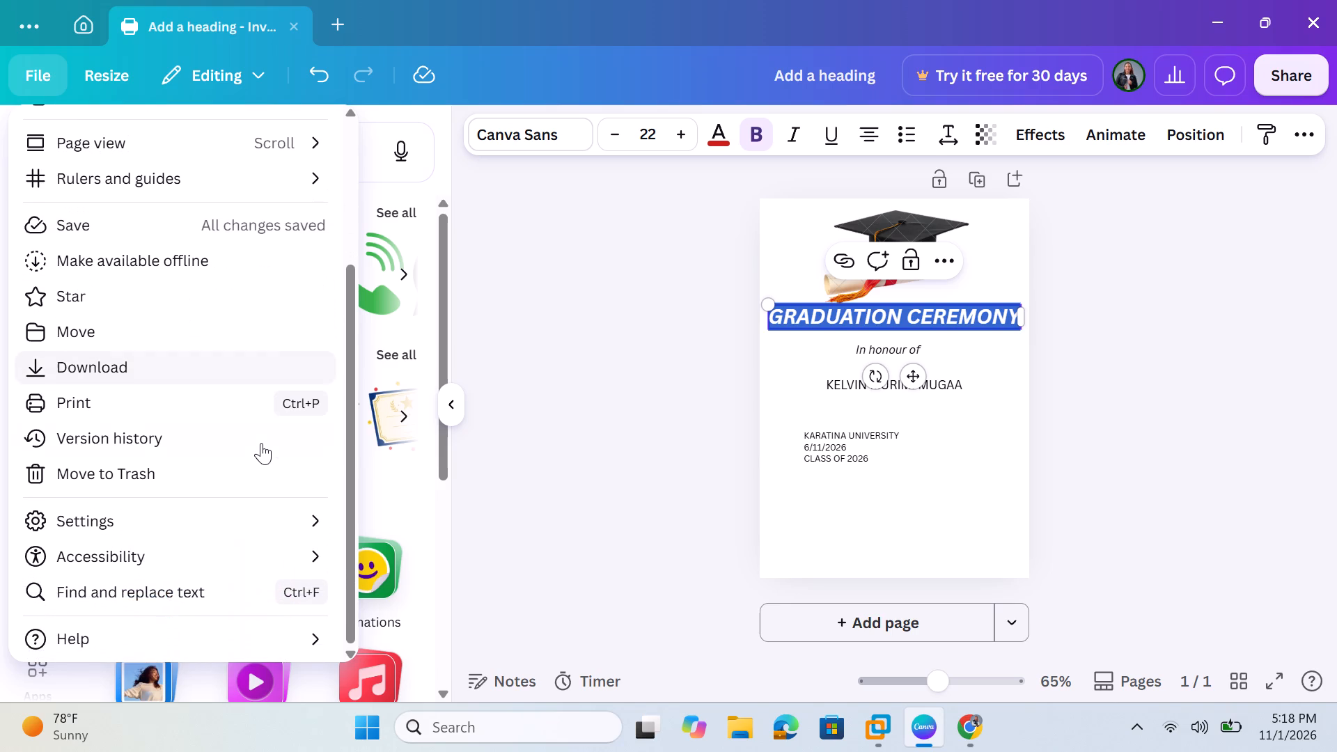
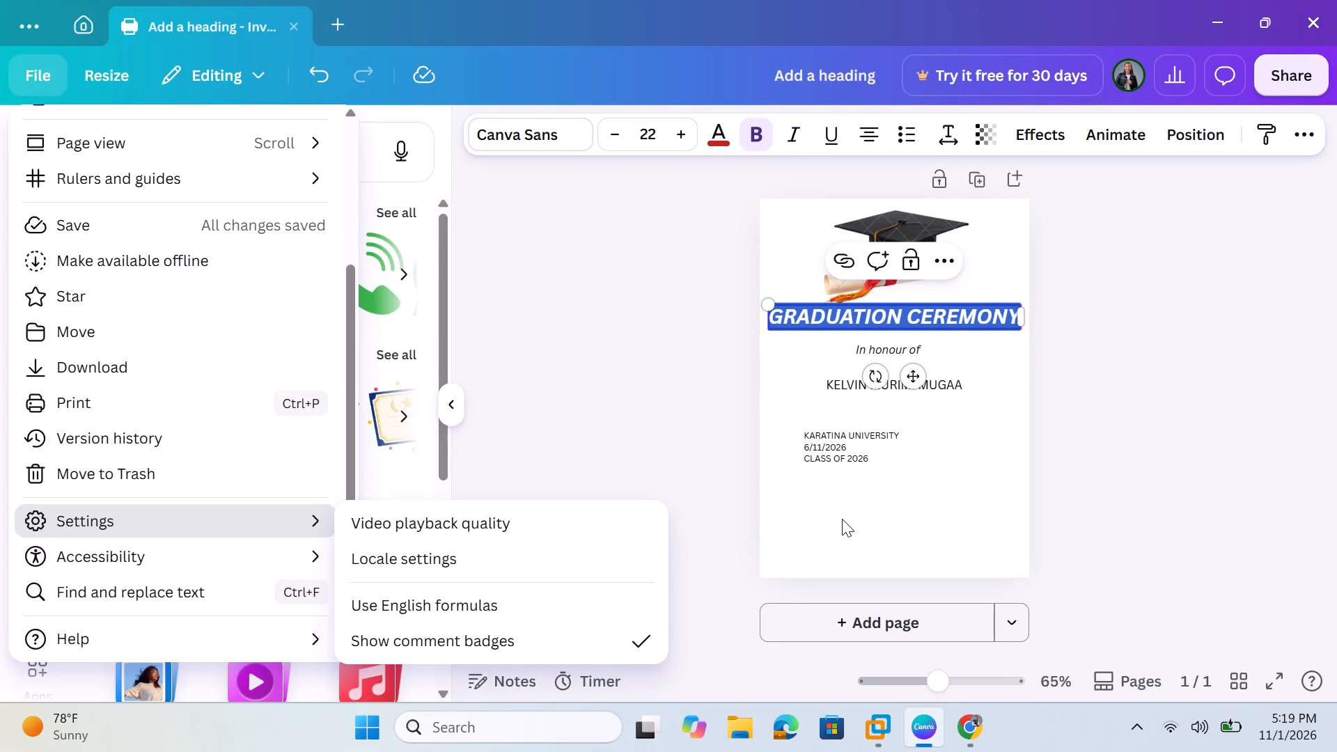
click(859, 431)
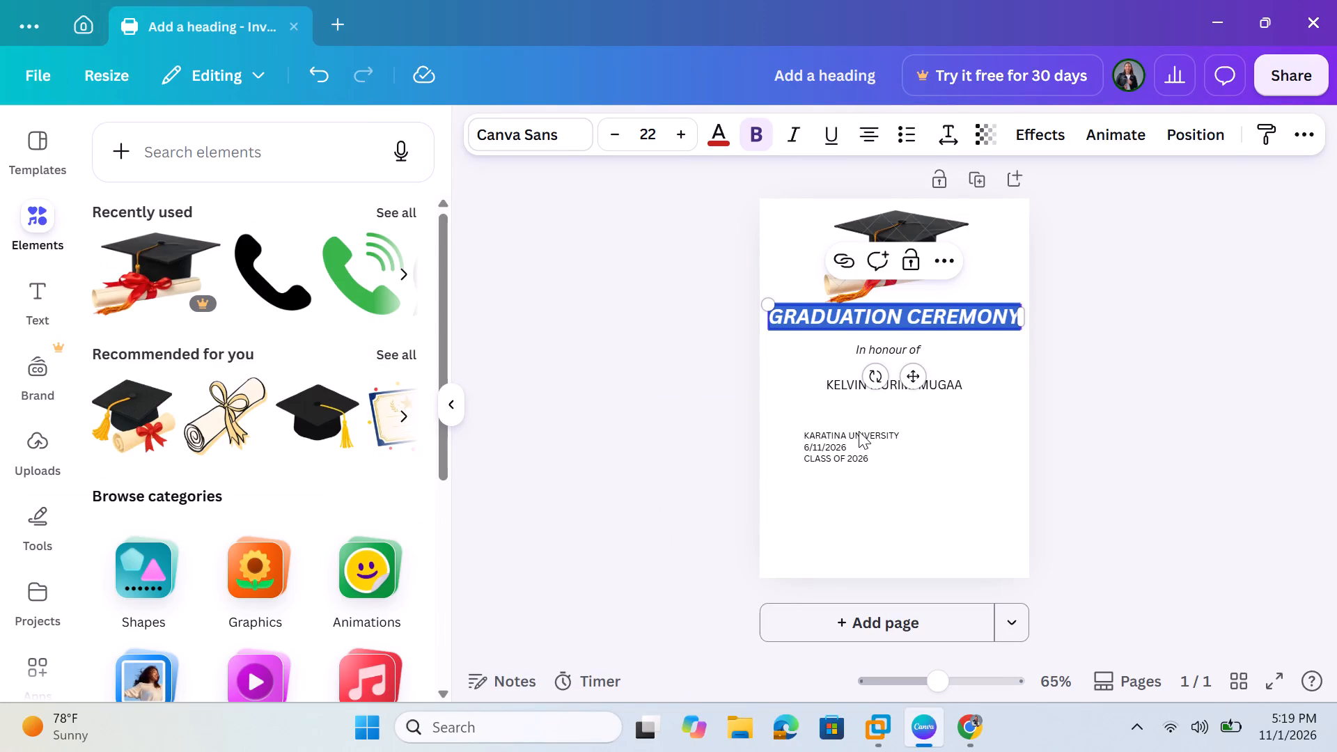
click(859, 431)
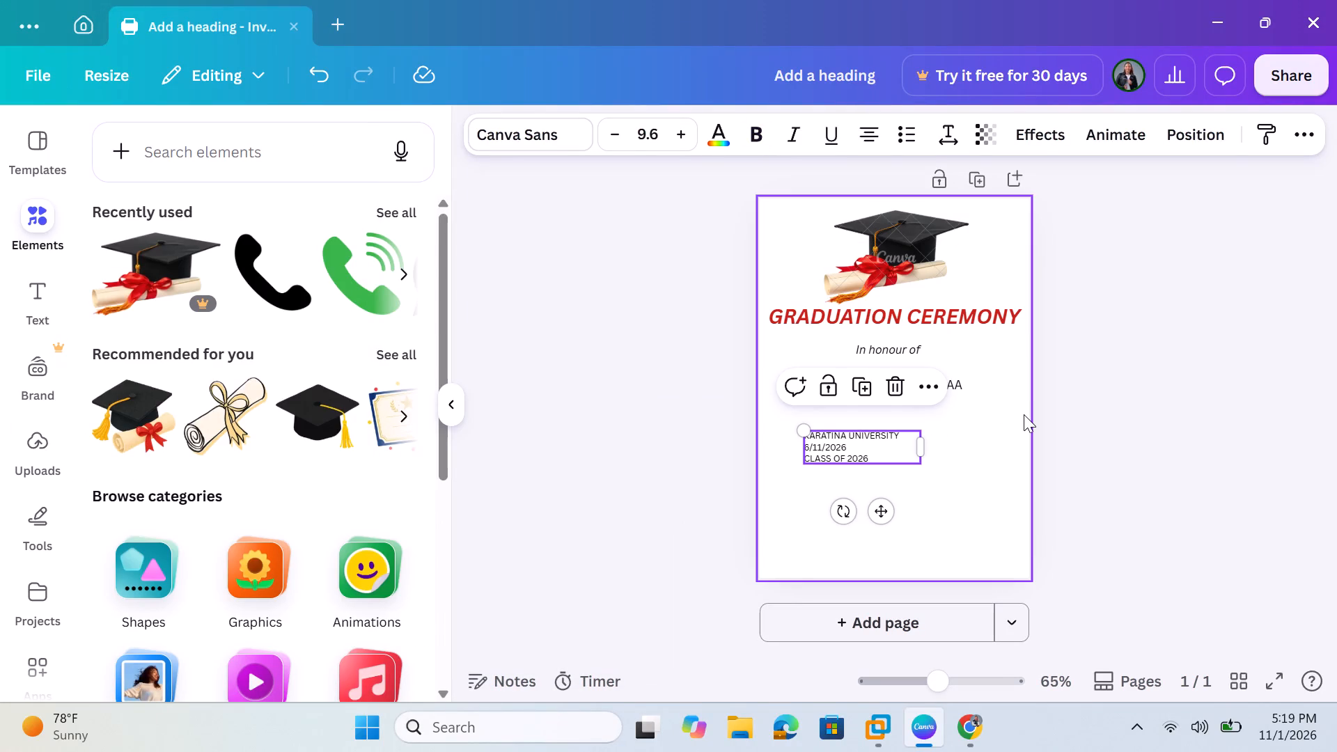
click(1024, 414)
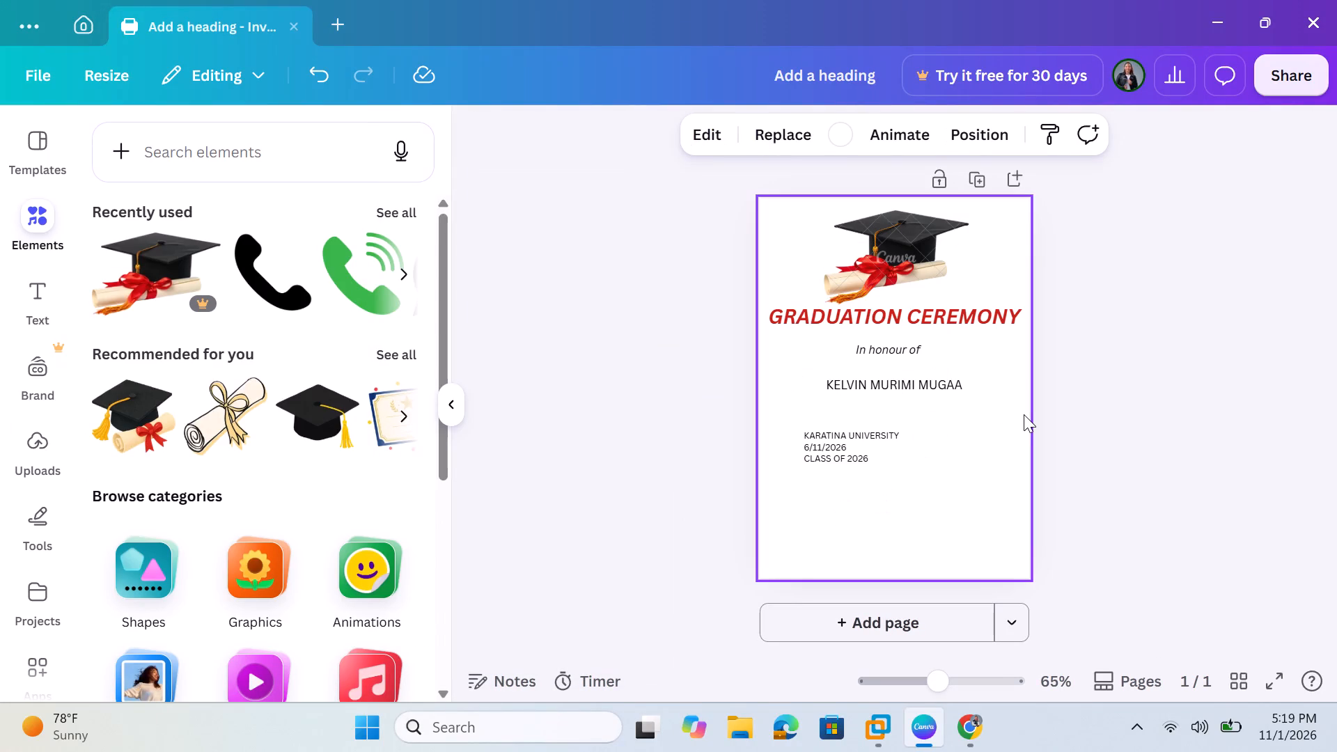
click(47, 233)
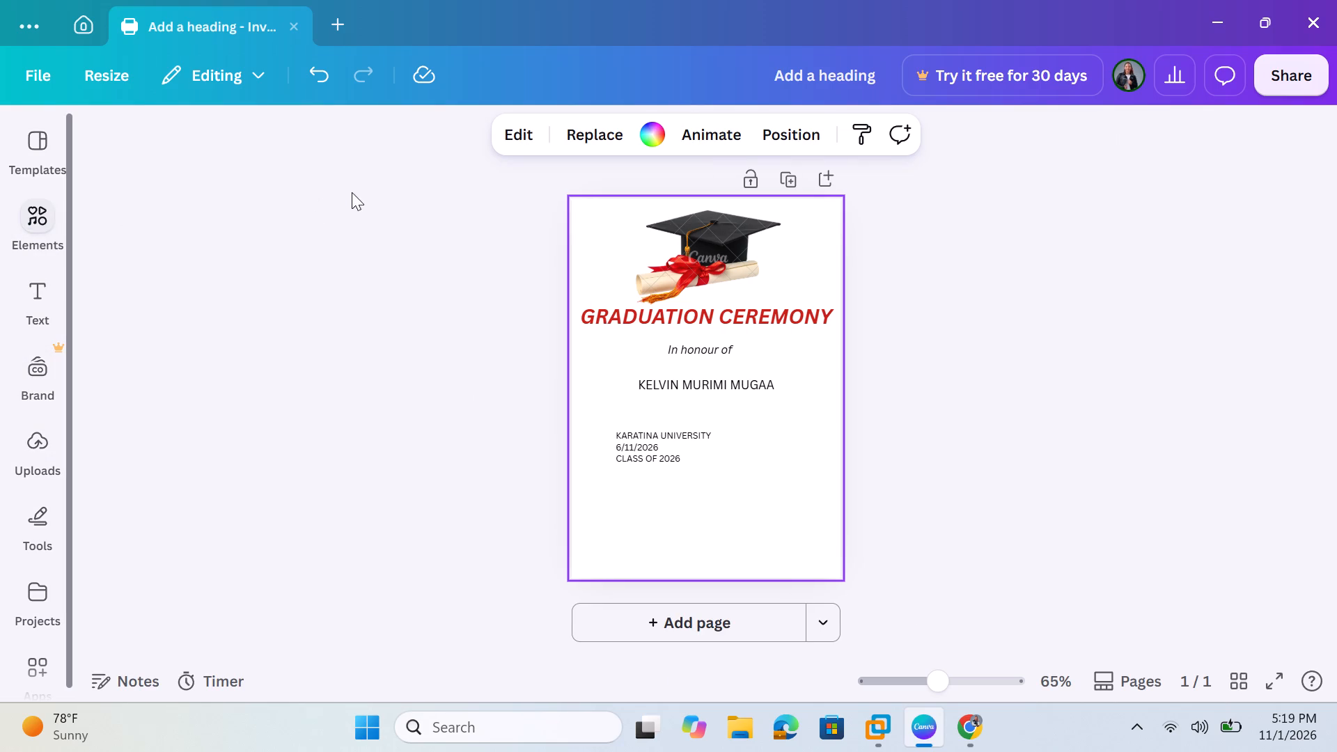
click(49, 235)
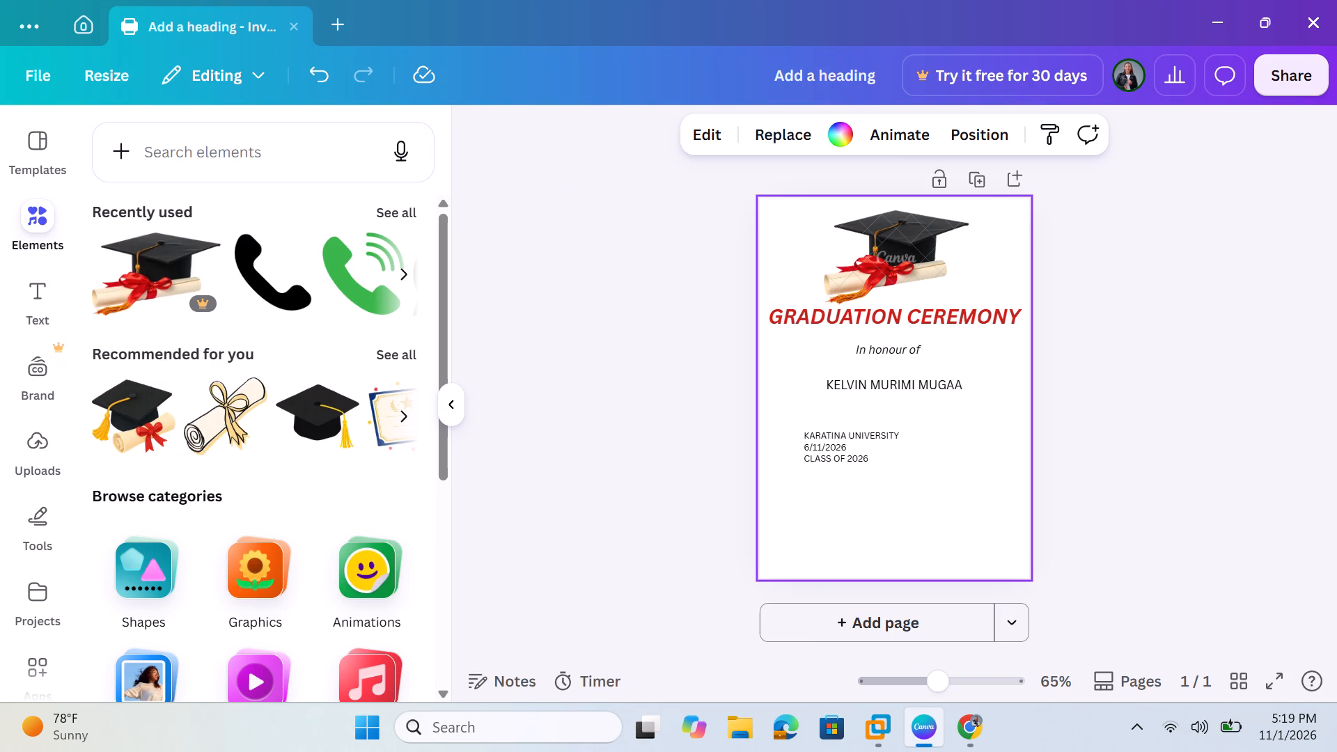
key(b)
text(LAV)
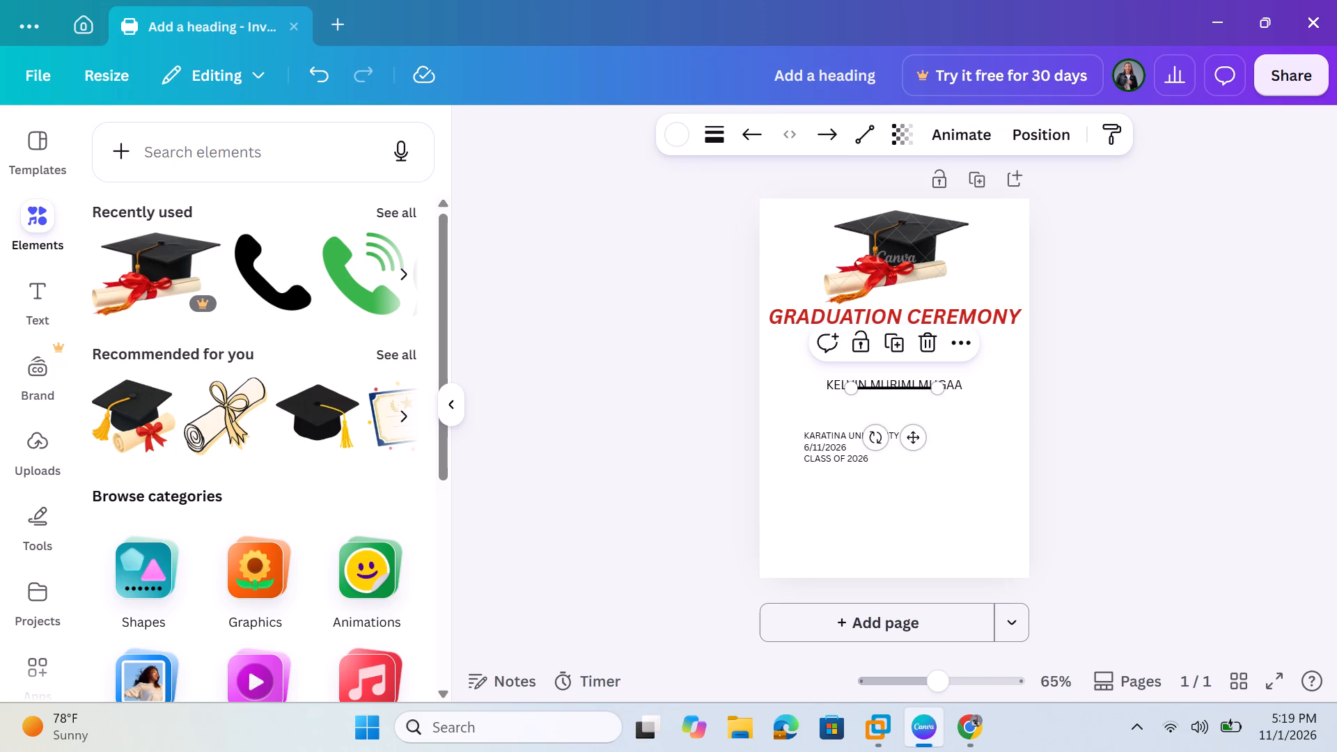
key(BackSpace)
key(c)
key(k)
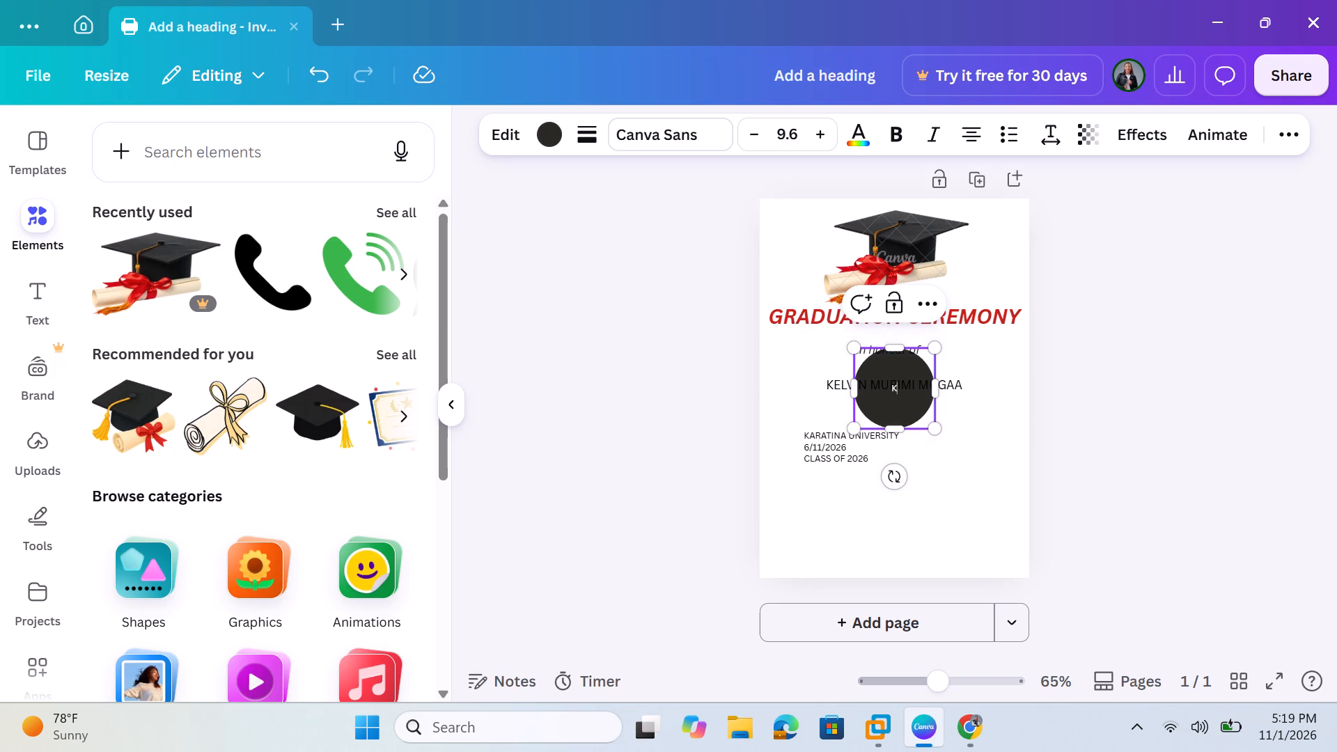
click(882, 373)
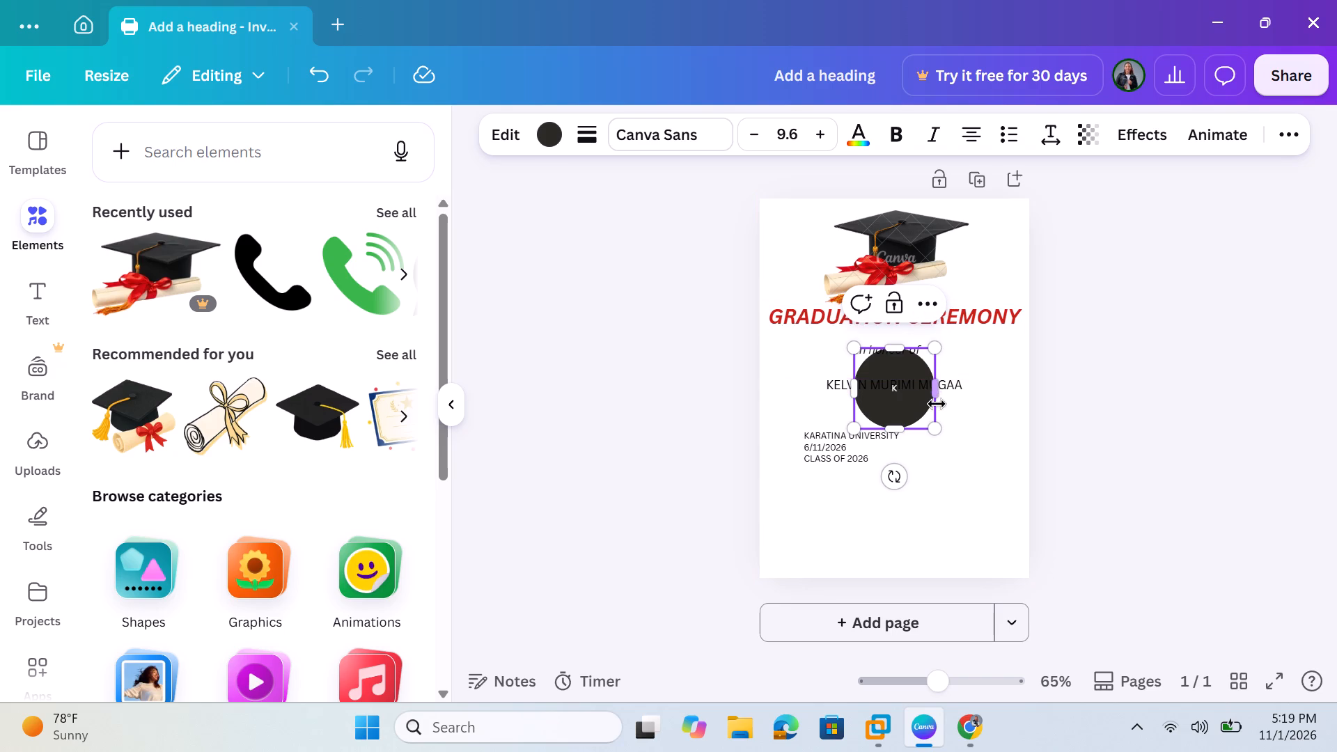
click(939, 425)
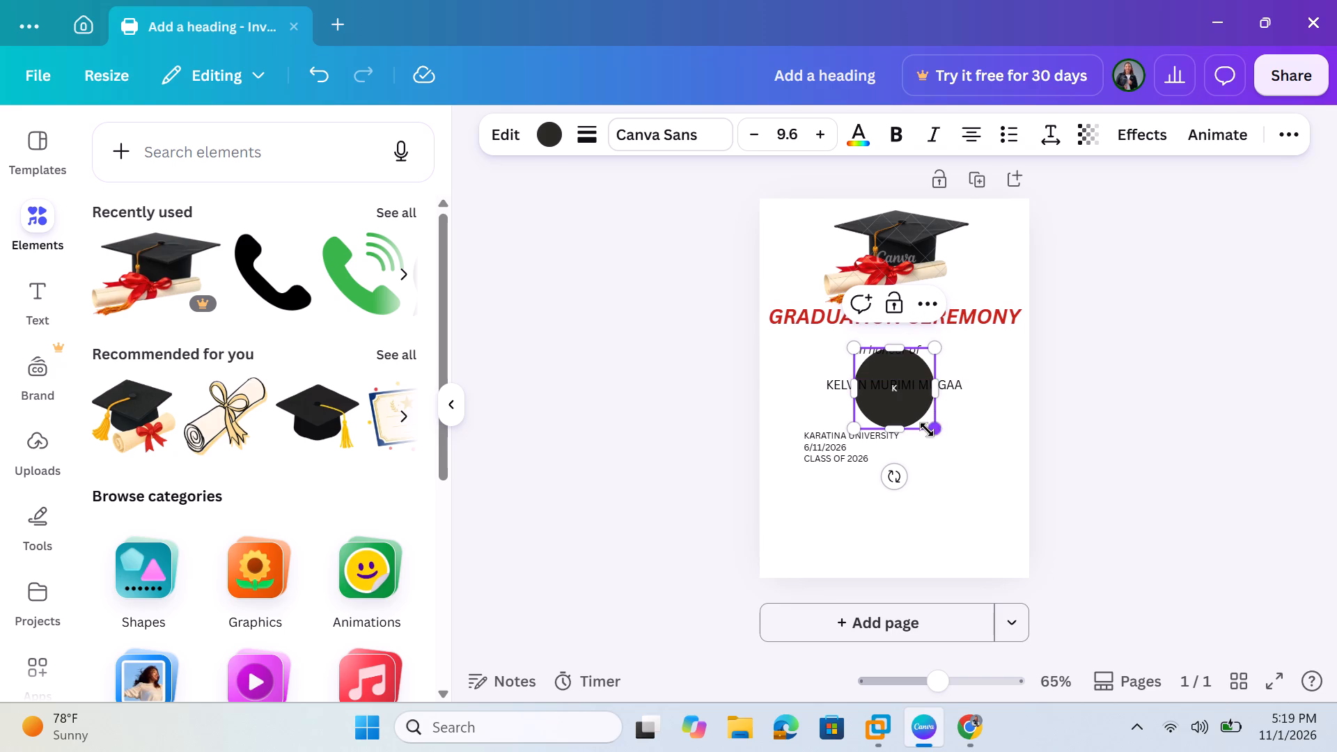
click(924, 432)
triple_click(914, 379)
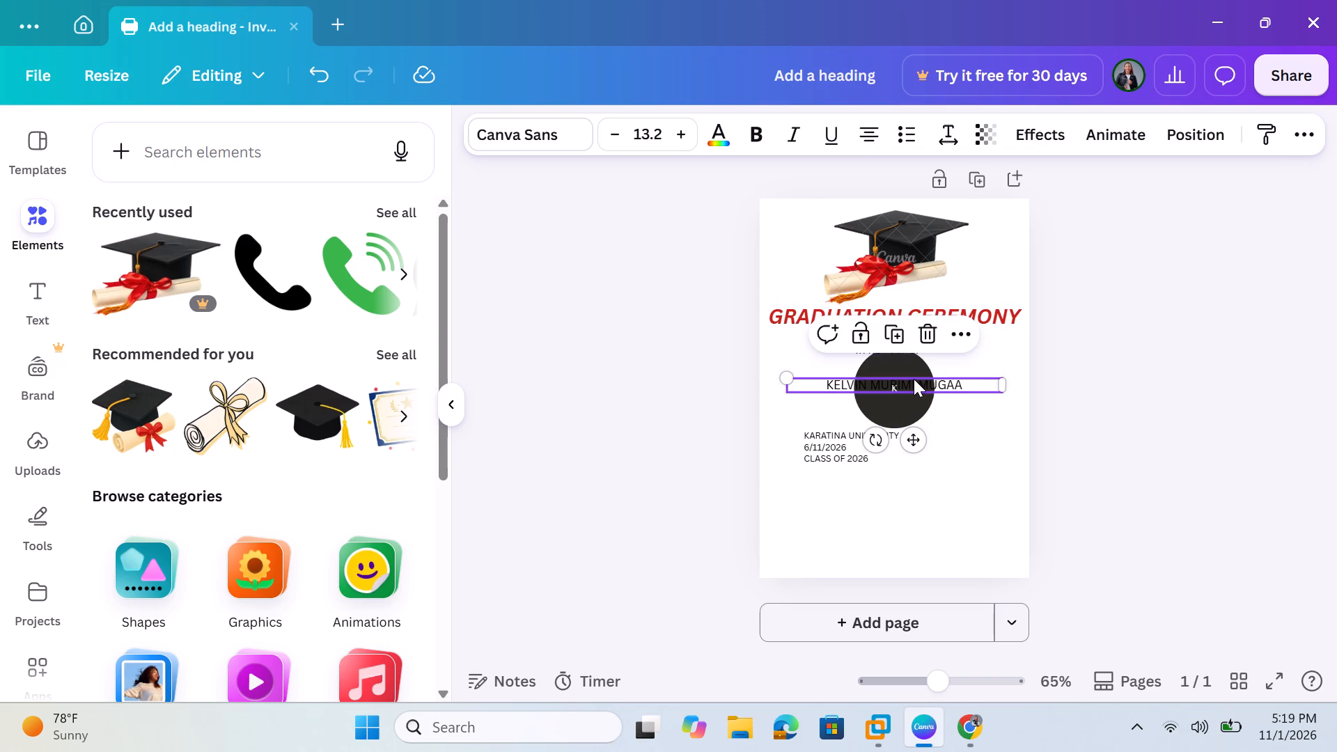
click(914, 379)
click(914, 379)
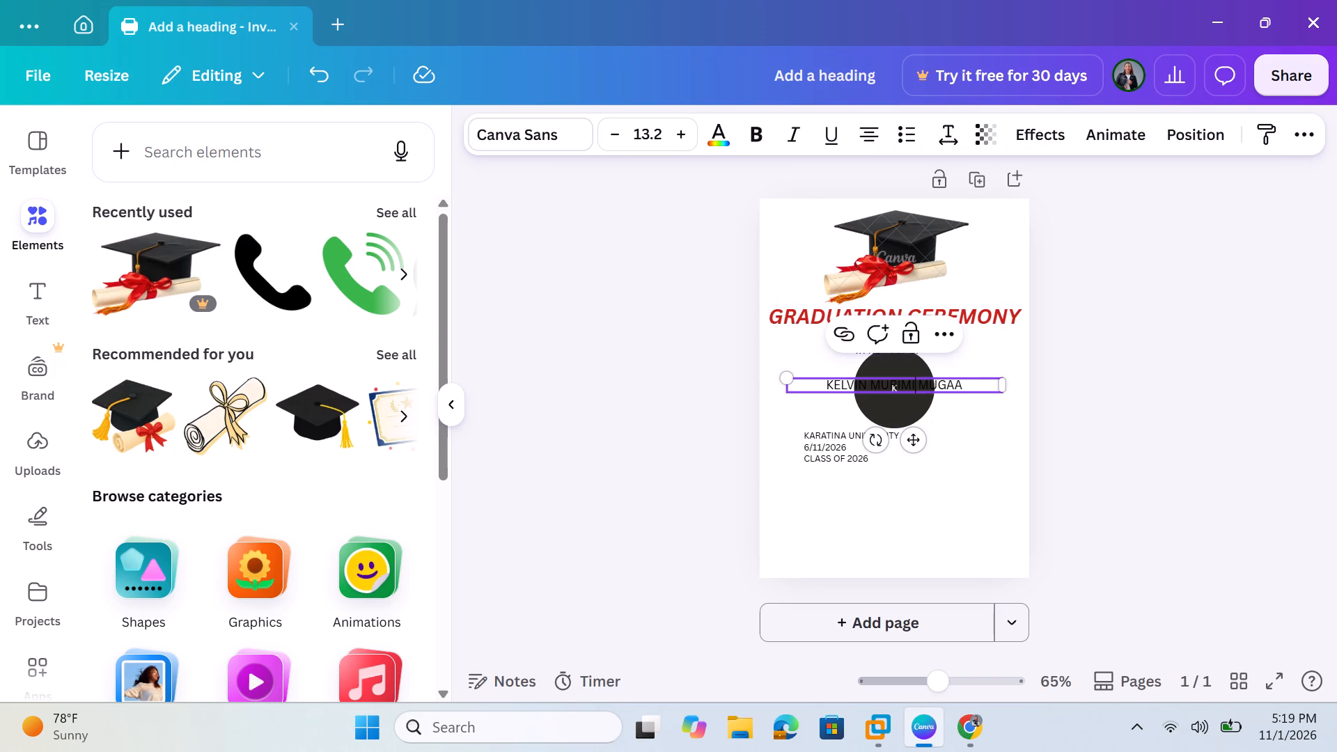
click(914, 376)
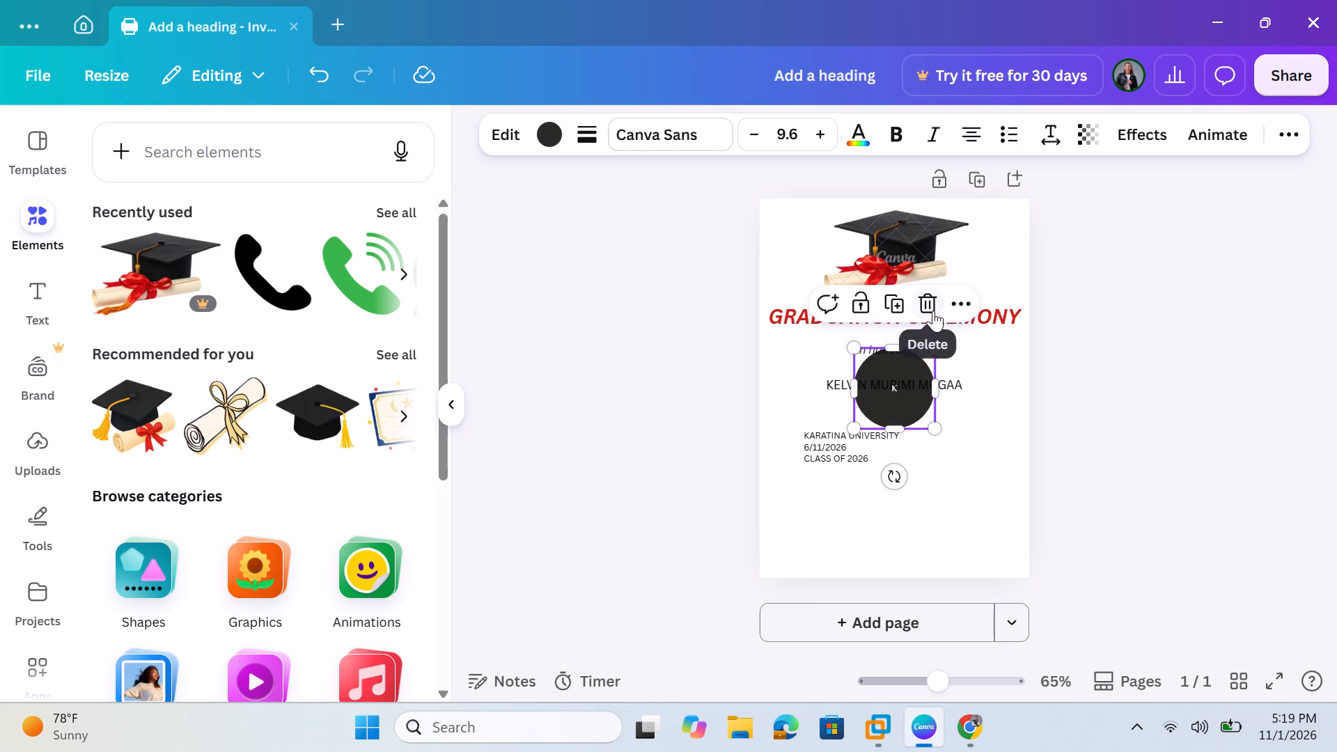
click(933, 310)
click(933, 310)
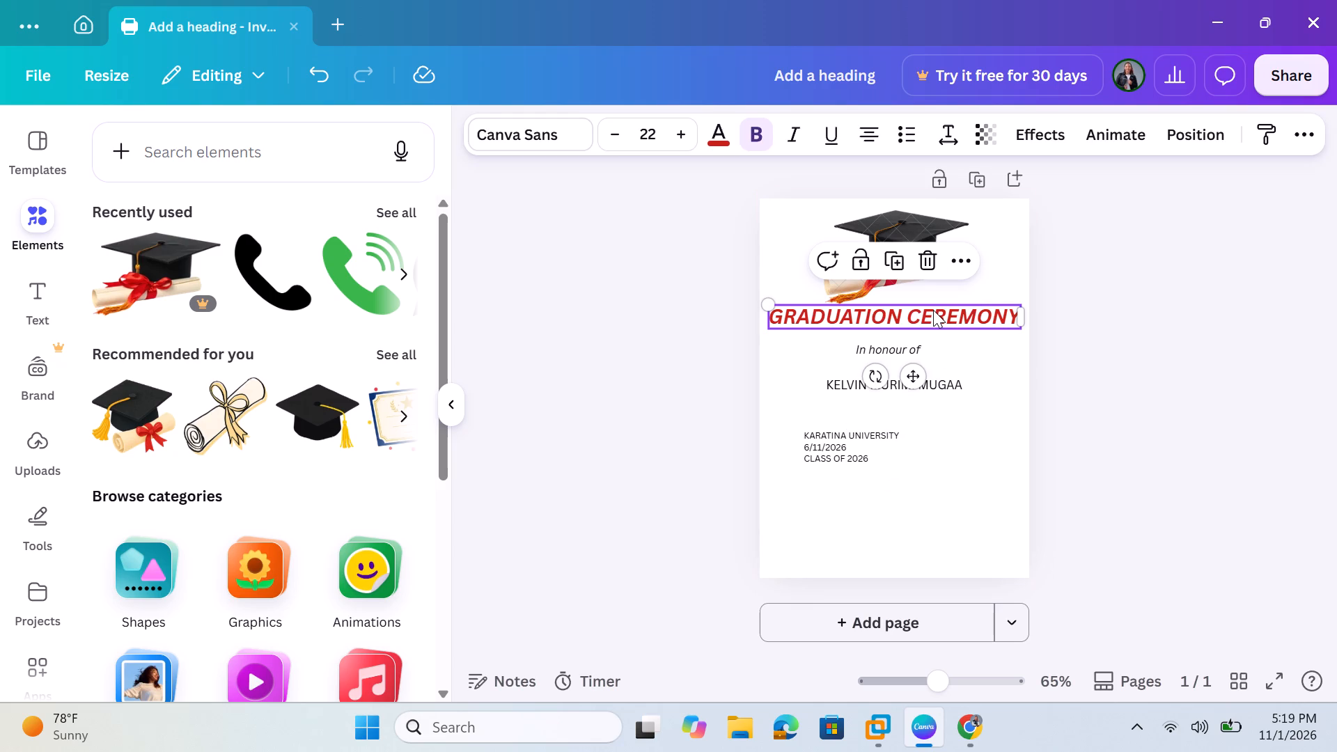
Delete the graduate's name, the "In honour of" line and the university, date and class text from the invitation.
click(918, 392)
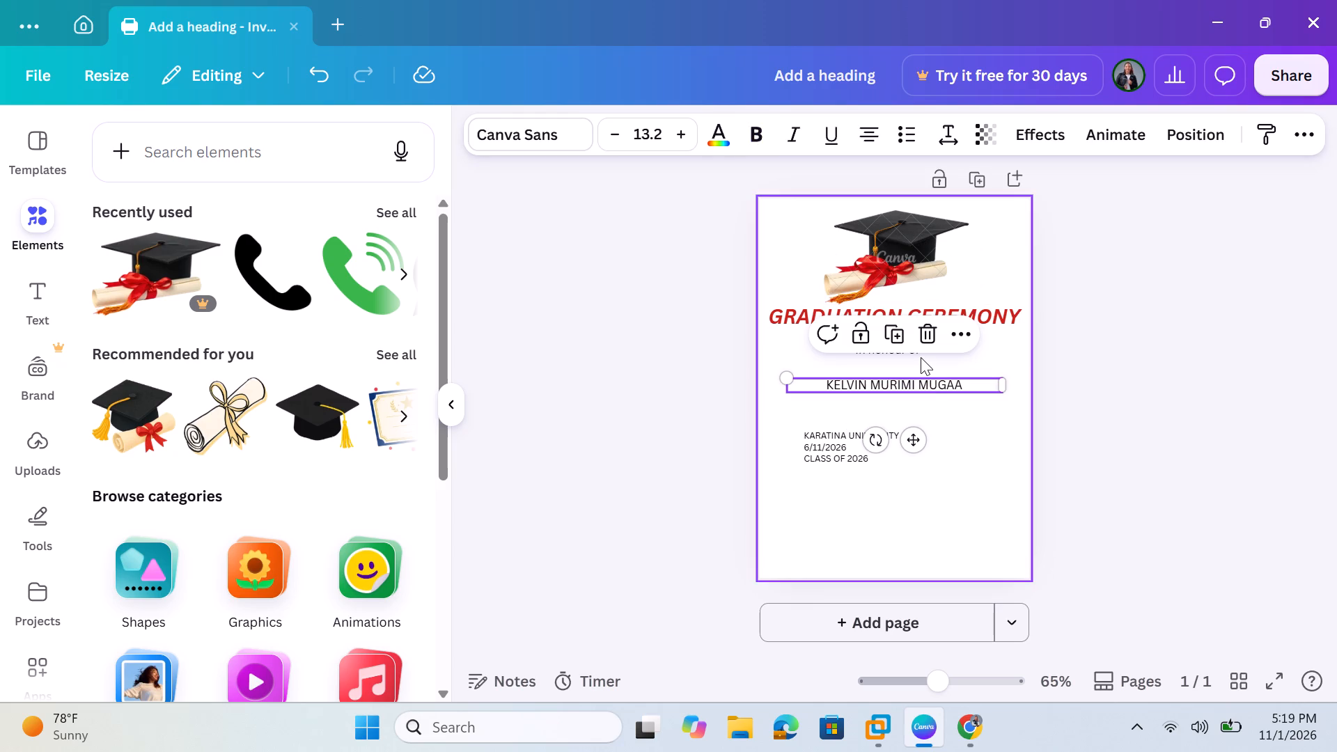
click(930, 334)
click(928, 347)
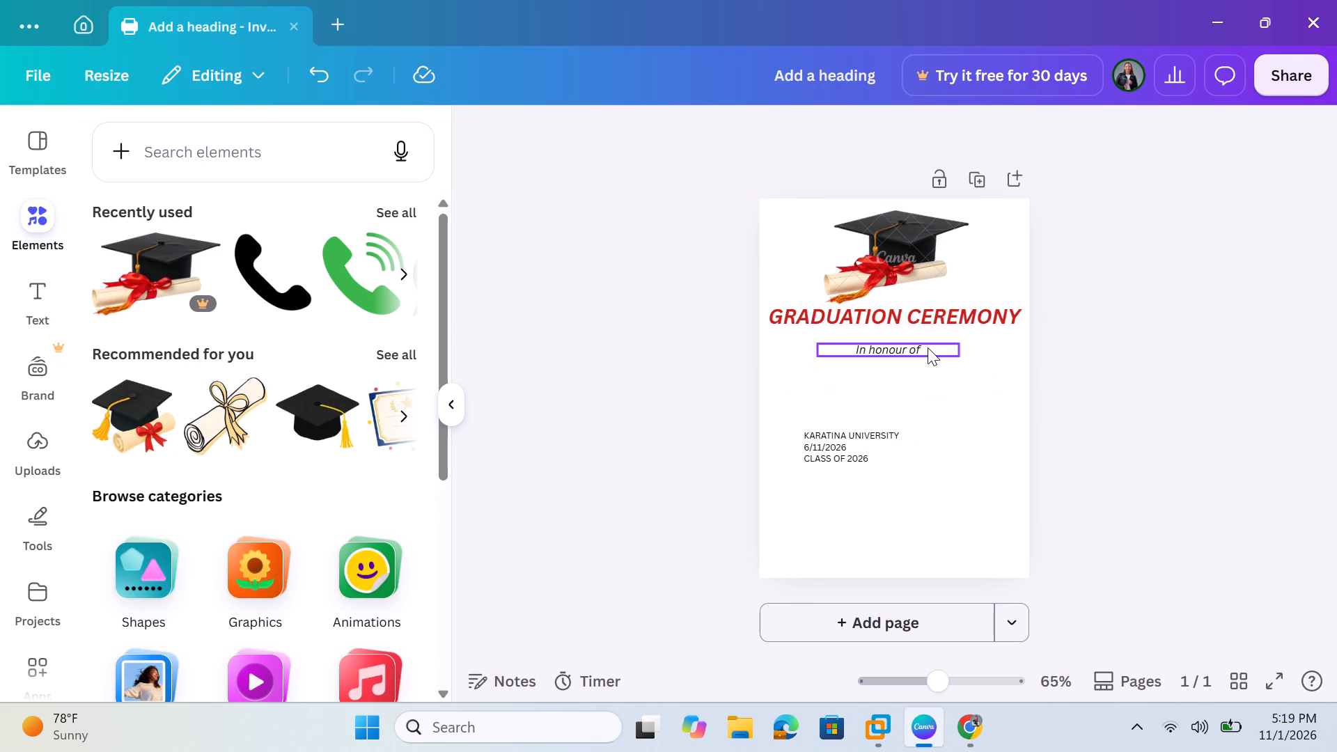
click(927, 292)
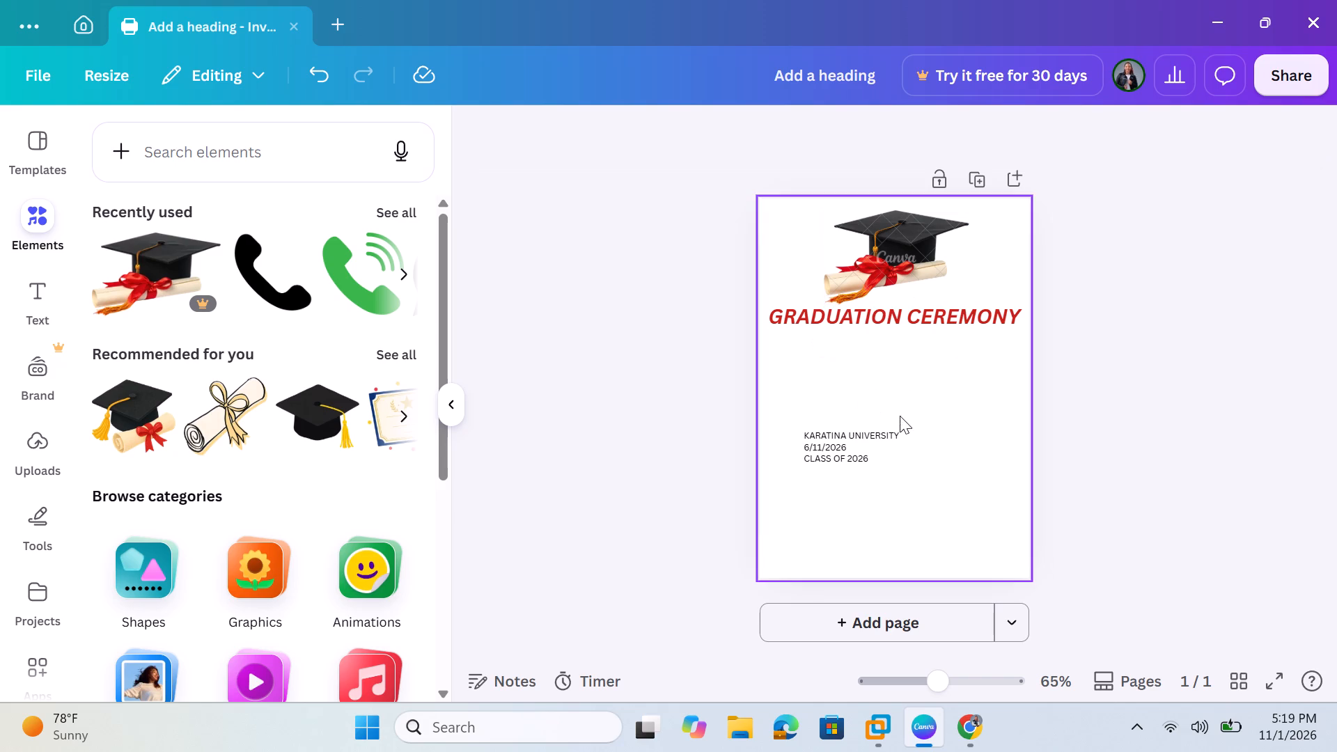
click(866, 454)
click(896, 385)
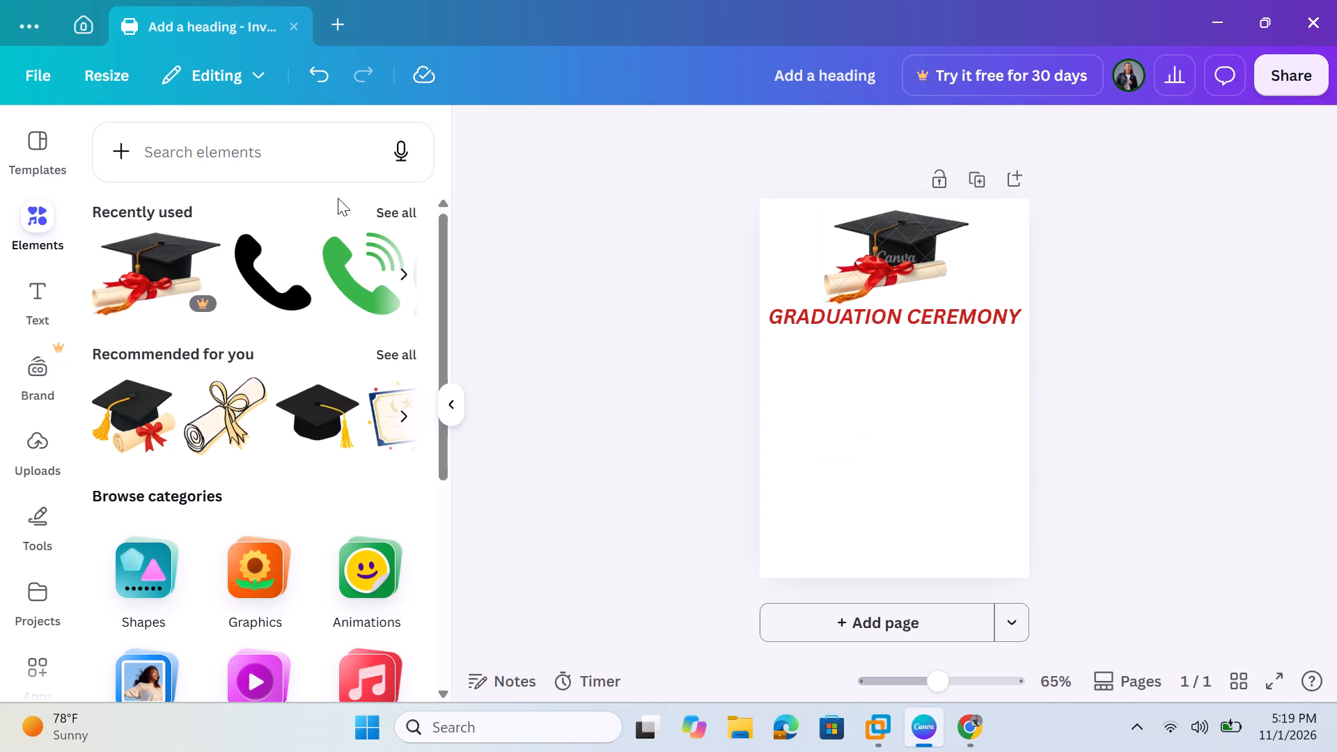
Search the design elements for "BLACK GOLD ABSTRACT WAVE".
click(296, 163)
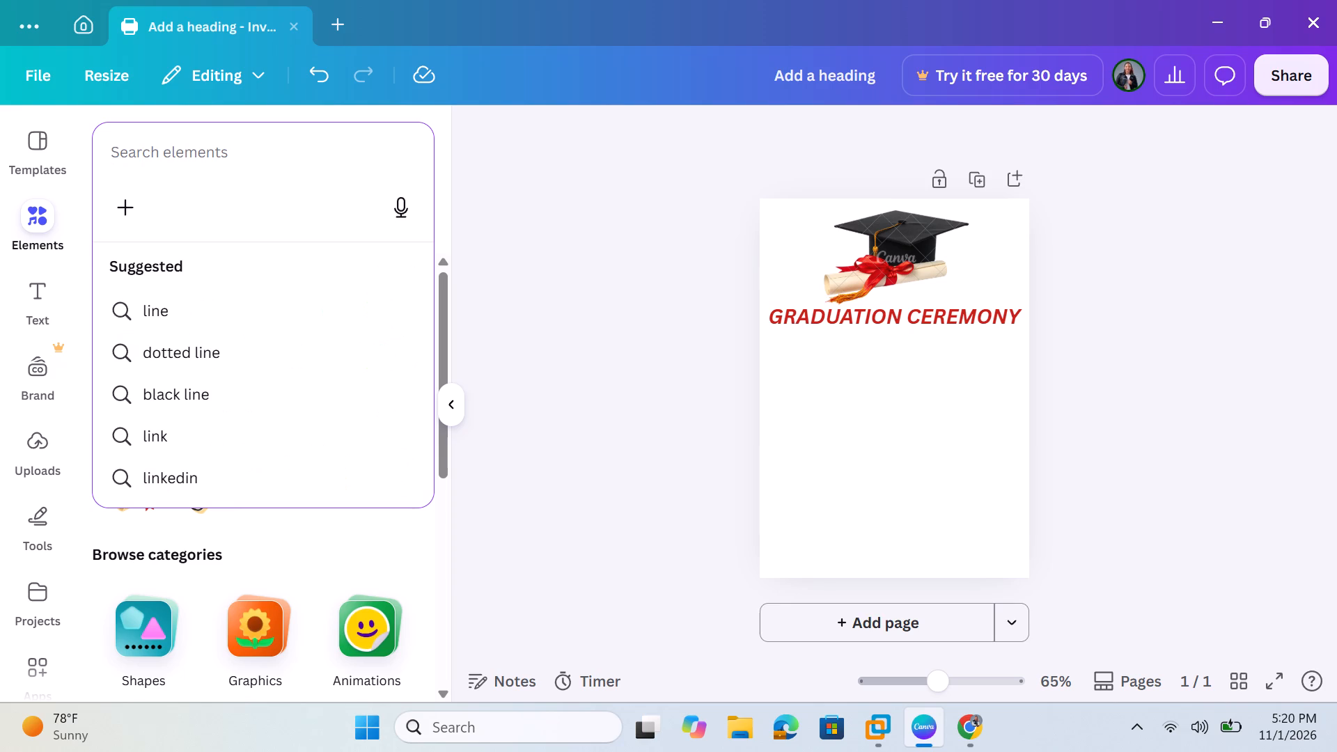
text(BLACK GOLD)
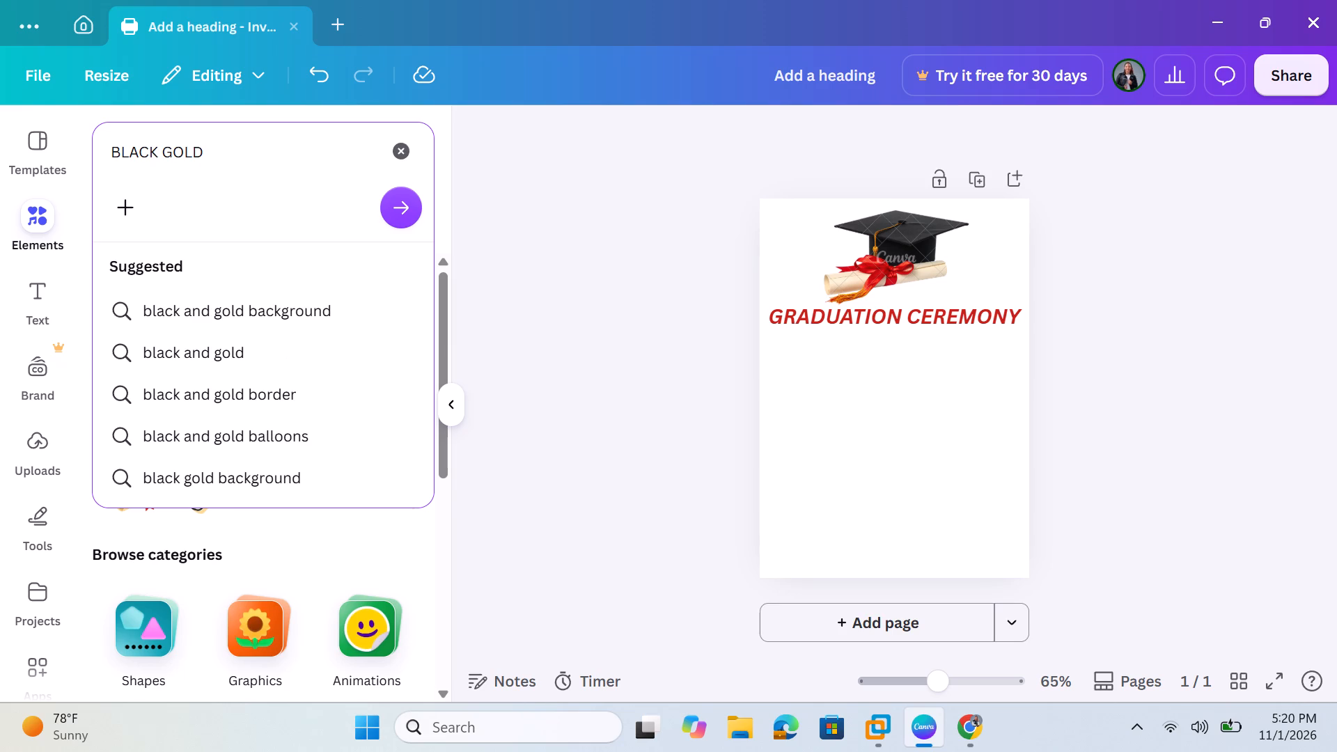
key(space)
text(ABSTRA)
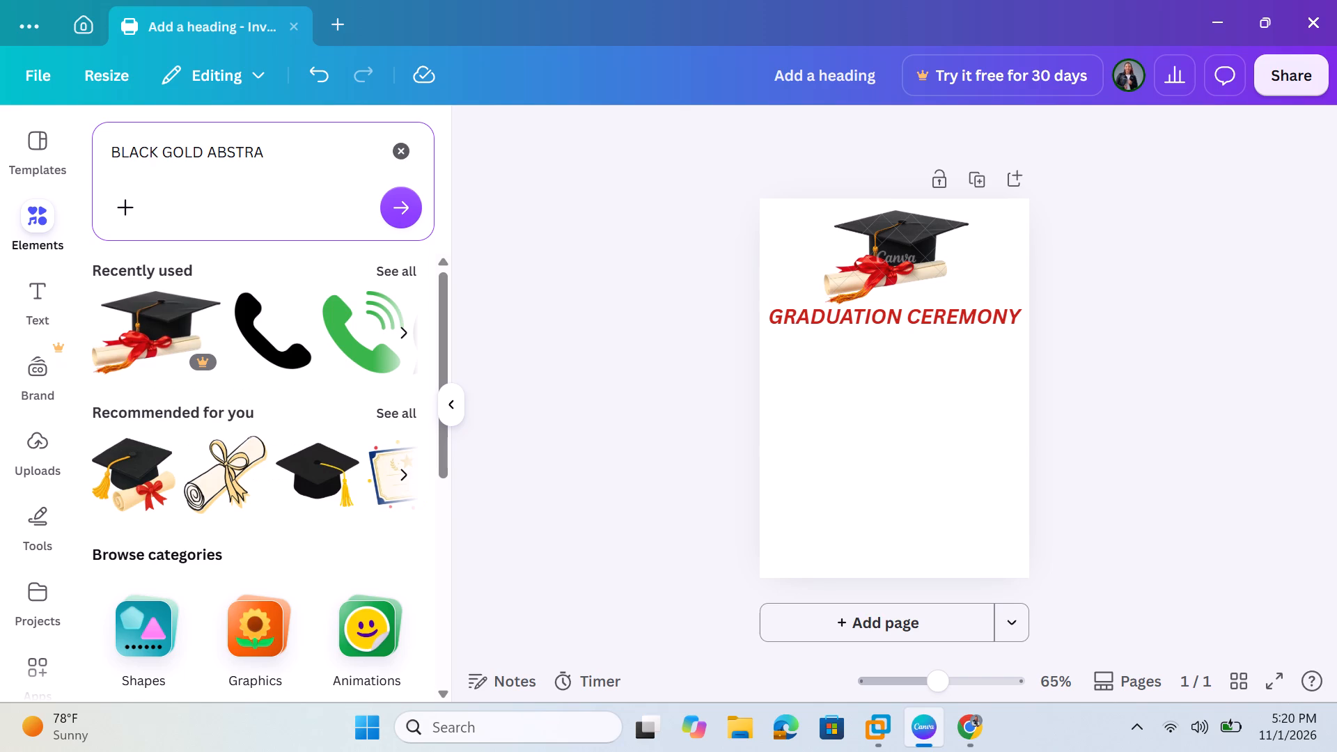
text(CT WAVR)
key(BackSpace)
key(e)
click(413, 220)
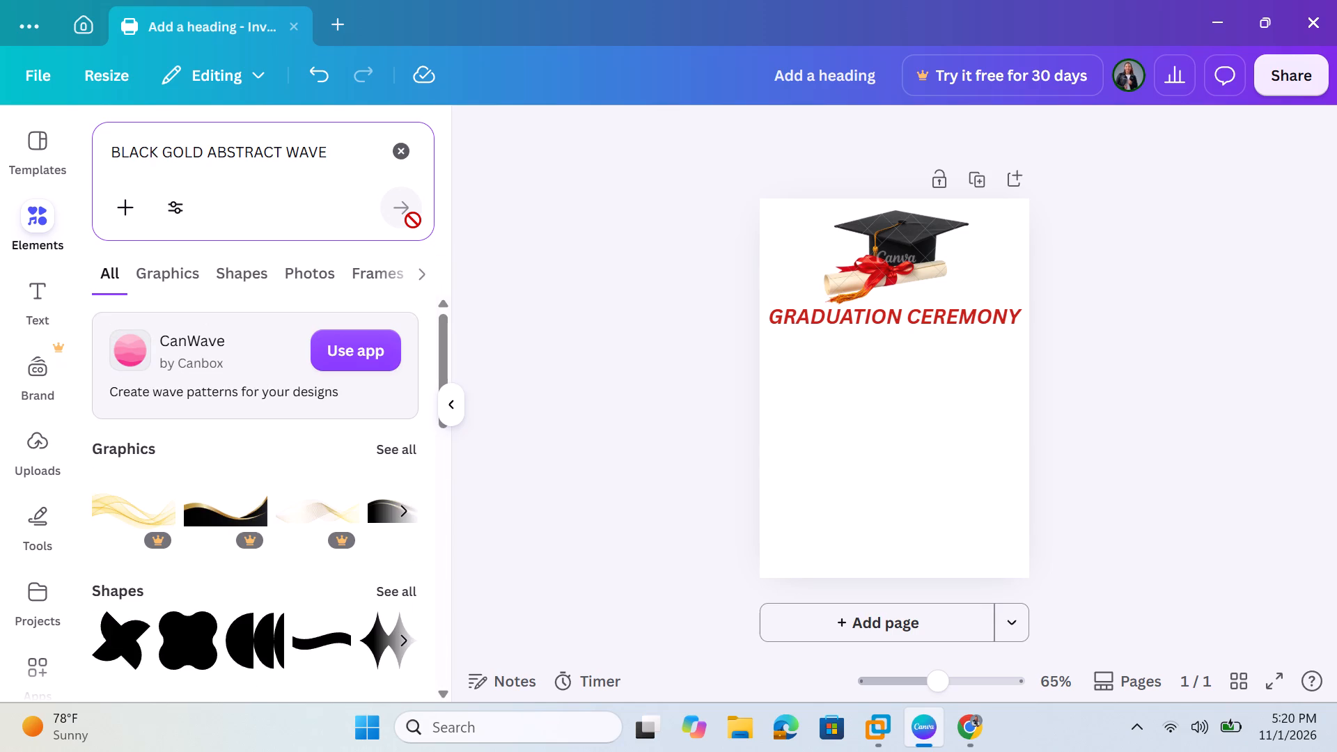
Look through the wave search results in every category for a suitable decoration, and narrow them to shapes.
scroll(272, 478, down, 1)
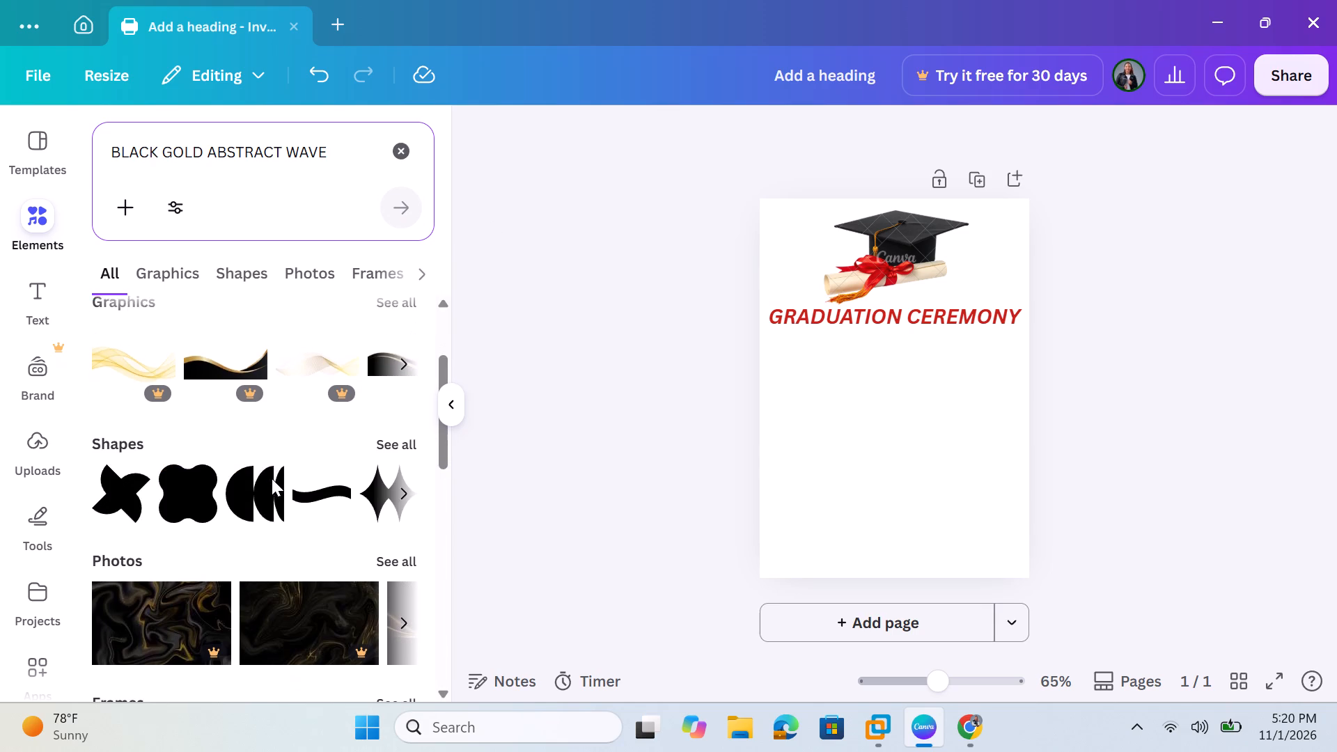
scroll(272, 478, down, 2)
scroll(272, 478, up, 2)
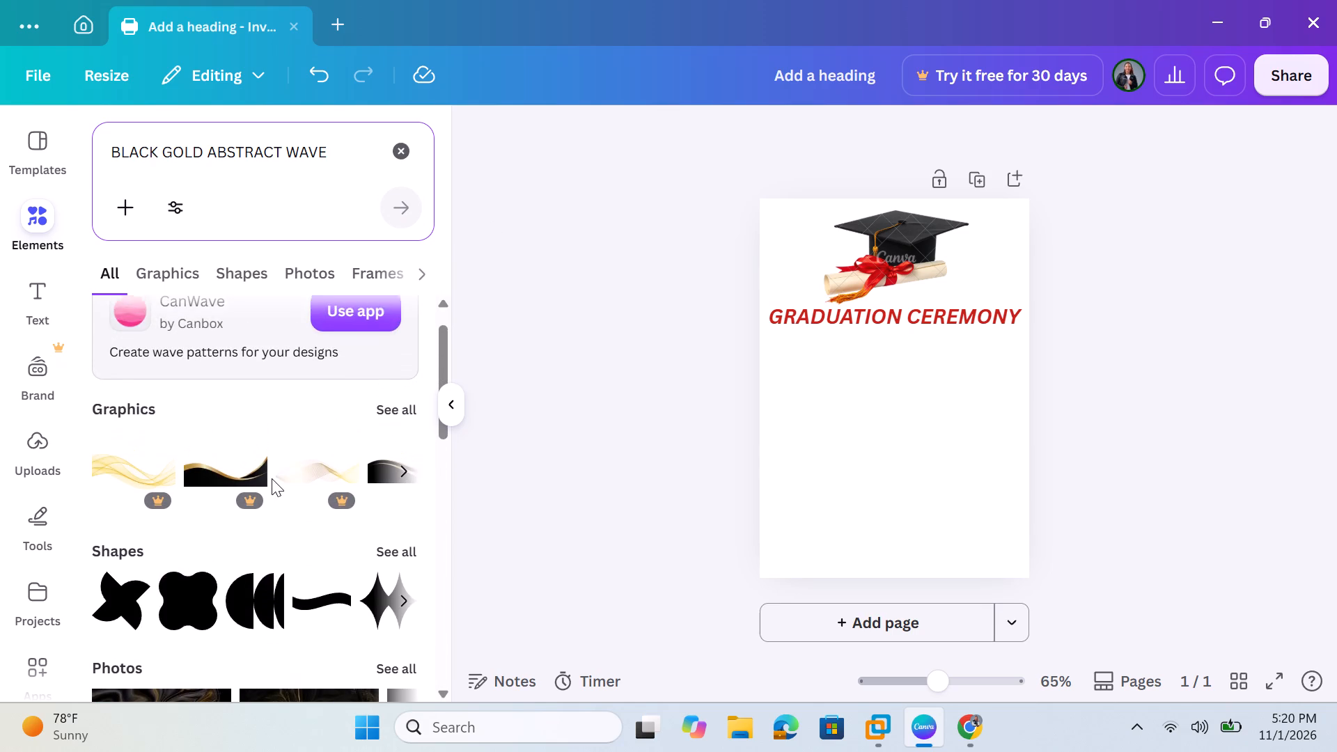
scroll(272, 478, up, 1)
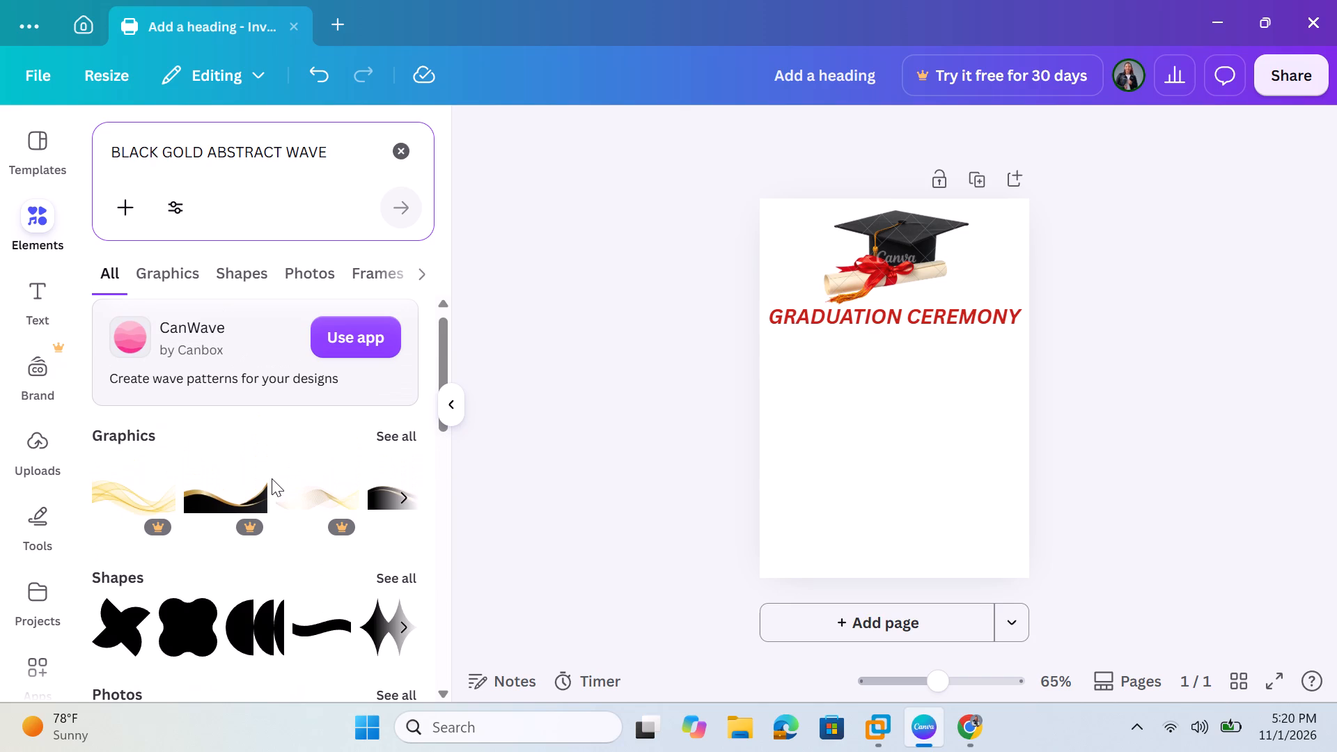
scroll(272, 478, up, 1)
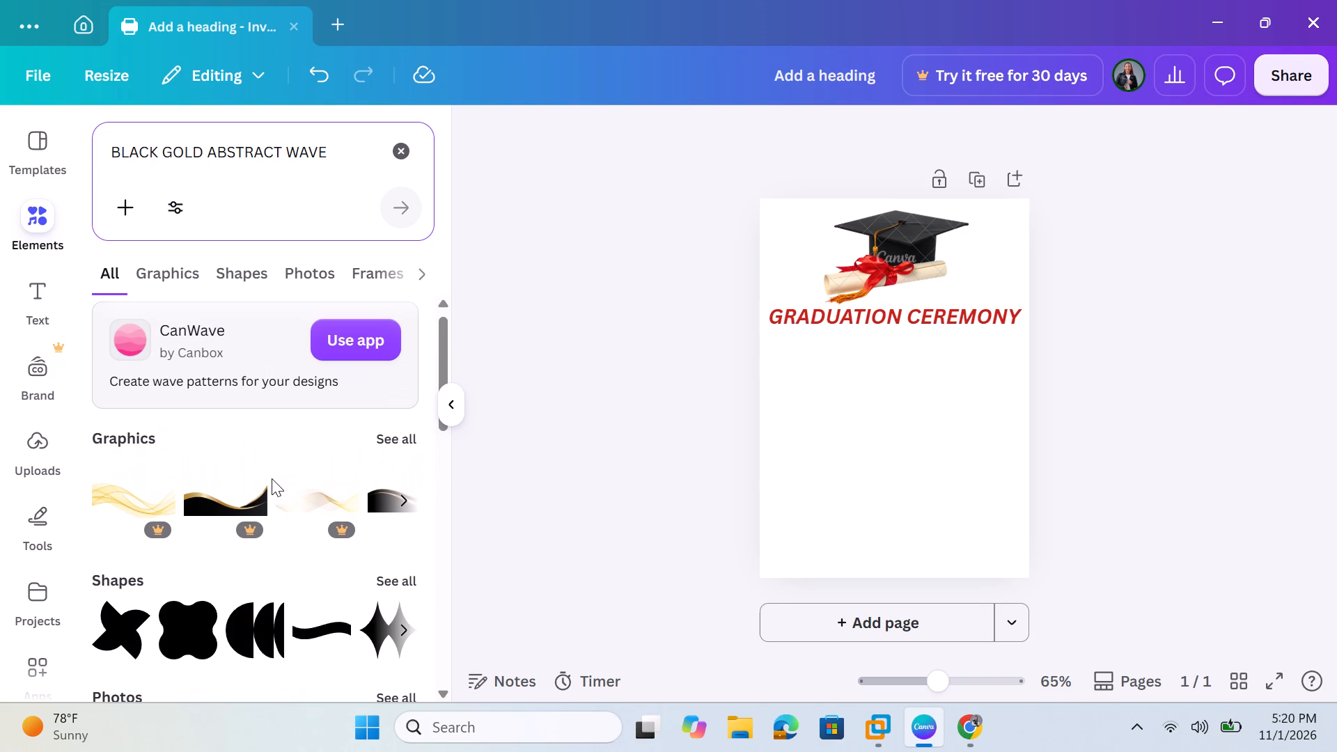
scroll(272, 478, down, 2)
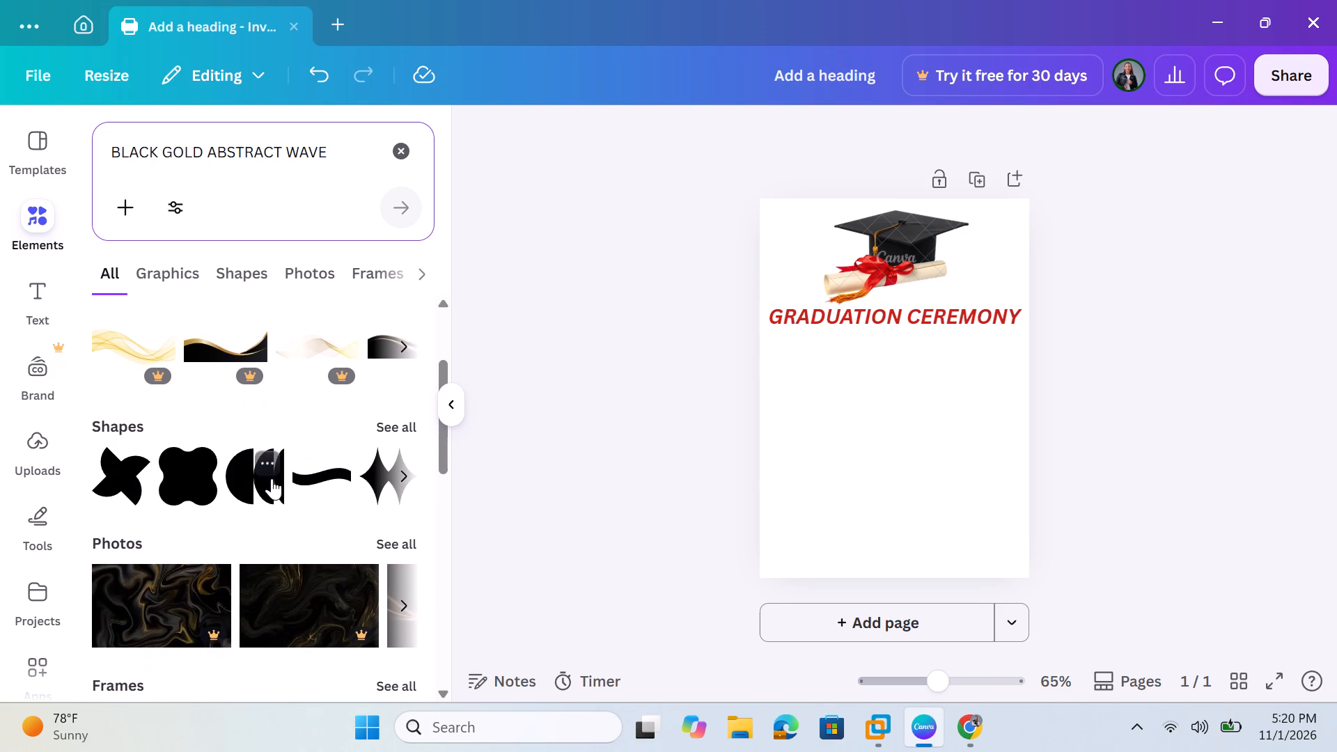
scroll(229, 540, down, 1)
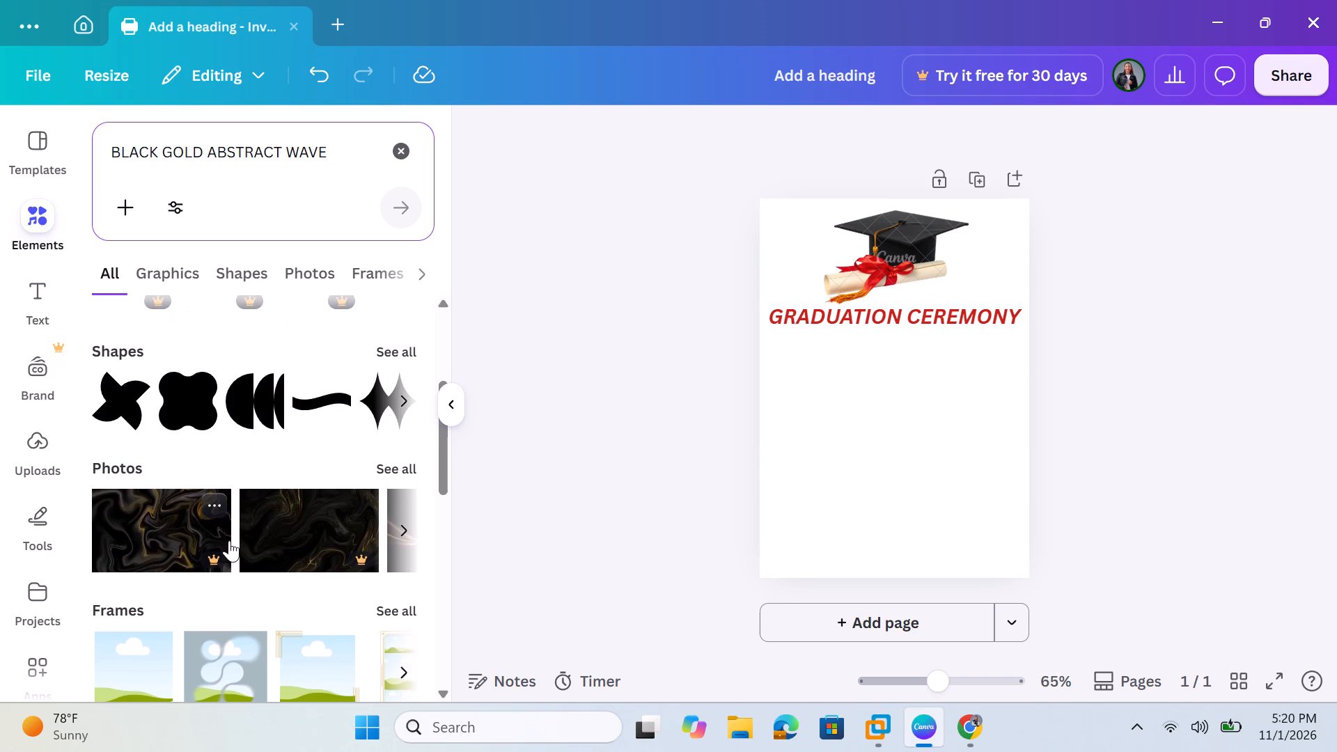
scroll(324, 492, down, 1)
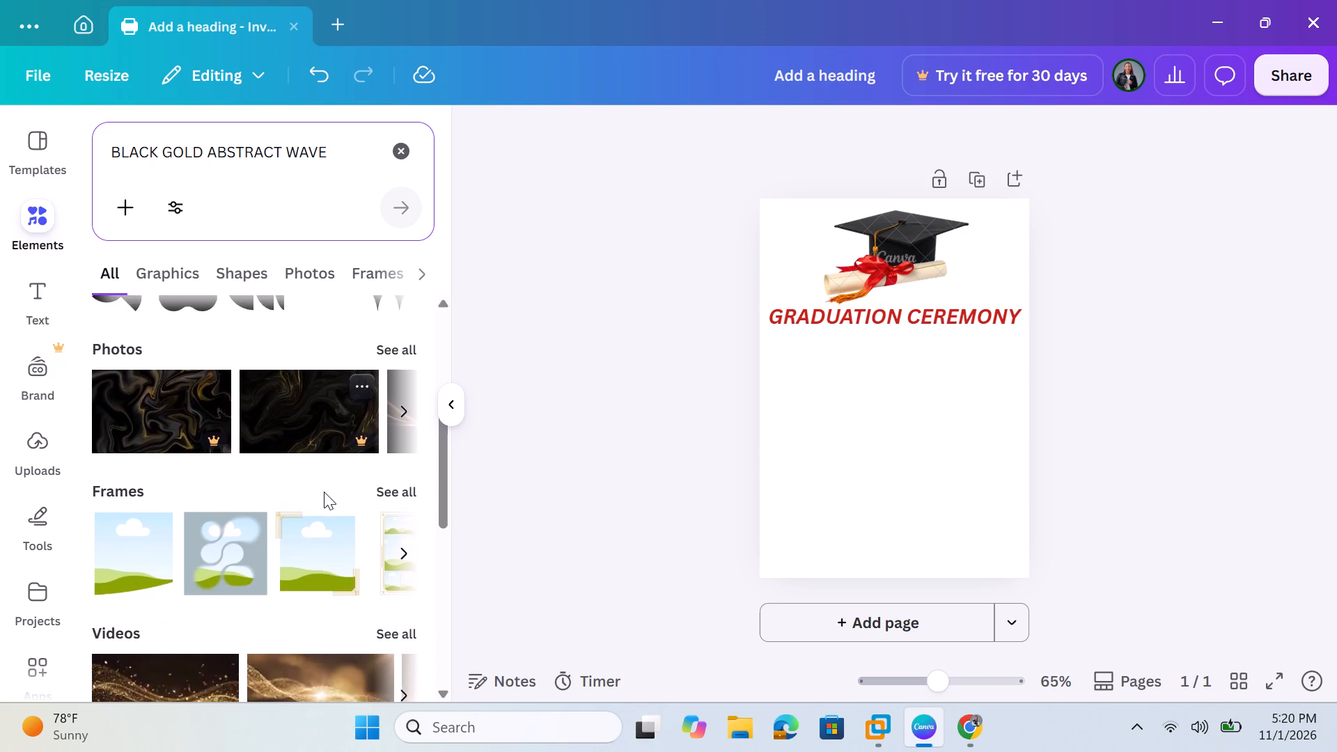
scroll(324, 492, down, 3)
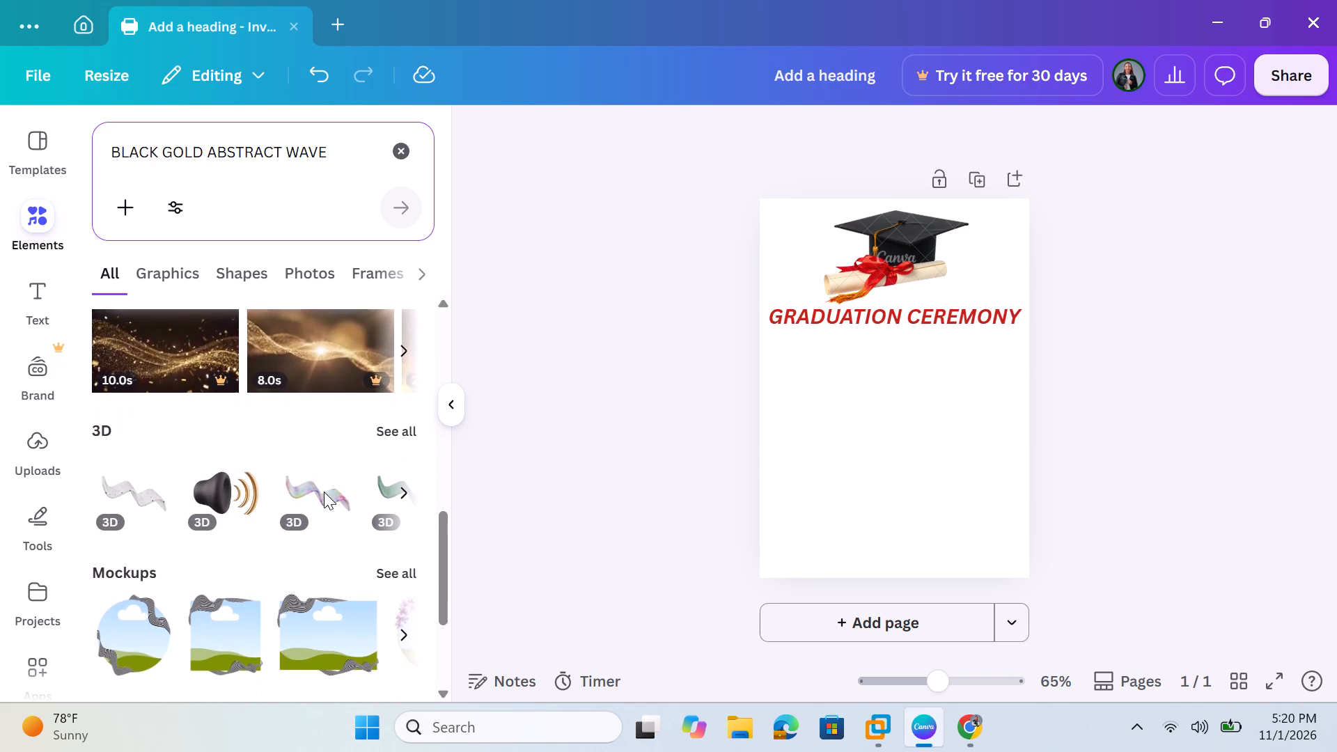
scroll(324, 492, down, 3)
scroll(324, 492, up, 5)
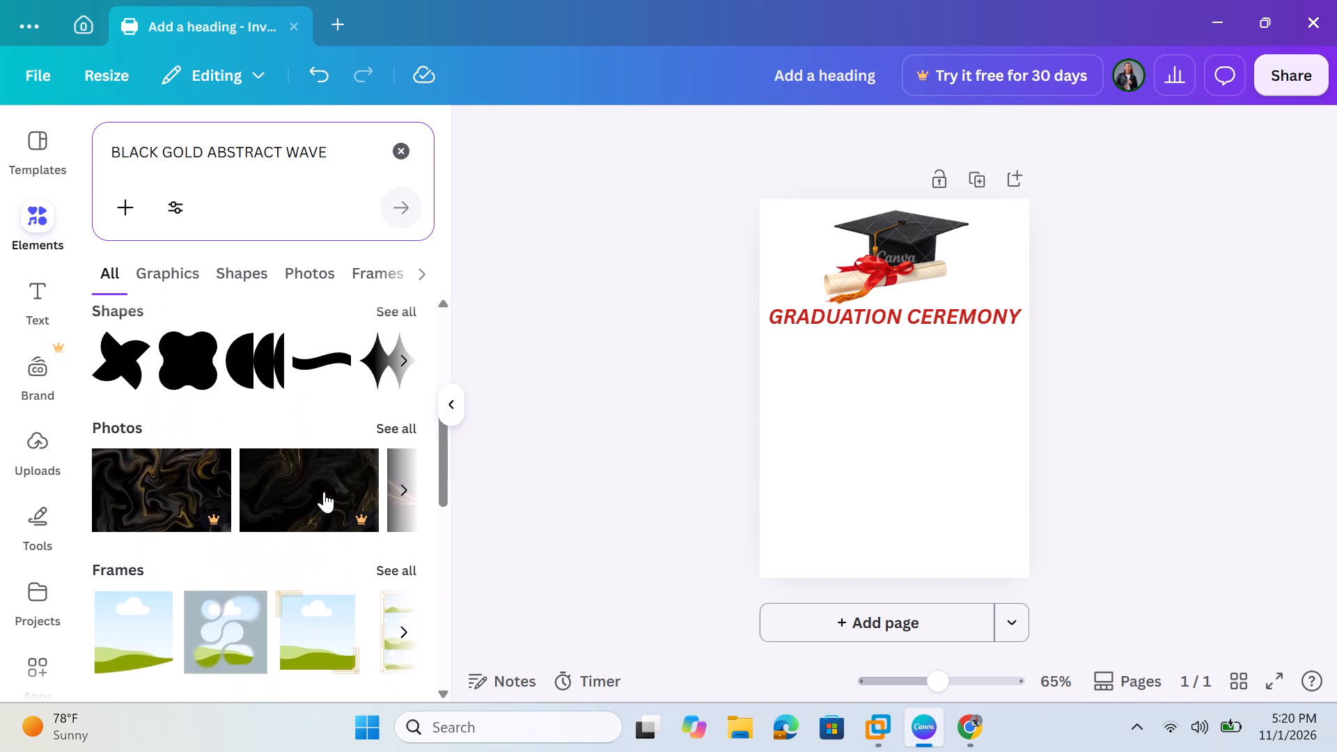
scroll(324, 492, up, 6)
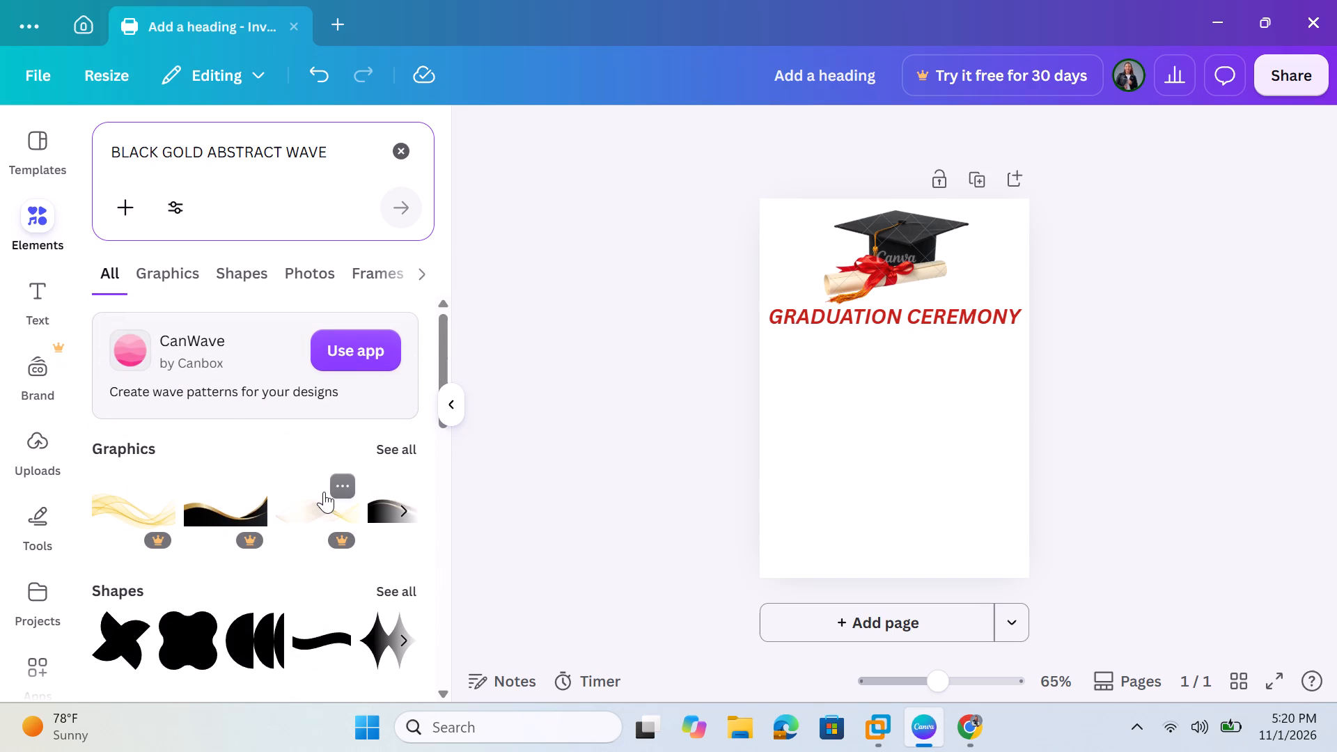
click(241, 272)
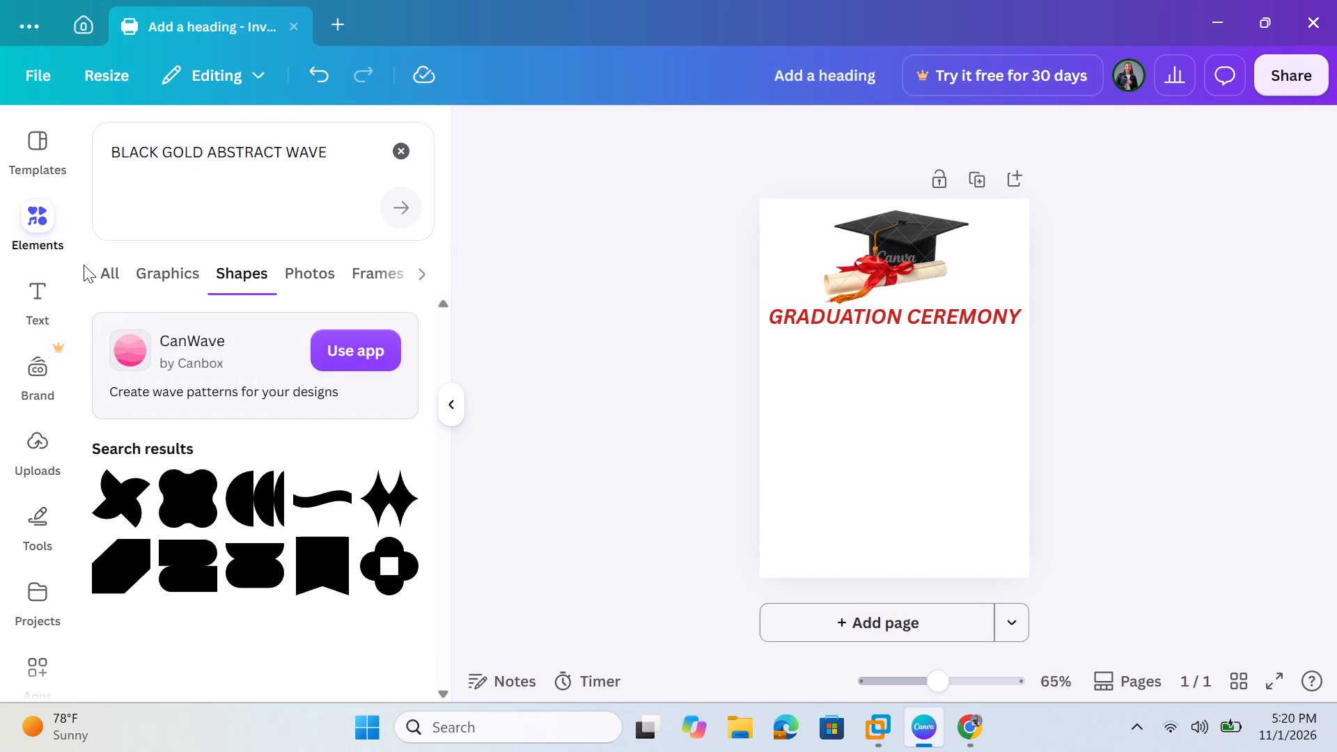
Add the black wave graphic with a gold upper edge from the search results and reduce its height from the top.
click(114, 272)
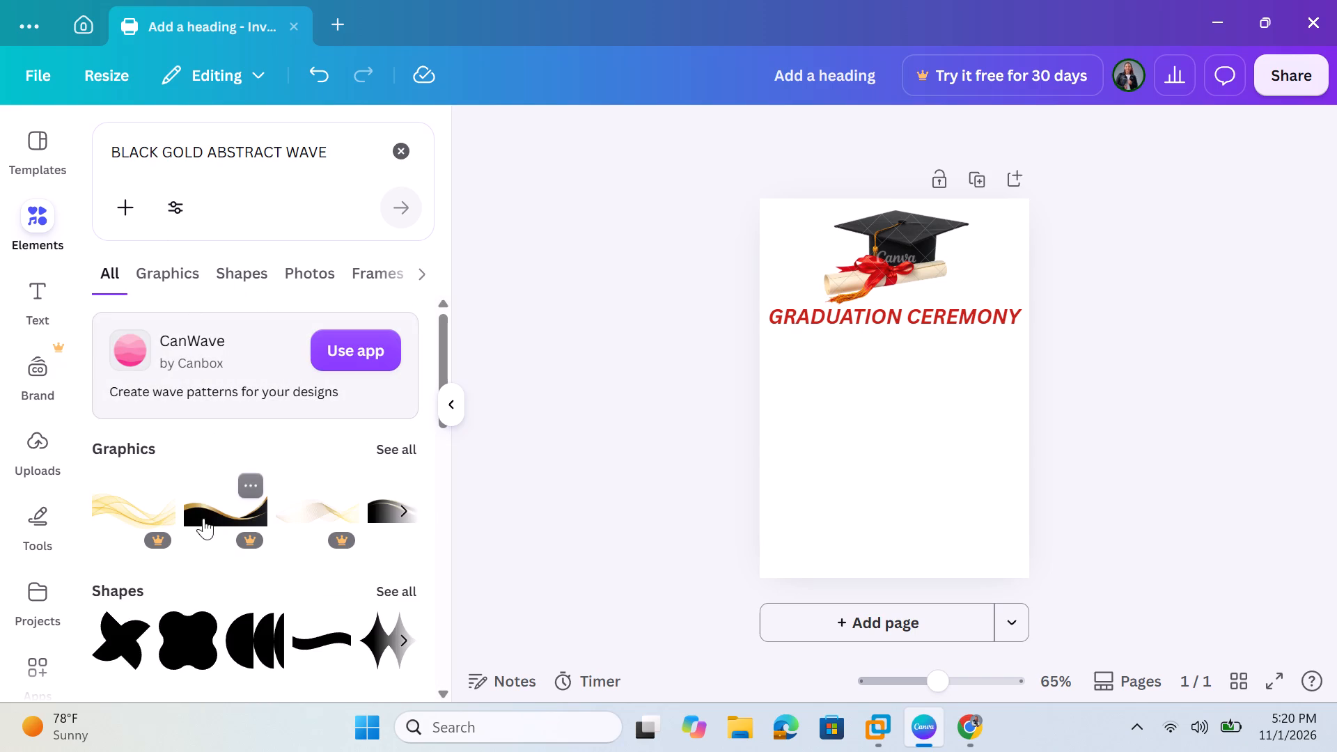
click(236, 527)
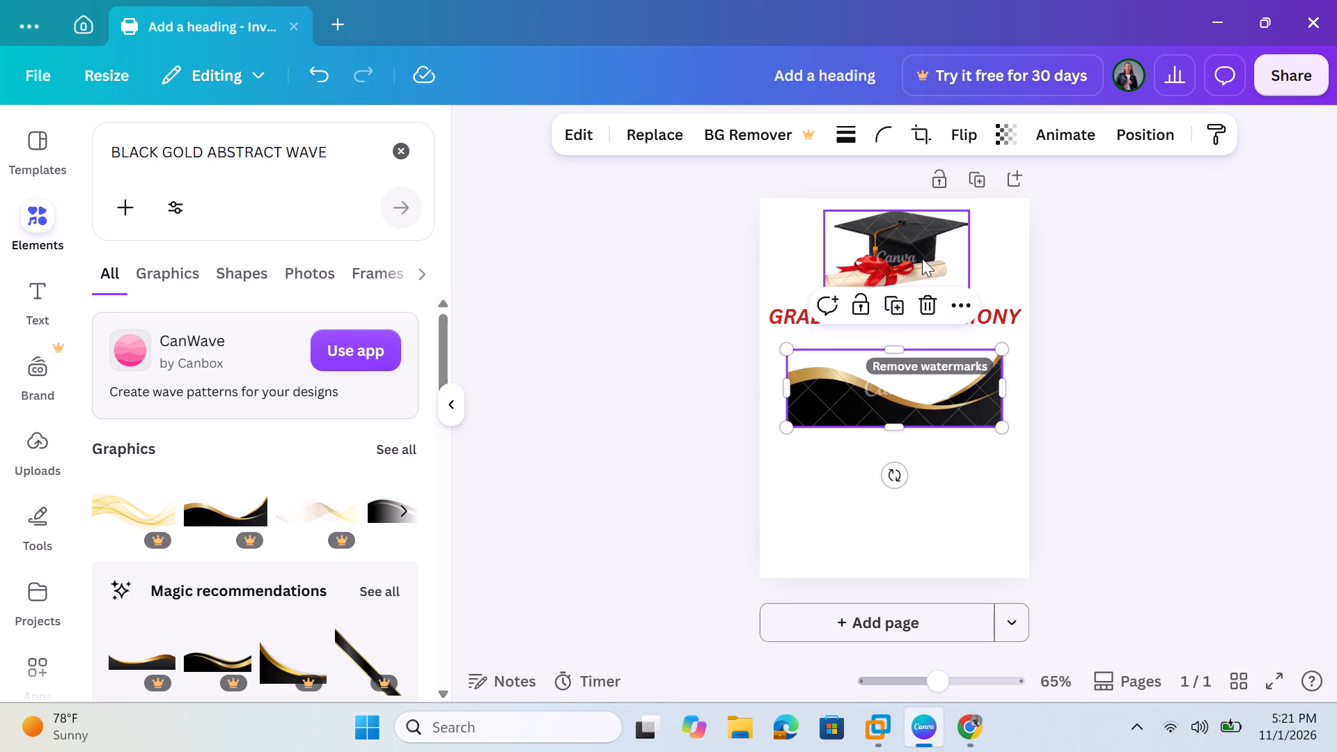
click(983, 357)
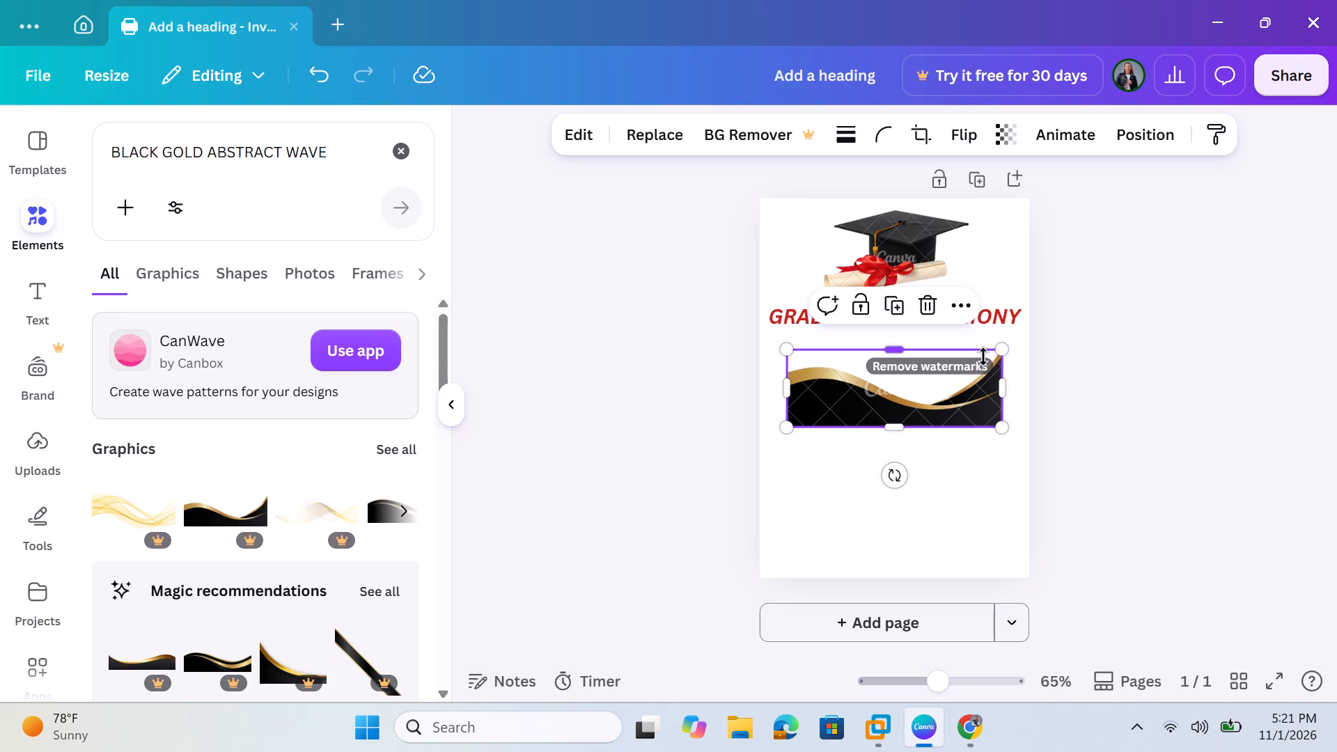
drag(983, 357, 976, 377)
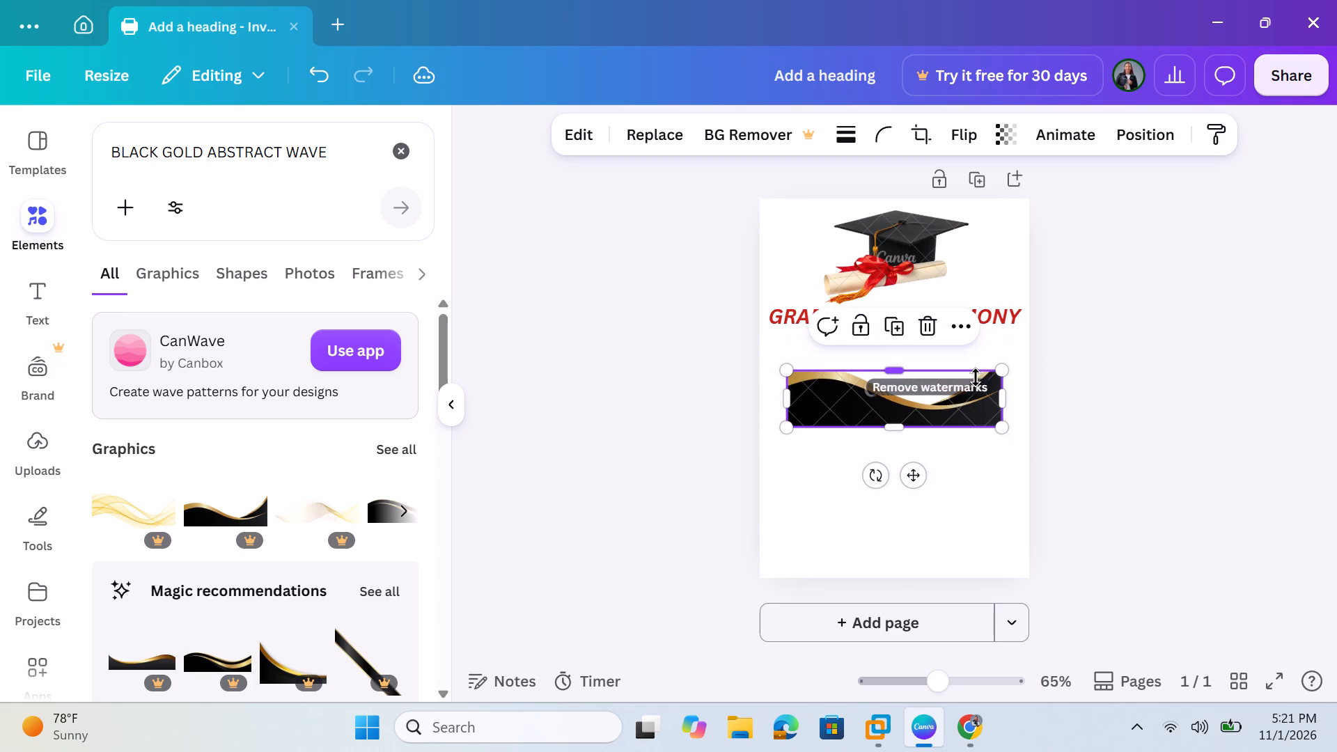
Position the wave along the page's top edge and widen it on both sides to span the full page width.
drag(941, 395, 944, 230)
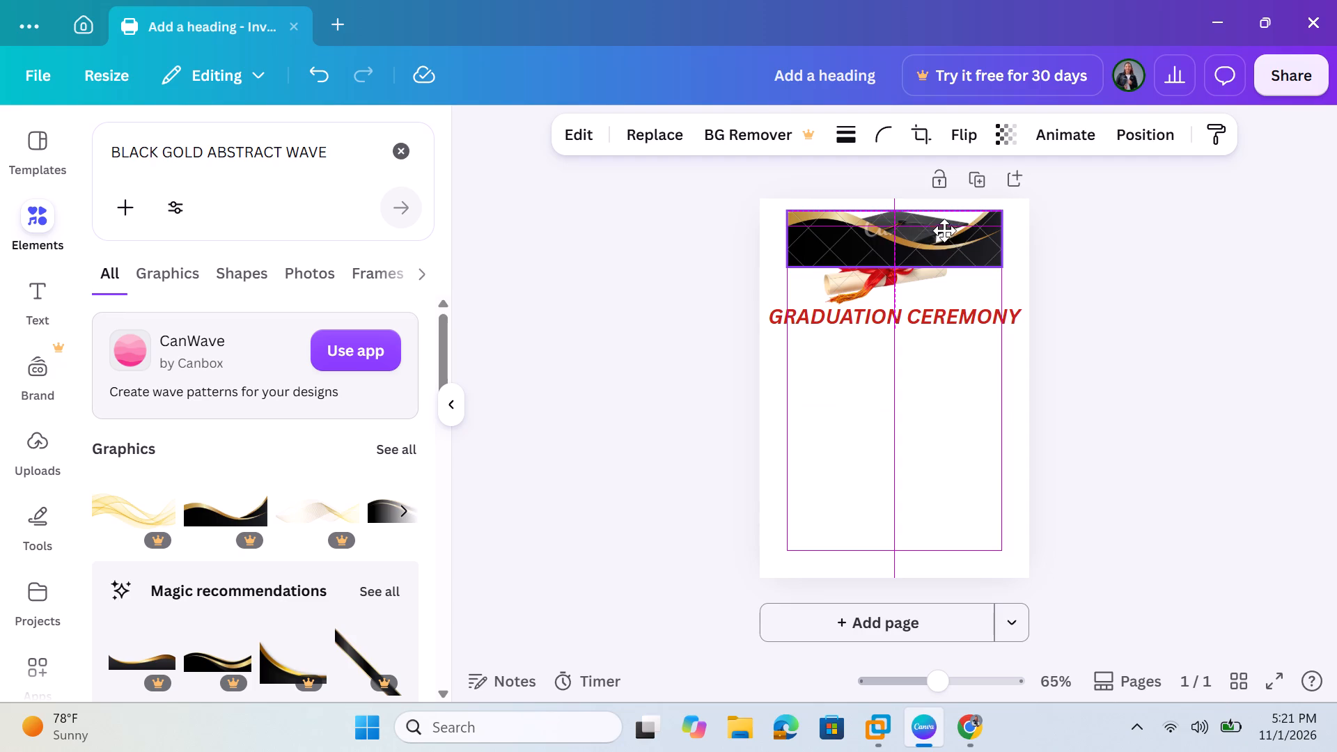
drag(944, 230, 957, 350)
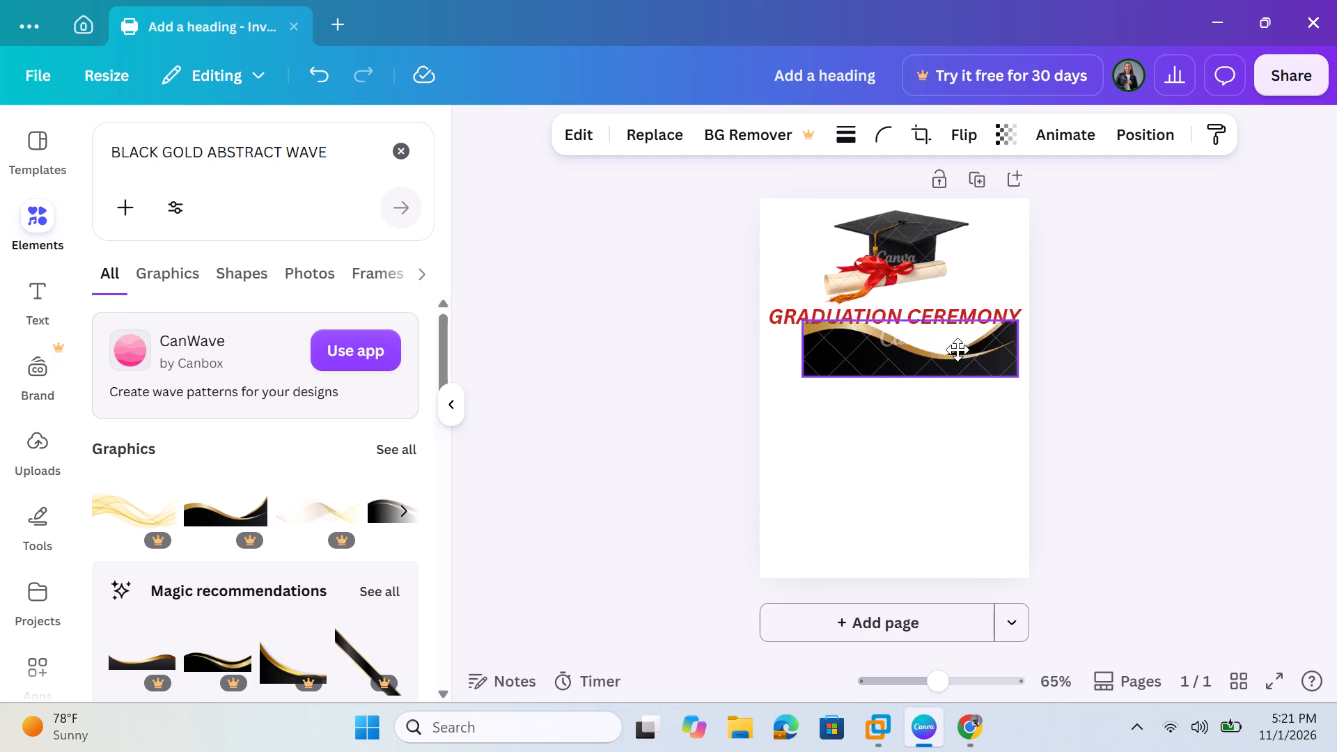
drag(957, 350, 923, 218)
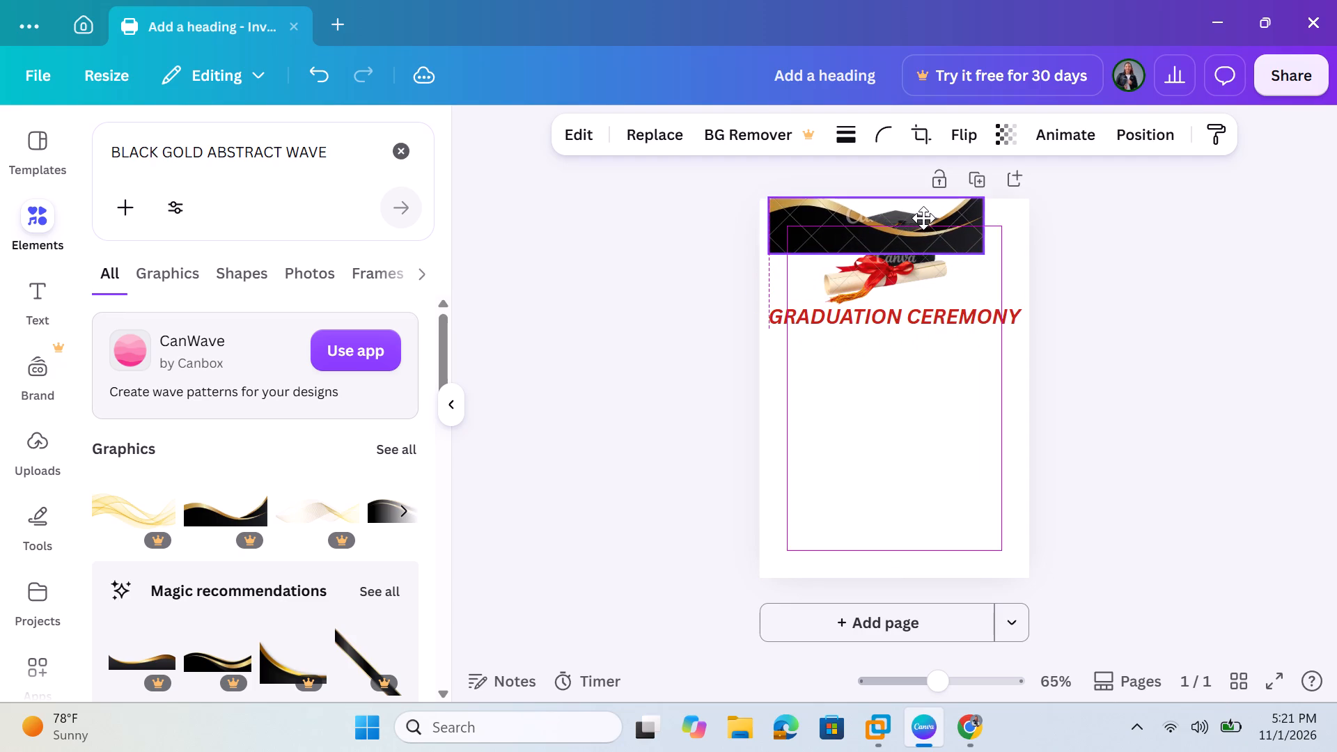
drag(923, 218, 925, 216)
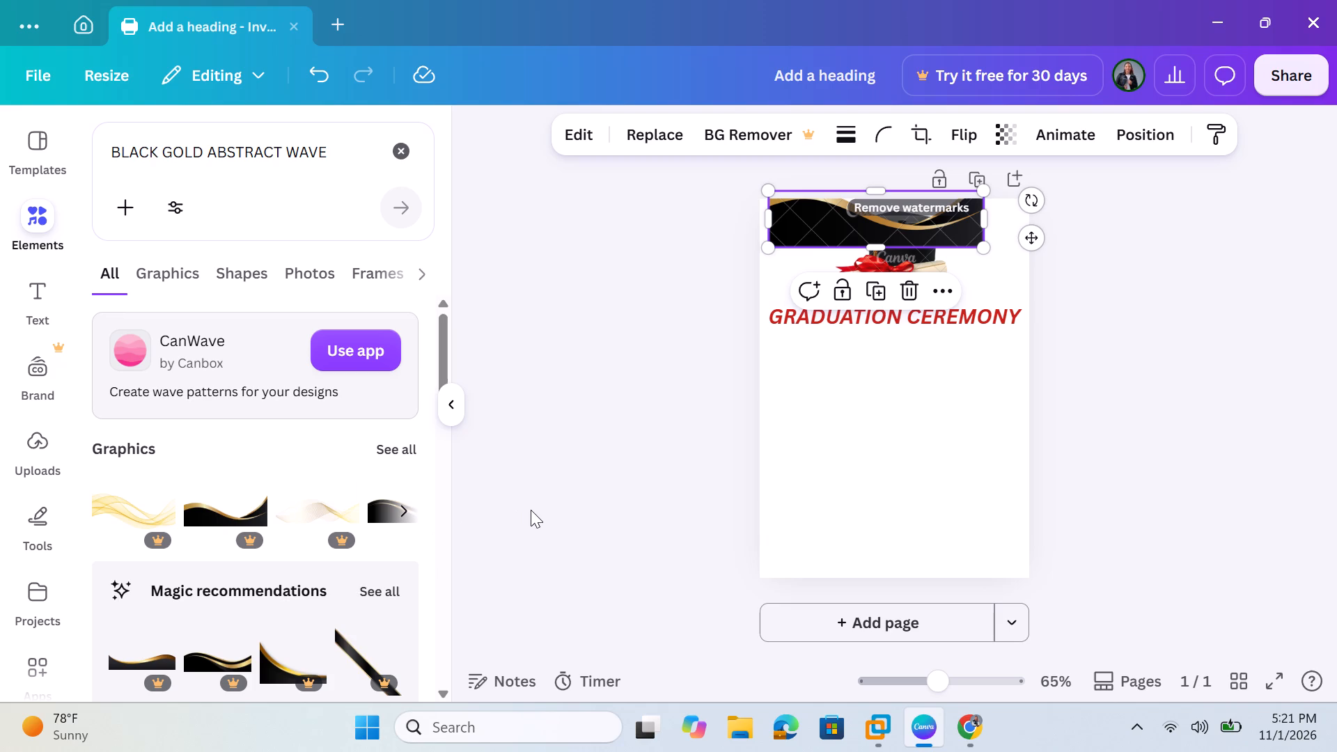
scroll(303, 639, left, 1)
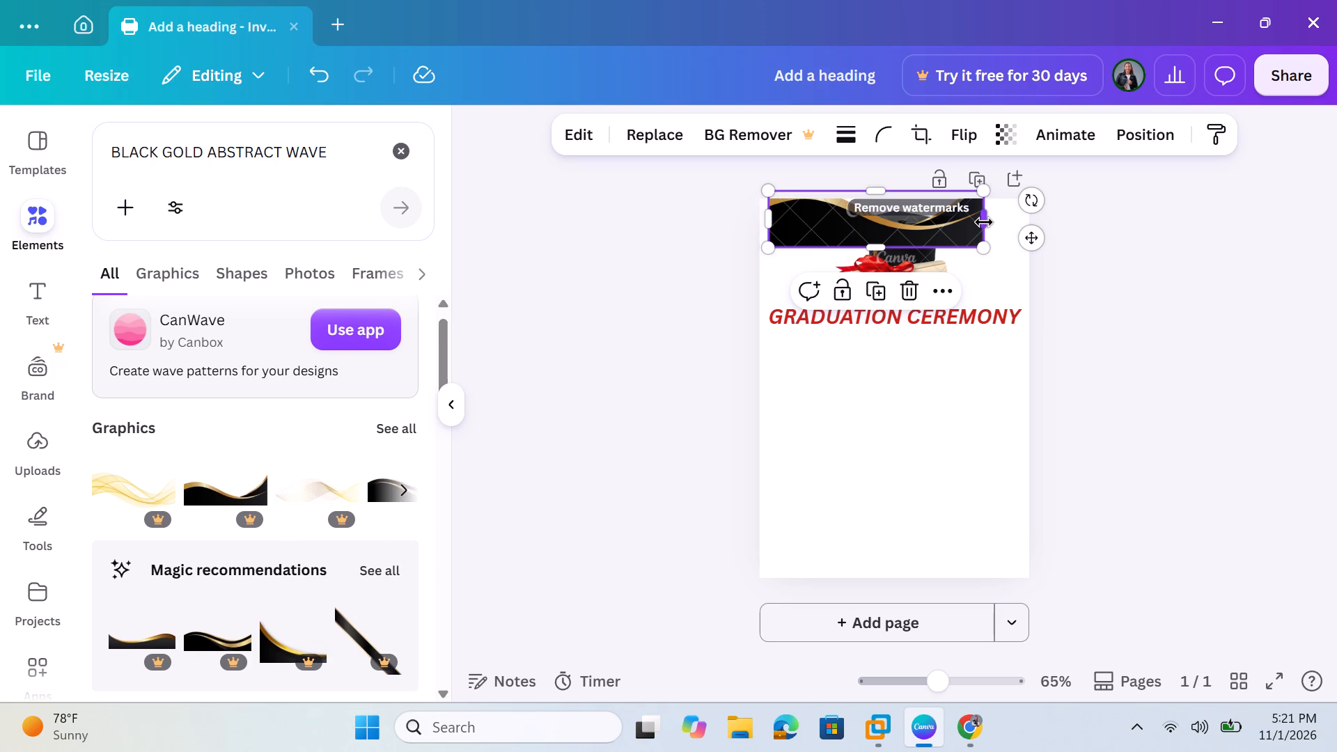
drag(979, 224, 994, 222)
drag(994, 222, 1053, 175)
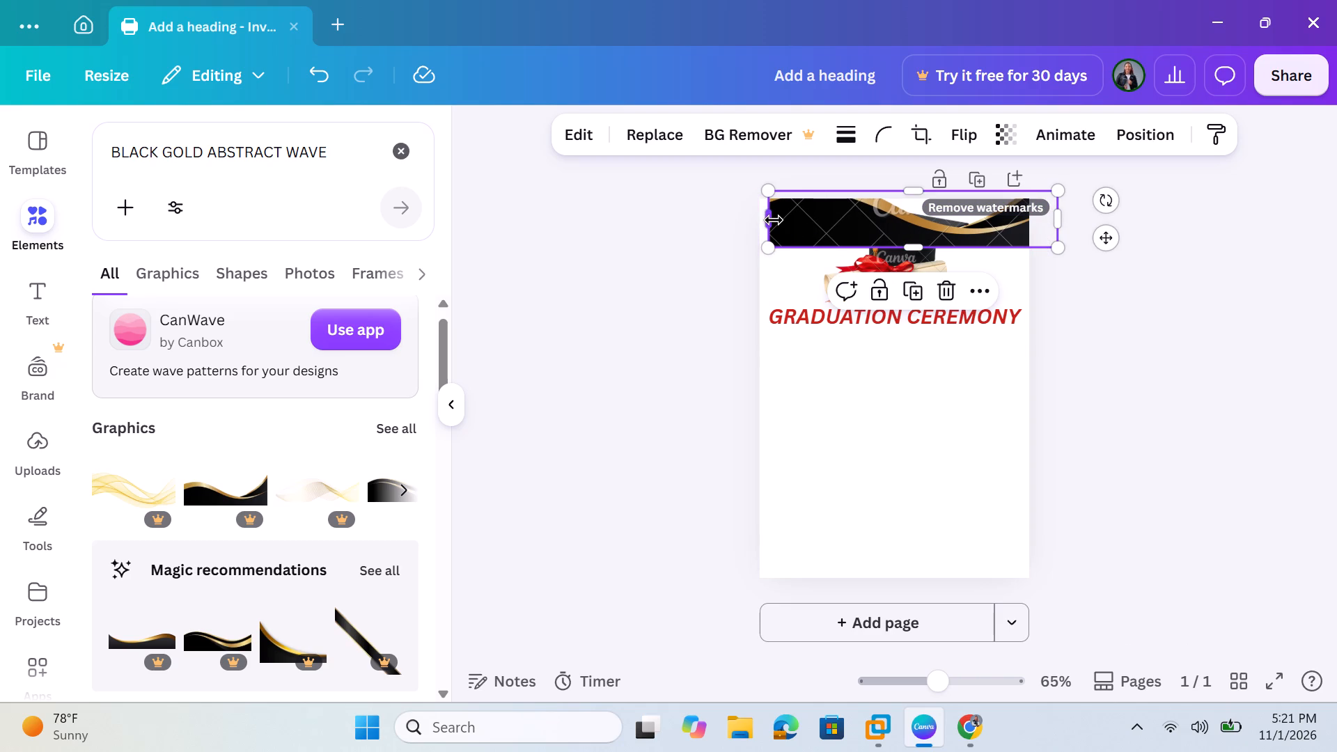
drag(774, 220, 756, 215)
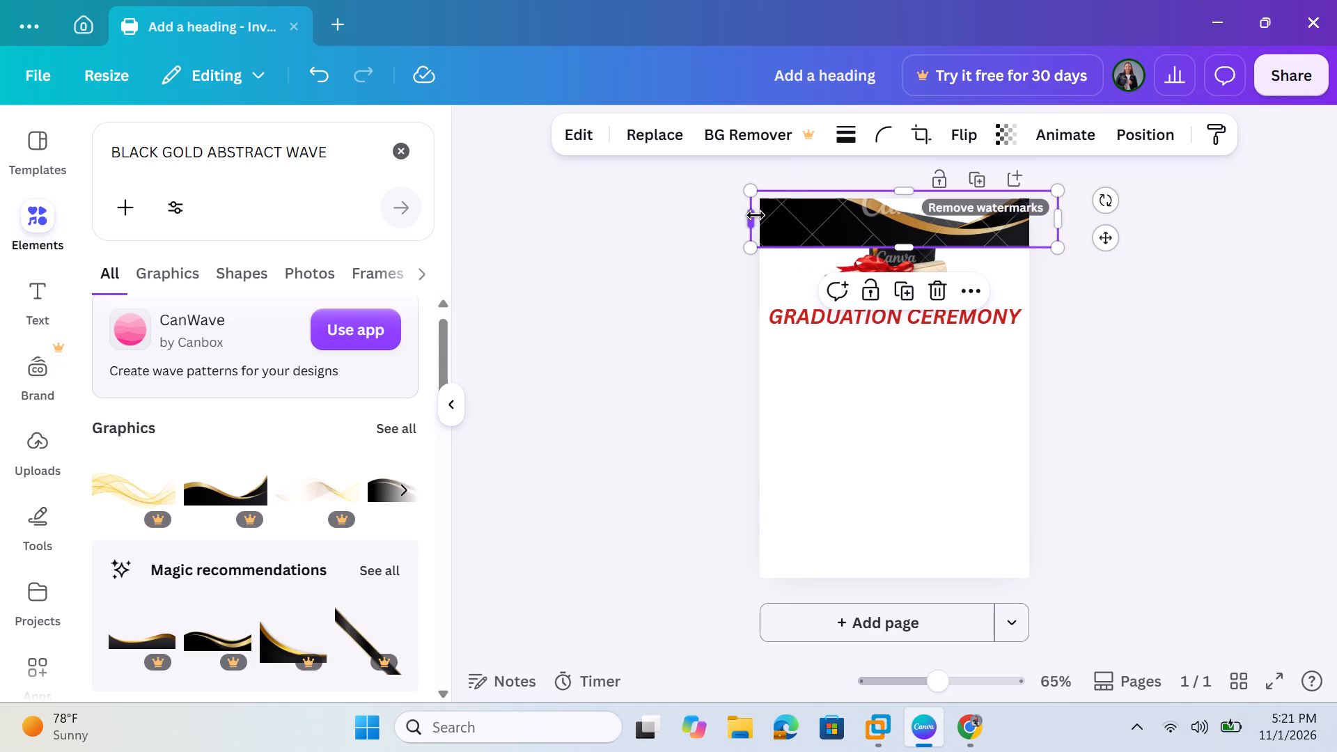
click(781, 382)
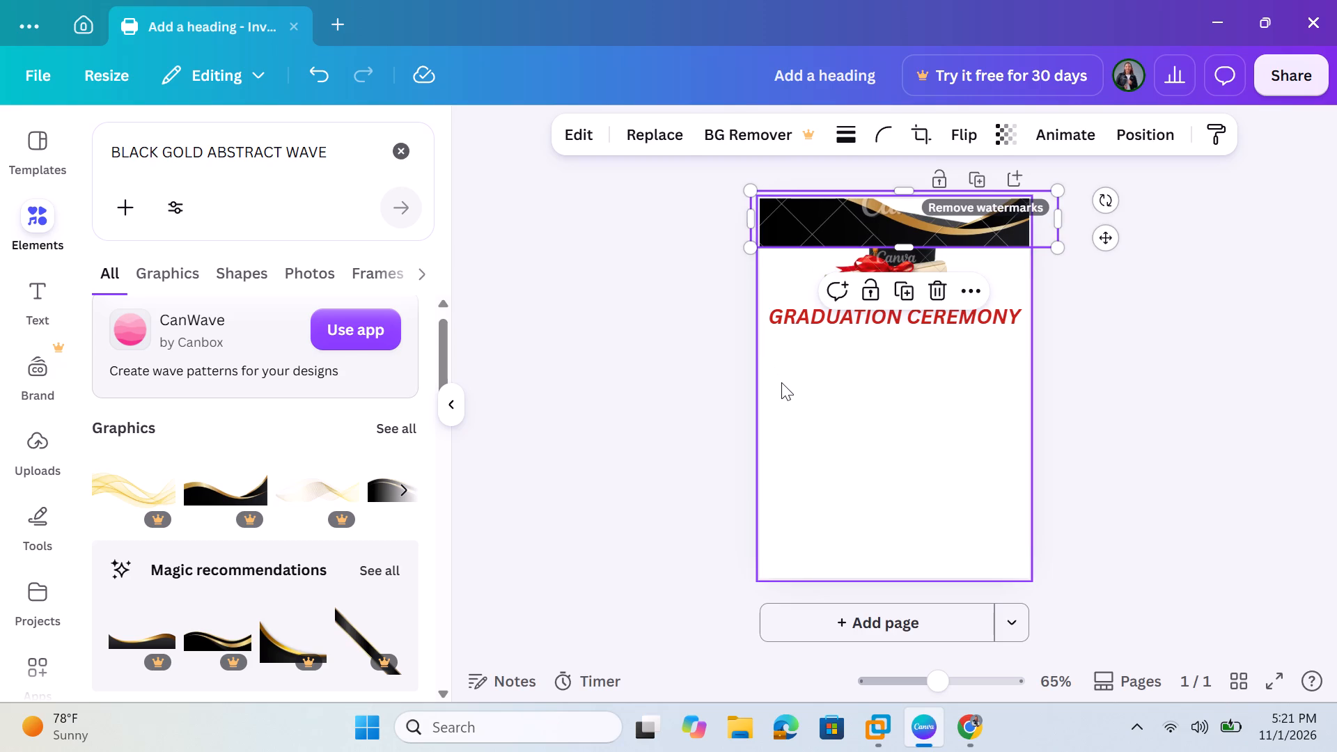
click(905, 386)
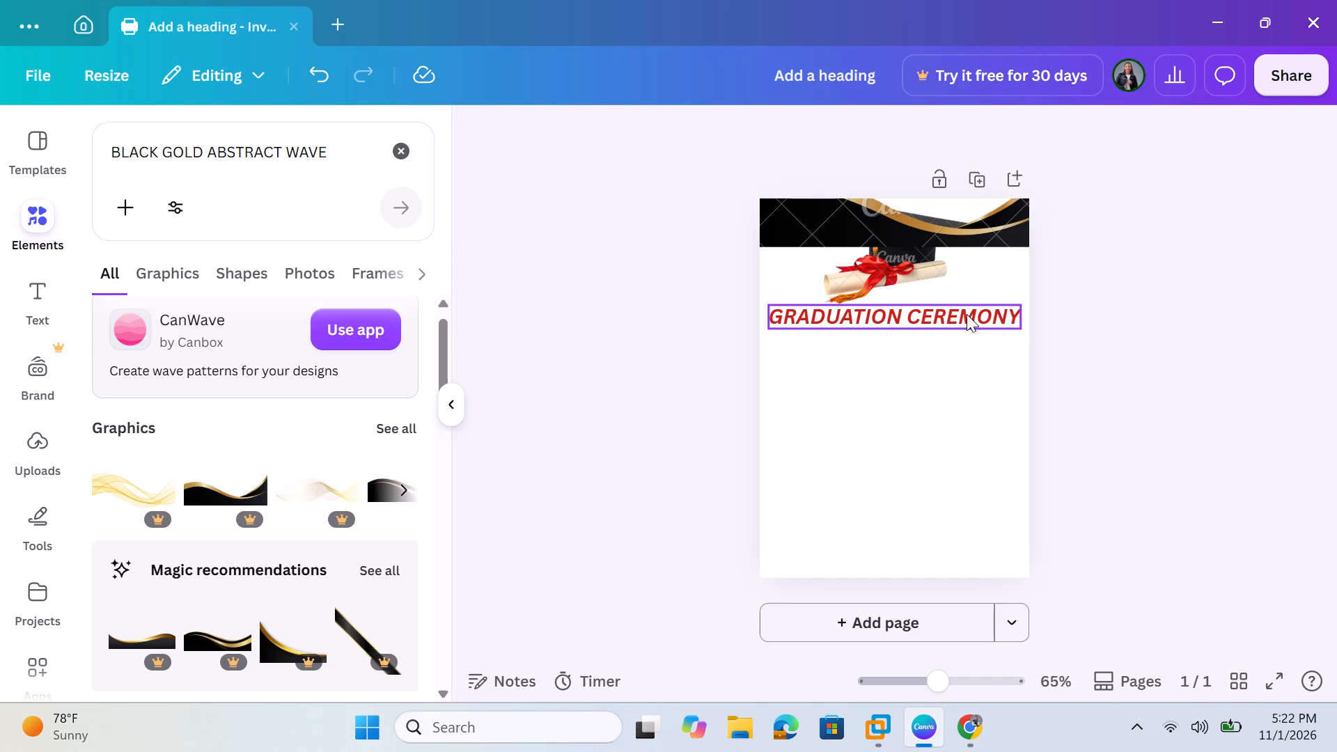
Shift the heading and cap photo down to make room for the top wave, aligning the wave with the page's top-left corner.
drag(967, 314, 969, 334)
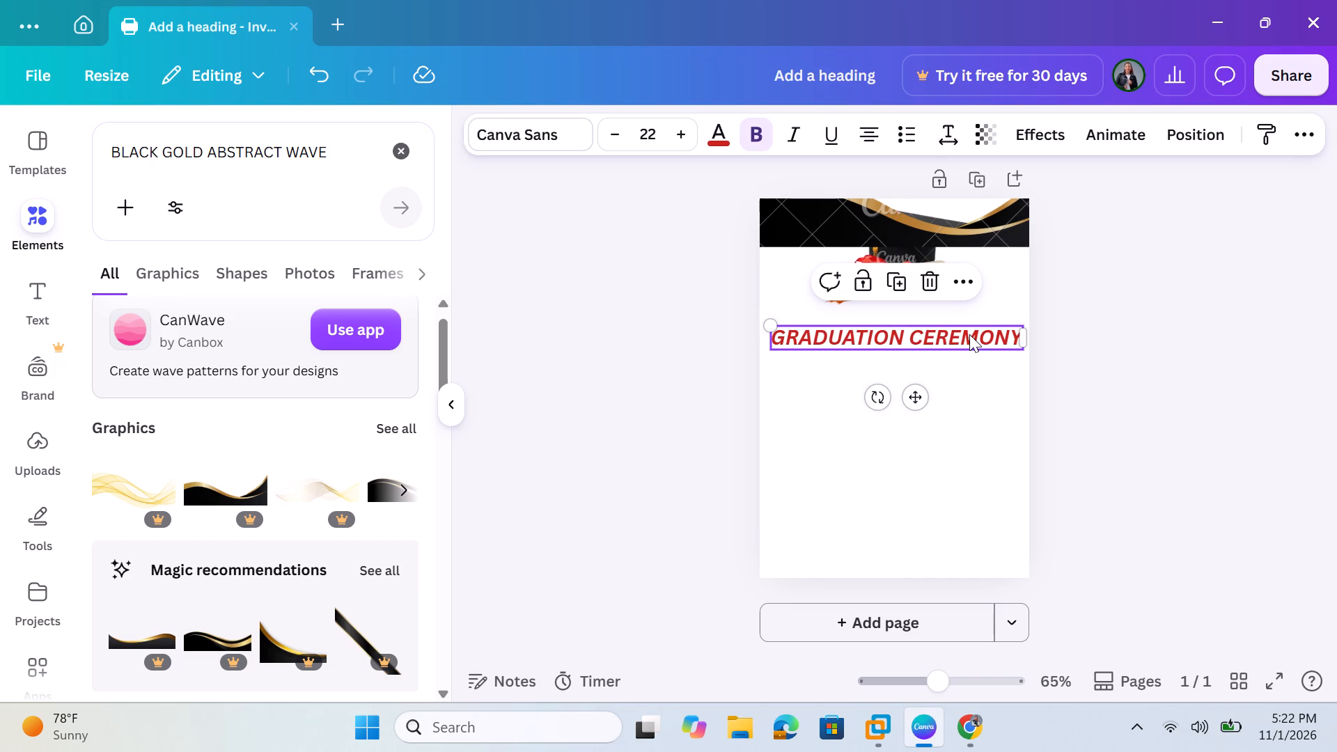
drag(909, 246, 910, 253)
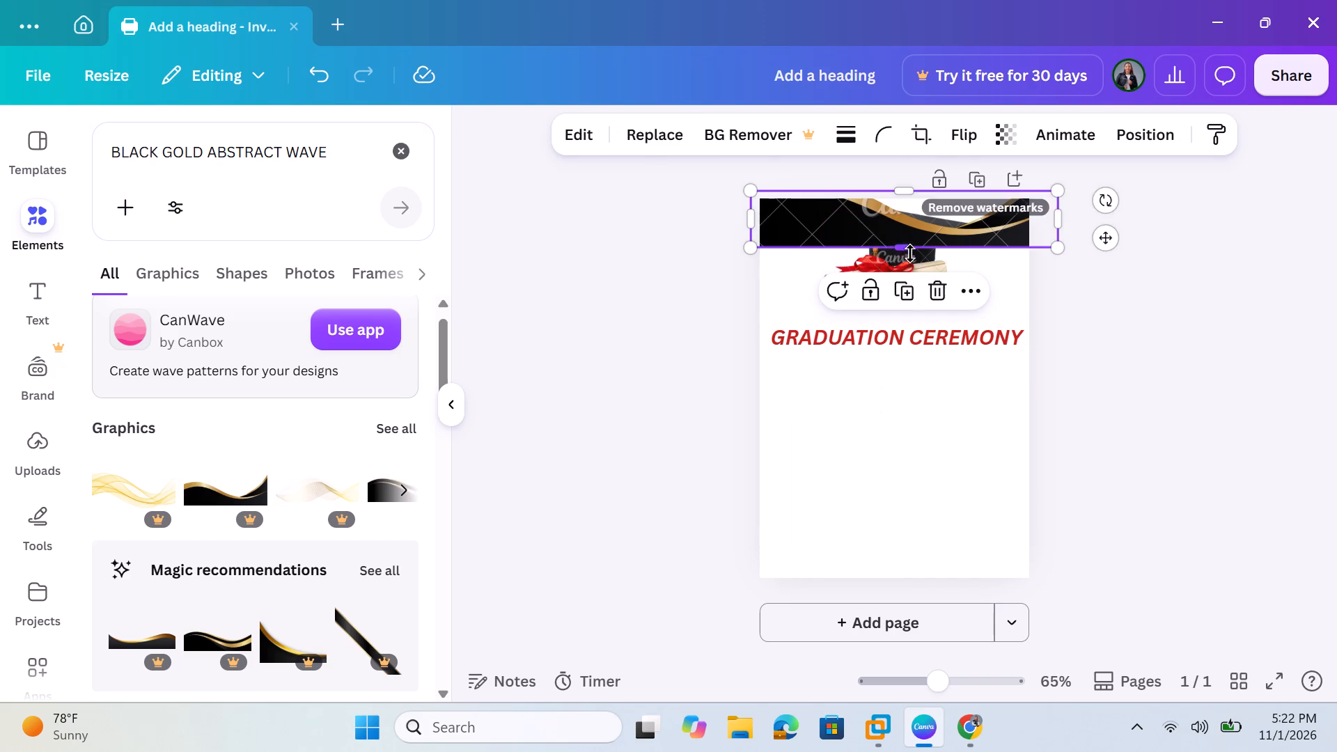
drag(910, 253, 920, 254)
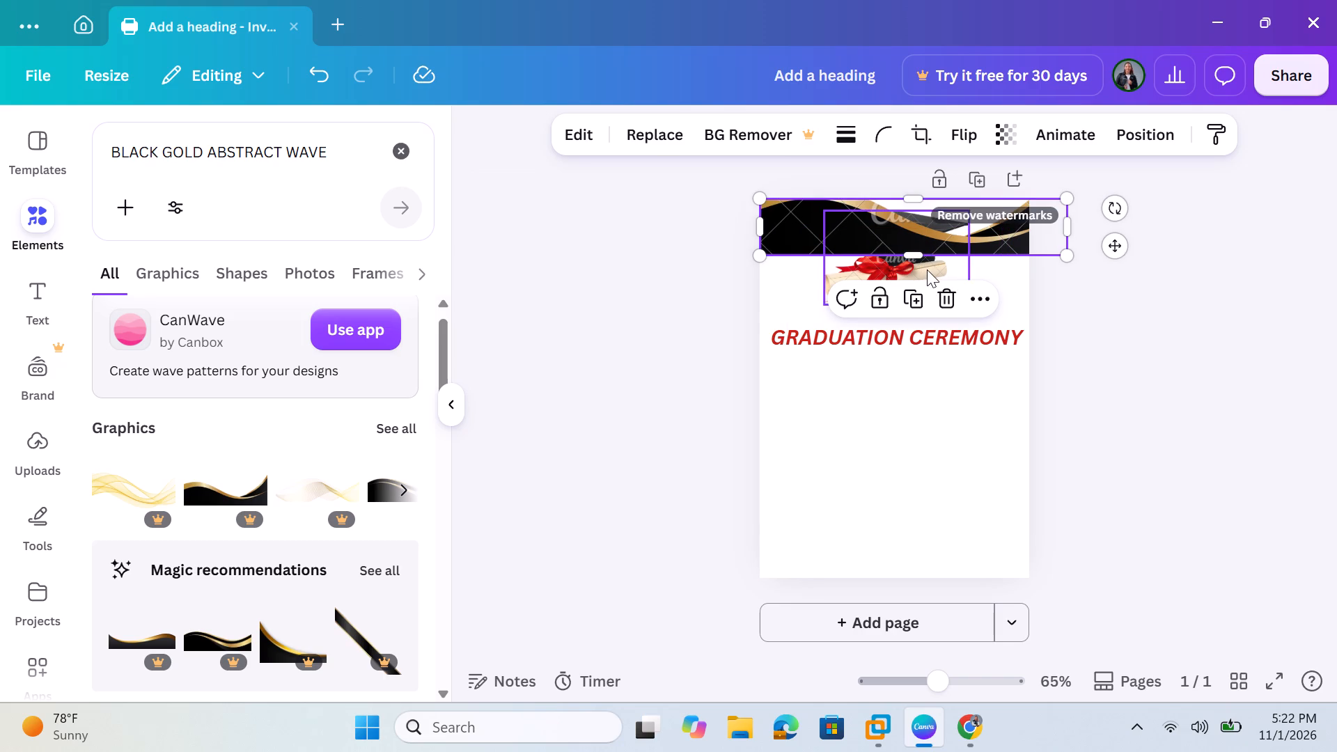
drag(927, 269, 931, 302)
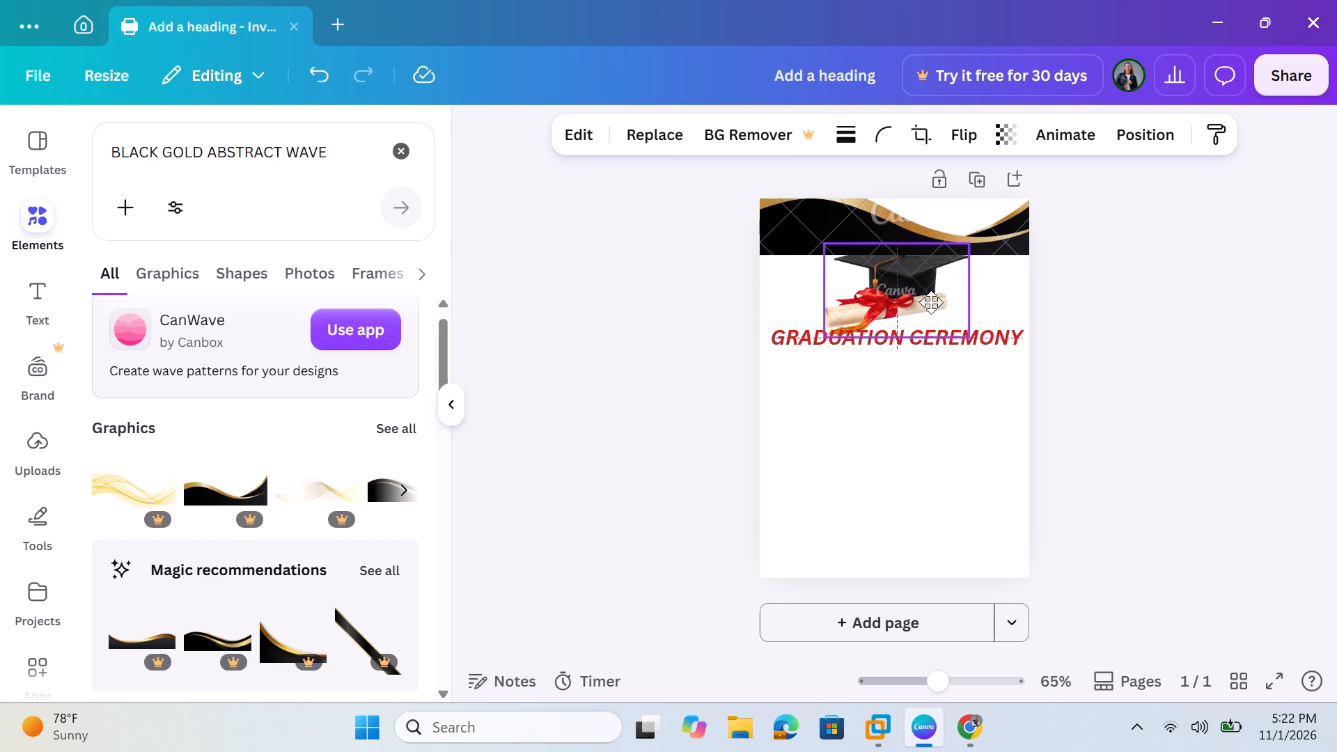
drag(931, 302, 932, 305)
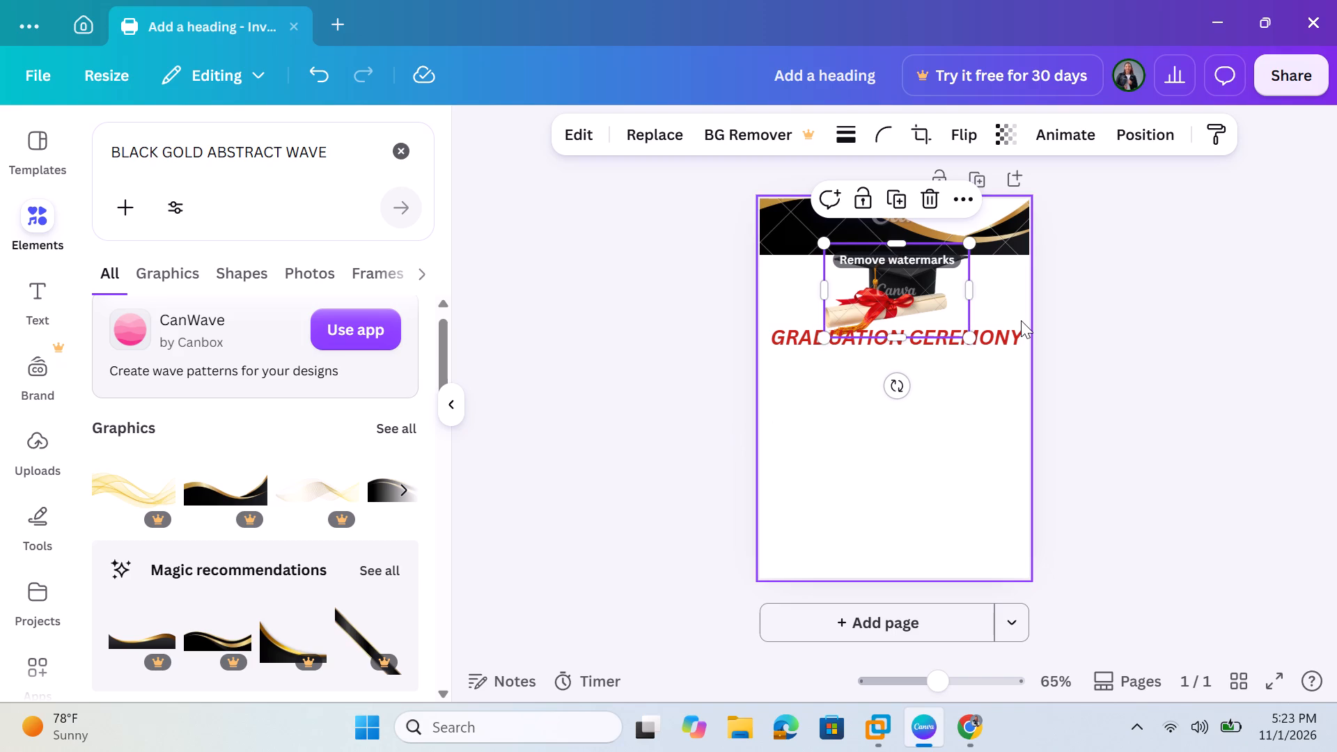
Look through the remaining wave search results and the full set of graphics for a matching black and gold decoration.
scroll(302, 502, down, 2)
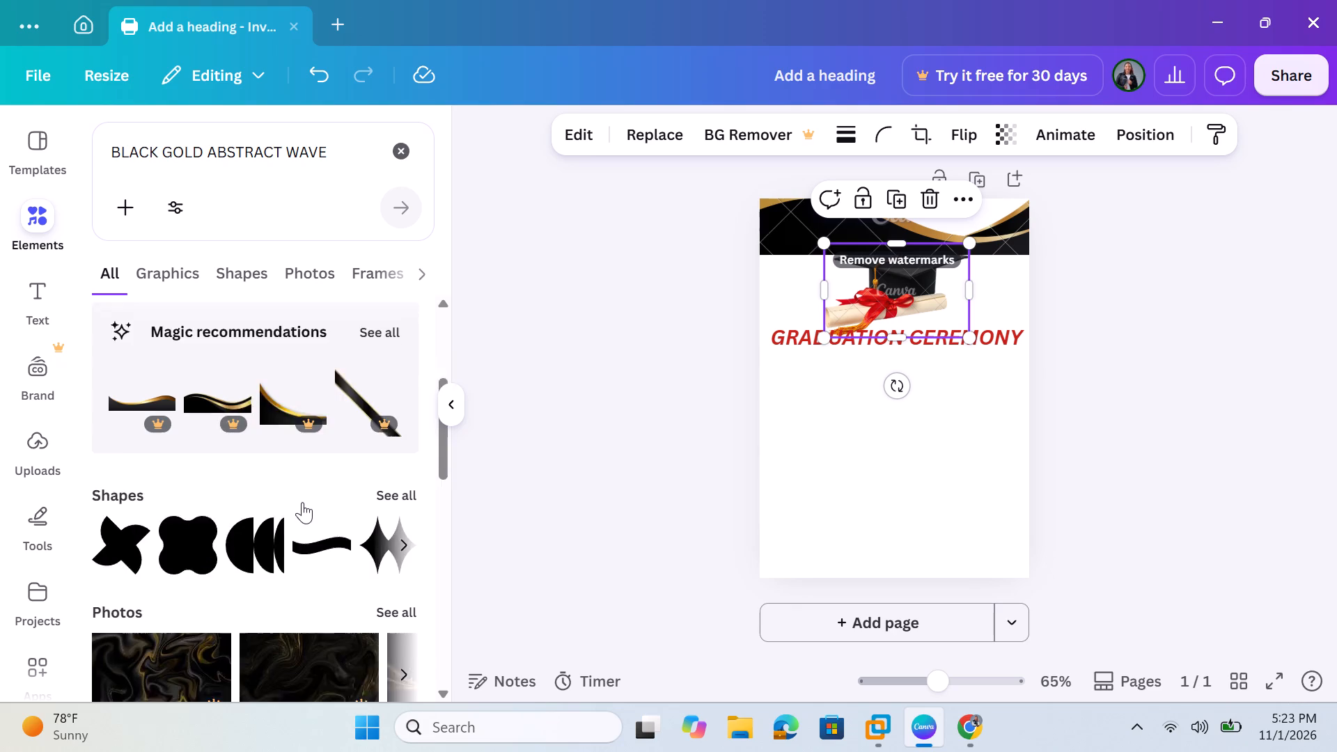
scroll(302, 502, down, 6)
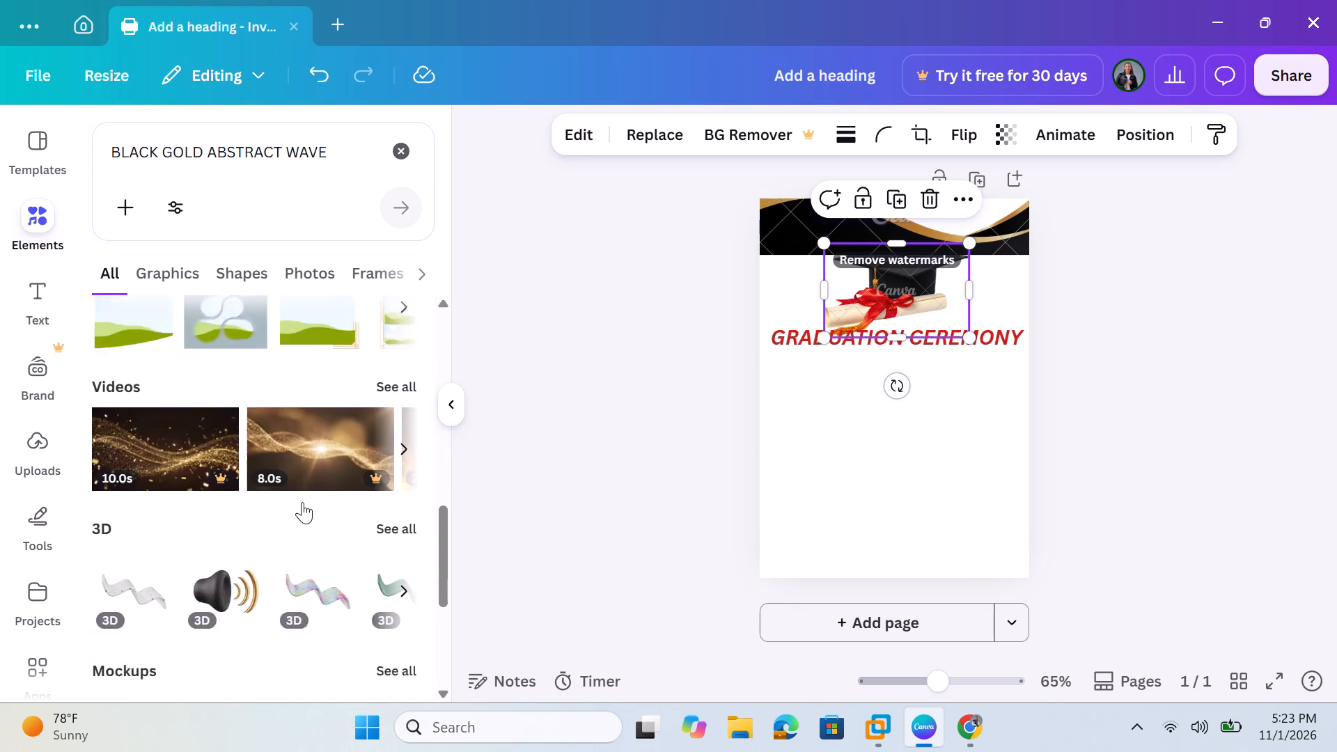
scroll(302, 502, down, 1)
scroll(302, 502, up, 6)
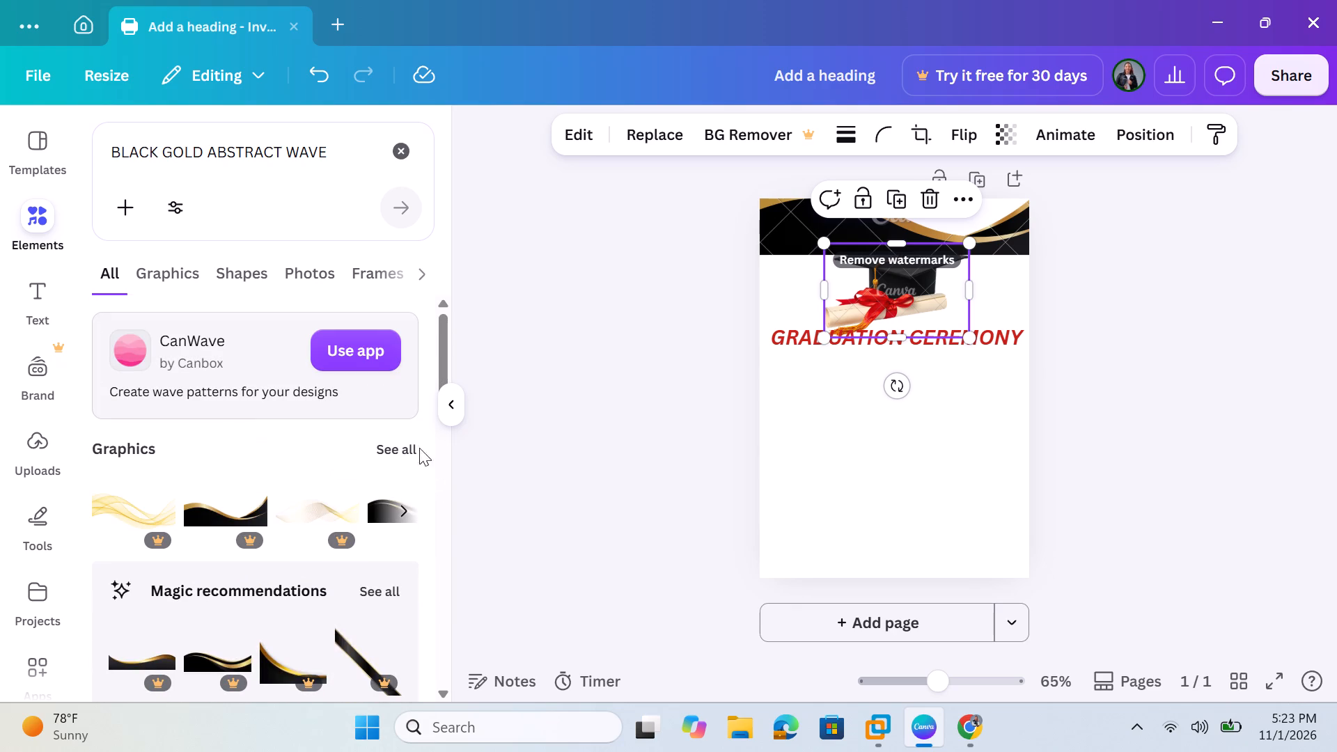
click(393, 439)
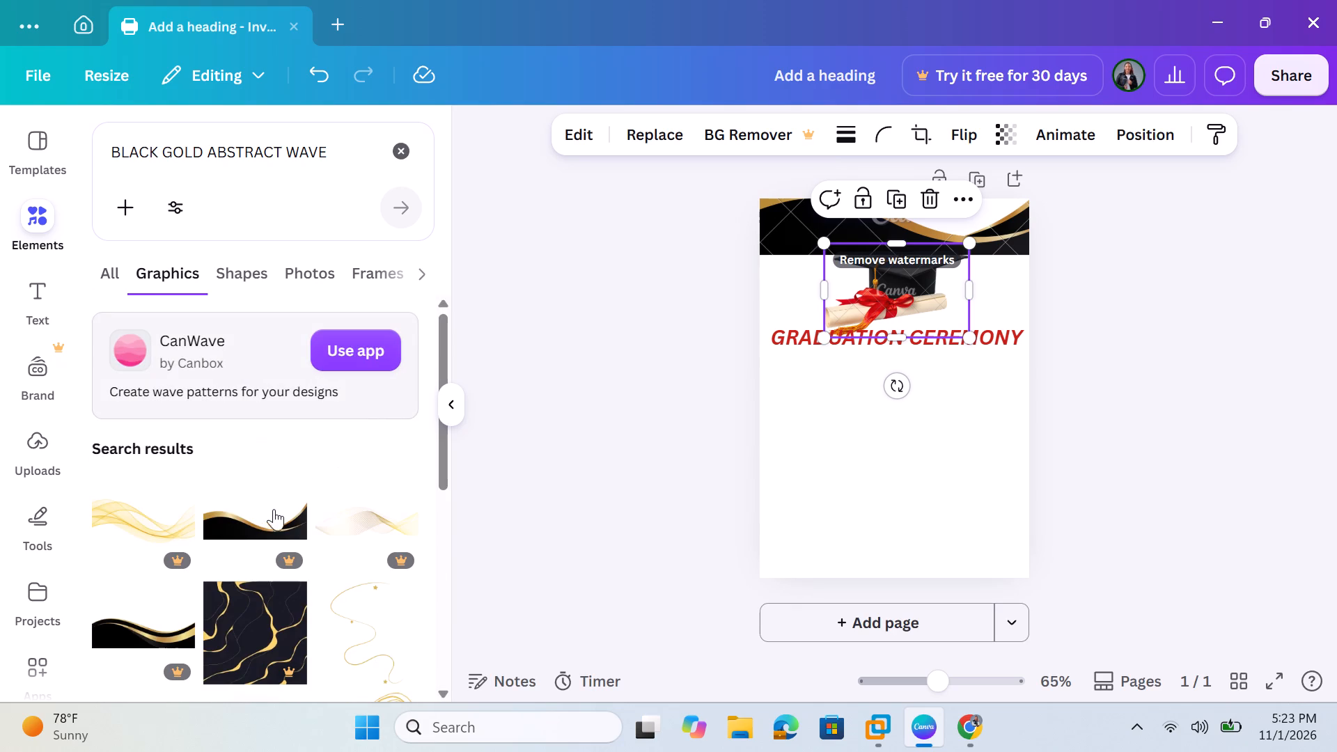
scroll(269, 513, down, 4)
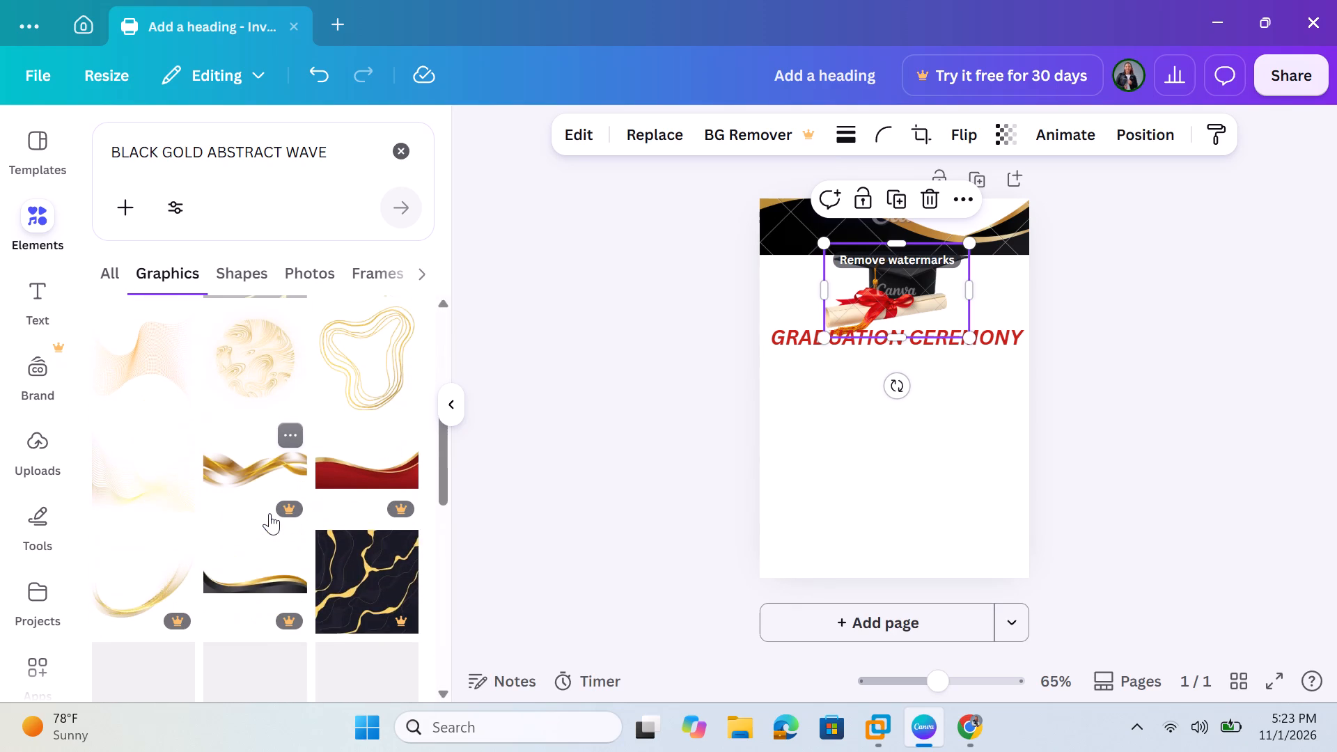
scroll(269, 513, down, 1)
scroll(269, 513, up, 2)
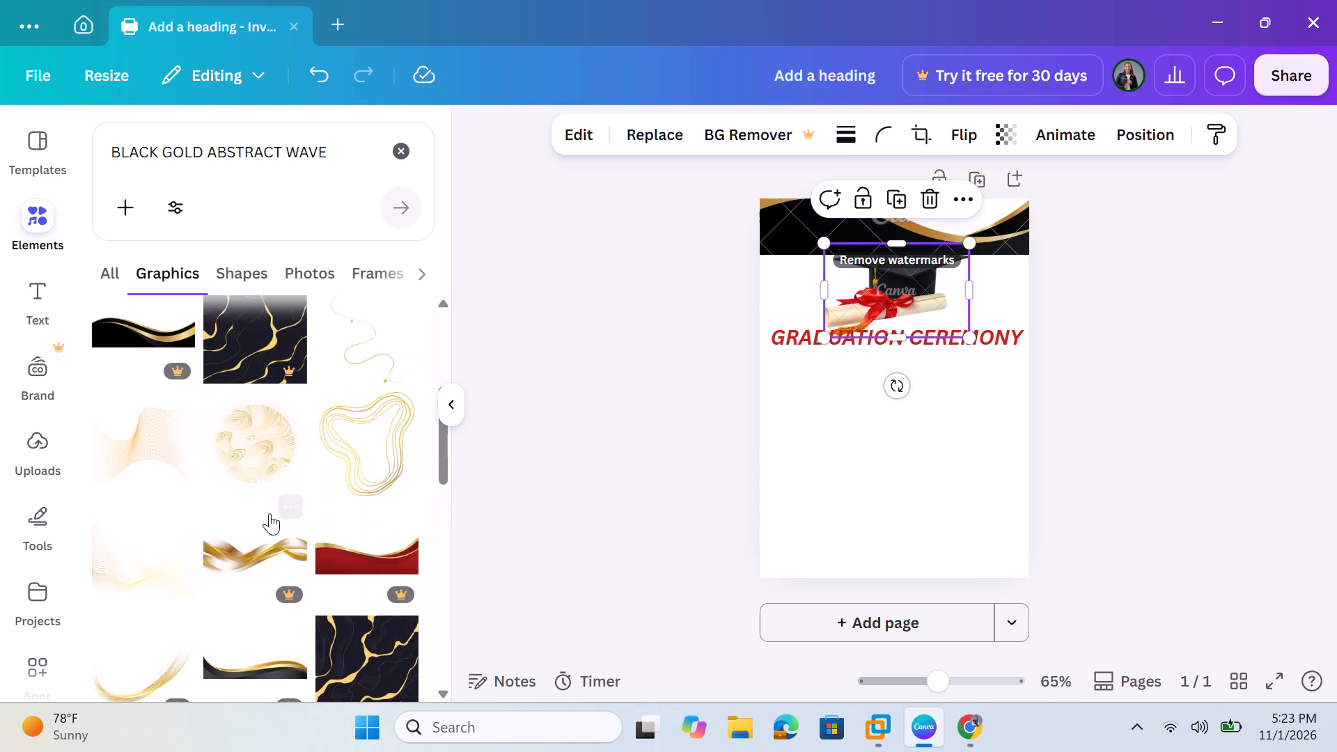
scroll(269, 513, up, 1)
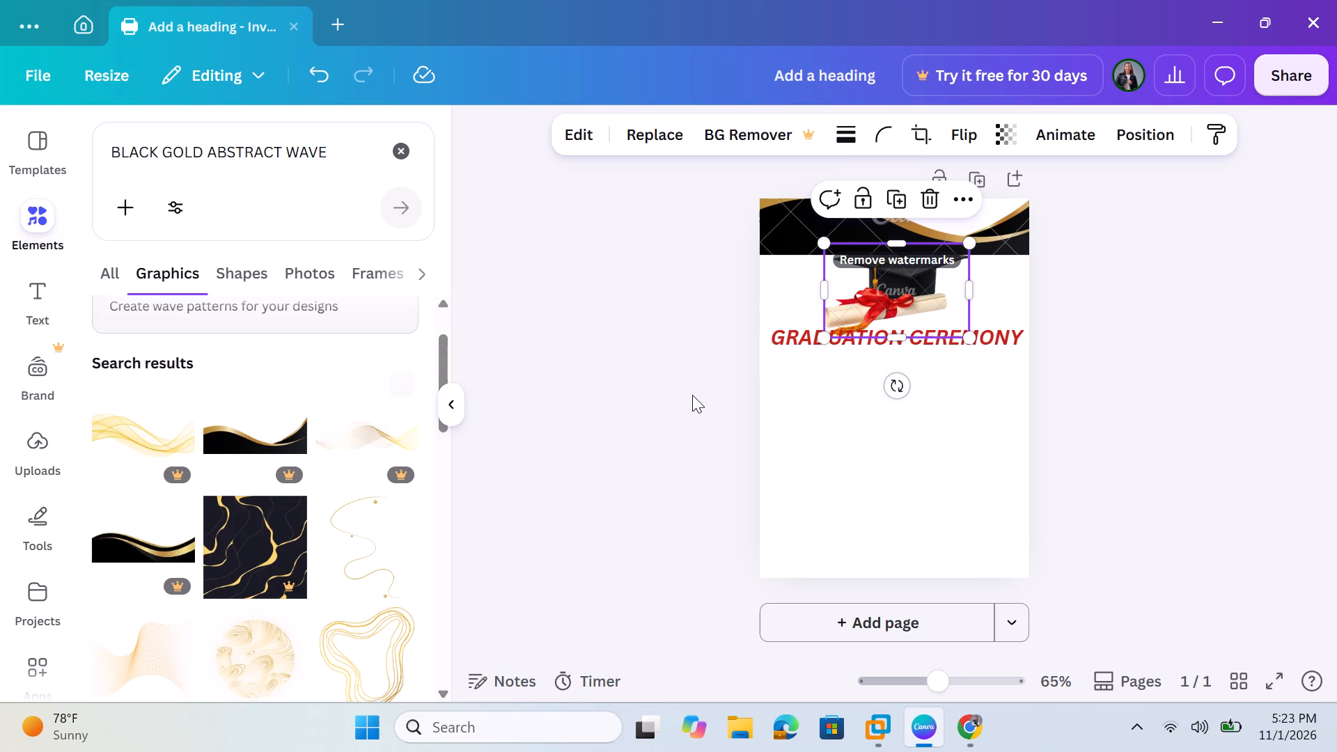
Add the black wave graphic with the double gold ribbon and place it in the page's bottom-left corner.
click(140, 541)
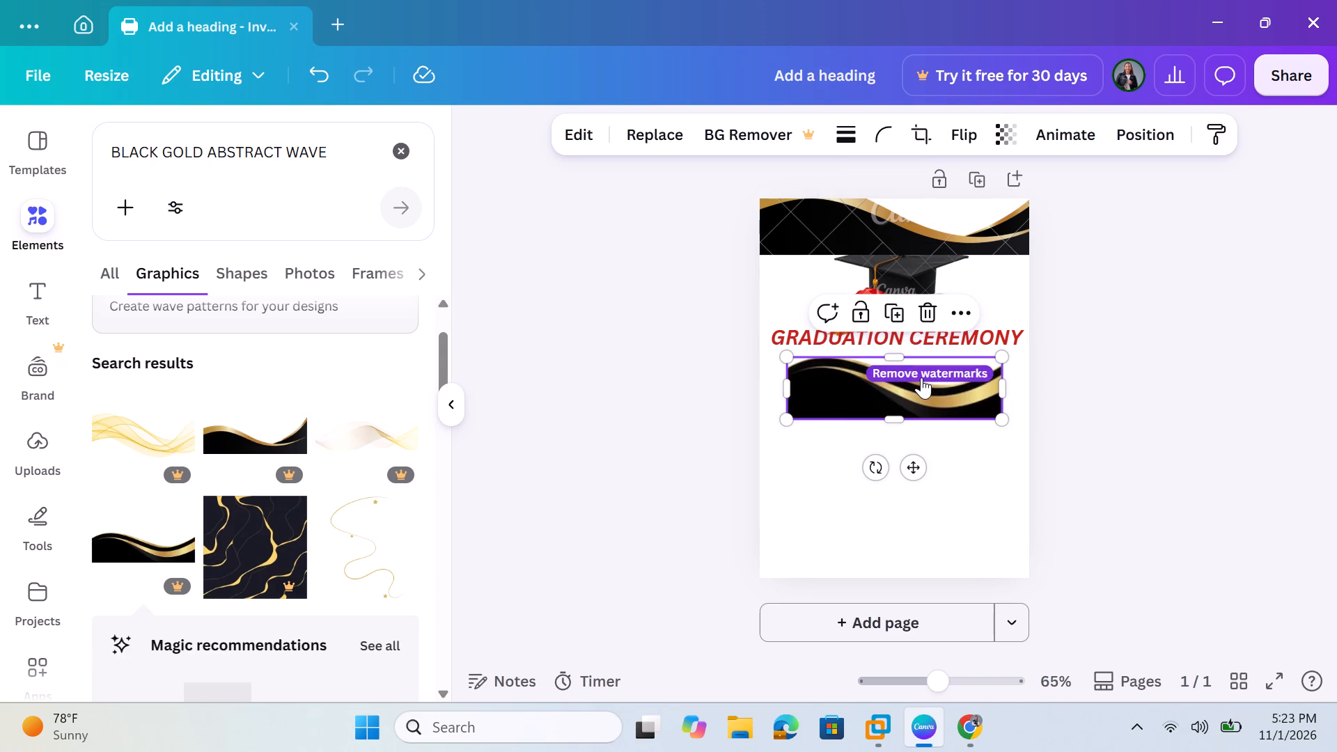
click(918, 382)
drag(918, 382, 908, 551)
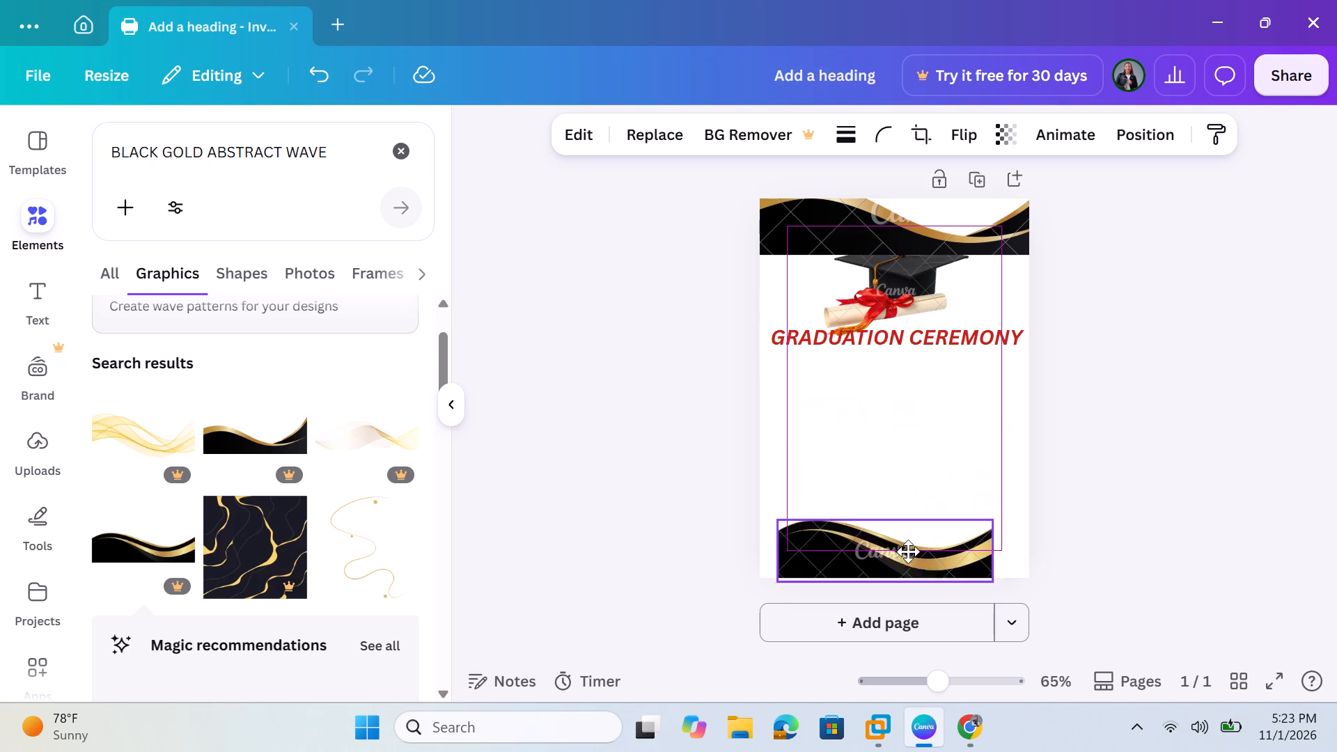
drag(908, 551, 883, 548)
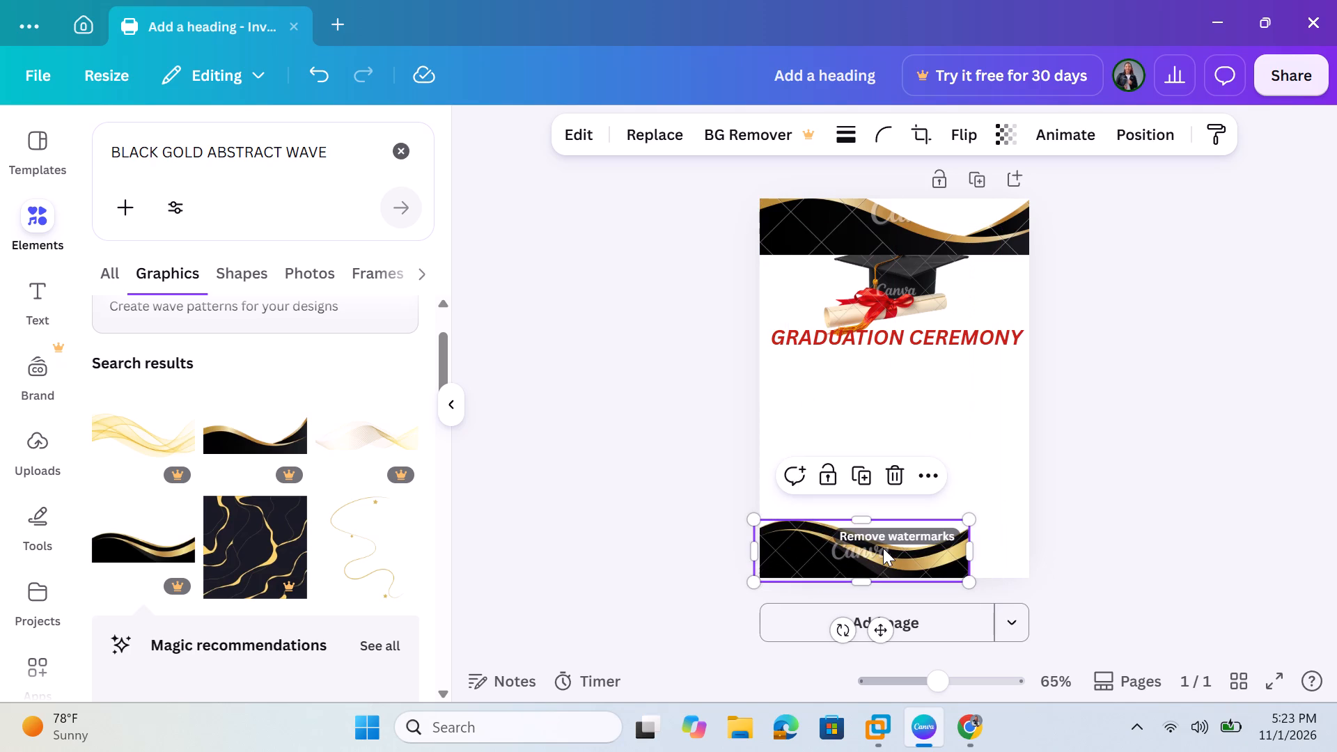
Widen the bottom wave so it spans almost to the page's right edge.
drag(978, 562, 987, 560)
drag(987, 560, 989, 561)
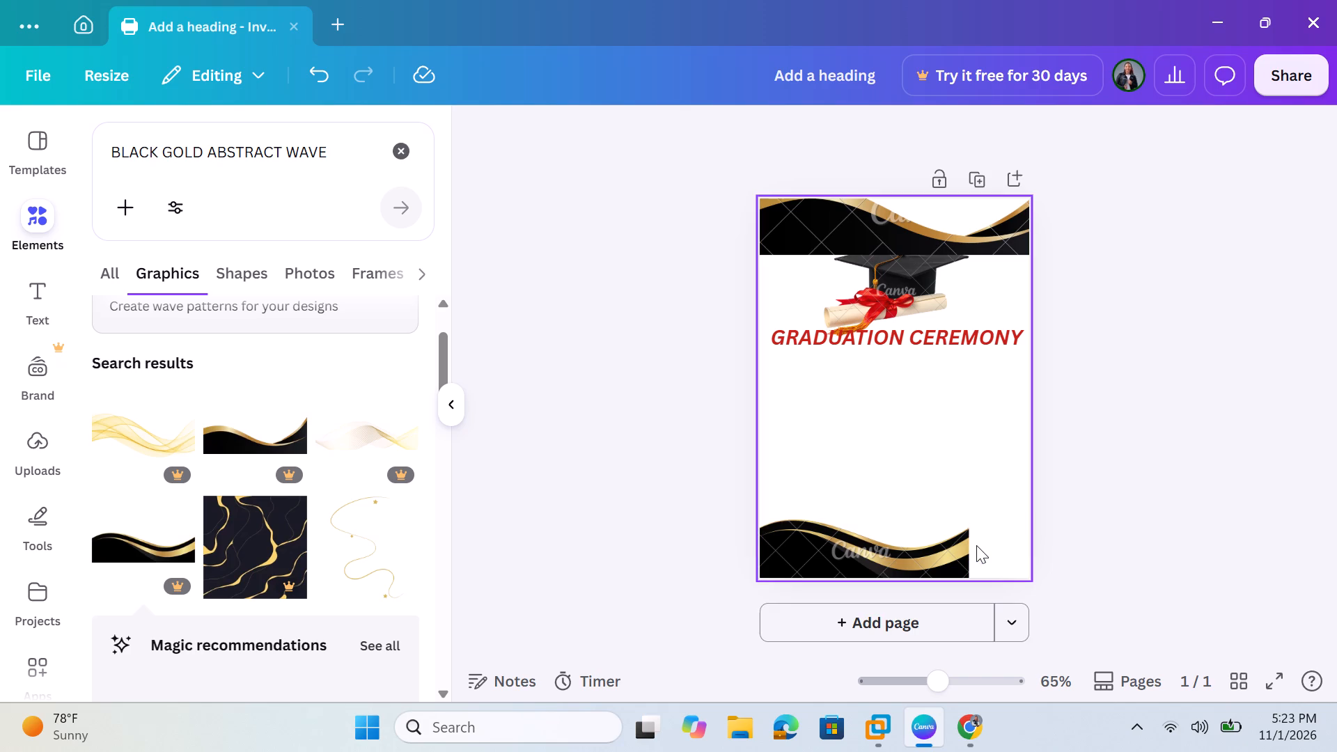
click(965, 545)
drag(965, 545, 1015, 539)
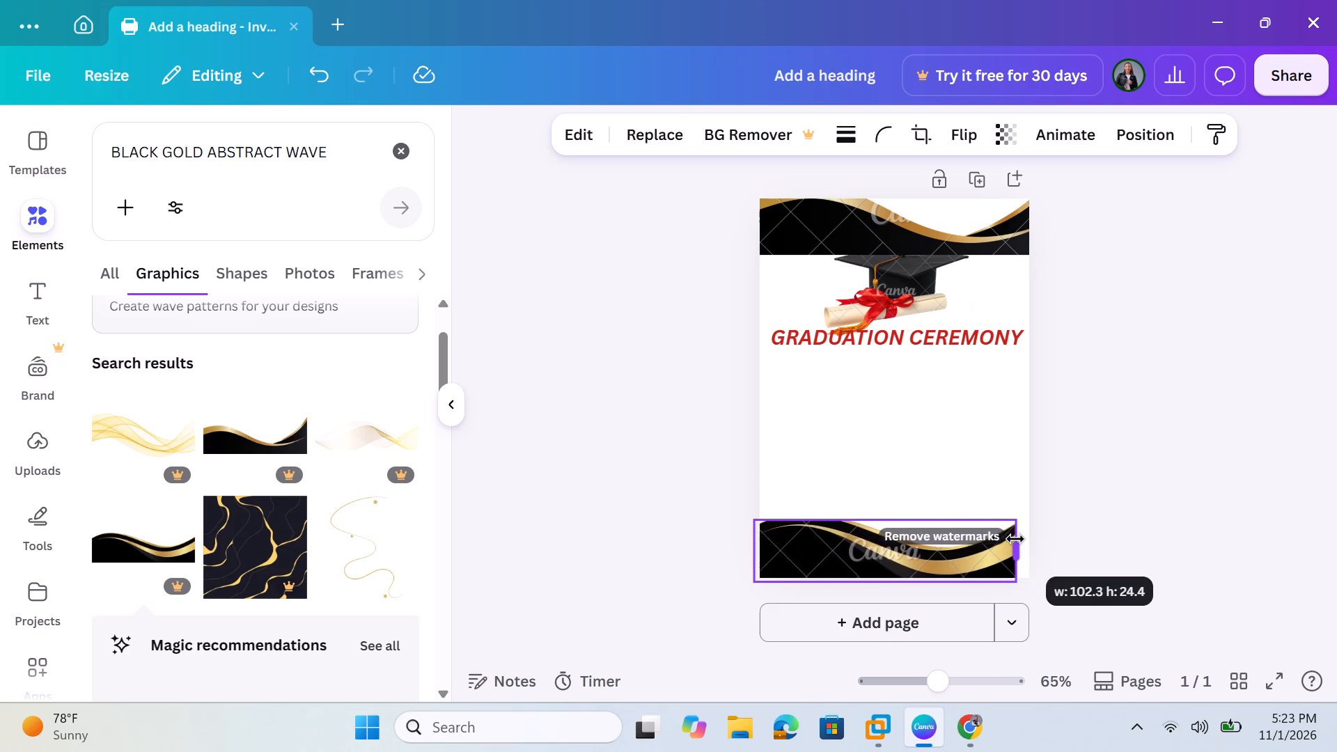
drag(1015, 539, 1022, 538)
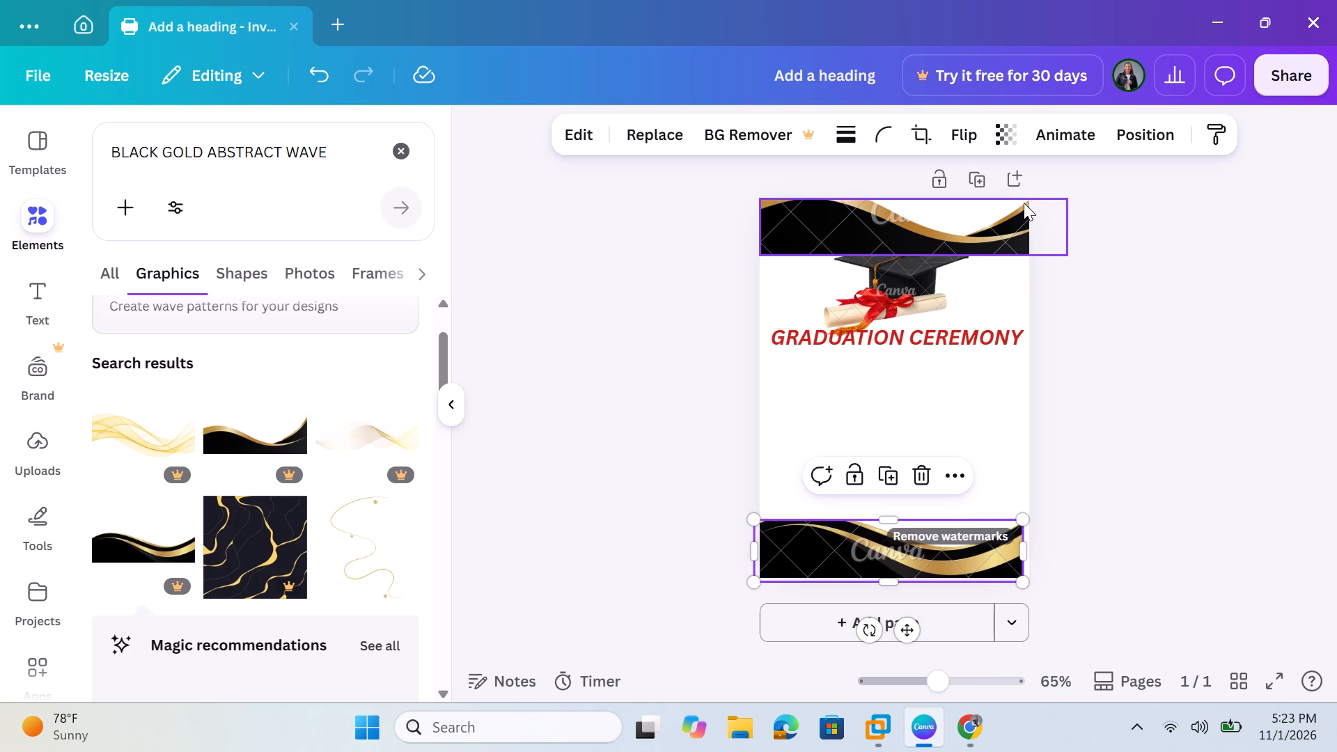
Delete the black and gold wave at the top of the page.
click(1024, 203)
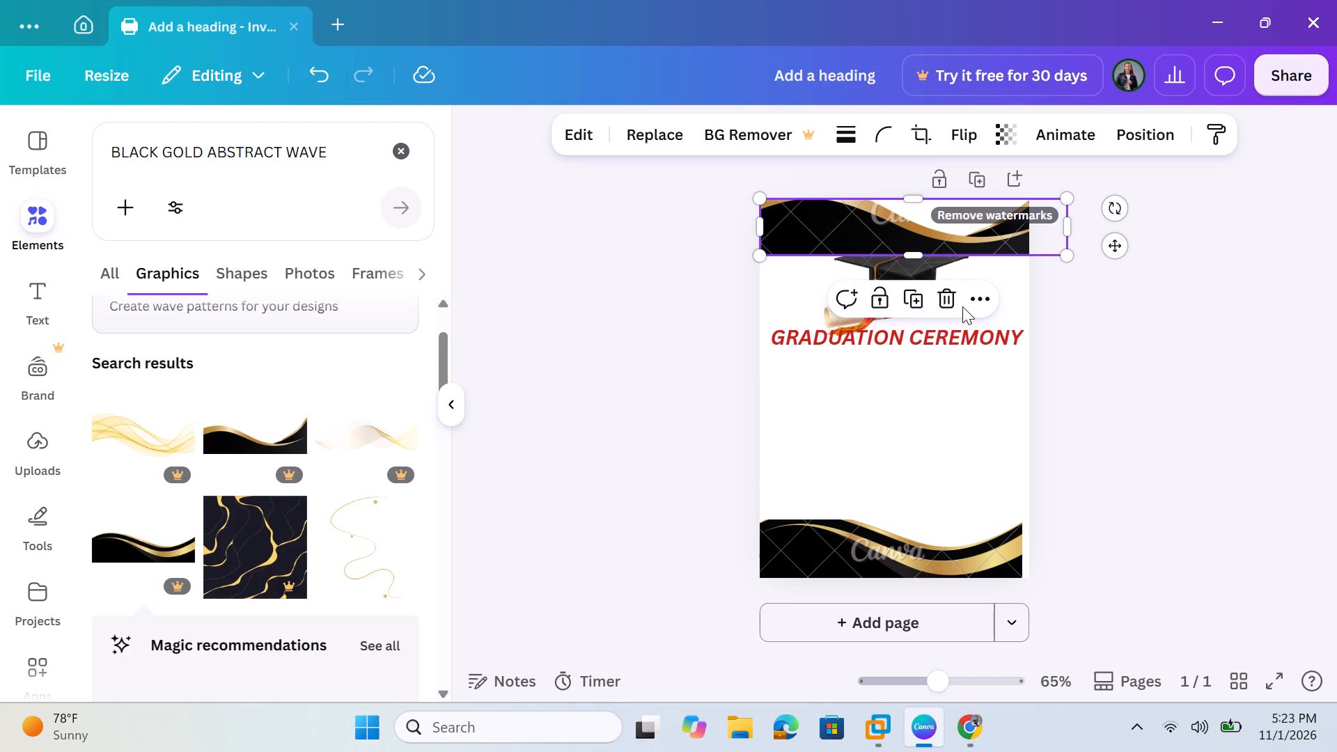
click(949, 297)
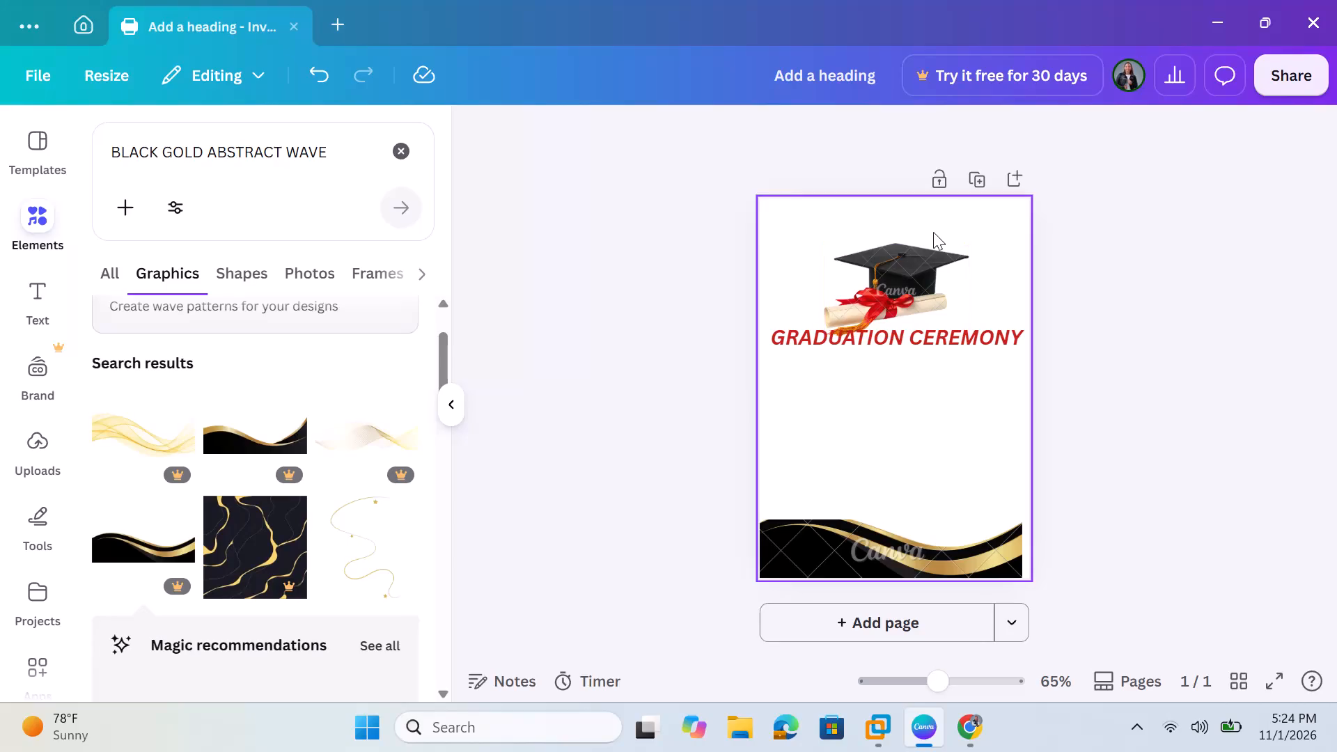
Add the black wave with the double gold ribbon again along the page's top edge, stretched to the full page width.
click(934, 232)
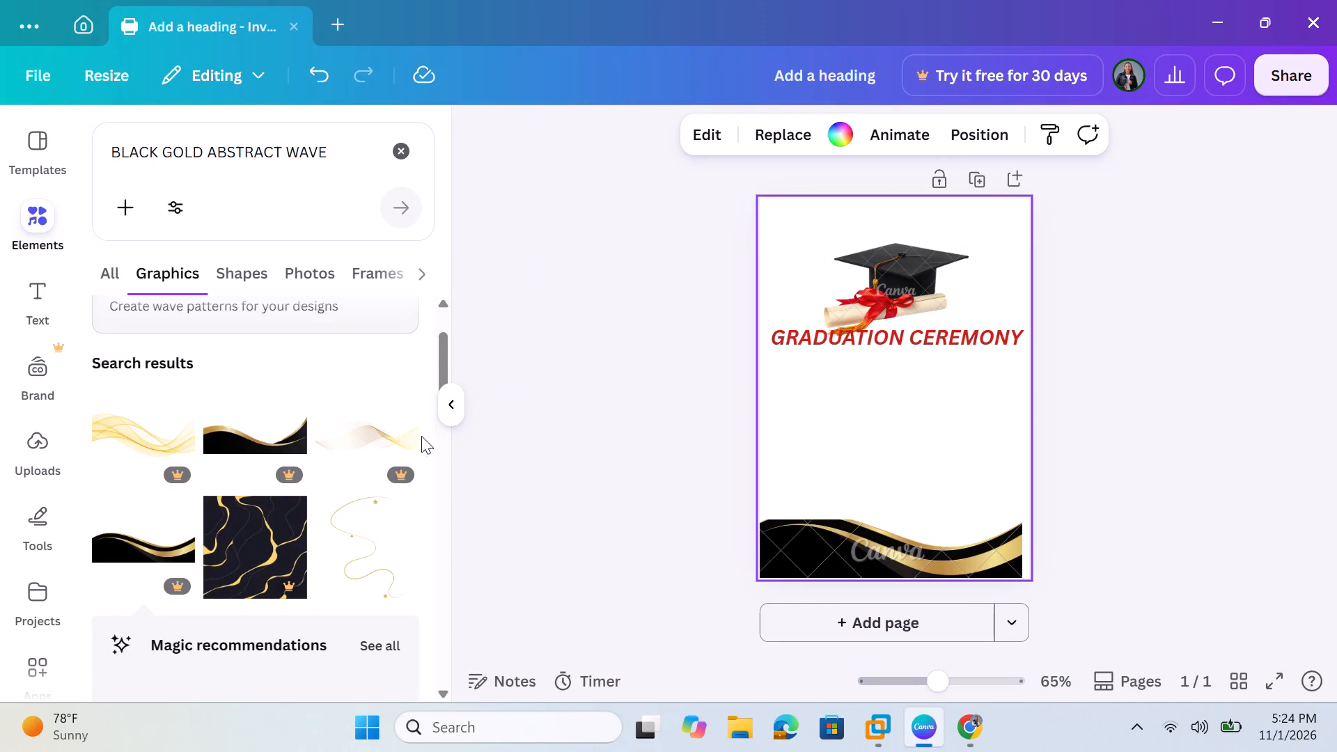
click(142, 551)
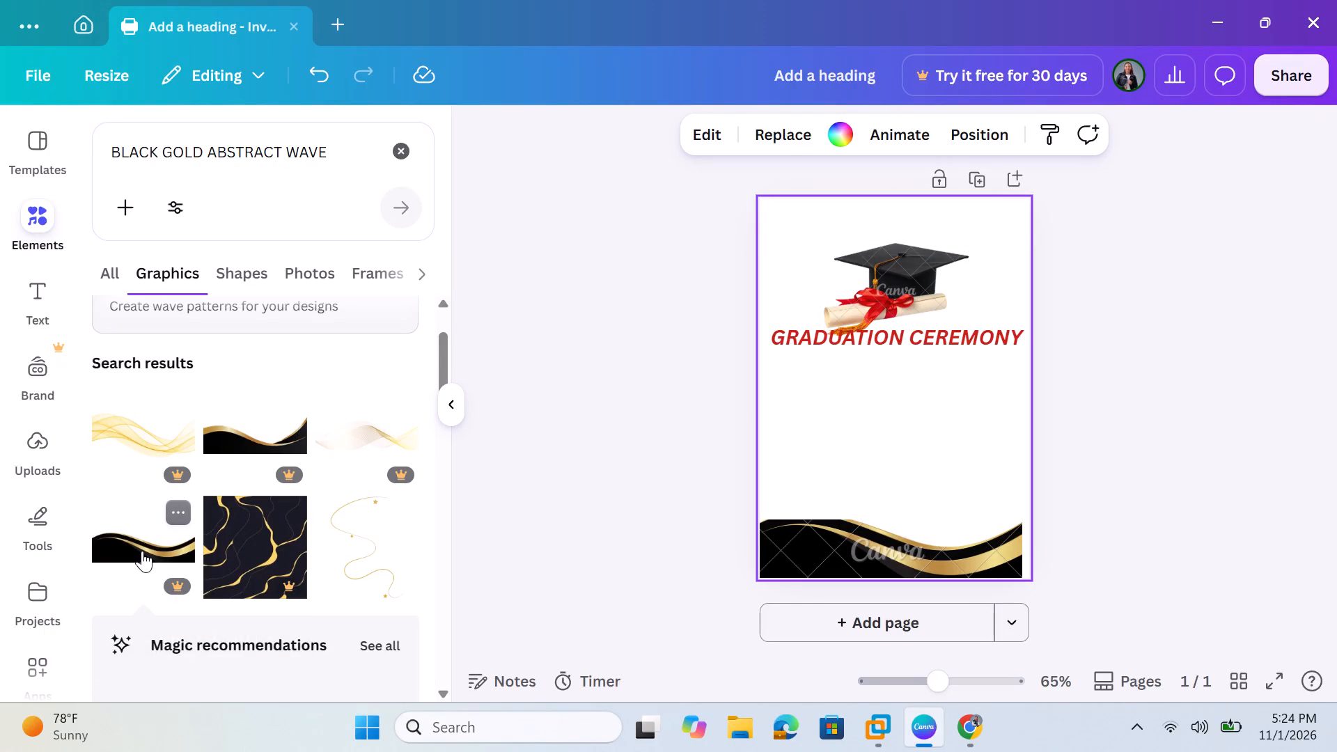
drag(832, 375, 831, 311)
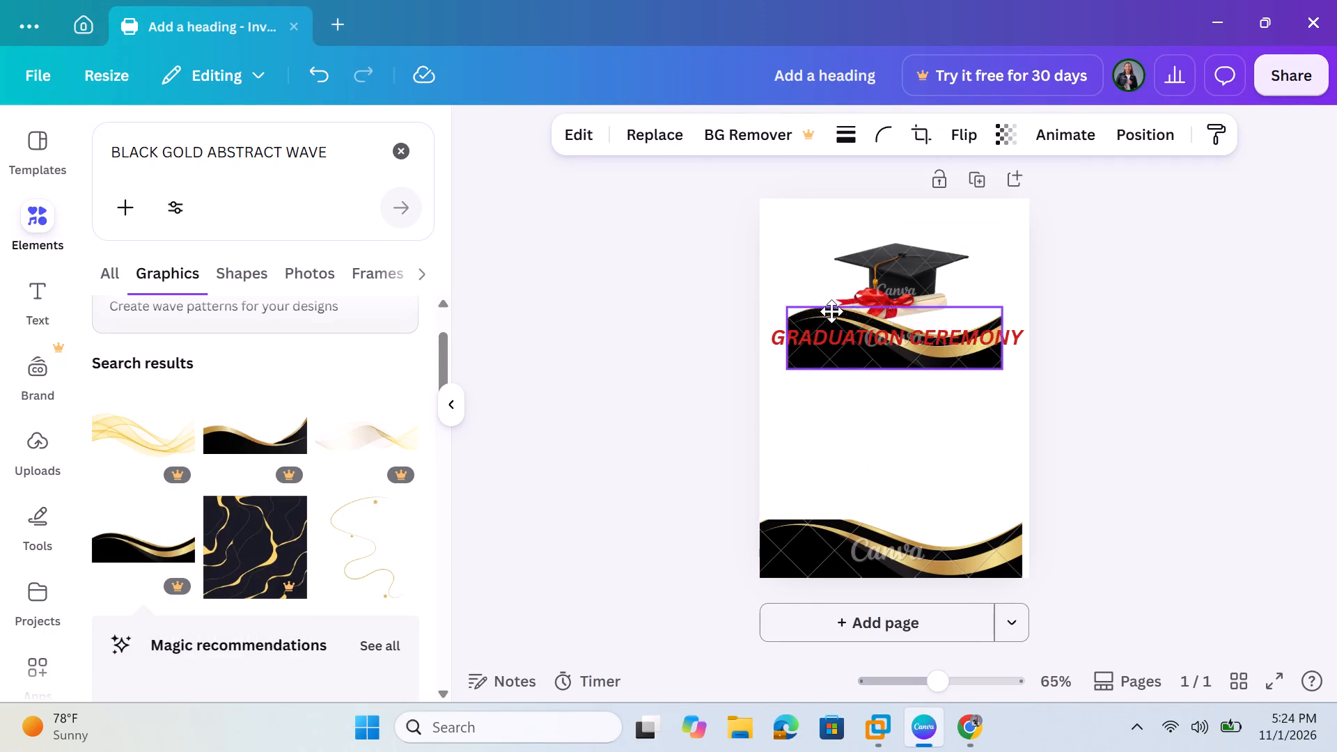
drag(831, 311, 808, 207)
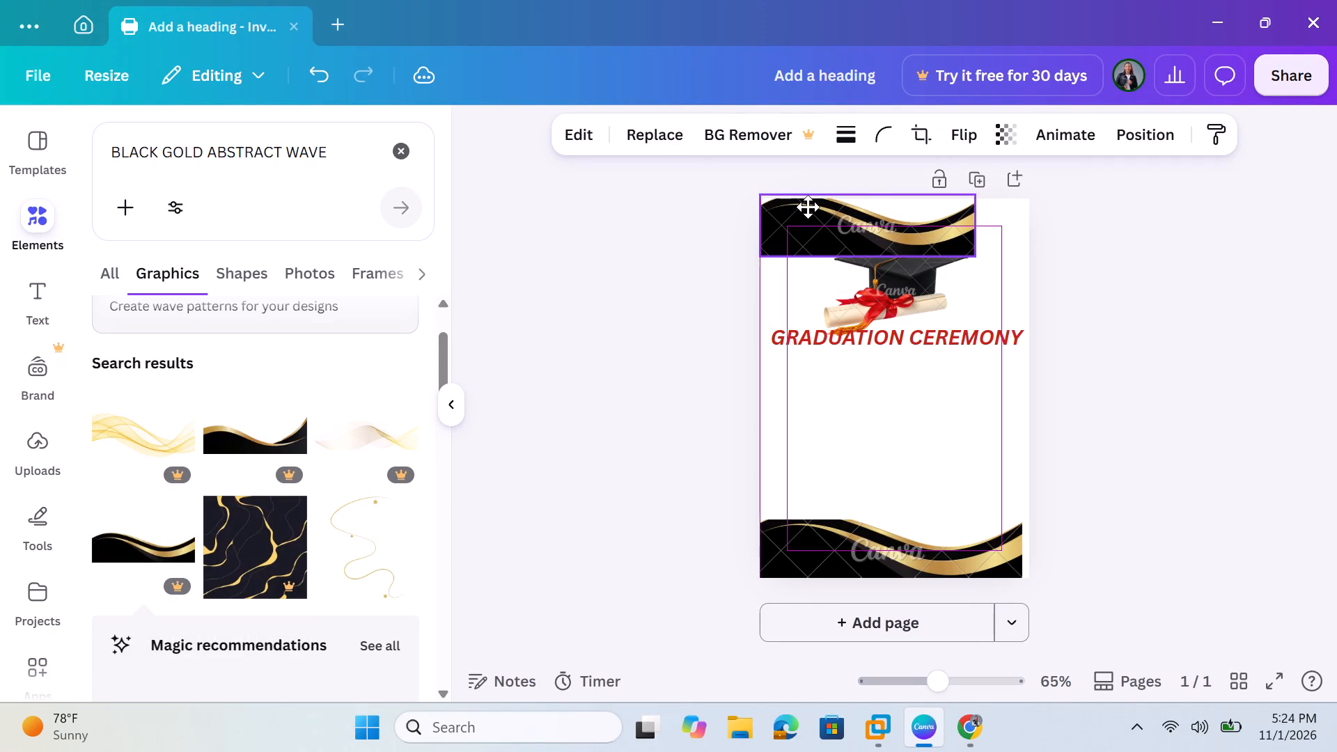
drag(971, 210, 980, 208)
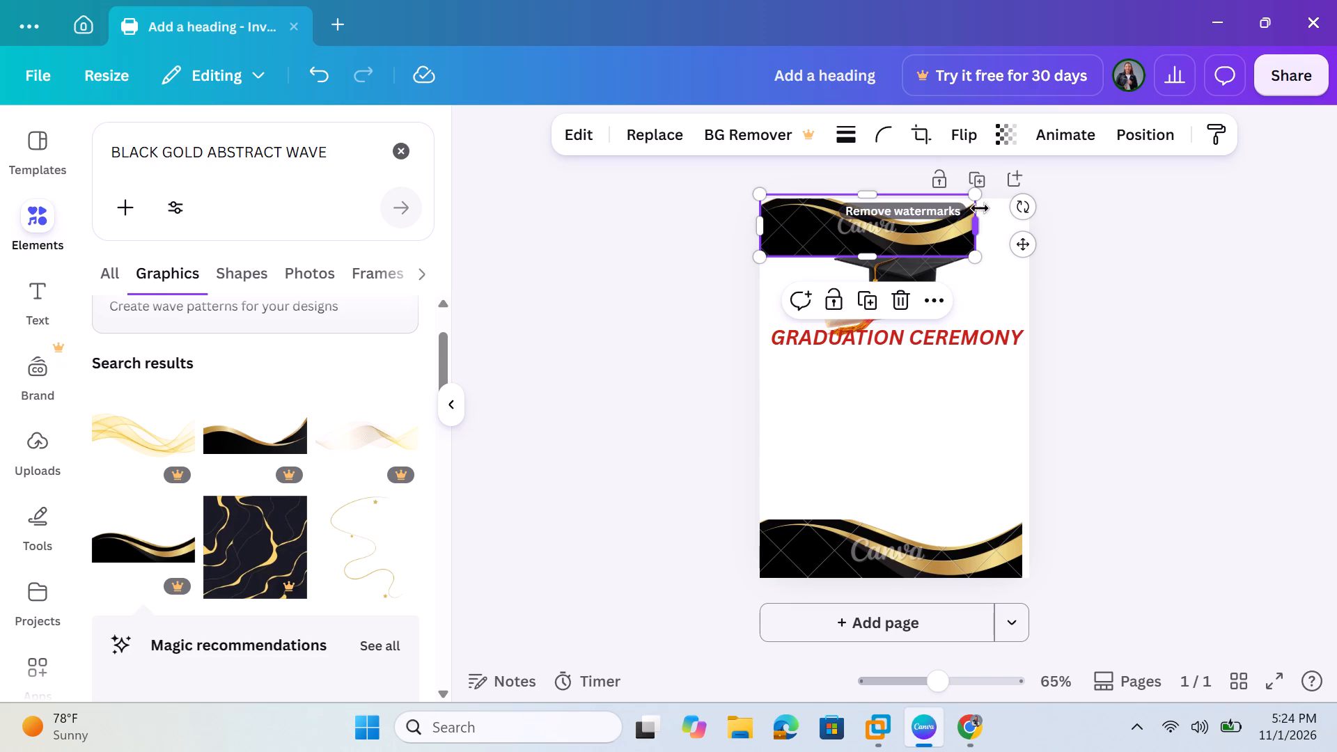
drag(980, 208, 1024, 194)
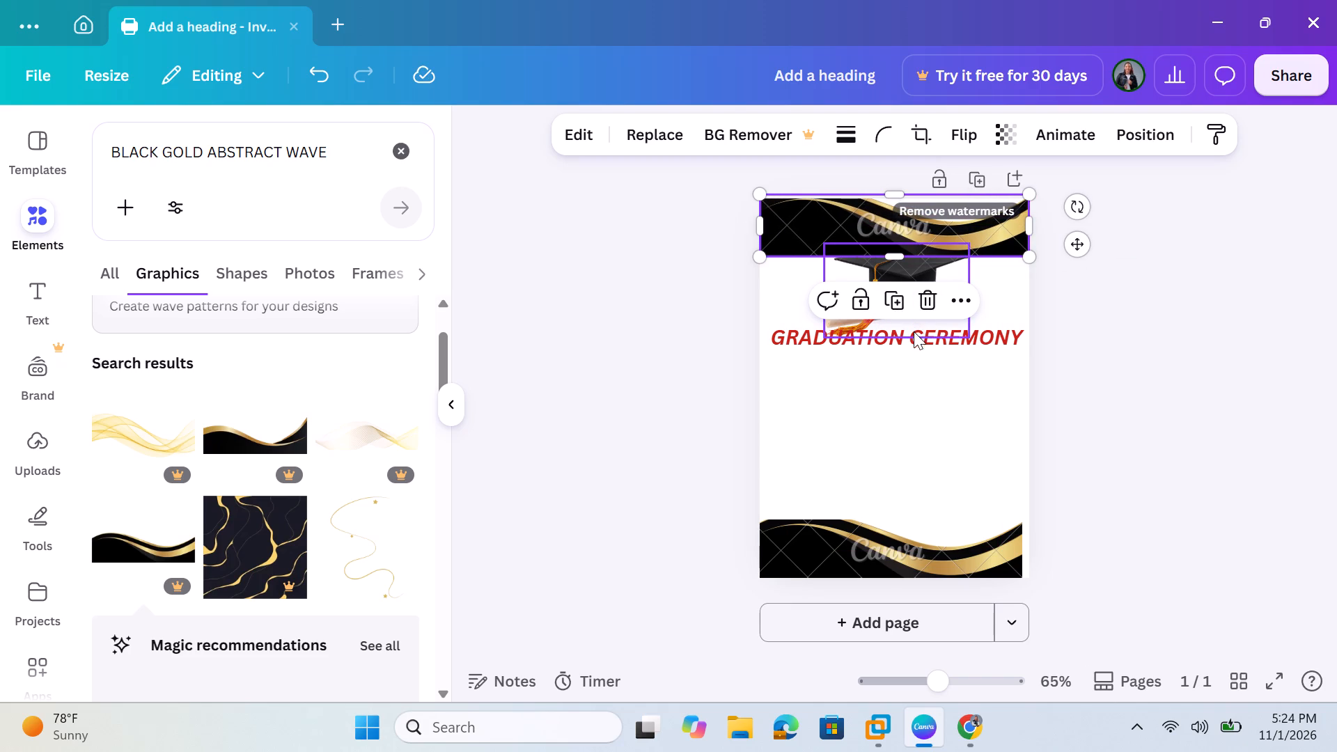
Shift the GRADUATION CEREMONY heading and the cap photo slightly down so the photo sits just below the top wave.
drag(913, 332, 913, 350)
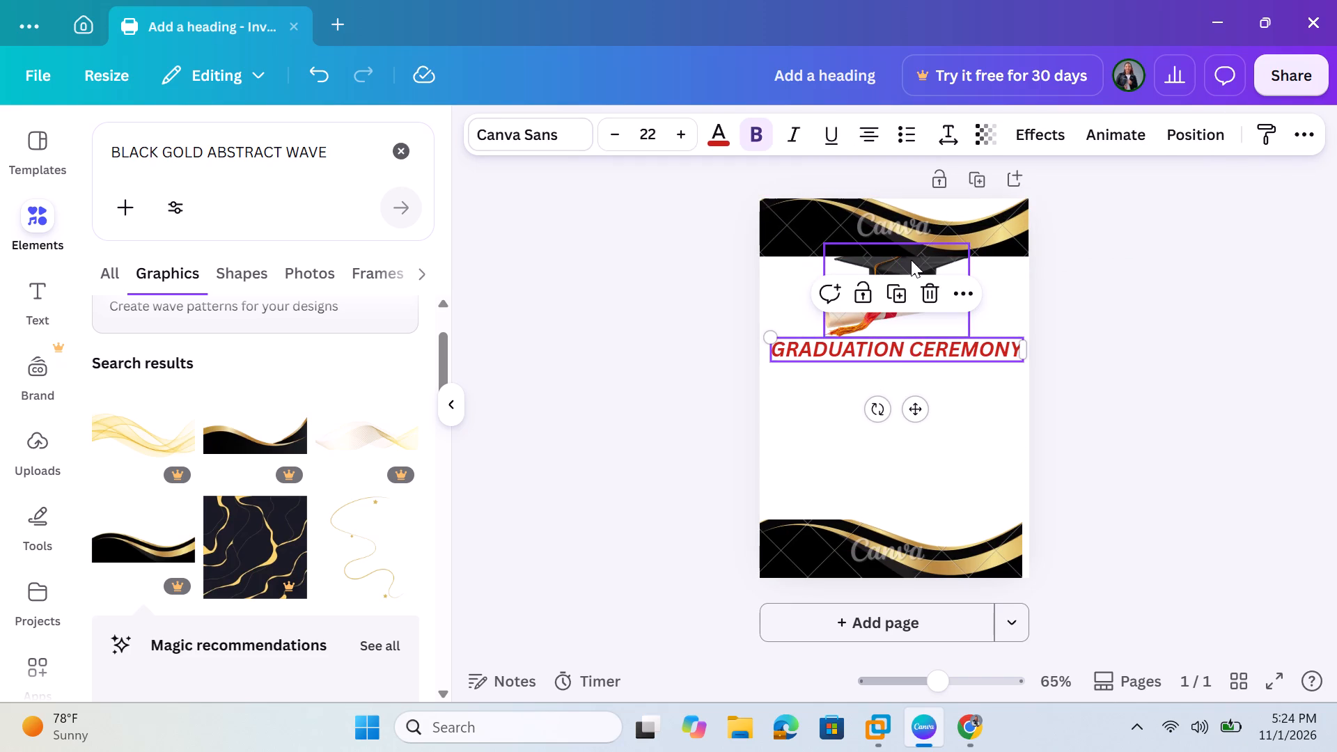
drag(911, 262, 911, 275)
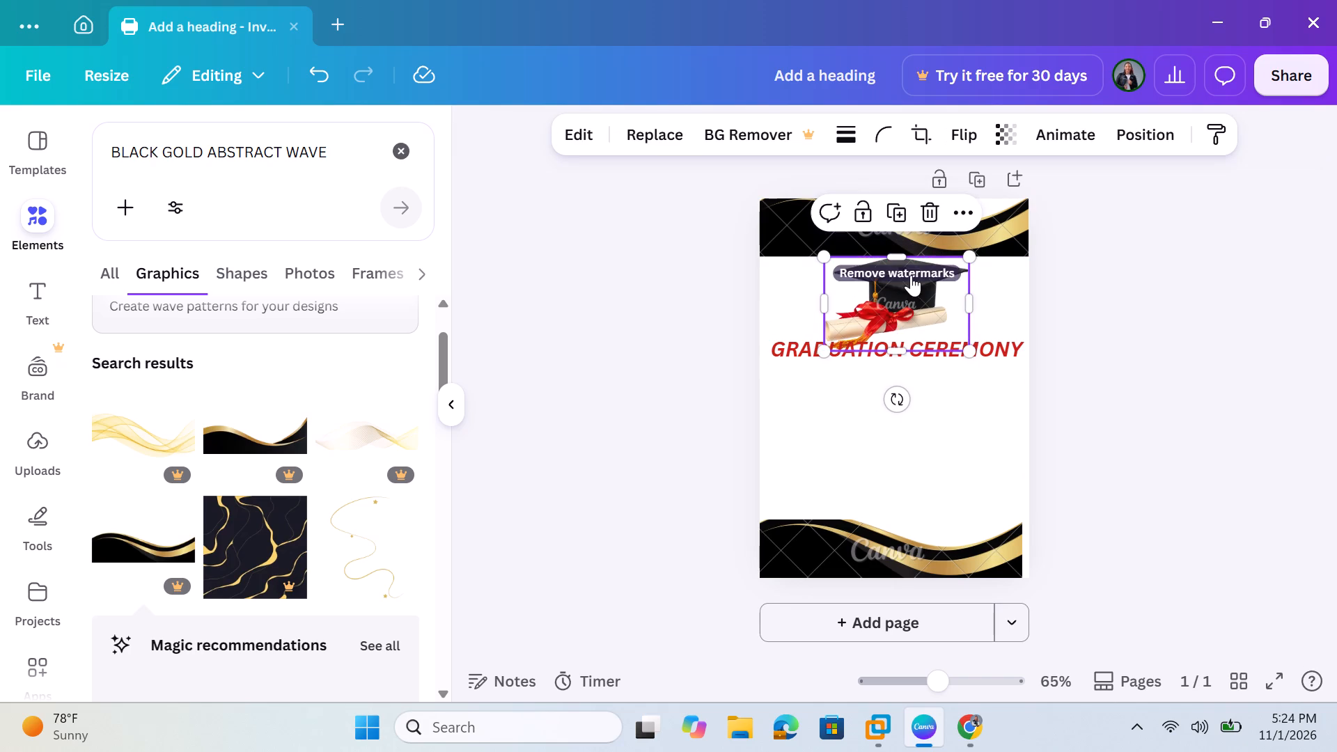
click(873, 393)
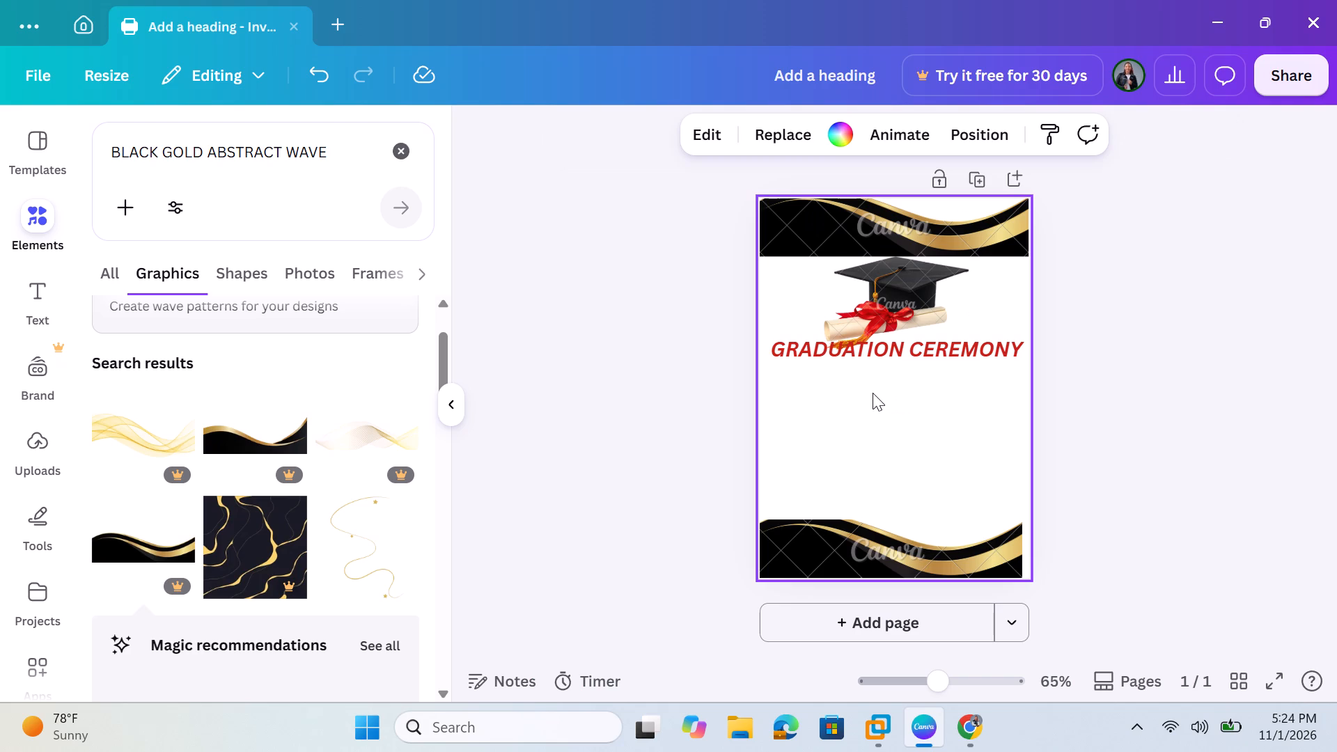
Look through the black gold abstract wave graphics for further decorations that suit the invitation.
scroll(403, 472, down, 1)
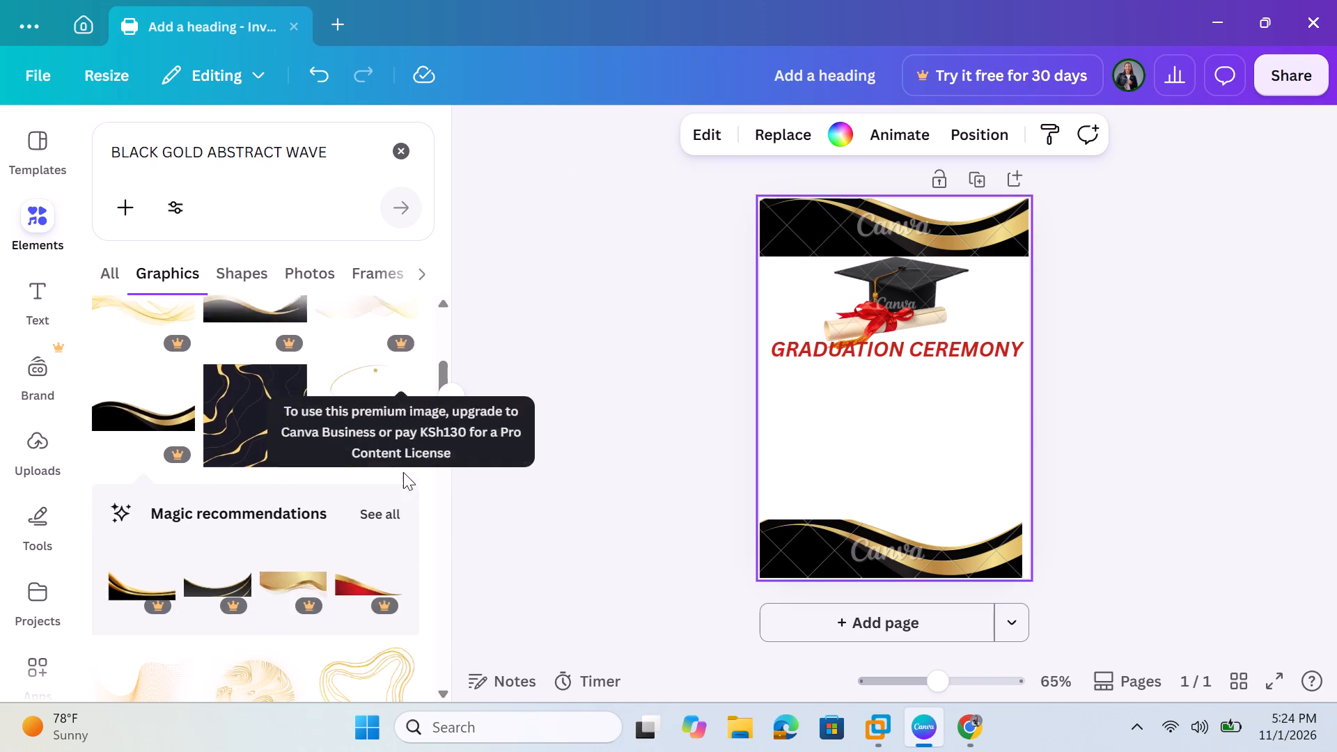
scroll(403, 472, down, 6)
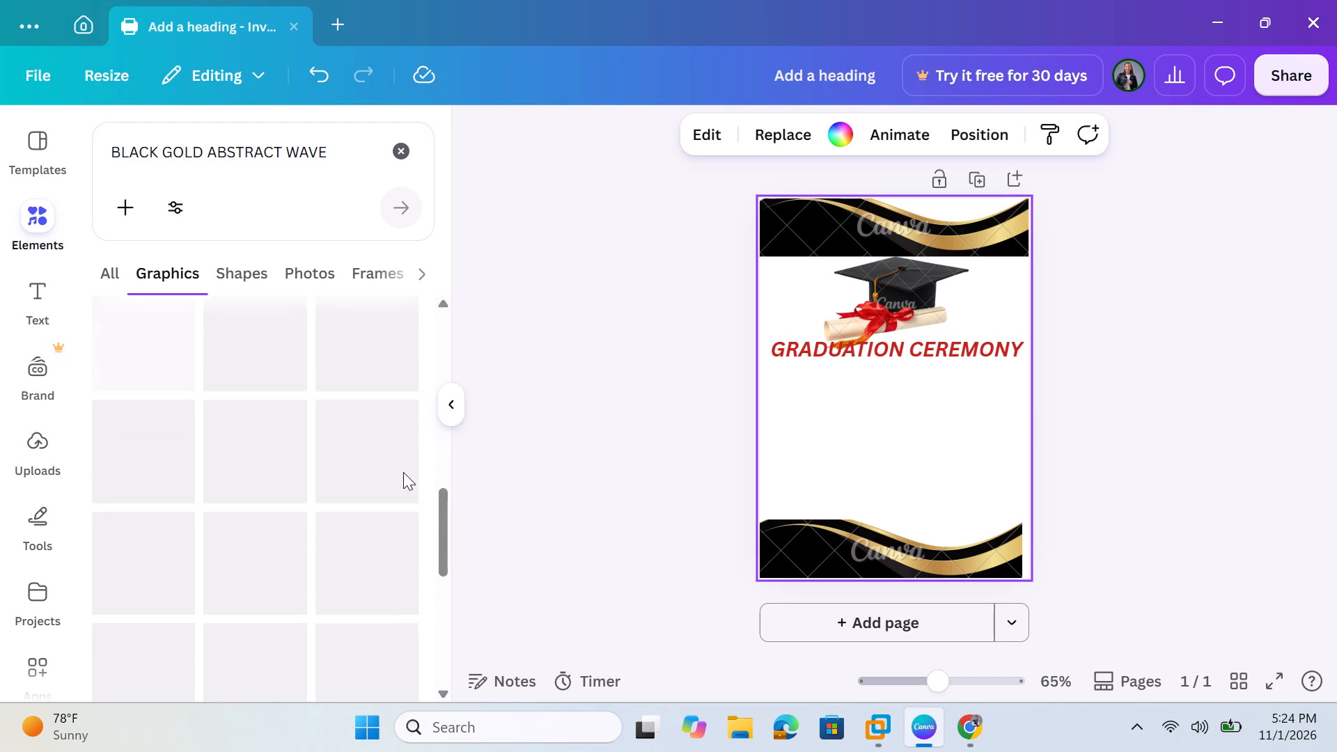
scroll(403, 472, down, 8)
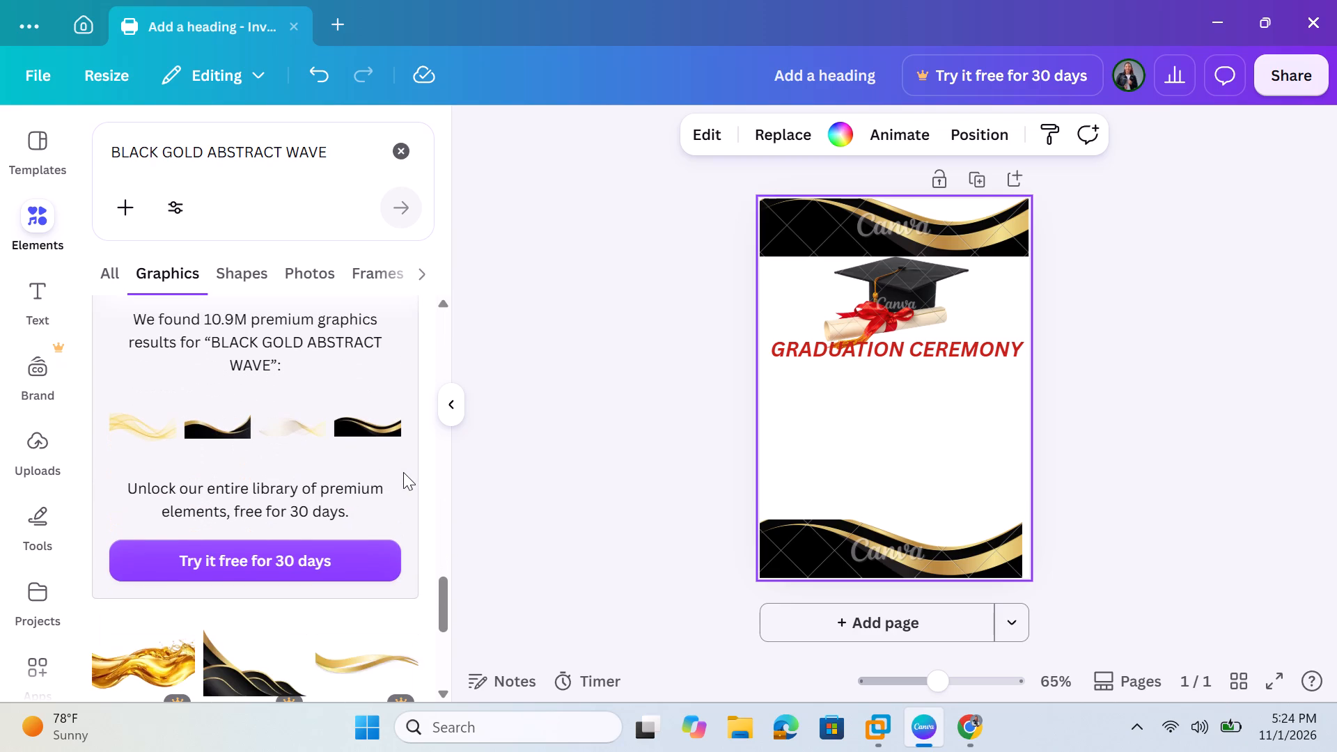
scroll(403, 472, down, 2)
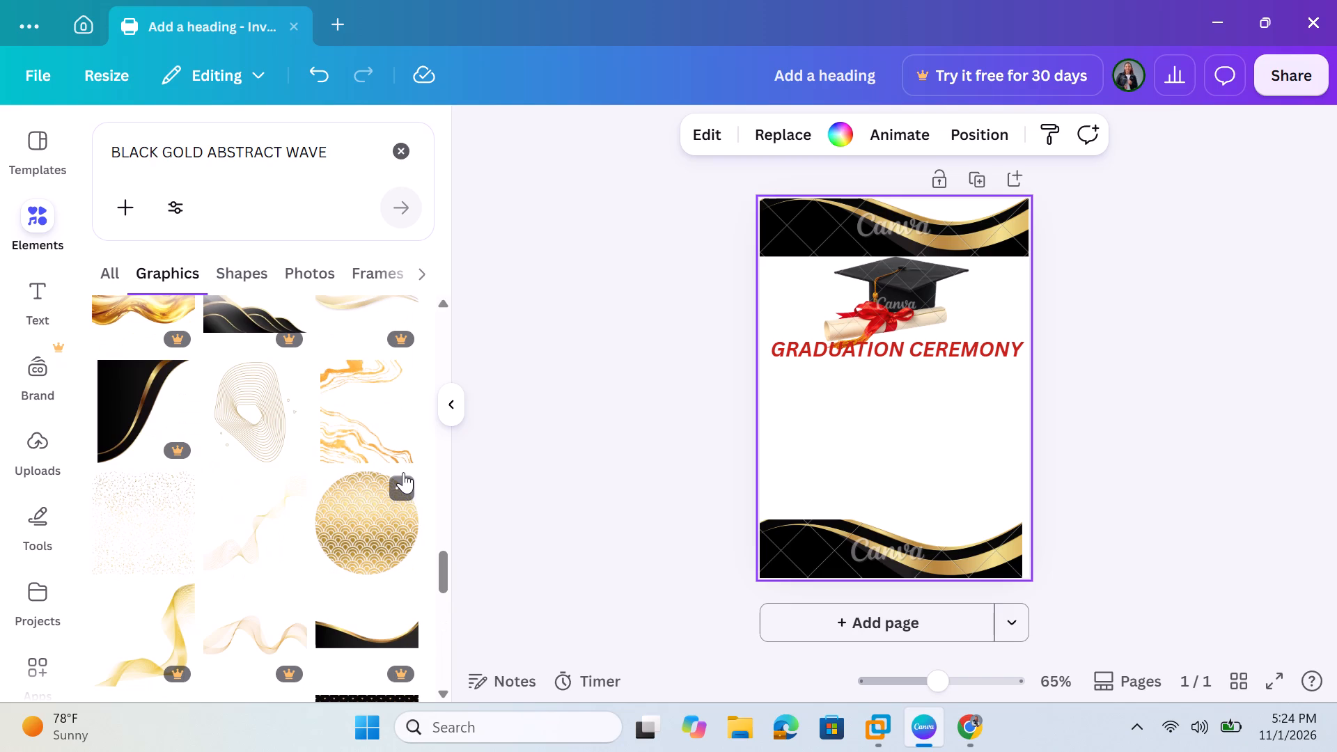
scroll(322, 538, down, 6)
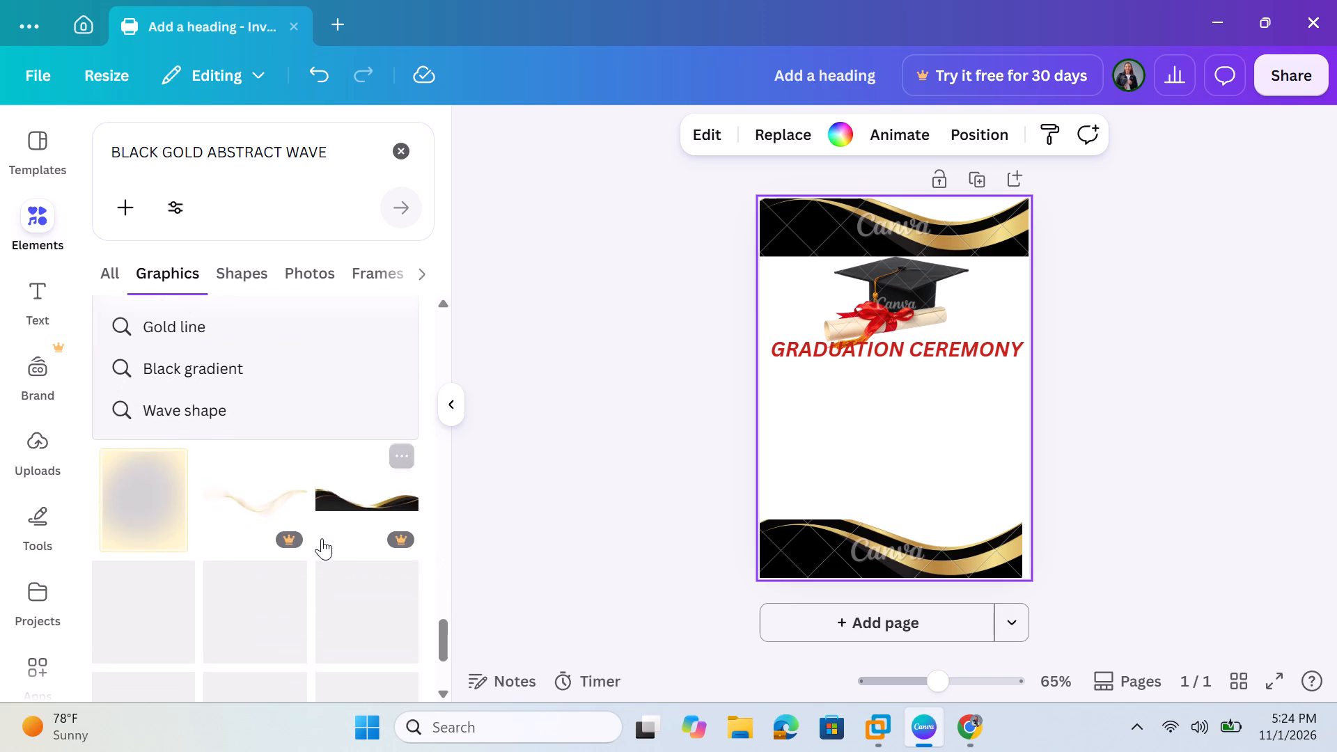
scroll(322, 538, down, 1)
scroll(322, 538, up, 5)
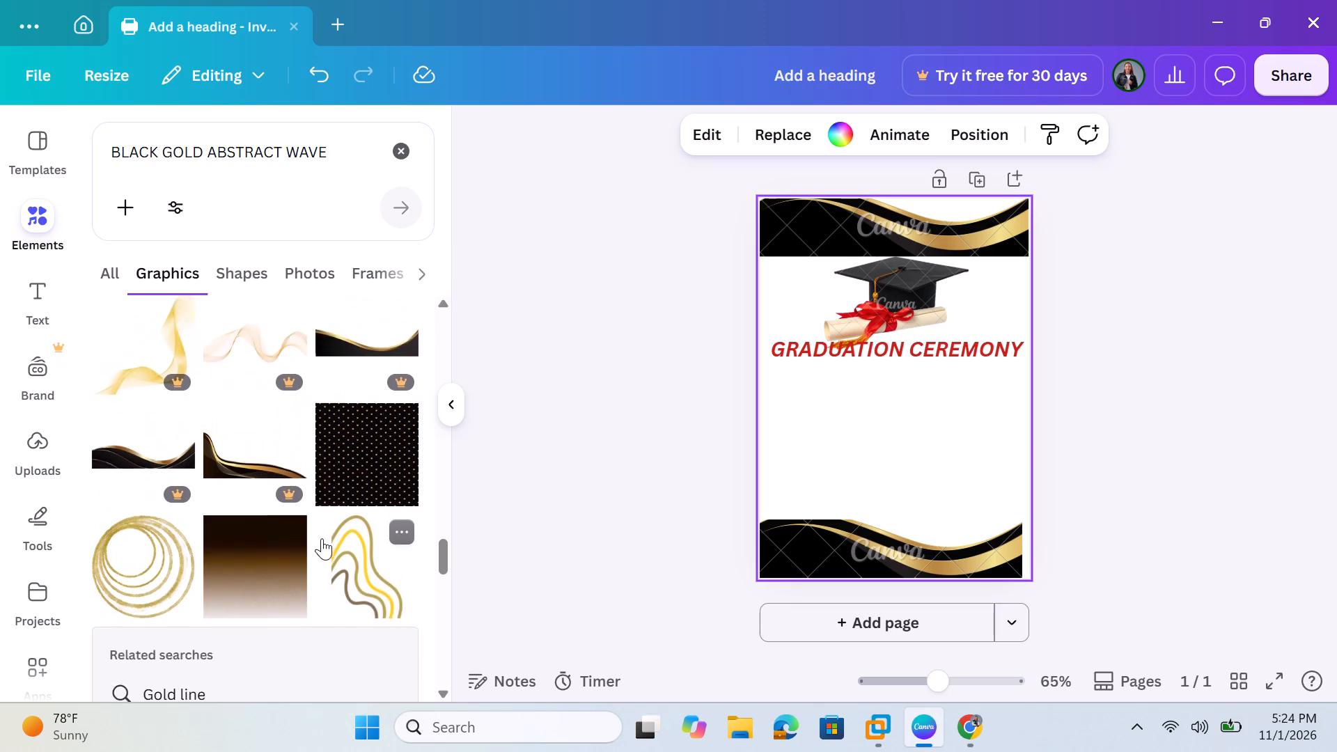
scroll(322, 538, up, 5)
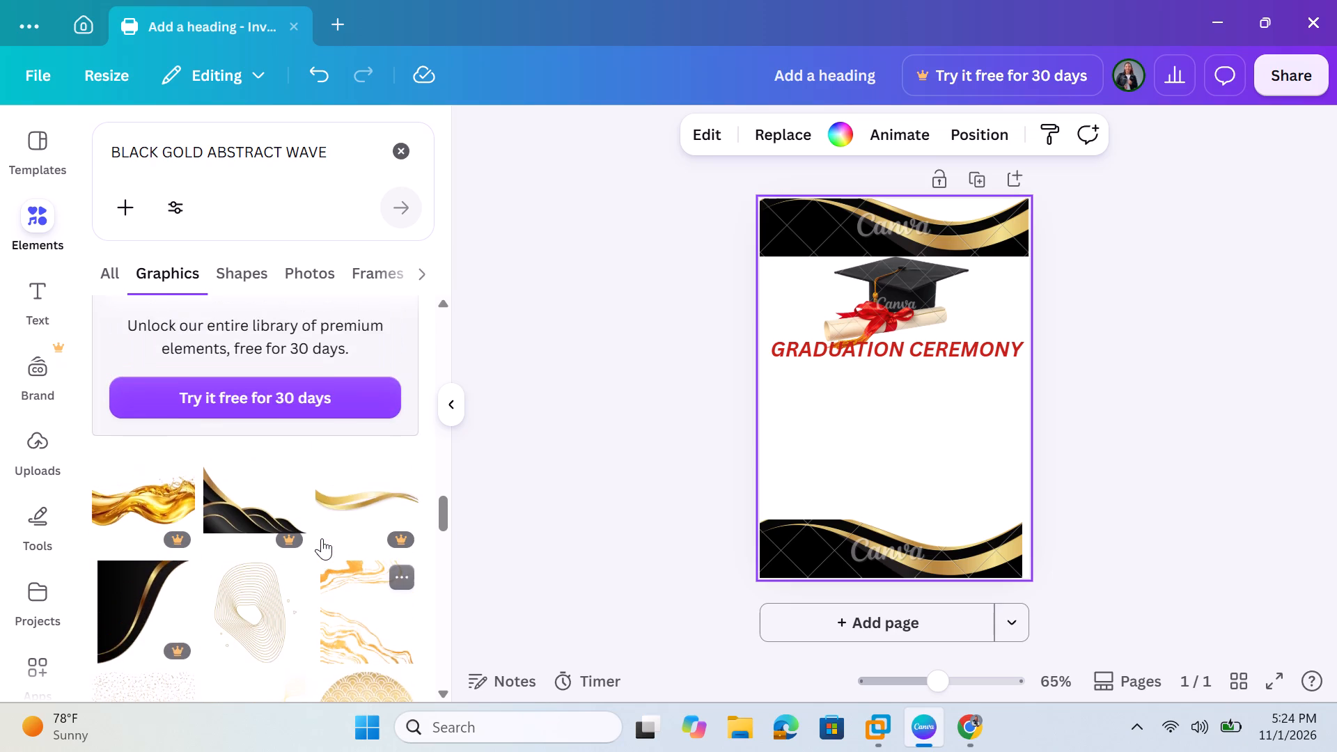
scroll(322, 538, up, 1)
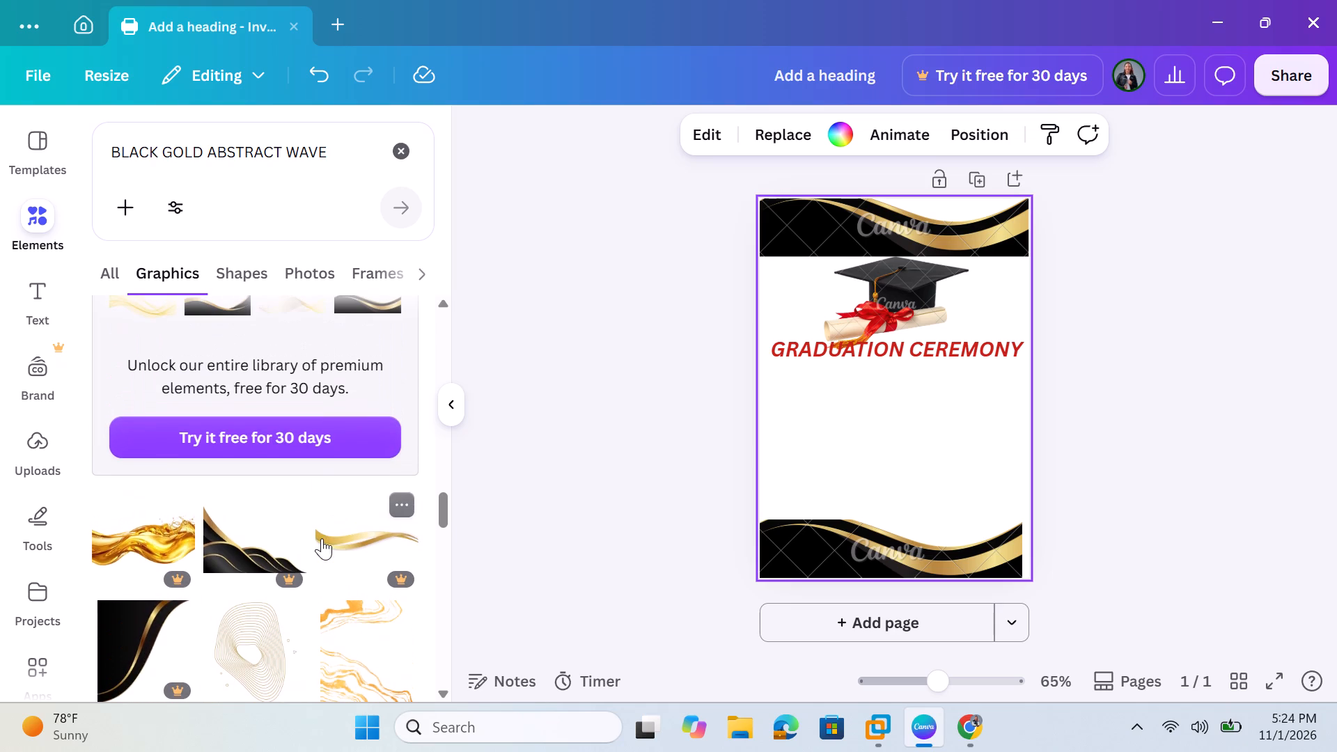
scroll(322, 538, down, 2)
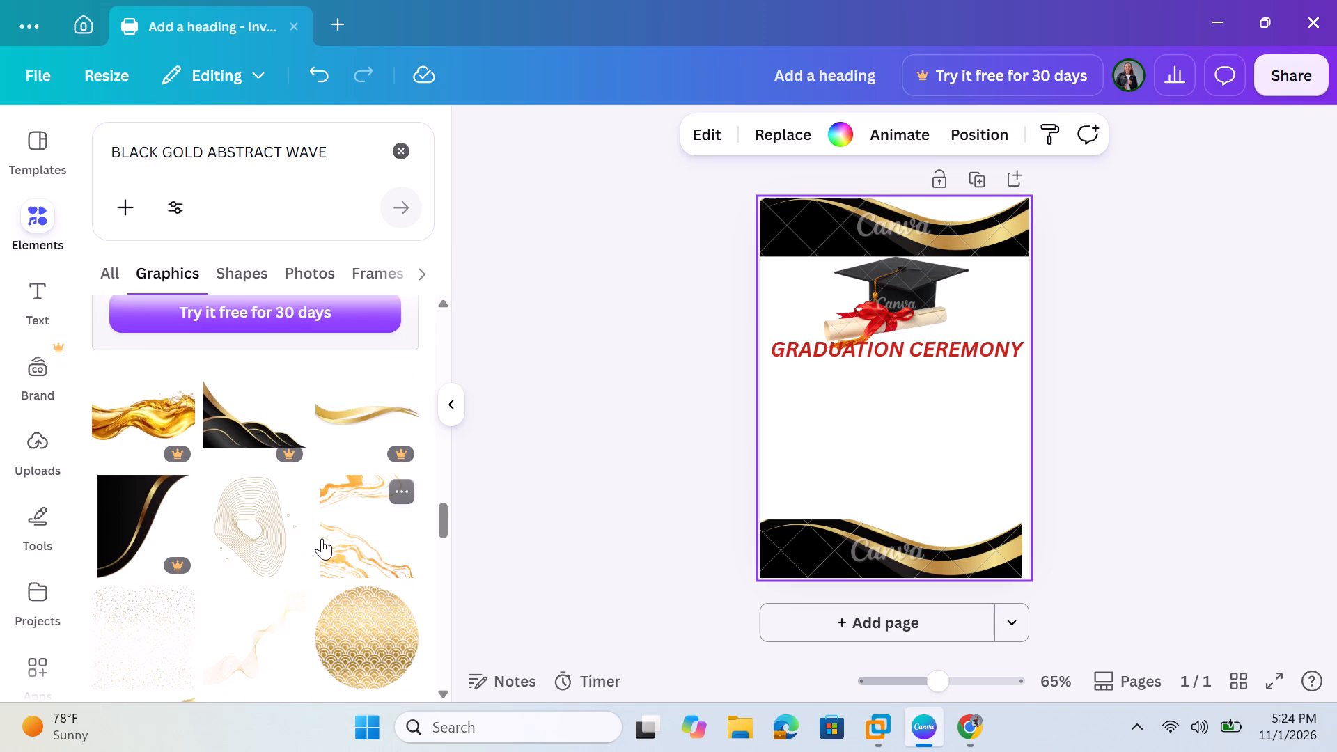
scroll(322, 538, down, 1)
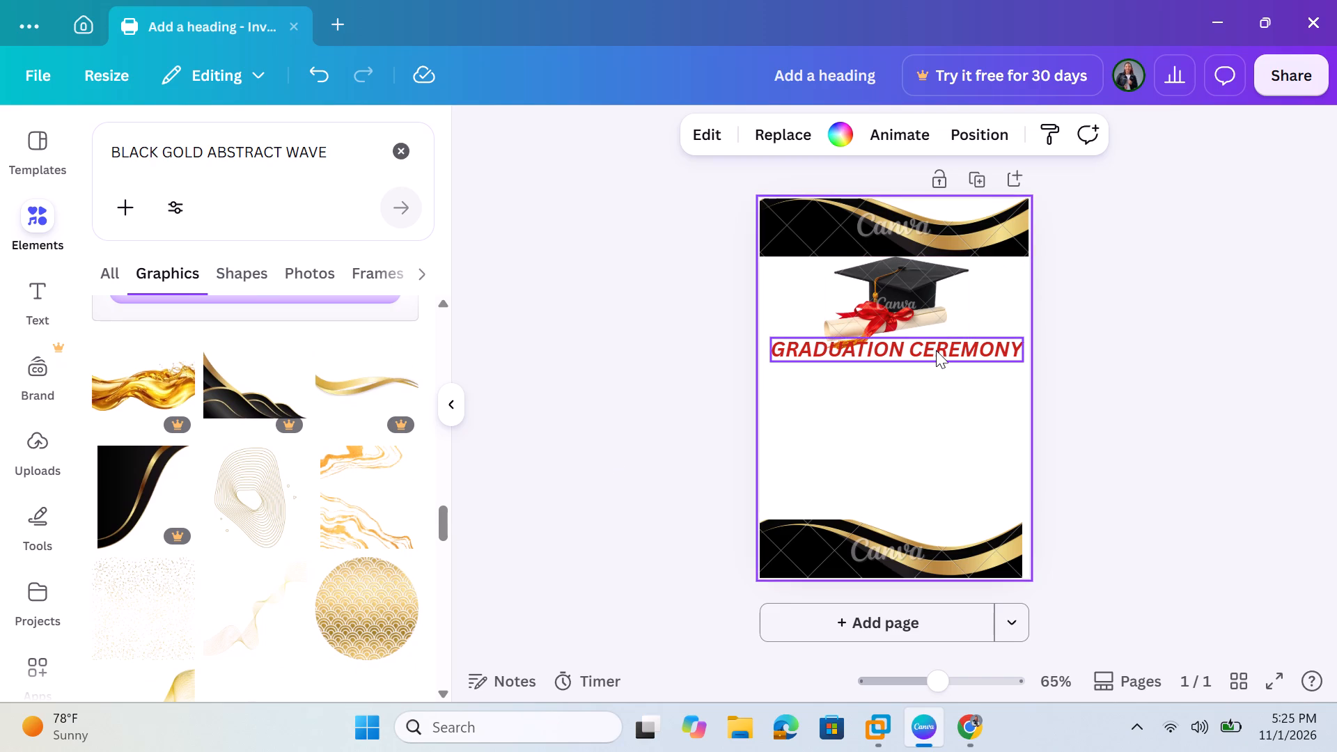
Move the GRADUATION CEREMONY heading down so it clears the bottom of the cap and diploma photo.
drag(936, 350, 936, 359)
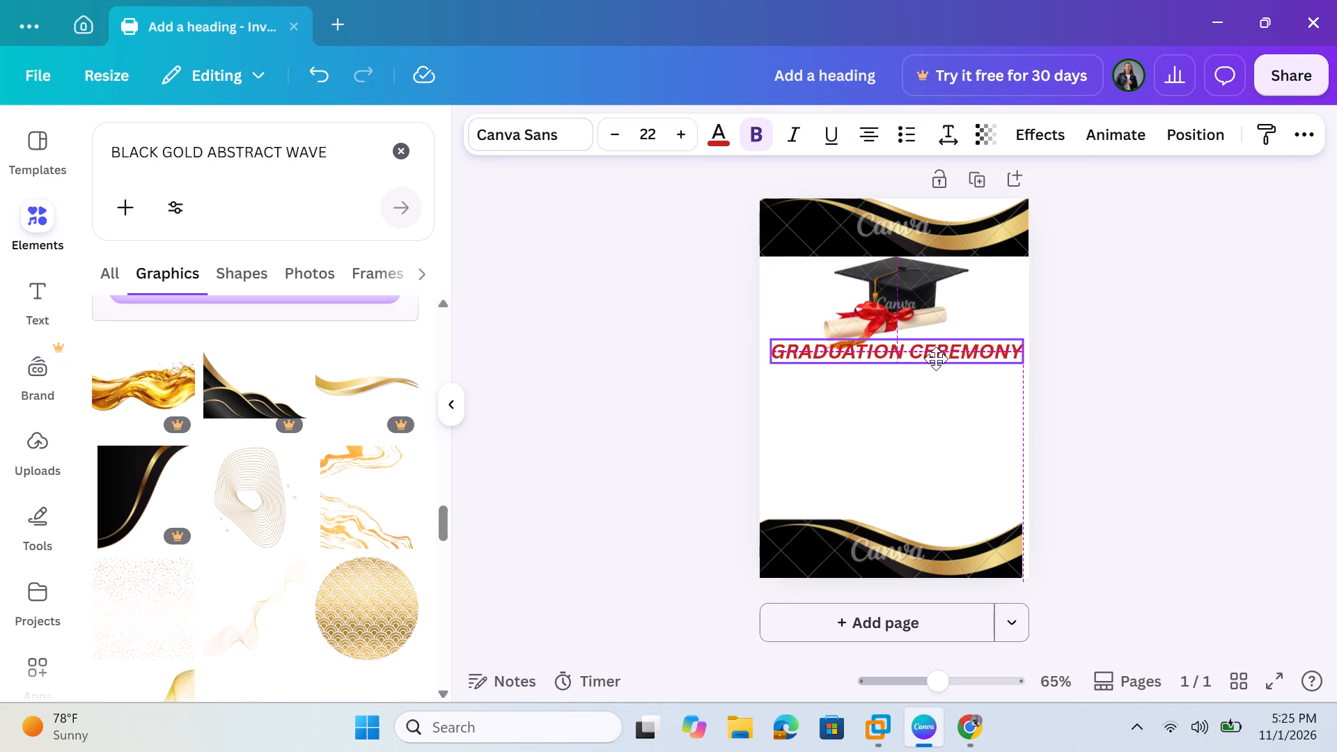
drag(936, 359, 936, 360)
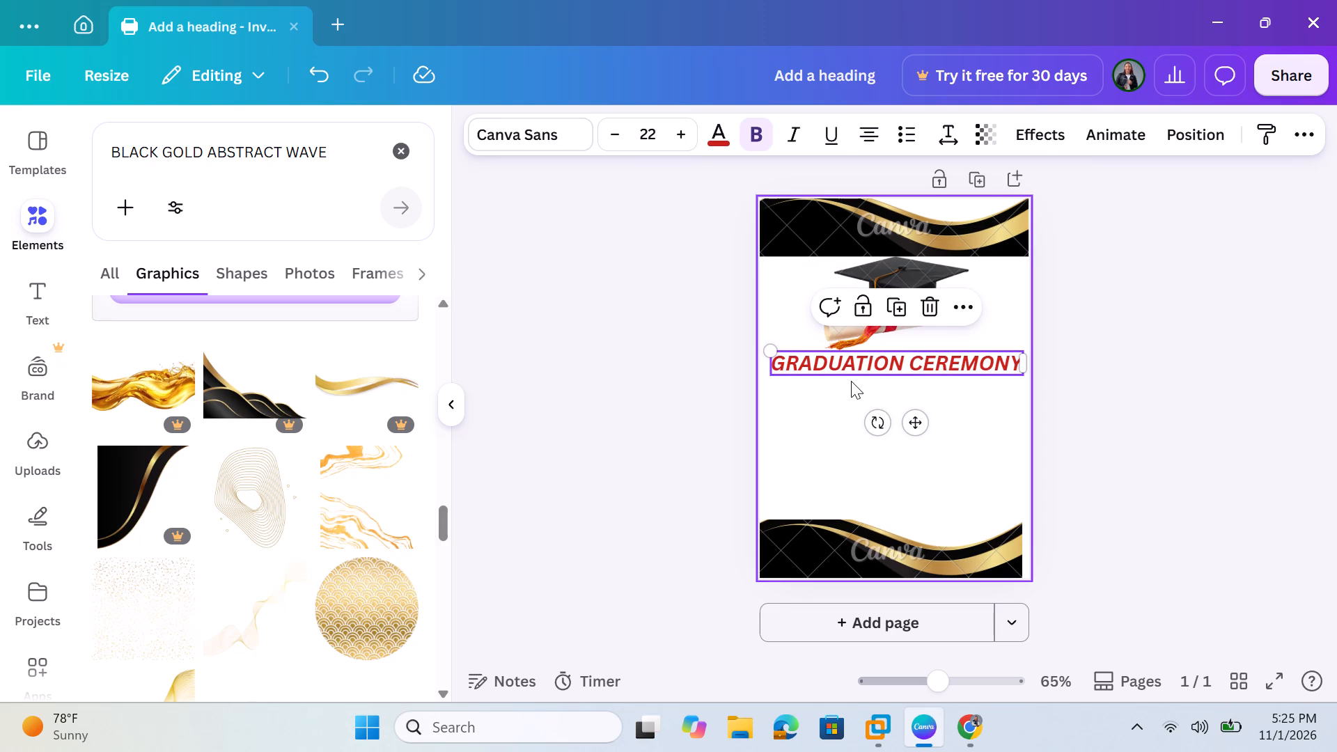
click(851, 381)
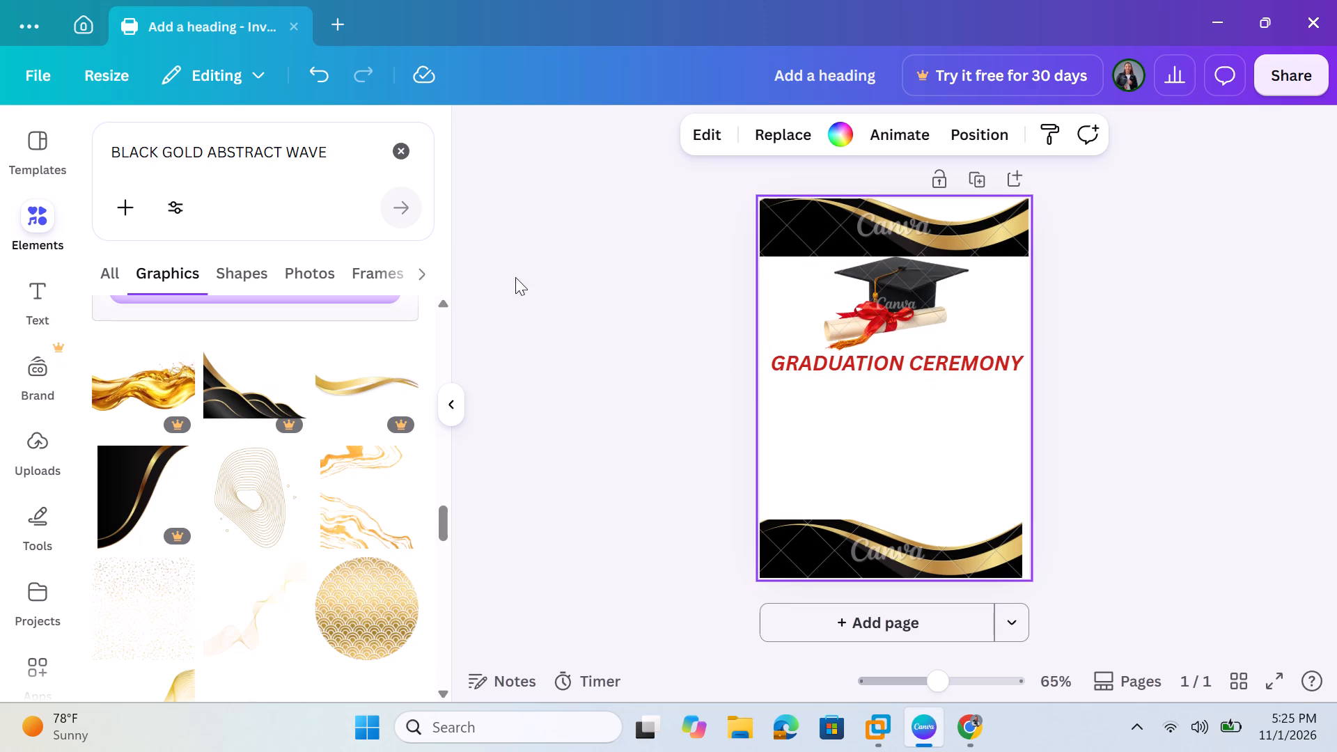
Add a body text box beneath the GRADUATION CEREMONY heading and clear its placeholder text.
click(31, 301)
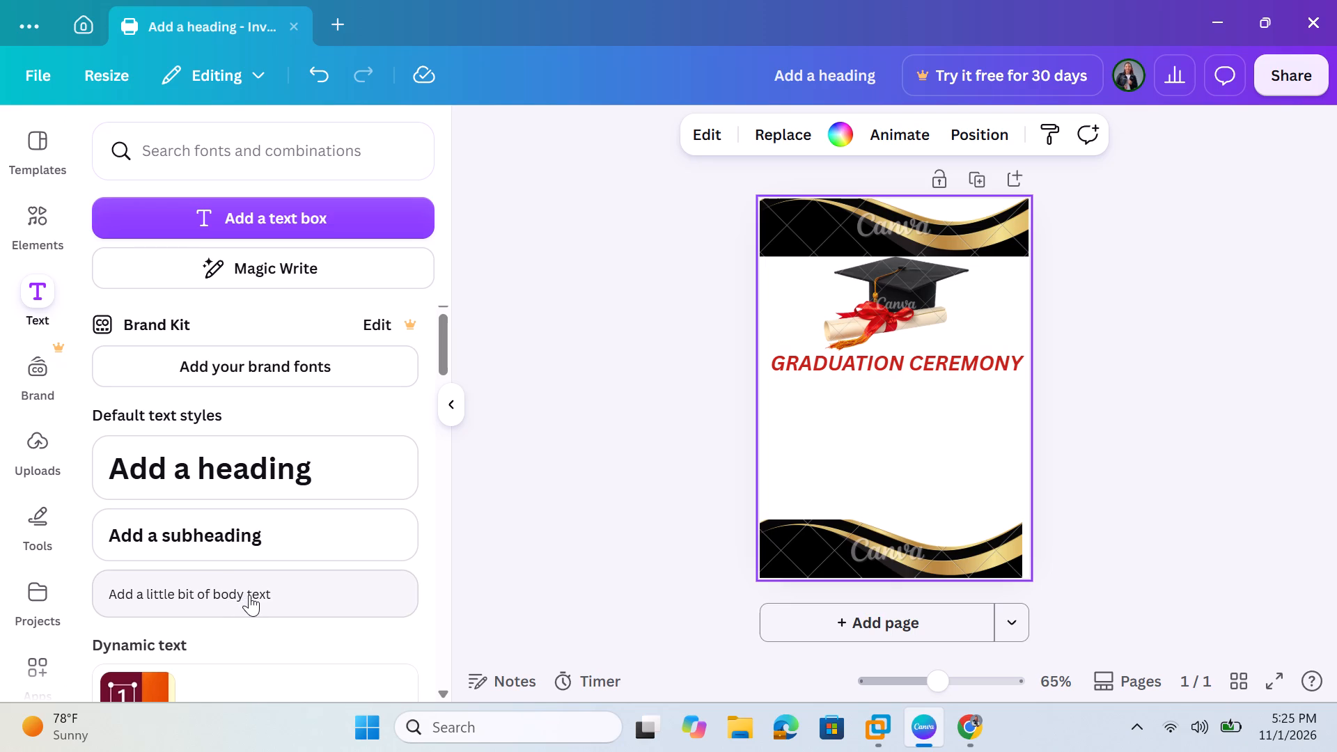
click(249, 595)
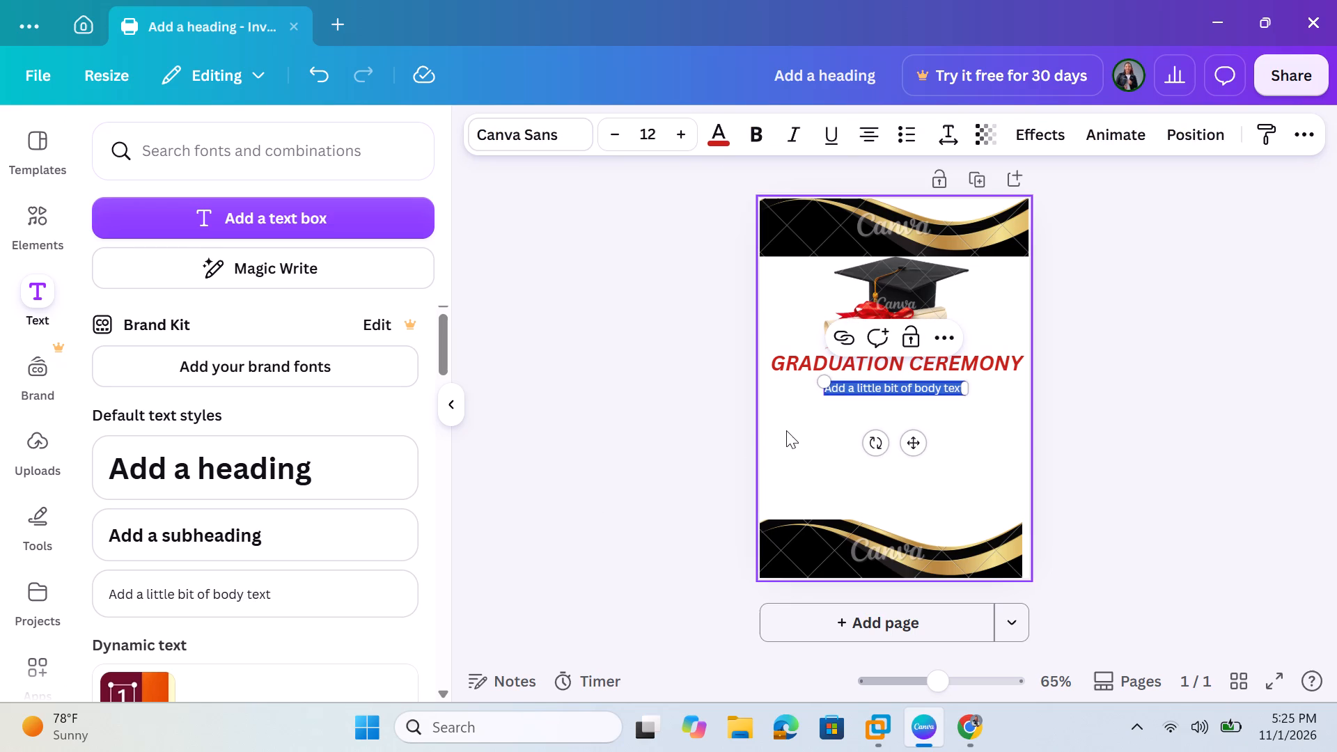
key(BackSpace)
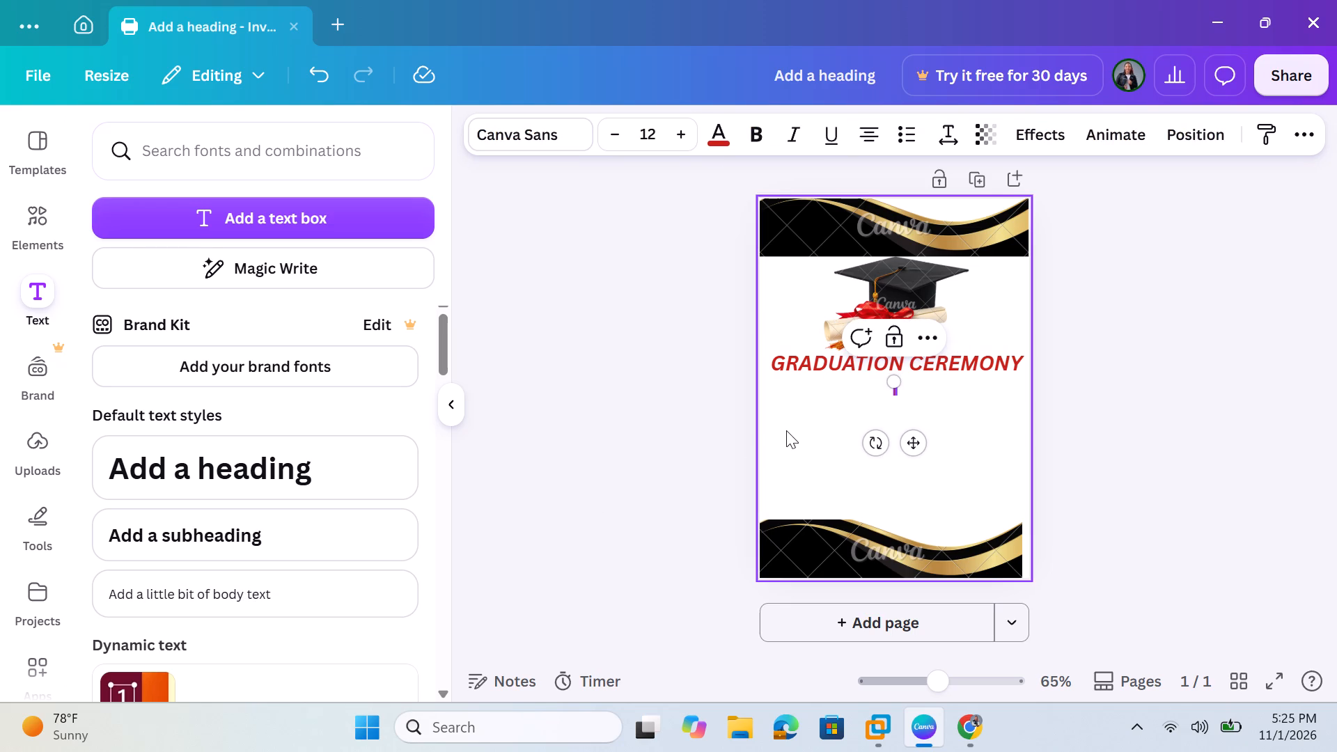
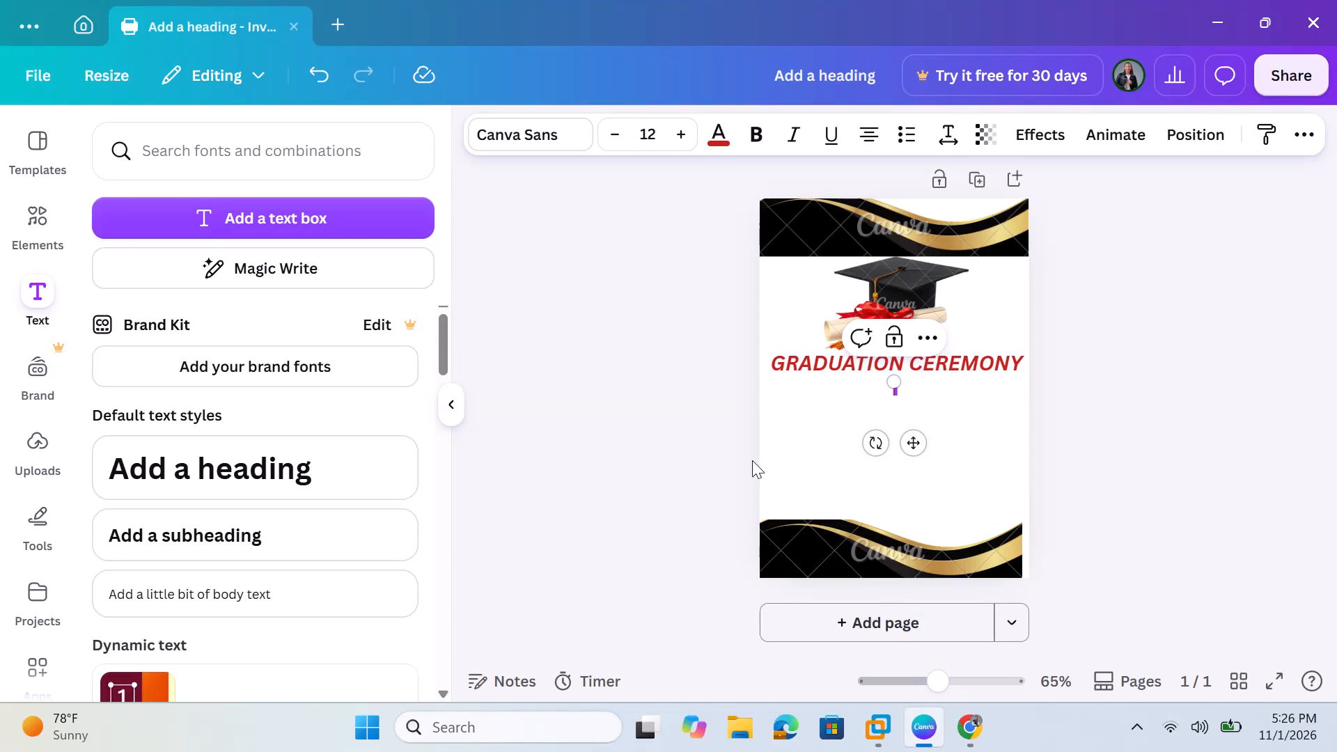
Search the design elements for "gold laurel leaves" in place of the black gold abstract wave search.
click(35, 233)
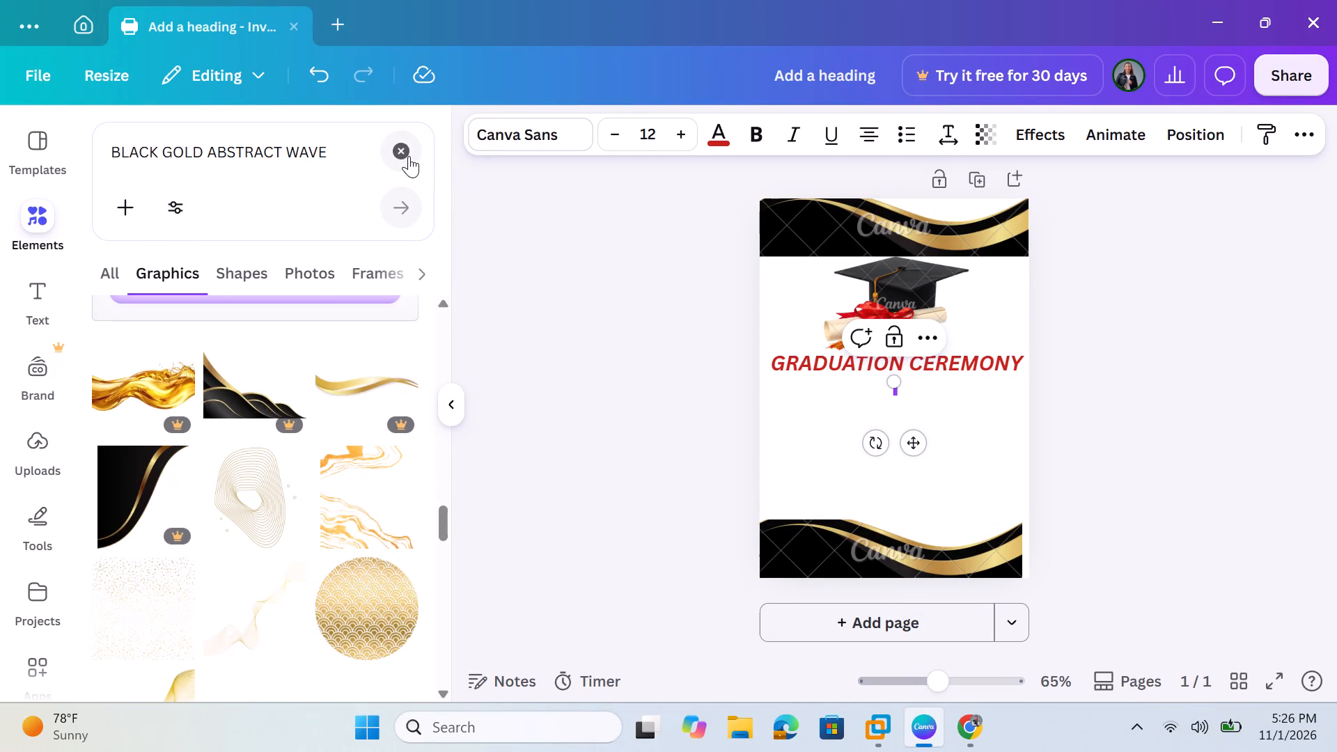
click(401, 153)
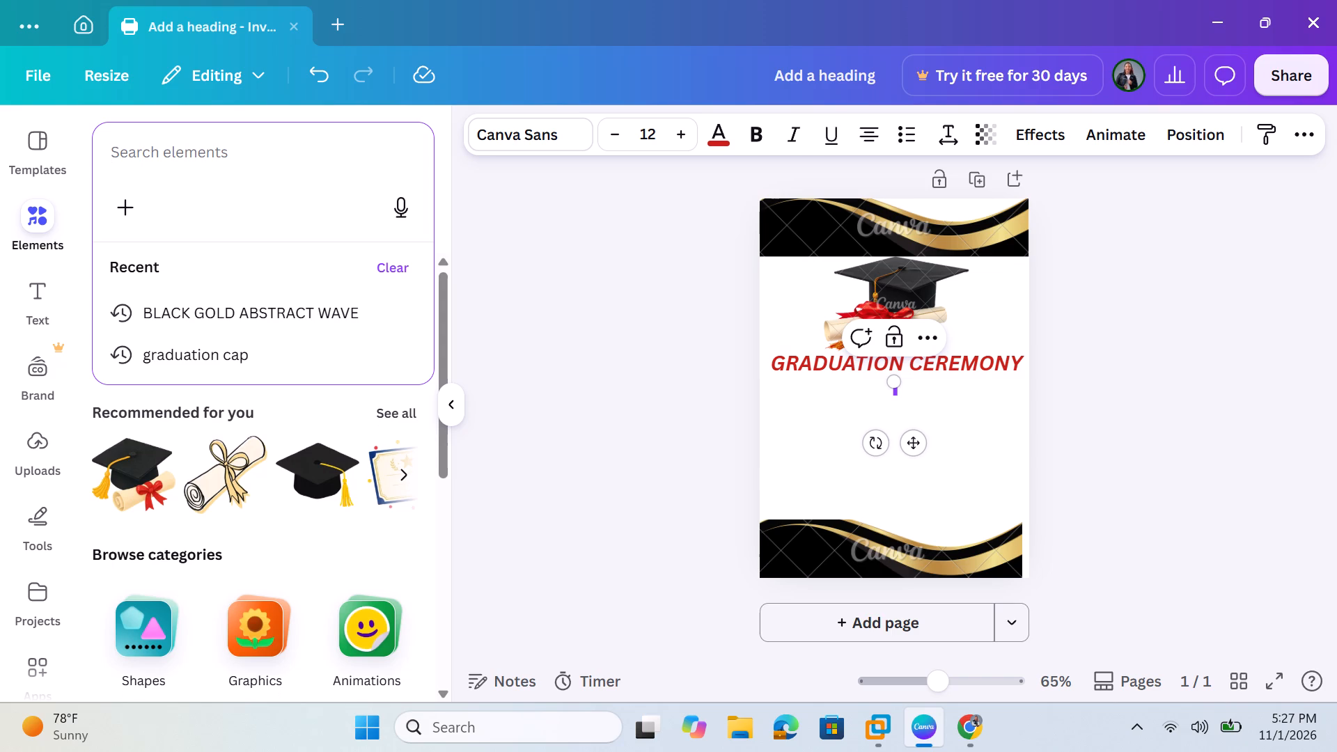
text(gol)
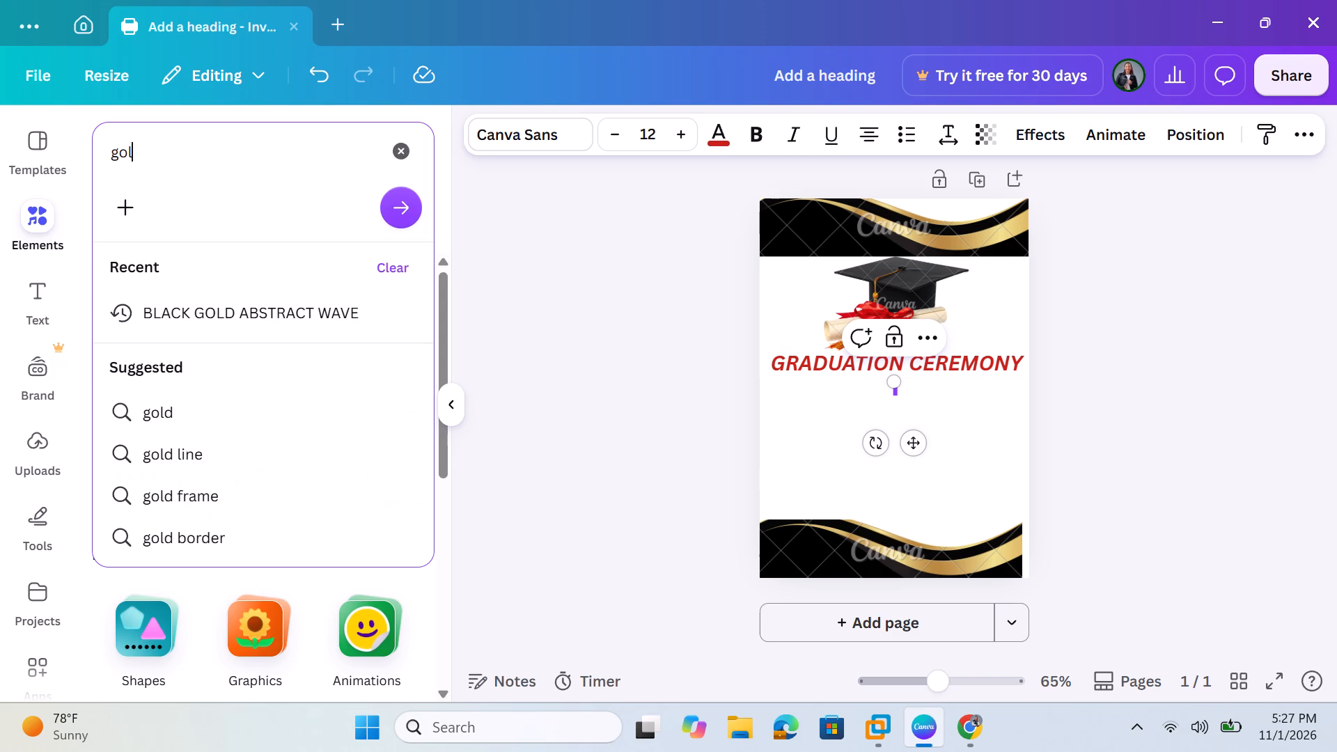
text(d l)
text(aurel)
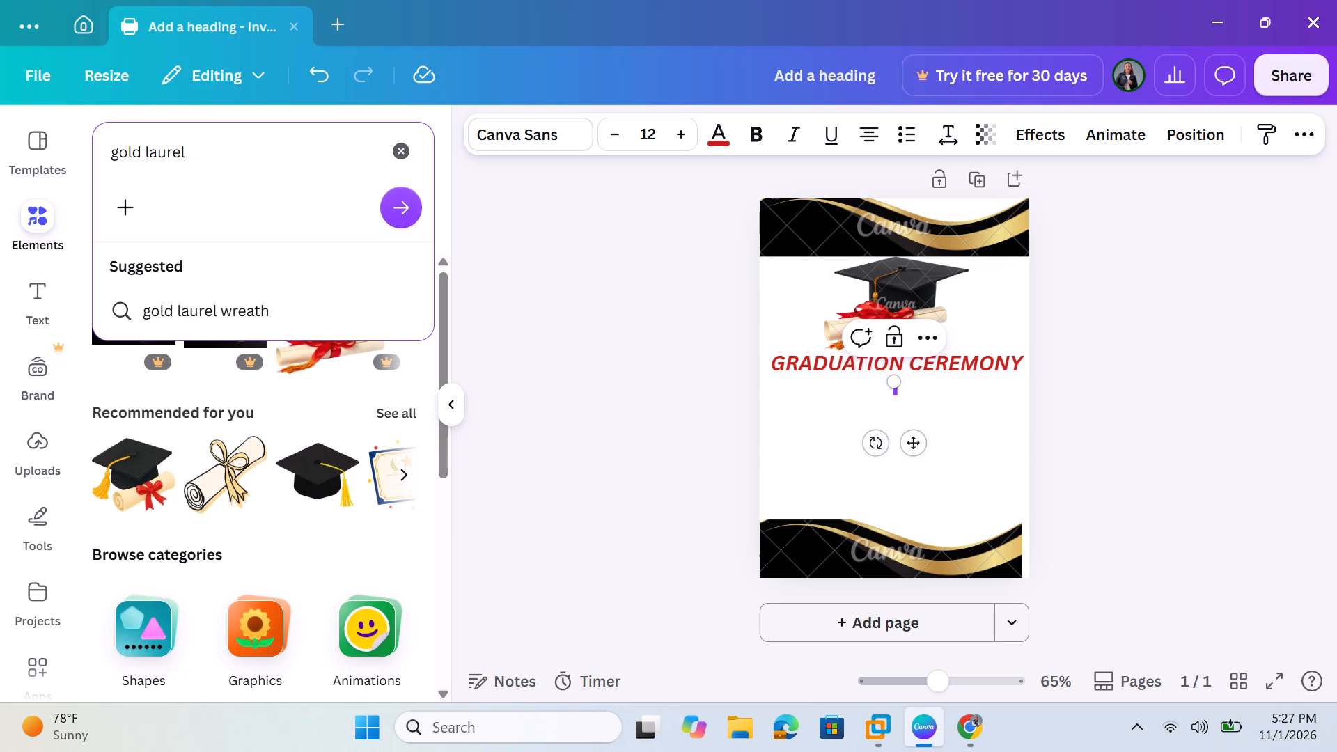
key(space)
text(leaves)
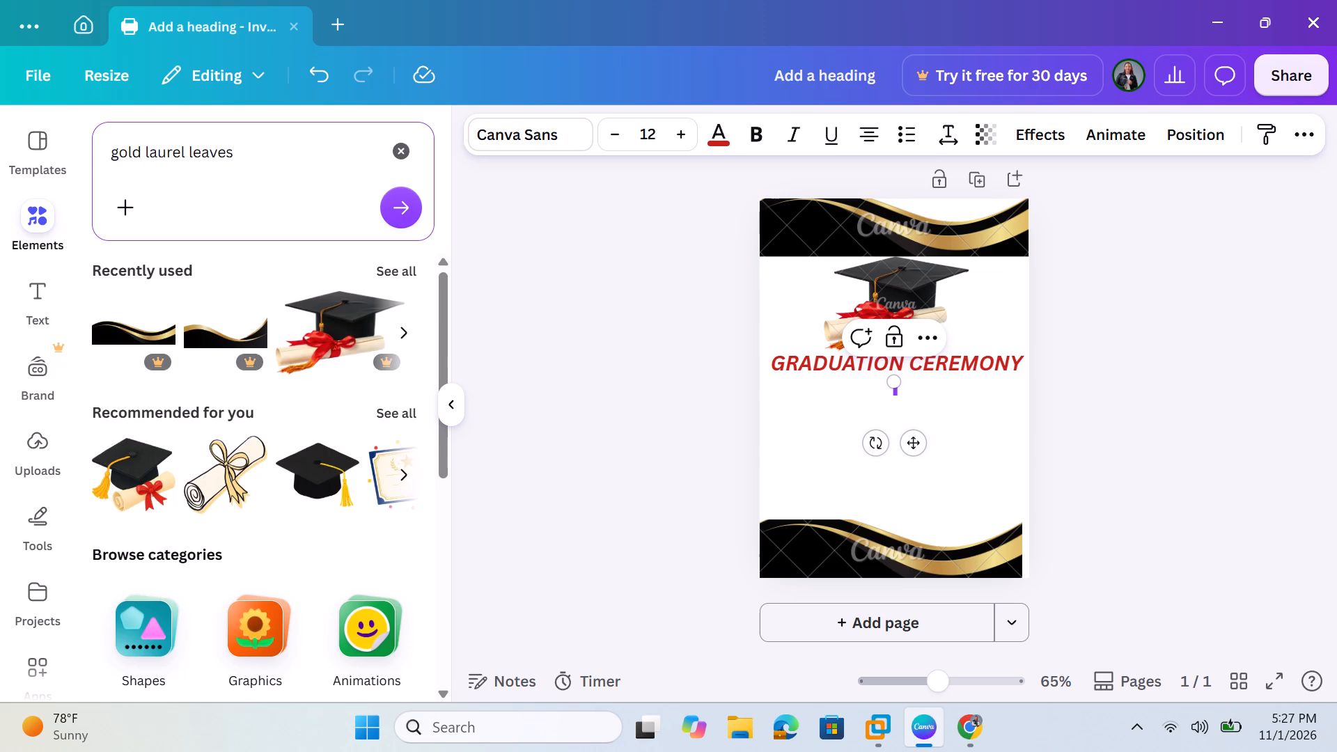
click(414, 212)
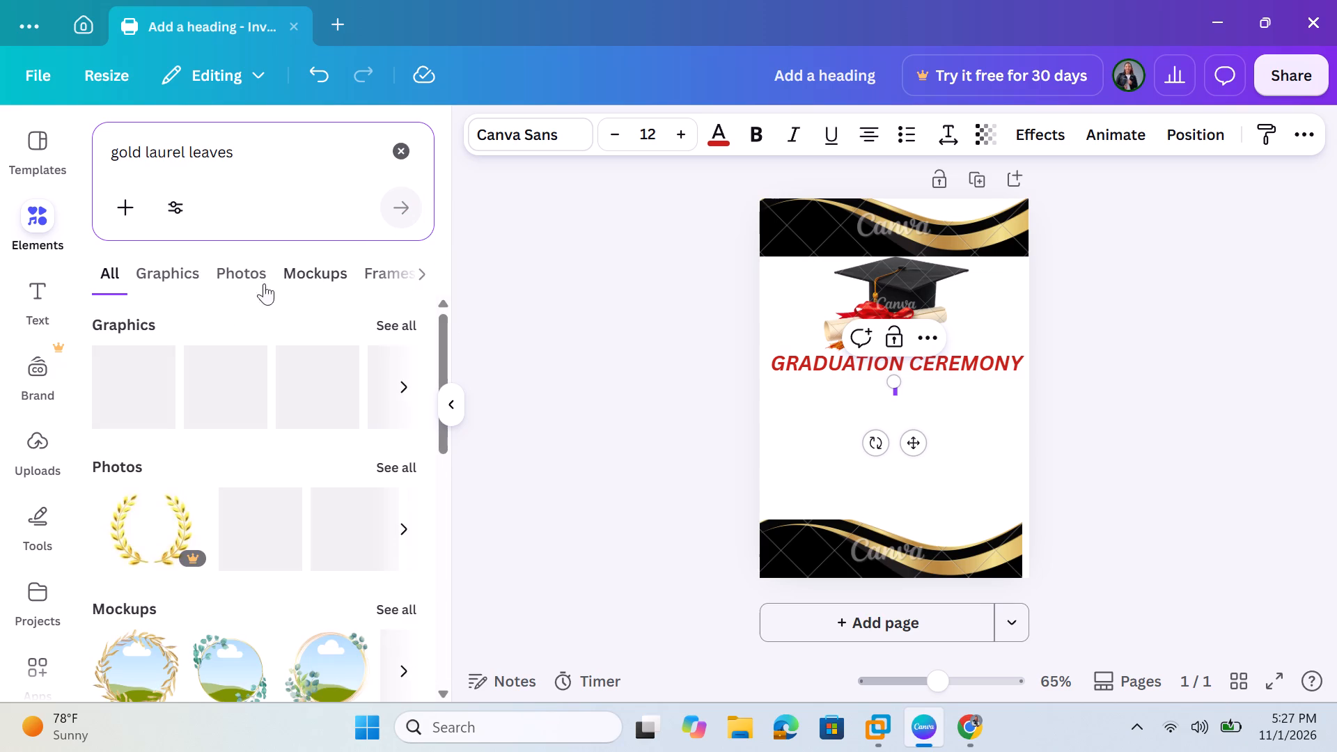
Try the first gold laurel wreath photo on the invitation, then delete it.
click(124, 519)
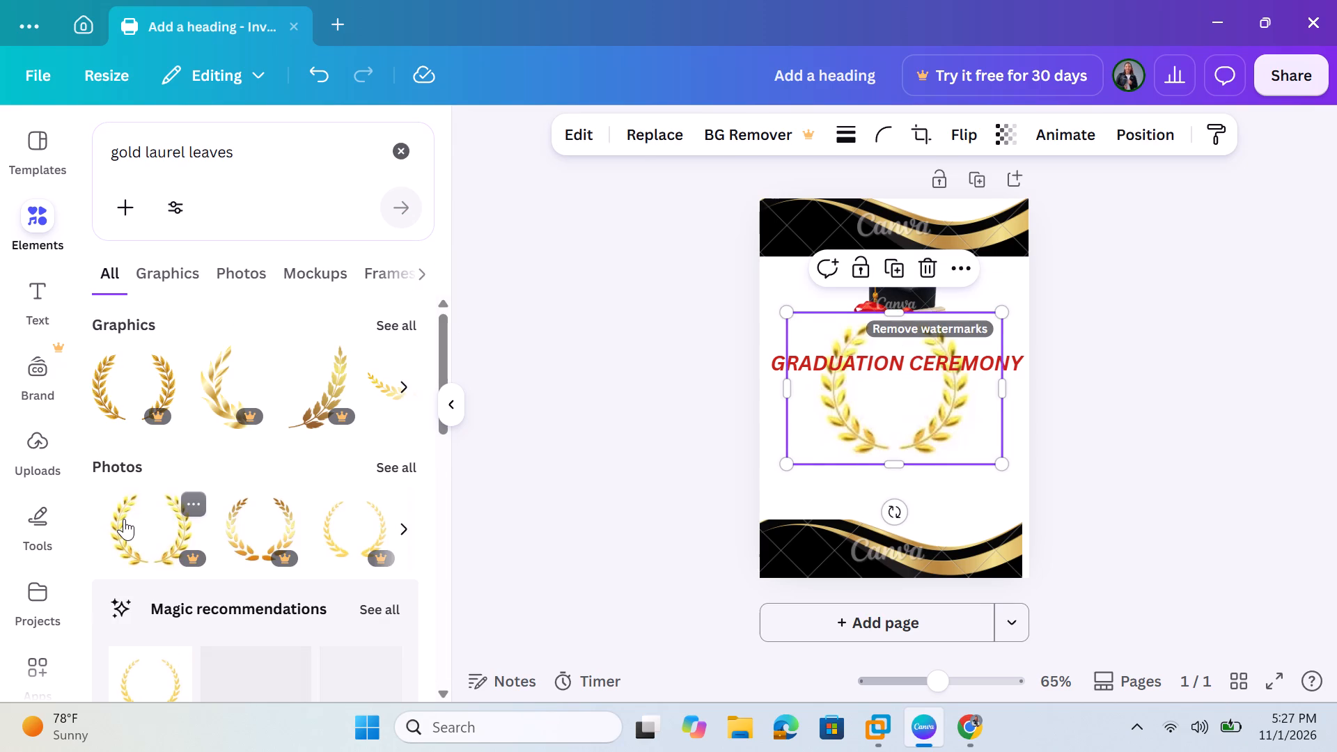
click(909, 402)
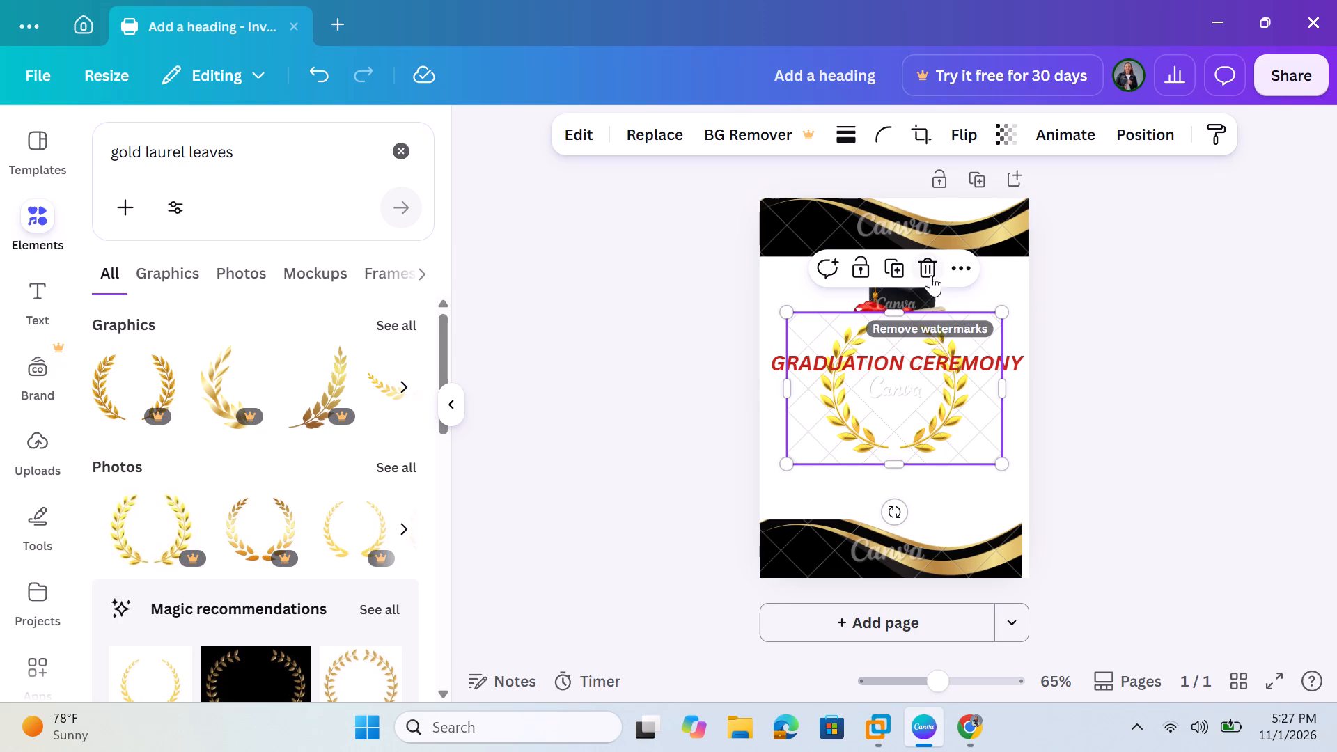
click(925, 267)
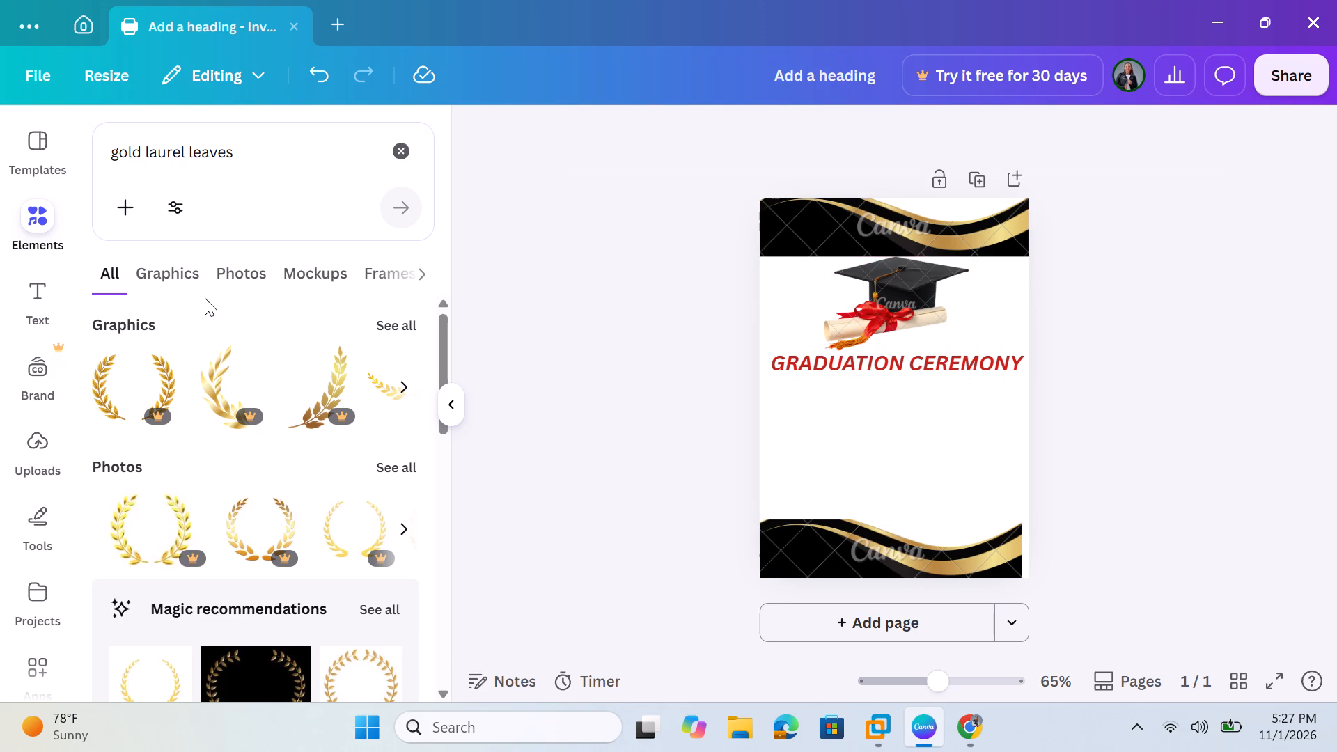
Add the first gold laurel wreath graphic and move it up around the cap and diploma photo, slightly overlapping the top wave.
click(107, 401)
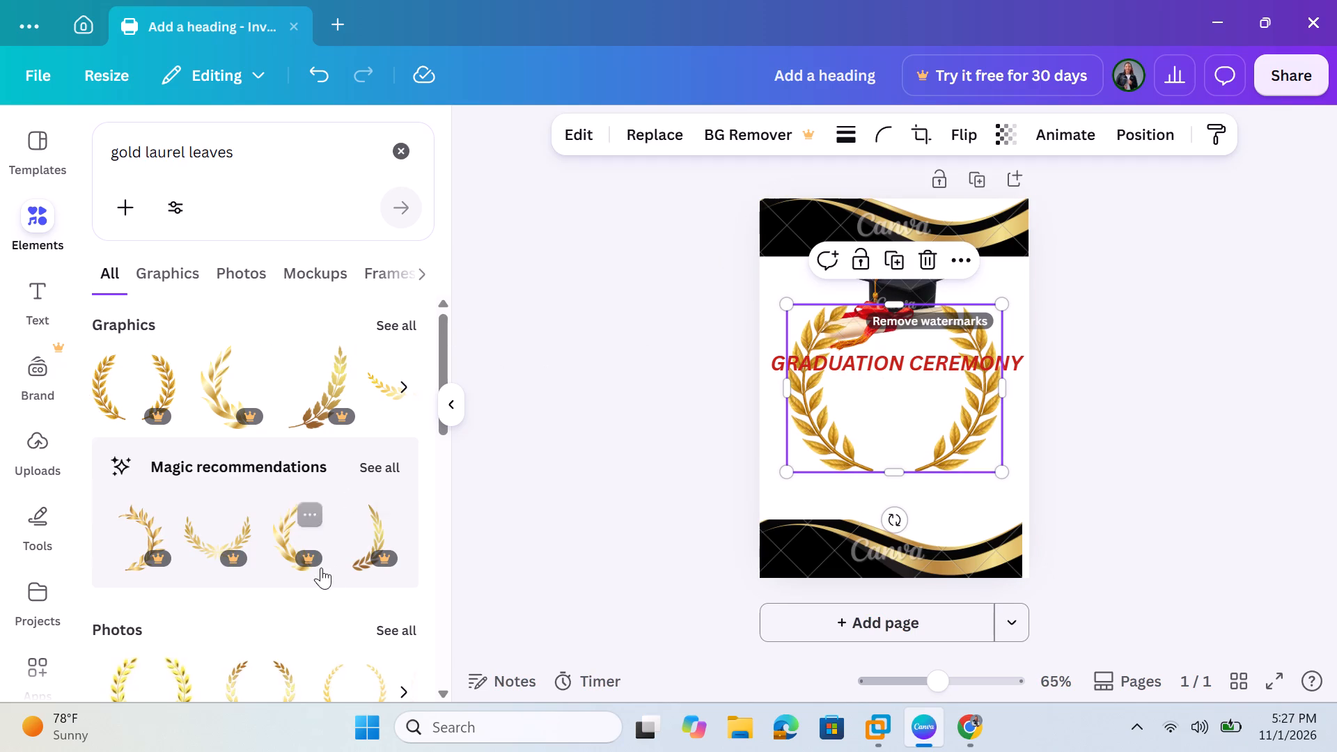
scroll(321, 567, down, 6)
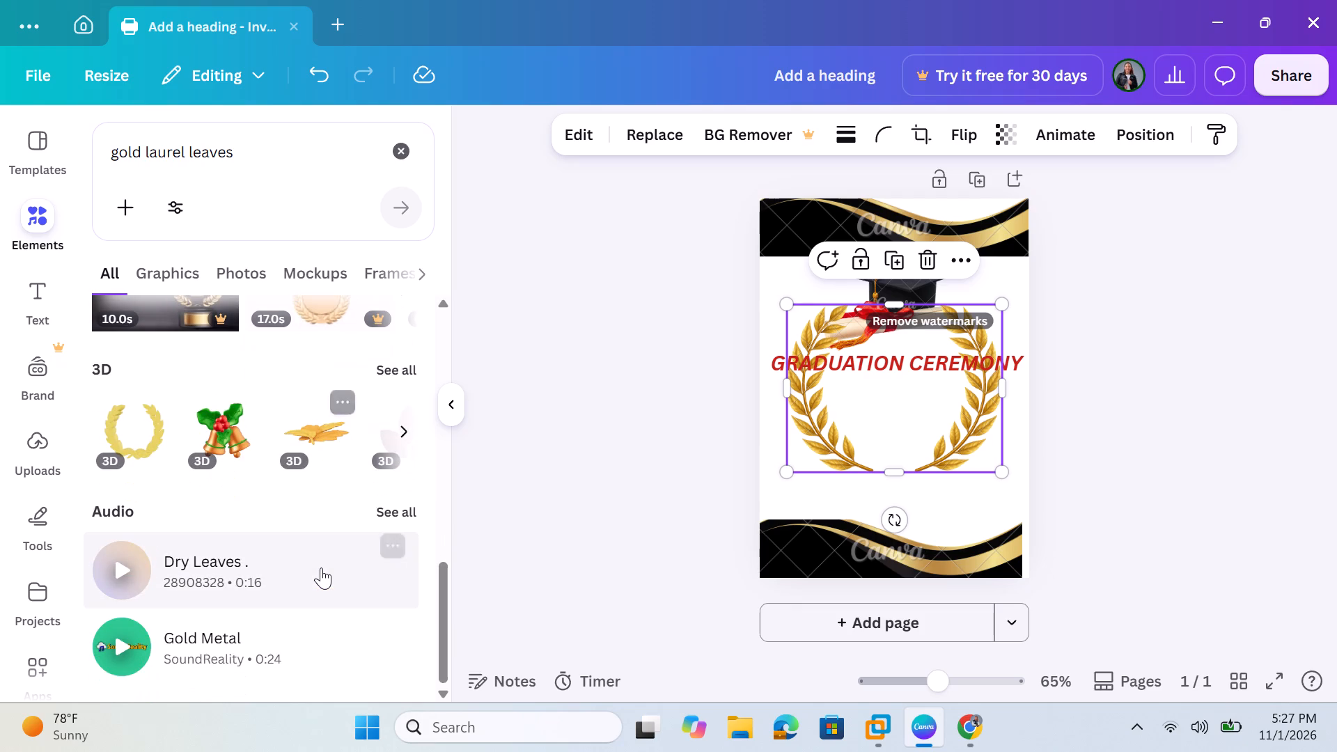
scroll(321, 567, down, 1)
scroll(321, 567, up, 8)
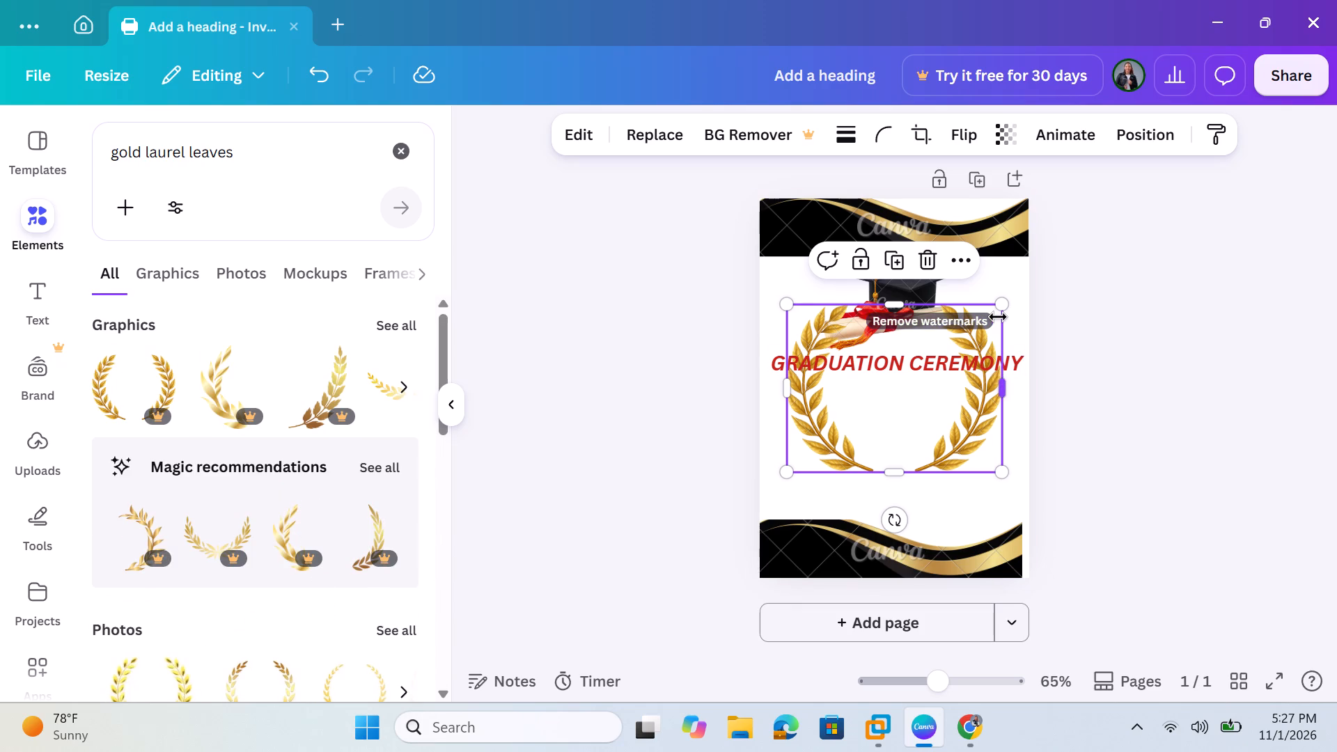
drag(1003, 293, 1008, 245)
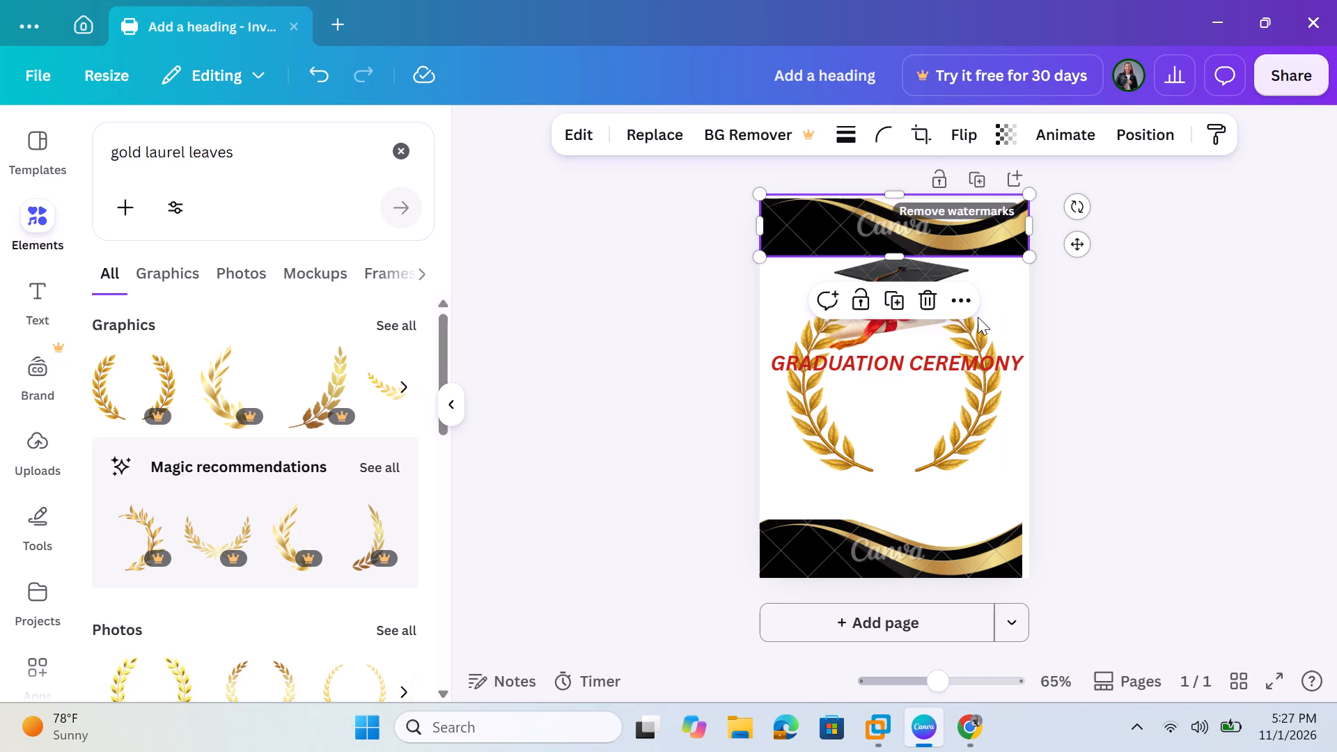
drag(976, 325, 974, 274)
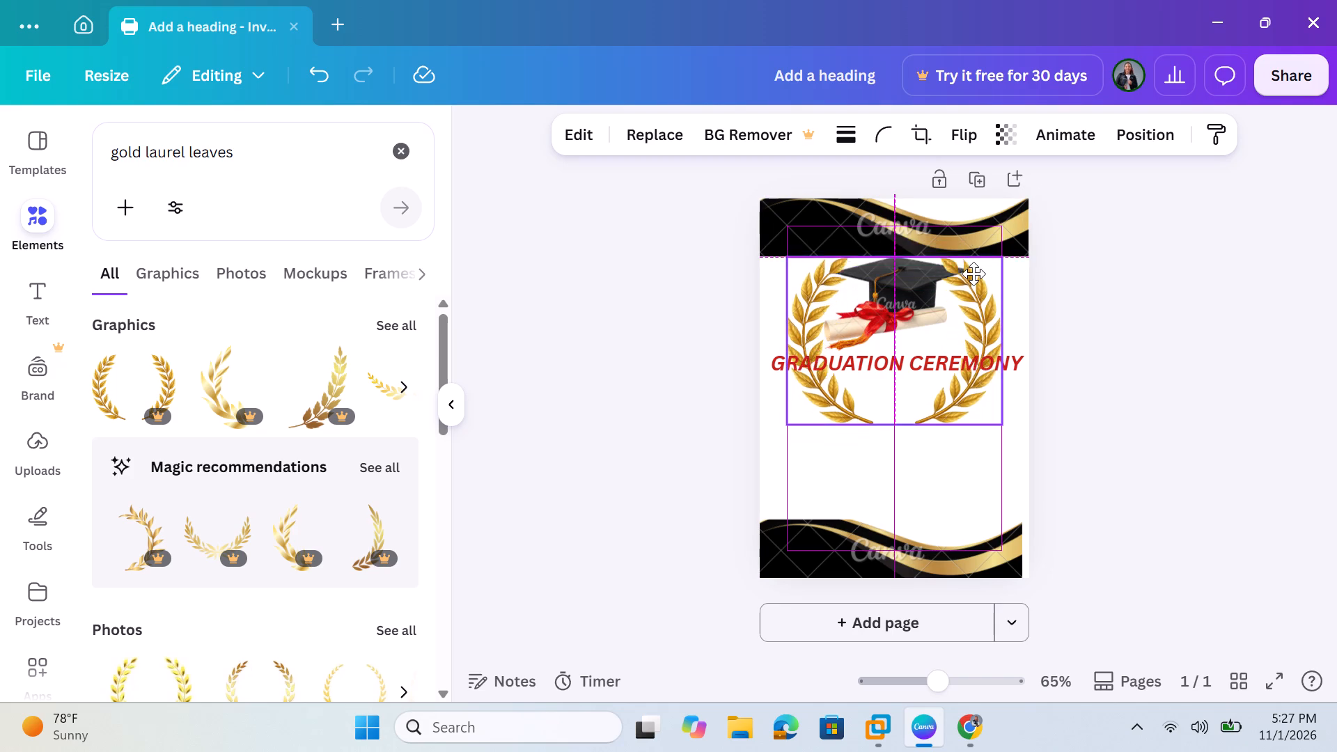
drag(974, 274, 974, 263)
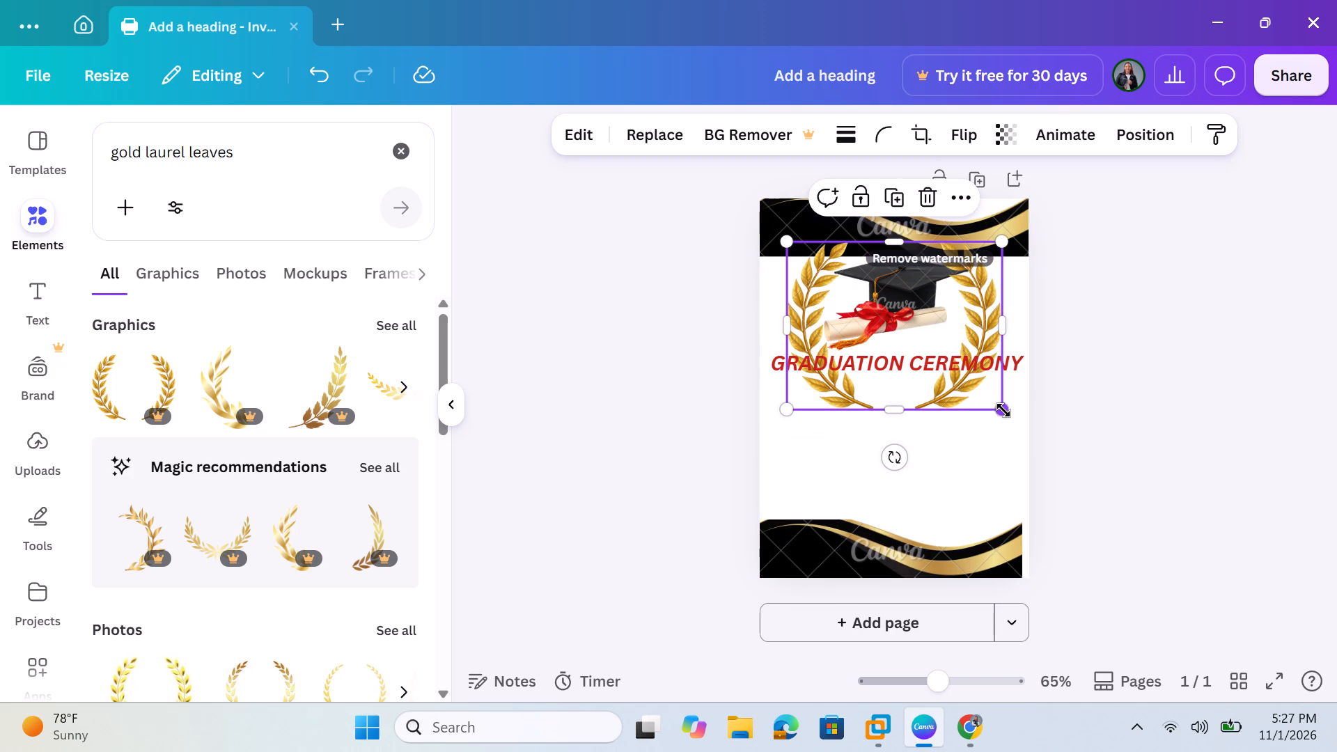
Shrink the laurel wreath to slightly wider than the cap and diploma photo and shift it so its base meets the GRADUATION CEREMONY heading.
drag(1003, 410, 1002, 334)
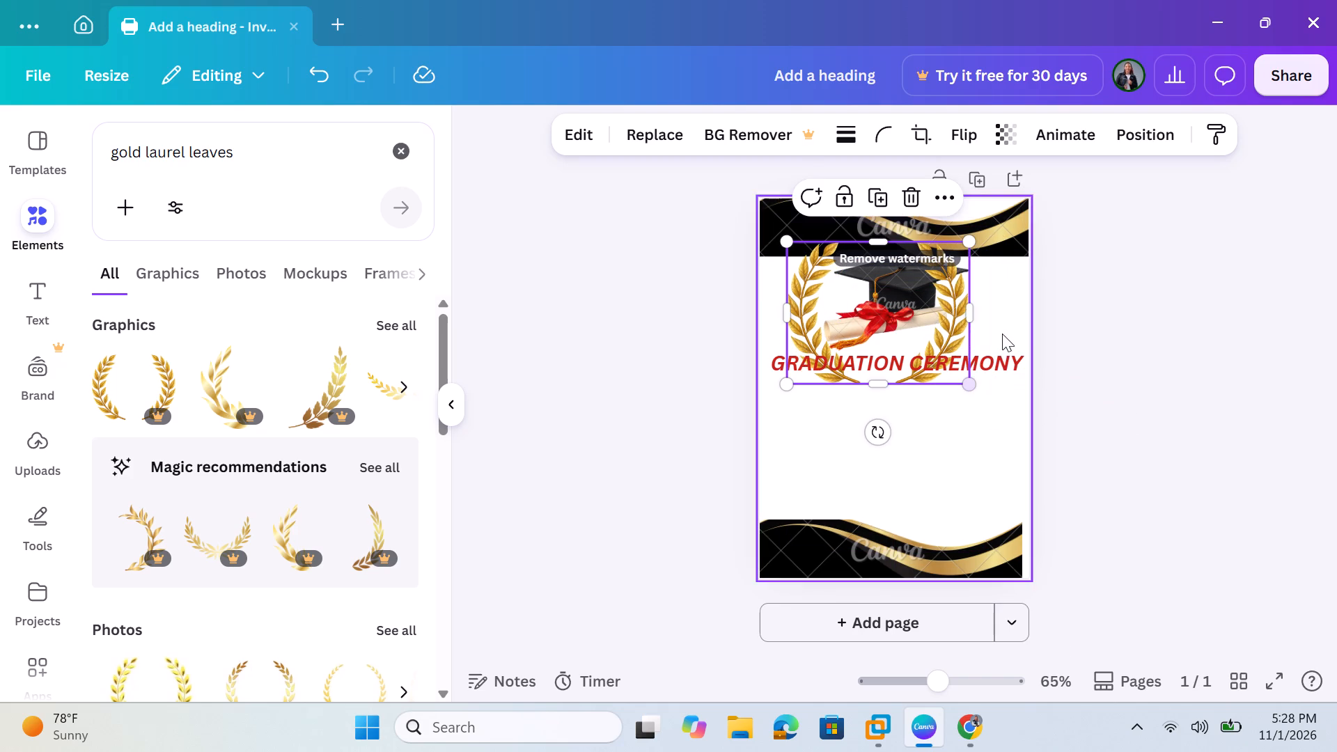
drag(786, 387, 806, 361)
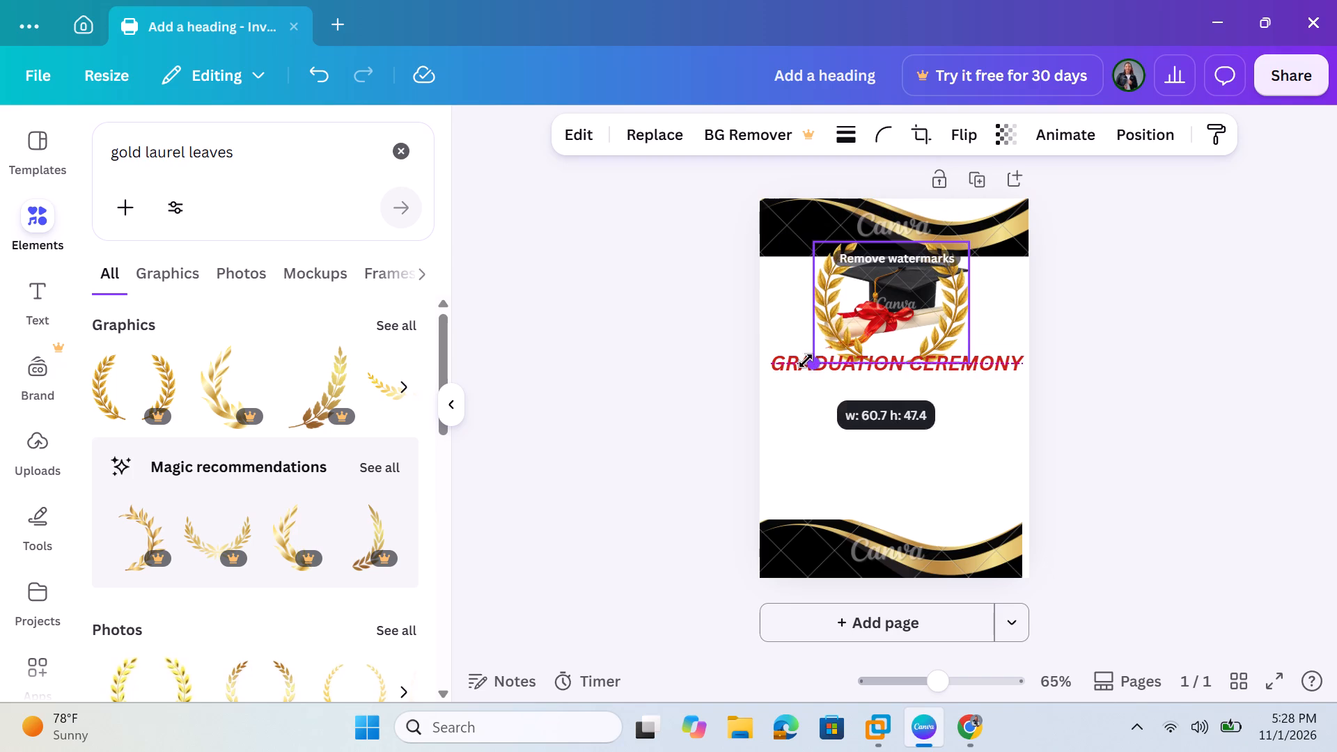
drag(806, 361, 816, 338)
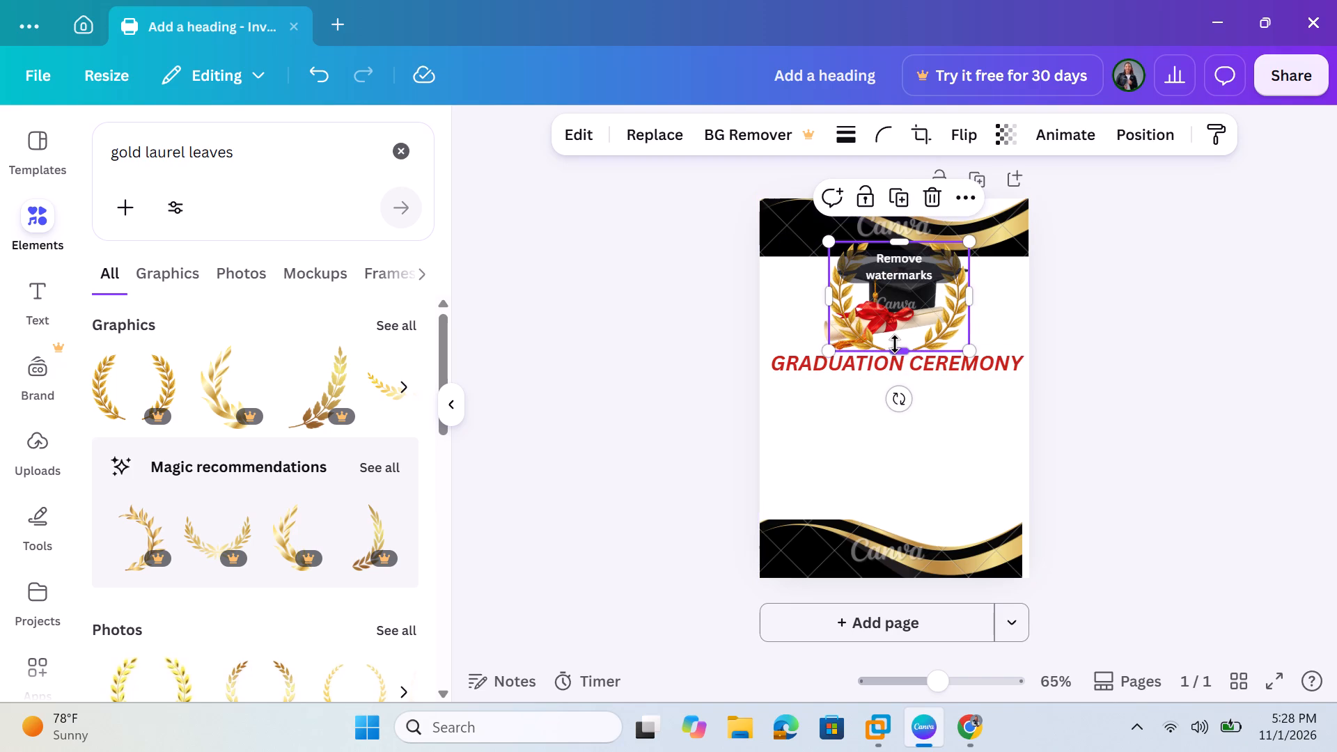
click(956, 308)
drag(844, 290, 816, 284)
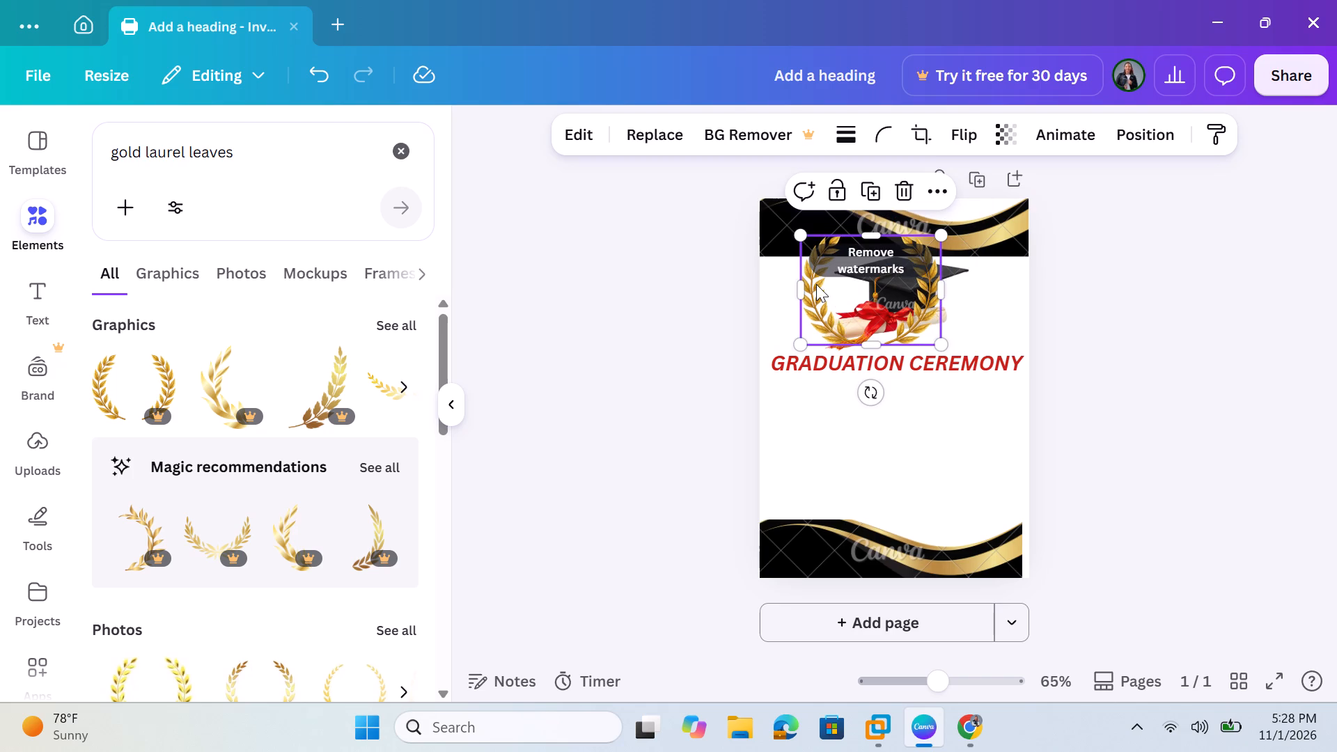
drag(935, 337, 953, 337)
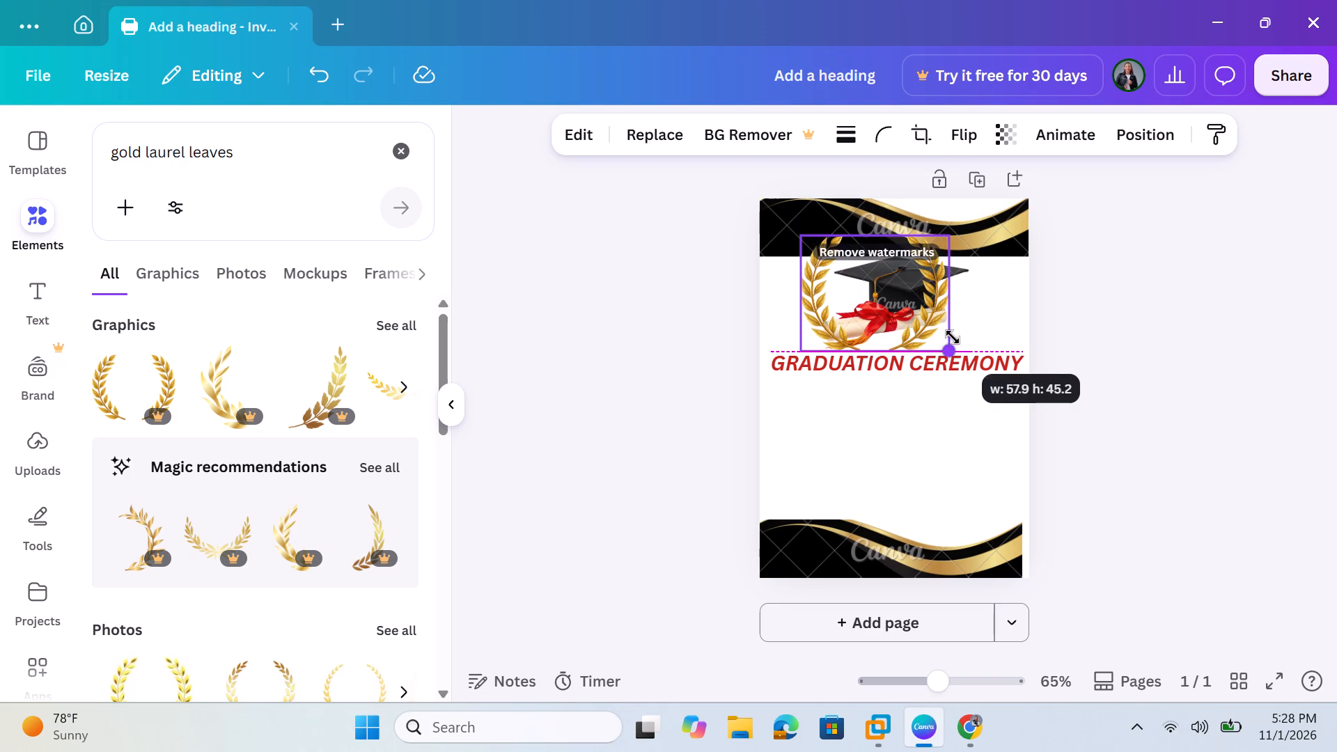
drag(953, 337, 964, 335)
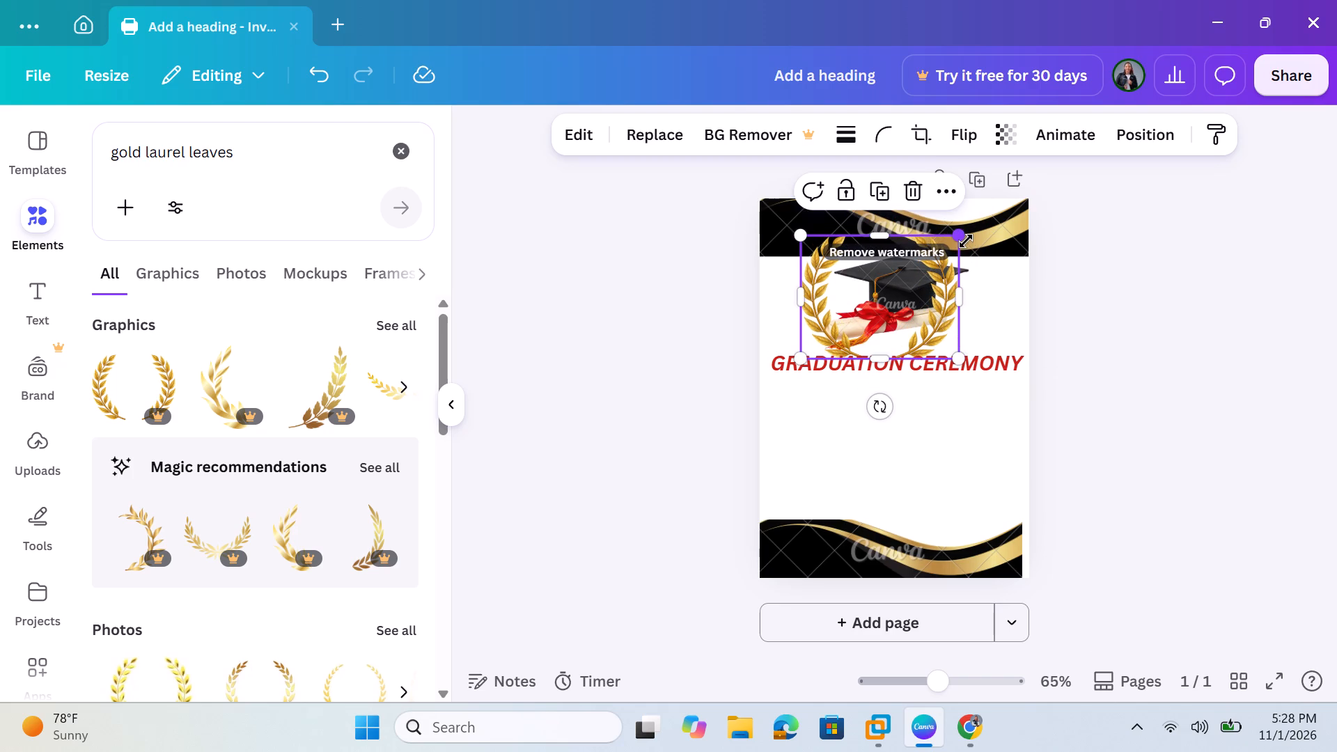
drag(966, 241, 1001, 238)
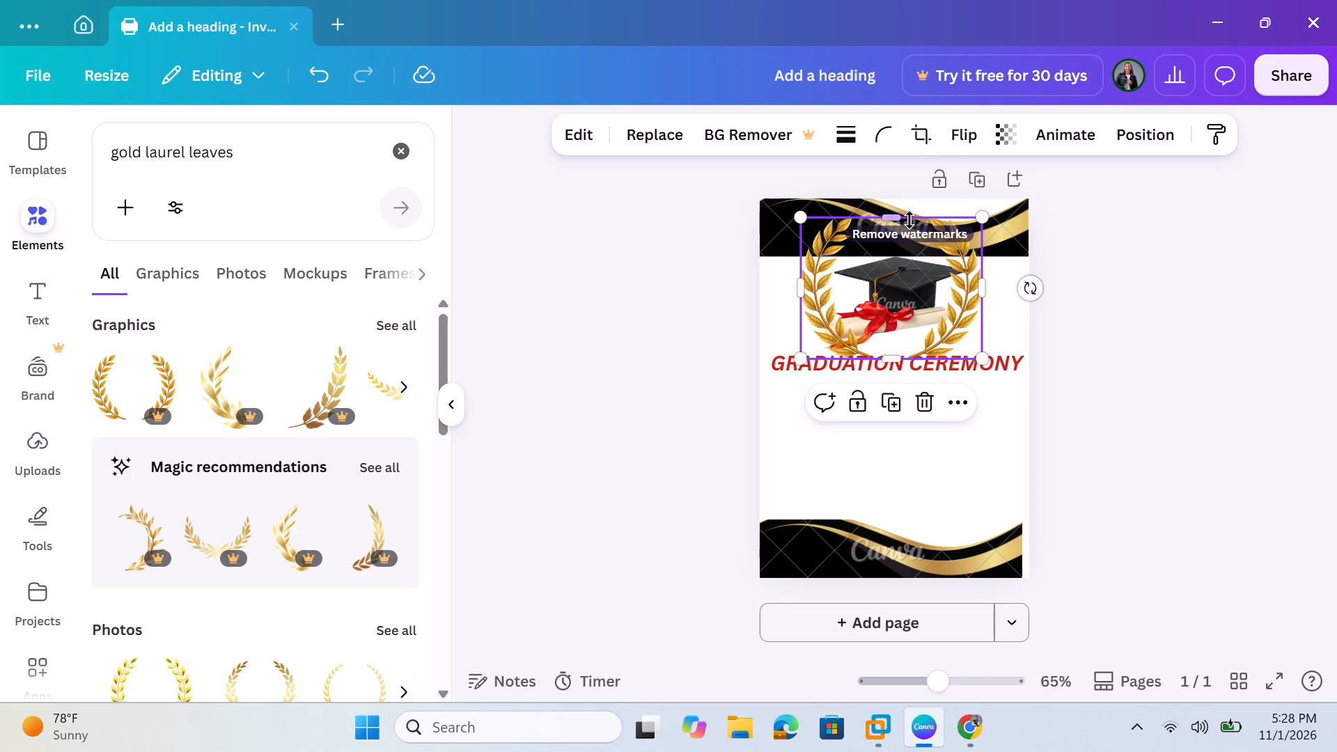
drag(974, 219, 995, 220)
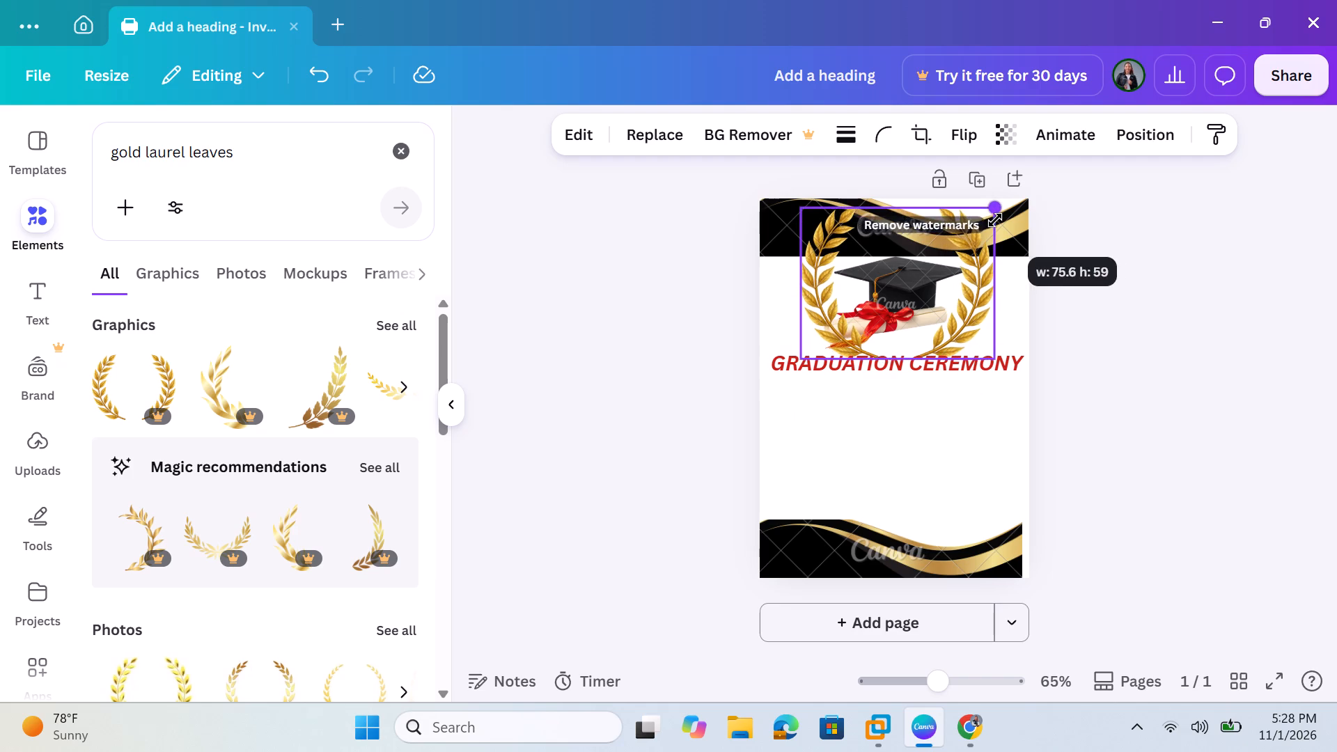
drag(995, 220, 999, 221)
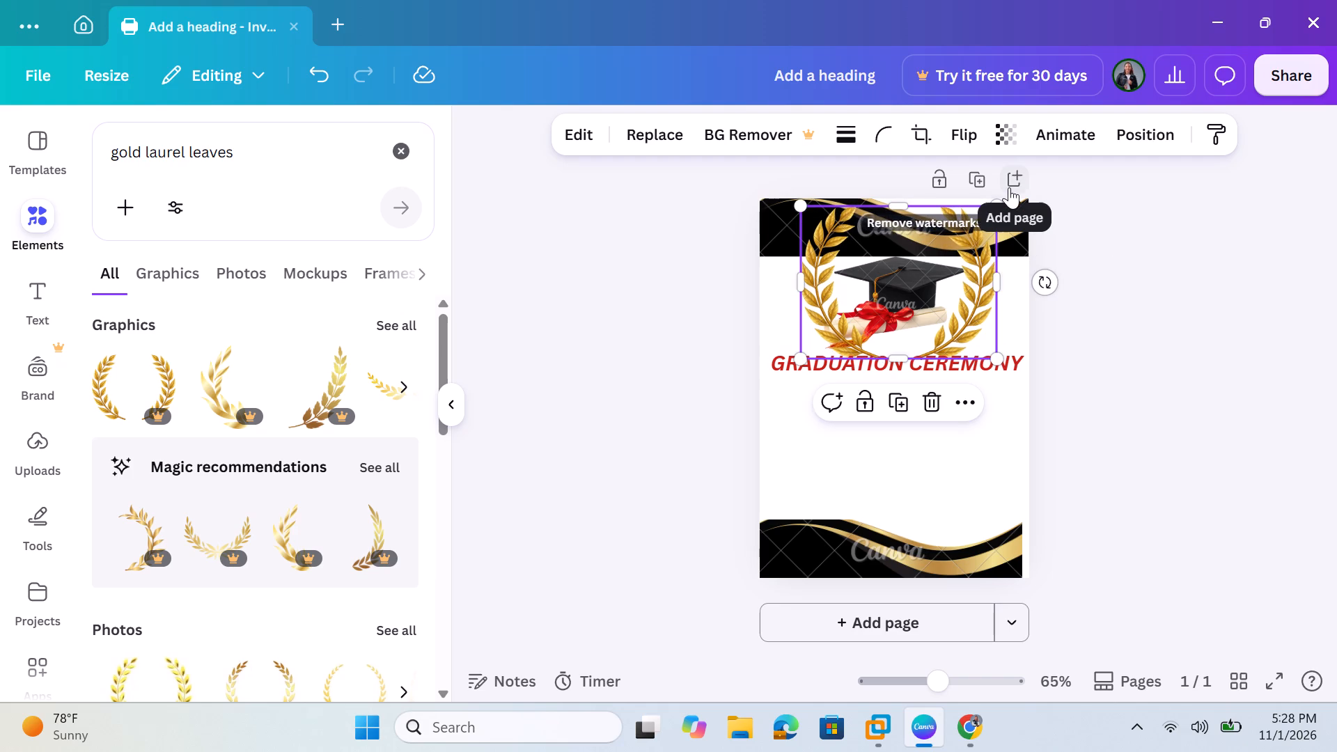
drag(1009, 187, 1009, 224)
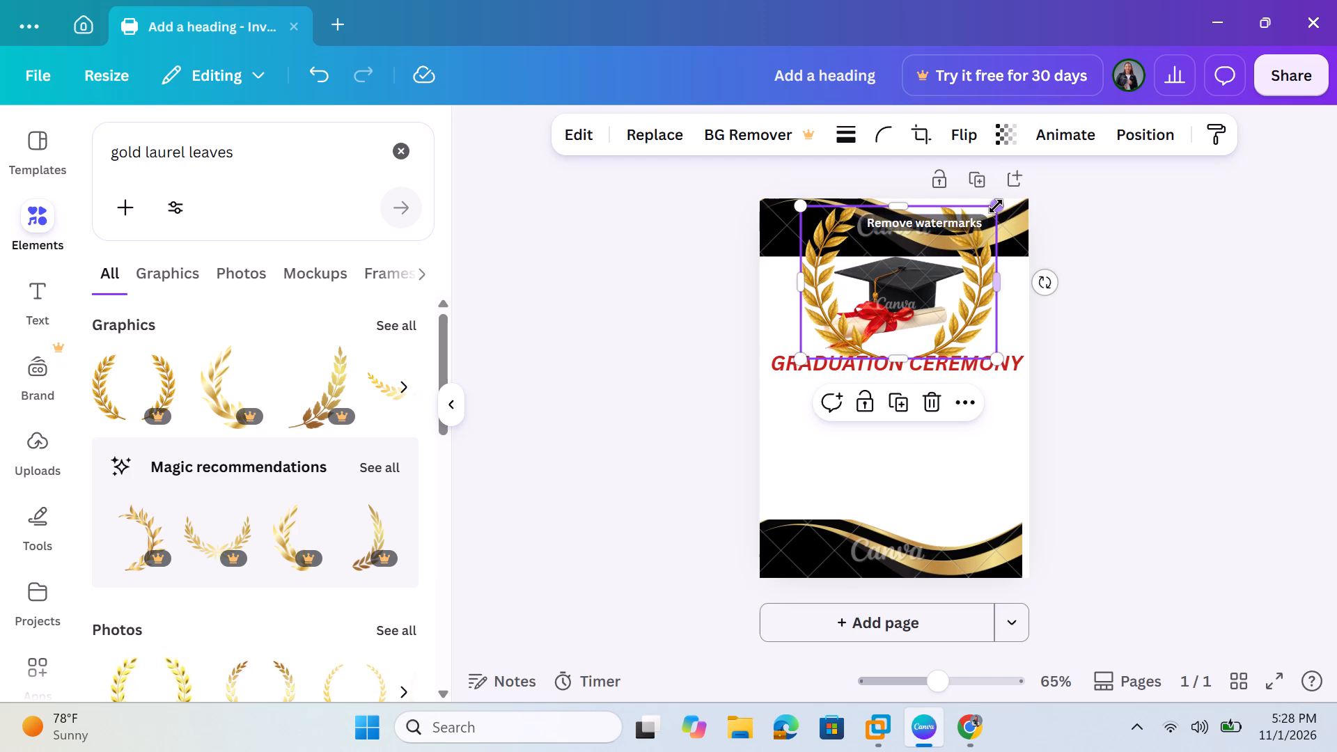
drag(996, 206, 985, 258)
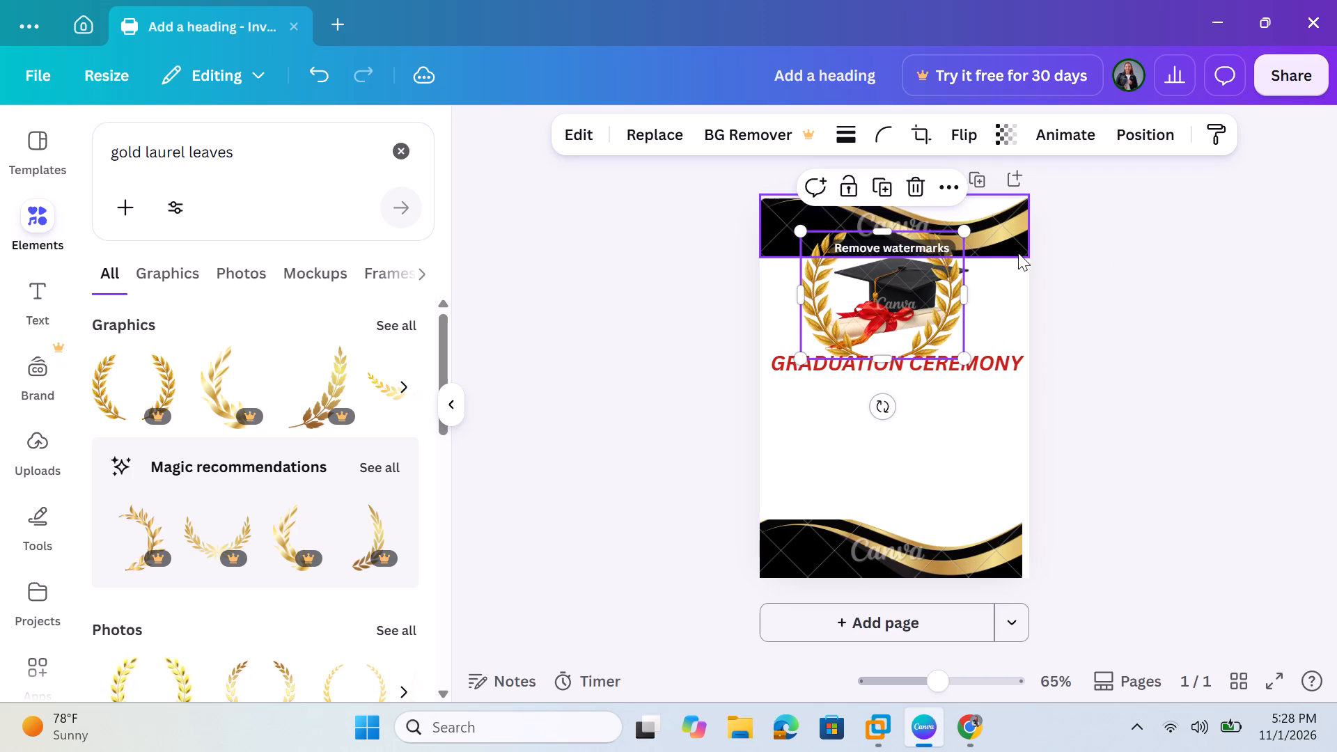
Move the top and bottom black and gold waves outward, partly off the page, to free more space between them.
drag(1019, 253, 1017, 226)
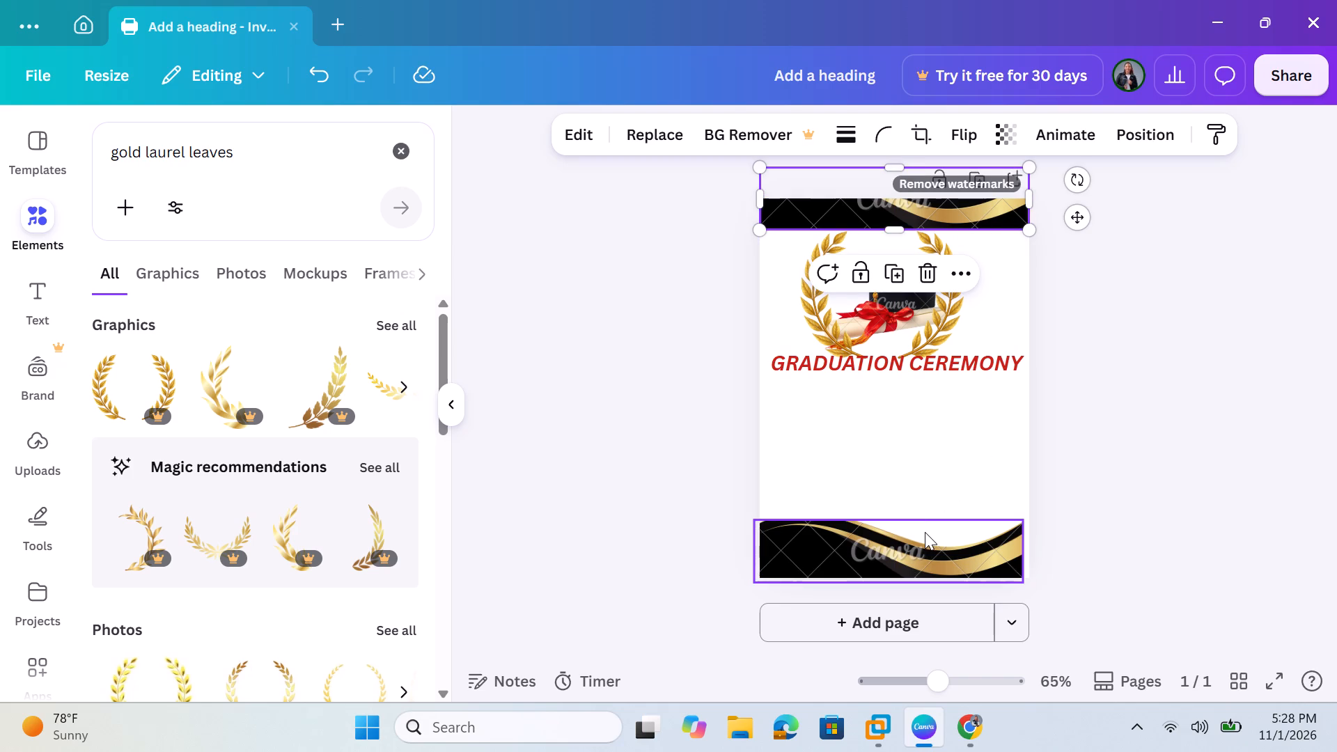
drag(920, 532, 920, 554)
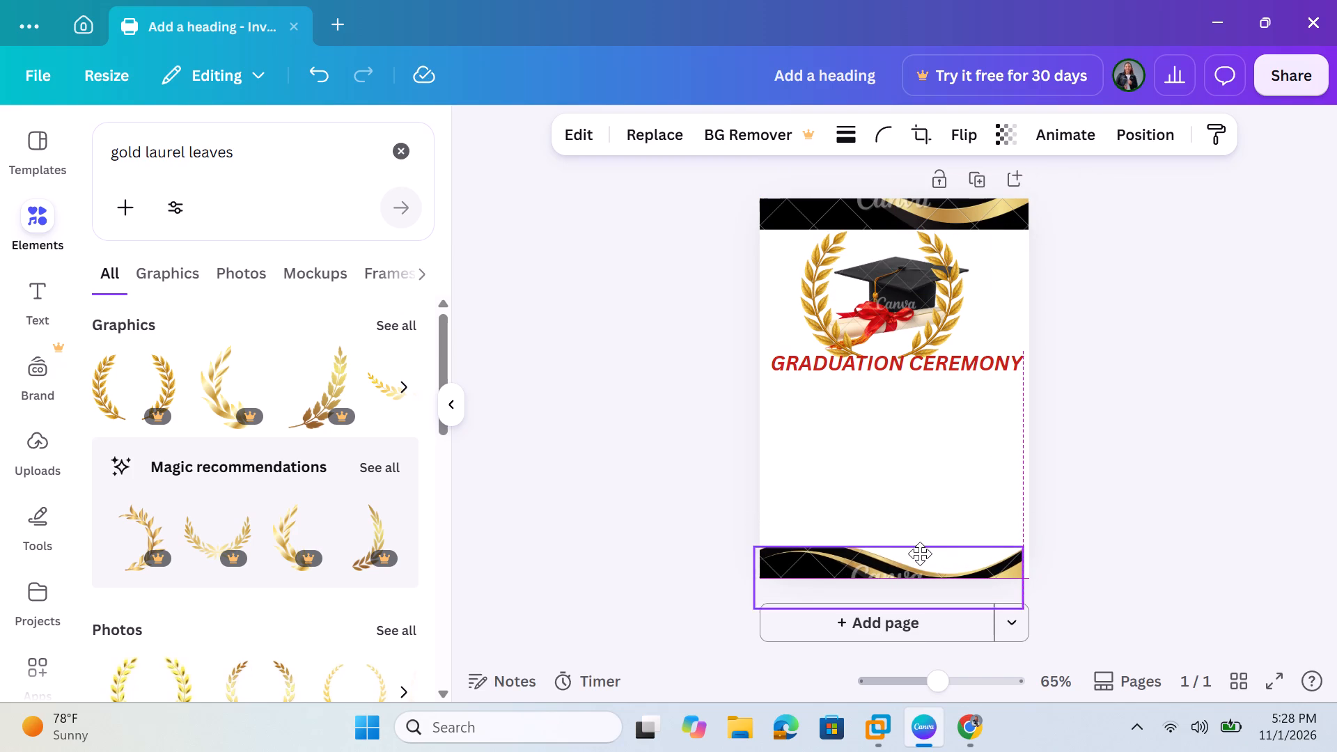
drag(920, 554, 920, 548)
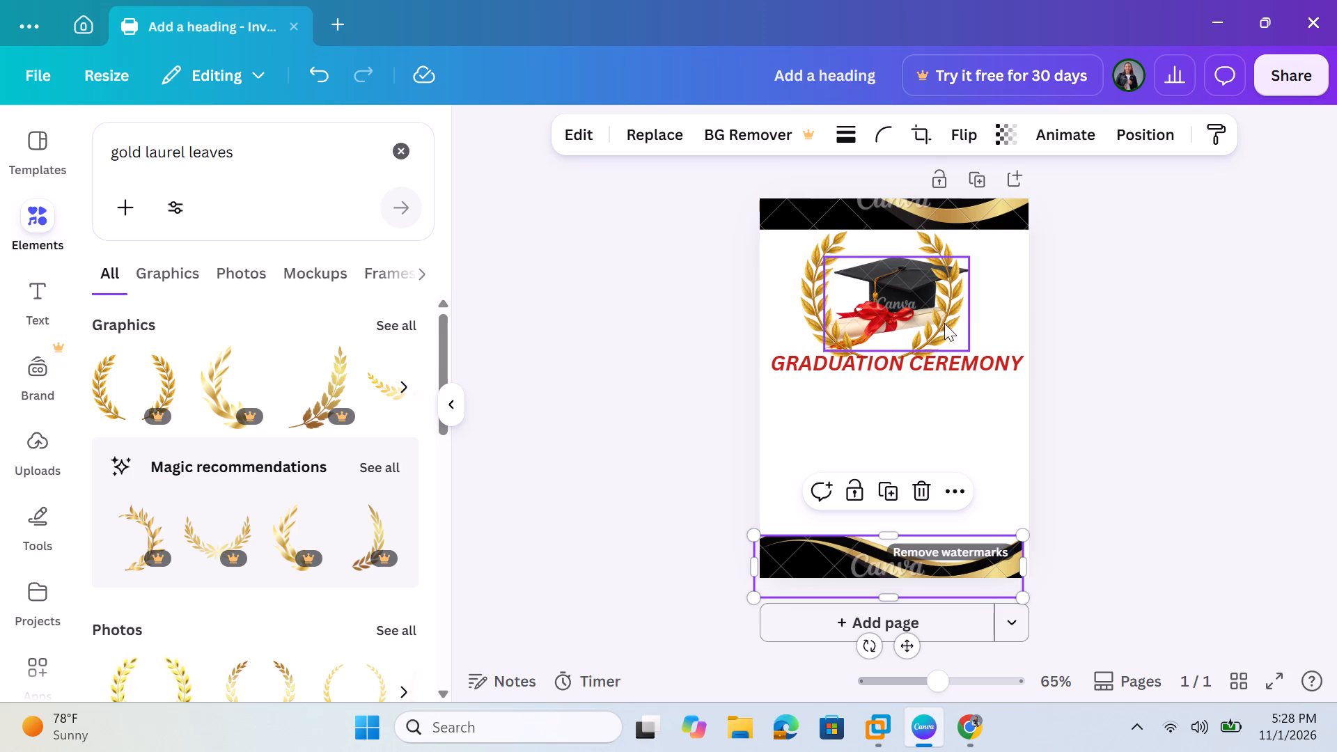
Centre the laurel wreath around the cap and diploma photo, between the top wave and the GRADUATION CEREMONY heading.
drag(959, 295, 961, 295)
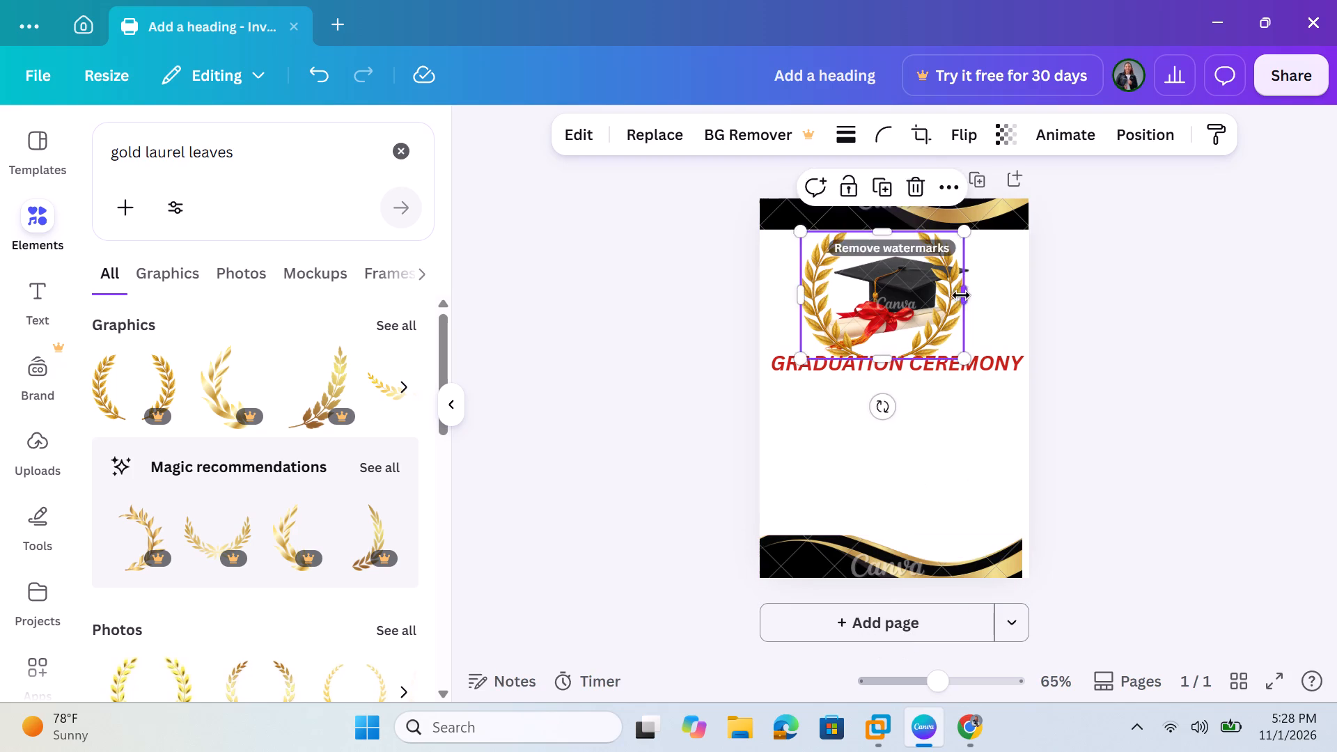
drag(961, 295, 979, 285)
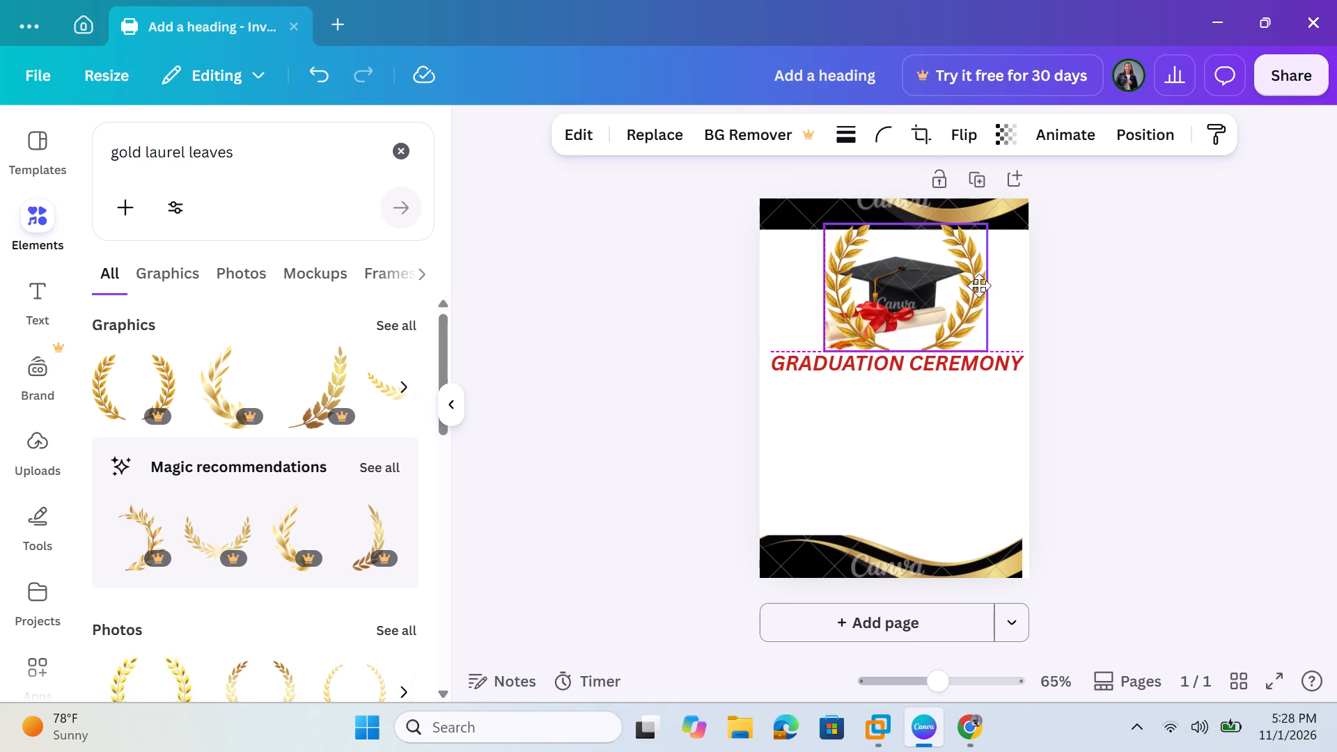
drag(979, 285, 977, 288)
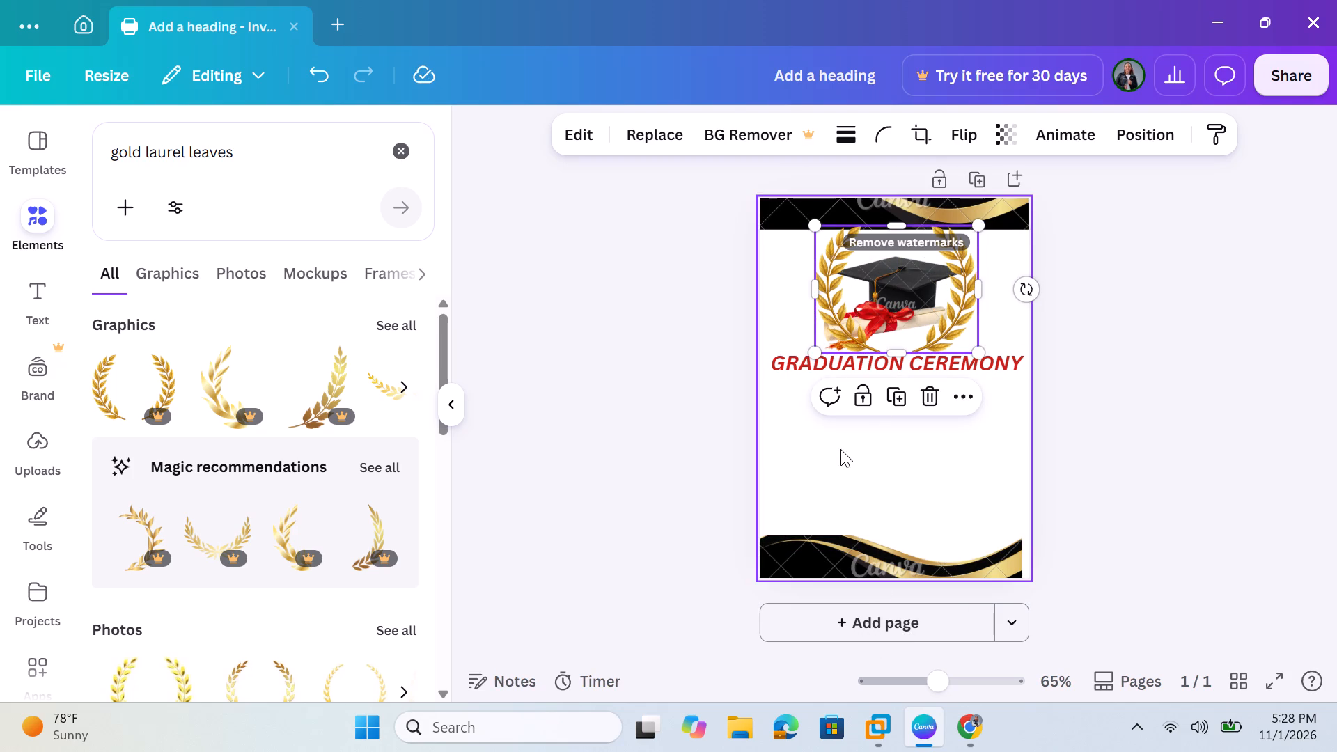
click(840, 449)
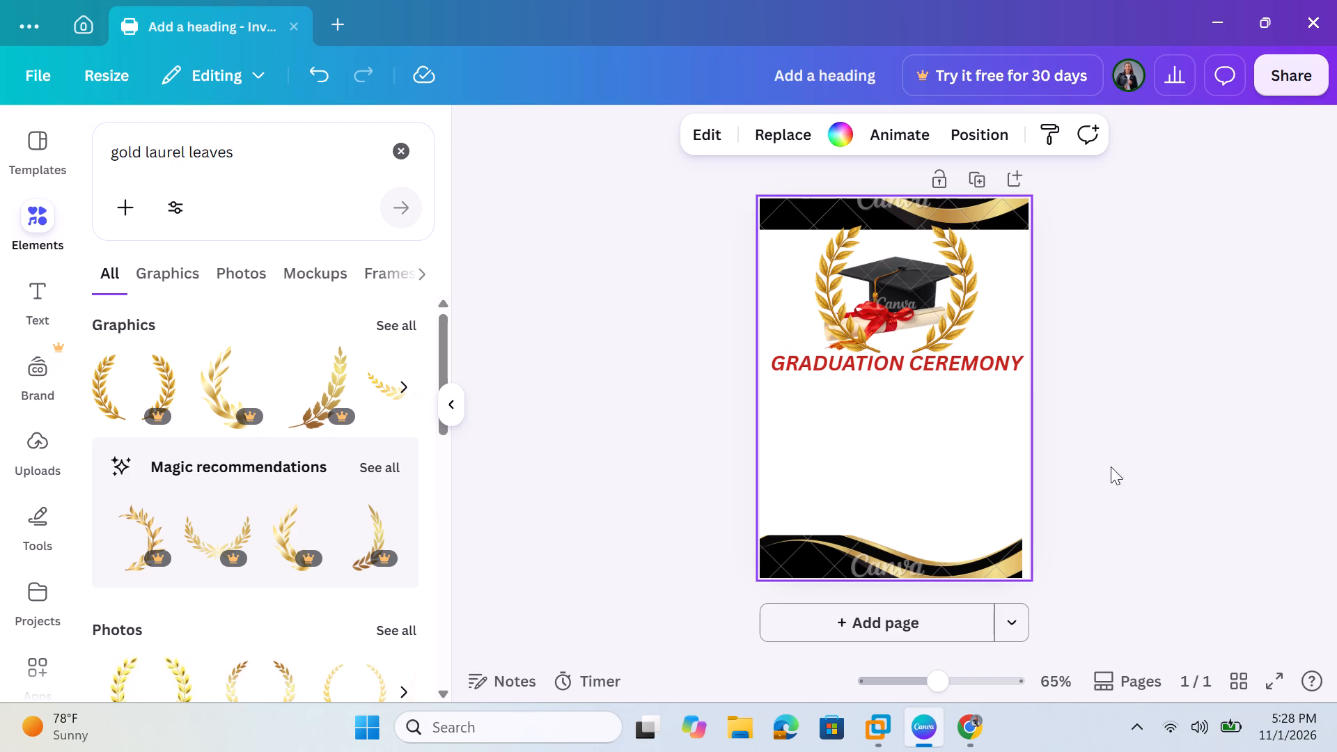
Open the GRADUATION CEREMONY heading text for editing.
click(967, 304)
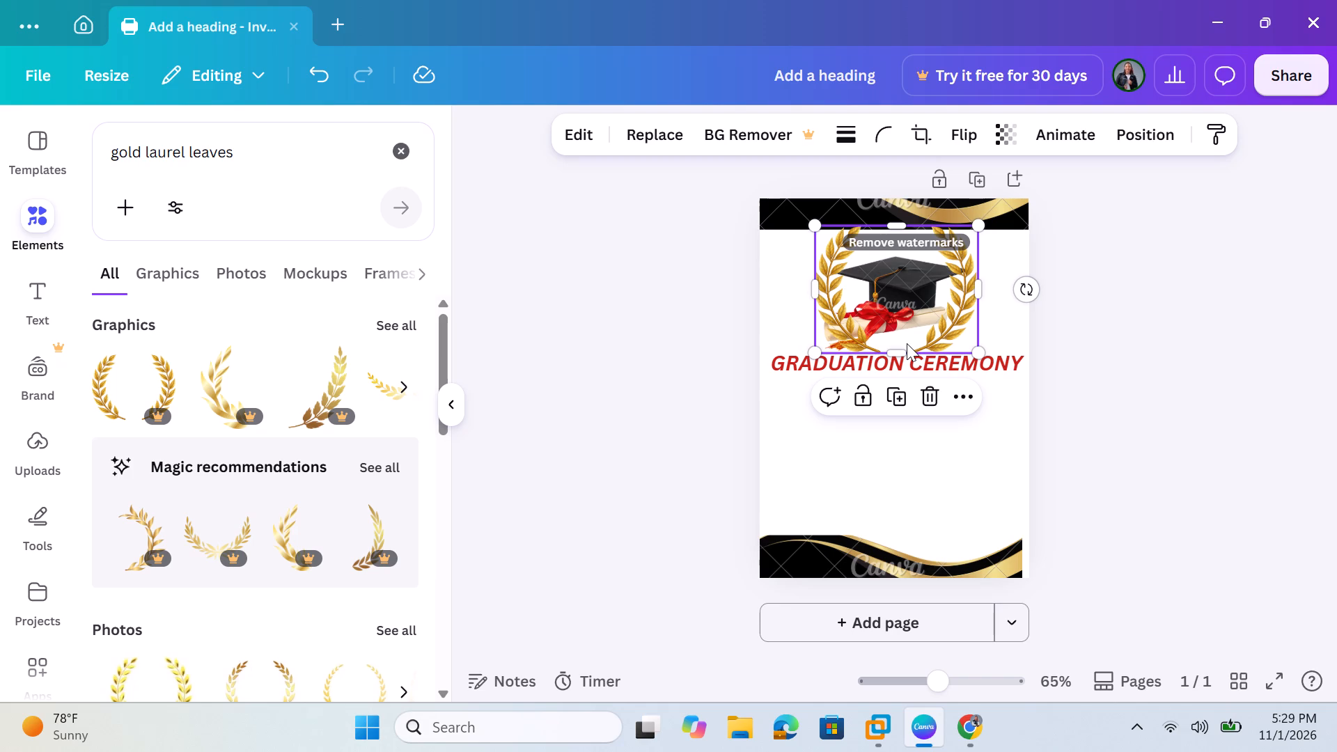
click(980, 363)
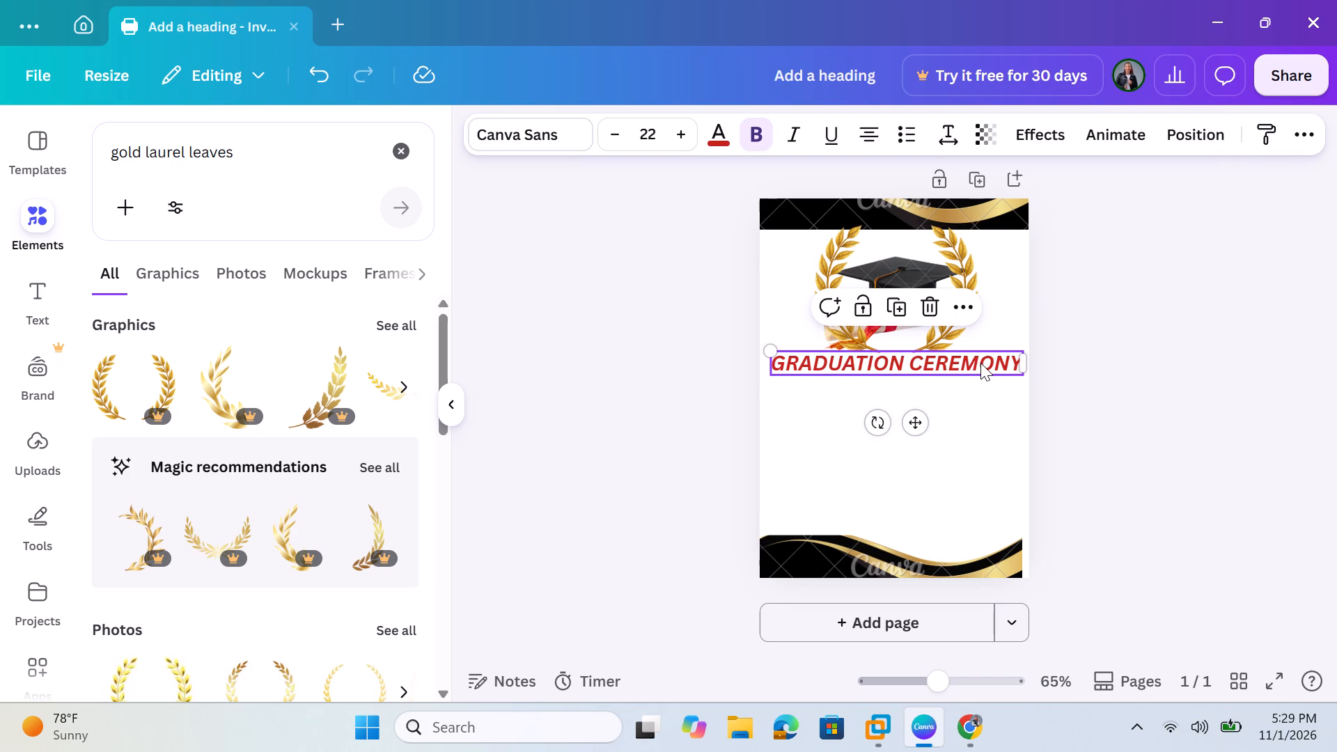
click(980, 363)
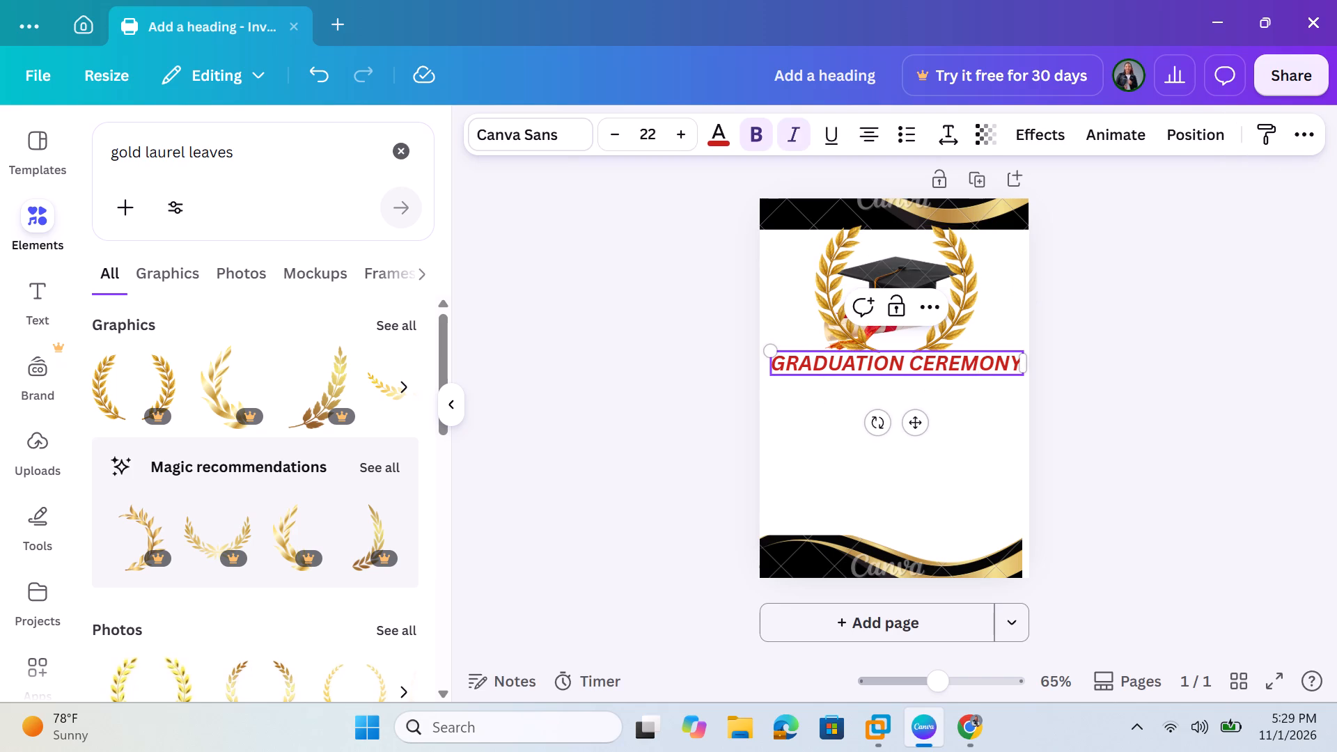
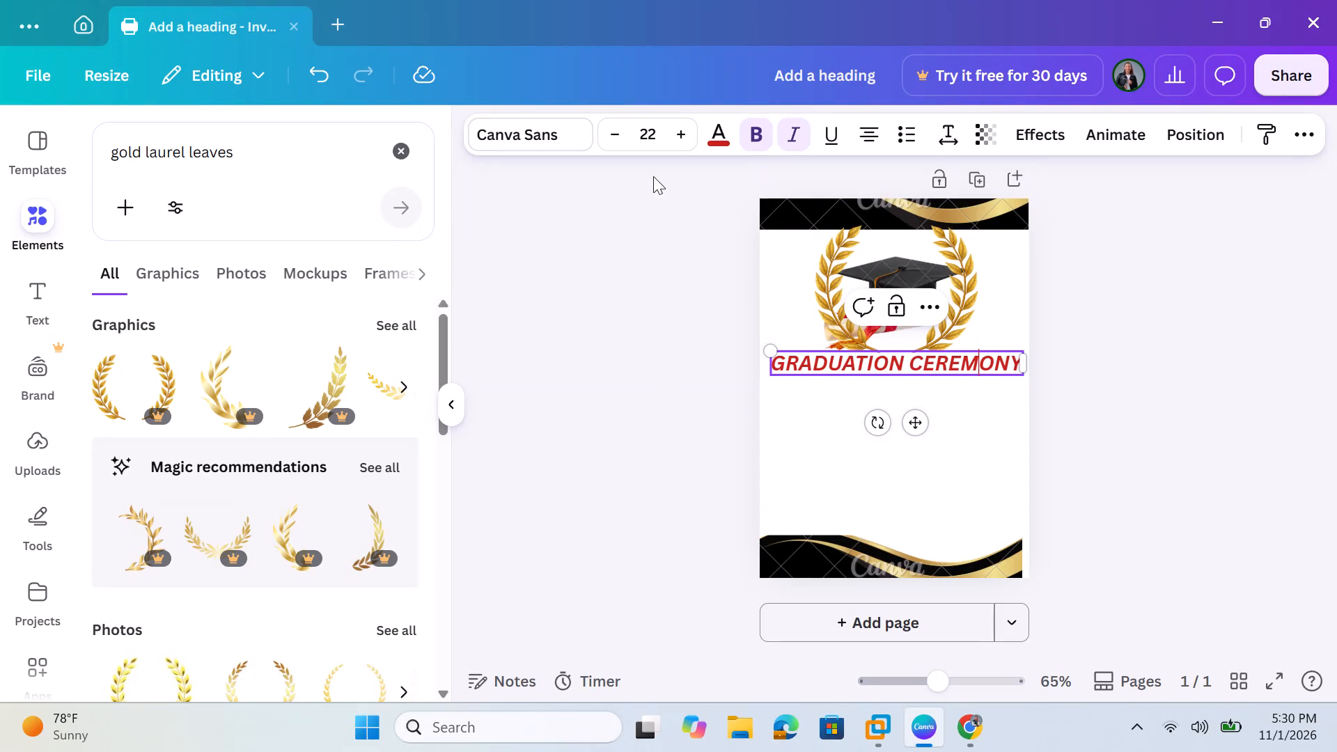
Search the elements library for "gold horizontal line" in place of the laurel leaves search.
click(395, 150)
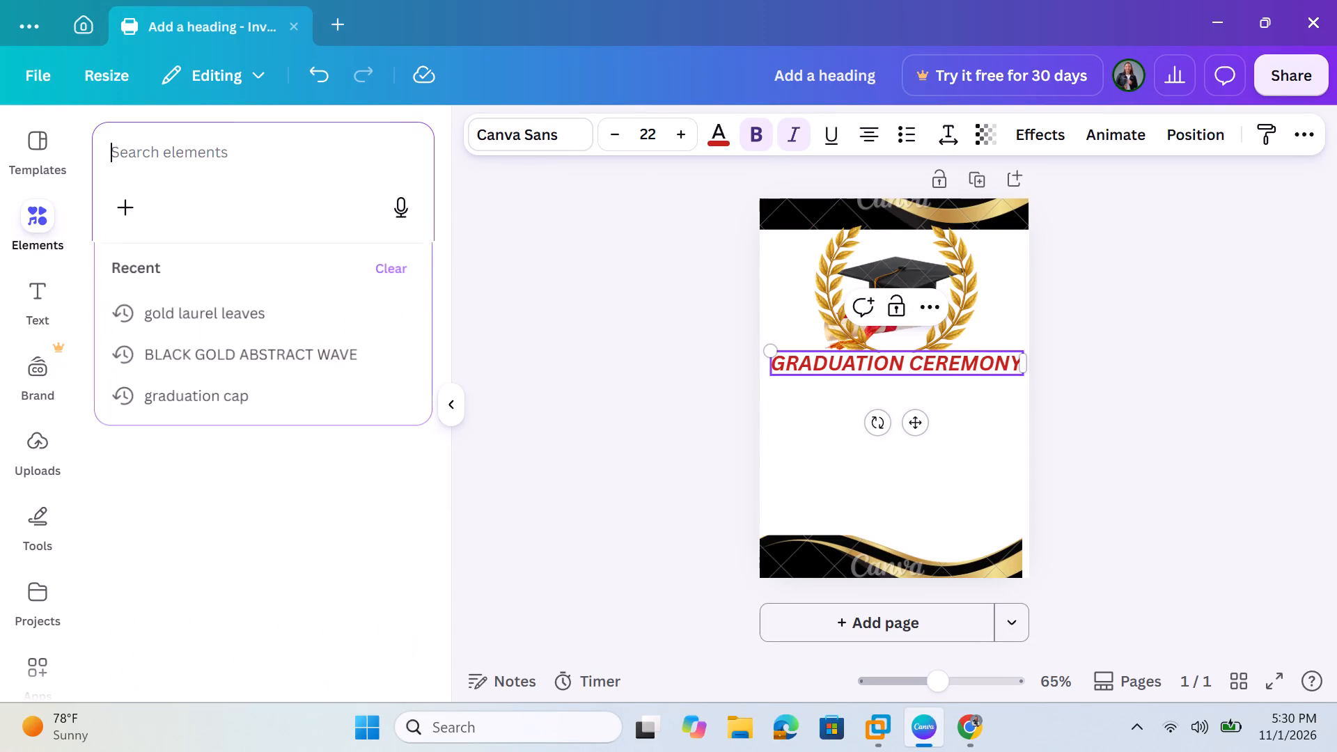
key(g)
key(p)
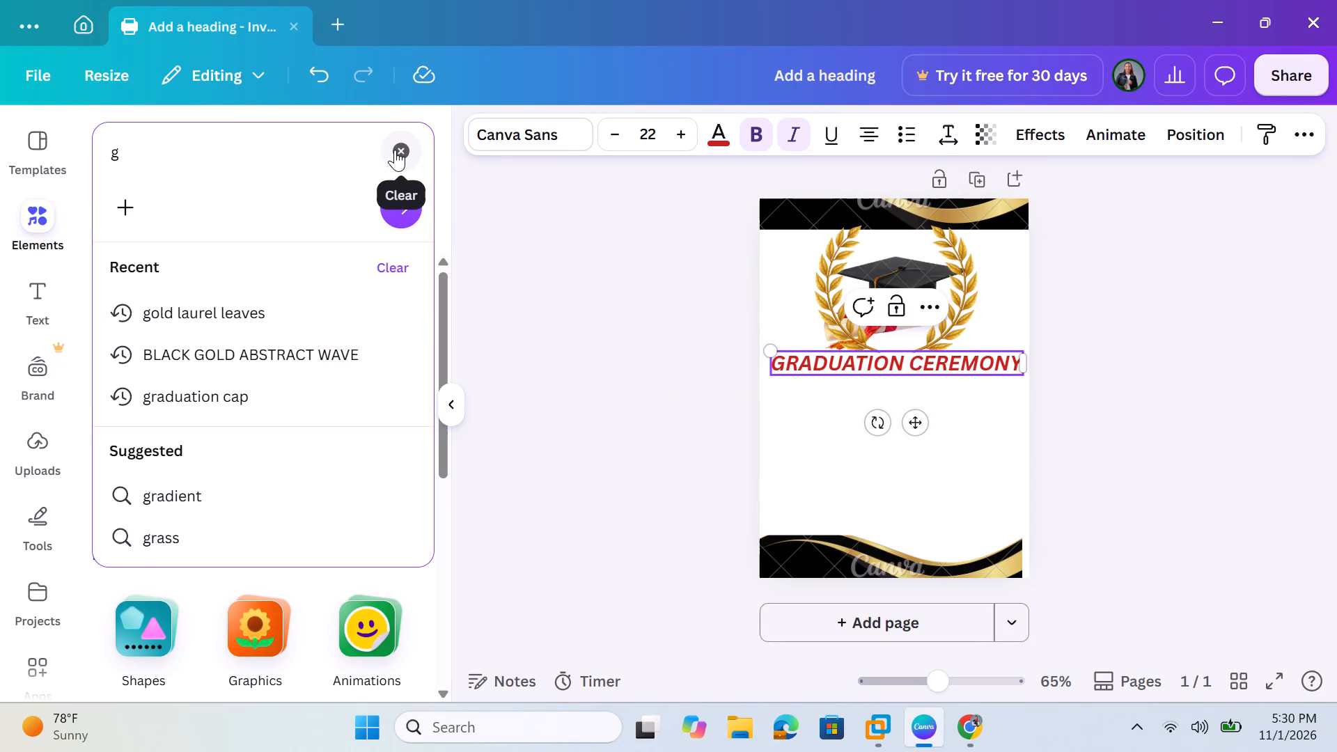
key(BackSpace)
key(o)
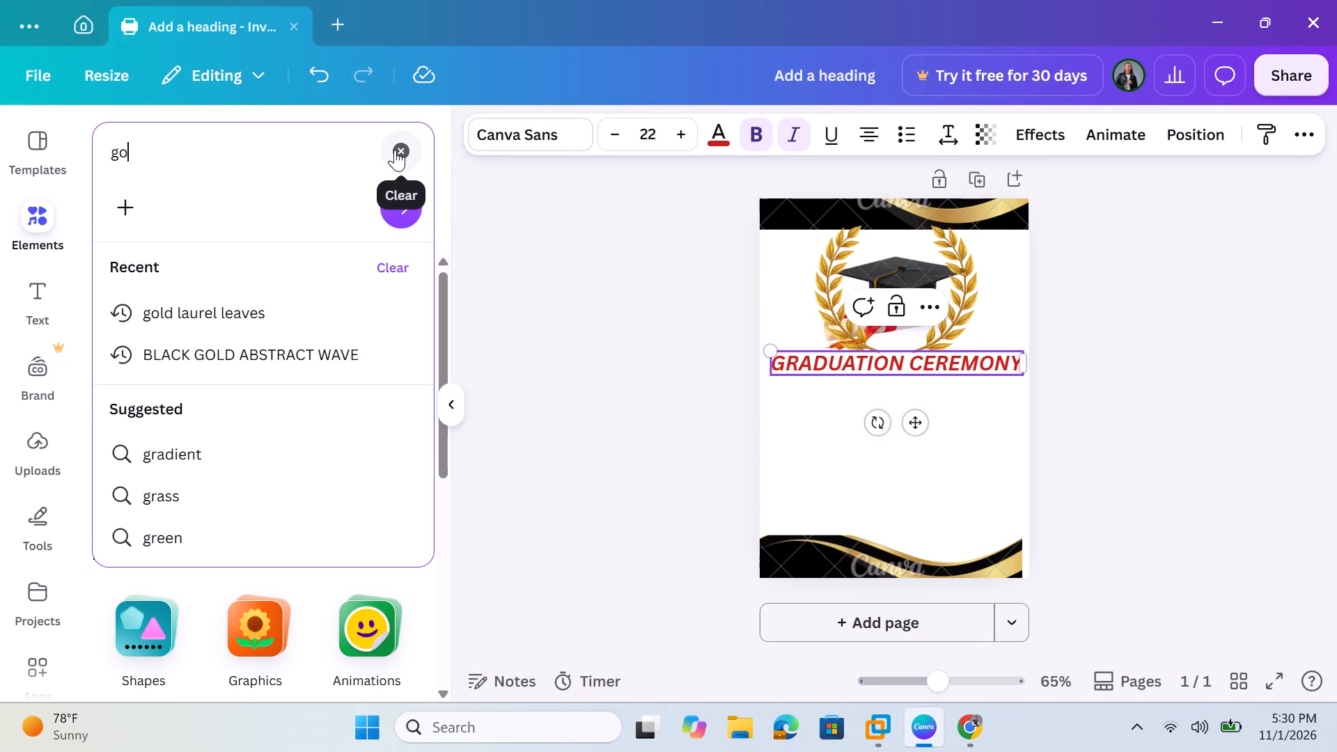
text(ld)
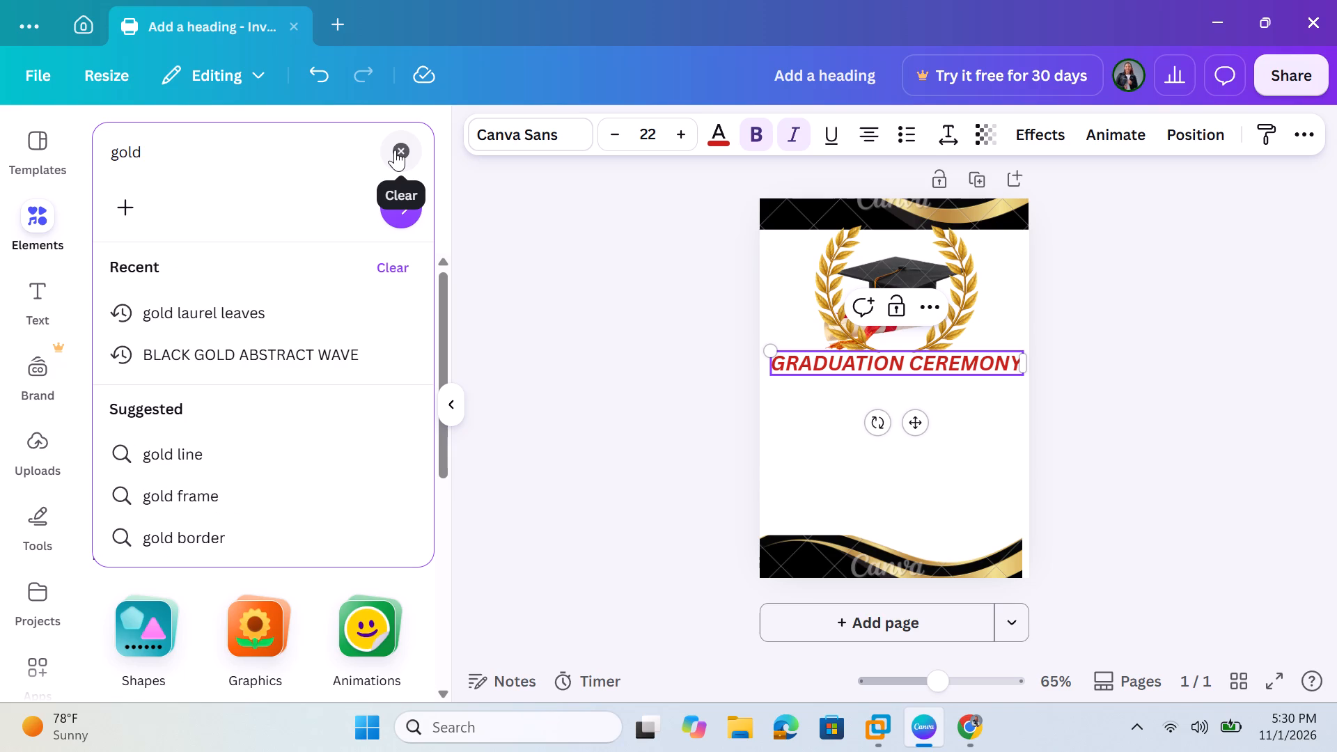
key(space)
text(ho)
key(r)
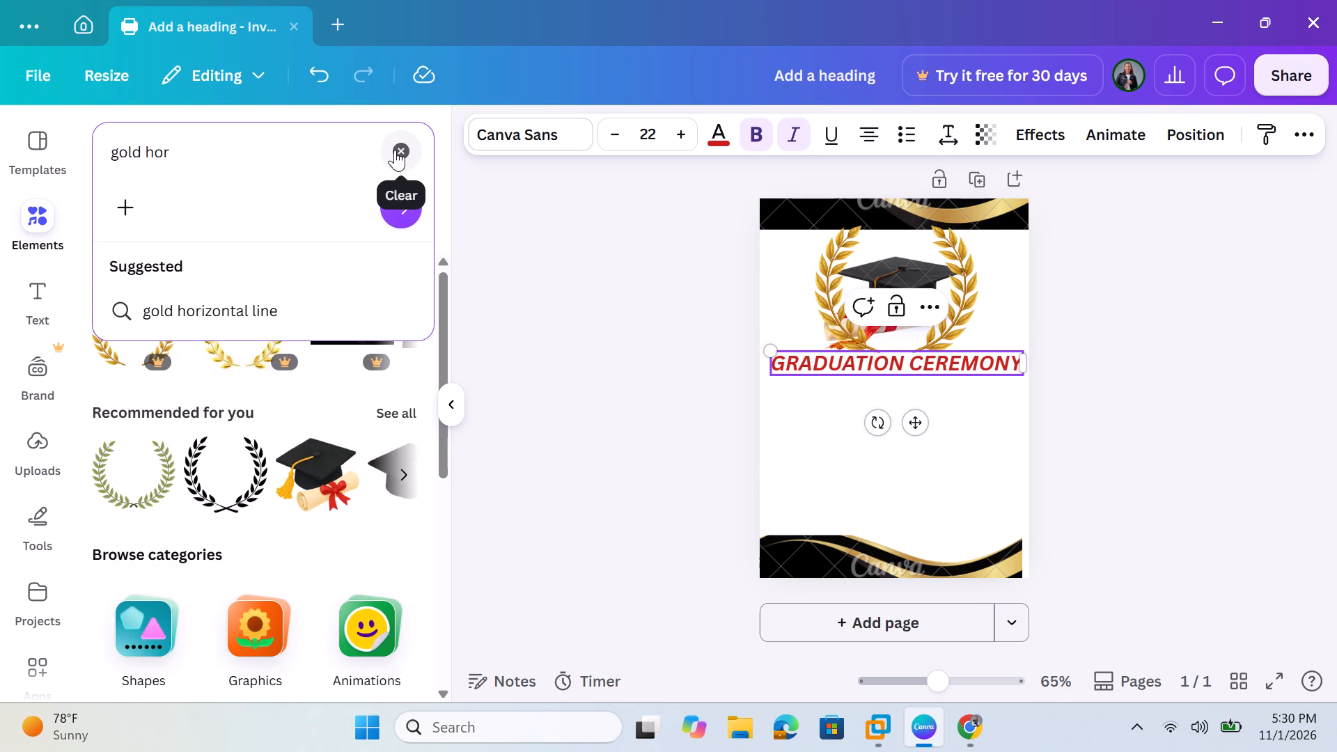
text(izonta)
click(363, 306)
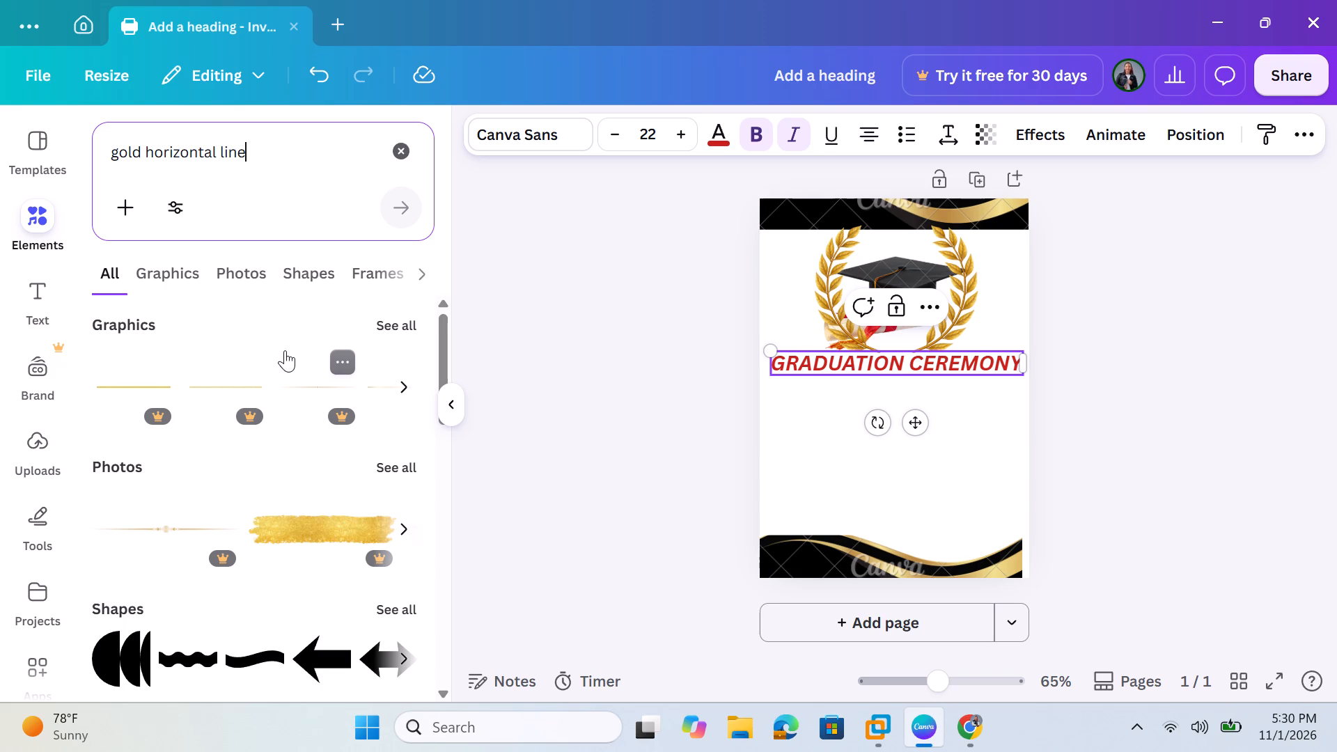
Extend the element search to "gold horizontal line with a cap icon".
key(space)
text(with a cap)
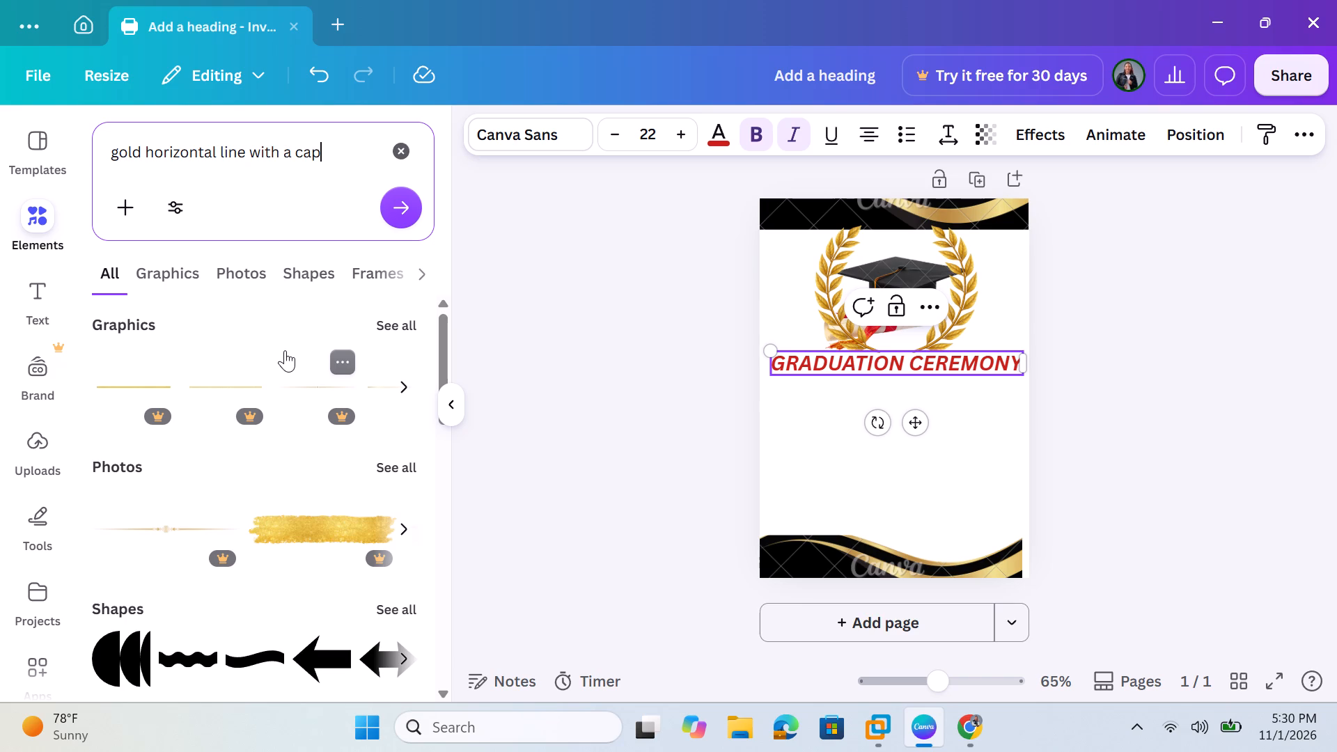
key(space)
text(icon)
click(416, 209)
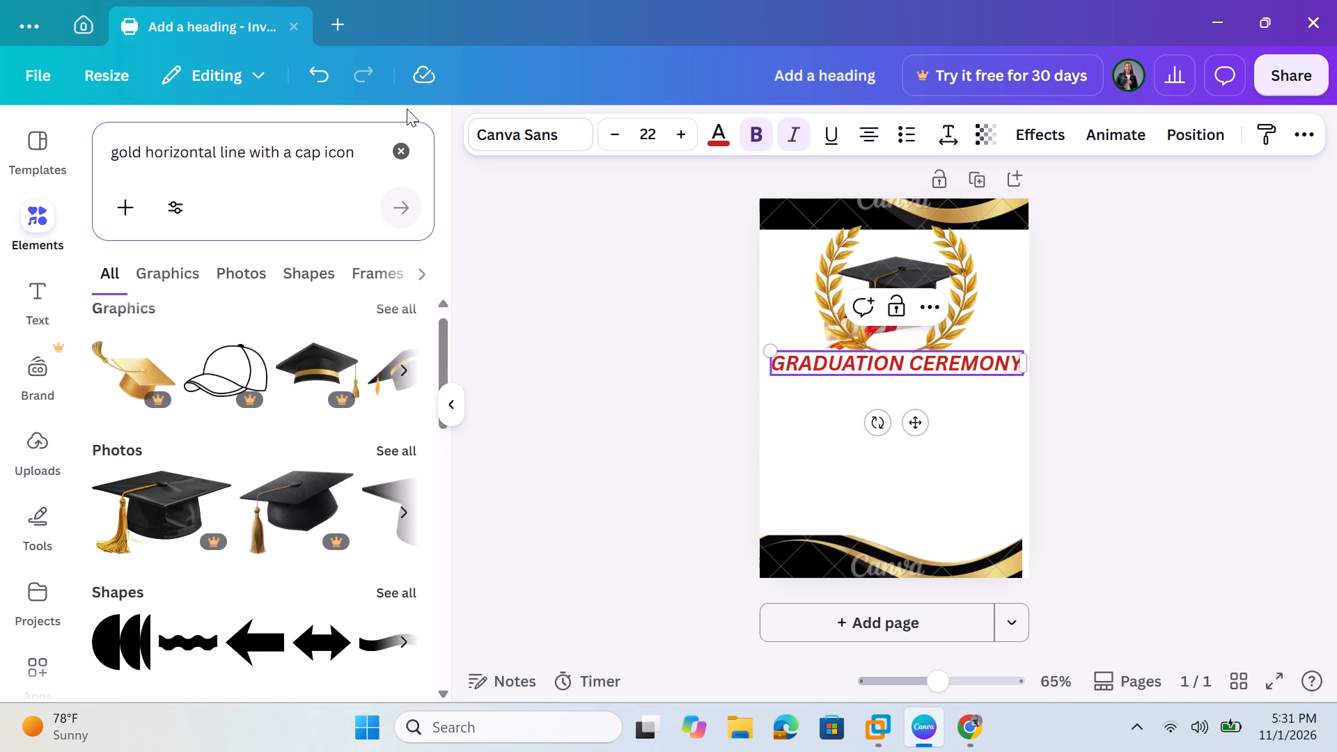
Shorten the element search back to "gold horizontal line" and show all of its graphics results.
click(358, 141)
key(BackSpace)
key(BackSpace)
key(BackSpace)
key(BackSpace)
key(BackSpace)
key(BackSpace)
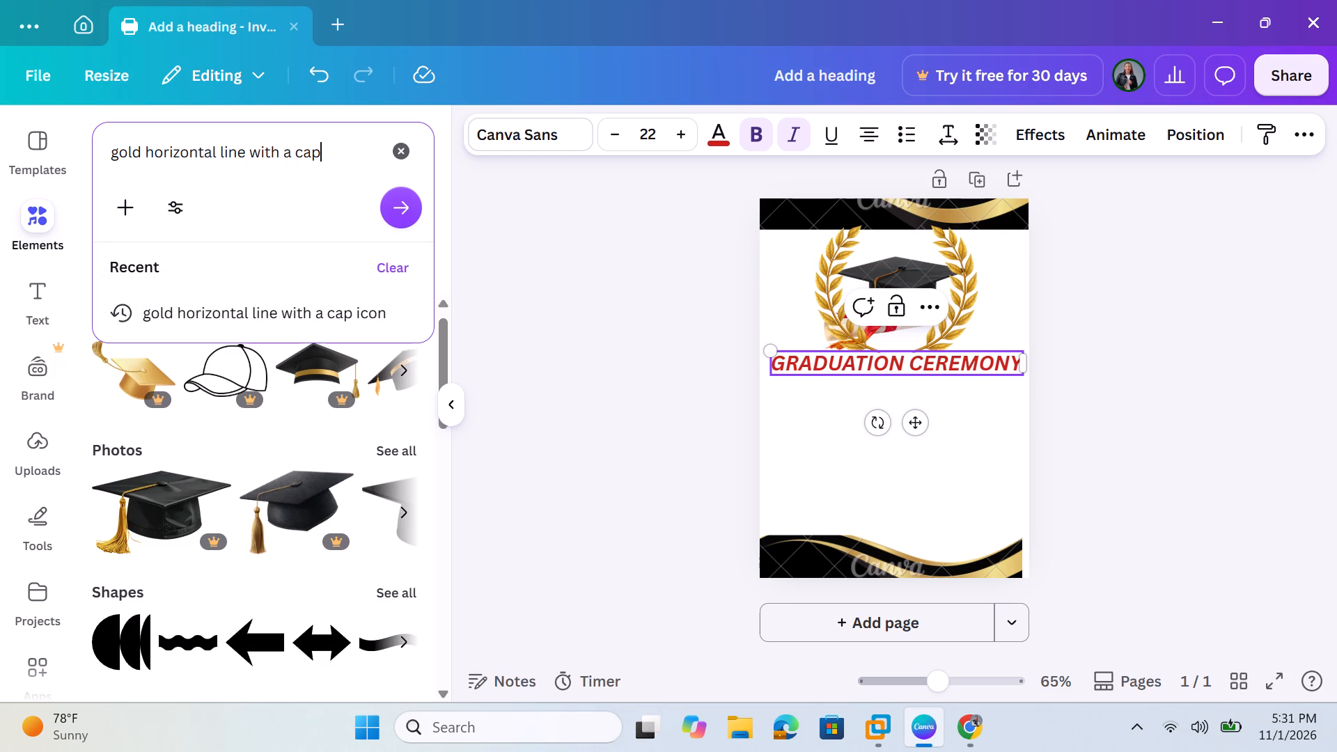
key(BackSpace)
key(BackSpace)
key(BackSpace)
key(BackSpace)
key(BackSpace)
key(BackSpace)
key(BackSpace)
key(BackSpace)
key(BackSpace)
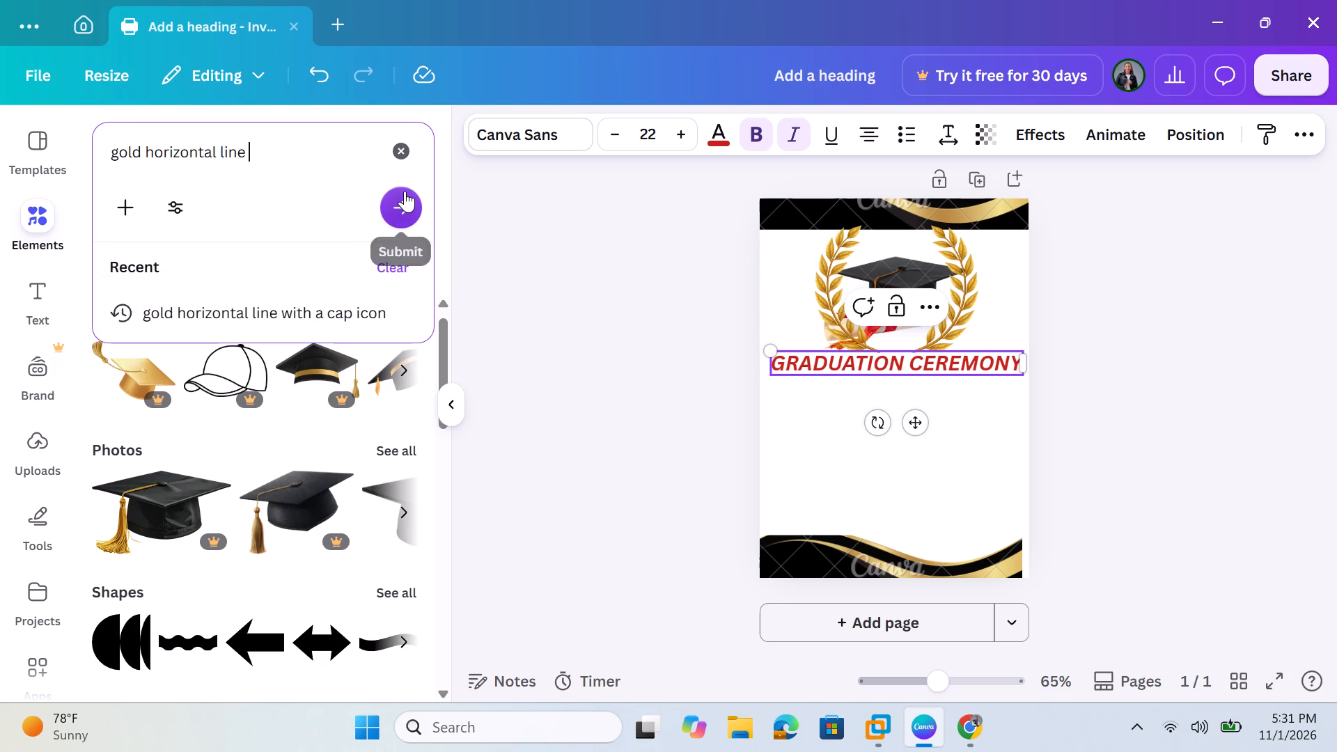
click(405, 191)
scroll(297, 445, up, 1)
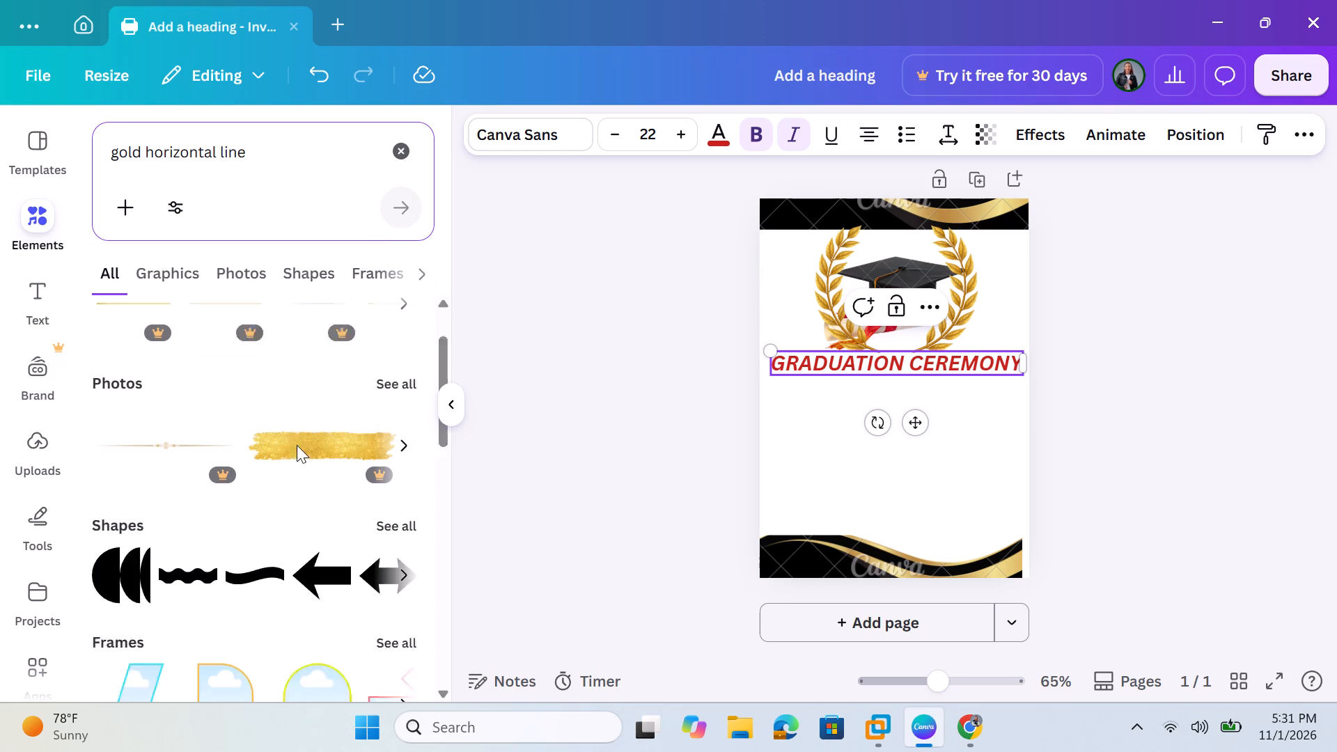
scroll(297, 445, up, 1)
click(412, 320)
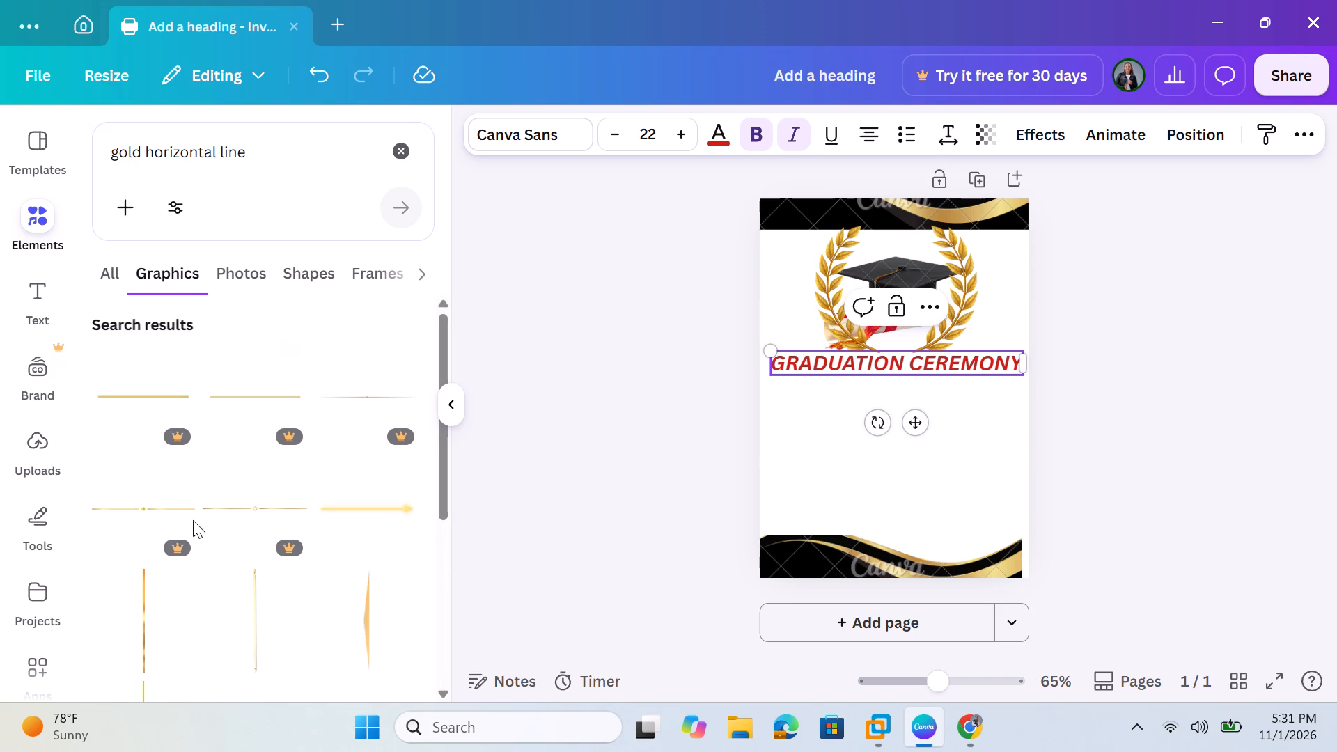
Insert the thin gold line graphic with a scroll ornament at its centre, for use beneath the GRADUATION CEREMONY heading.
scroll(150, 577, down, 3)
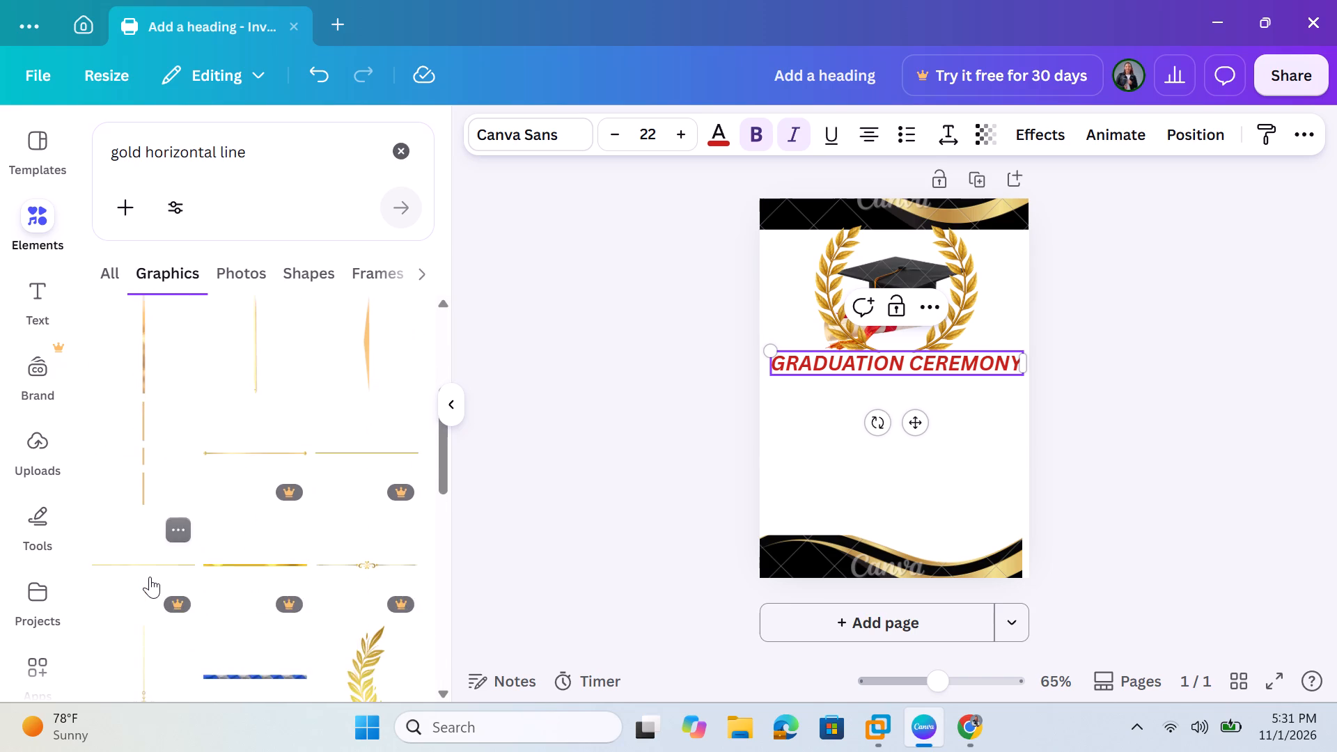
scroll(150, 577, down, 2)
scroll(150, 577, up, 3)
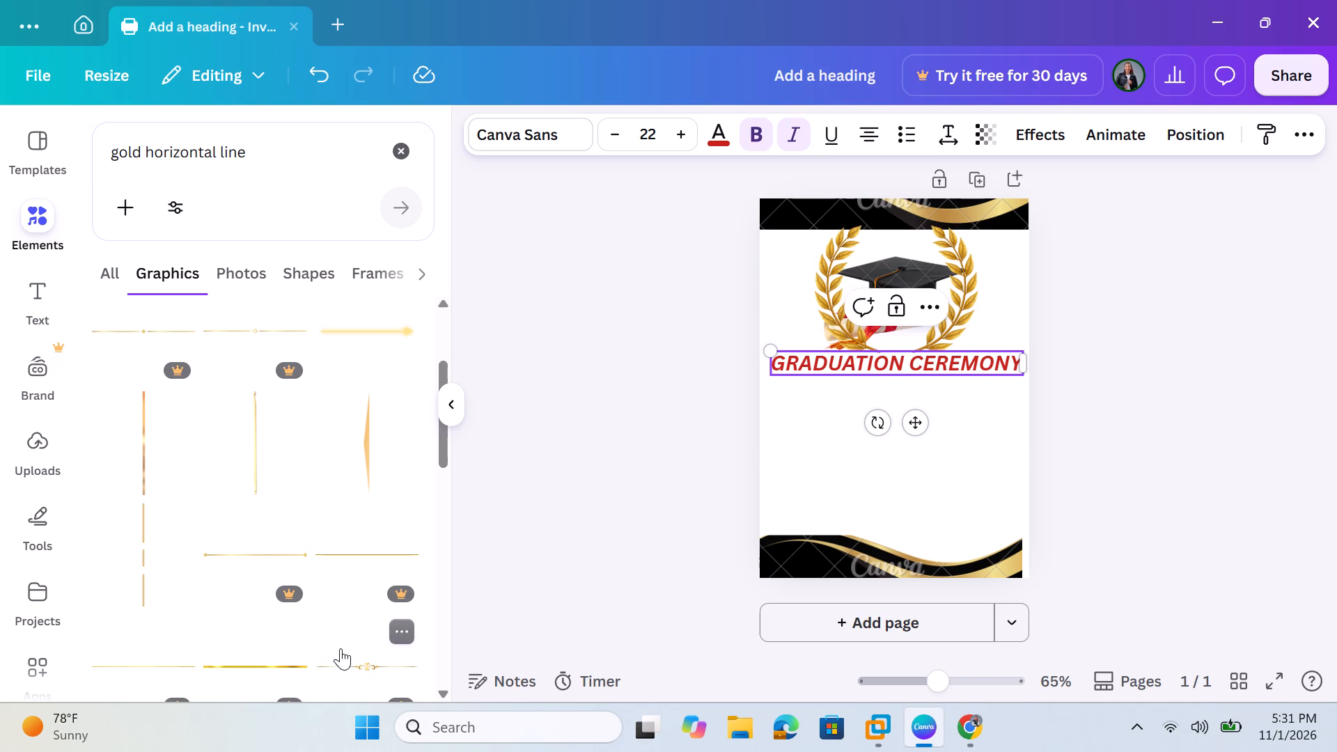
scroll(343, 648, down, 6)
scroll(343, 648, up, 3)
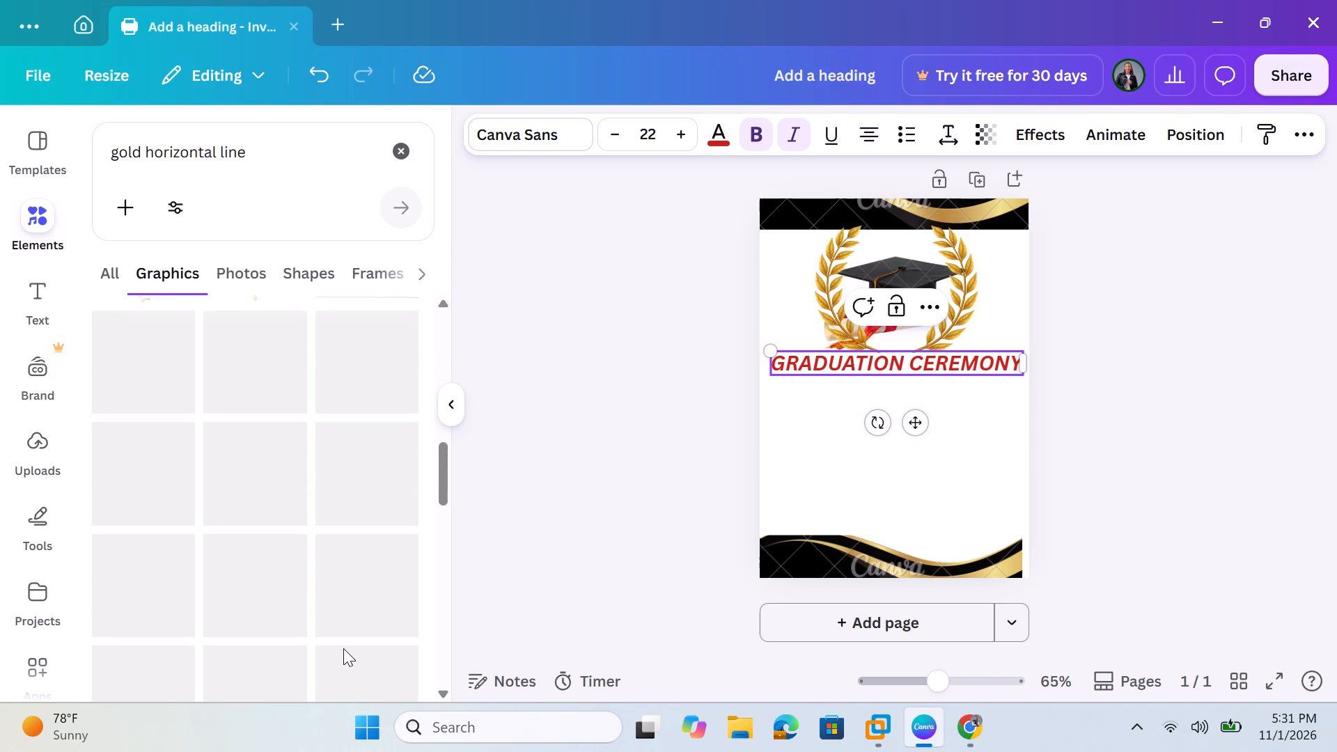
scroll(343, 648, up, 1)
scroll(343, 648, right, 1)
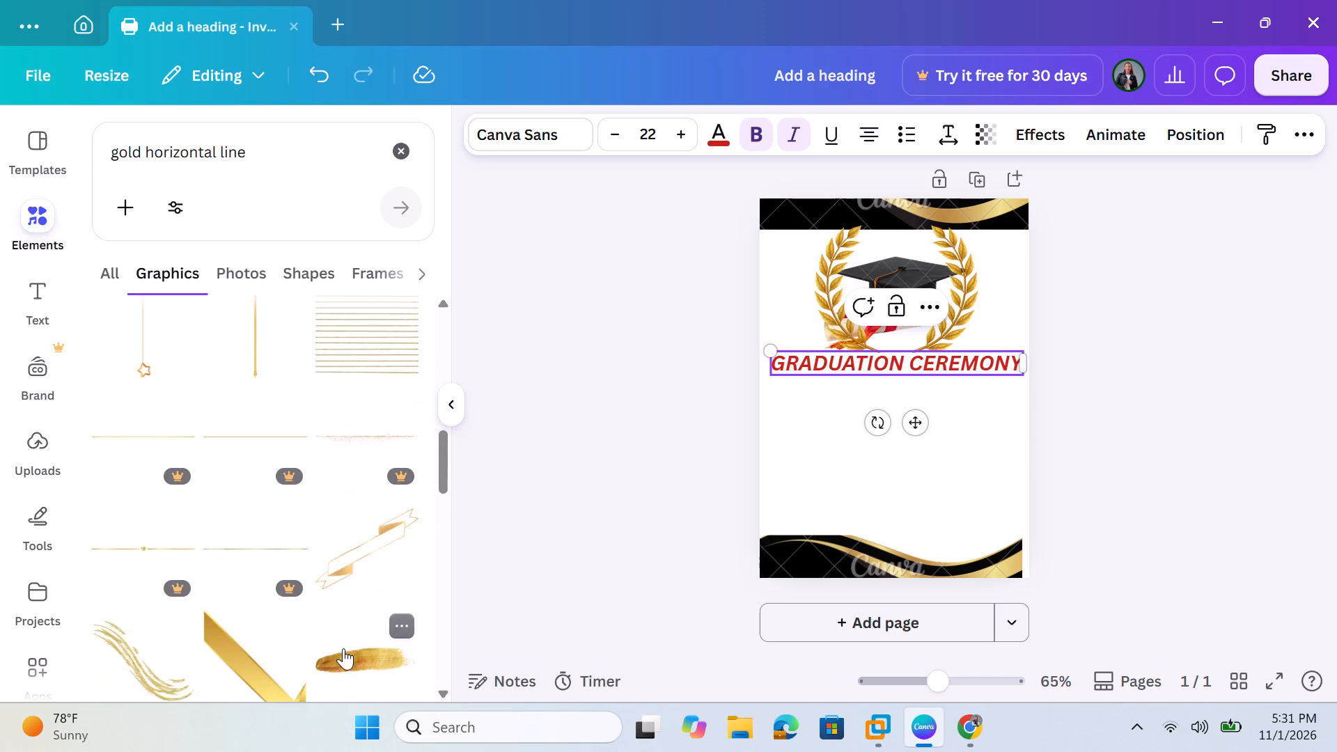
scroll(343, 648, right, 1)
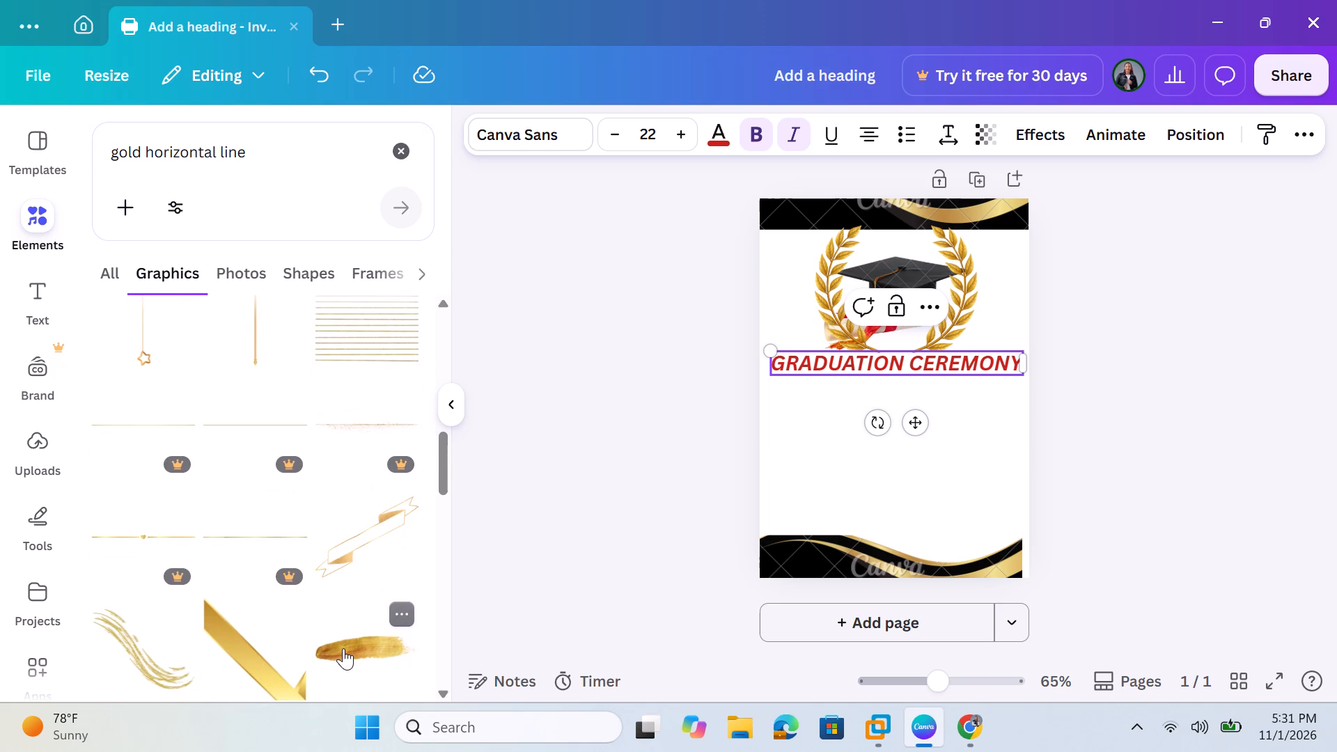
scroll(343, 648, up, 3)
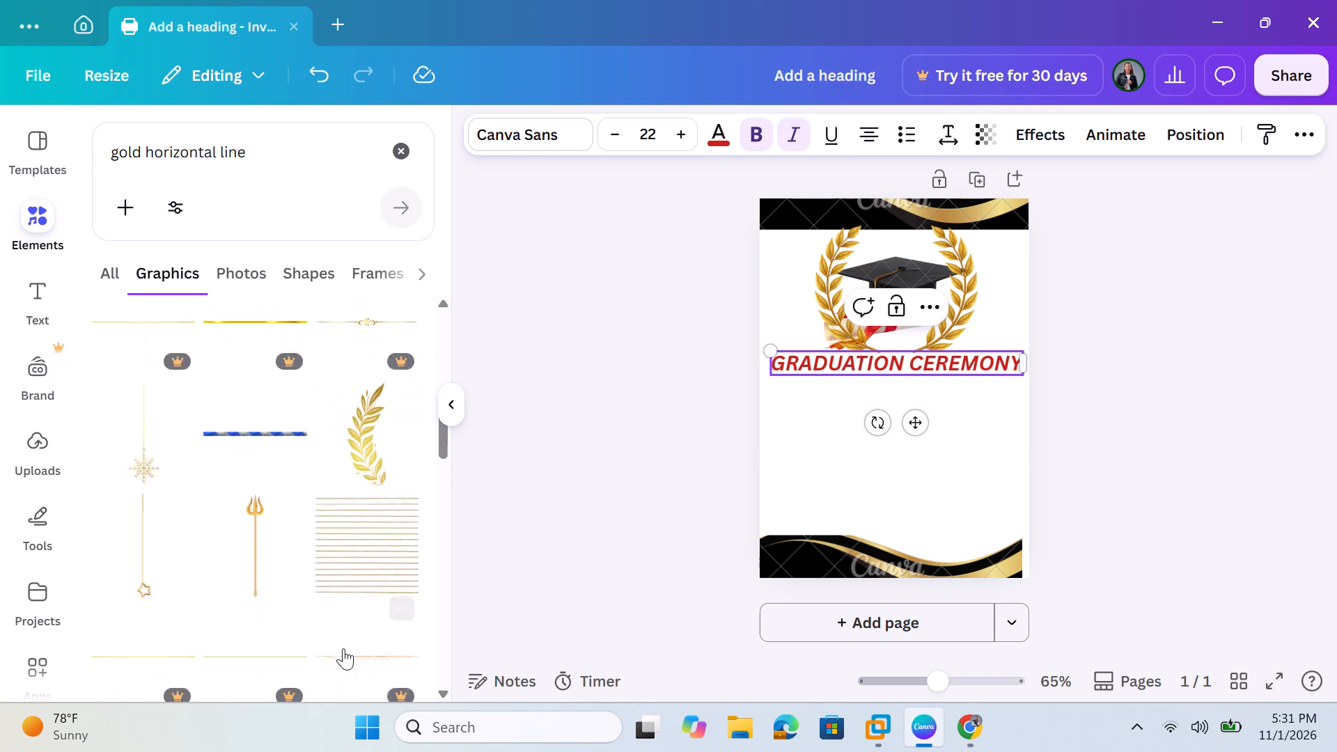
scroll(343, 648, up, 3)
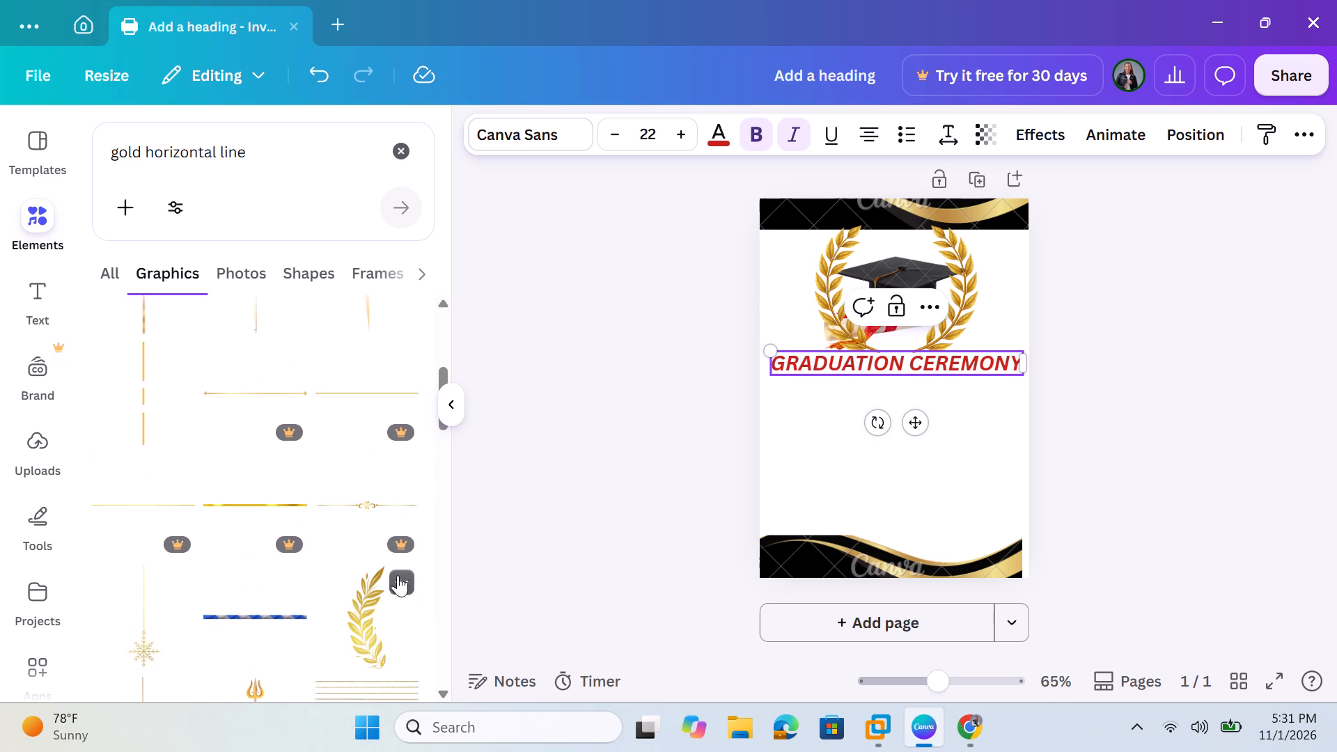
scroll(376, 499, up, 7)
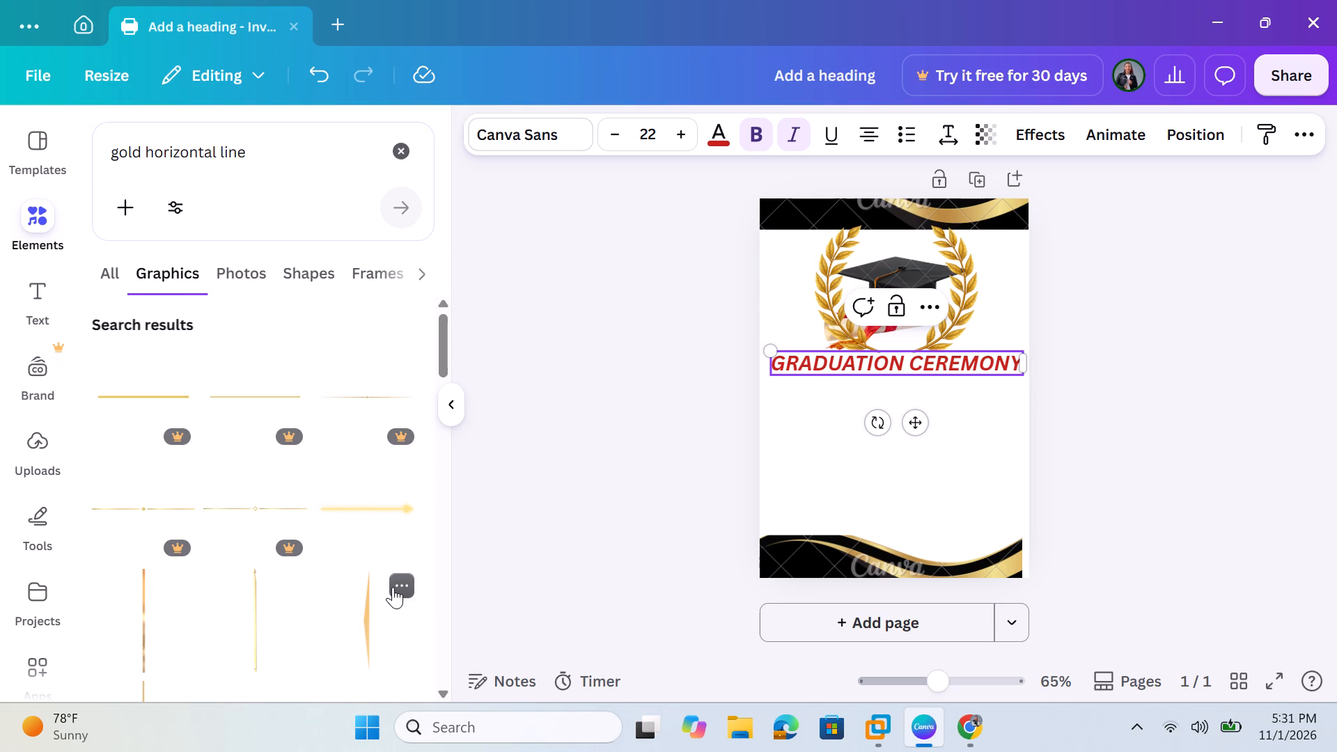
scroll(393, 587, down, 3)
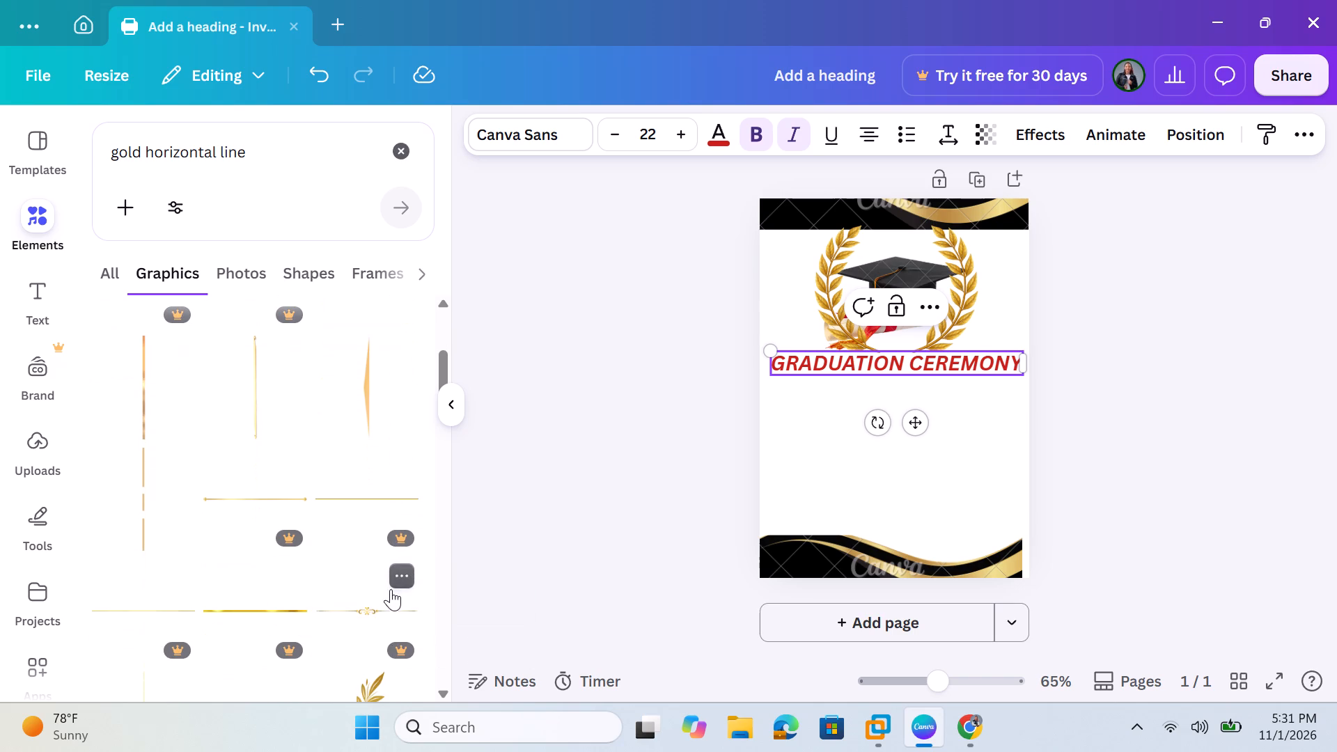
click(375, 609)
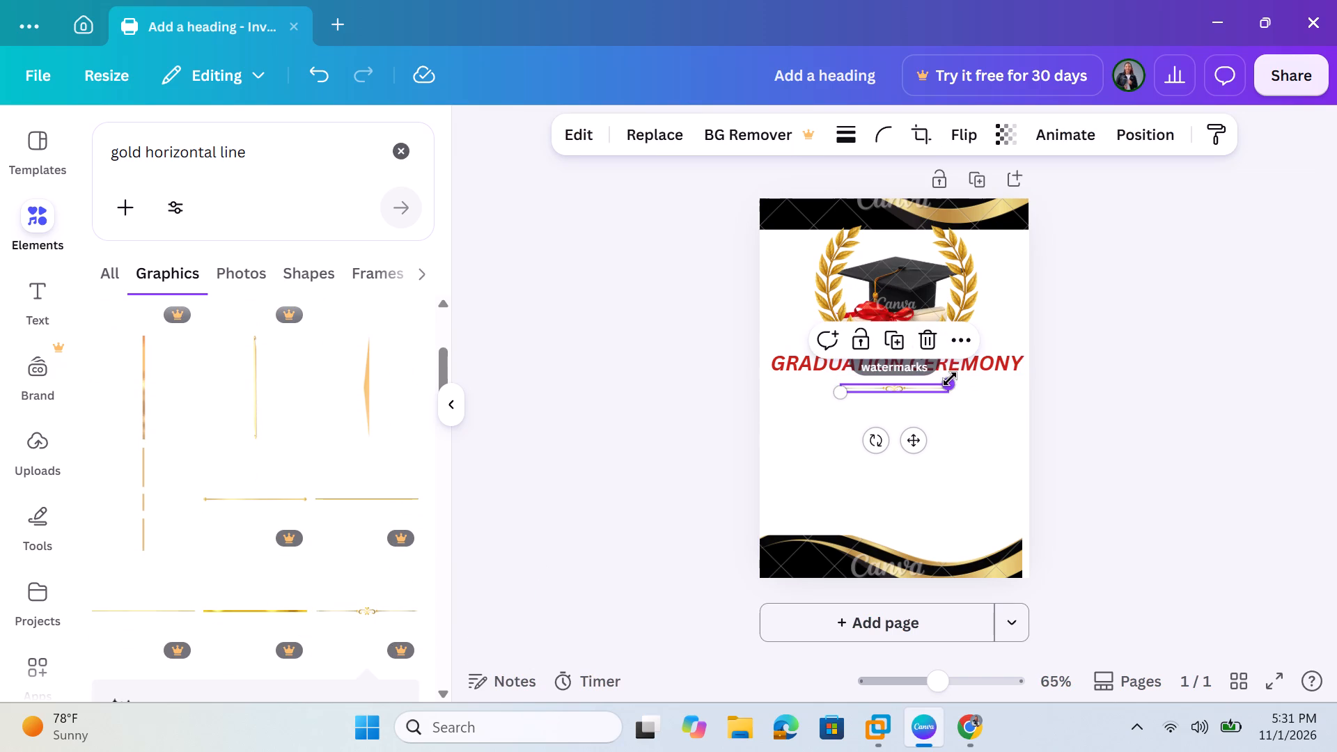
Enlarge the ornamental gold divider to about 98.3 × 7.4 mm so it spans the full width of the GRADUATION CEREMONY heading above it.
drag(950, 379, 1024, 365)
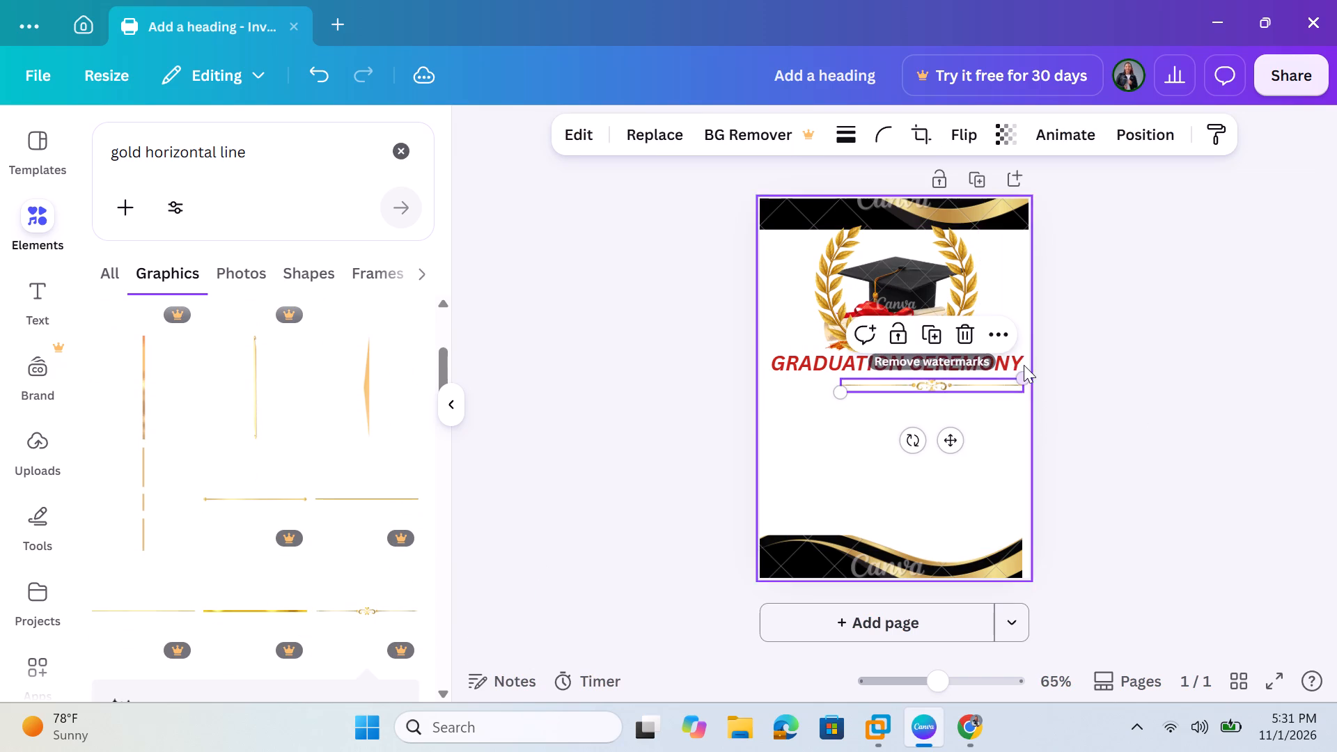
drag(840, 391, 808, 395)
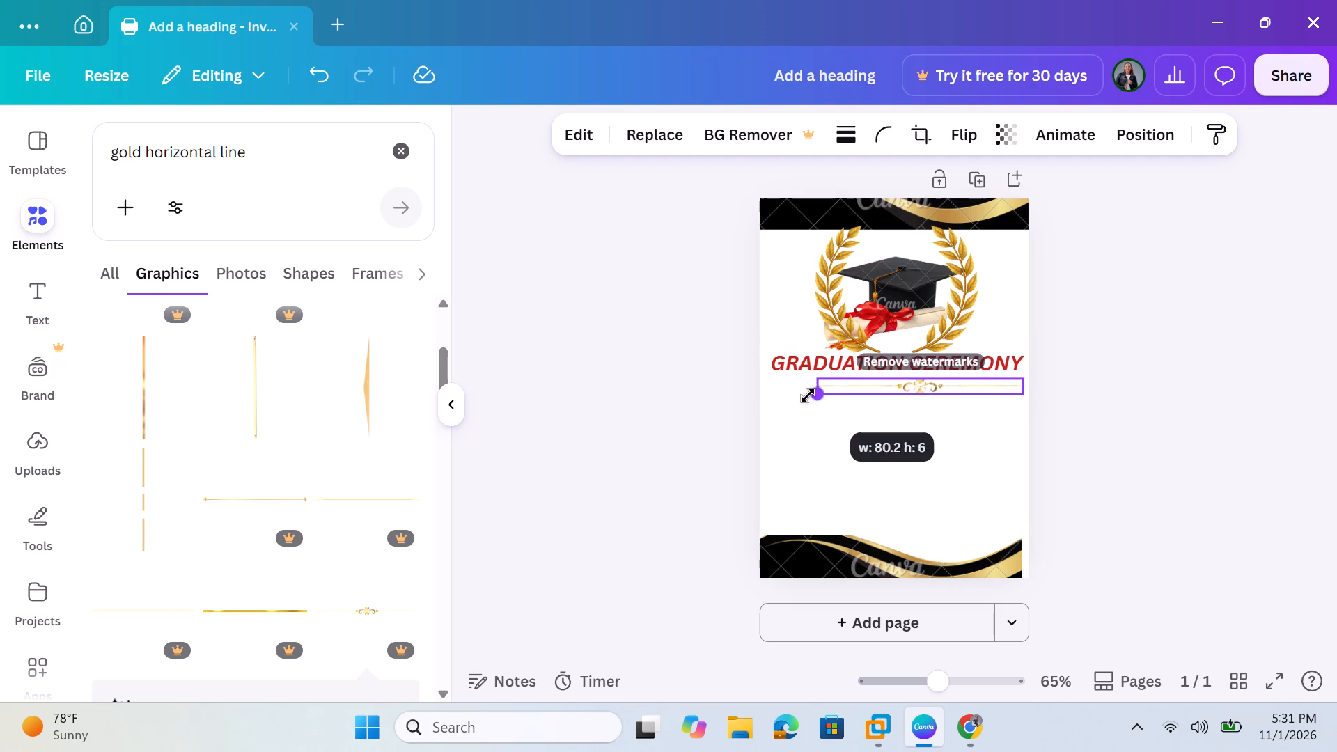
drag(808, 395, 765, 395)
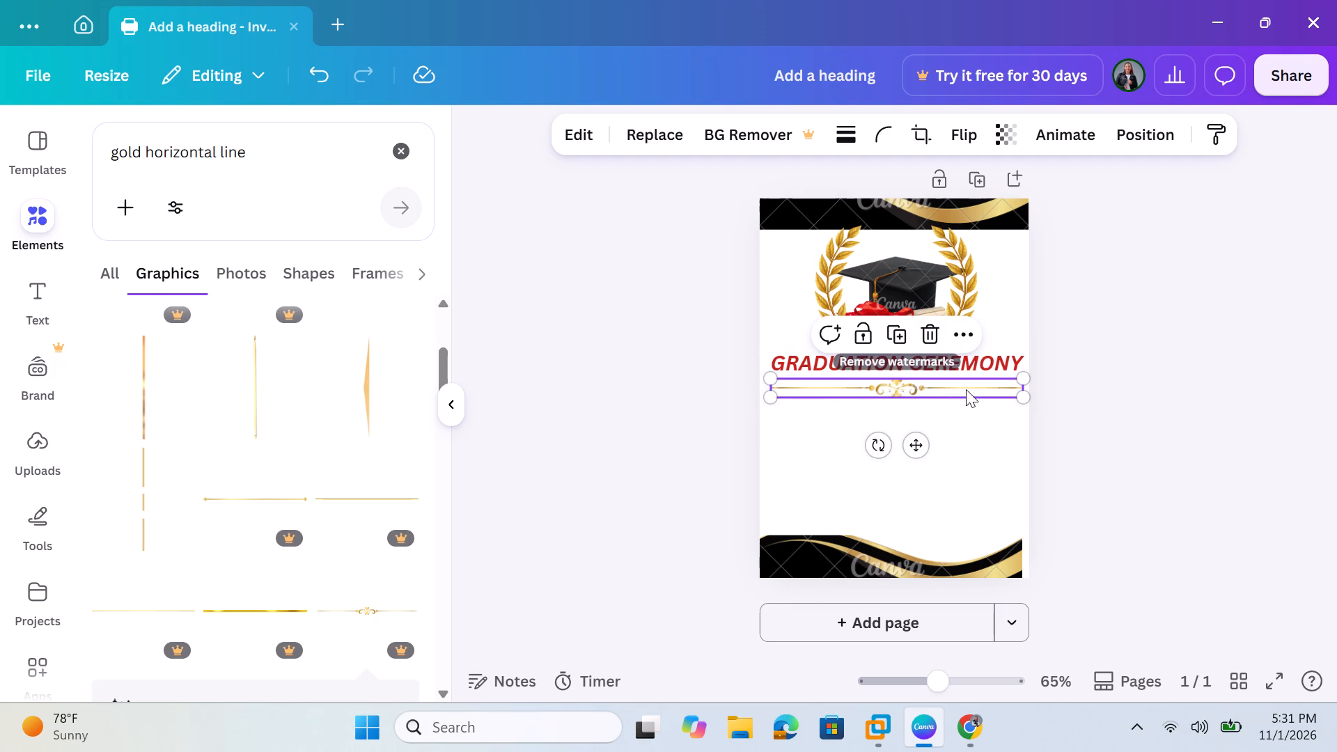
drag(1022, 395, 1018, 377)
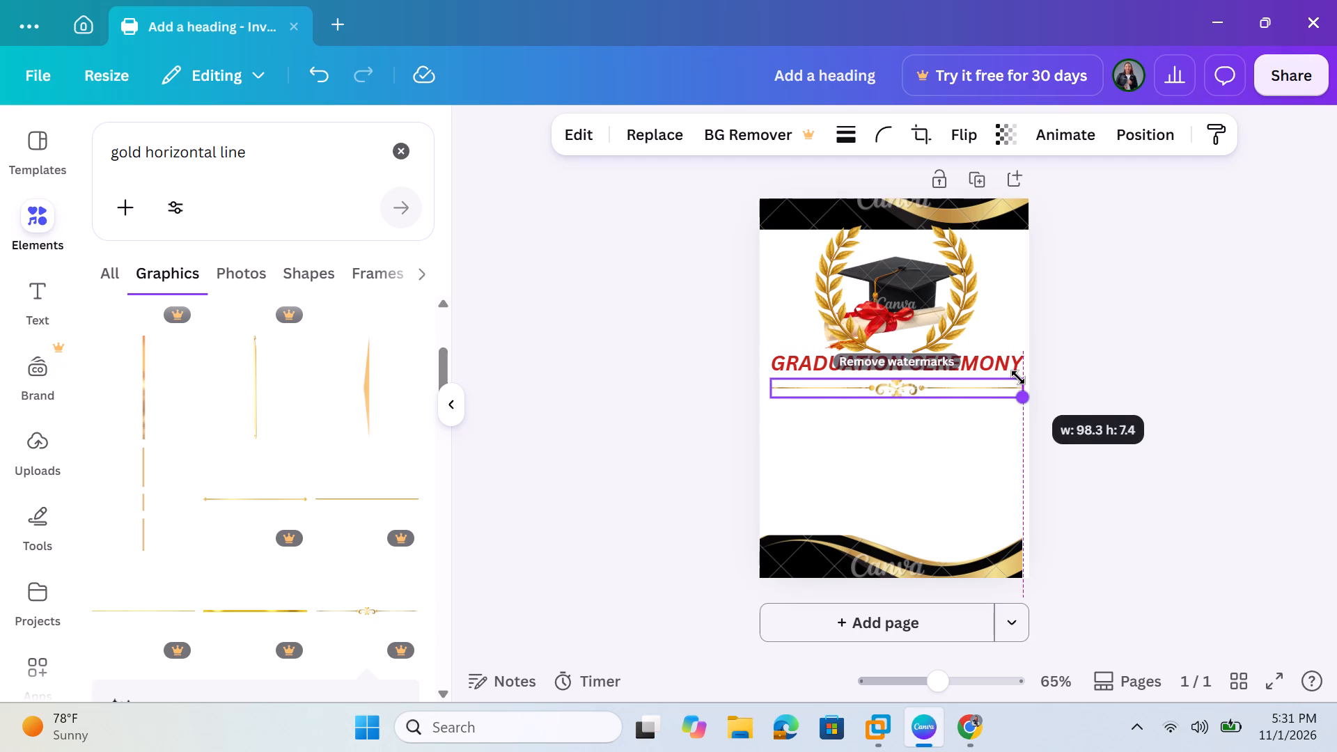
drag(1018, 377, 1016, 377)
drag(1008, 385, 1015, 384)
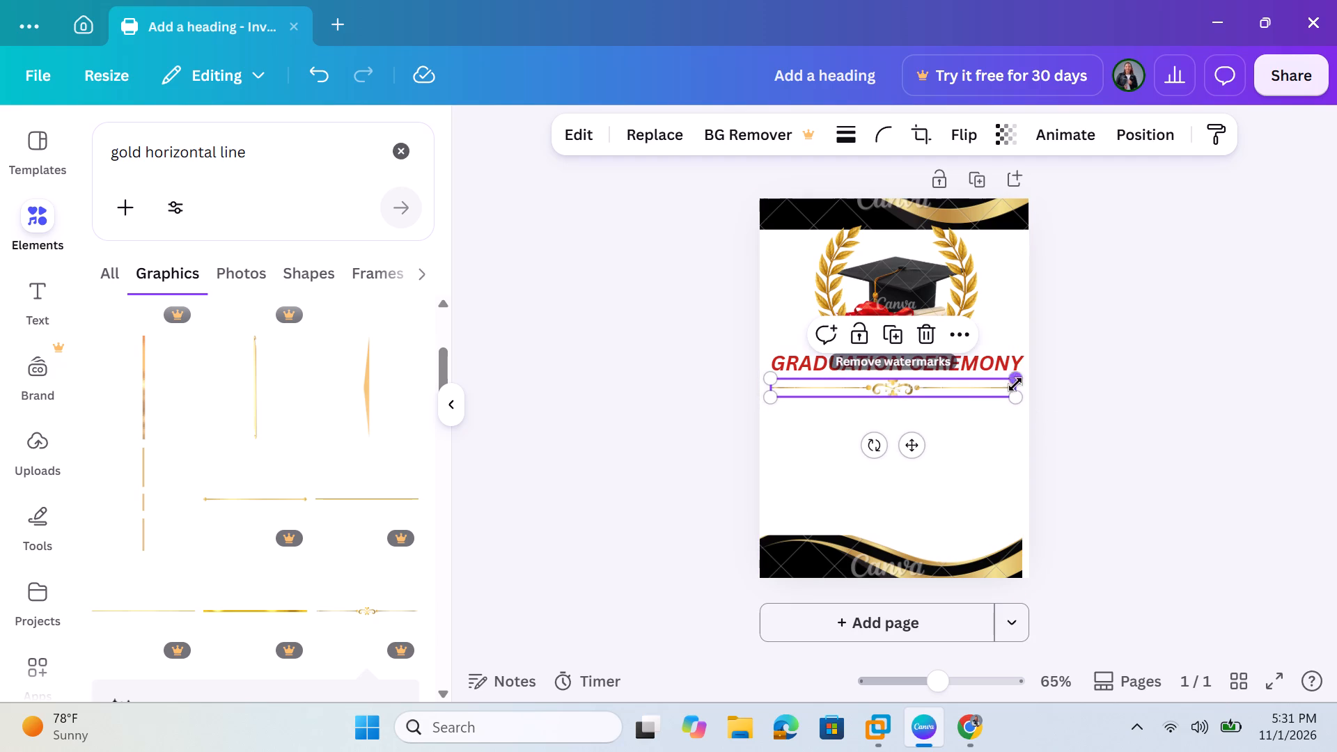
drag(1015, 384, 1017, 384)
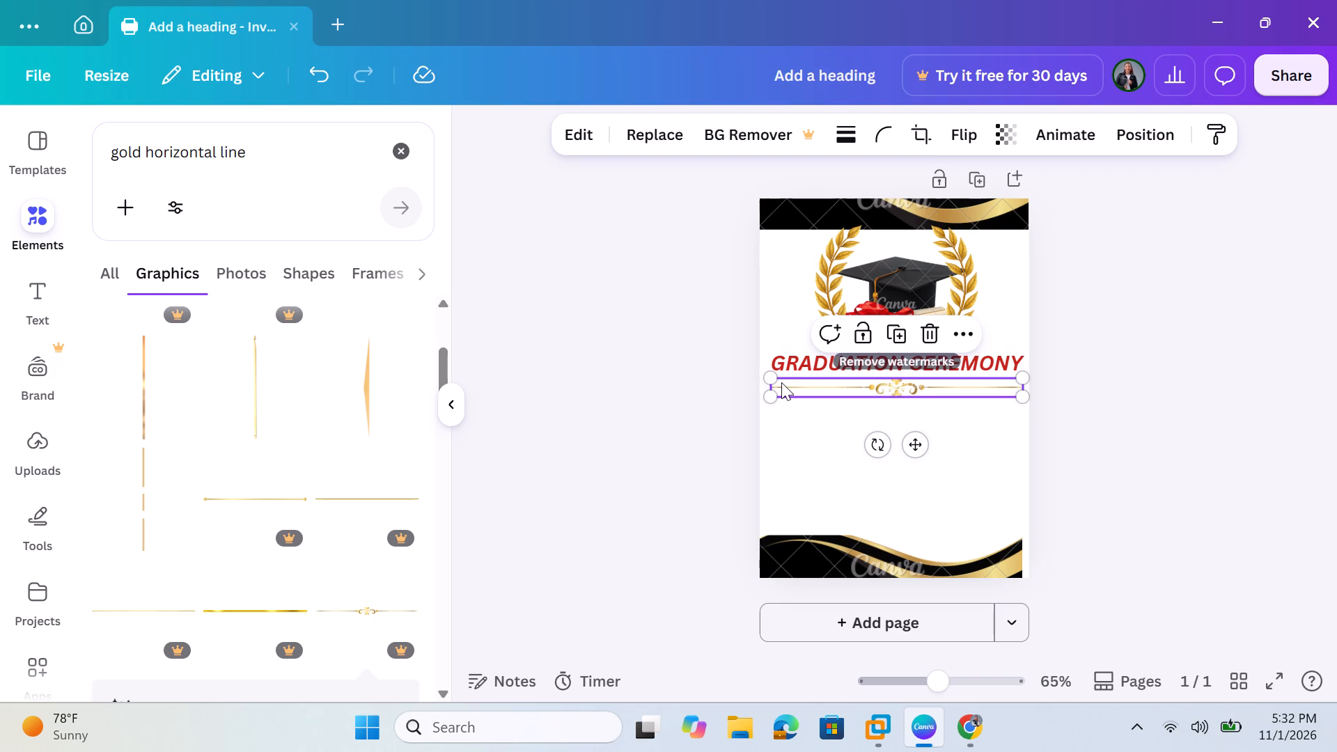
click(776, 384)
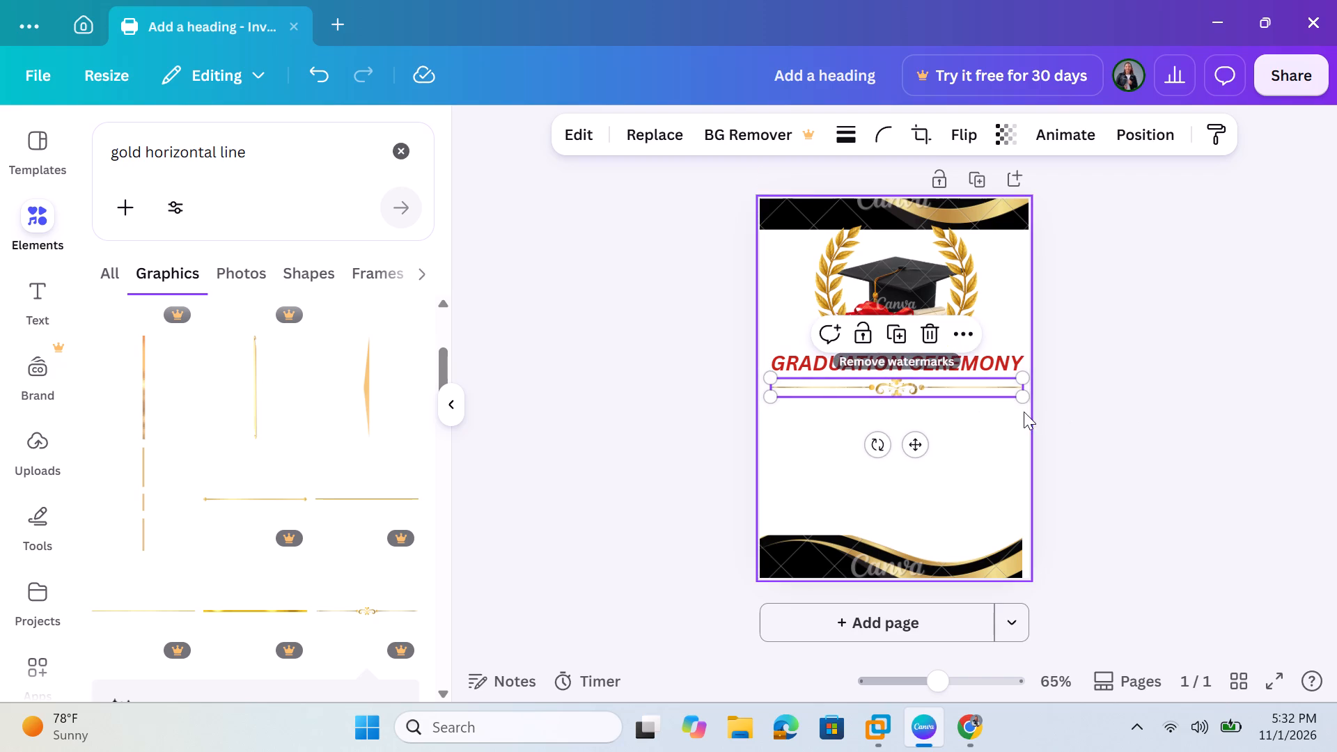
drag(1023, 400, 1021, 390)
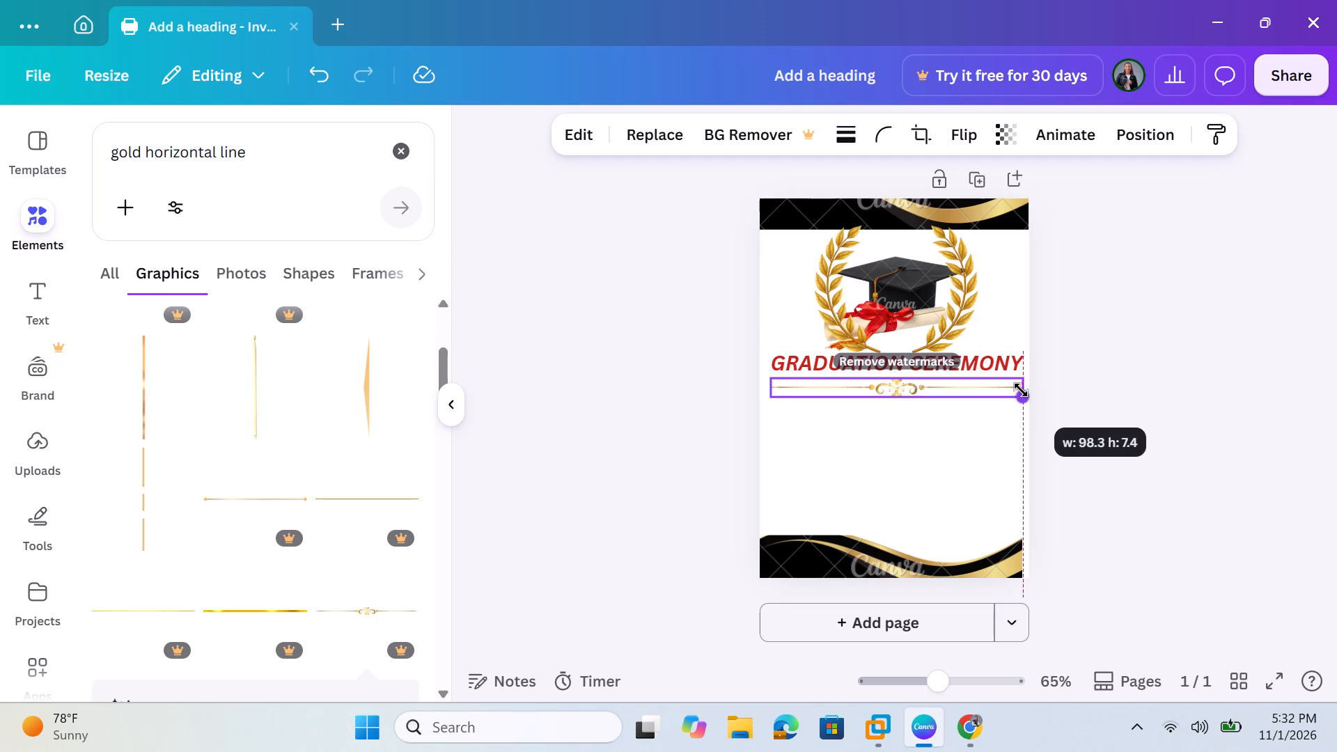
Move the ornamental gold divider up close beneath the GRADUATION CEREMONY heading and resize it to match the heading's width.
drag(1021, 390, 1018, 379)
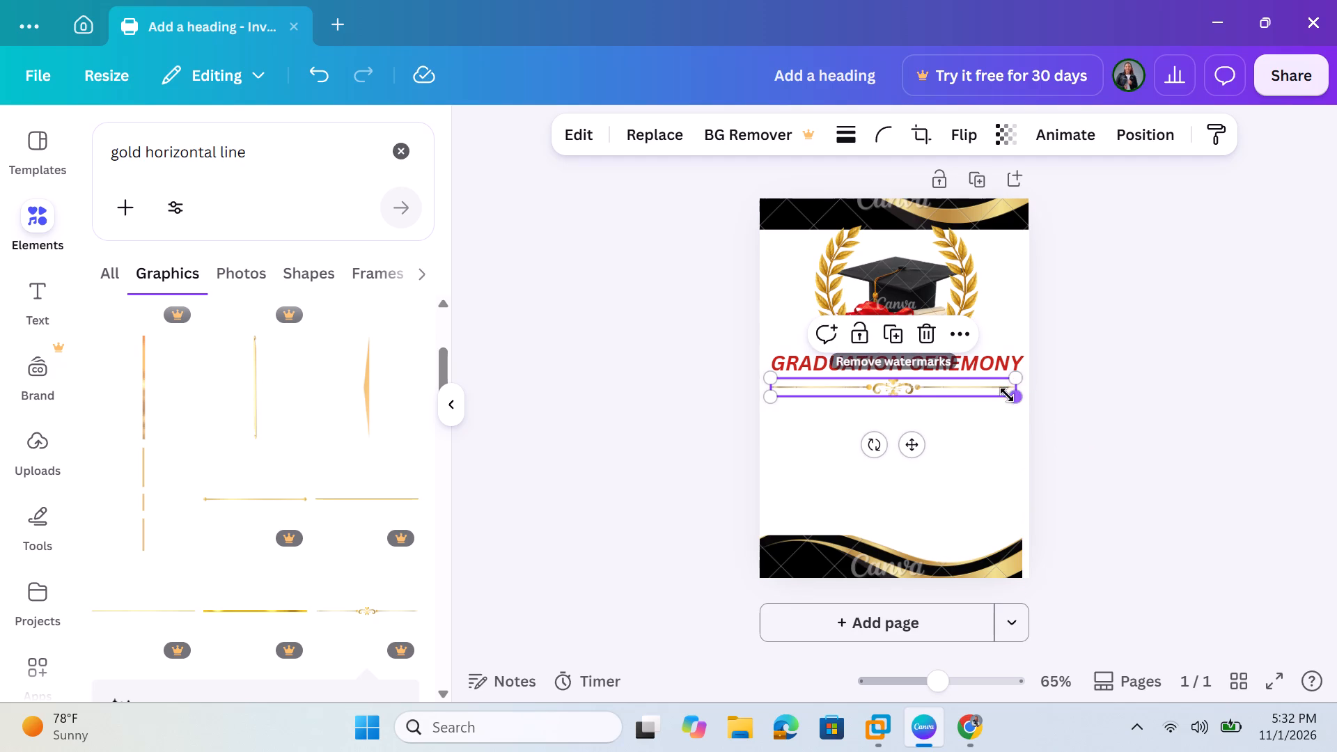
drag(939, 410, 939, 375)
drag(939, 375, 939, 379)
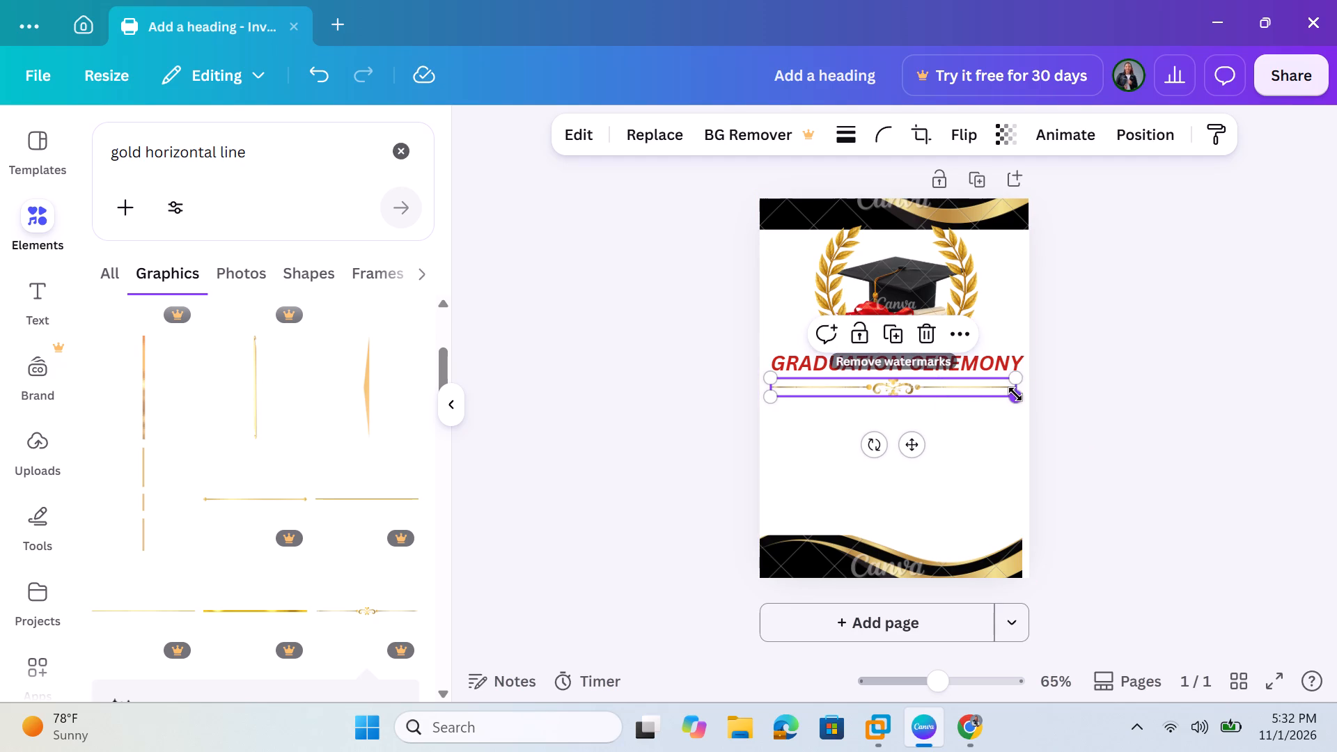
drag(1009, 394, 1008, 377)
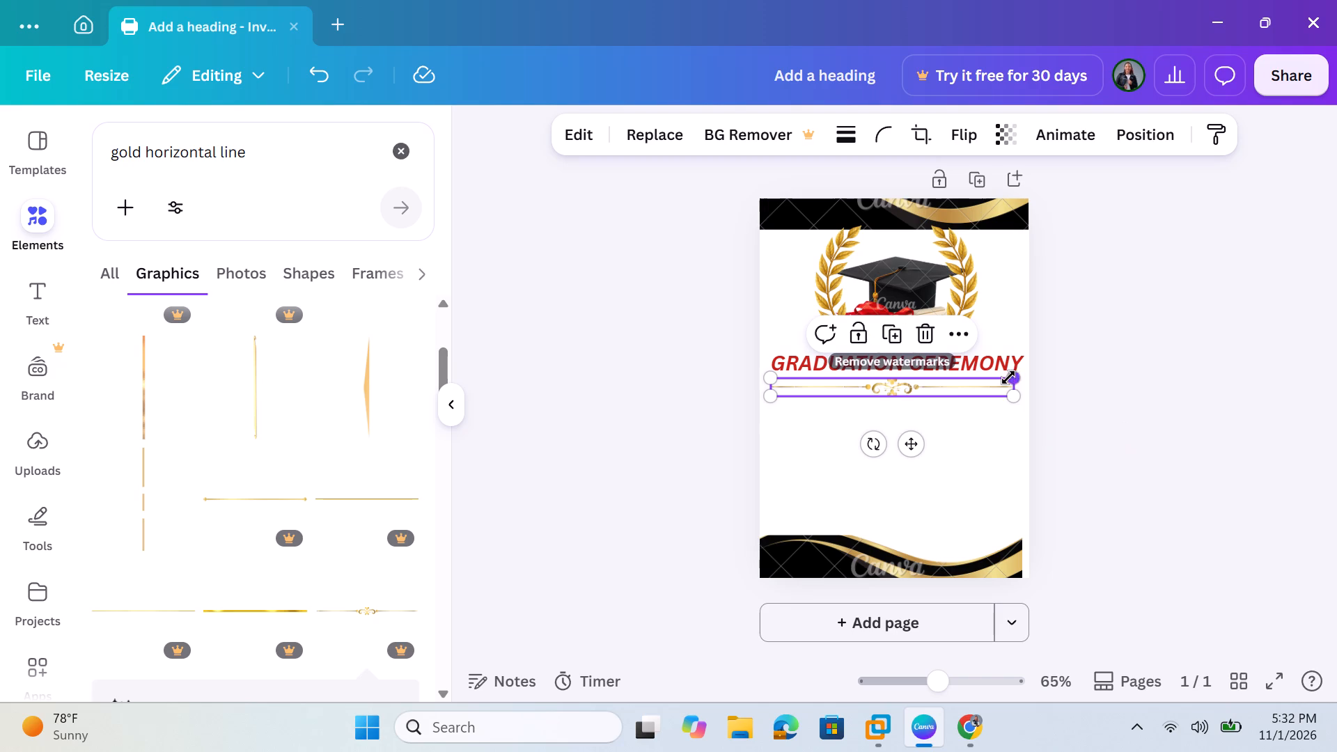
click(953, 378)
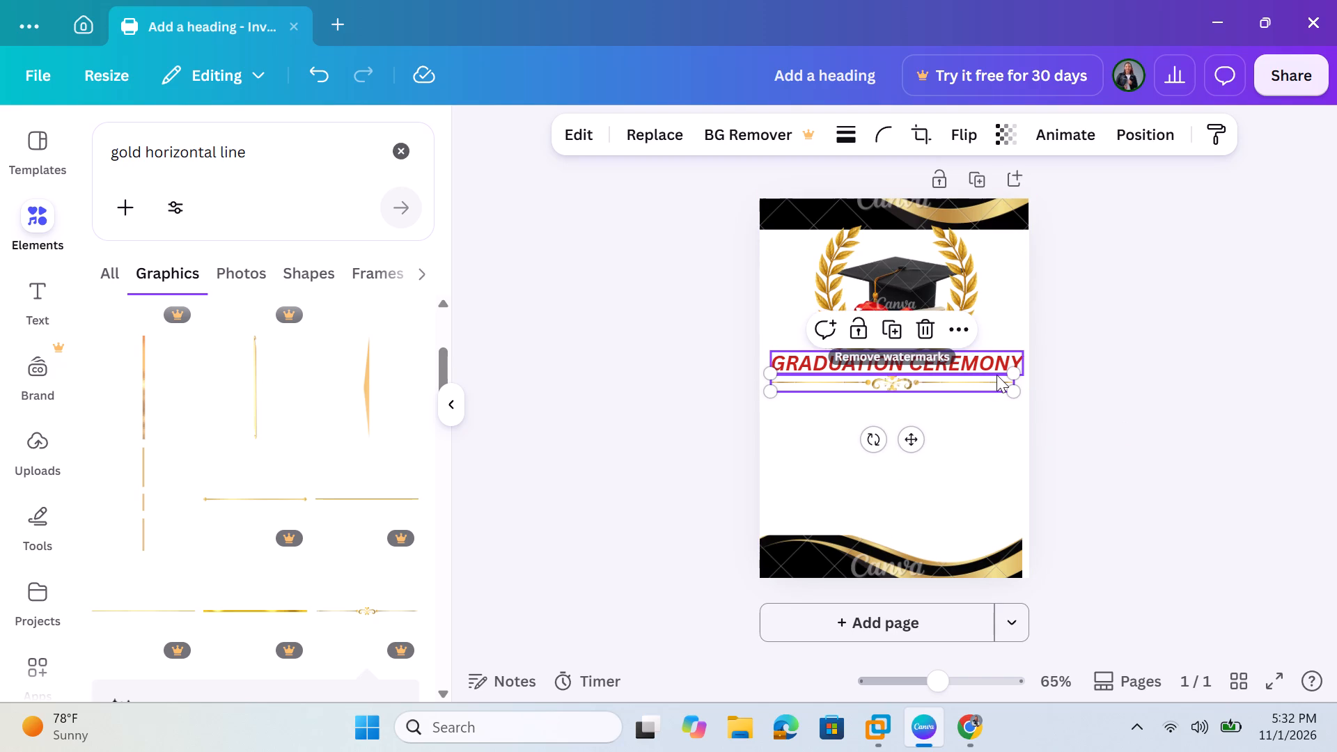
drag(1006, 375, 1006, 375)
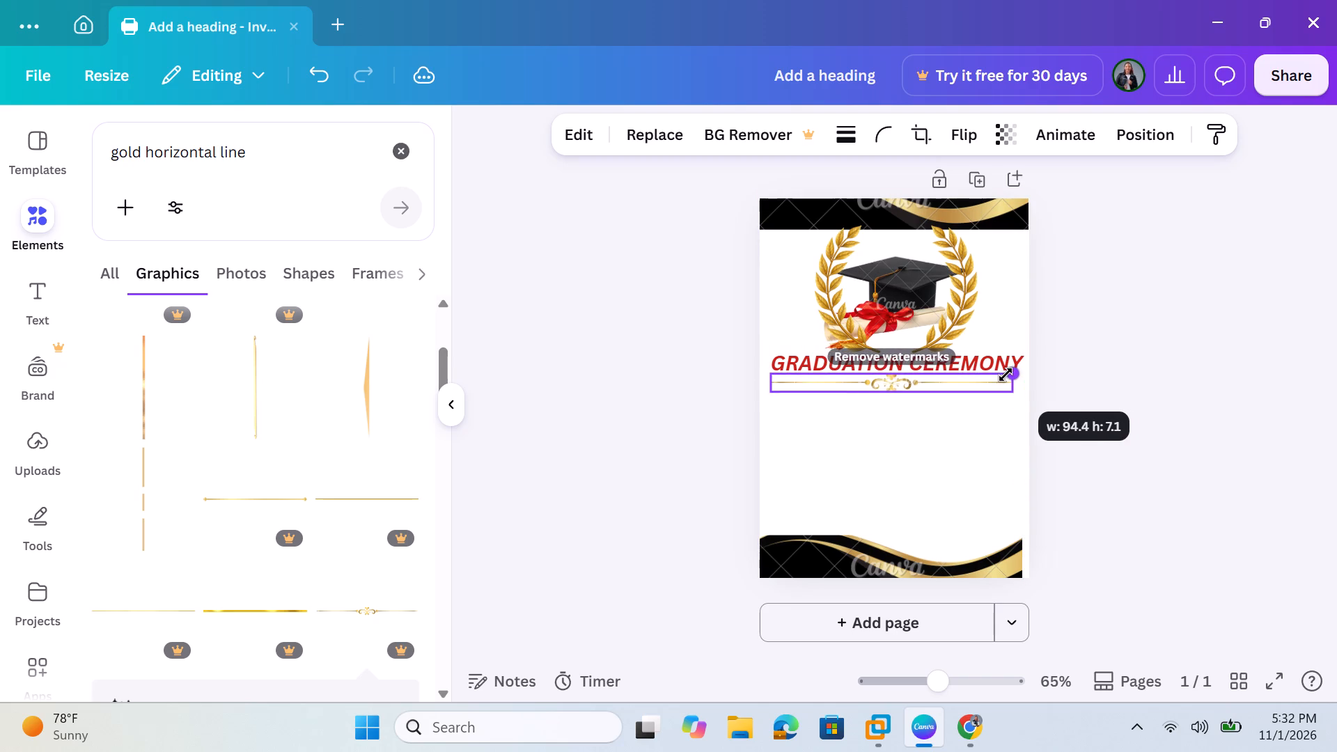
drag(1006, 375, 1017, 373)
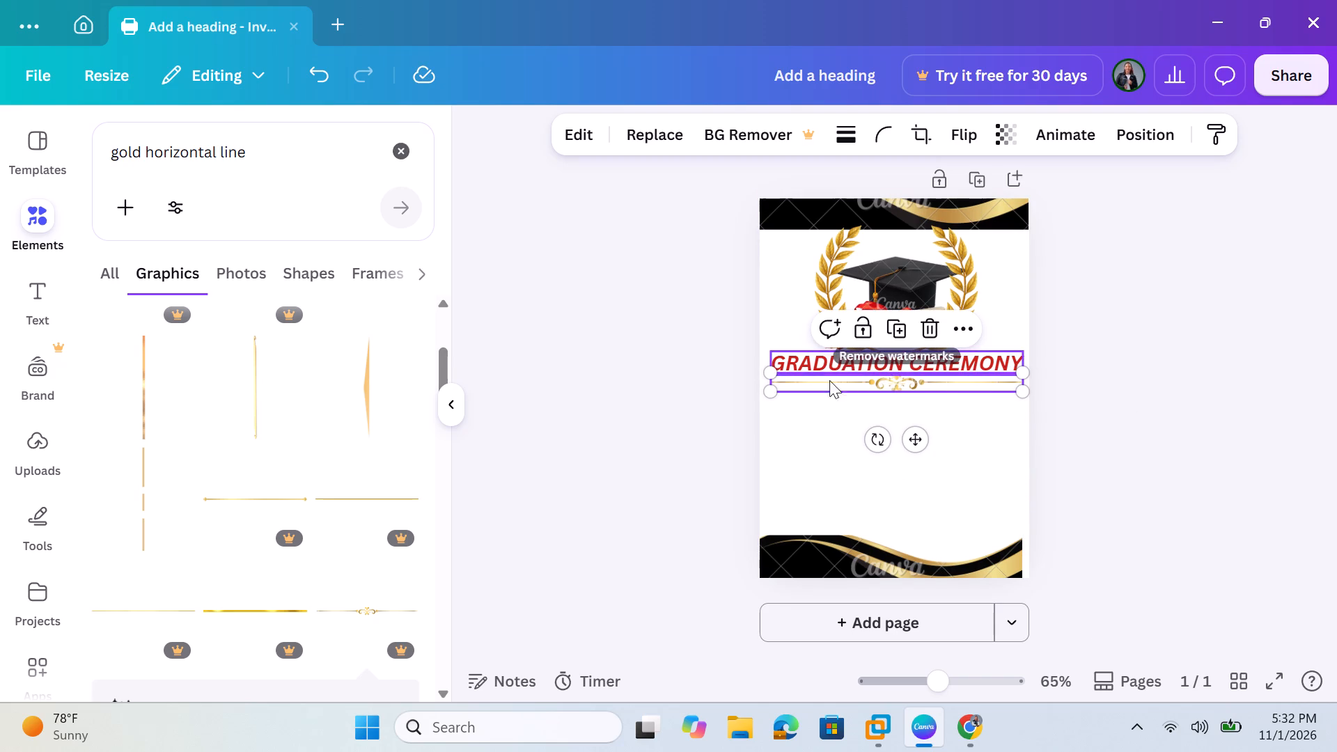
click(819, 446)
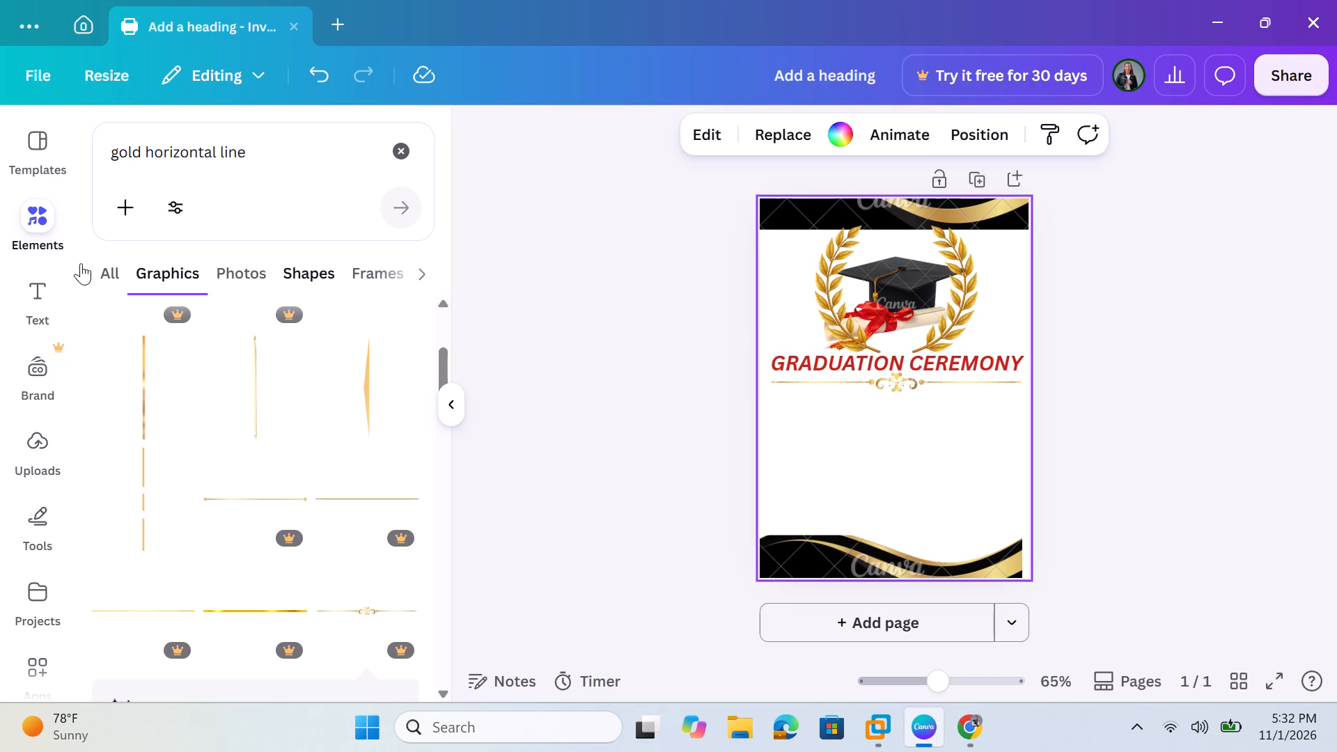
Add a subheading text box and place it centred just below the ornamental gold divider.
click(40, 319)
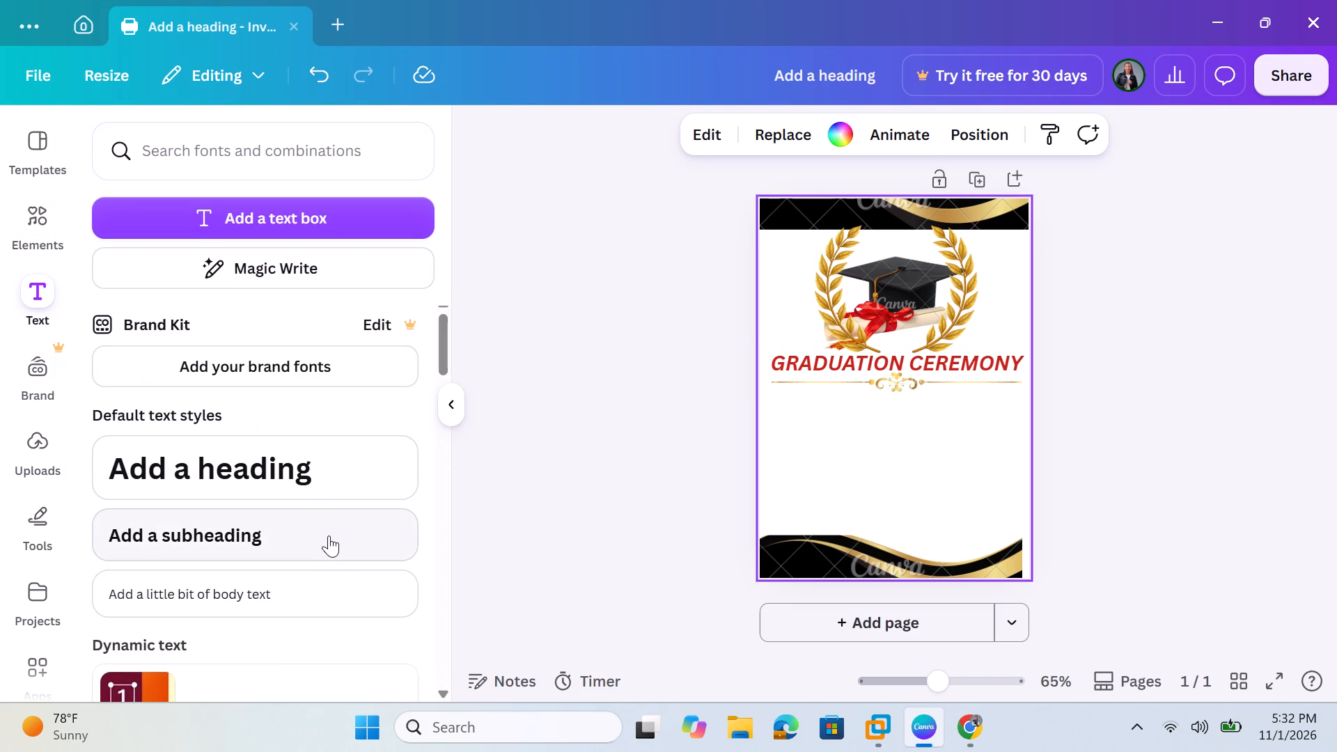
click(329, 535)
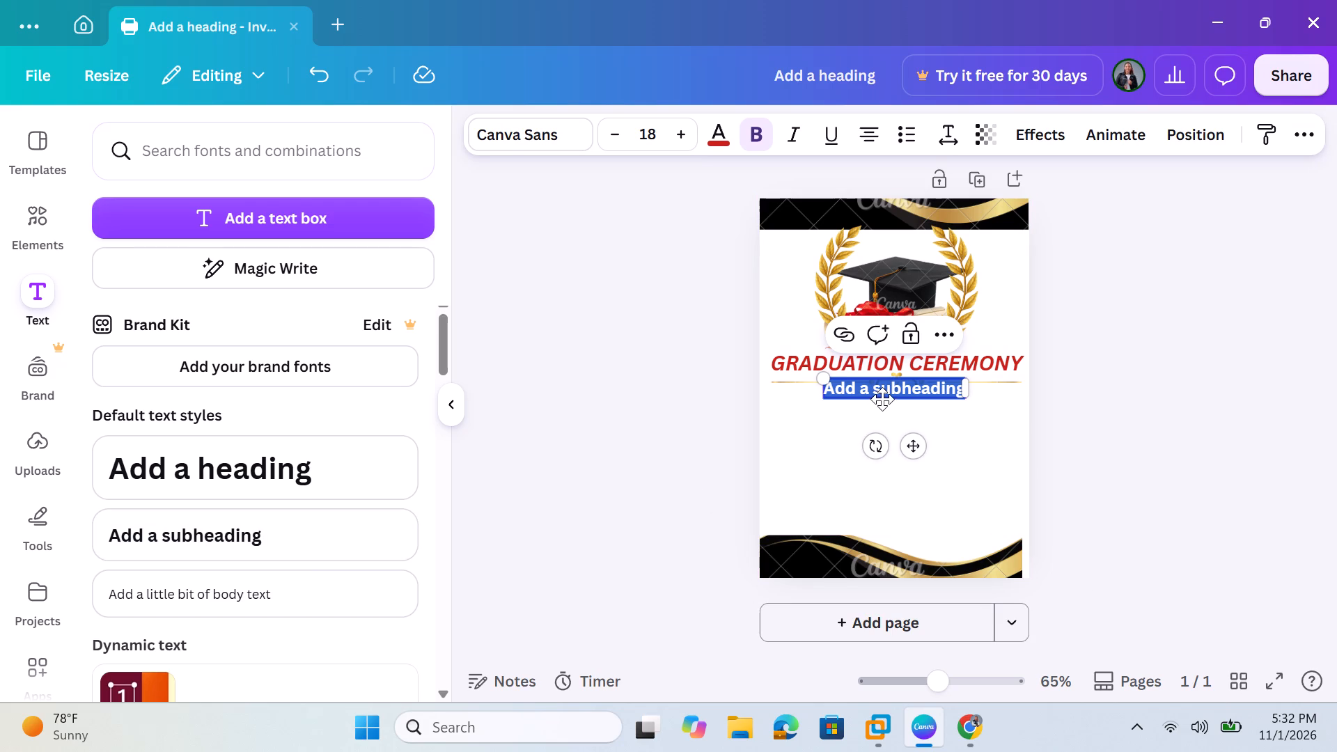
drag(882, 399, 884, 412)
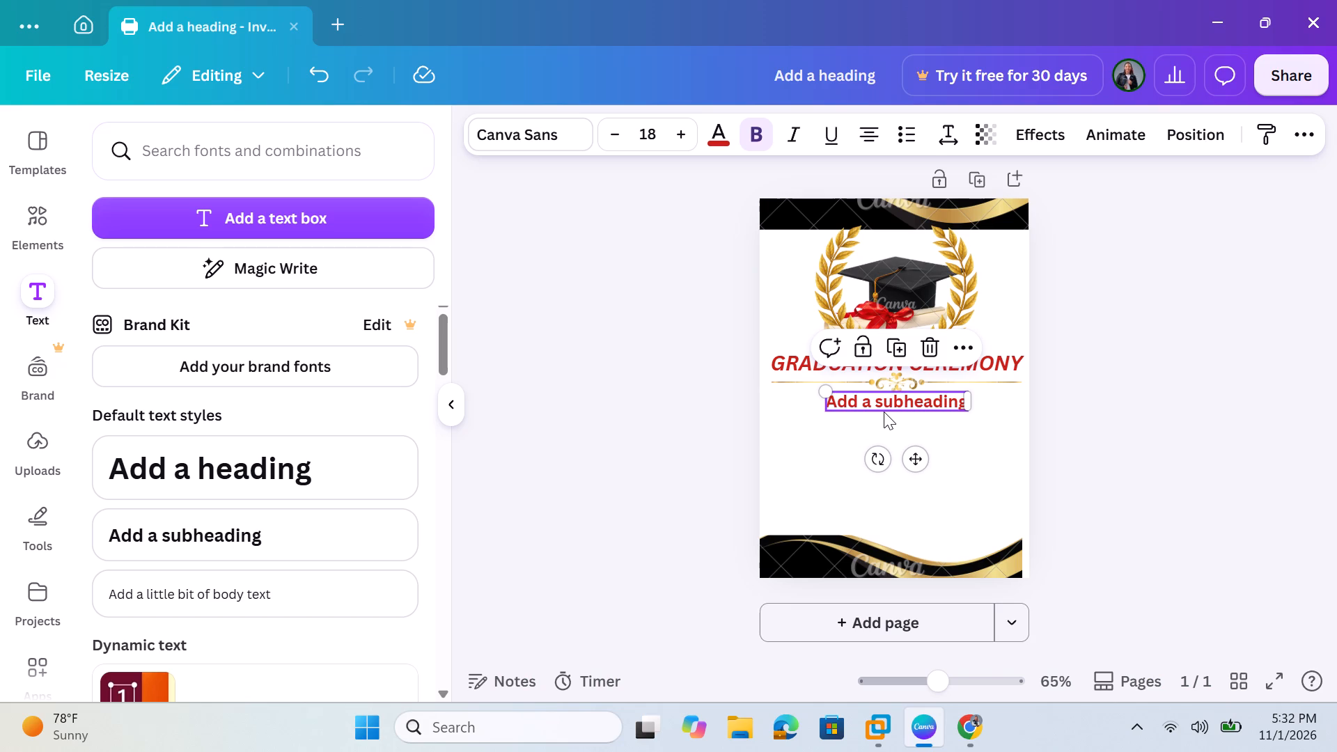
Replace the new subheading's placeholder text with the first draft of the line, "In hpnpo".
click(884, 412)
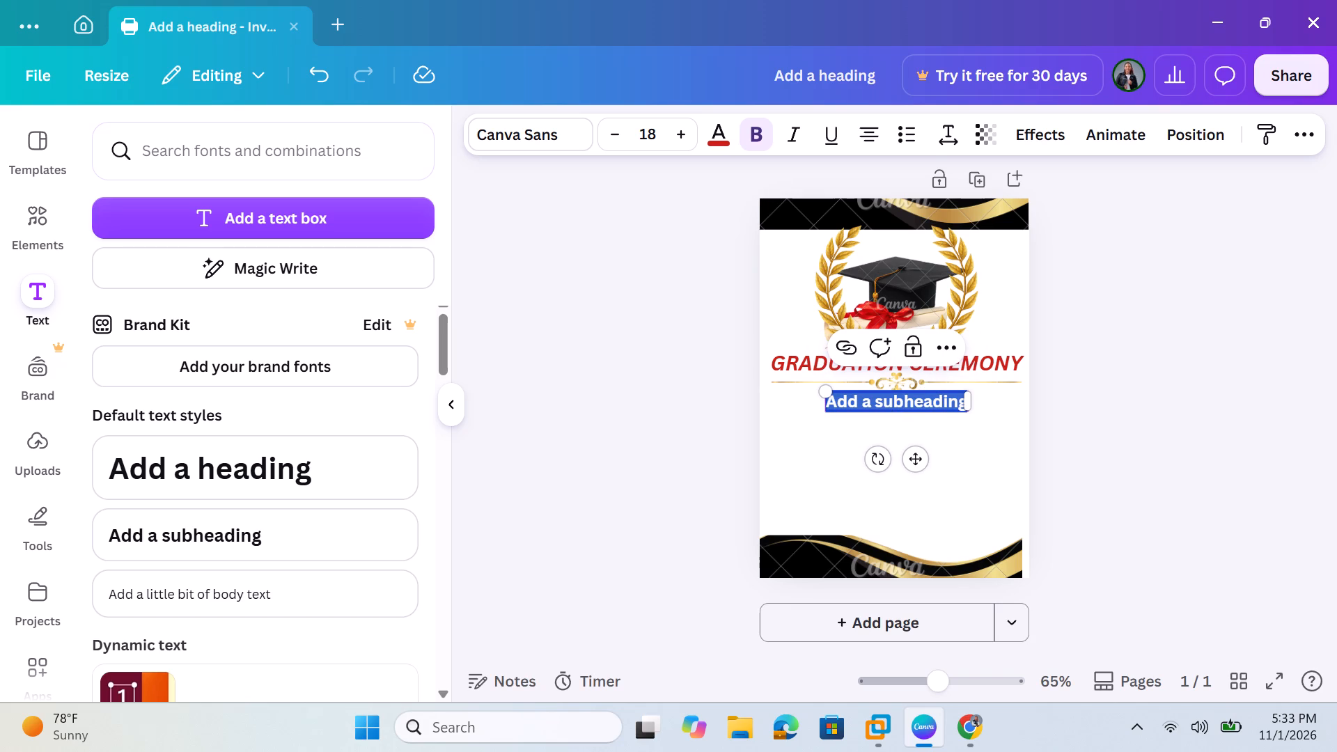
key(BackSpace)
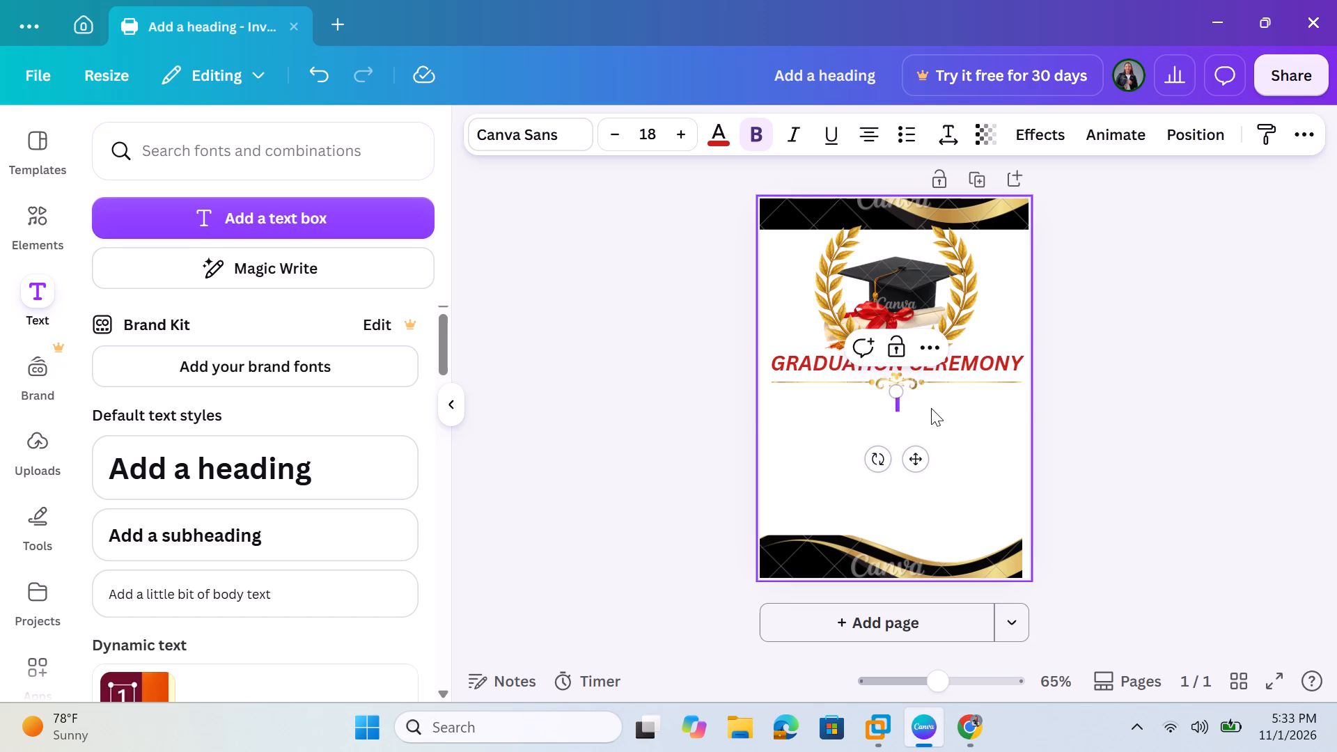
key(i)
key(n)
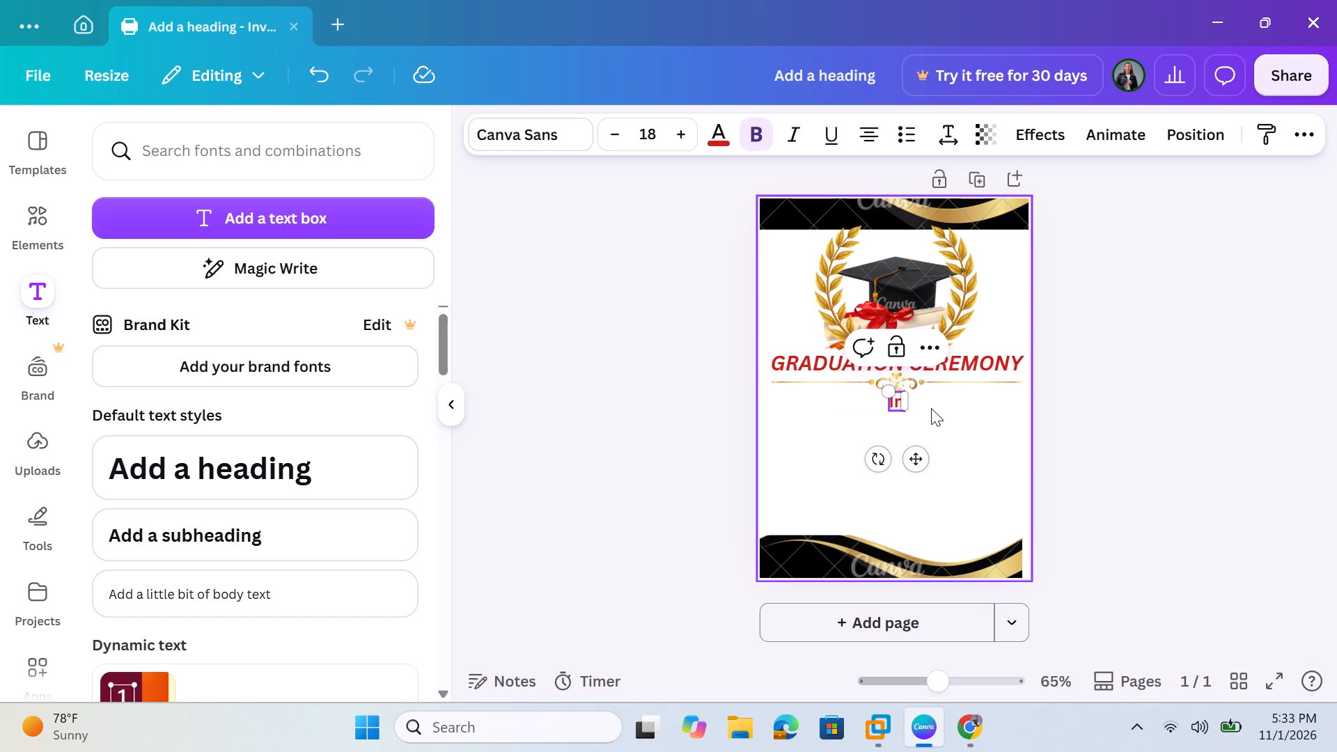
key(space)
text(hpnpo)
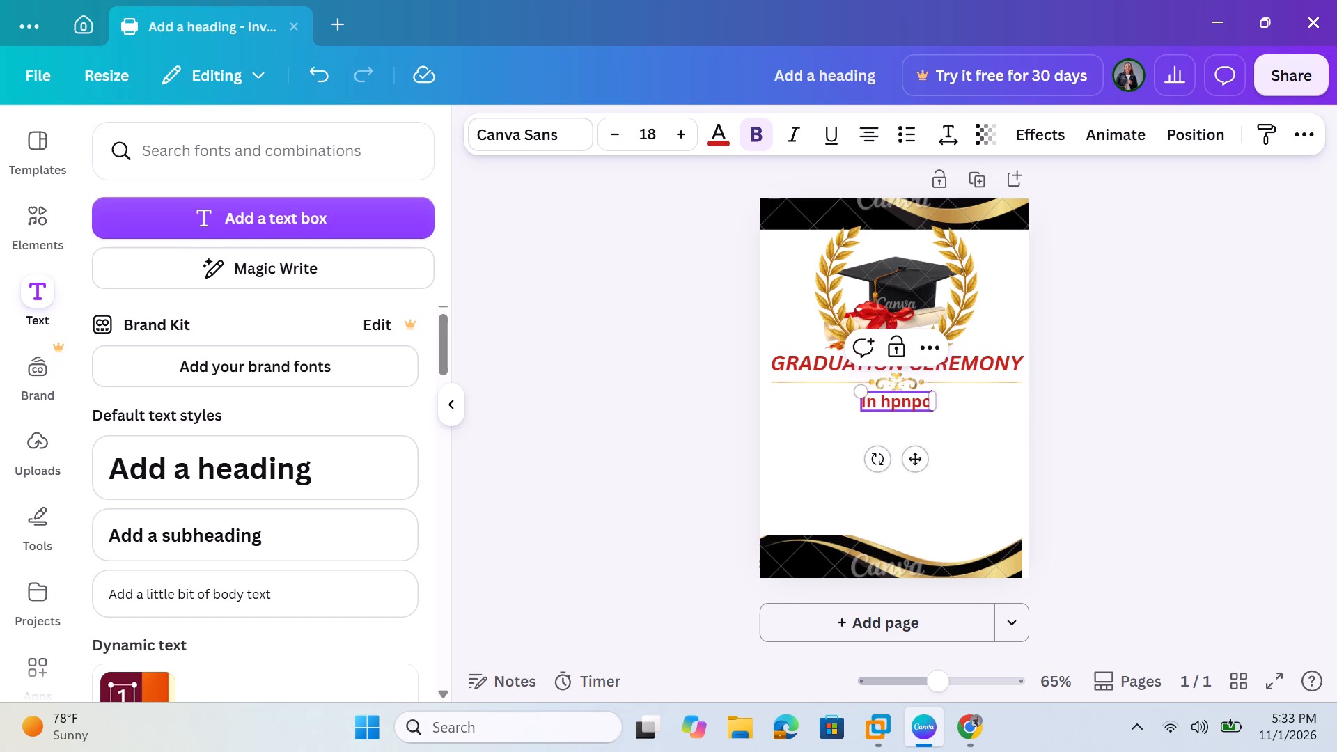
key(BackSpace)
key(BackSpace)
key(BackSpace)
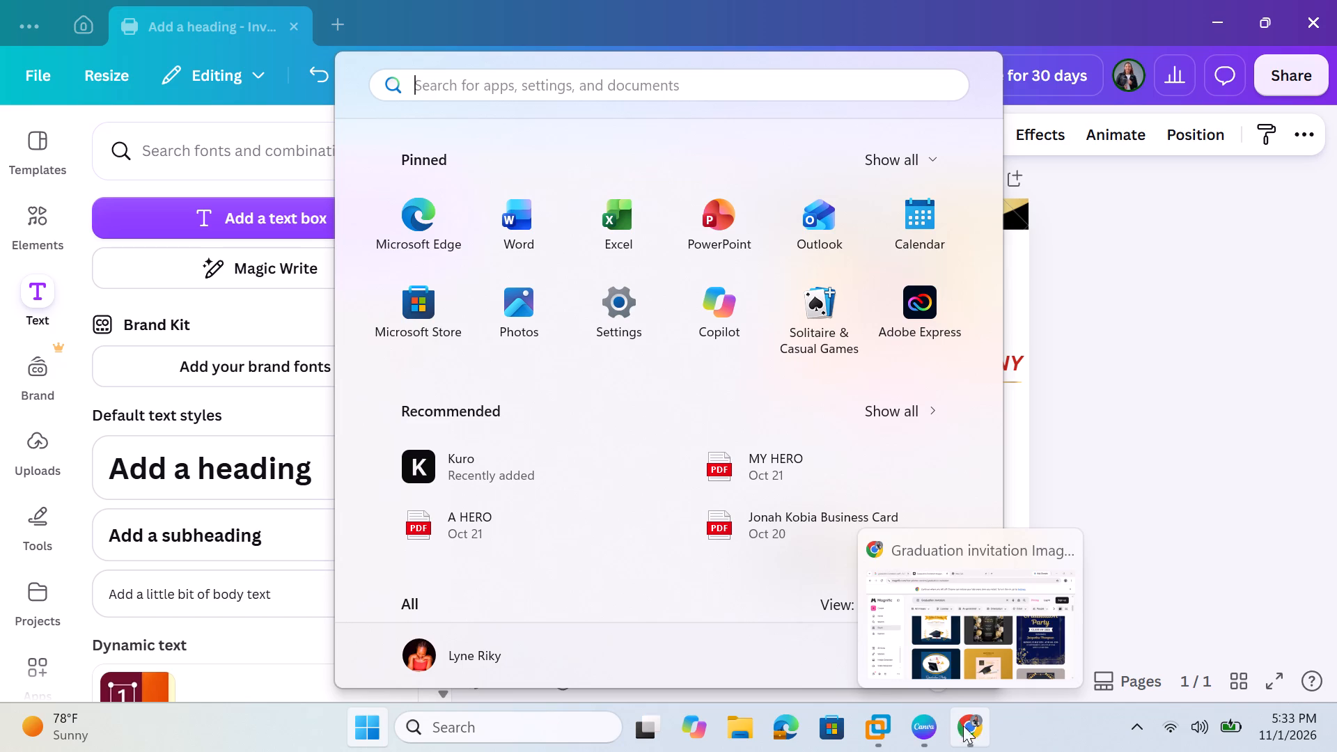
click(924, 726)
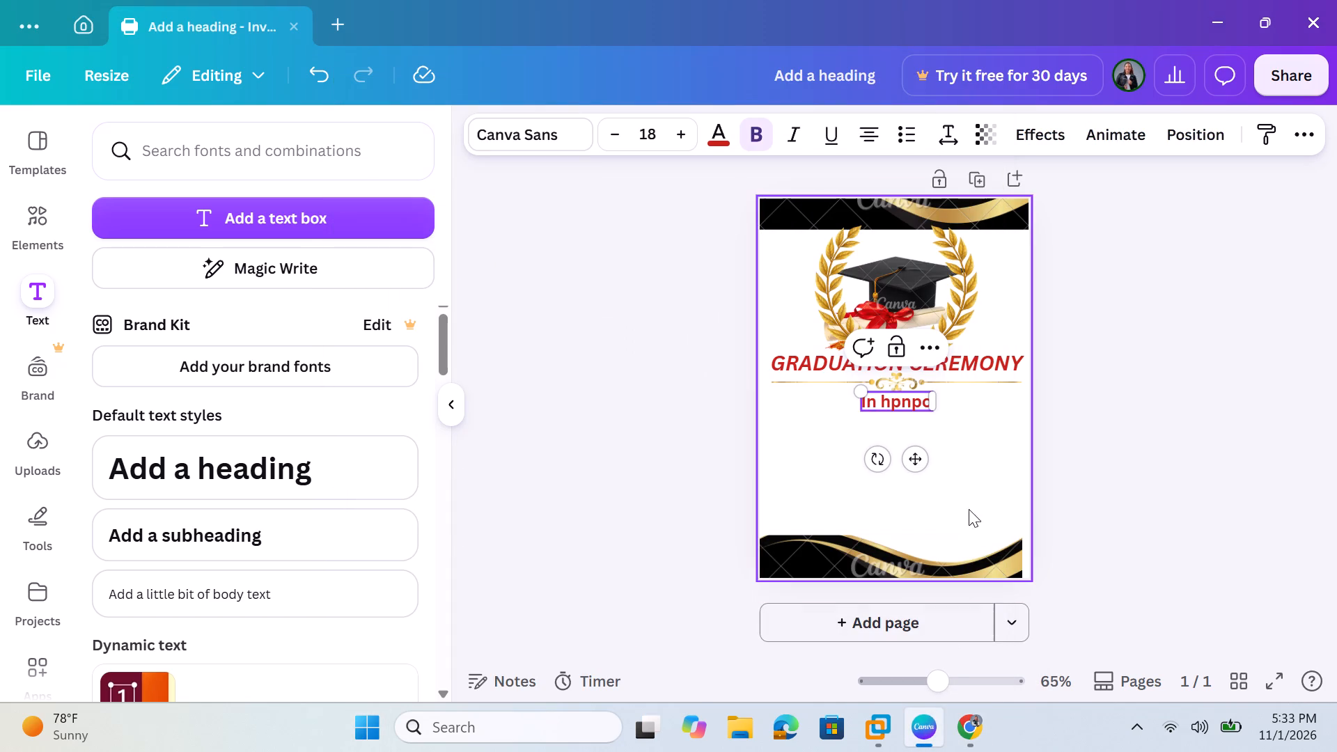
Correct the mistyped second word to "honour" and complete the subheading as "In honour of".
click(925, 403)
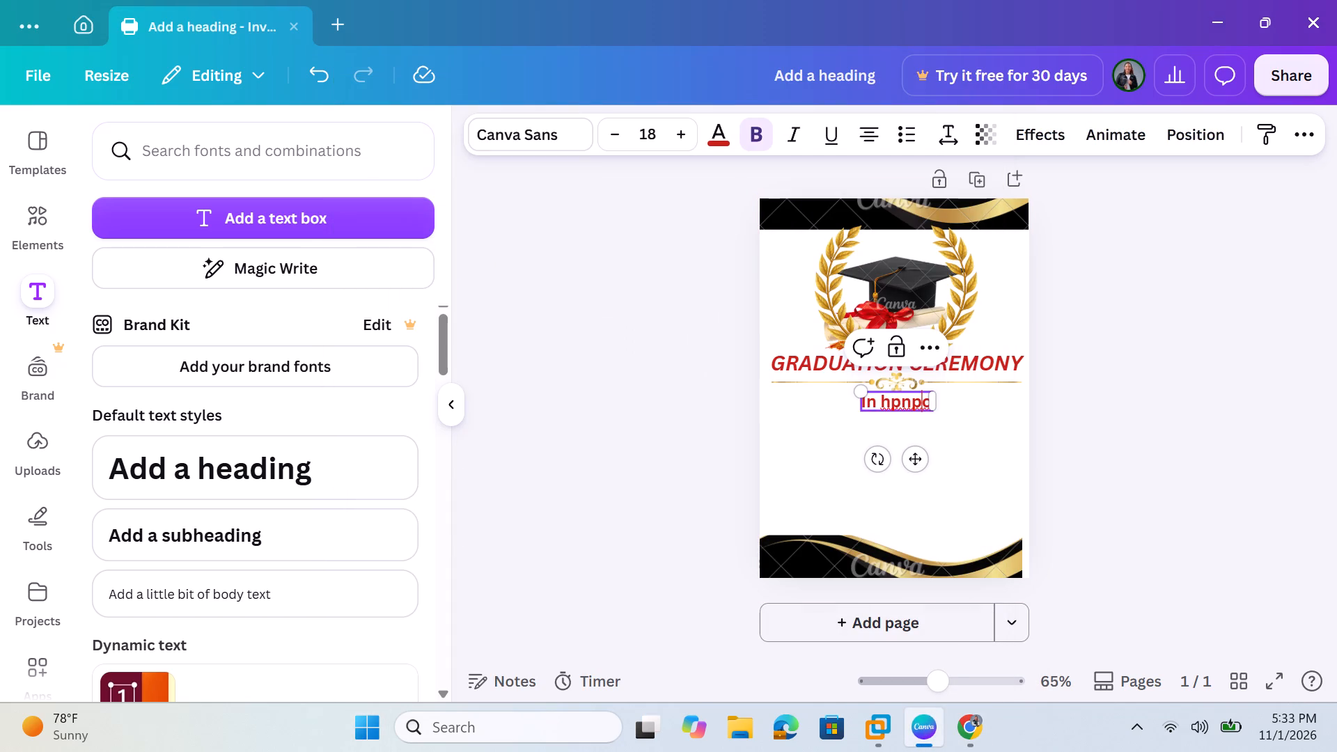
key(BackSpace)
key(BackSpace)
key(BackSpace)
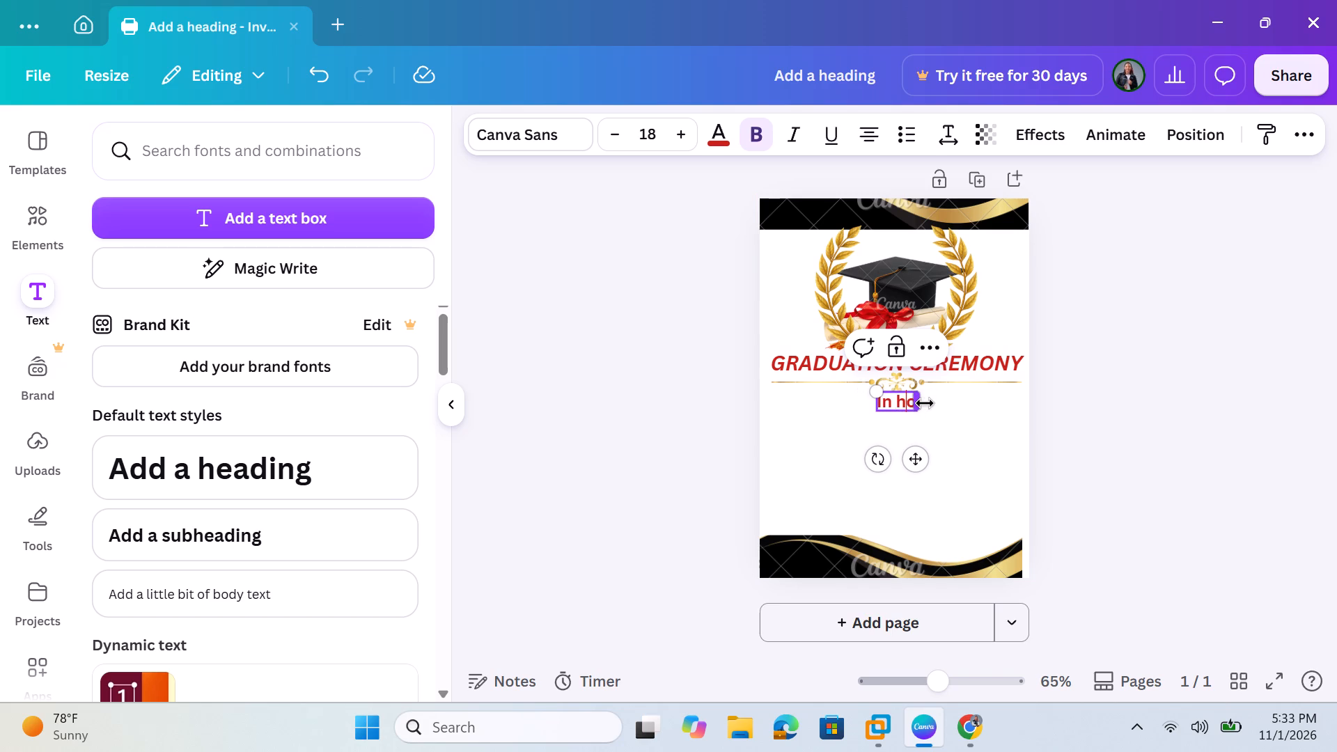
click(921, 401)
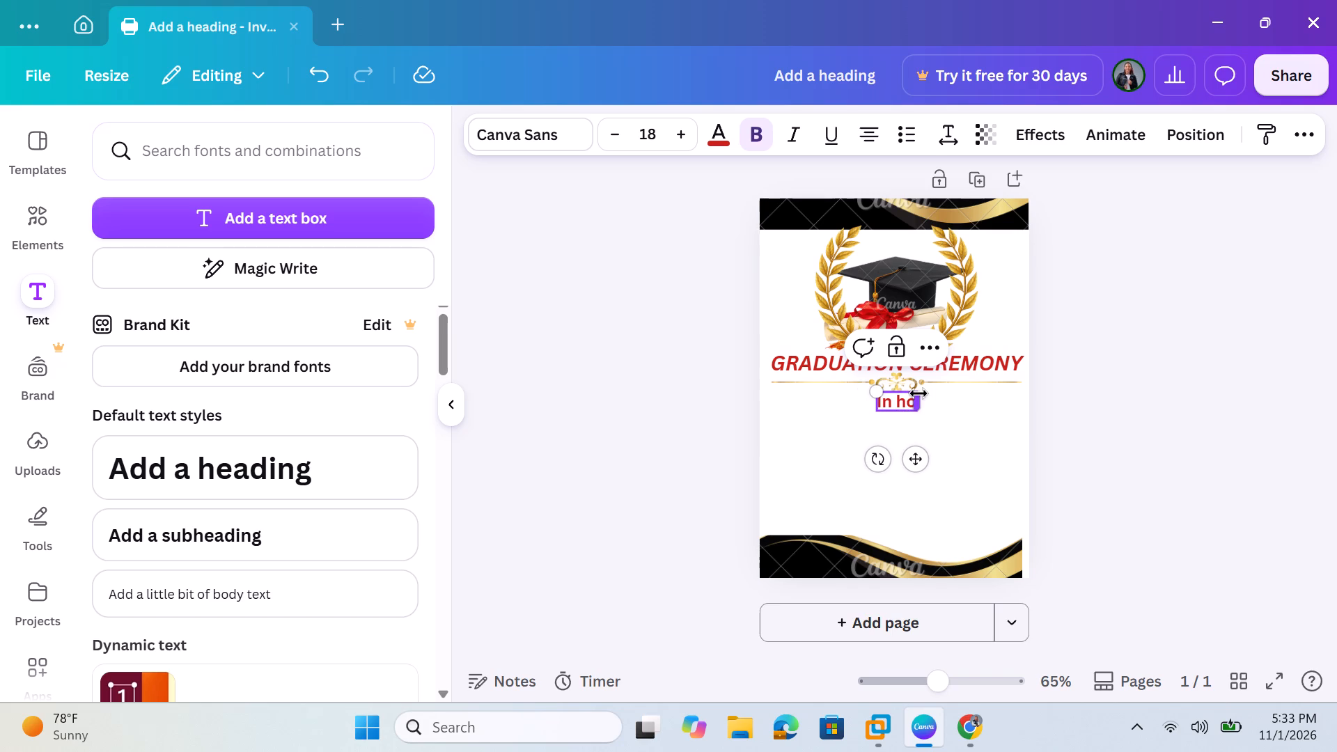
click(918, 393)
click(918, 393)
double_click(918, 393)
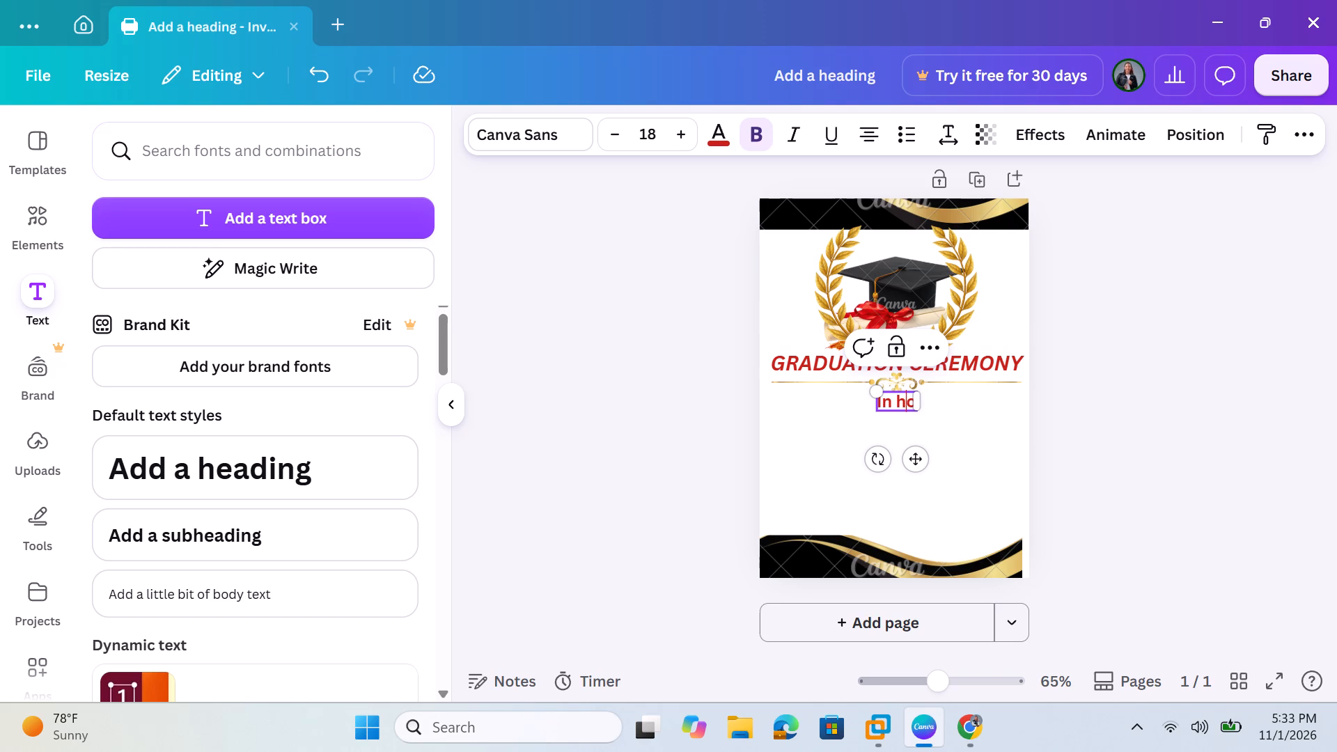
click(910, 402)
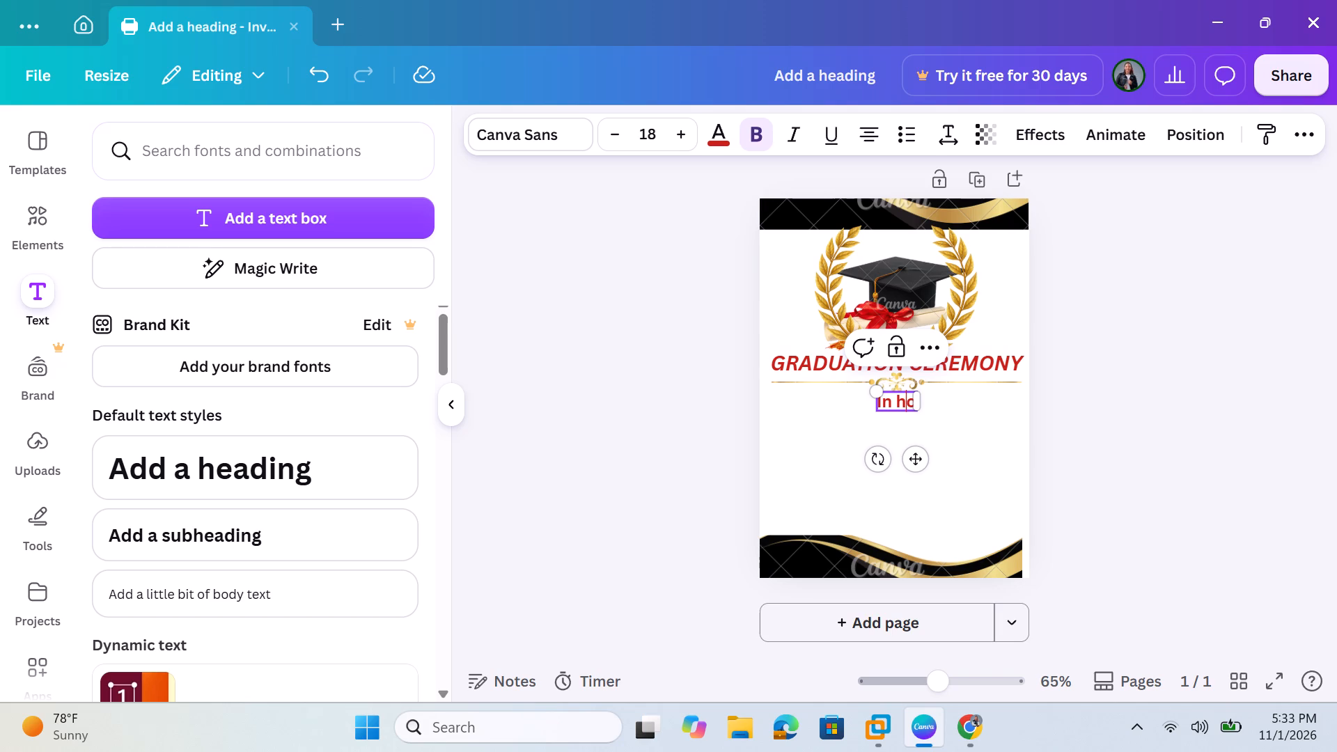
click(913, 402)
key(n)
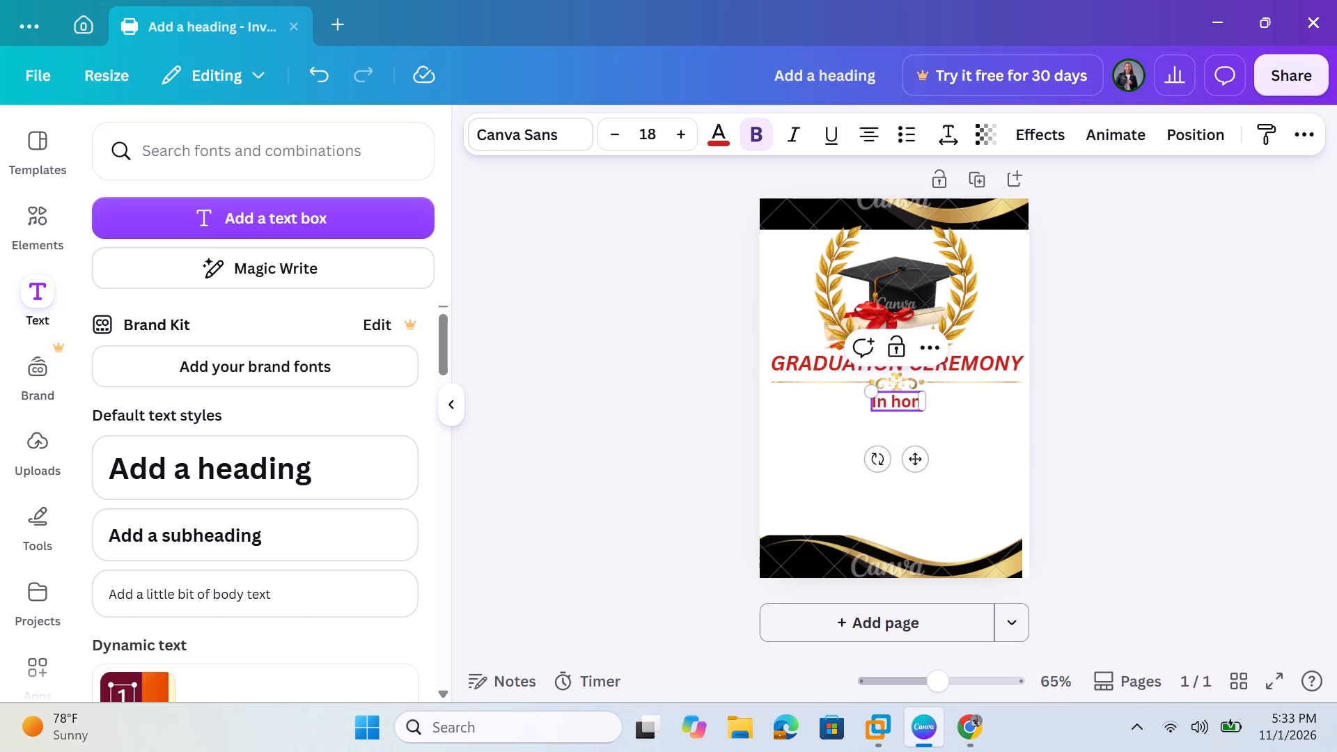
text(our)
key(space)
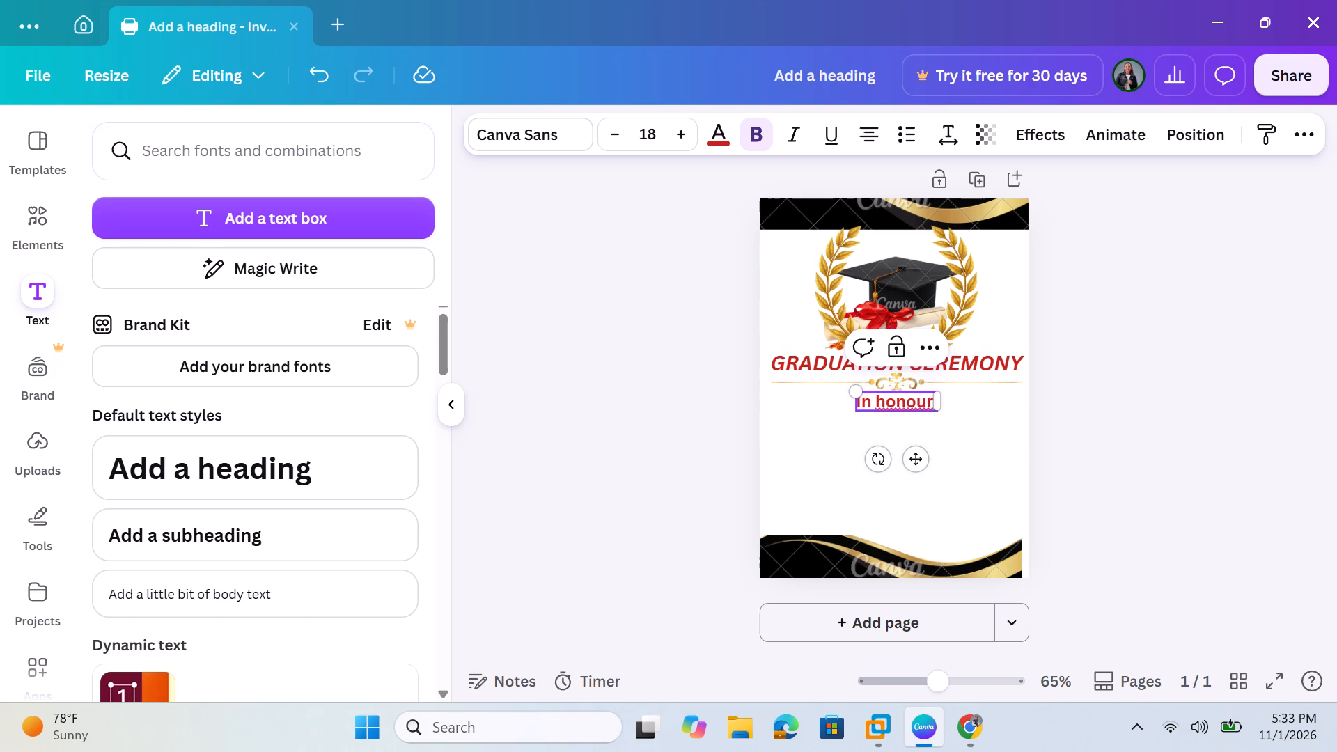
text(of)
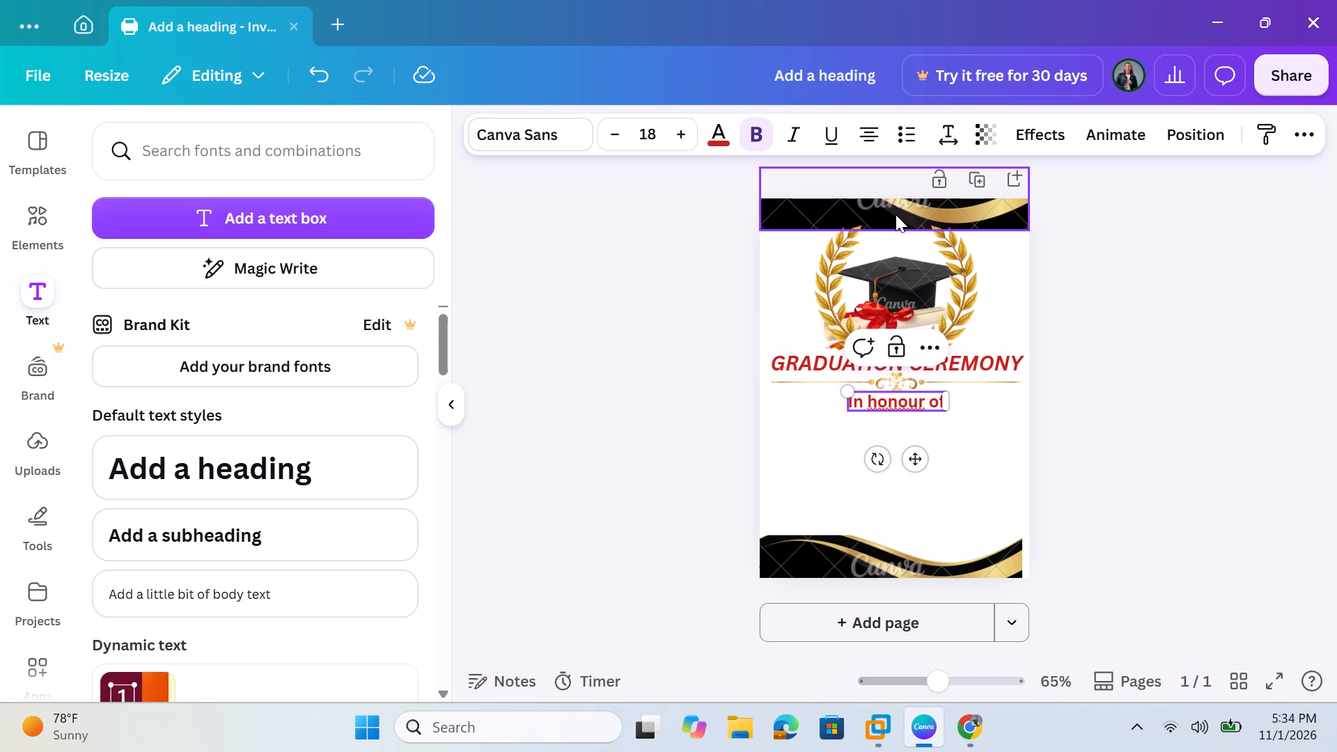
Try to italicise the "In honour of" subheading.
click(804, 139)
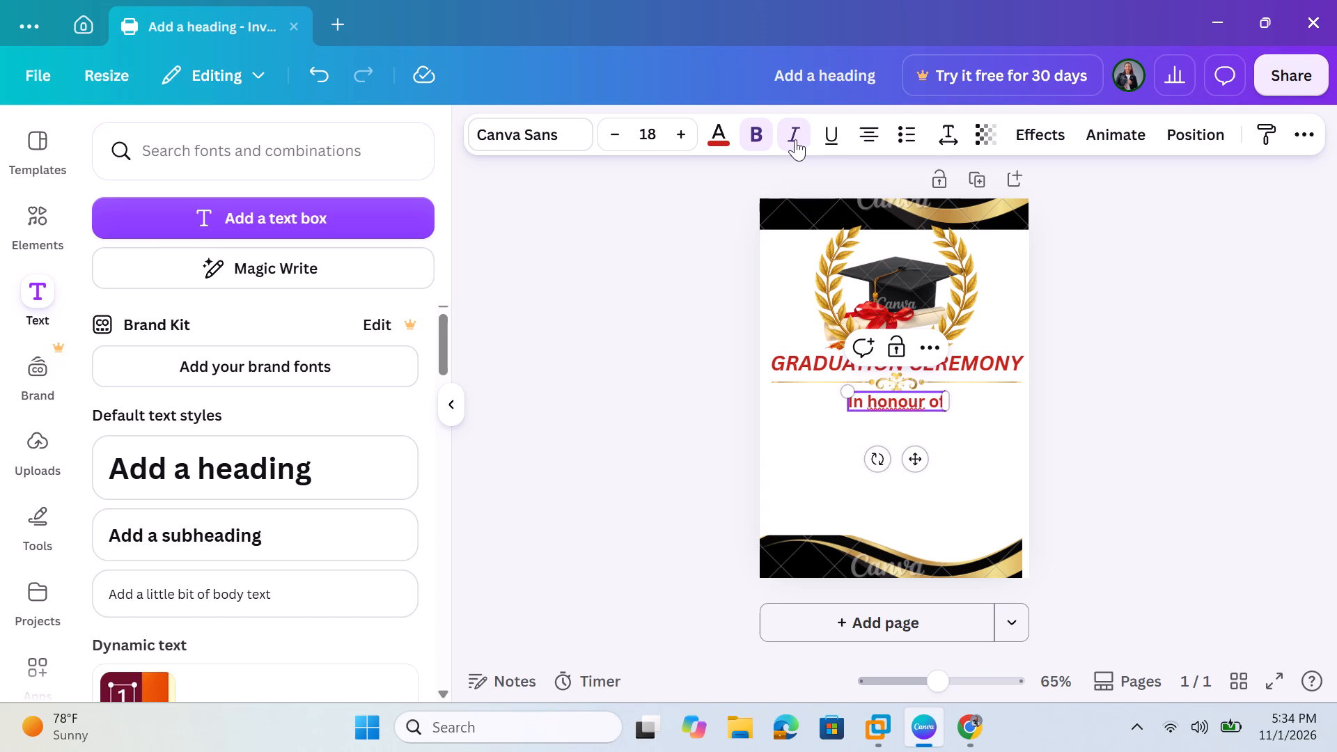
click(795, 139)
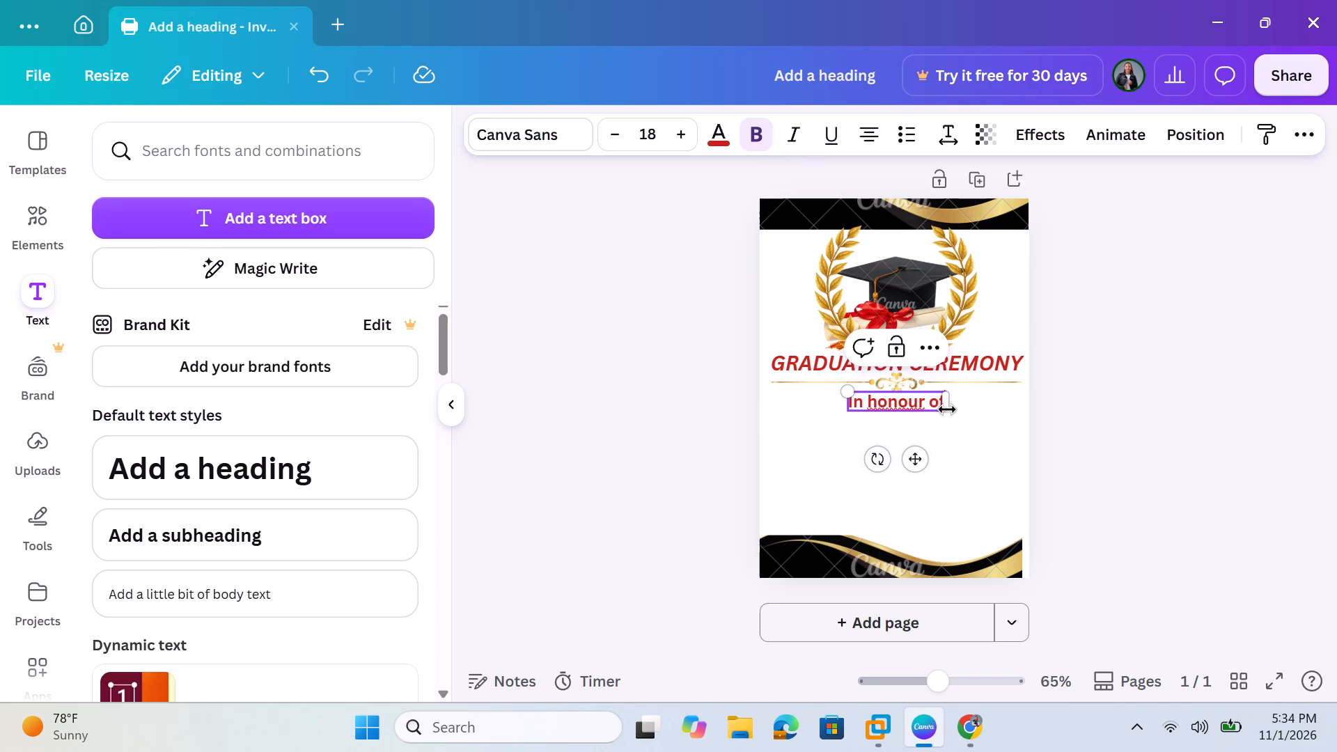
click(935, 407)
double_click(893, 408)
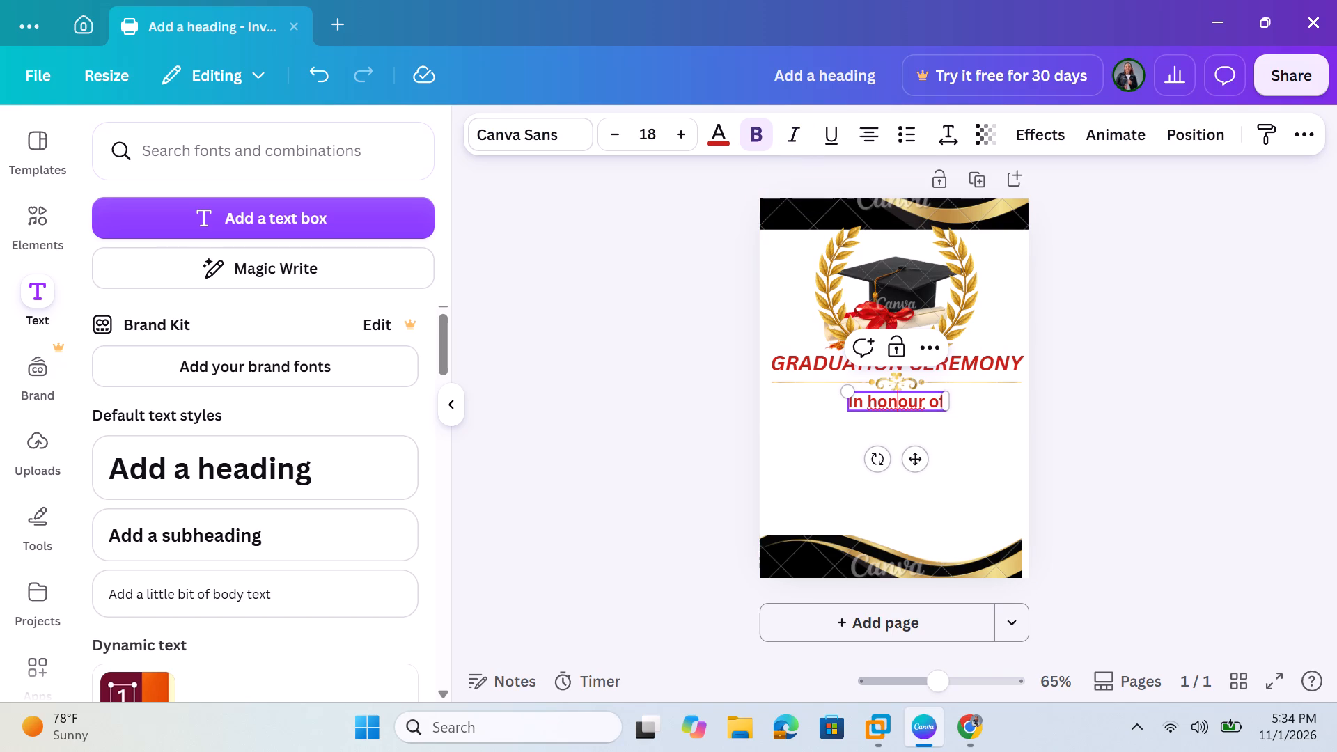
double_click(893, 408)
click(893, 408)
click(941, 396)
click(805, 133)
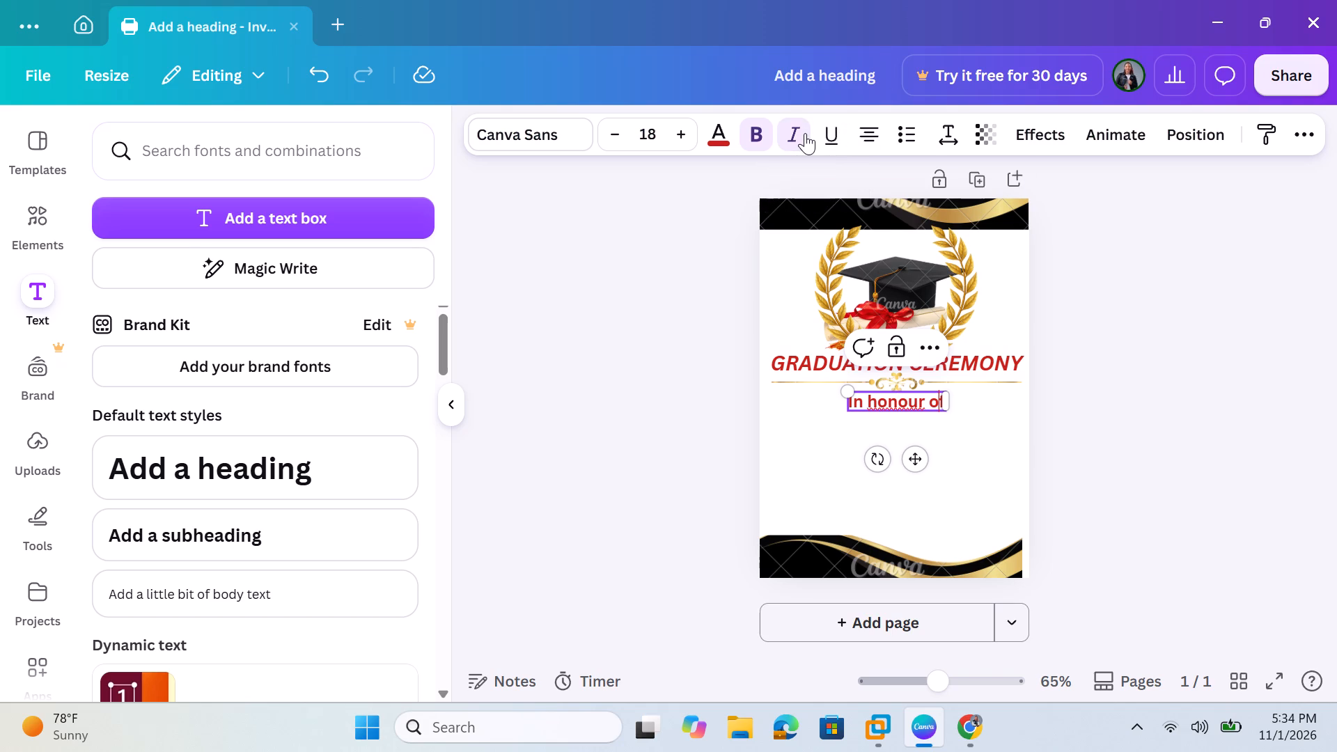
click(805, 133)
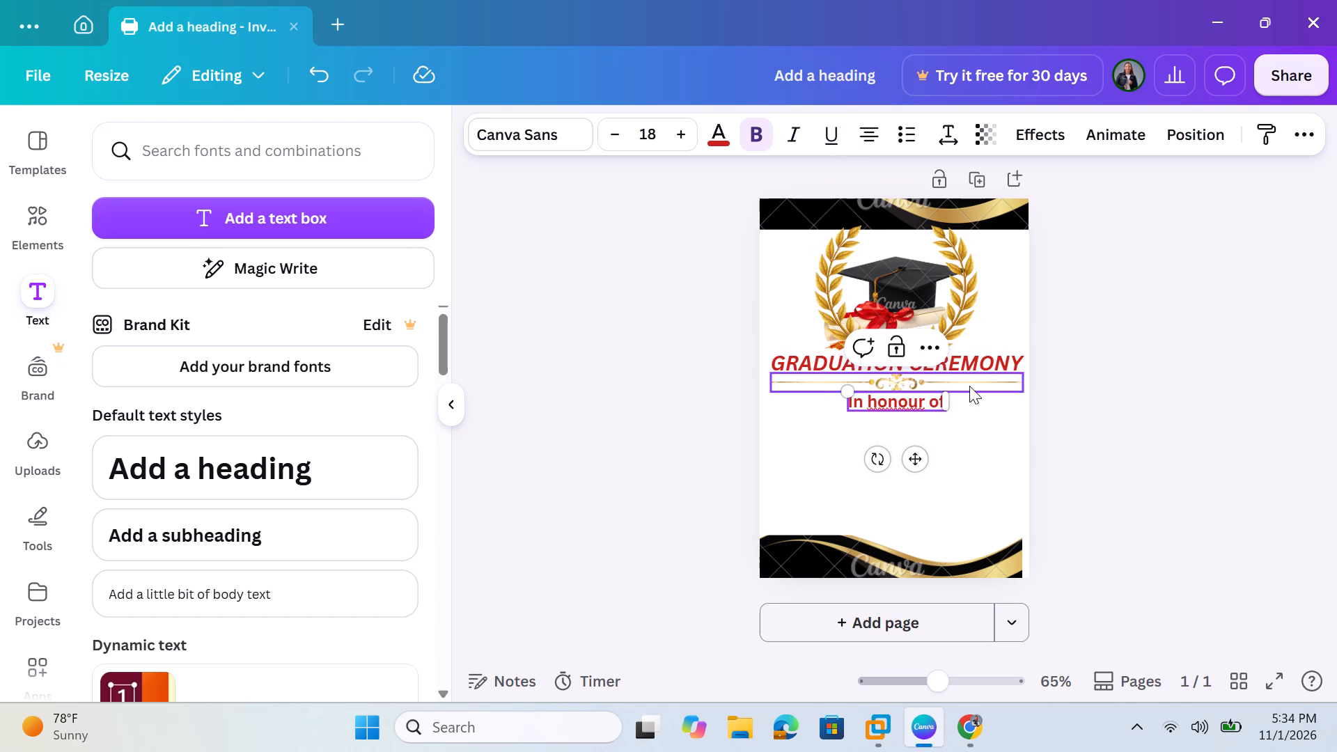
Italicise the whole "In honour of" subheading below the gold divider.
double_click(946, 395)
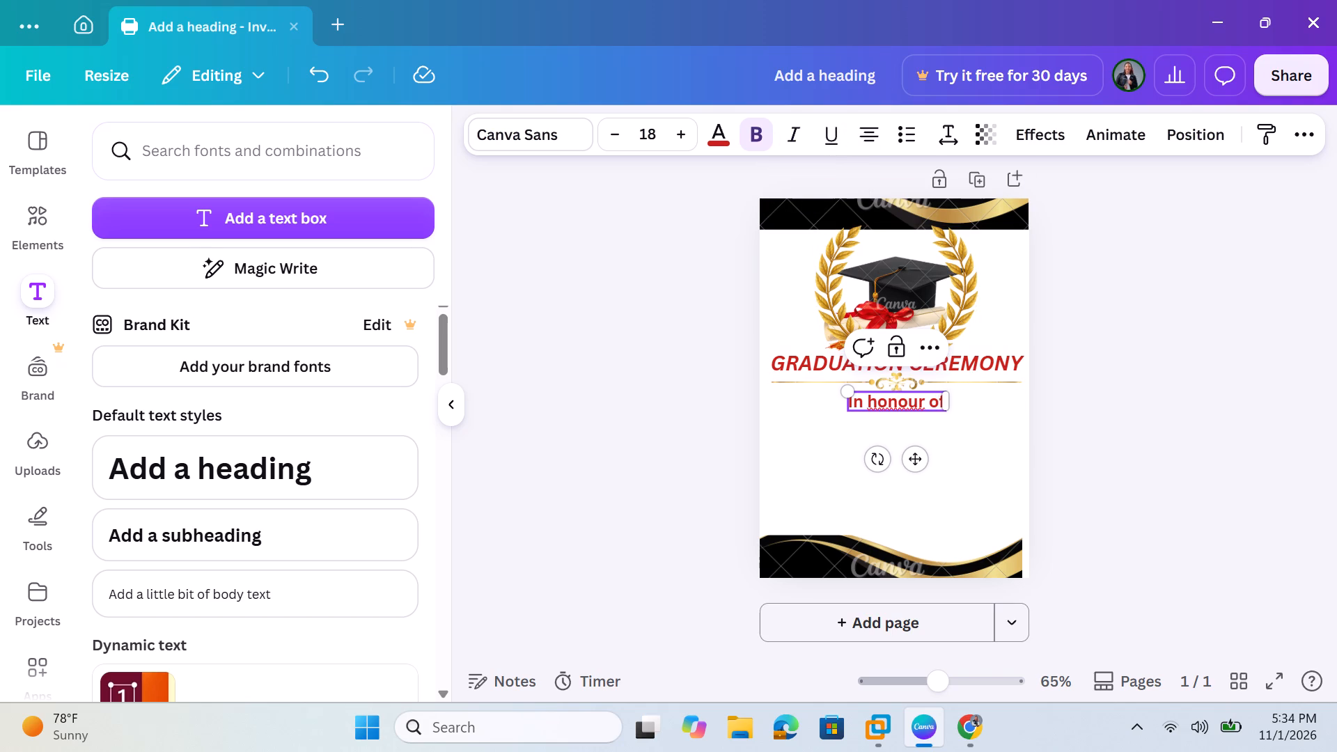
double_click(904, 401)
double_click(904, 401)
double_click(904, 401)
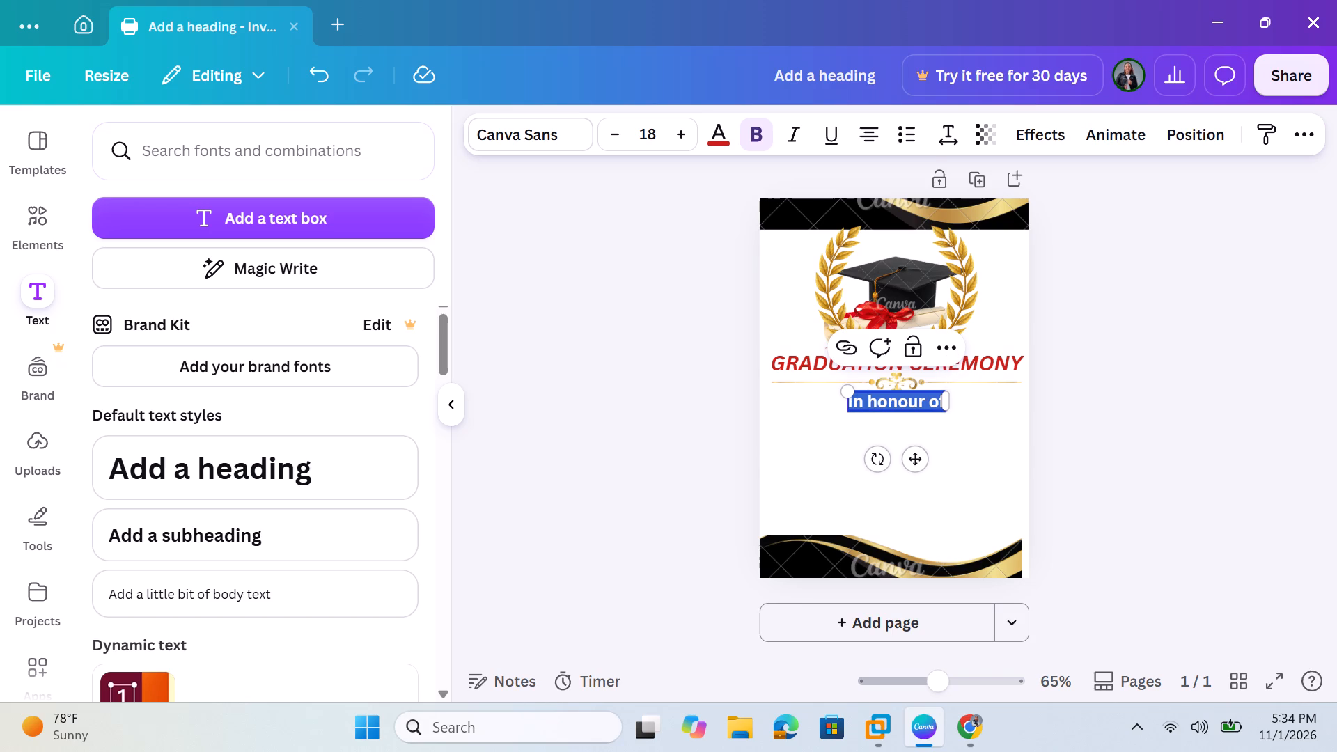
click(802, 132)
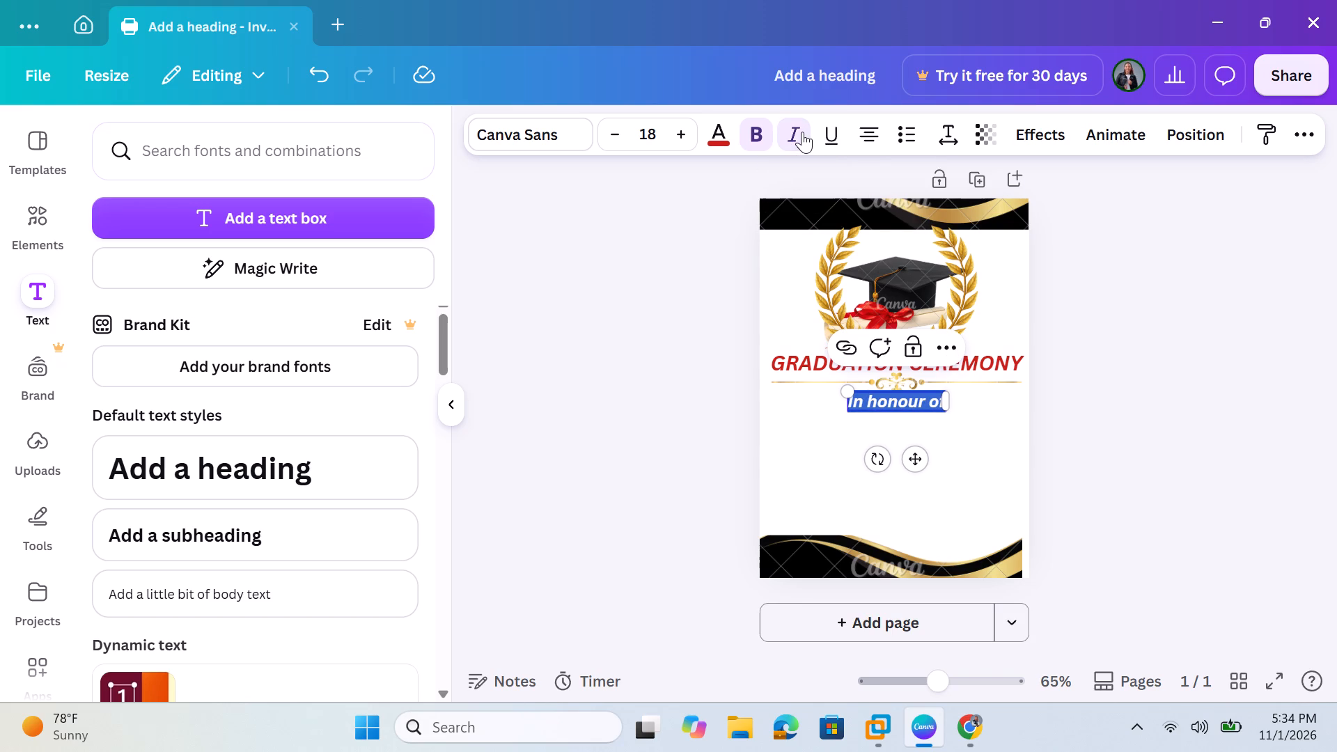
click(802, 132)
click(802, 132)
click(958, 432)
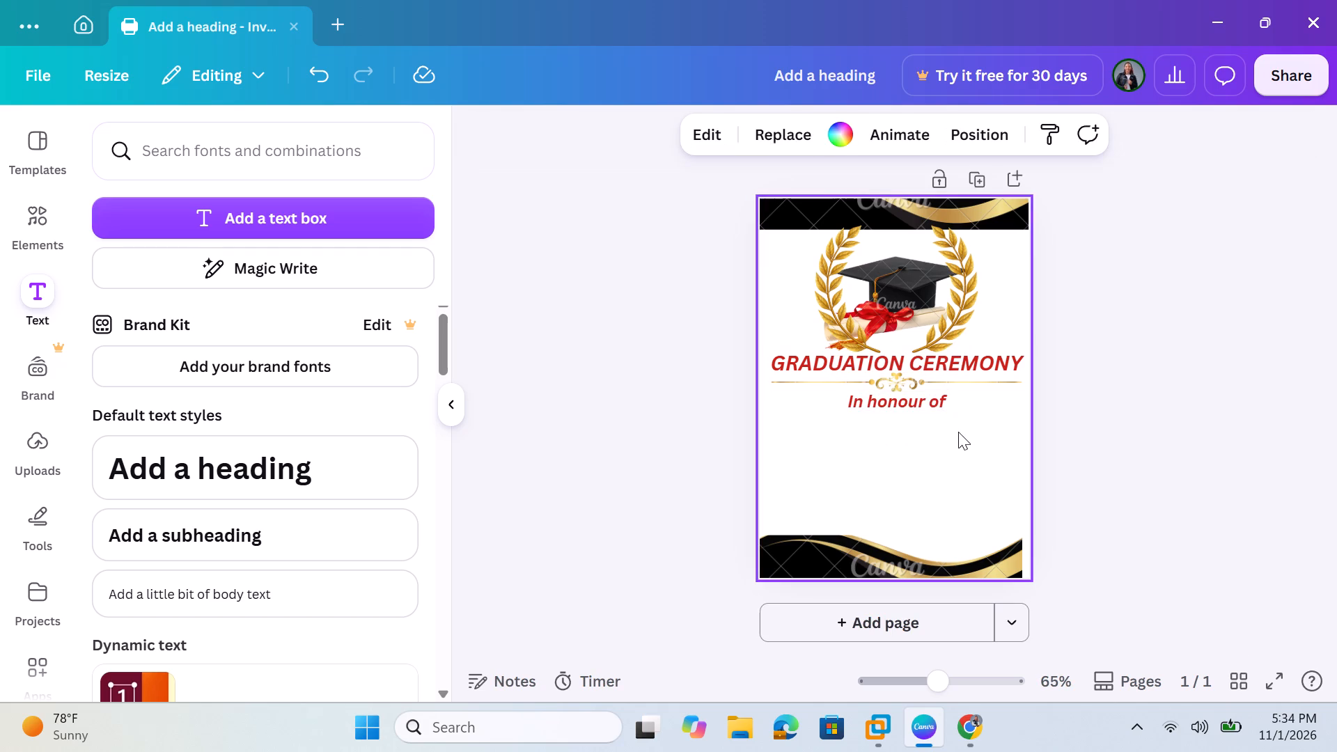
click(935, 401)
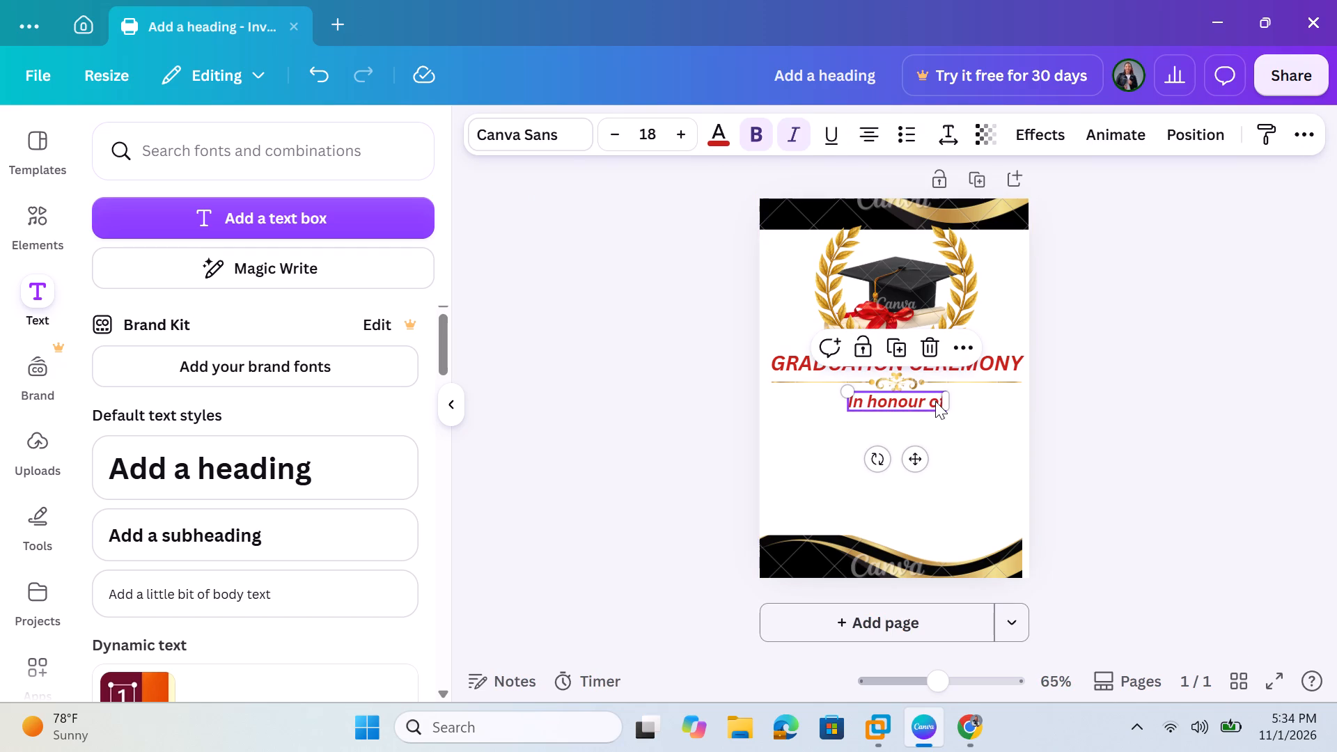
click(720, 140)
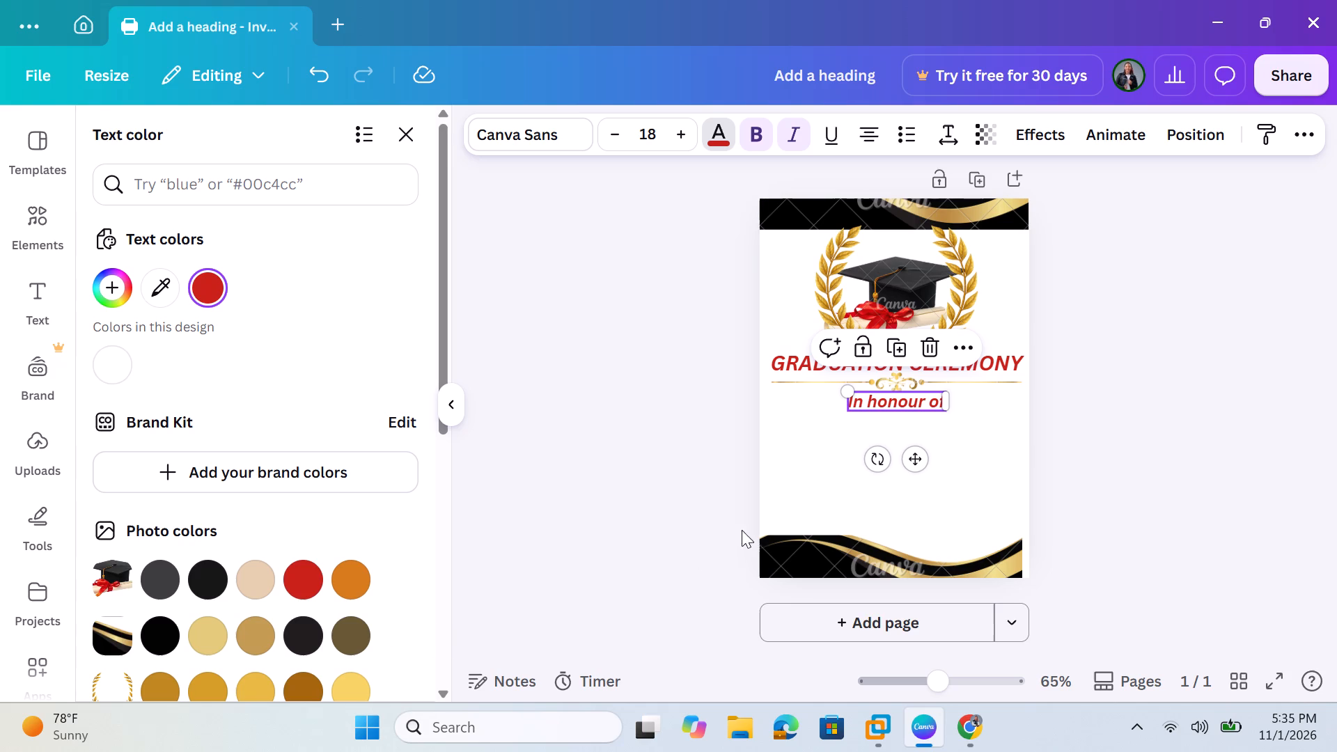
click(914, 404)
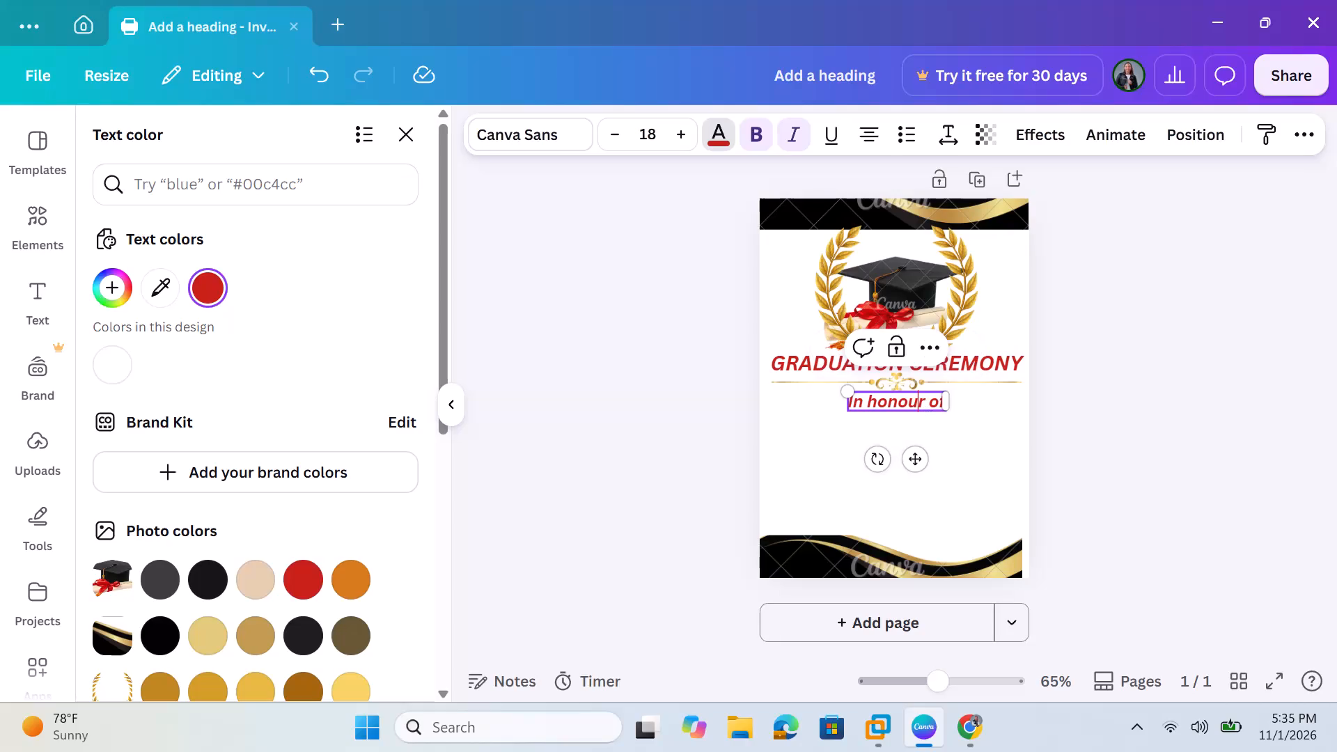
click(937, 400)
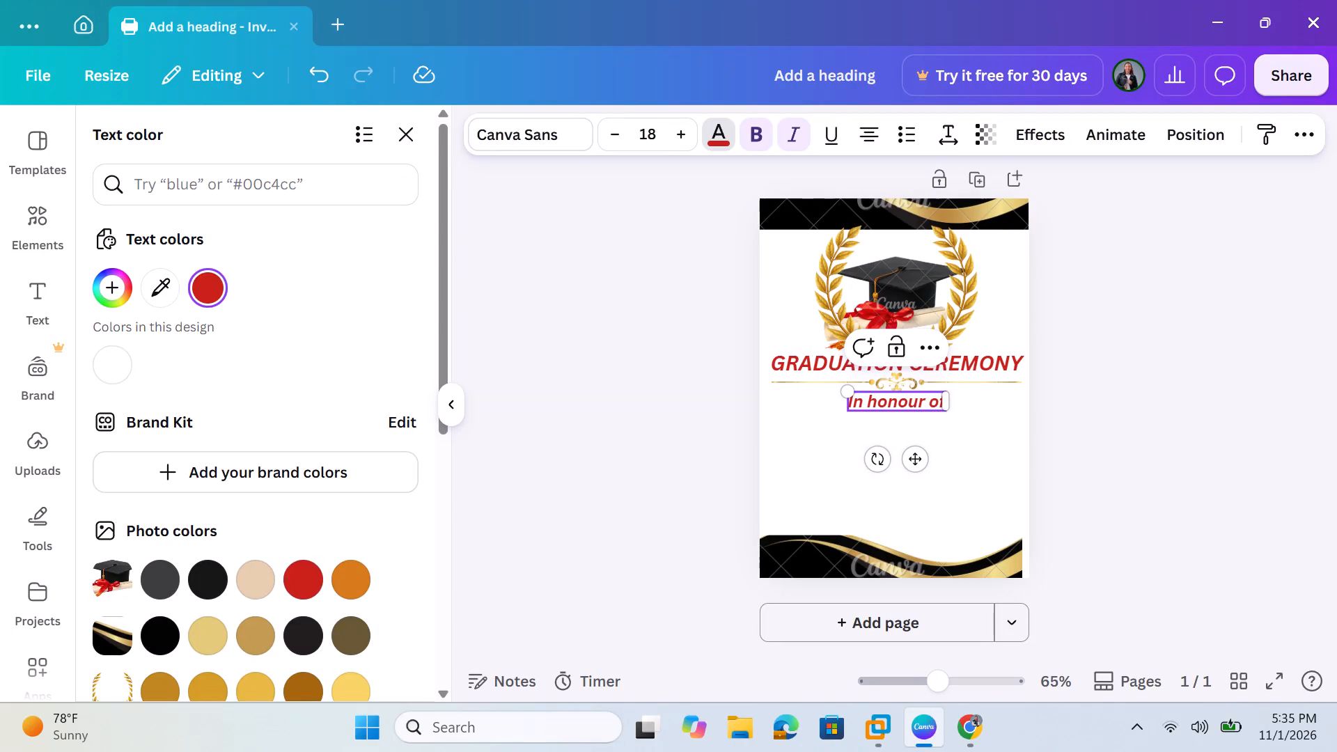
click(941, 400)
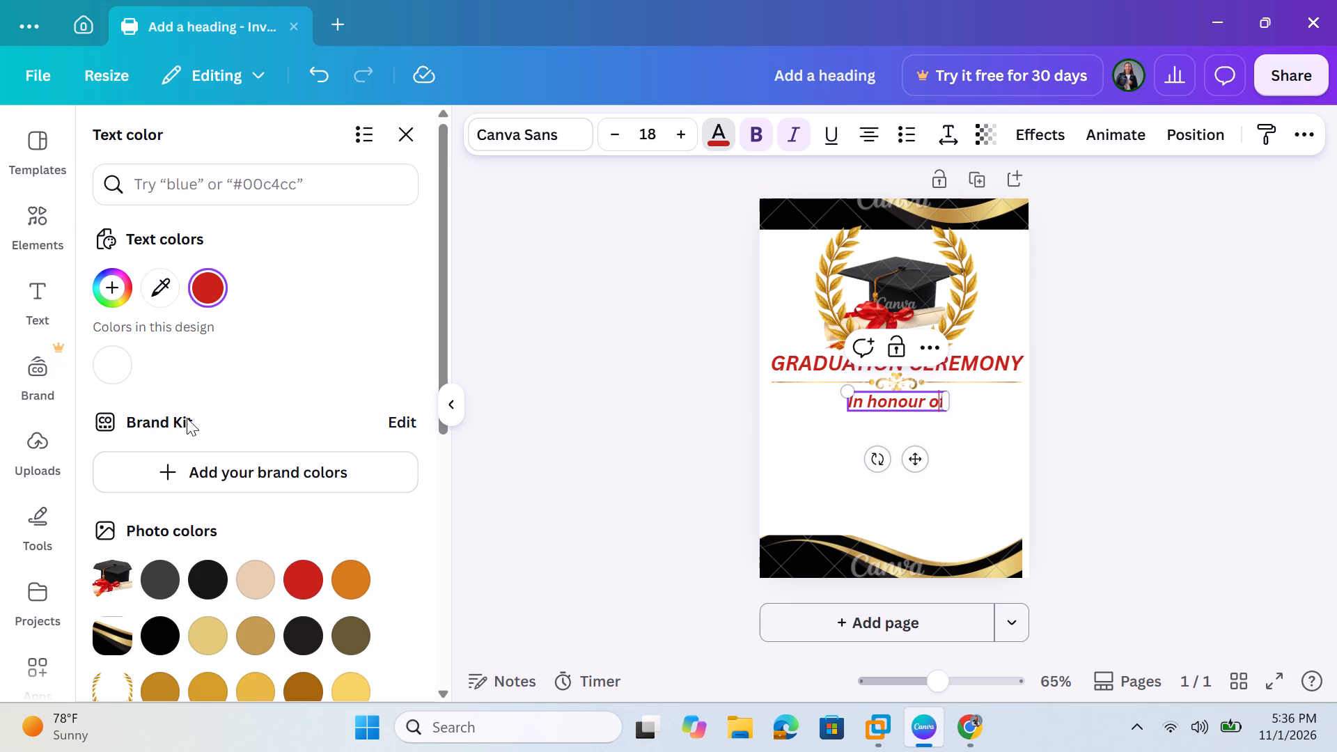
Add a subheading directly below "In honour of" and replace its placeholder text with the graduate's full name in capitals.
click(31, 291)
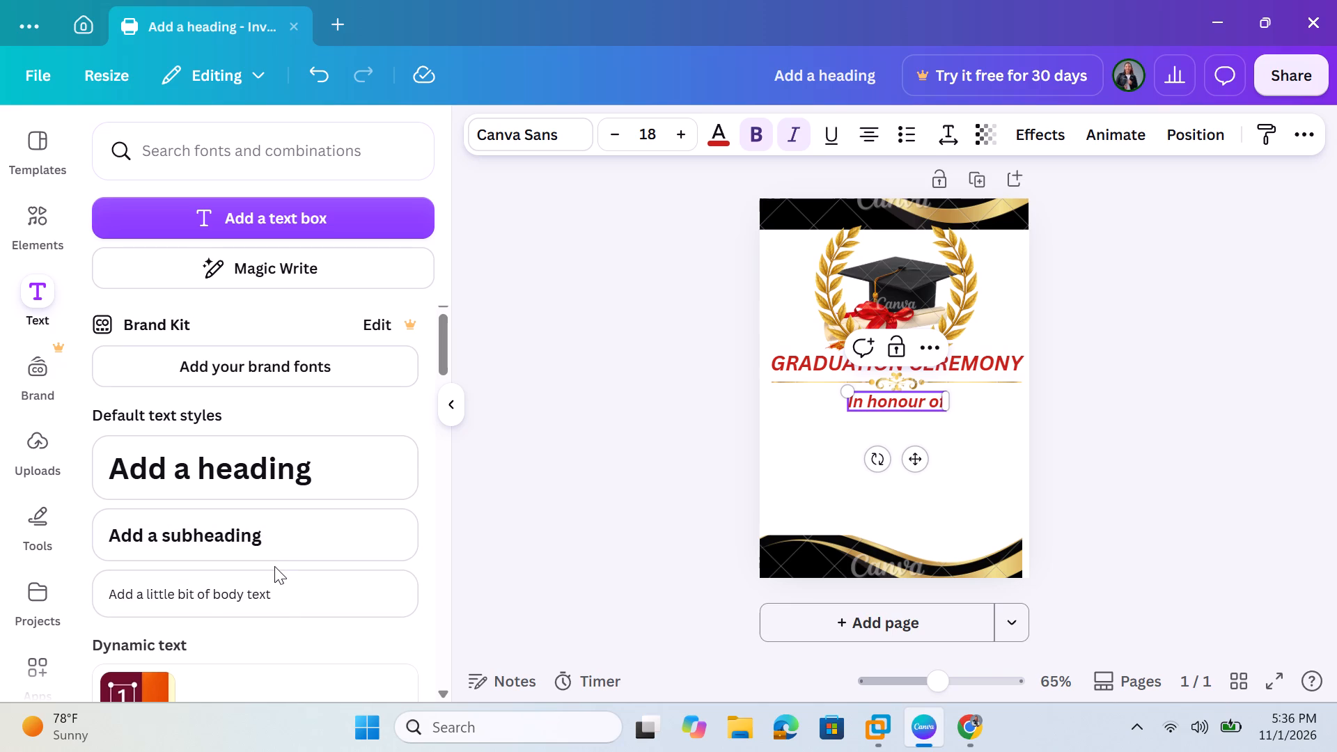
click(294, 535)
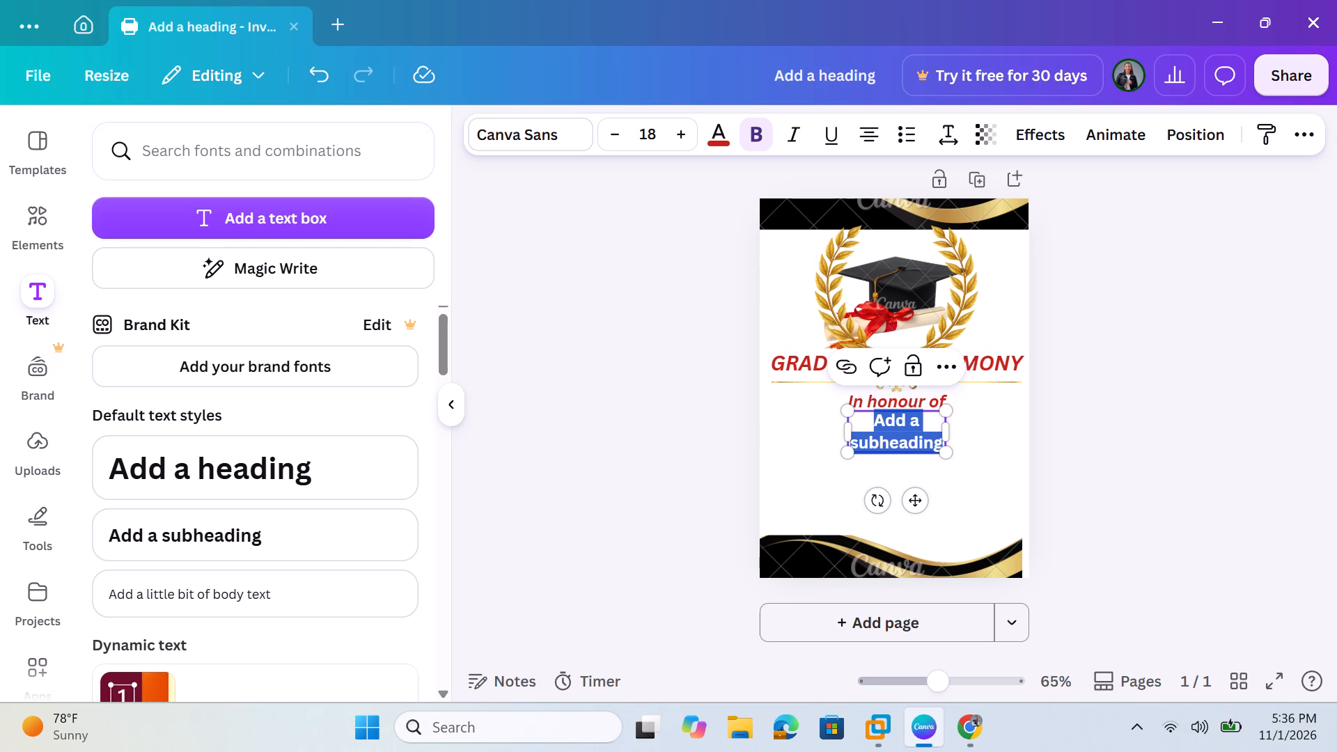
key(BackSpace)
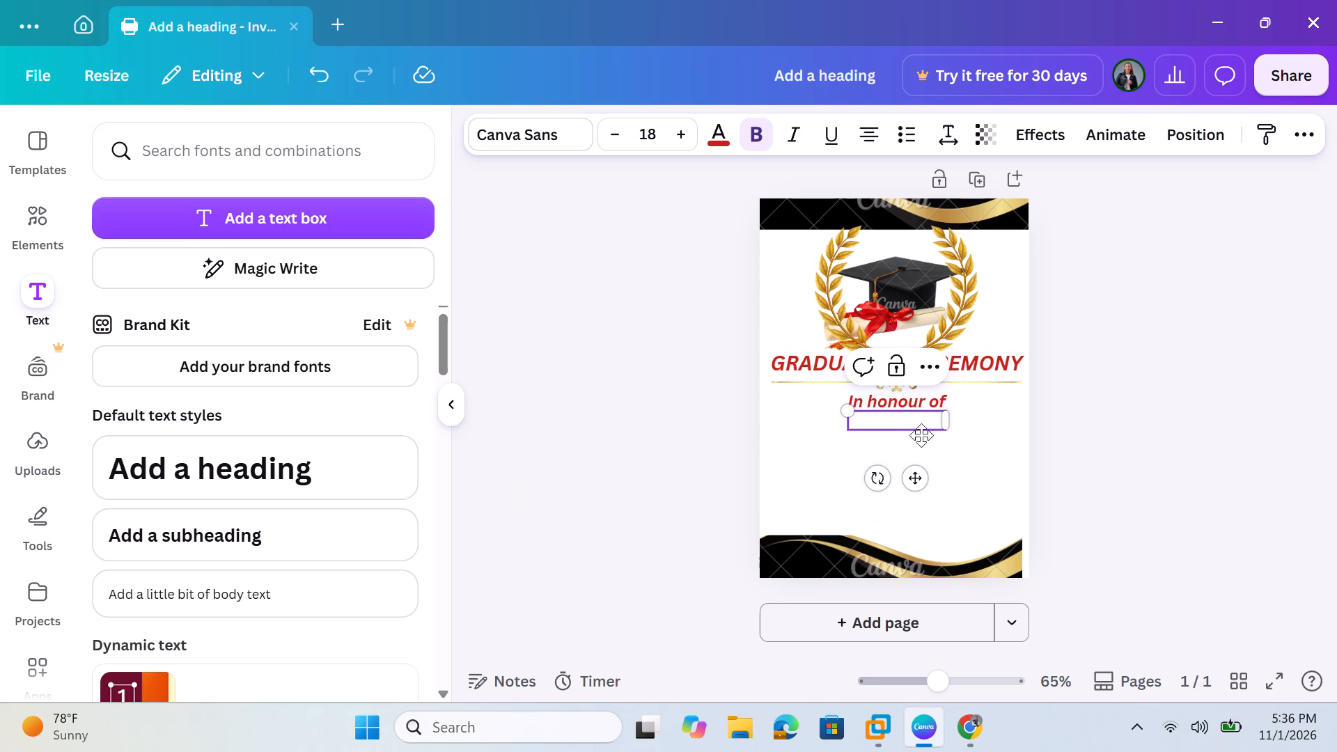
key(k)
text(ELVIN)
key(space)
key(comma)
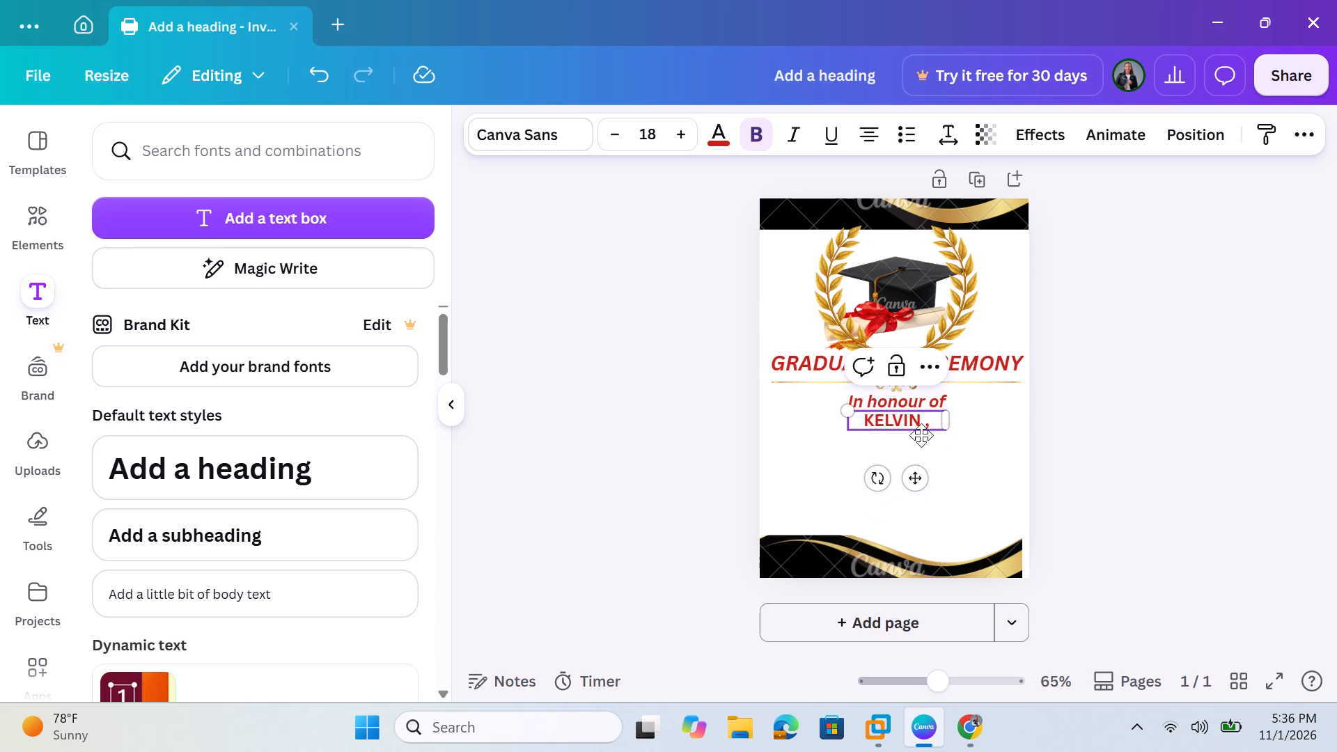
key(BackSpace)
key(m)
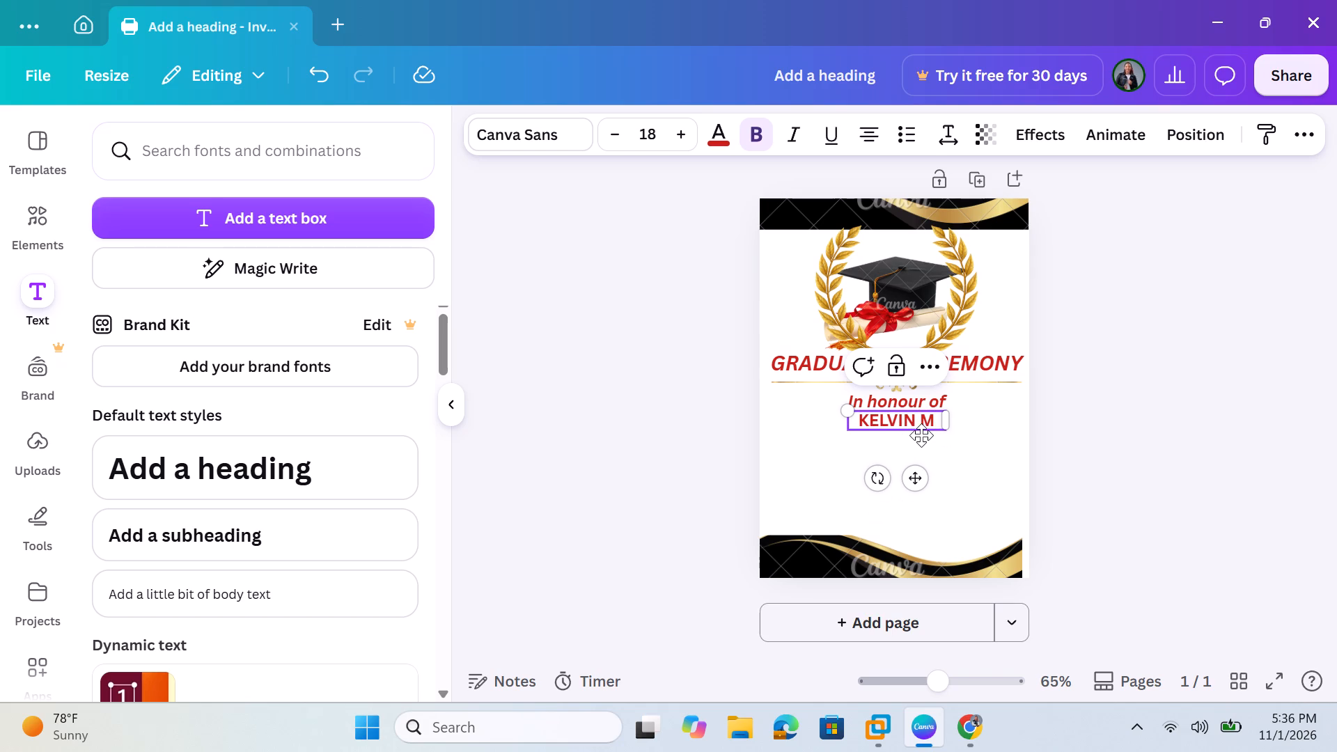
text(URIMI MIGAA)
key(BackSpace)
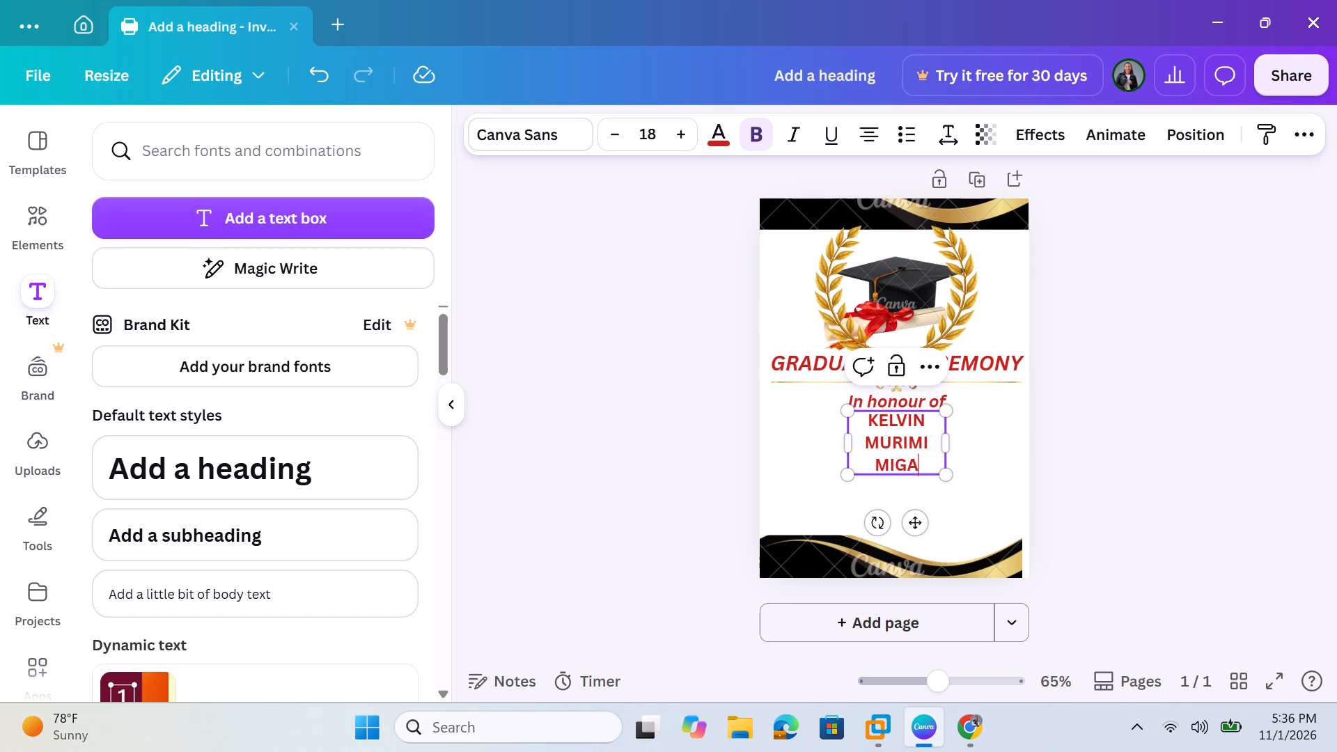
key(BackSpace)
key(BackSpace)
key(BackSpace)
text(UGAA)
Reduce the font size of the graduate's name to 13.
click(620, 132)
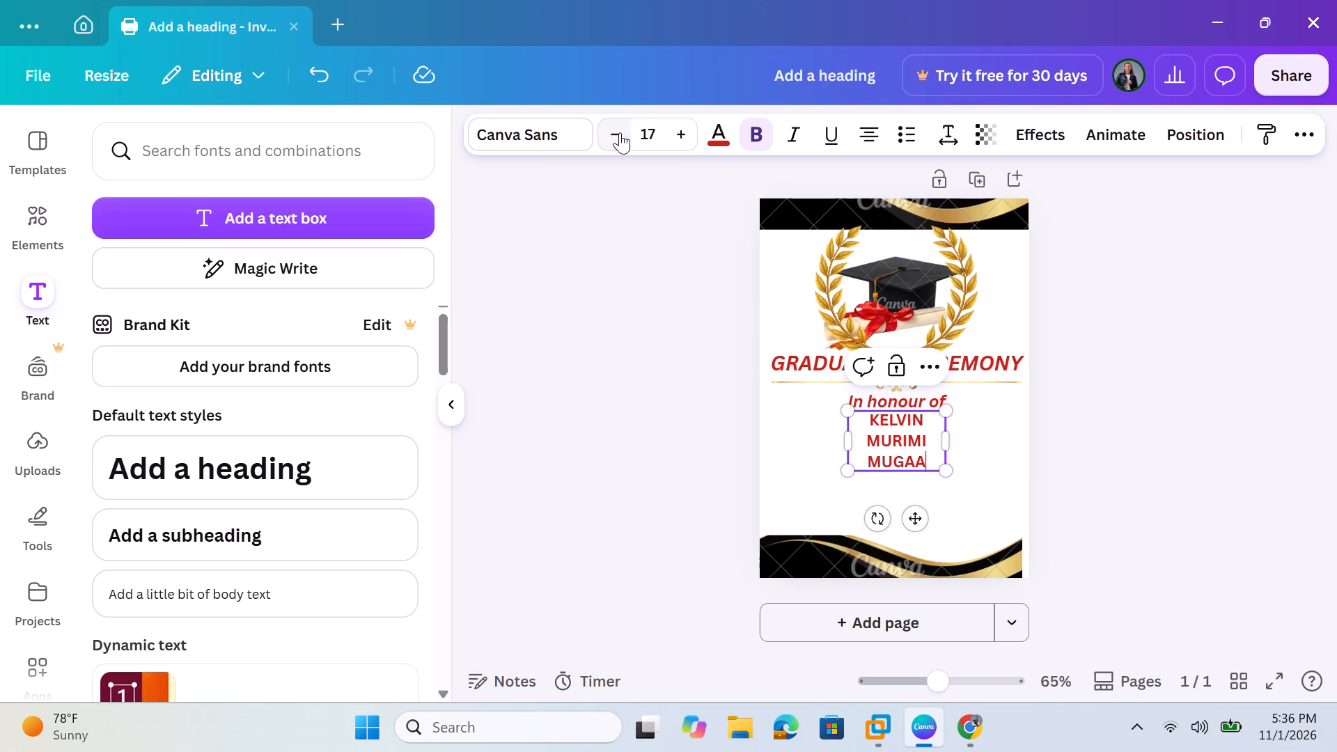
click(620, 132)
triple_click(620, 132)
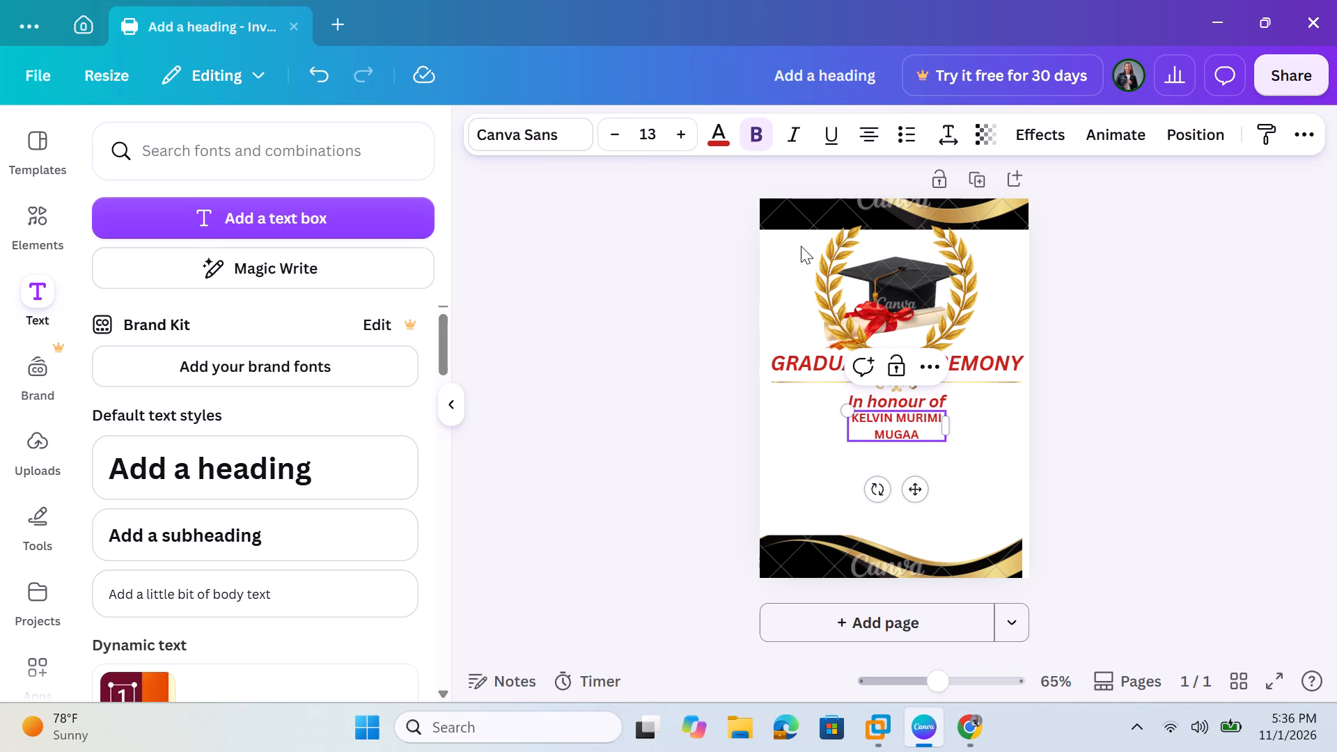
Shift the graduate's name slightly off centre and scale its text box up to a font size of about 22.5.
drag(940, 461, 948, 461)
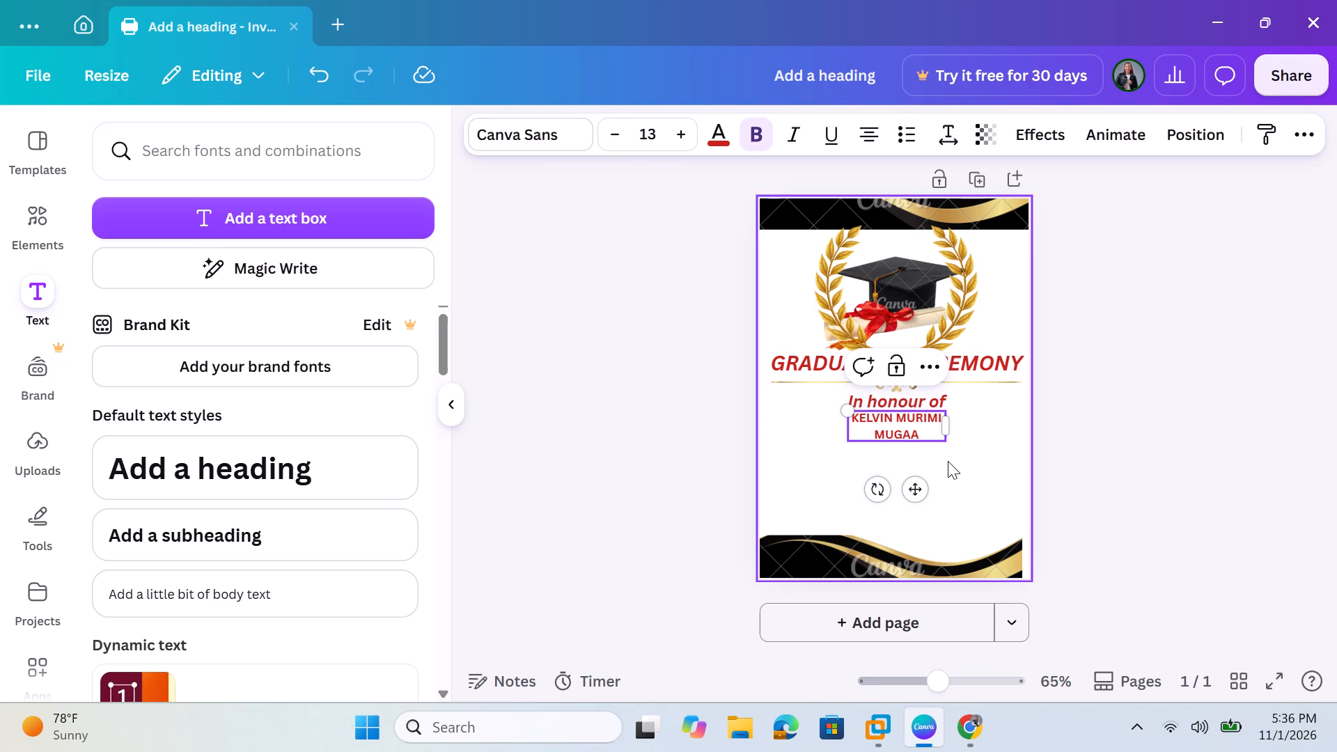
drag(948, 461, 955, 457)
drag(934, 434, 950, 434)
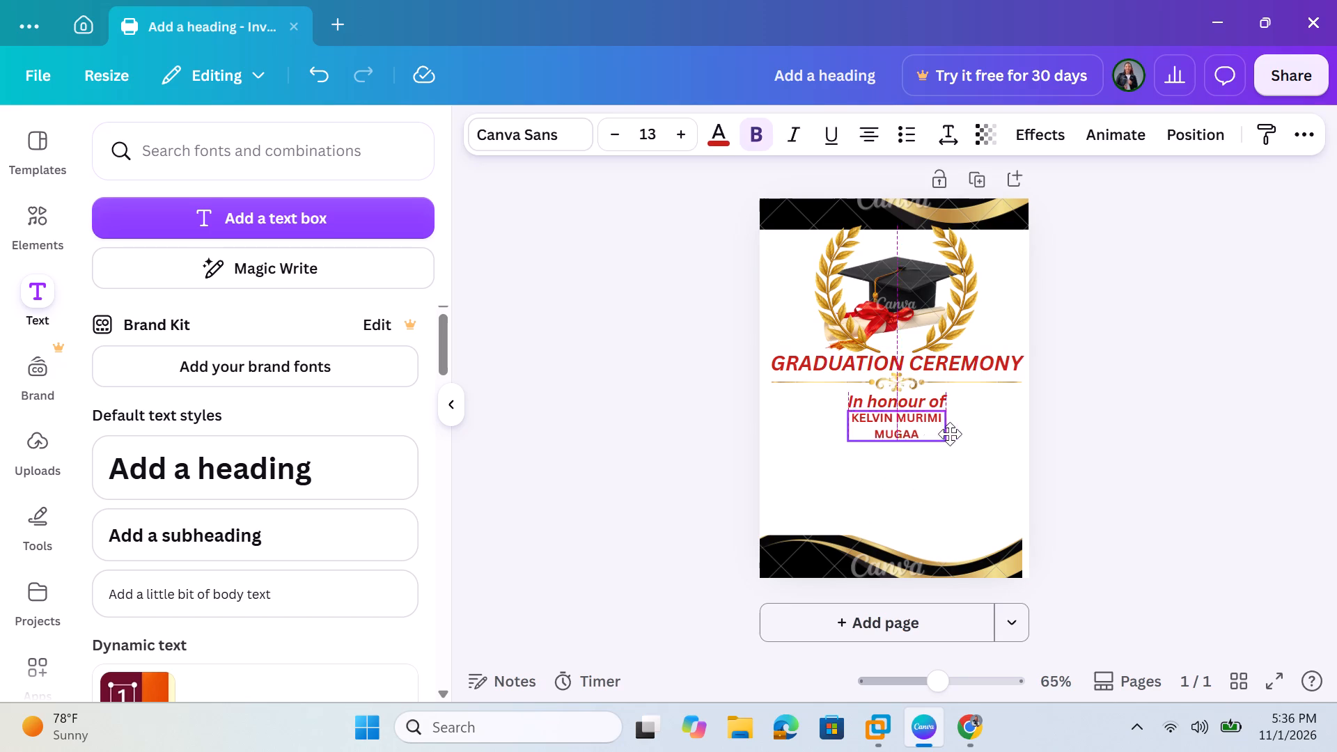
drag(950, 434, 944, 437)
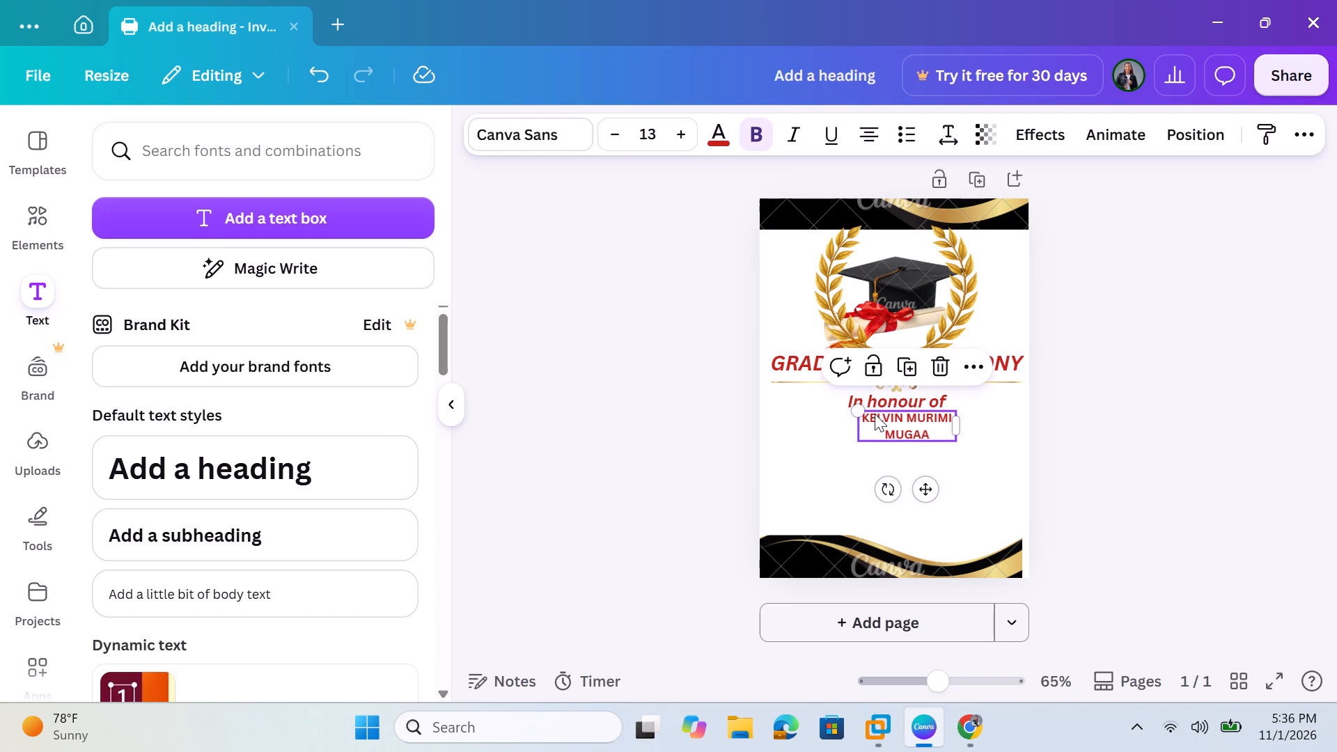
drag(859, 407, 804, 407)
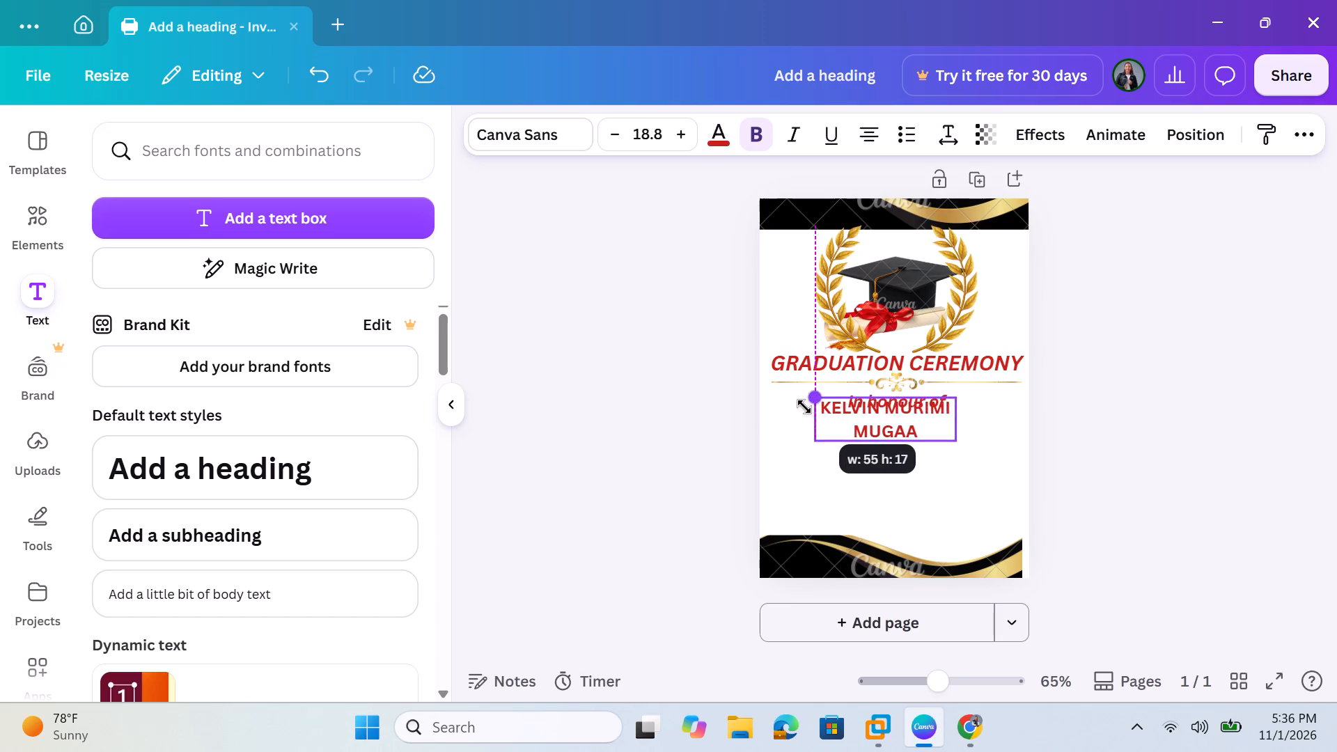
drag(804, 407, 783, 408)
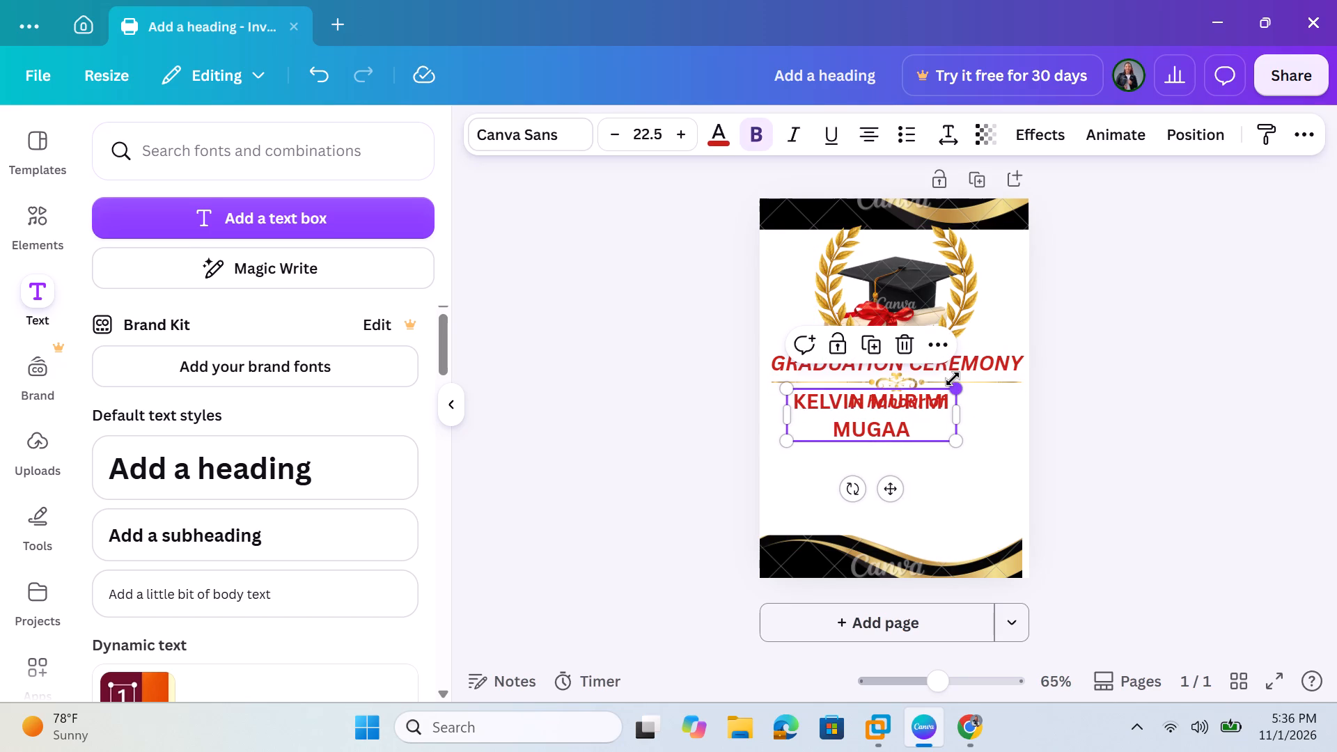
Scale the graduate's name text box down to a font size of about 13.5, clear of the "In honour of" line.
drag(955, 382, 955, 399)
drag(955, 395, 949, 410)
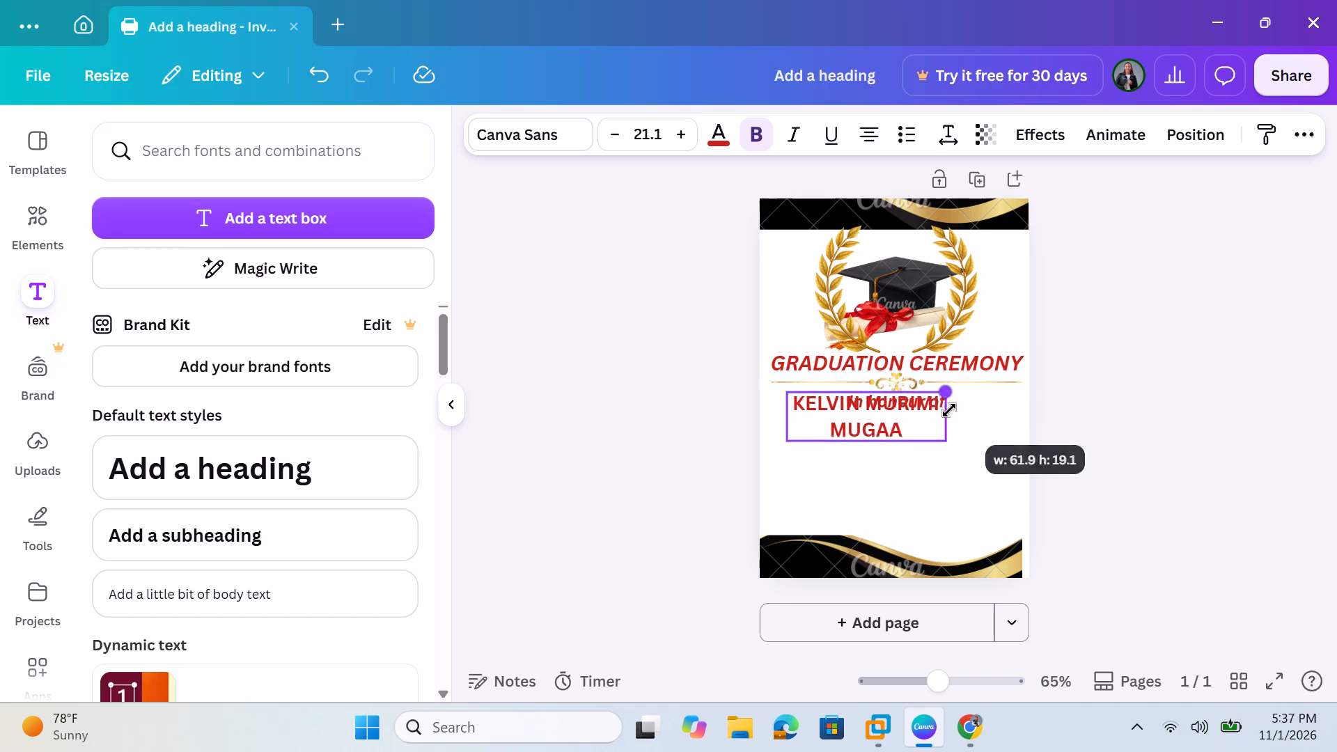
drag(949, 410, 915, 468)
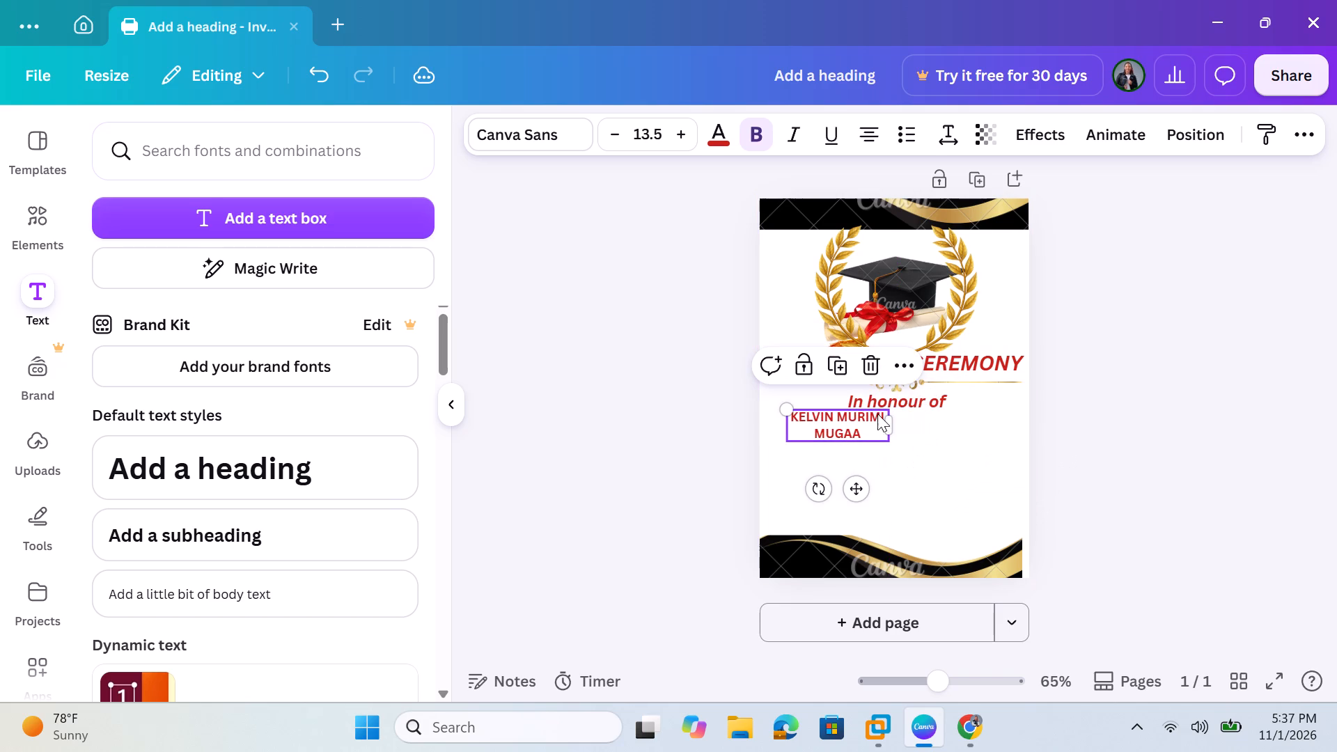
Move the graduate's name slightly lower beneath "In honour of" and widen its text box so the name fits on one line.
drag(884, 416, 912, 429)
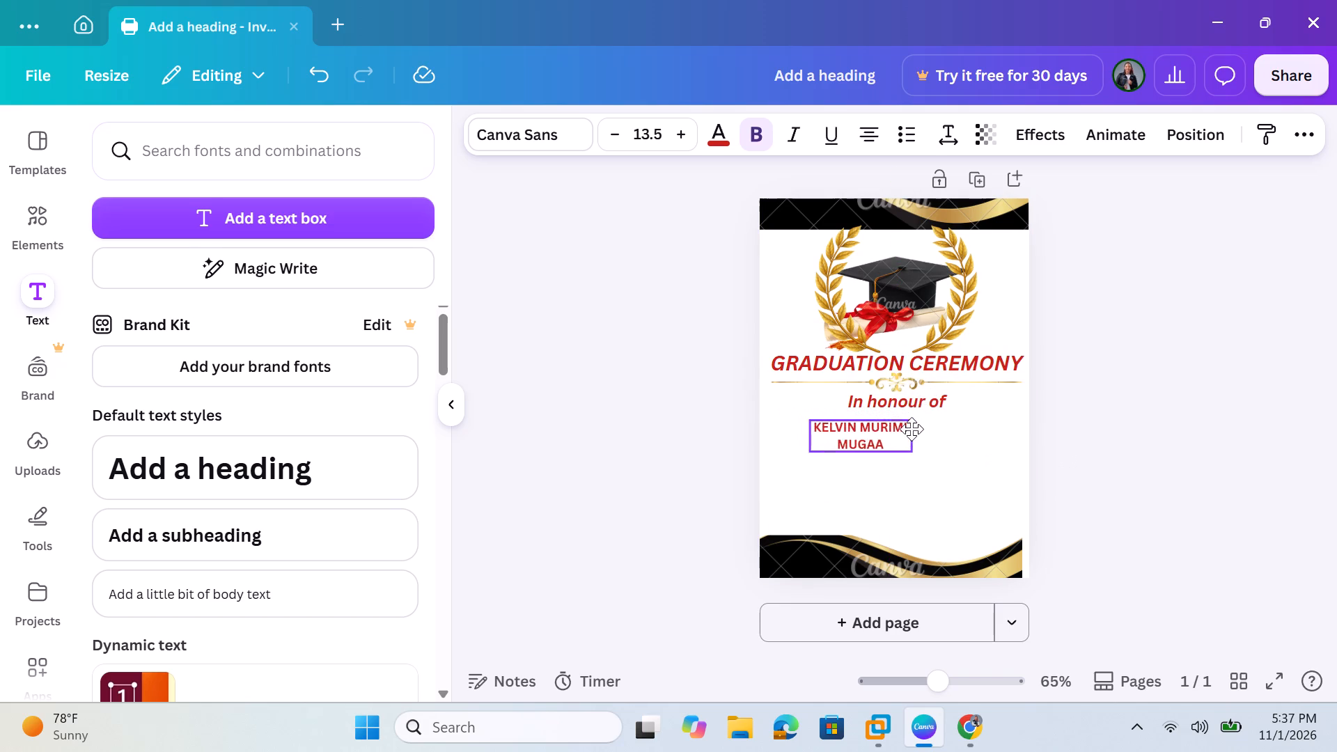
drag(912, 429, 912, 424)
drag(917, 428, 992, 422)
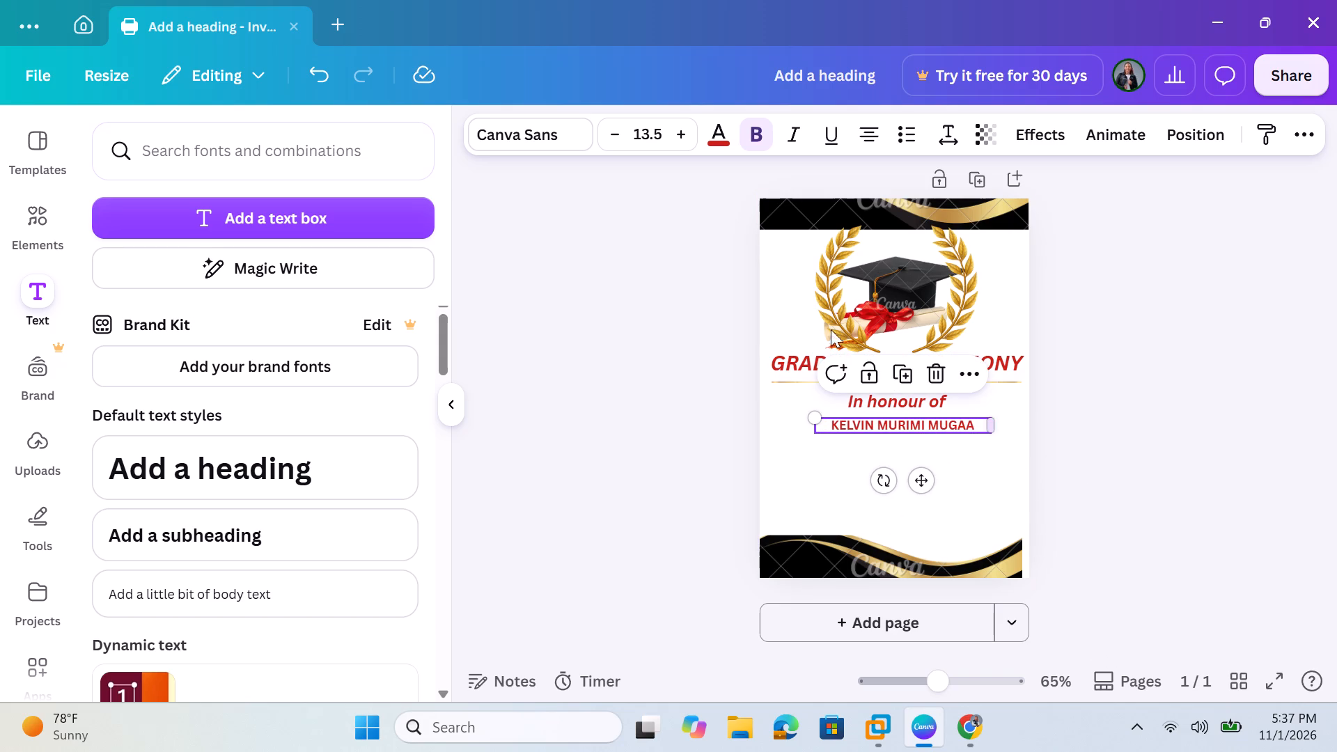
Examine the available fonts for the graduate's name, from the recommended to the popular ones.
click(893, 420)
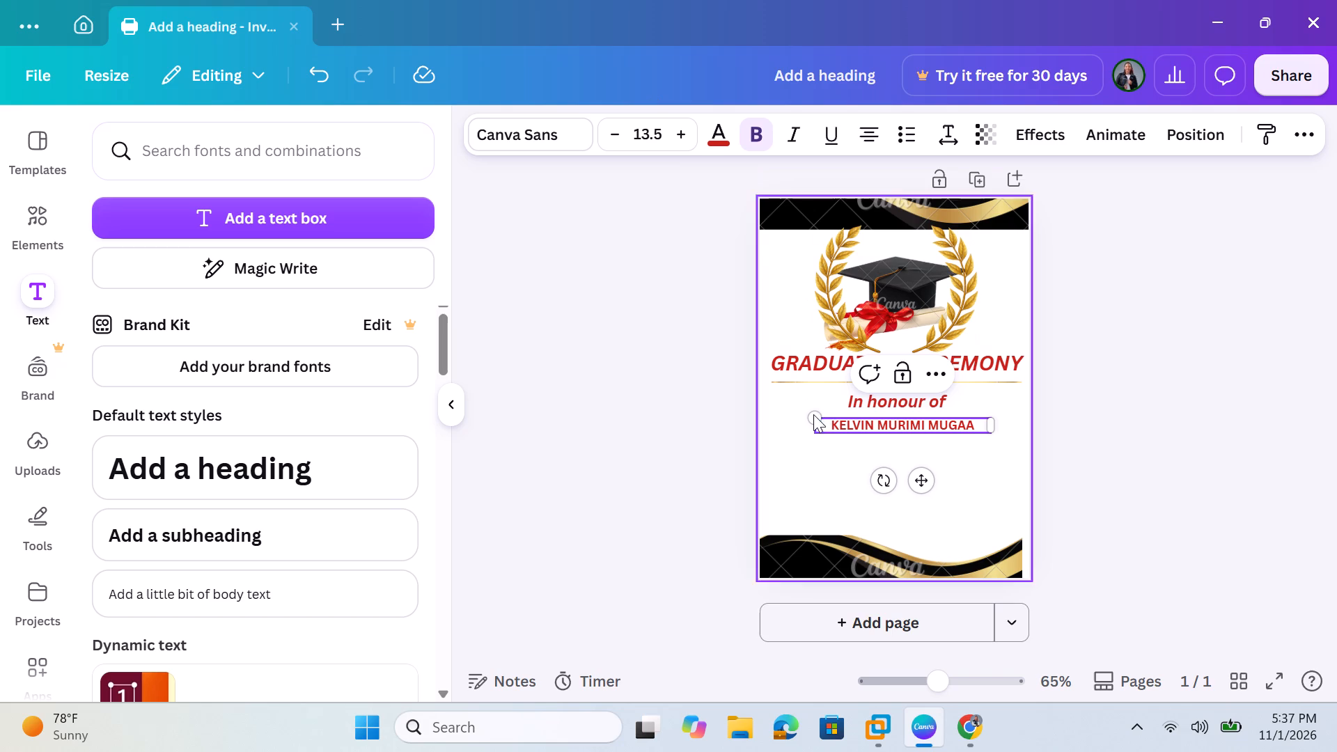
click(830, 430)
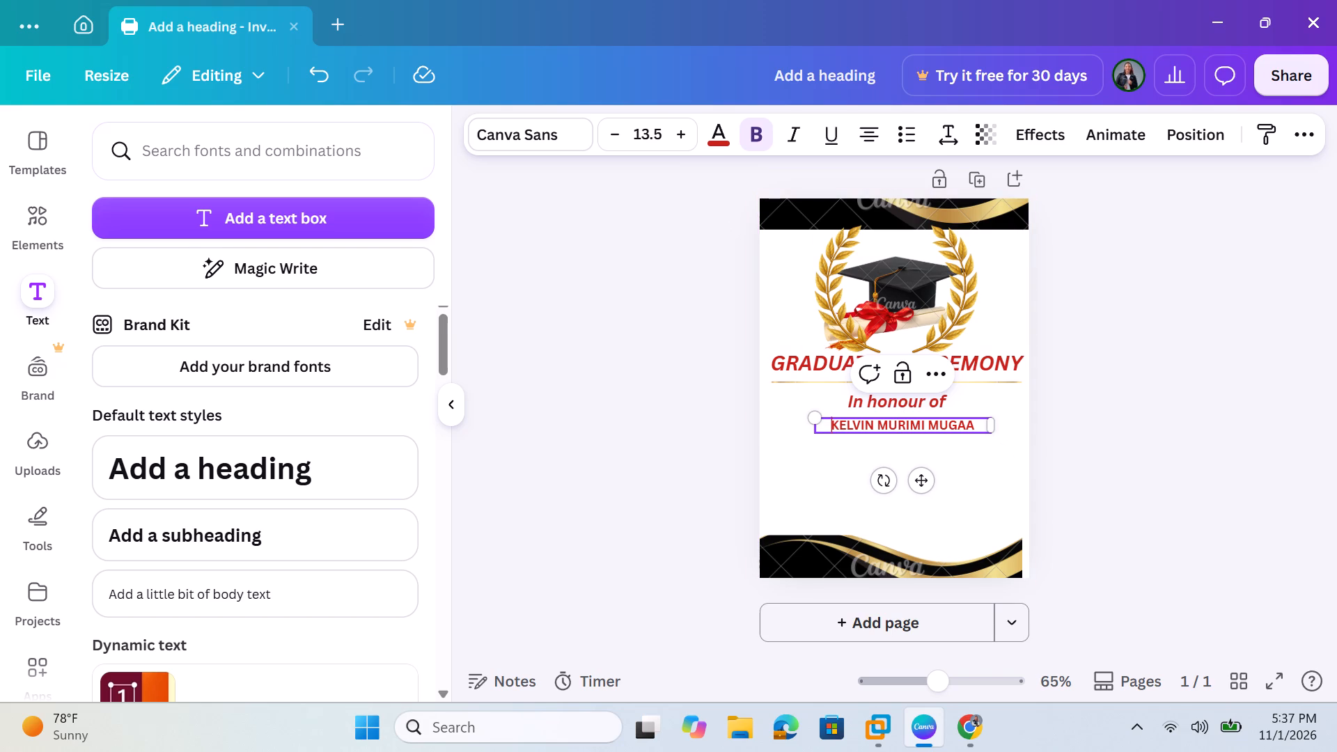
click(562, 125)
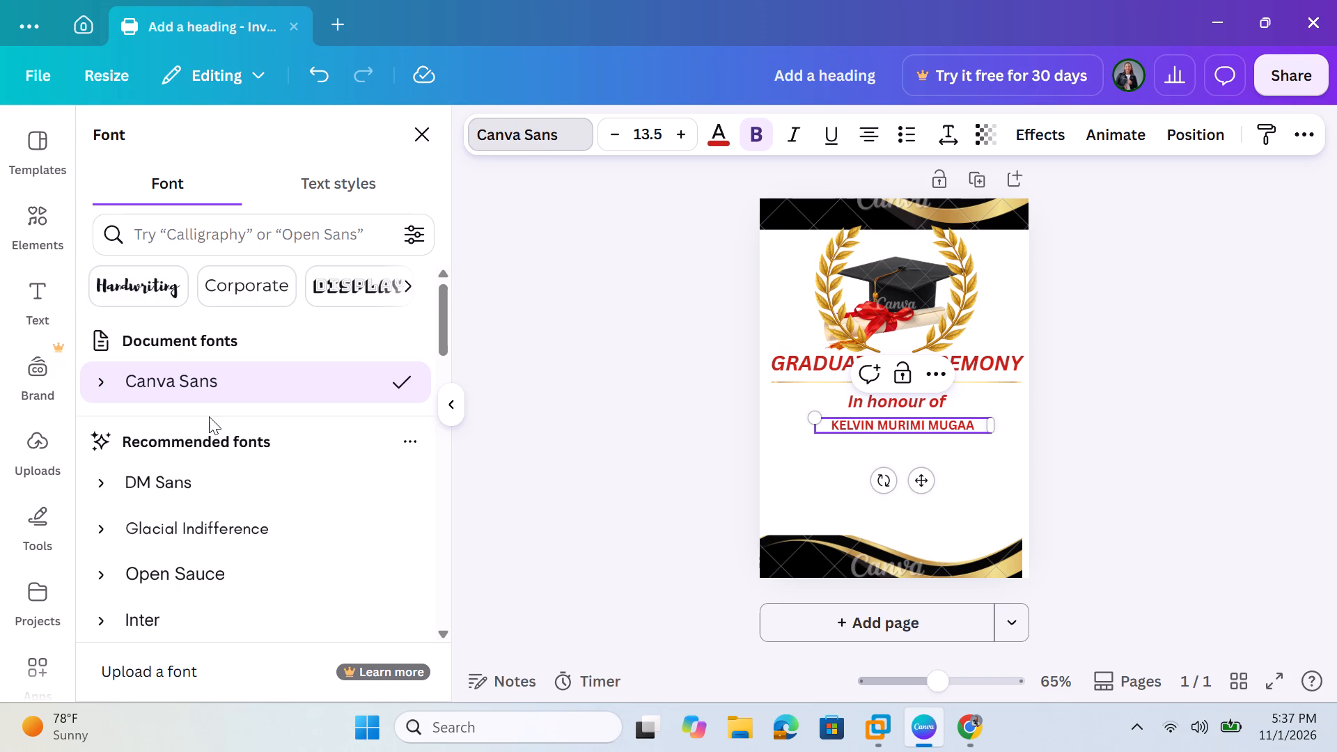
scroll(209, 416, down, 6)
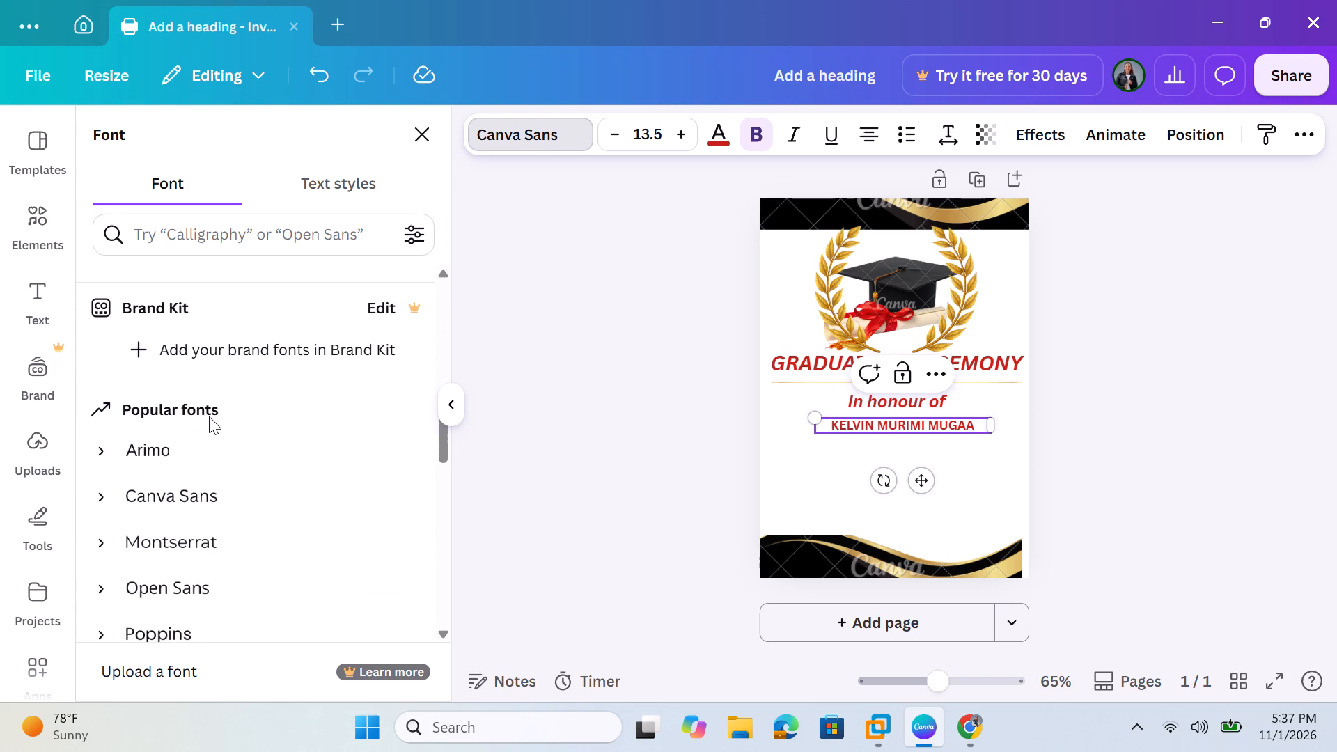
scroll(209, 416, down, 4)
scroll(209, 416, up, 8)
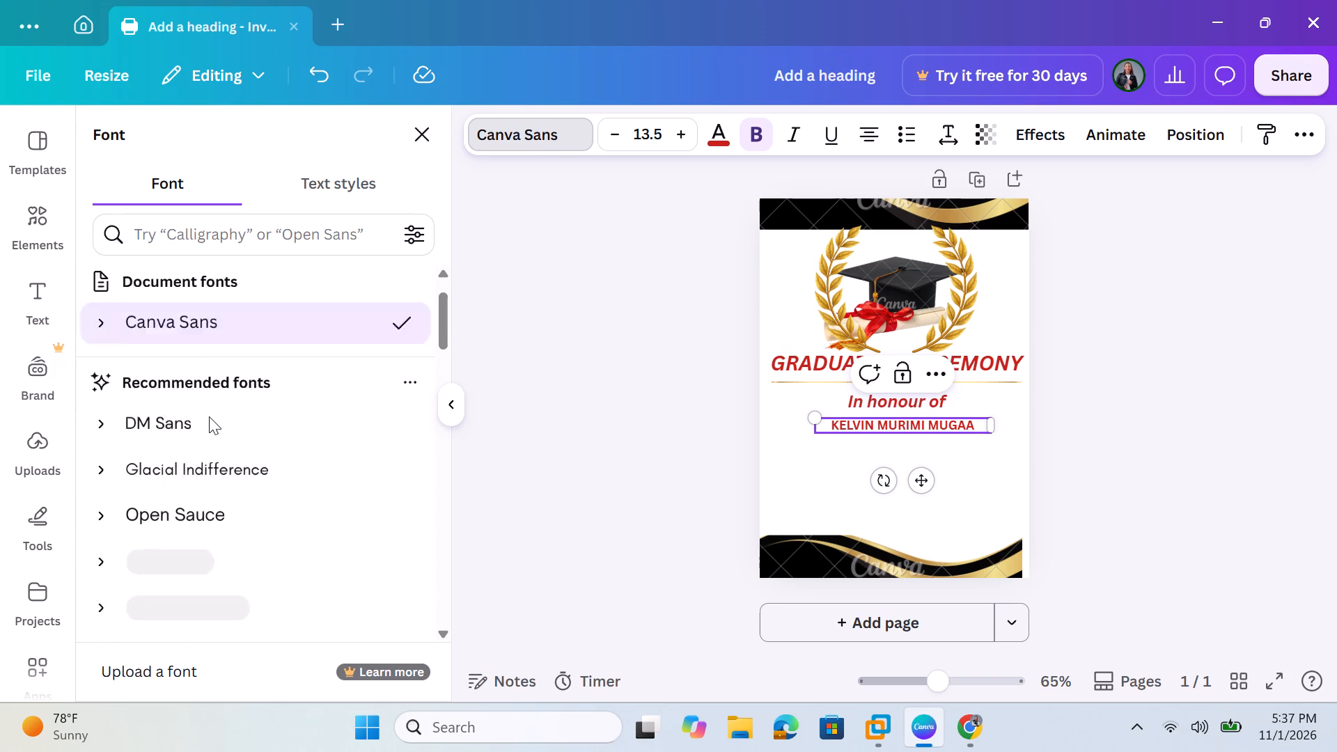
scroll(209, 416, up, 3)
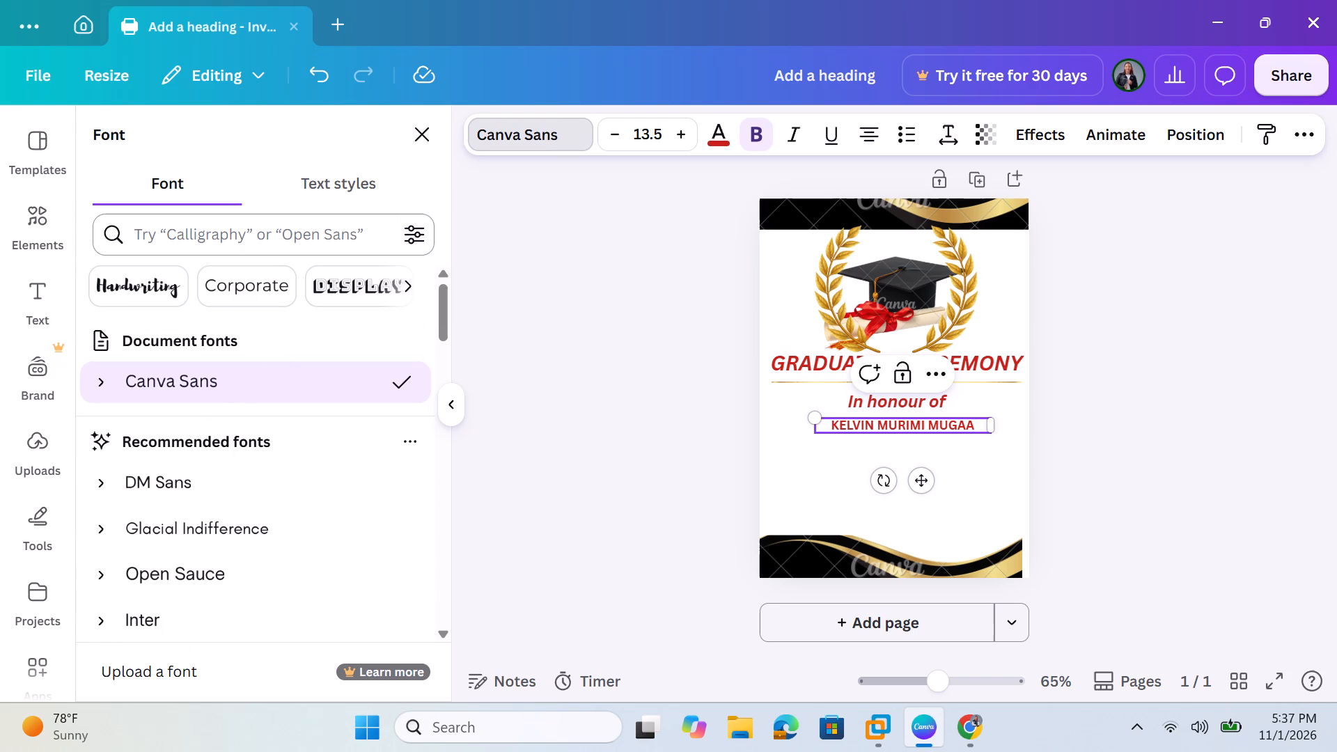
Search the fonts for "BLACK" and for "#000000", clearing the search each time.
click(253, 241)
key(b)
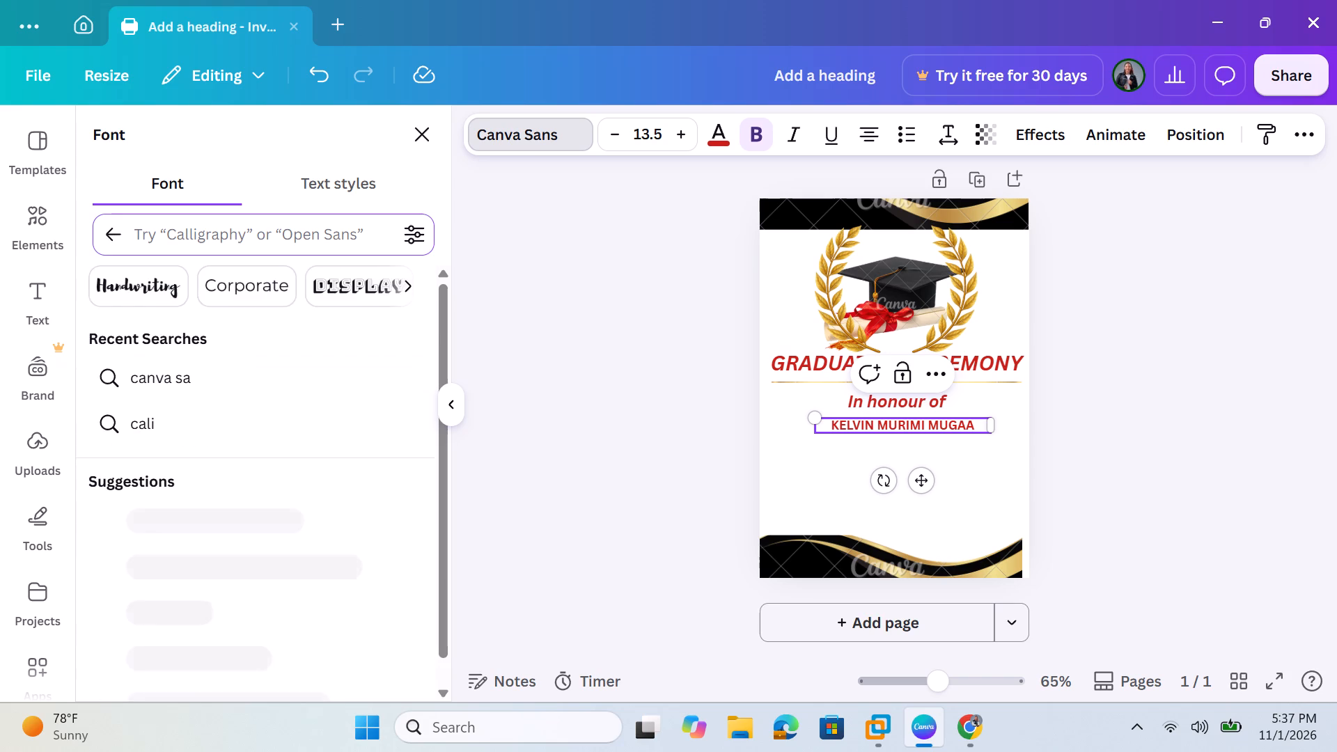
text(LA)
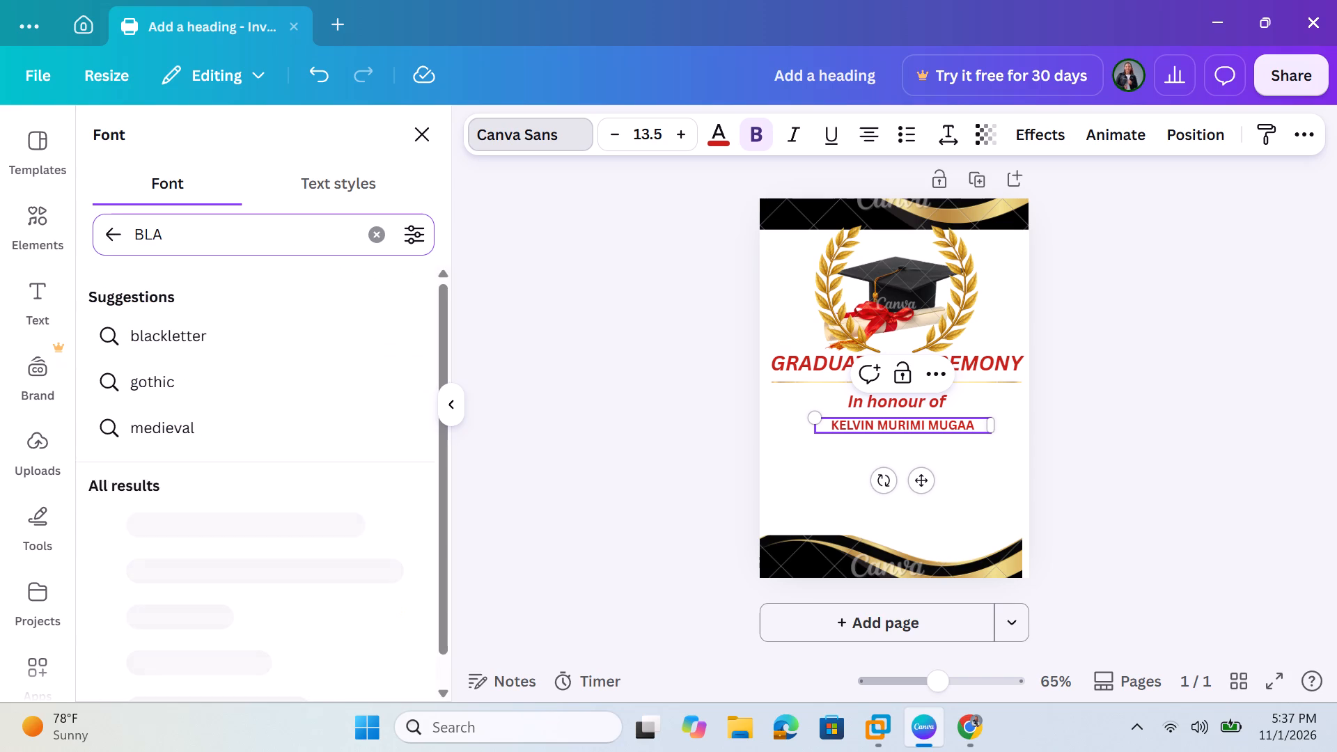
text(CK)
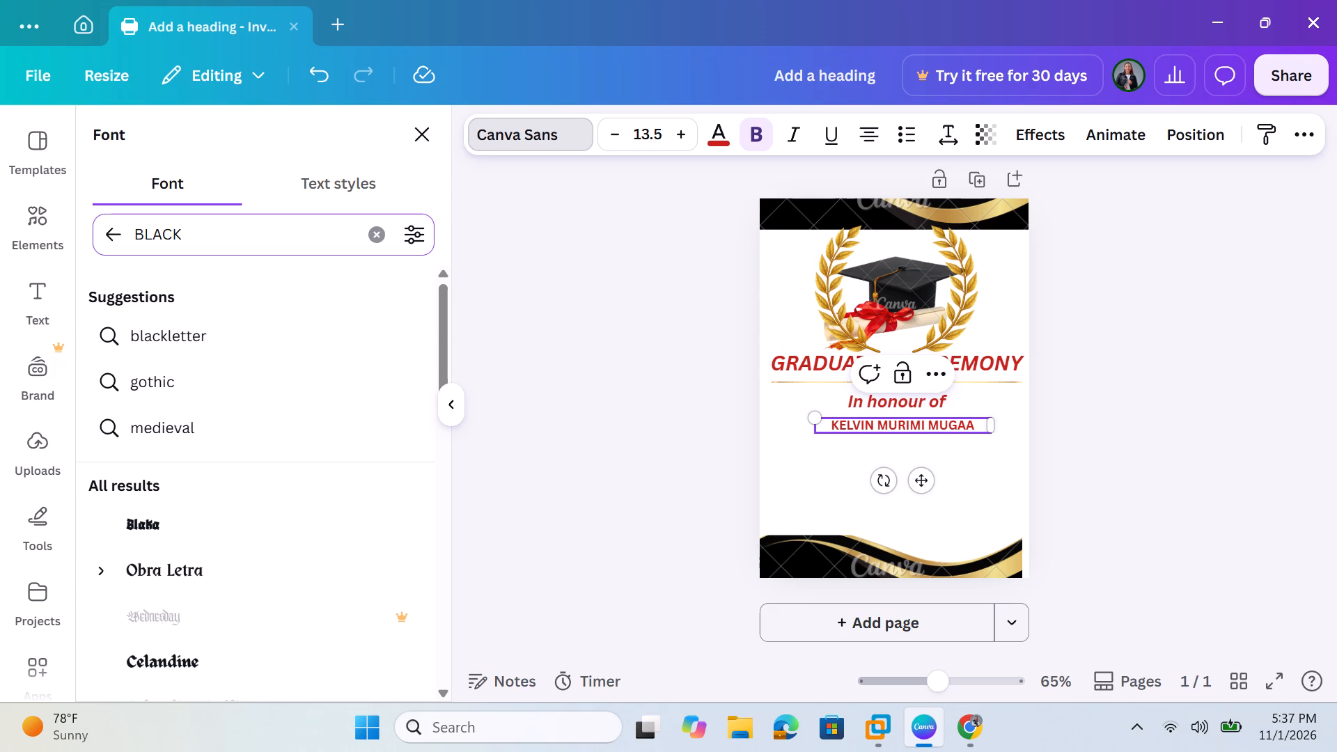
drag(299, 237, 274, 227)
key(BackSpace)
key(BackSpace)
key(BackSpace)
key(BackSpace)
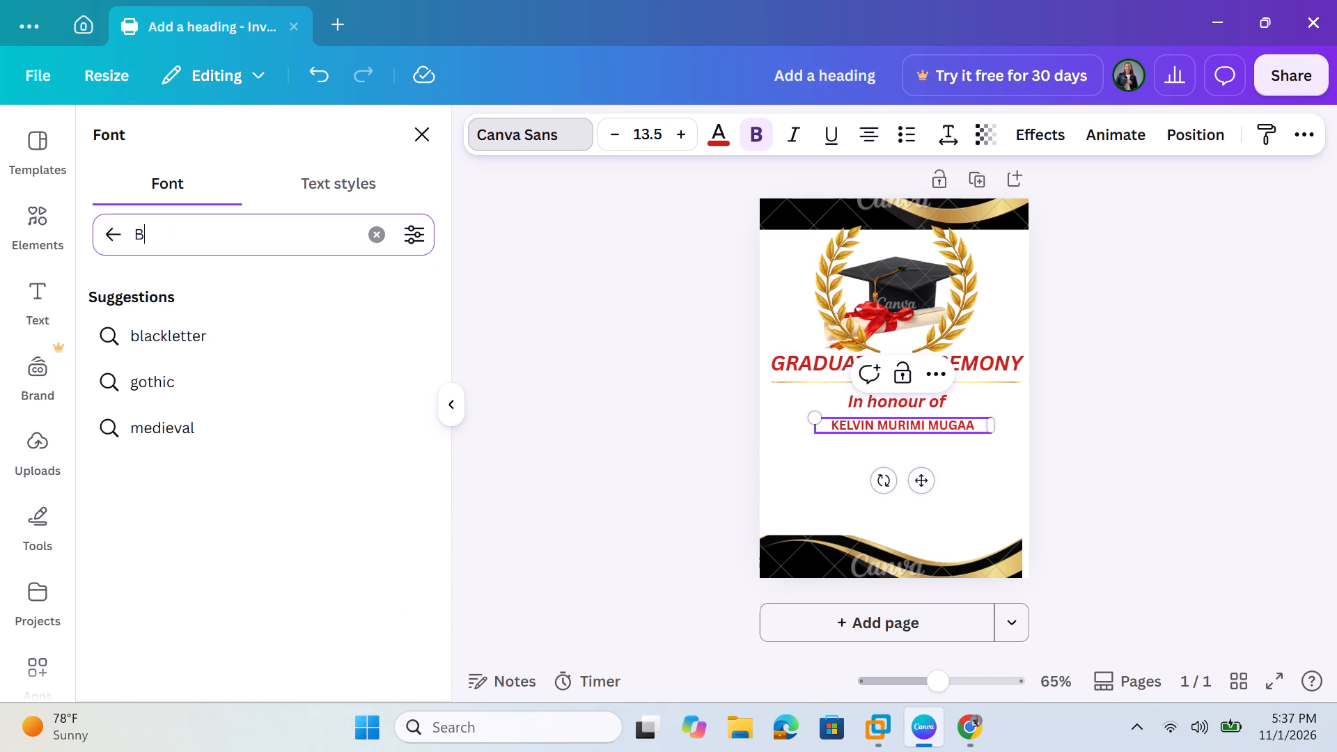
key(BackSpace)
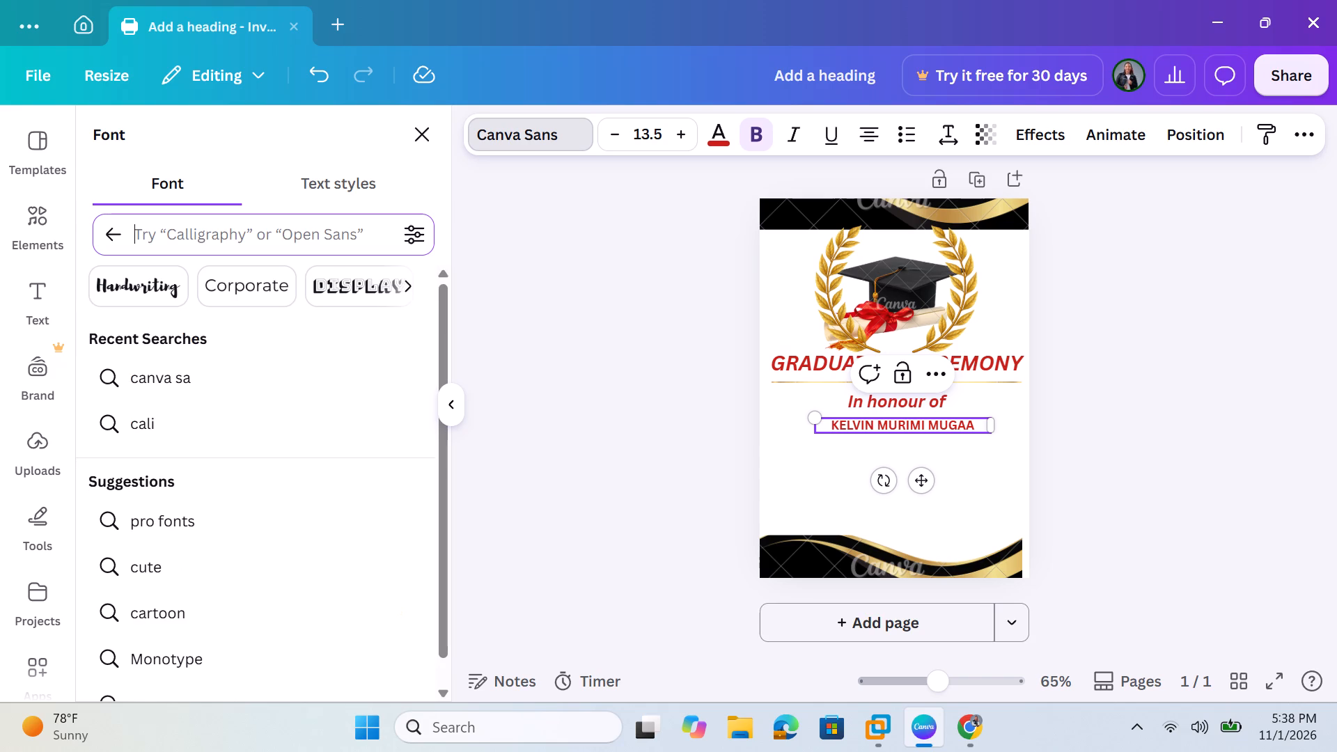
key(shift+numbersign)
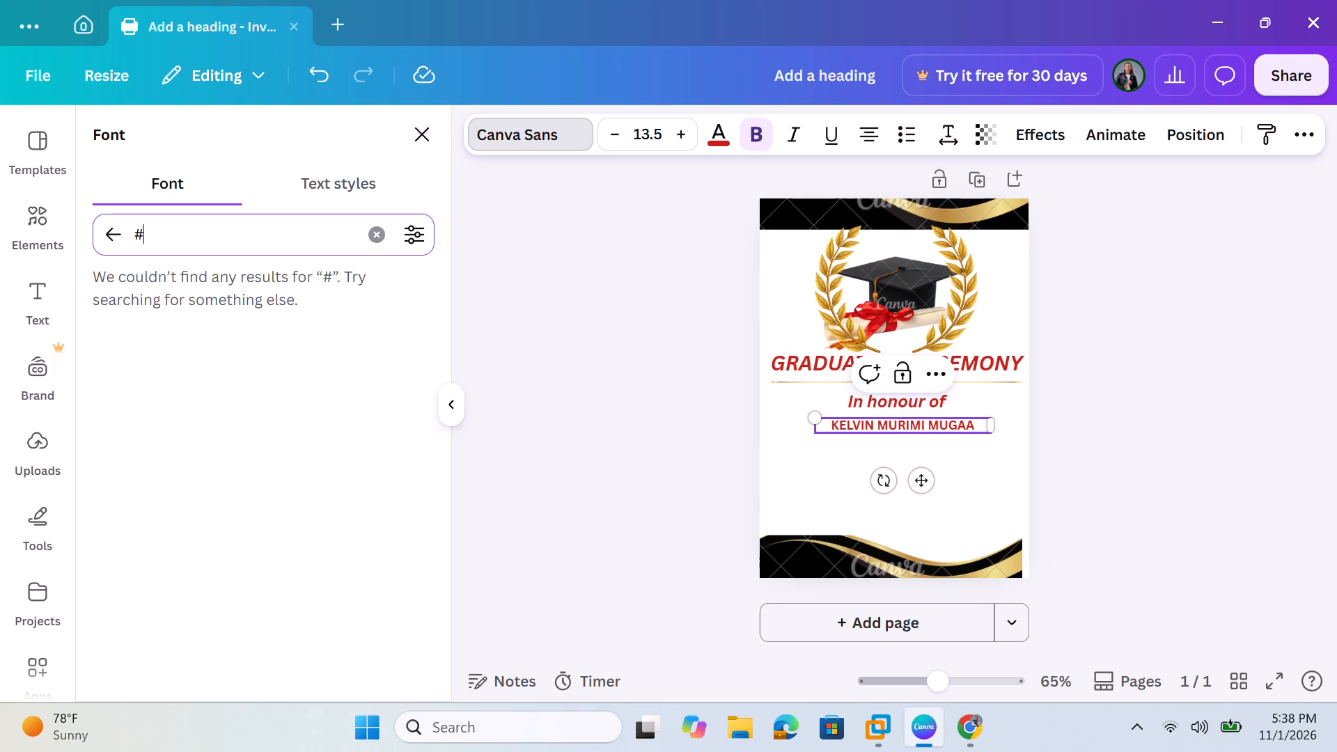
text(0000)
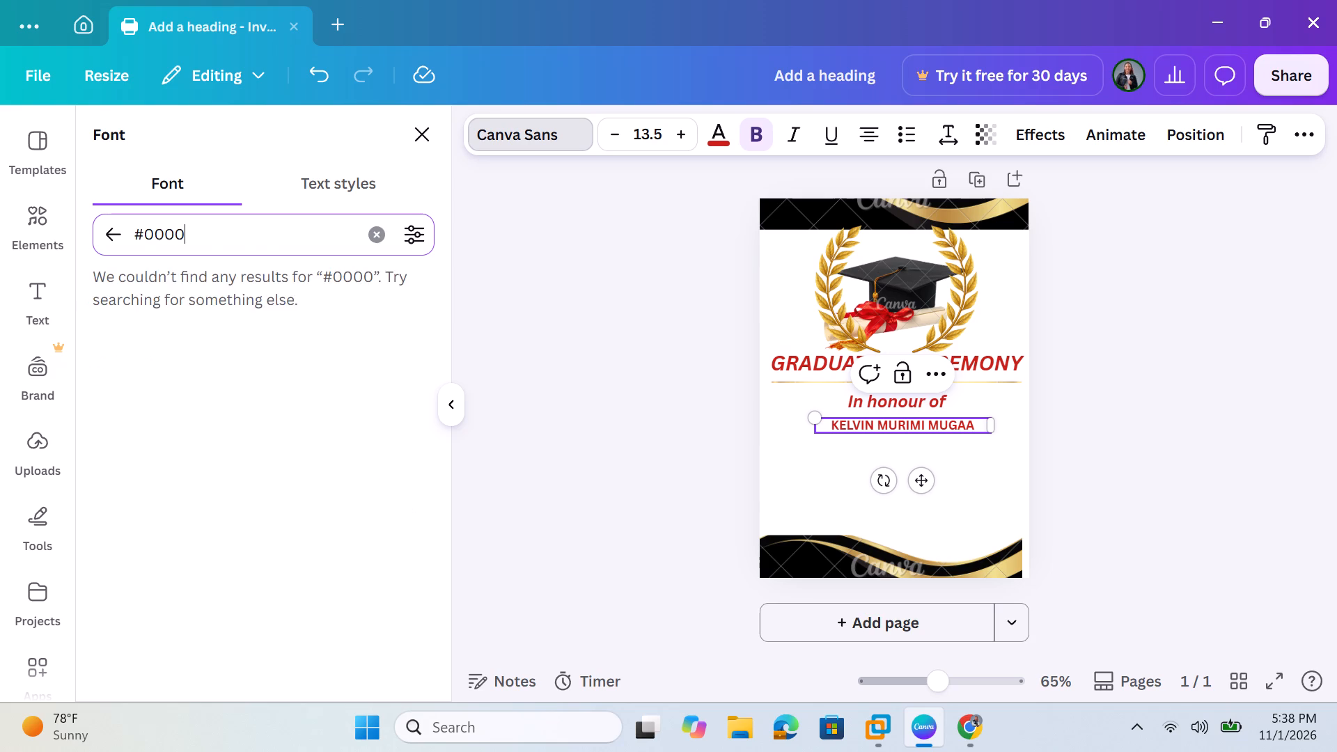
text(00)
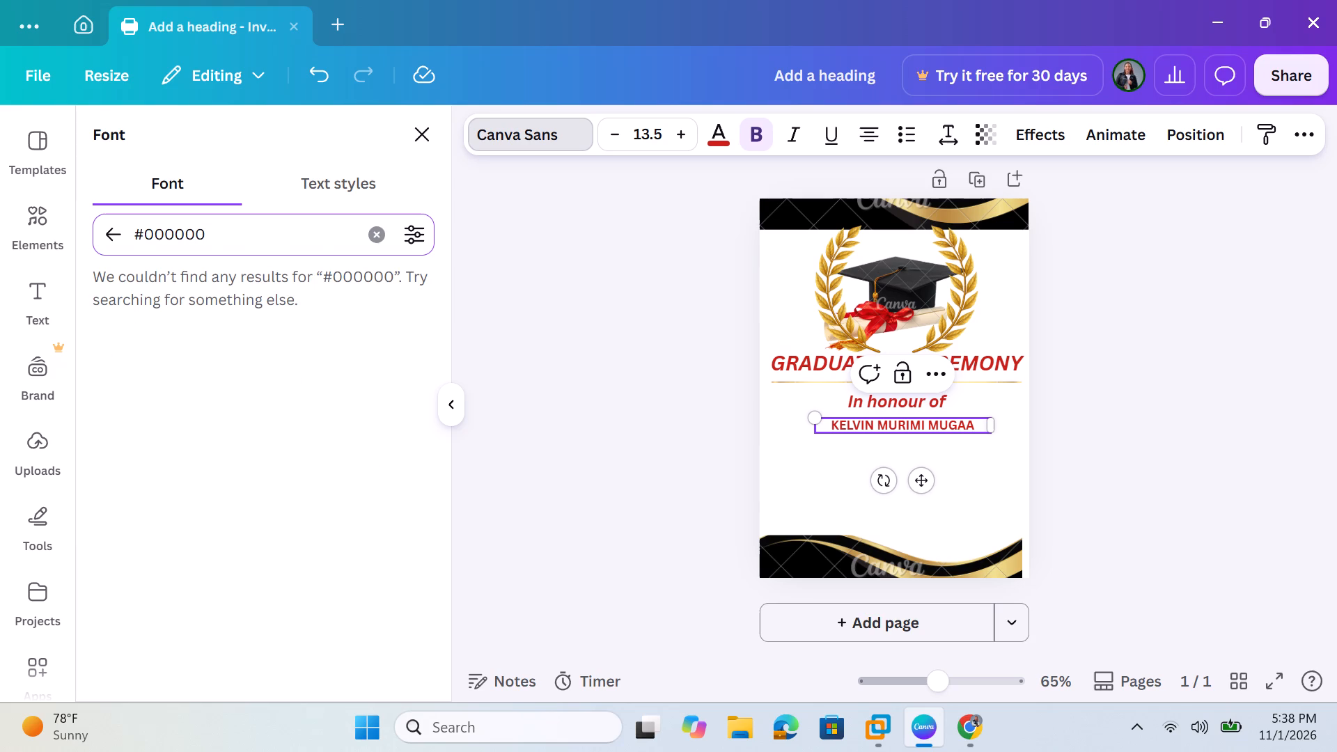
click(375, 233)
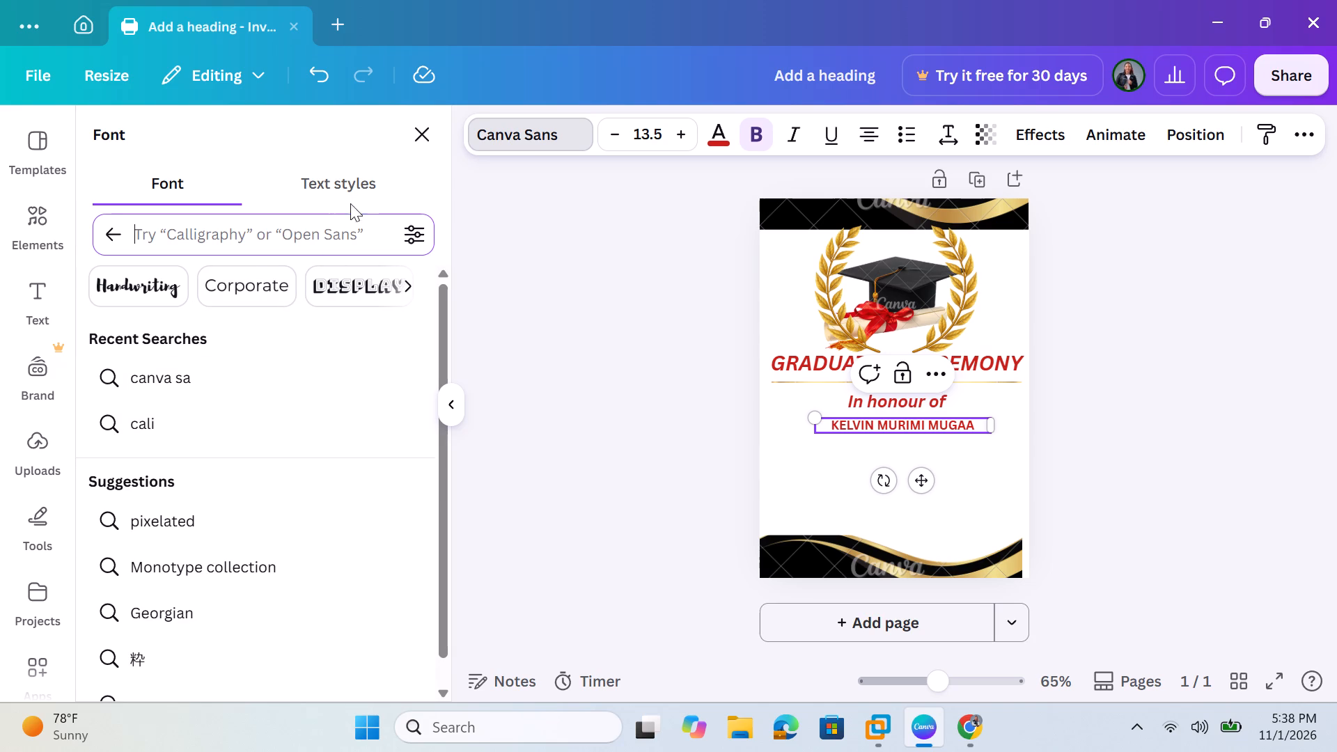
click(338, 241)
Try the Subheading text style on the graduate's name and replace it with the Heading style.
click(382, 177)
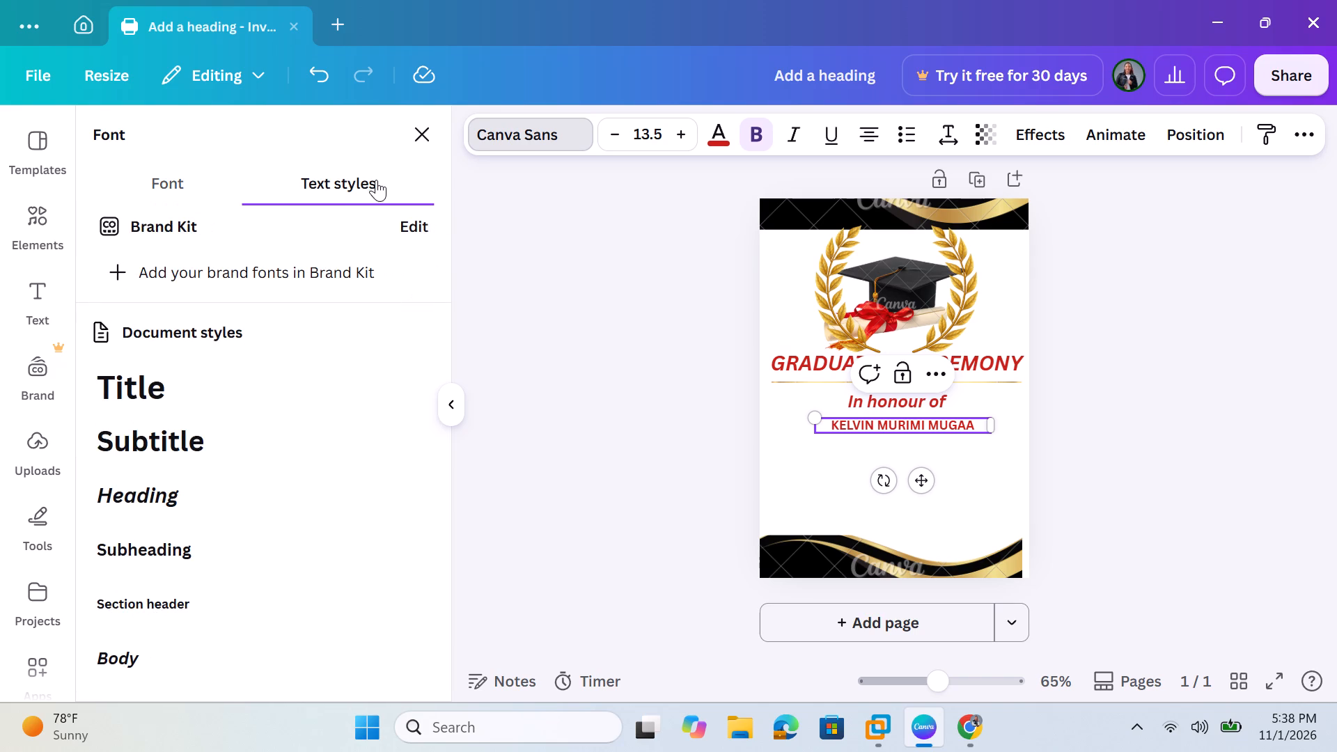
click(99, 531)
scroll(99, 531, down, 1)
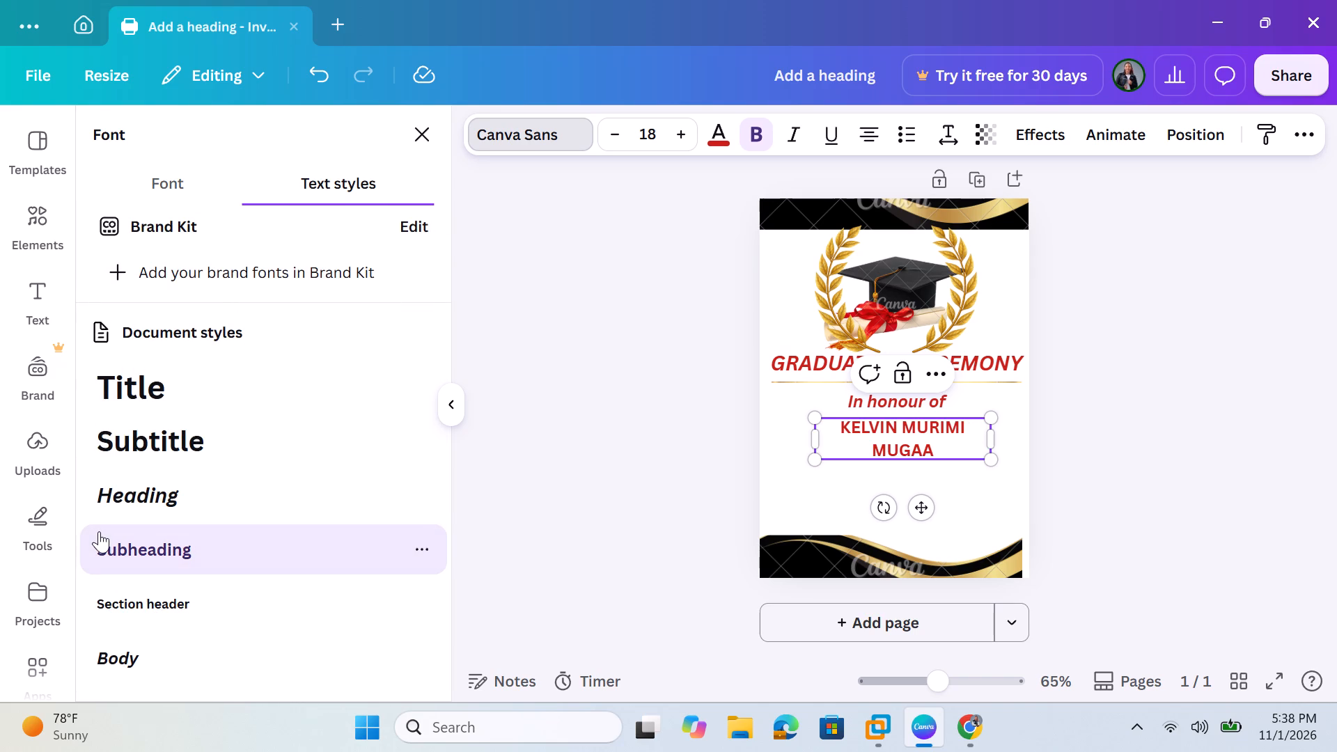
scroll(170, 555, down, 1)
click(226, 488)
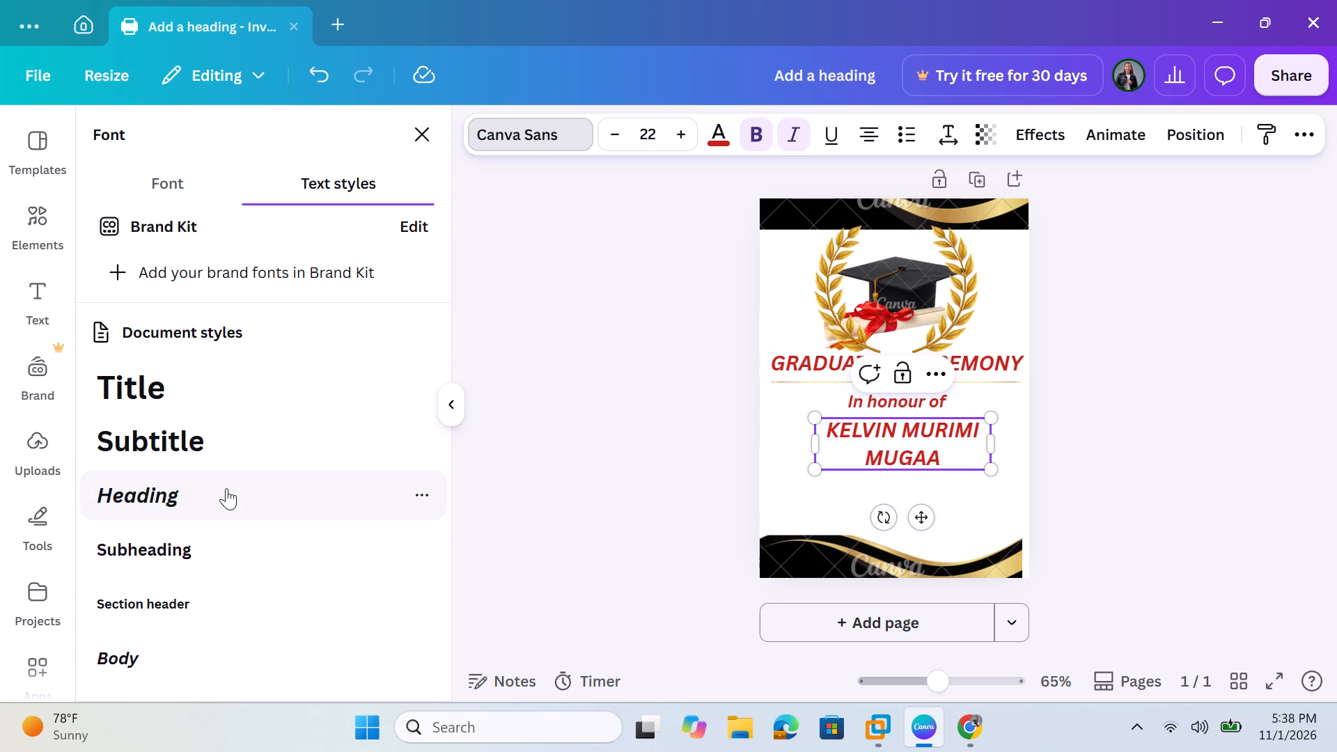
scroll(140, 645, down, 2)
Reduce the font size of the graduate's name to 16 so it fits on one line.
double_click(623, 139)
triple_click(623, 139)
click(623, 139)
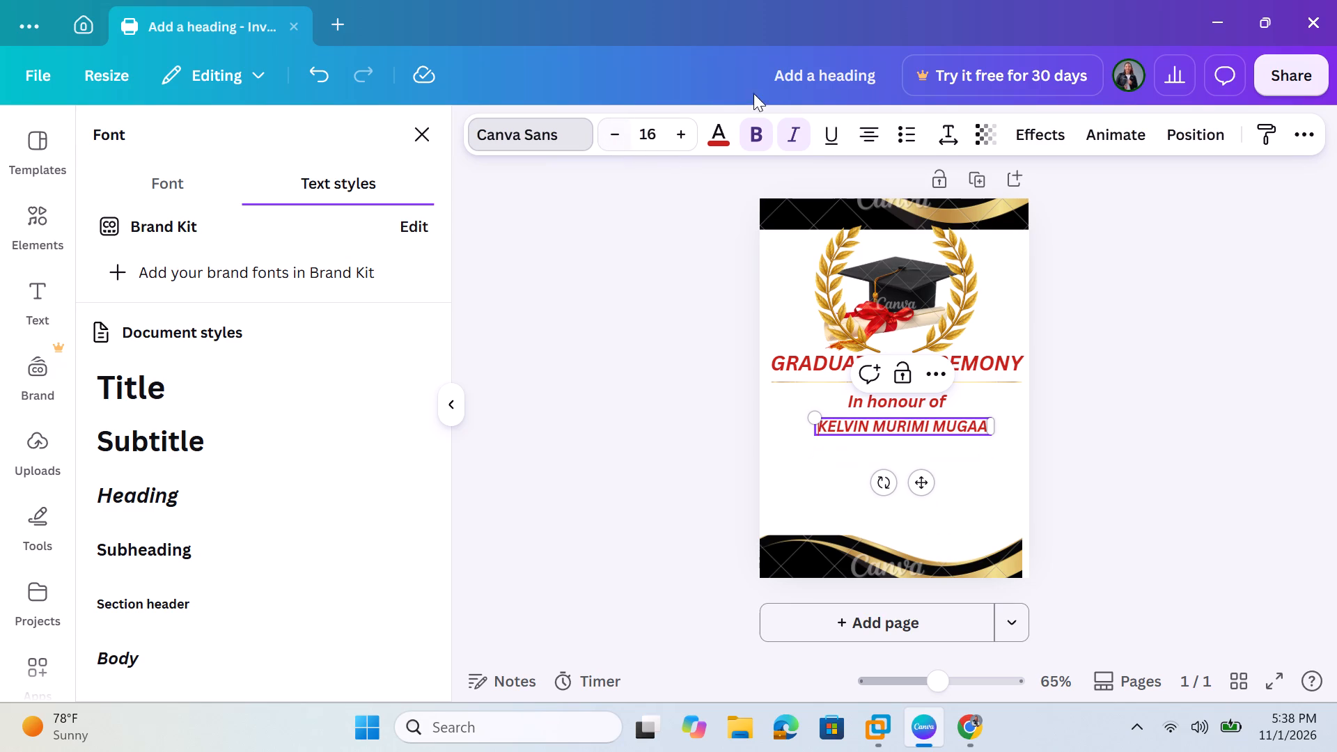
Recolour the graduate's name with the second gold of the laurel's photo colours and change all matching red text to it.
click(723, 143)
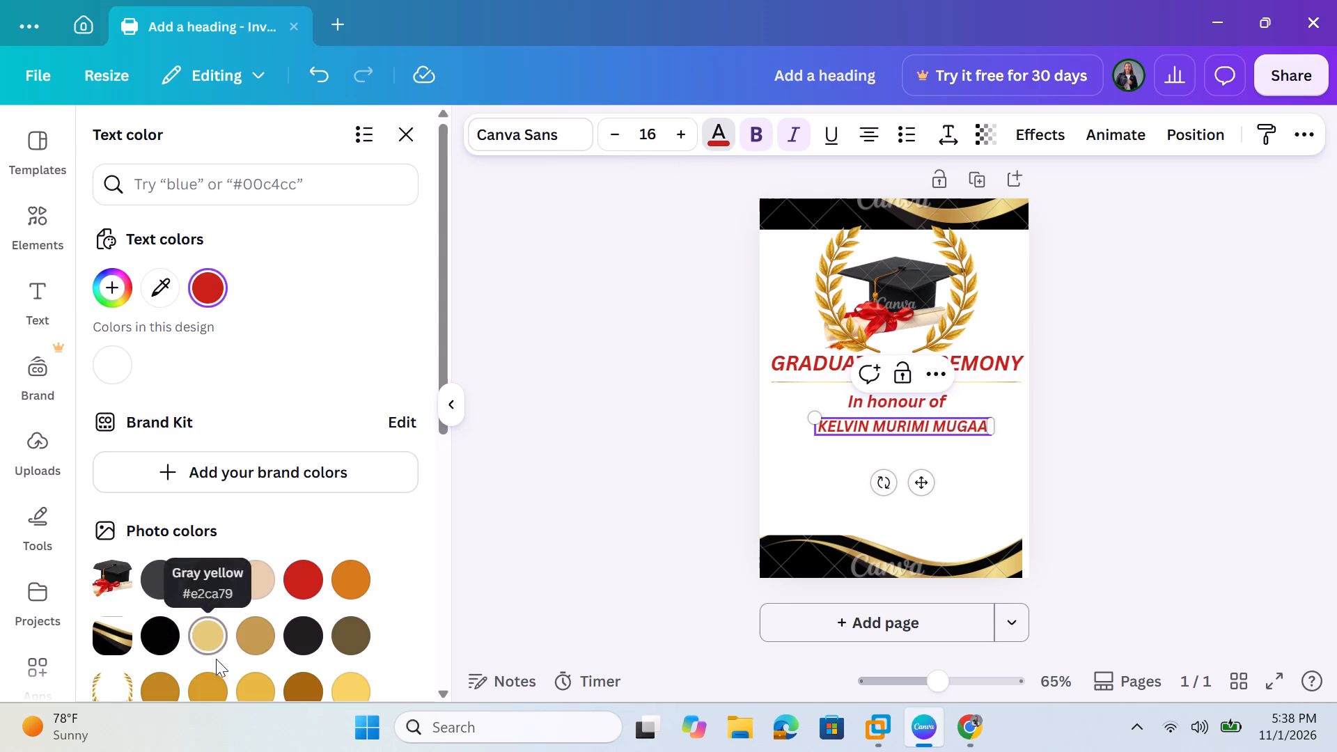
click(214, 690)
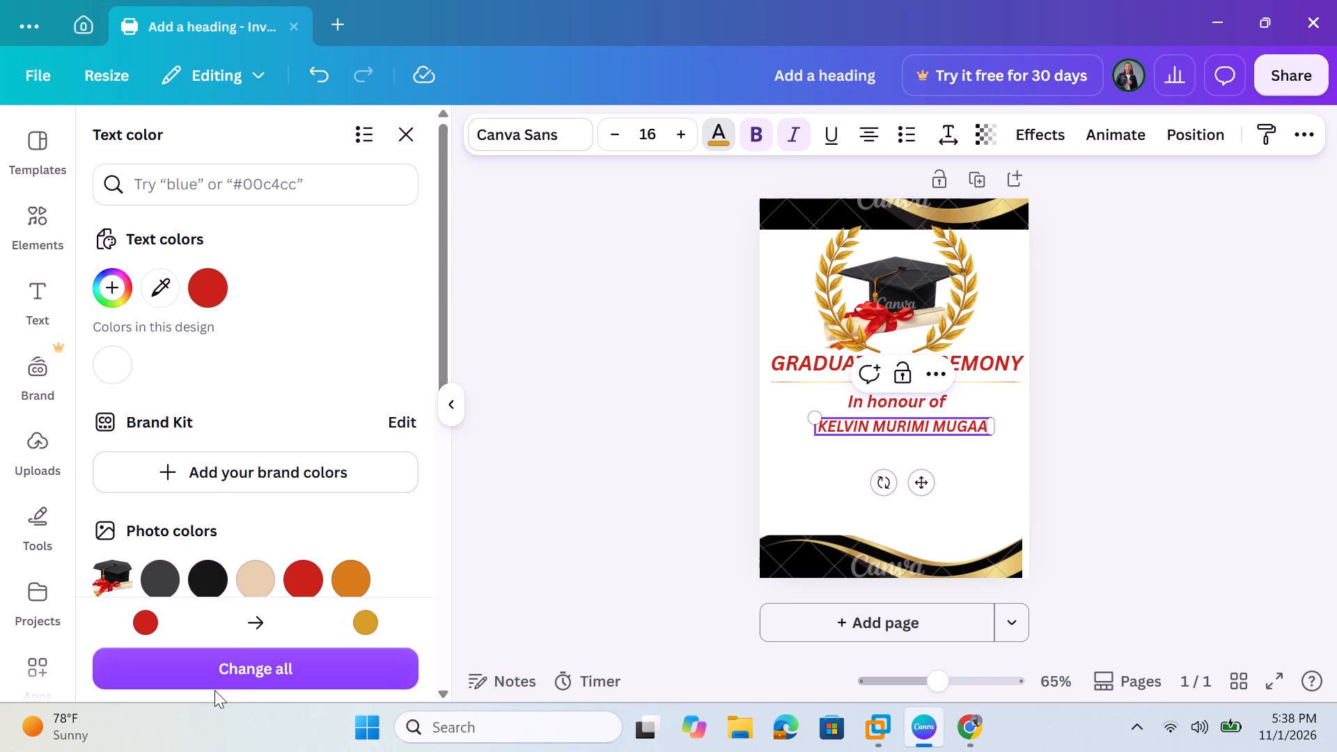
scroll(322, 485, down, 2)
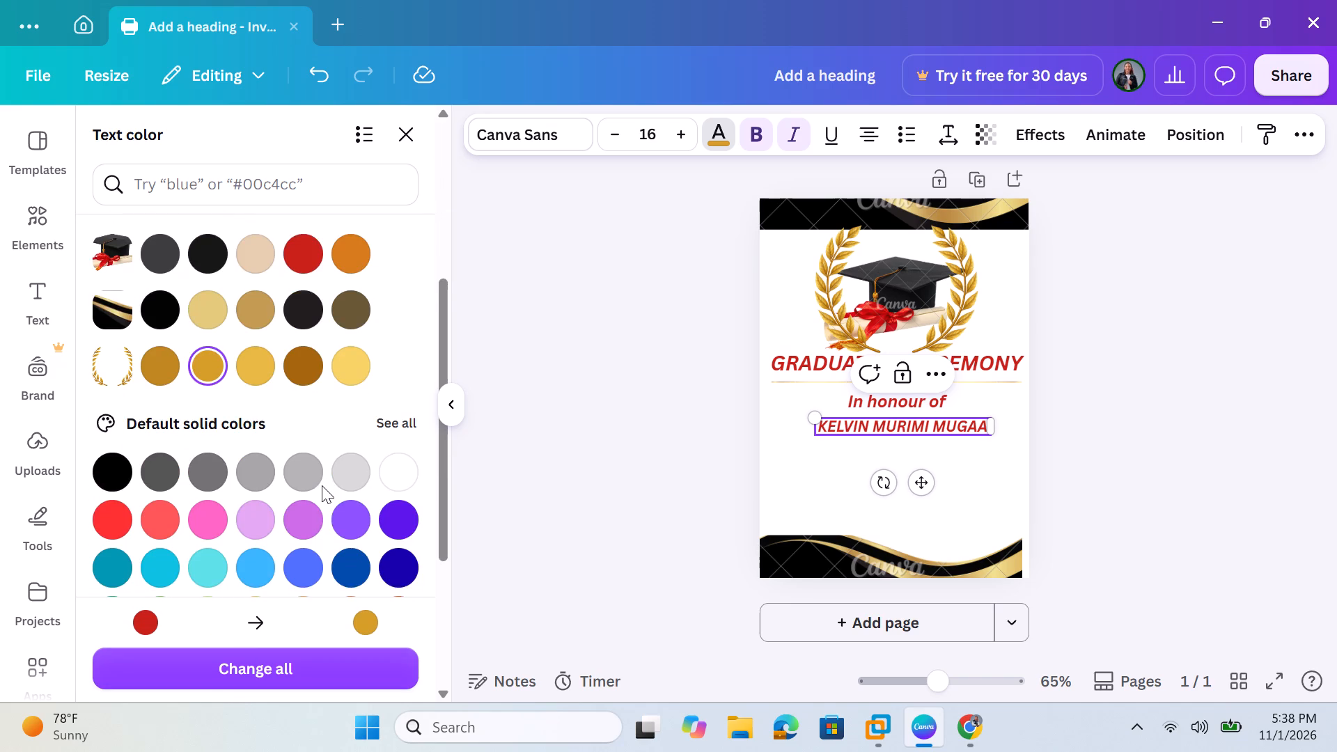
scroll(322, 485, down, 1)
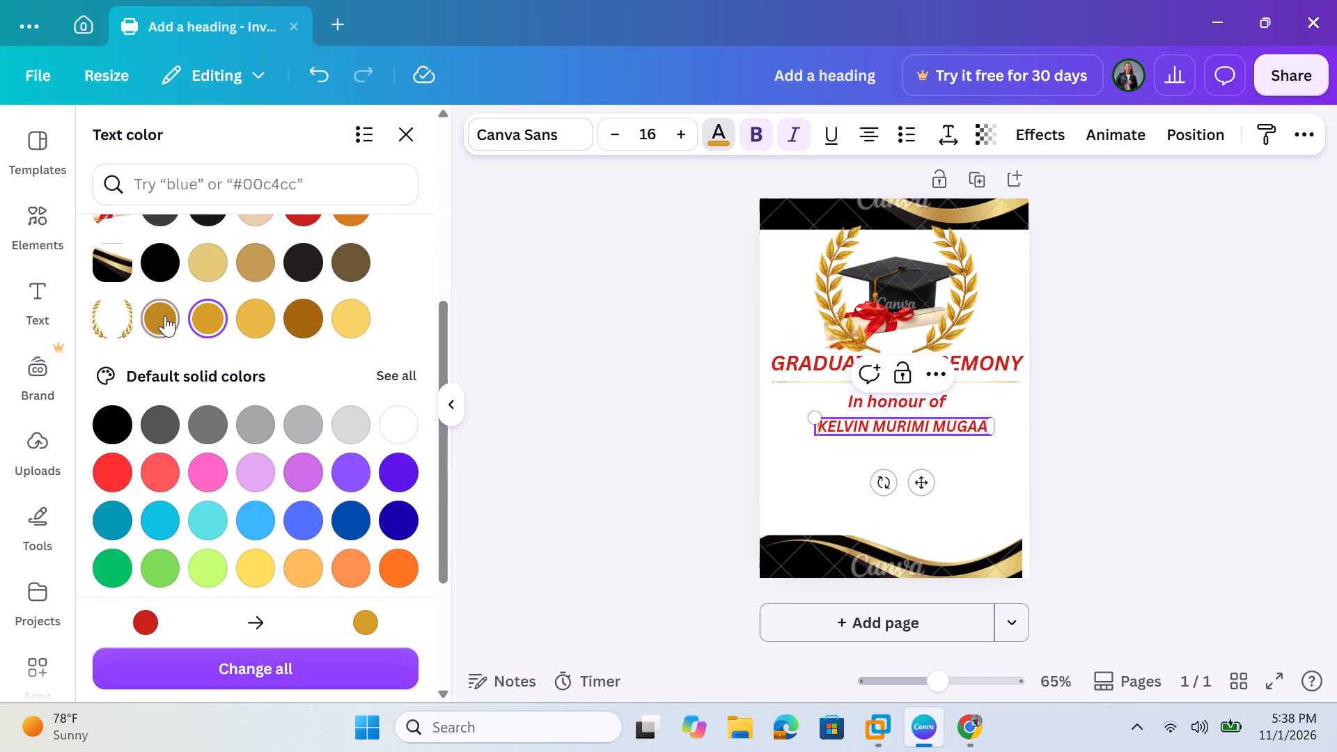
scroll(165, 315, up, 2)
scroll(165, 315, right, 1)
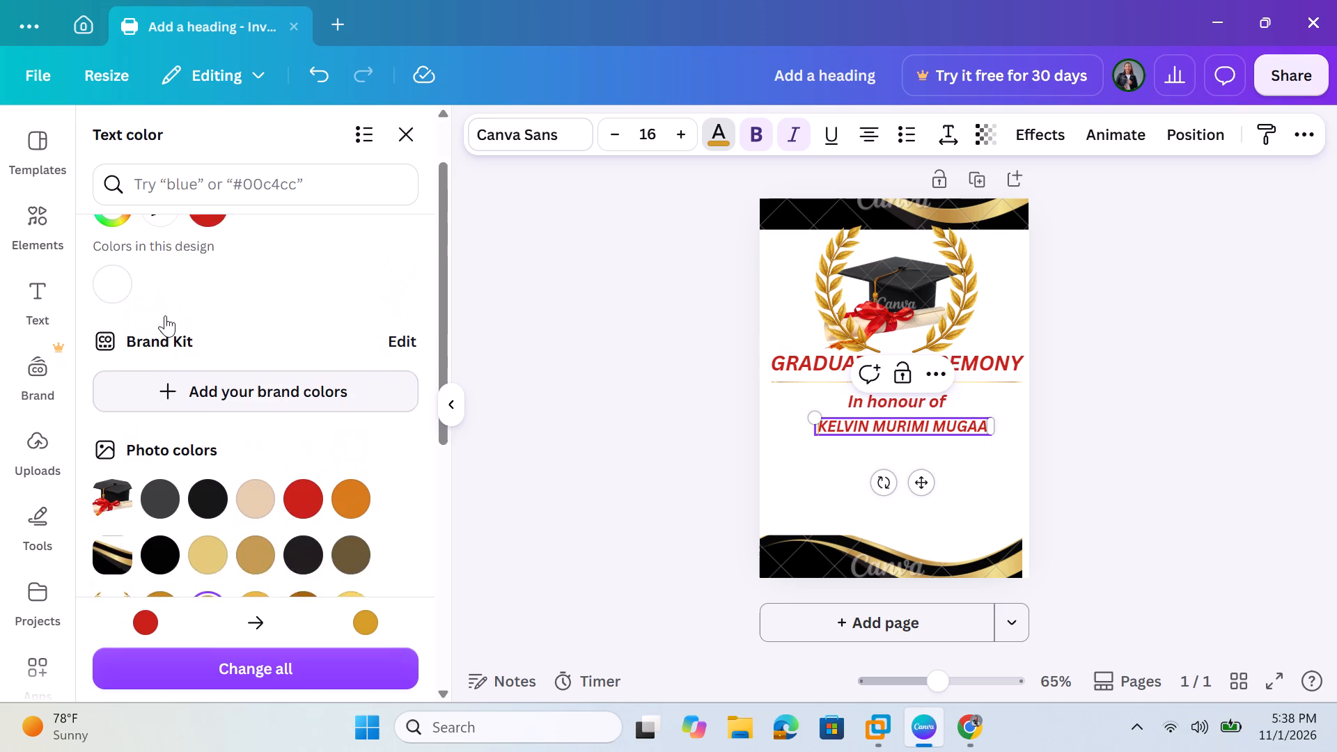
scroll(165, 315, right, 1)
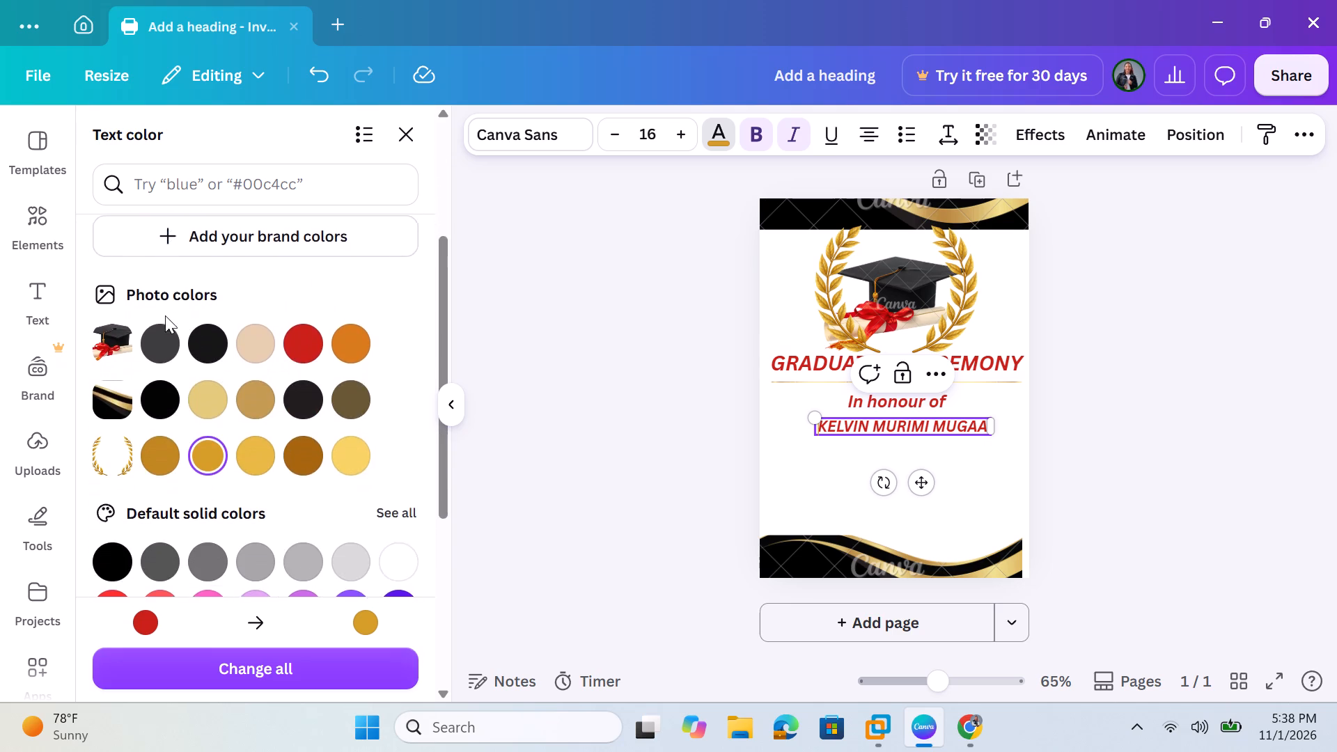
scroll(165, 315, right, 1)
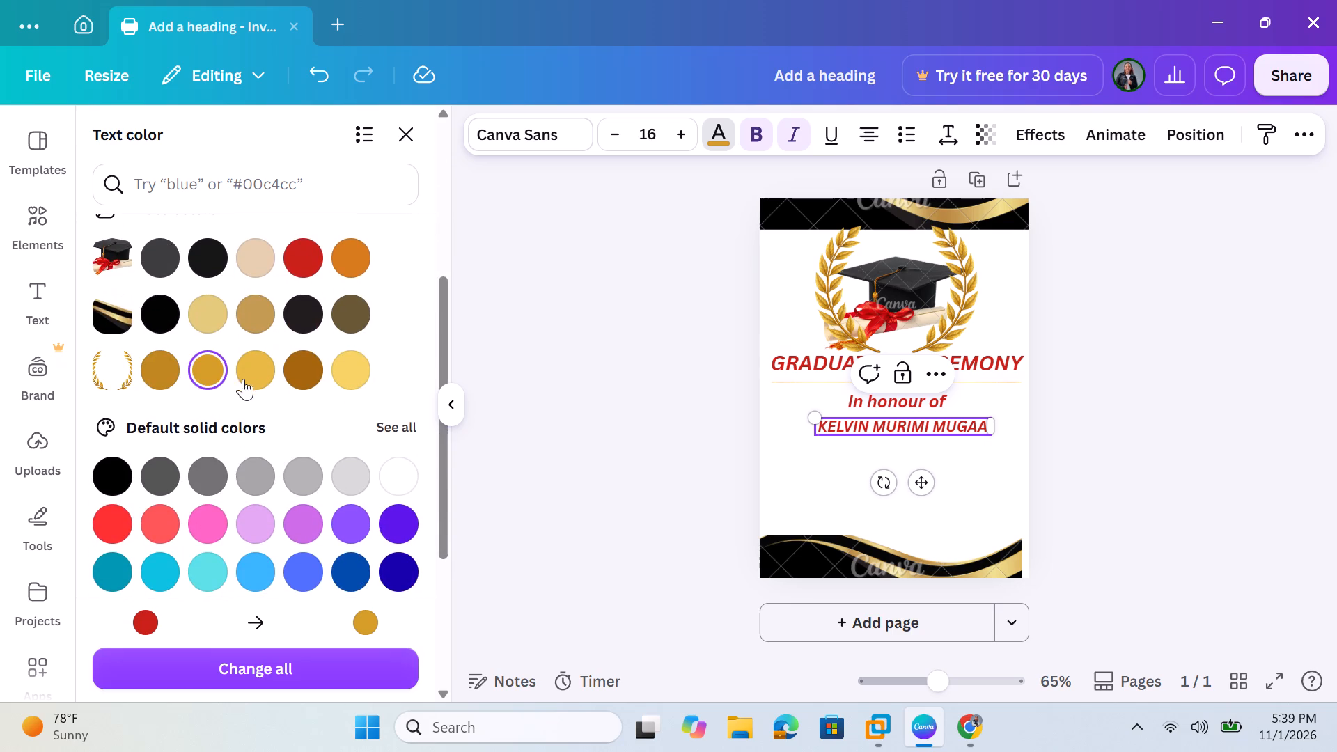
click(332, 669)
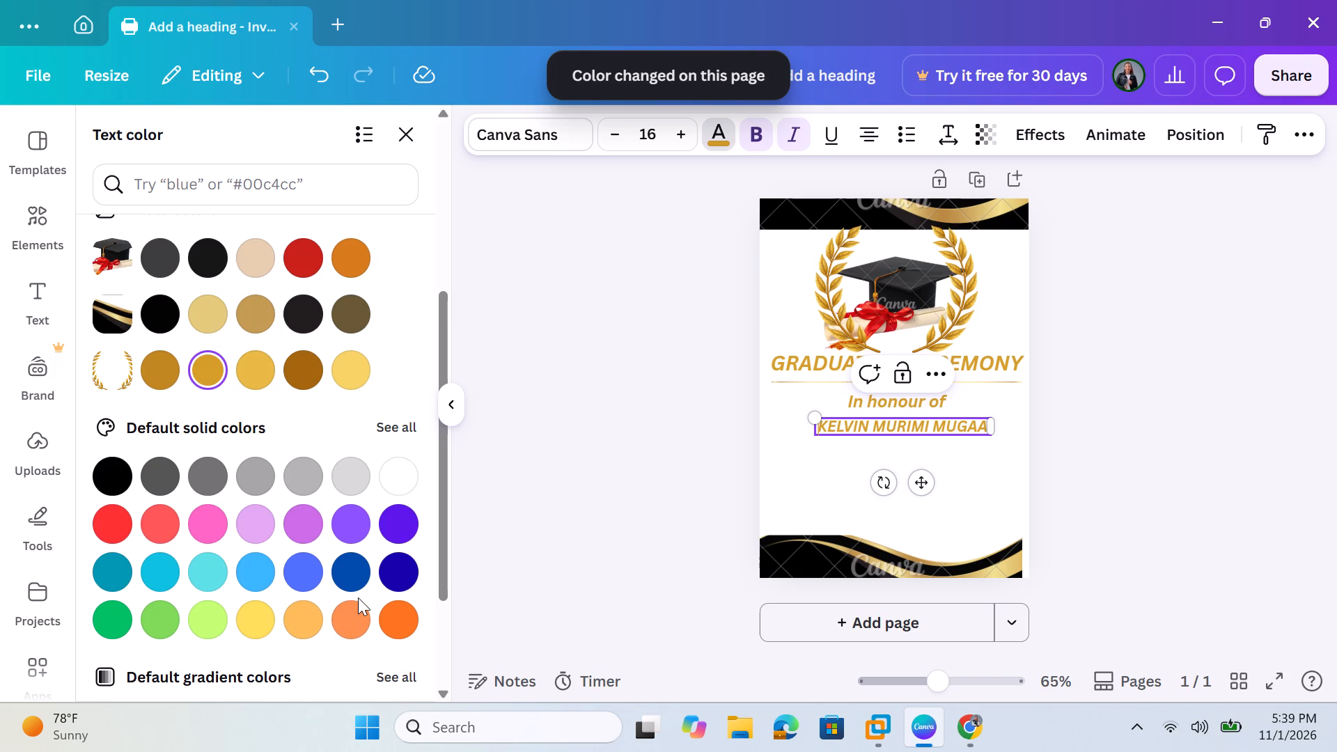
Select the graduate's full name text and apply the same laurel gold to it again.
click(846, 422)
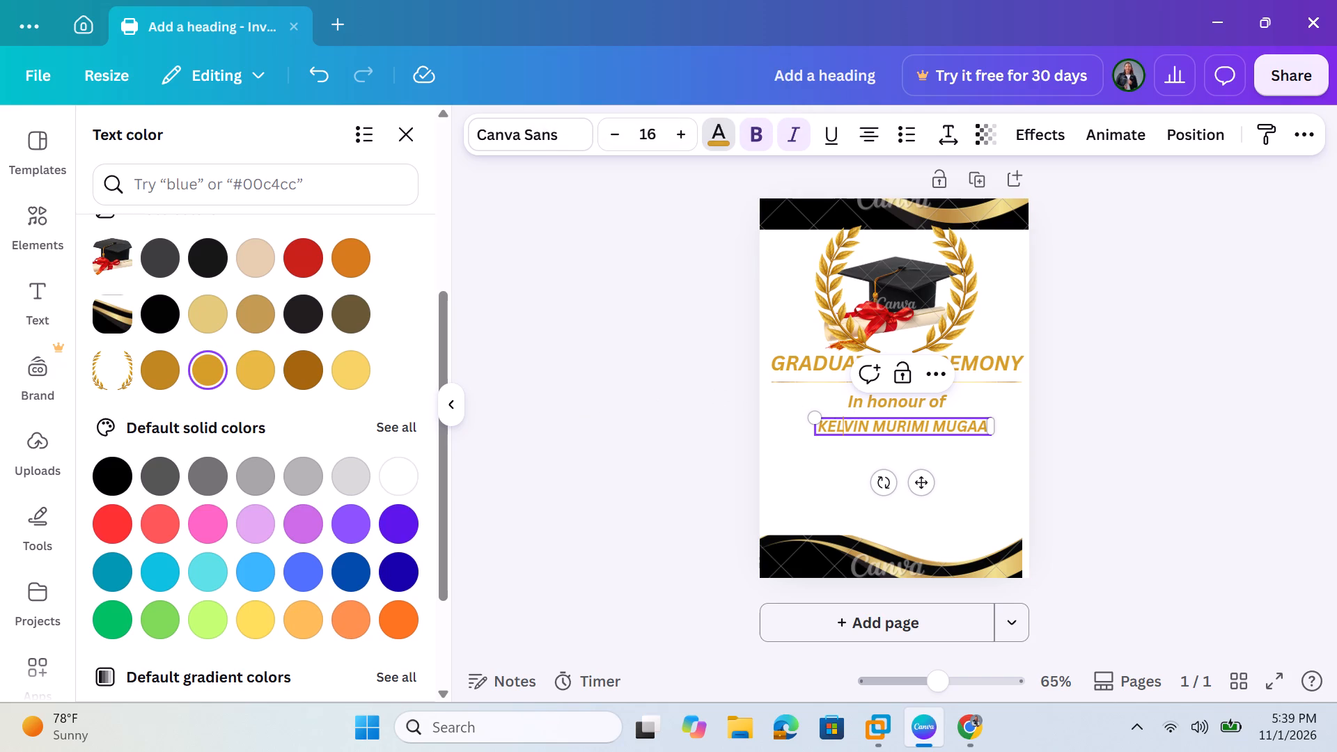
double_click(876, 422)
triple_click(876, 422)
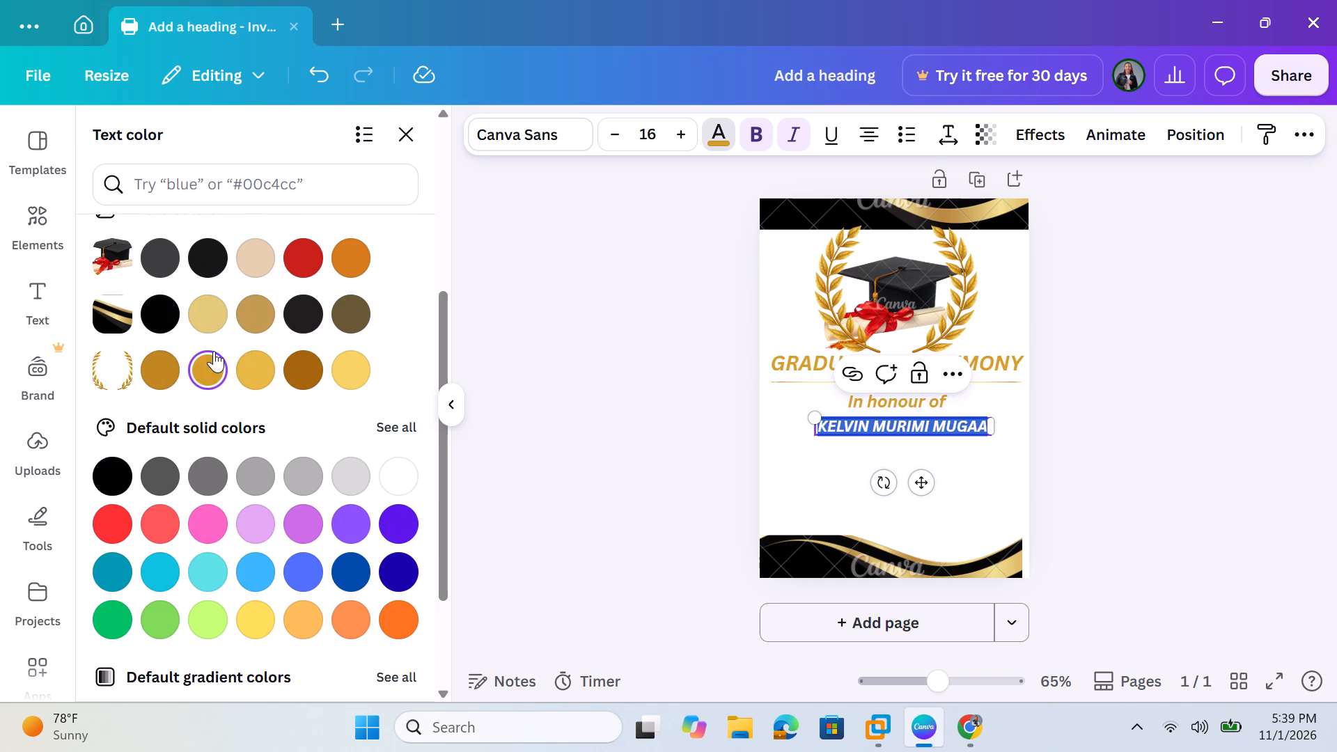
click(206, 368)
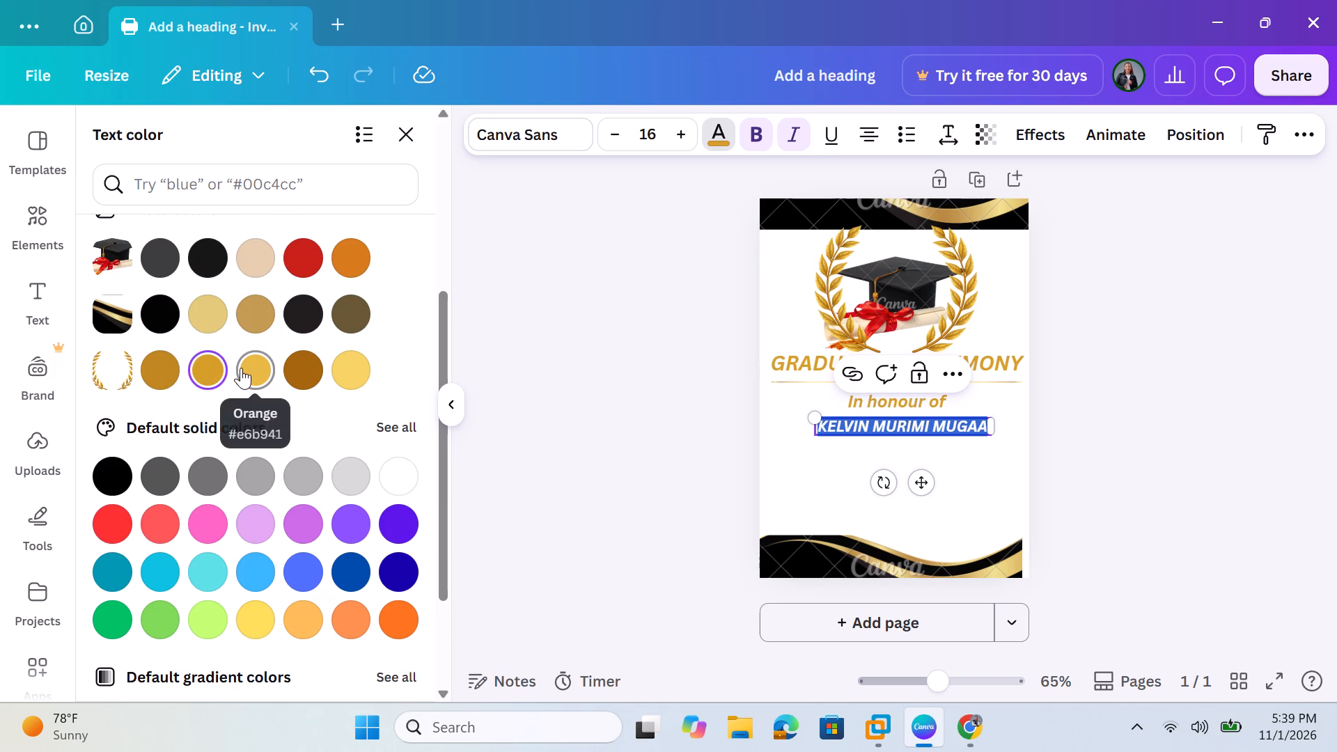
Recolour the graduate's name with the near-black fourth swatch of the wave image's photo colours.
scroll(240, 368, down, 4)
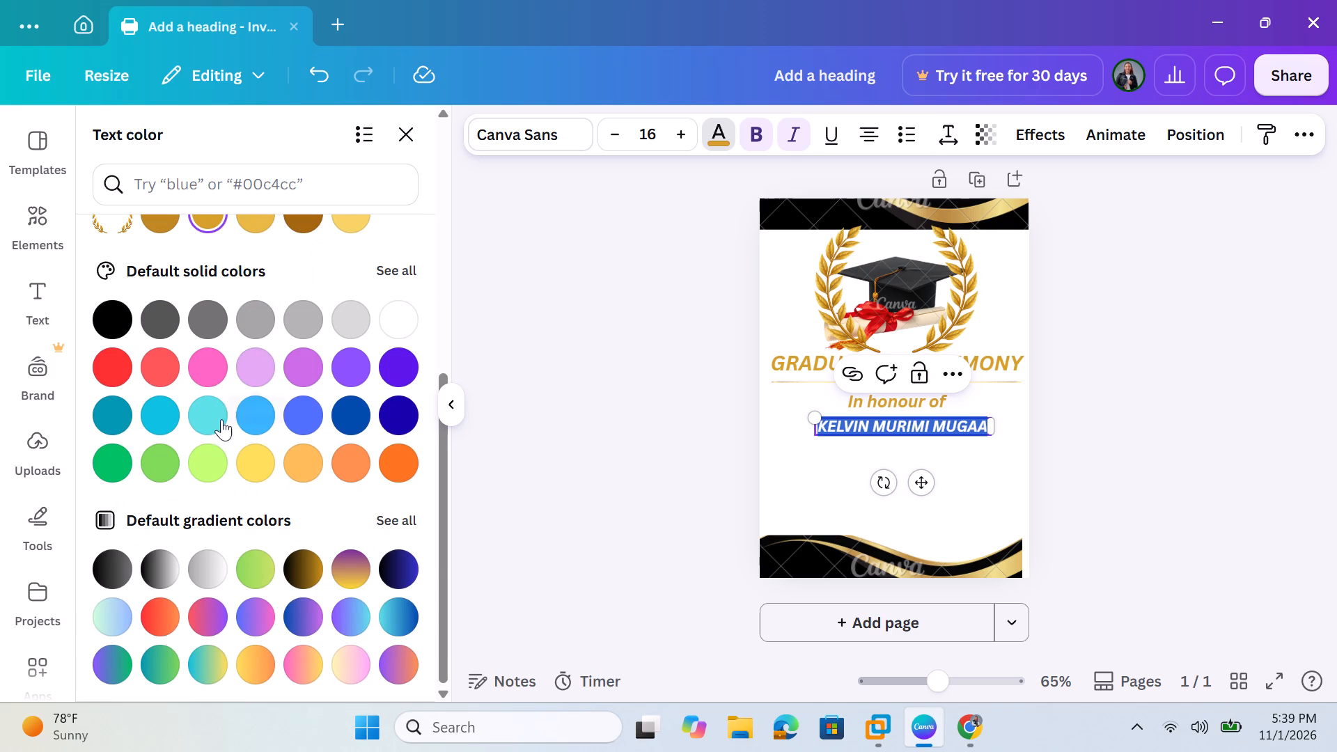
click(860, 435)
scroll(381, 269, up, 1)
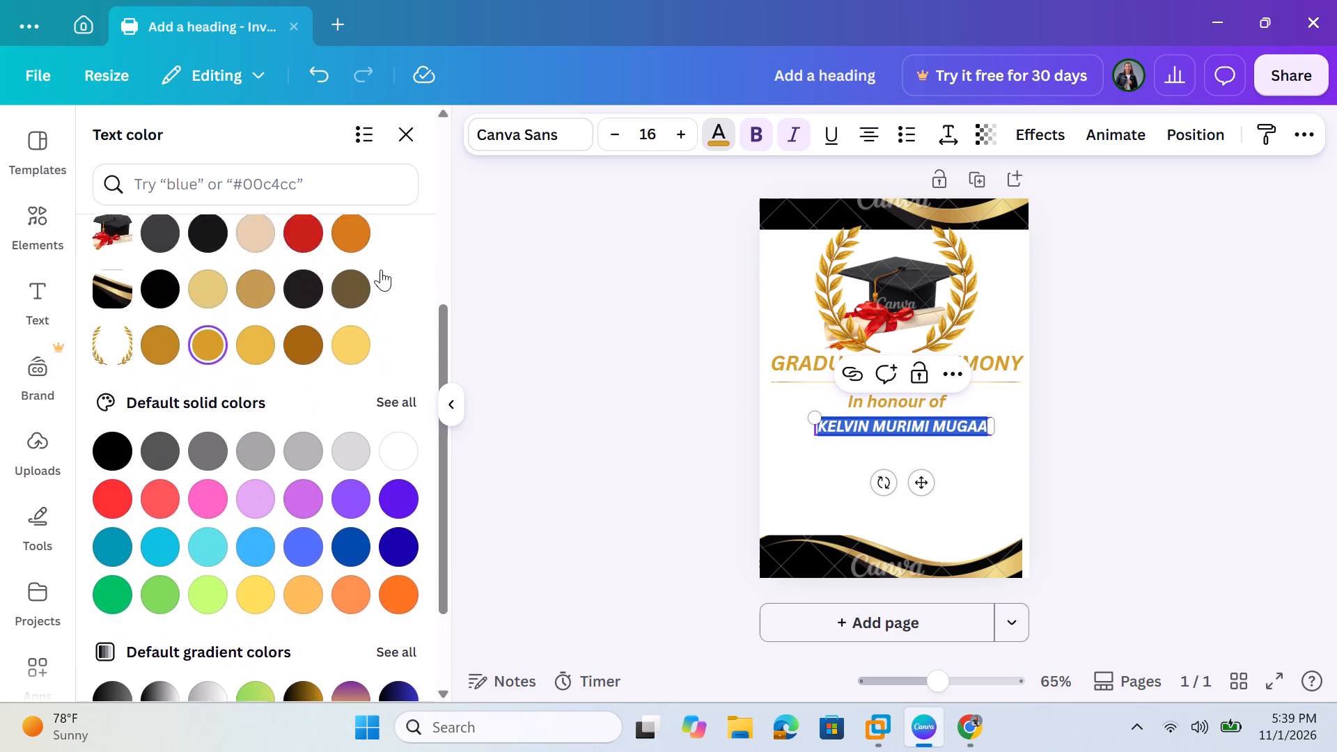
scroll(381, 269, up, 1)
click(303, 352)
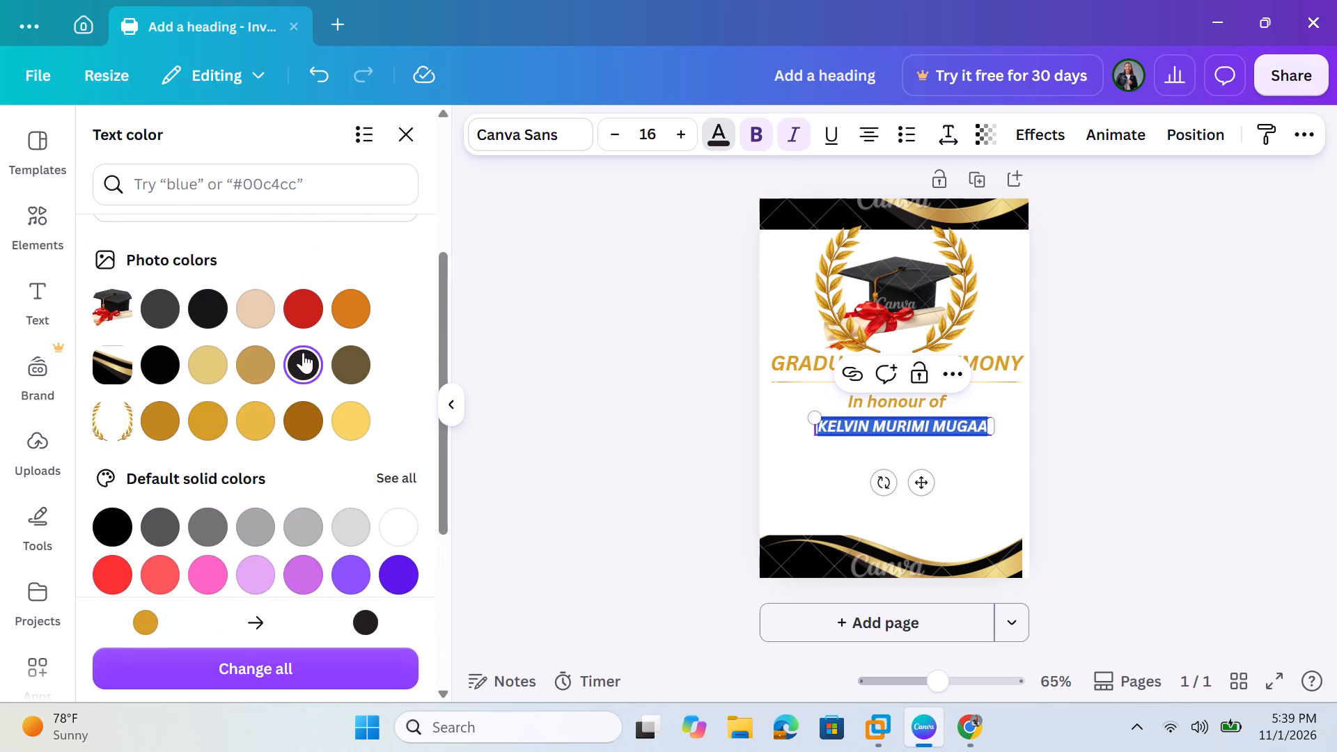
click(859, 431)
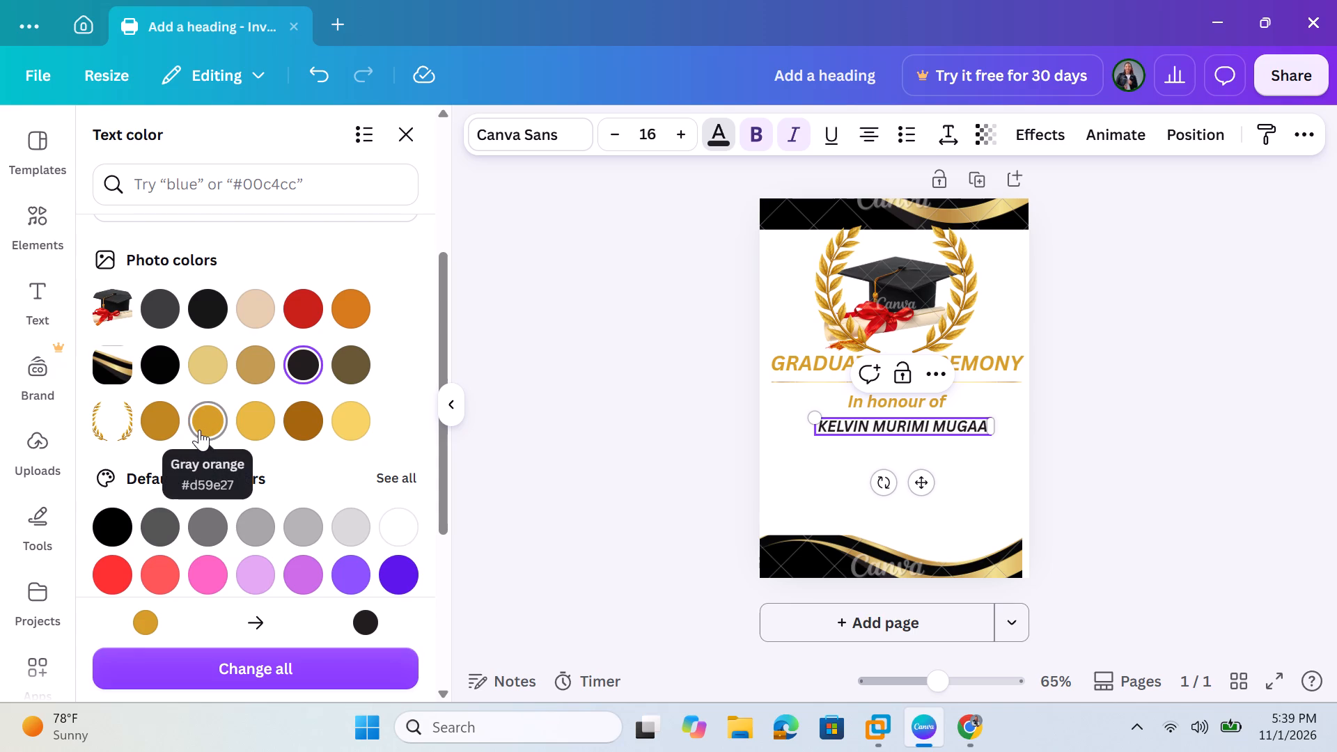
Select the graduate's full name and recolour it with the first, darker gold of the laurel's photo colours.
click(160, 428)
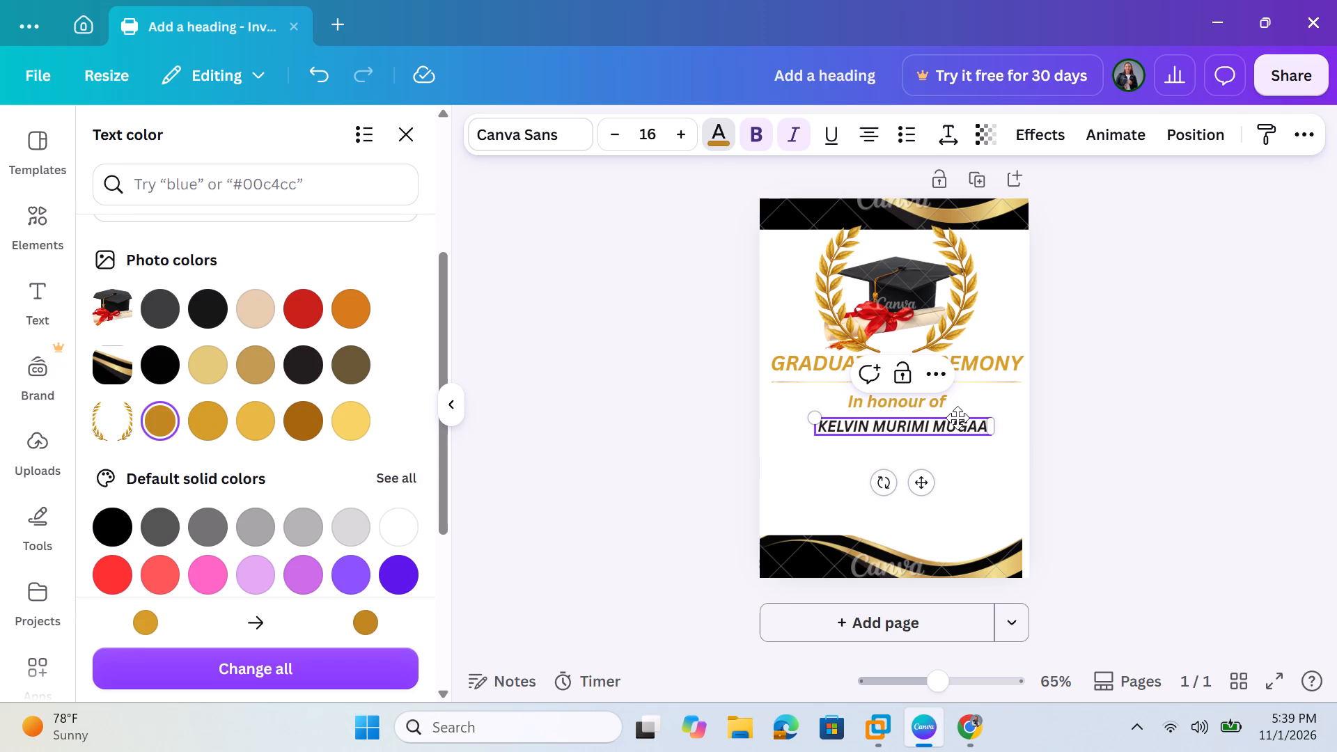
double_click(933, 423)
double_click(933, 423)
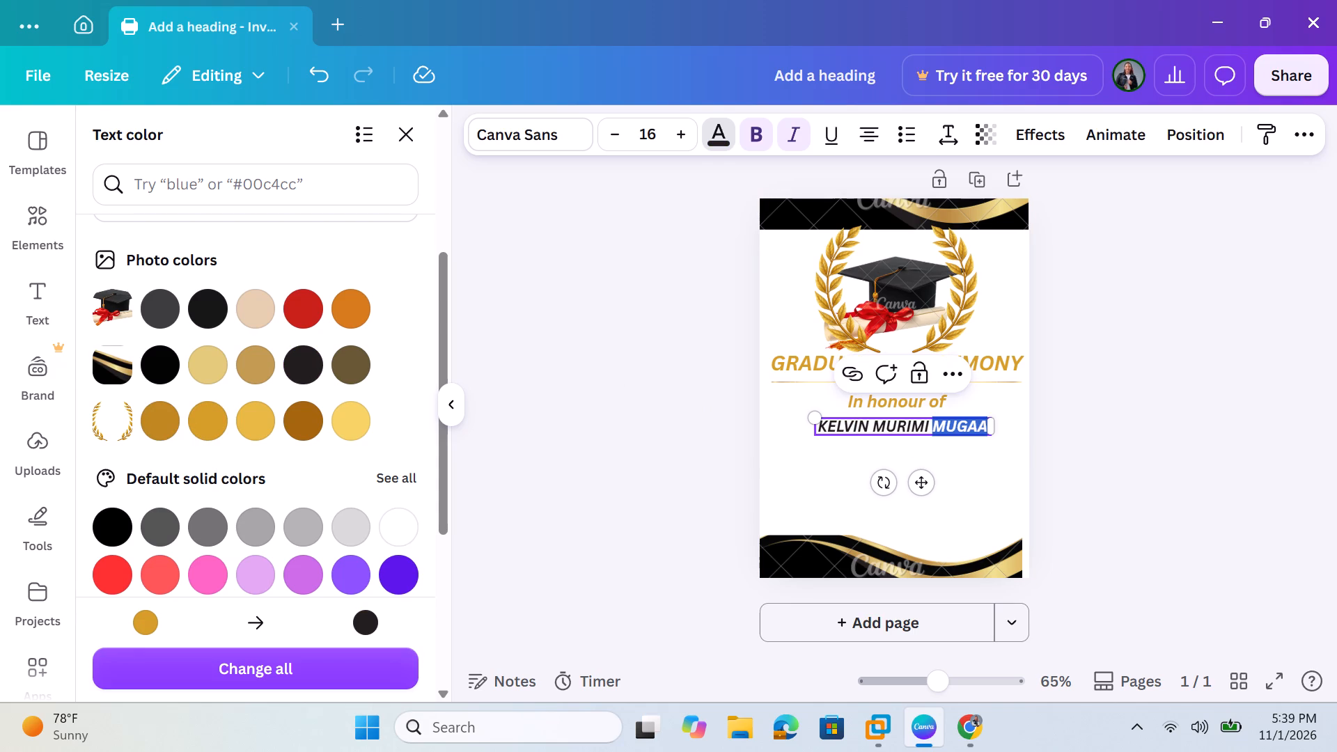
double_click(890, 421)
double_click(890, 421)
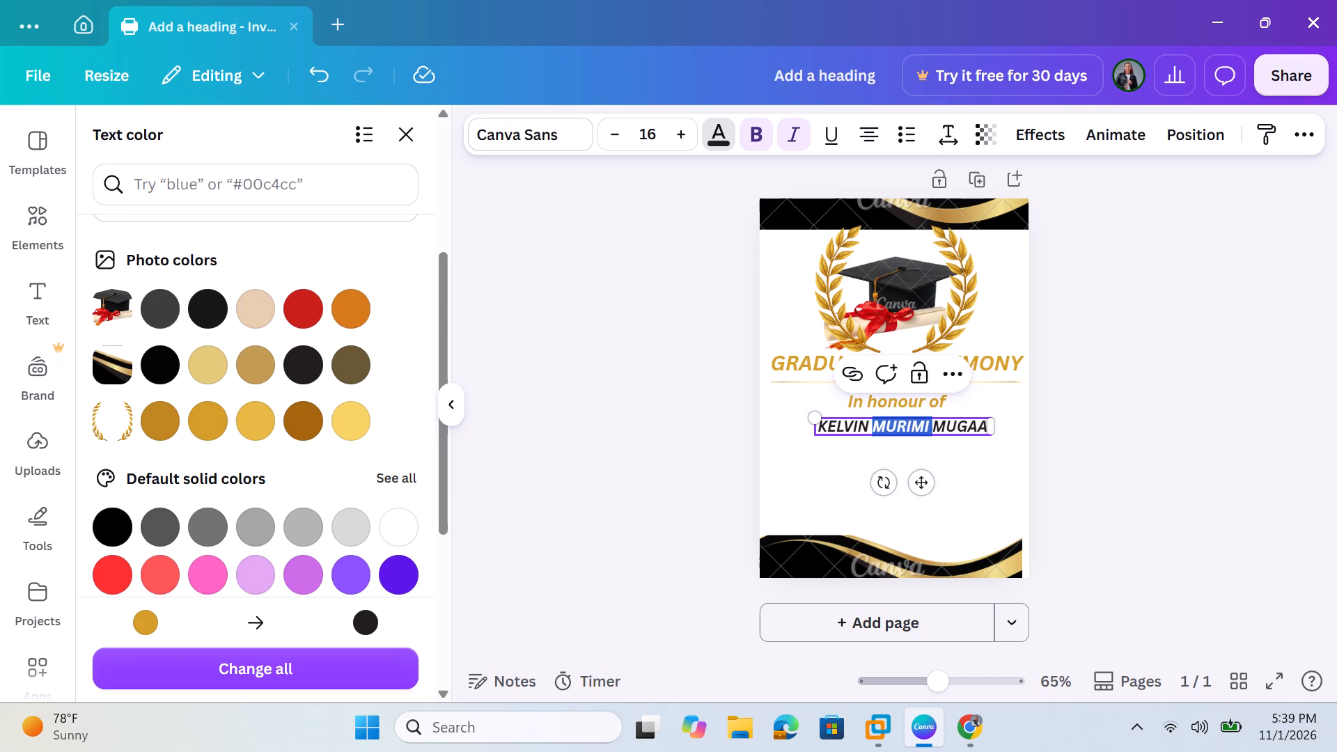
double_click(850, 423)
triple_click(850, 423)
click(850, 423)
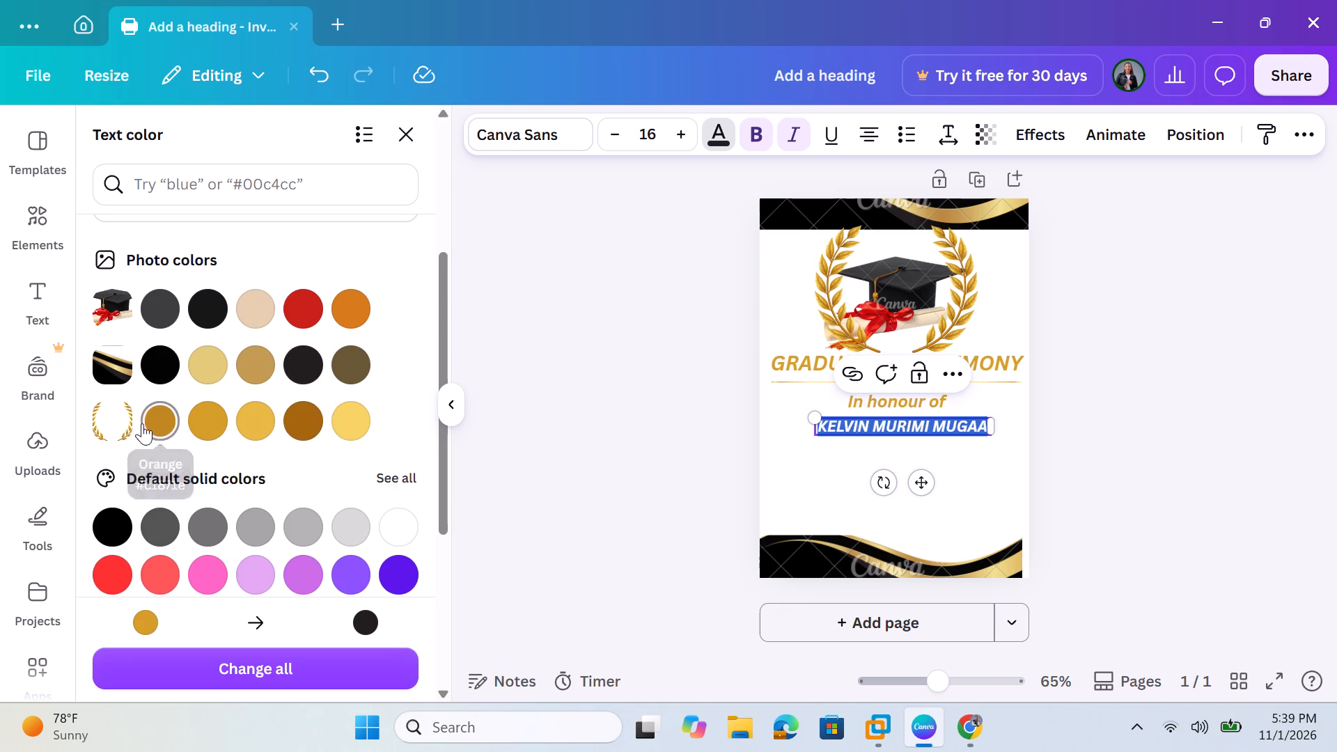
click(163, 418)
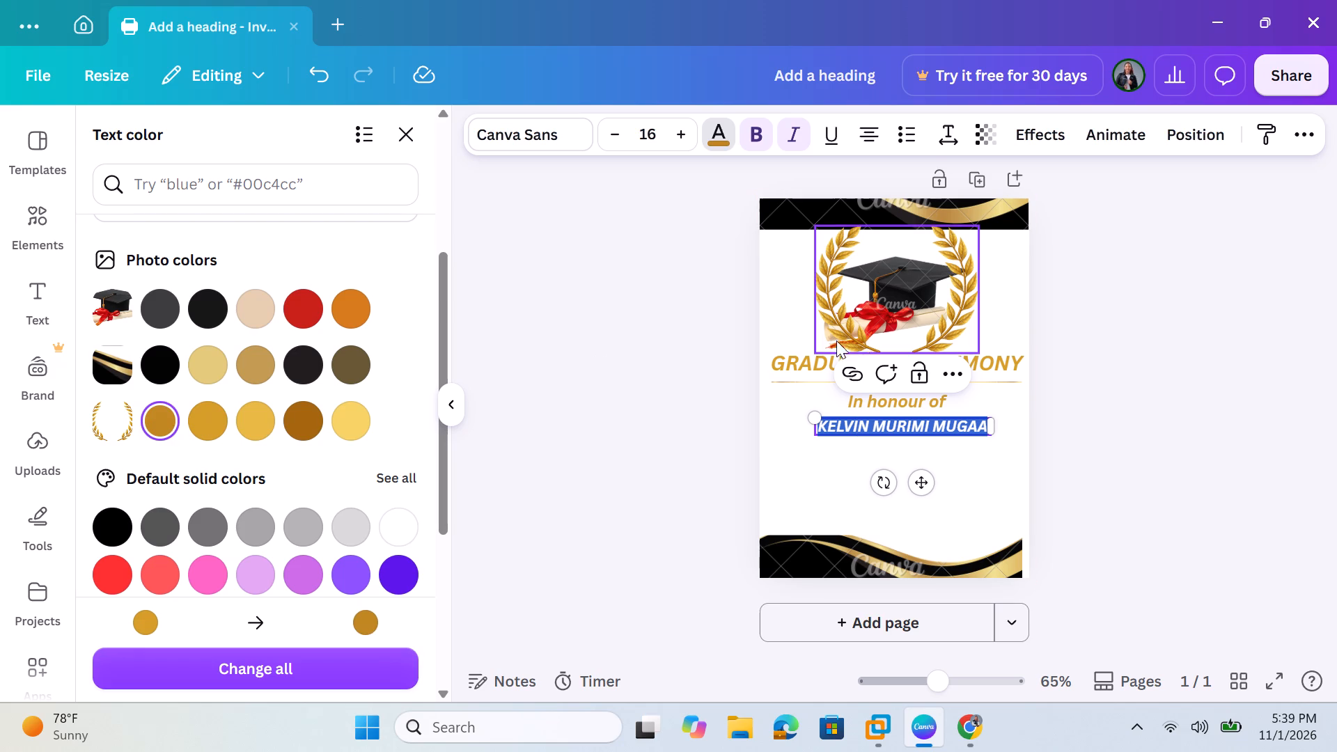
Recolour the whole "GRADUATION CEREMONY" heading with the red #c92118 from the cap image's photo colours.
click(818, 349)
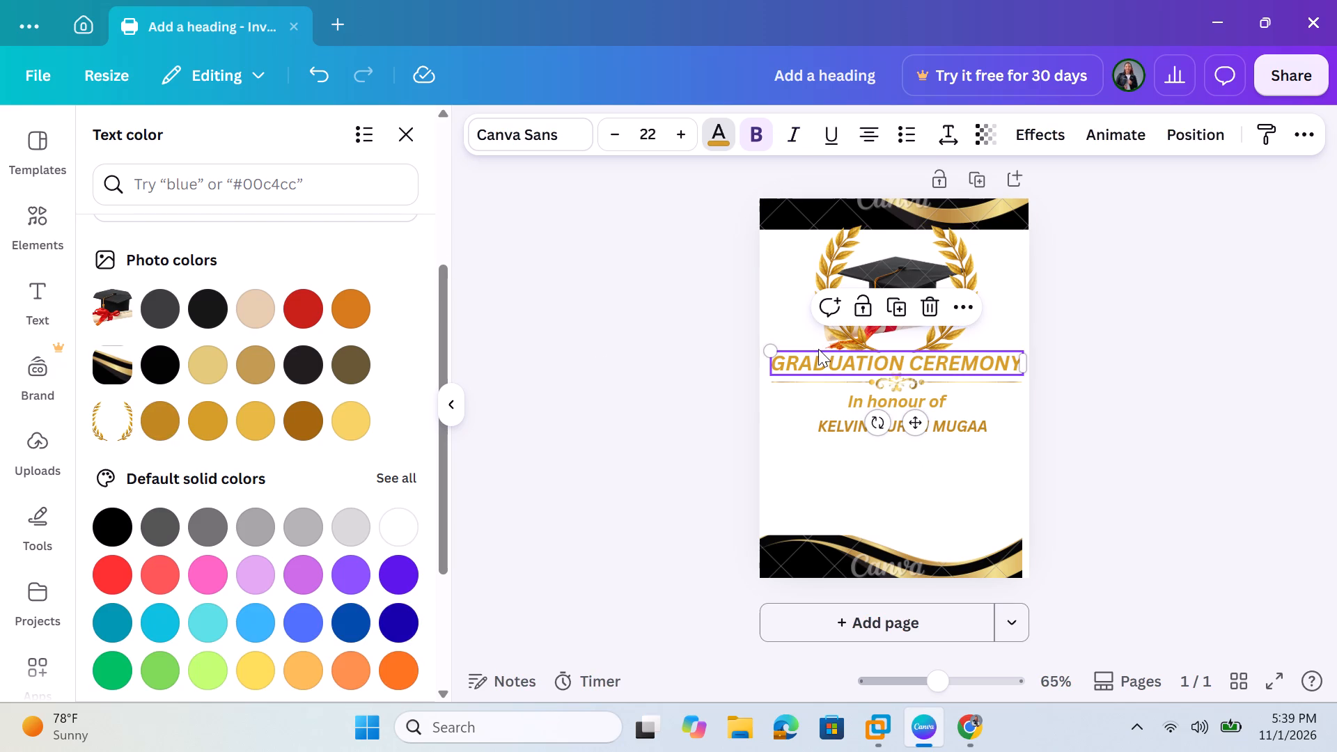
double_click(809, 357)
double_click(809, 357)
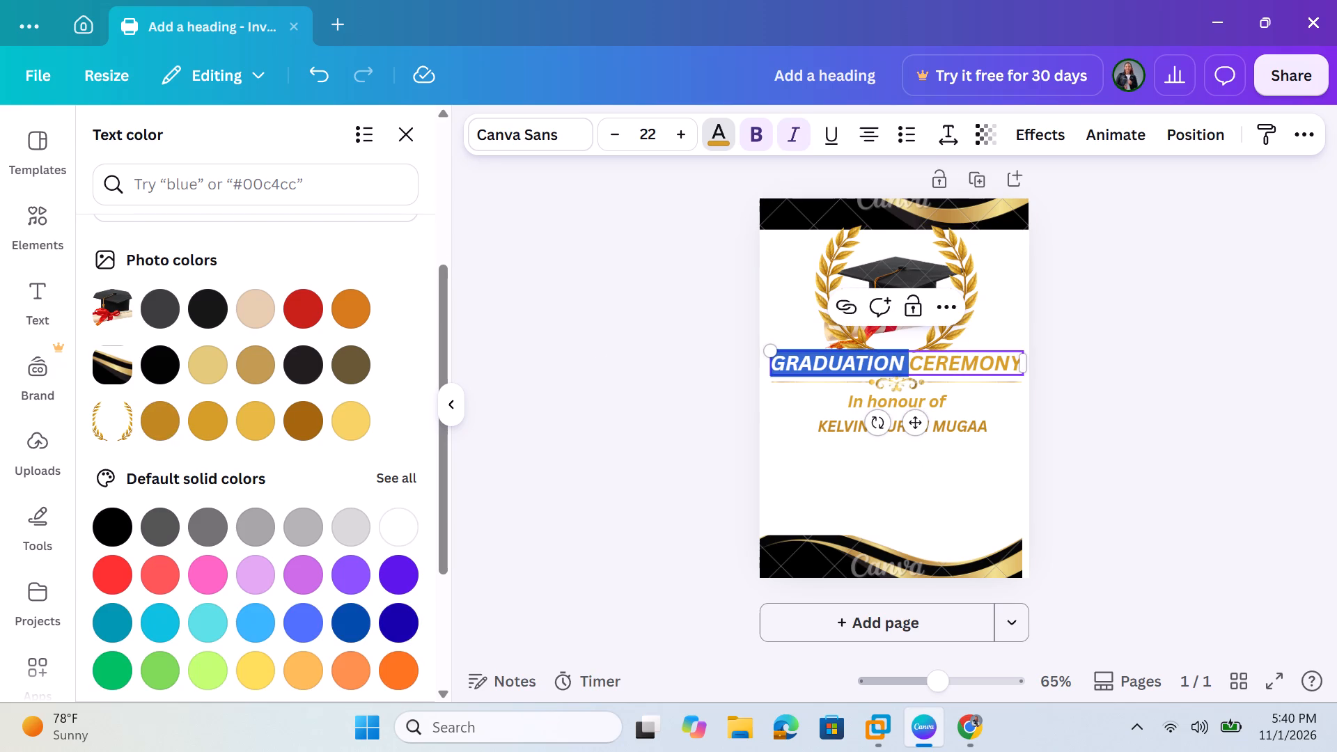
double_click(809, 357)
double_click(809, 357)
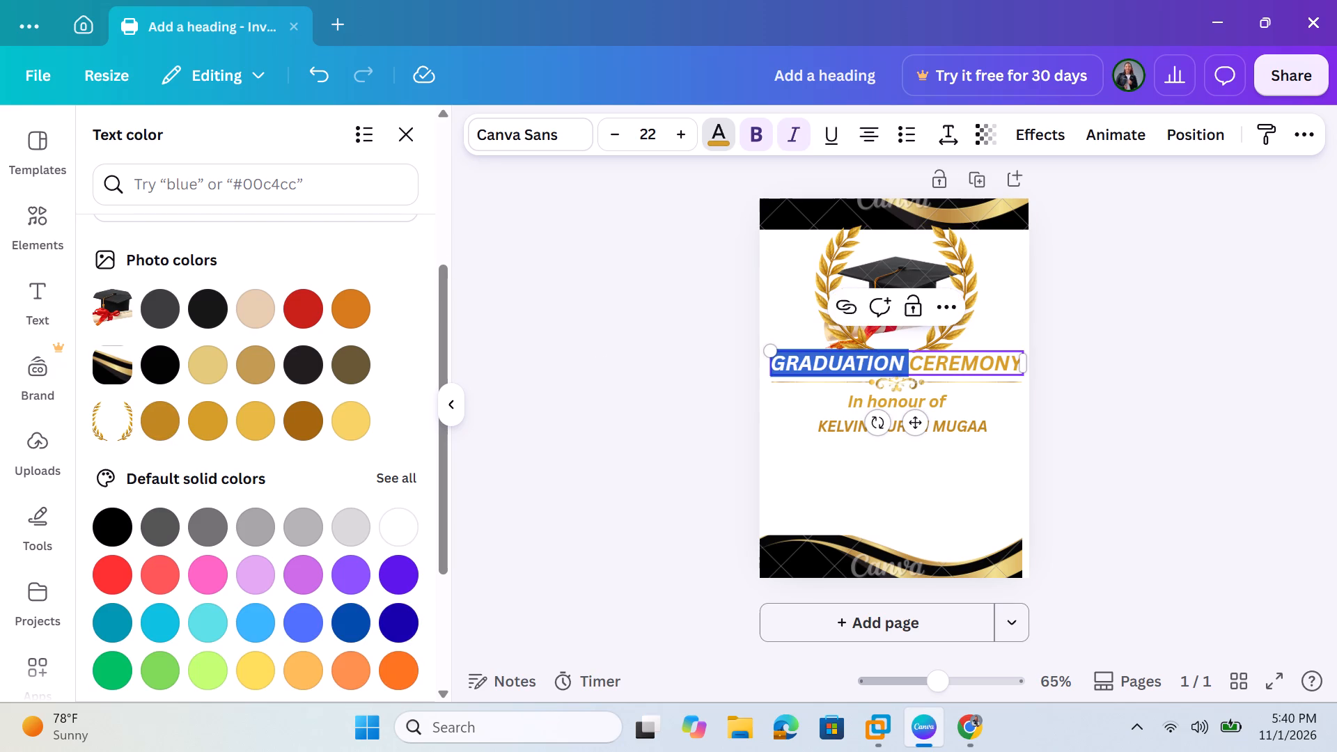
double_click(892, 366)
double_click(892, 366)
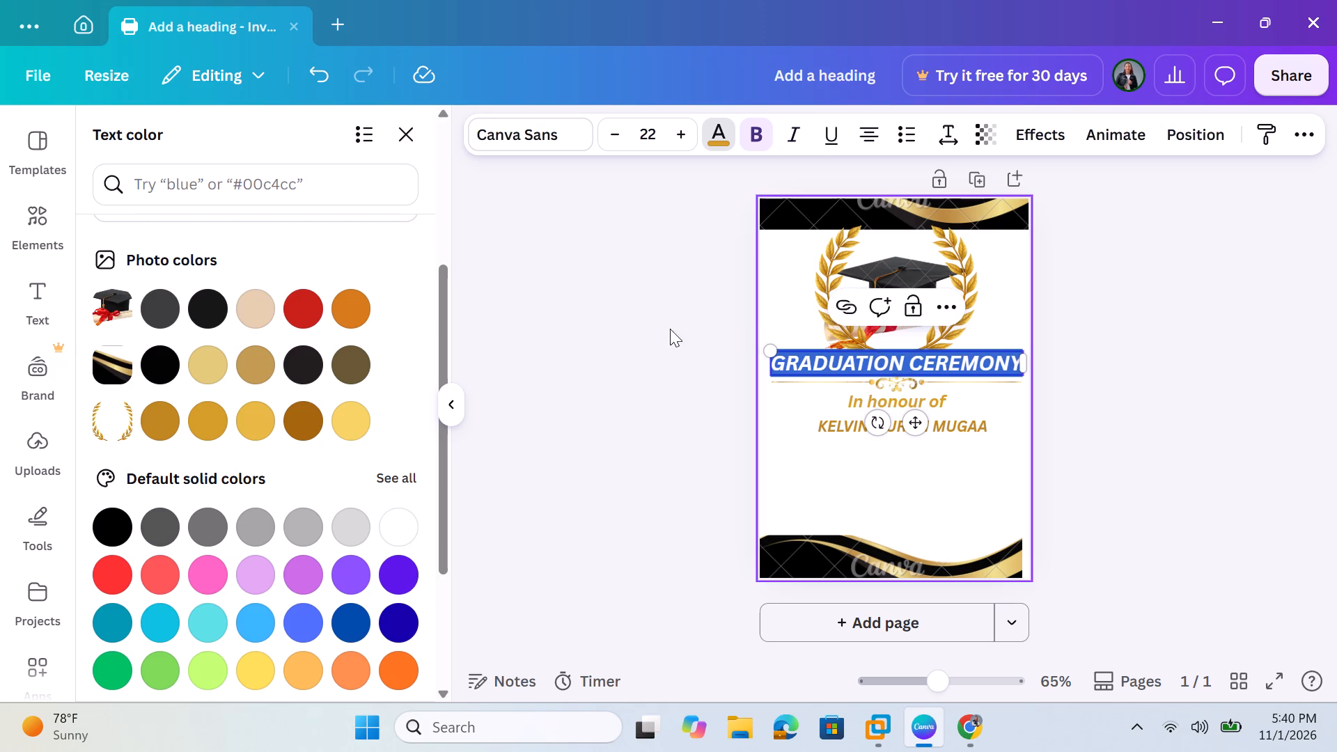
click(315, 302)
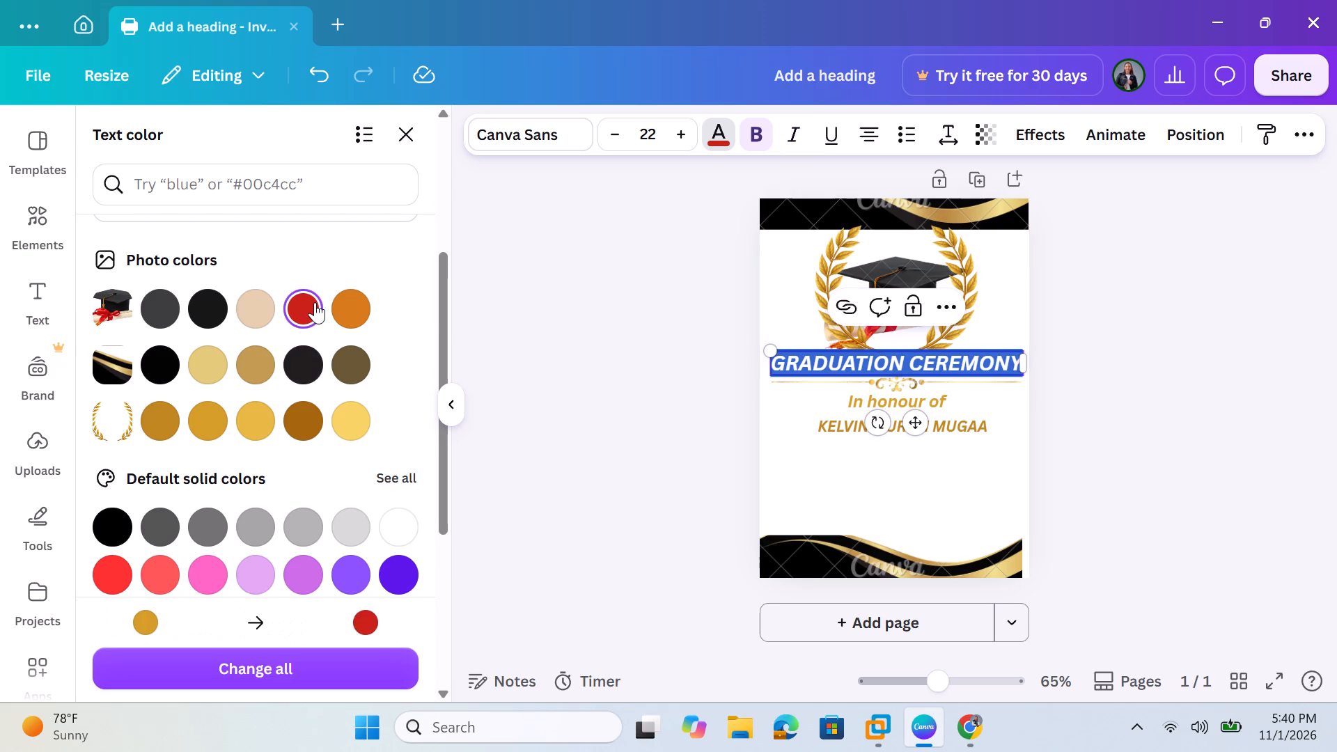
click(809, 368)
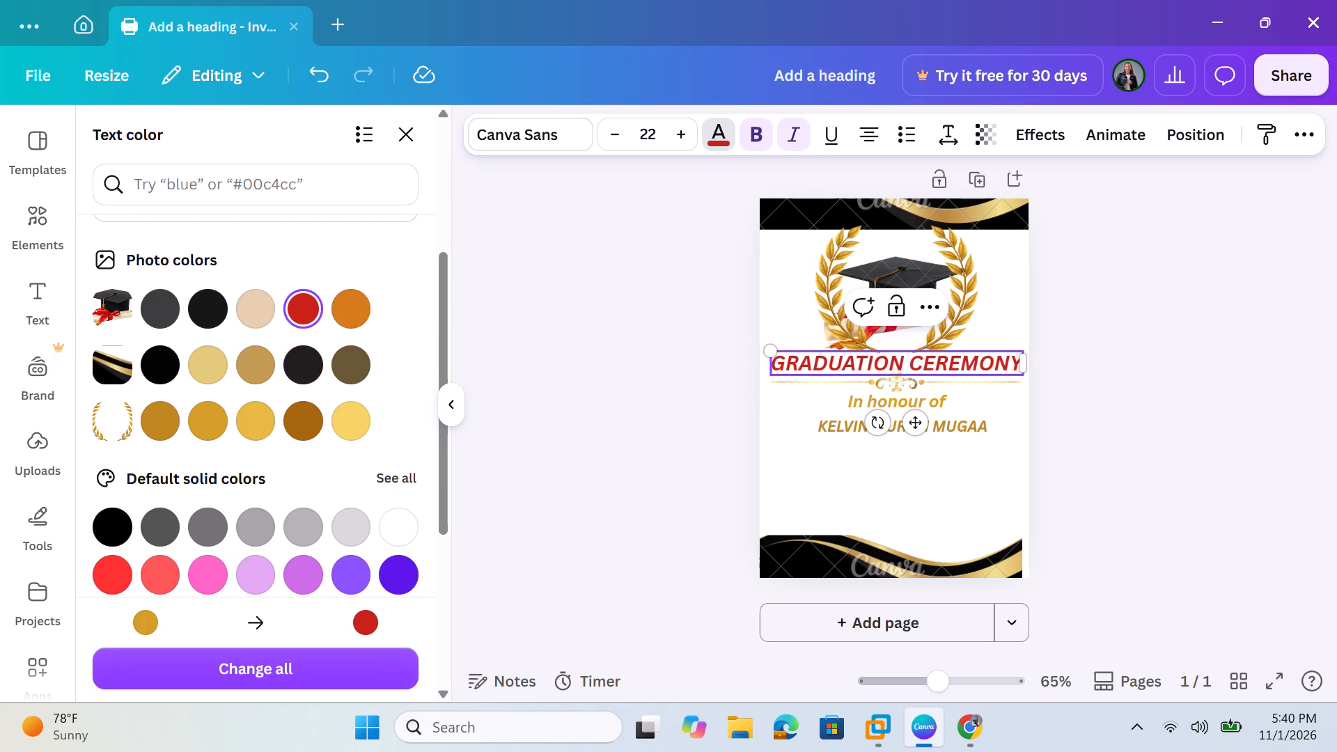
click(935, 452)
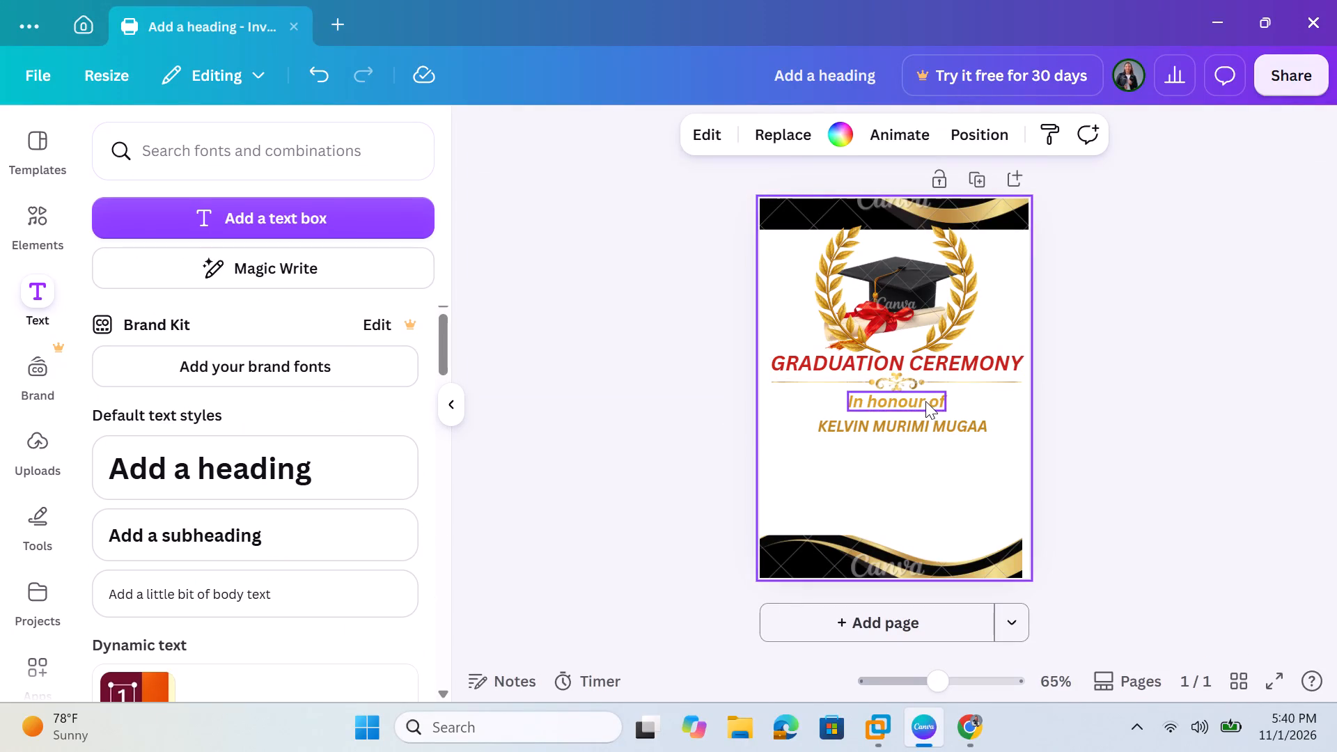
Recolour the "In honour of" line with the near-black fourth swatch of the wave image's photo colours.
double_click(924, 400)
double_click(924, 400)
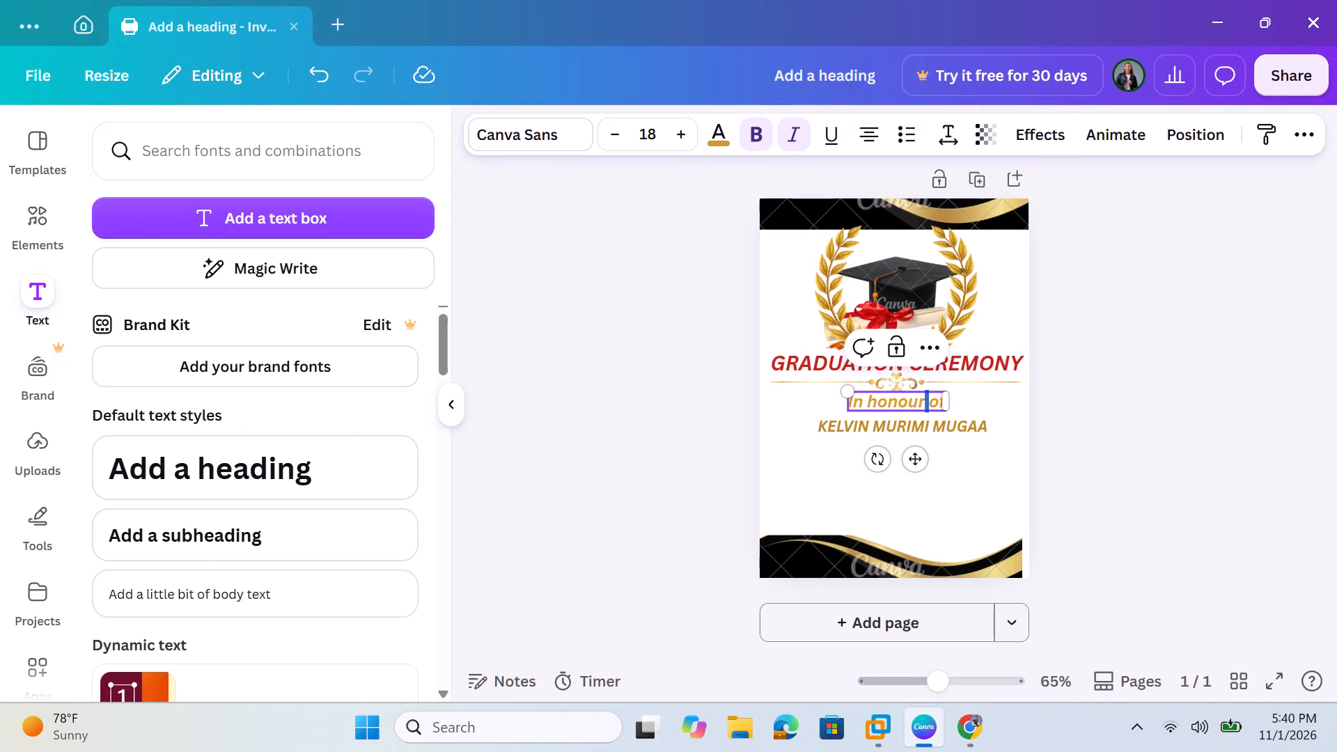
double_click(924, 400)
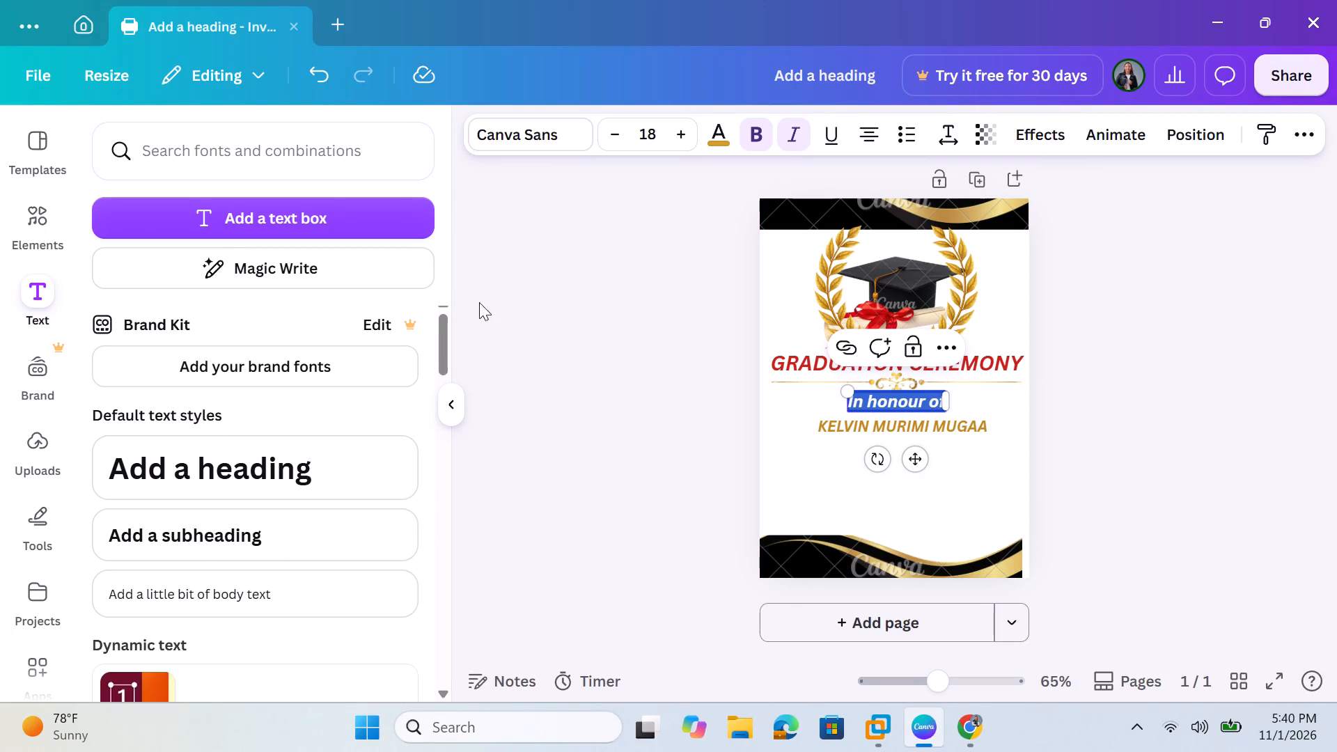
scroll(302, 457, up, 1)
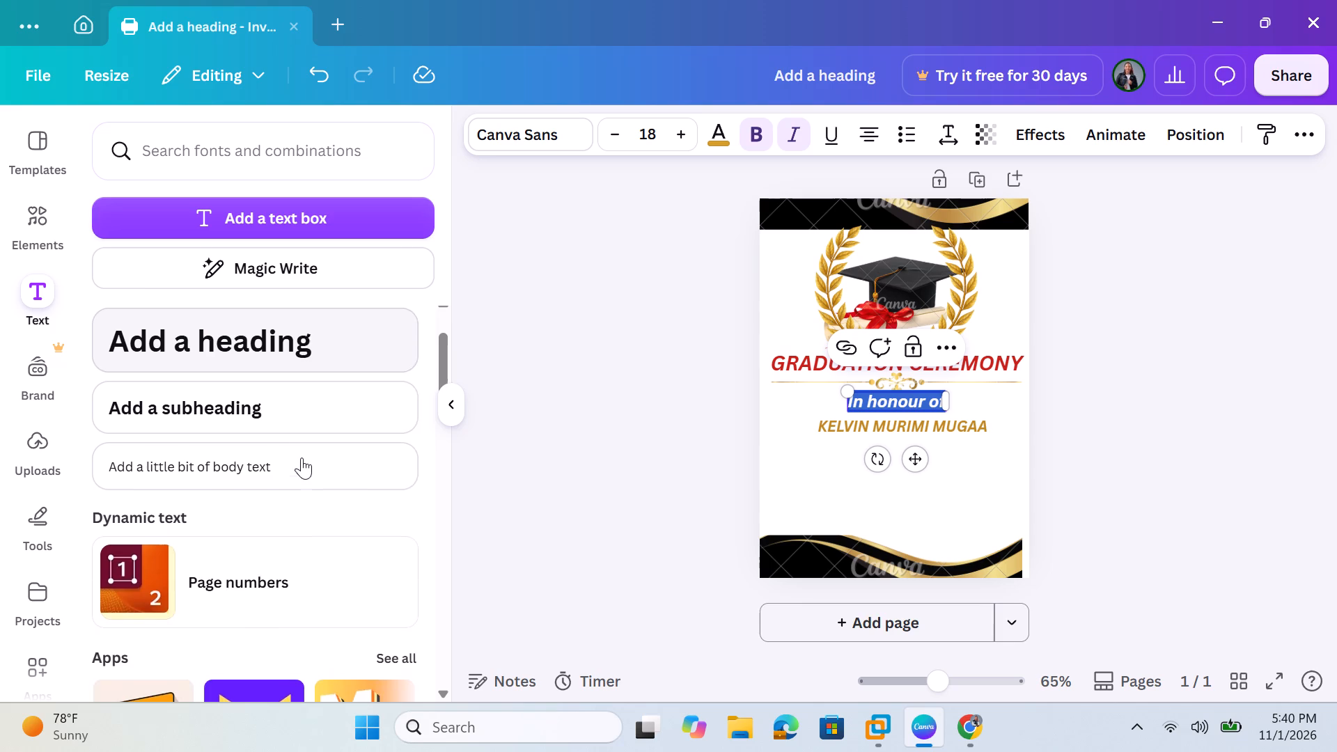
scroll(302, 457, up, 1)
scroll(302, 457, down, 5)
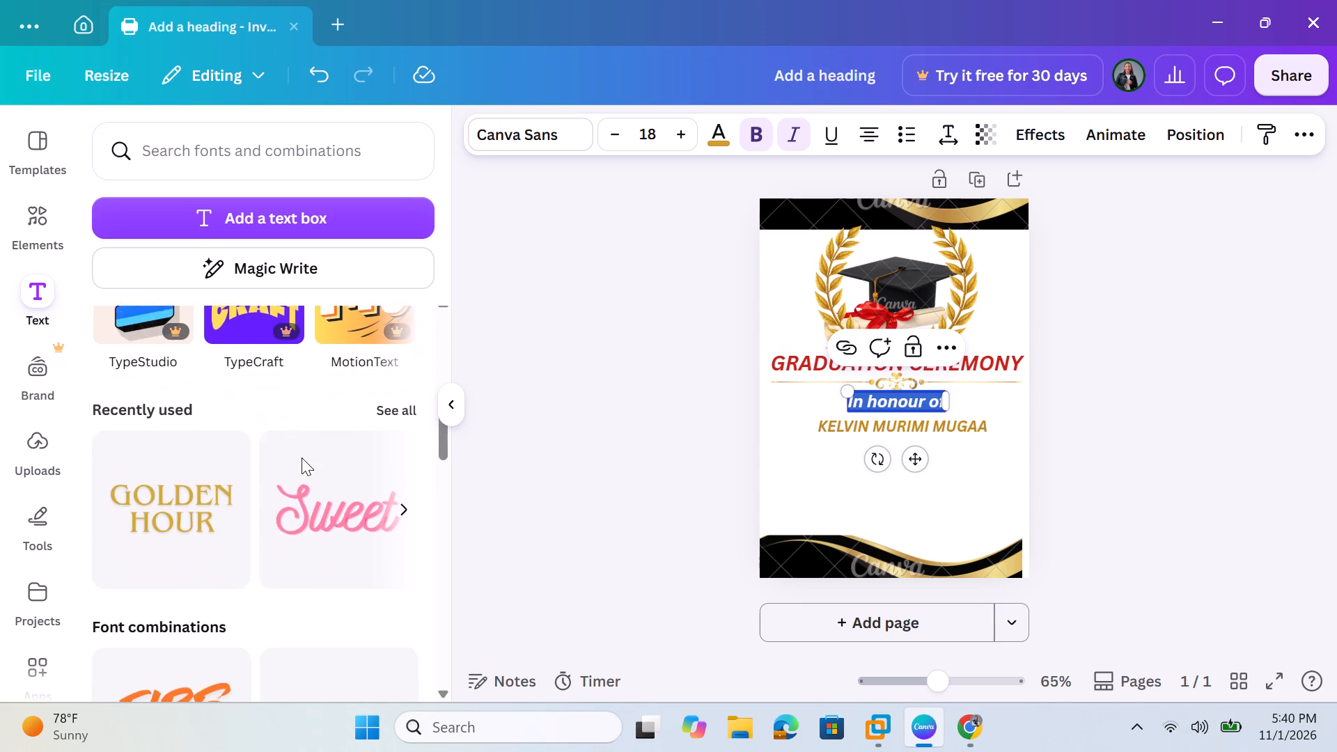
scroll(302, 457, down, 1)
scroll(302, 457, up, 6)
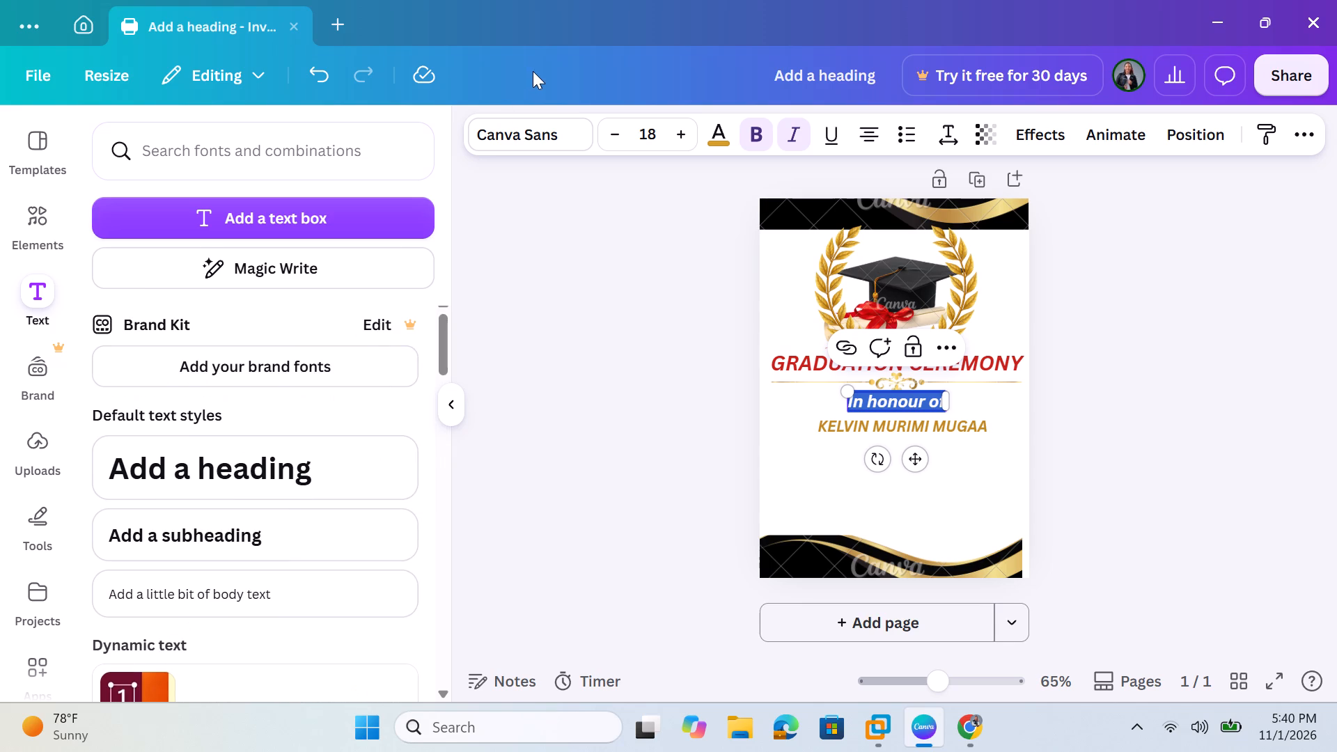
click(726, 132)
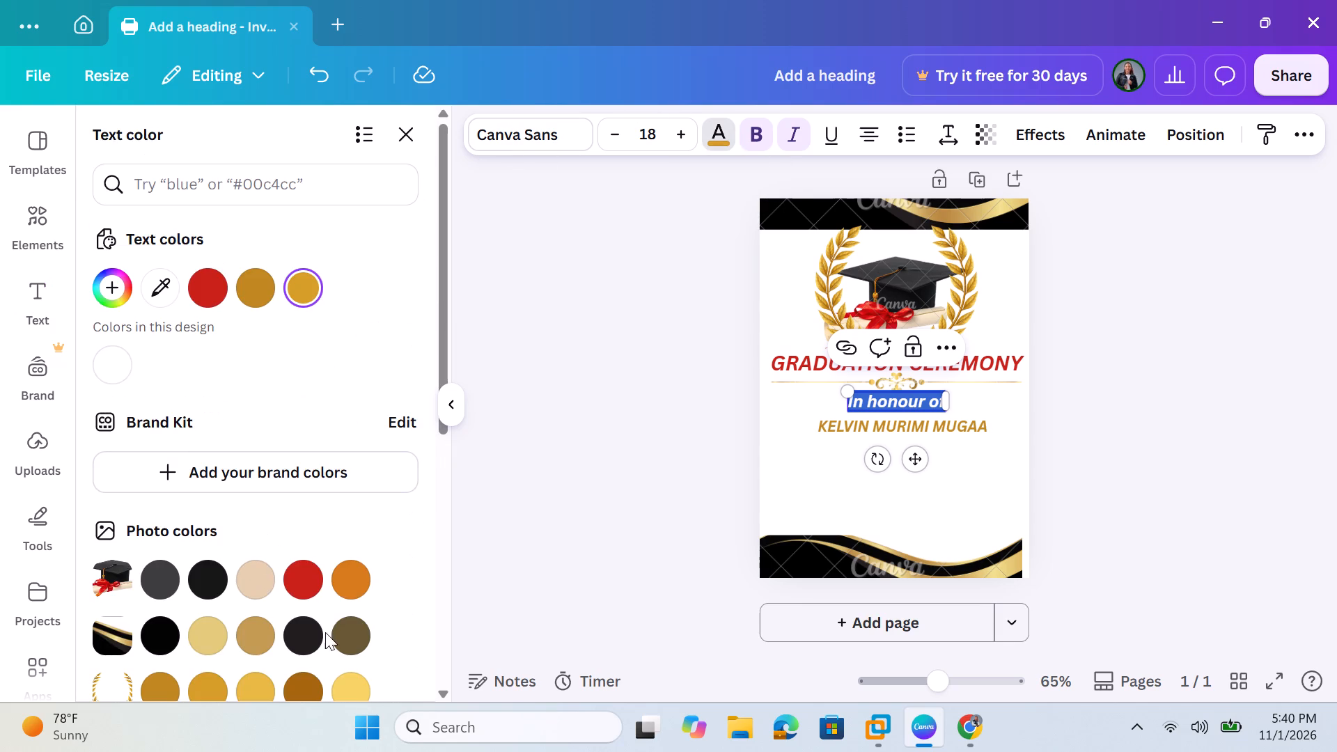
click(311, 635)
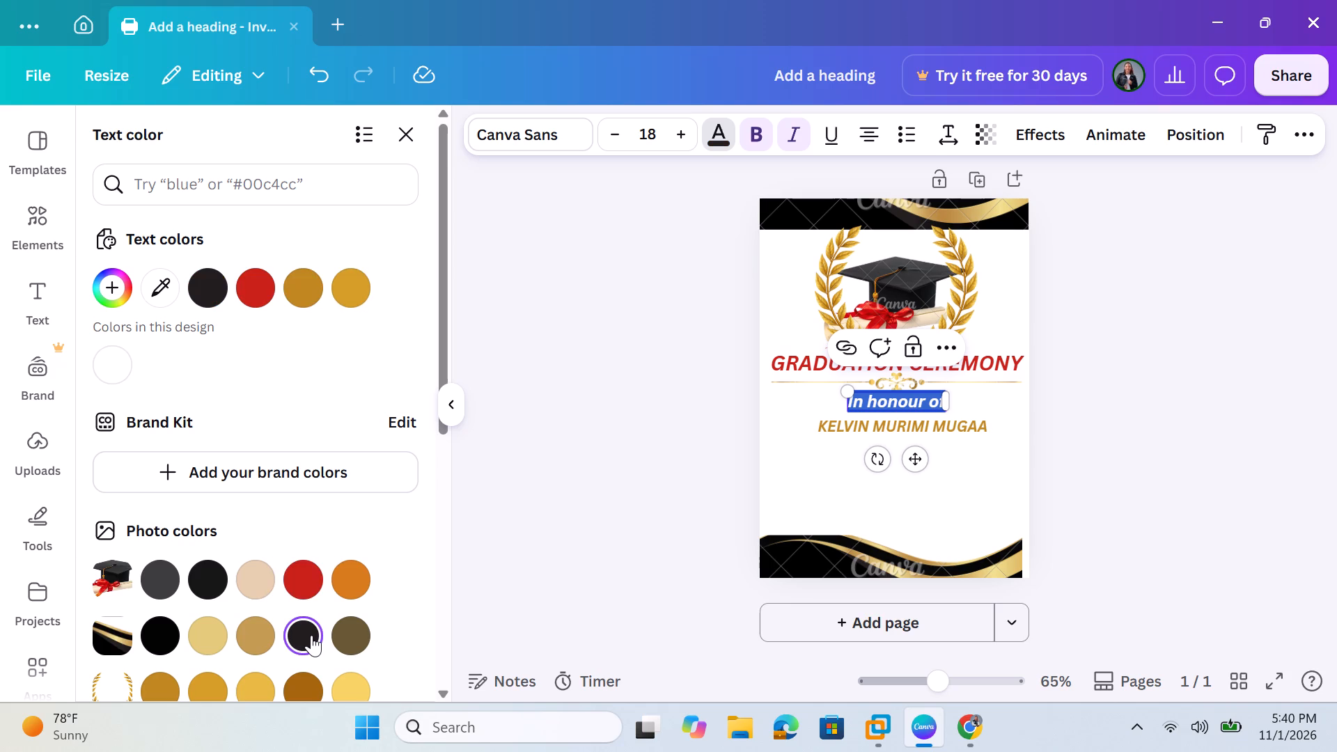
click(893, 395)
click(750, 452)
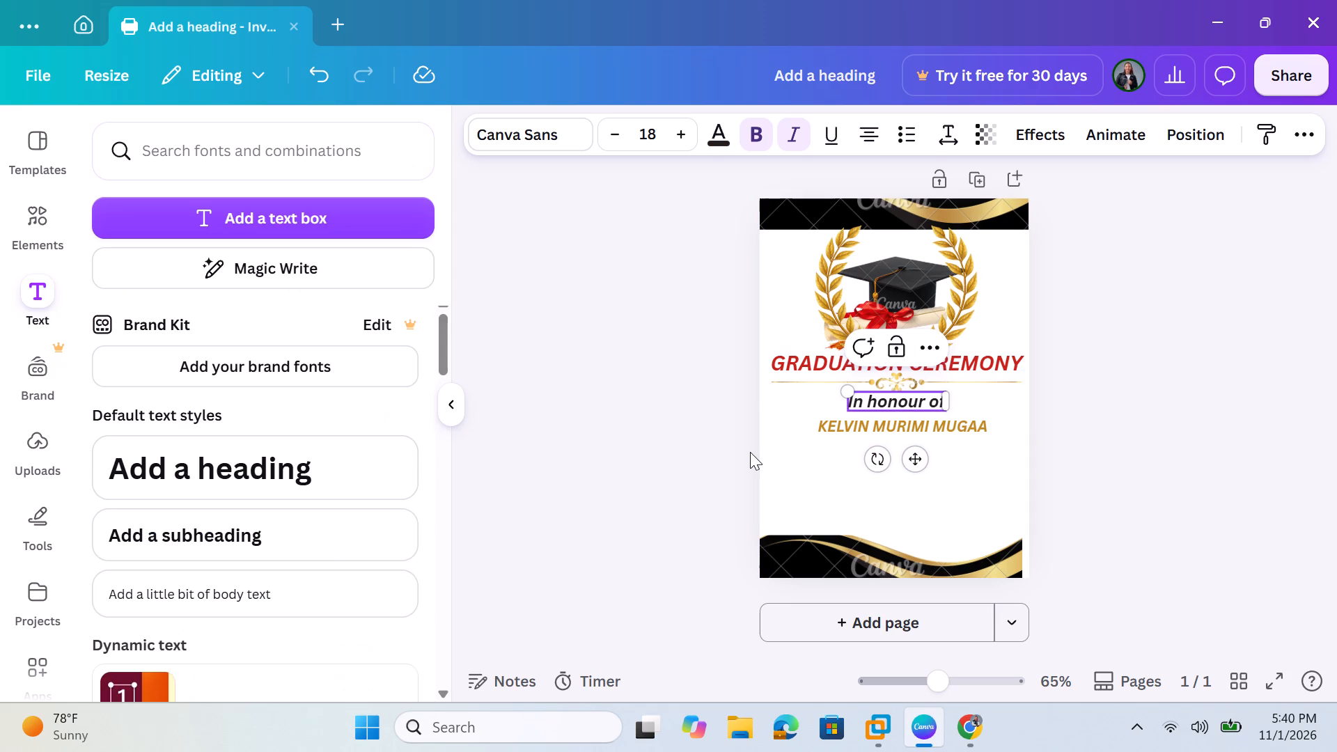
click(992, 457)
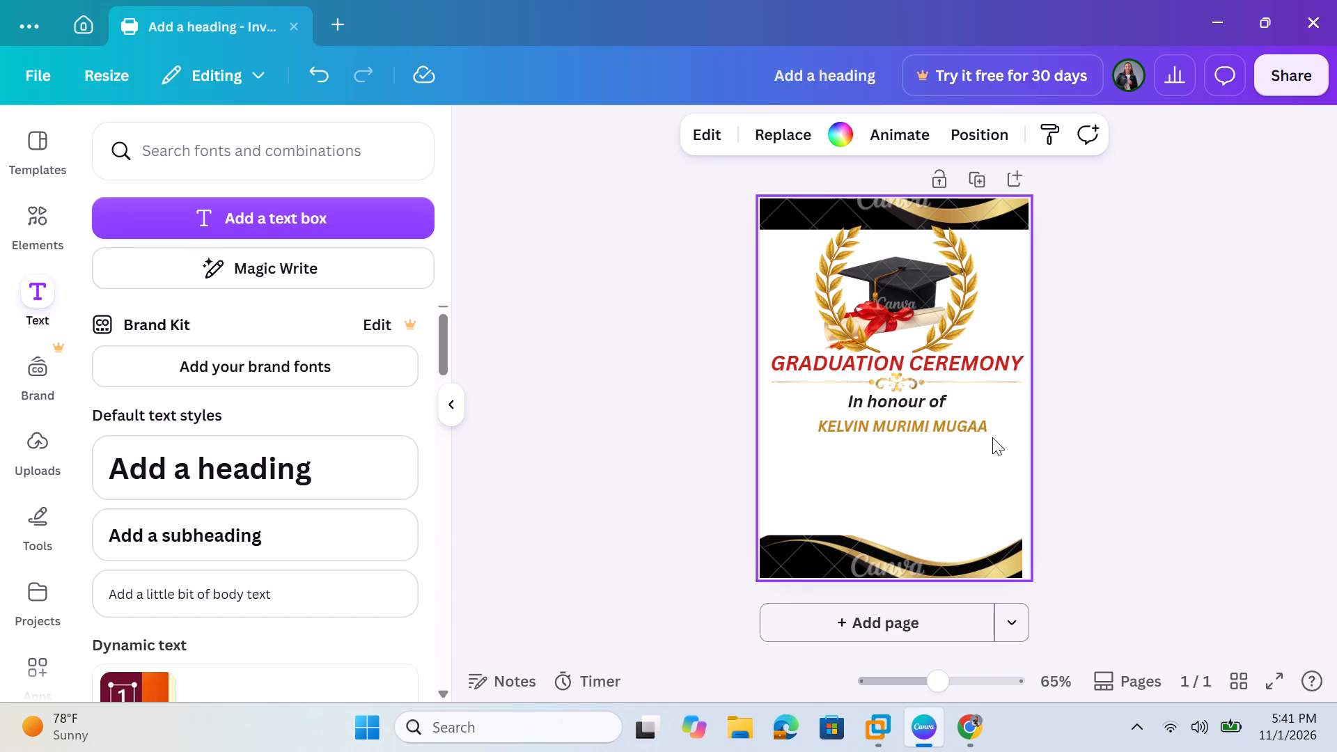
click(902, 450)
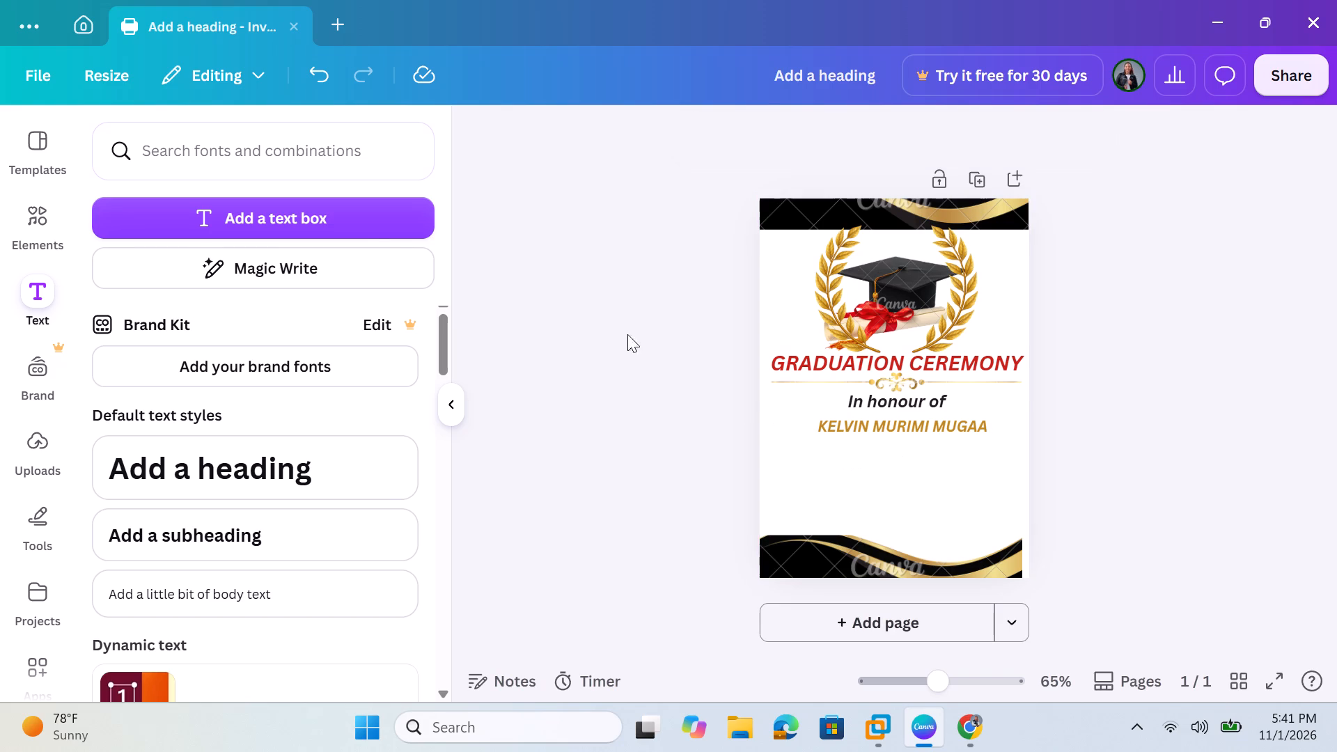
Add a new text element in the default body text style to the invitation.
click(41, 309)
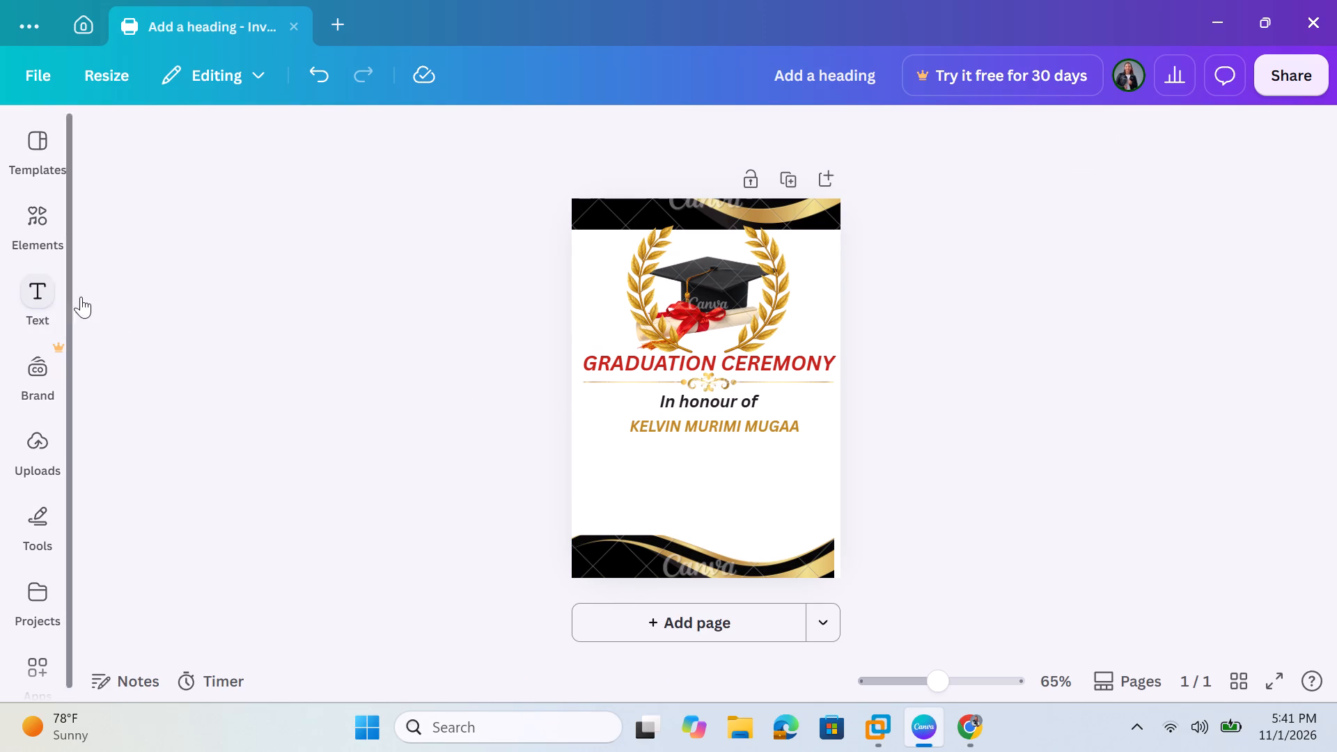
click(28, 312)
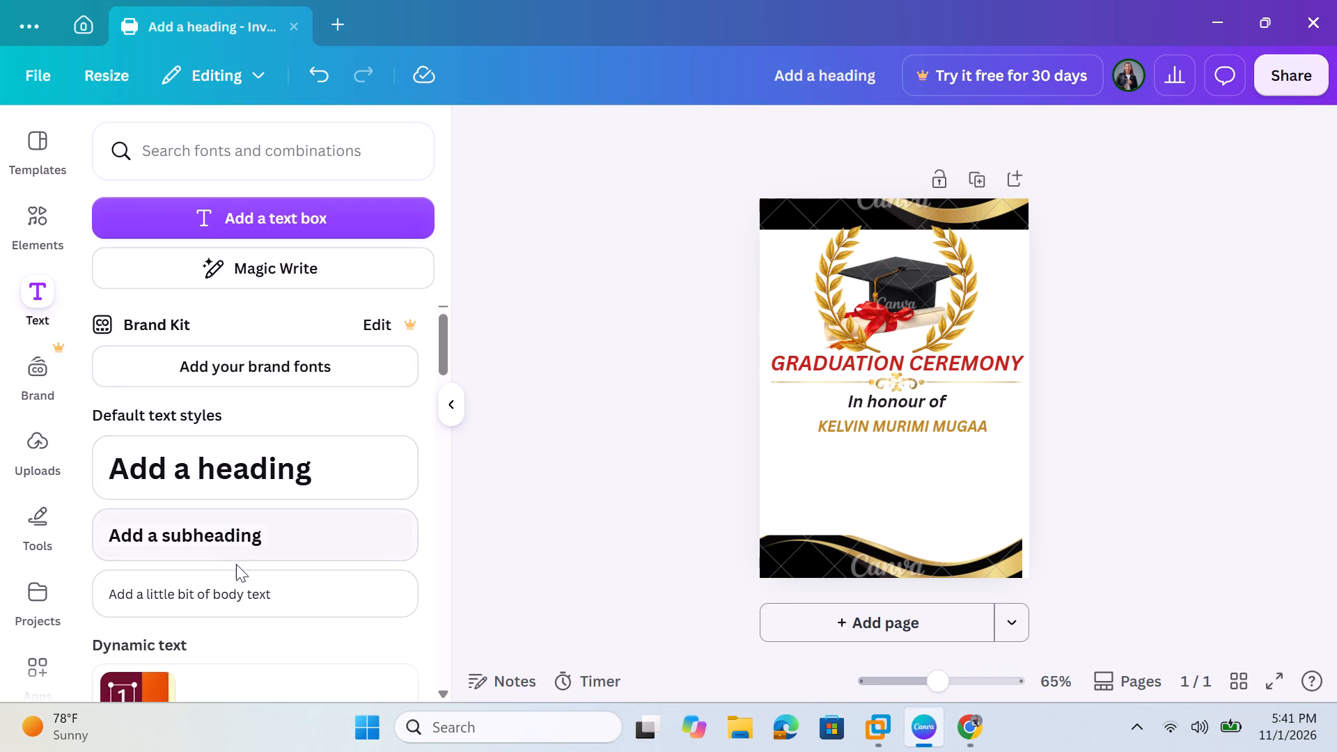
click(246, 599)
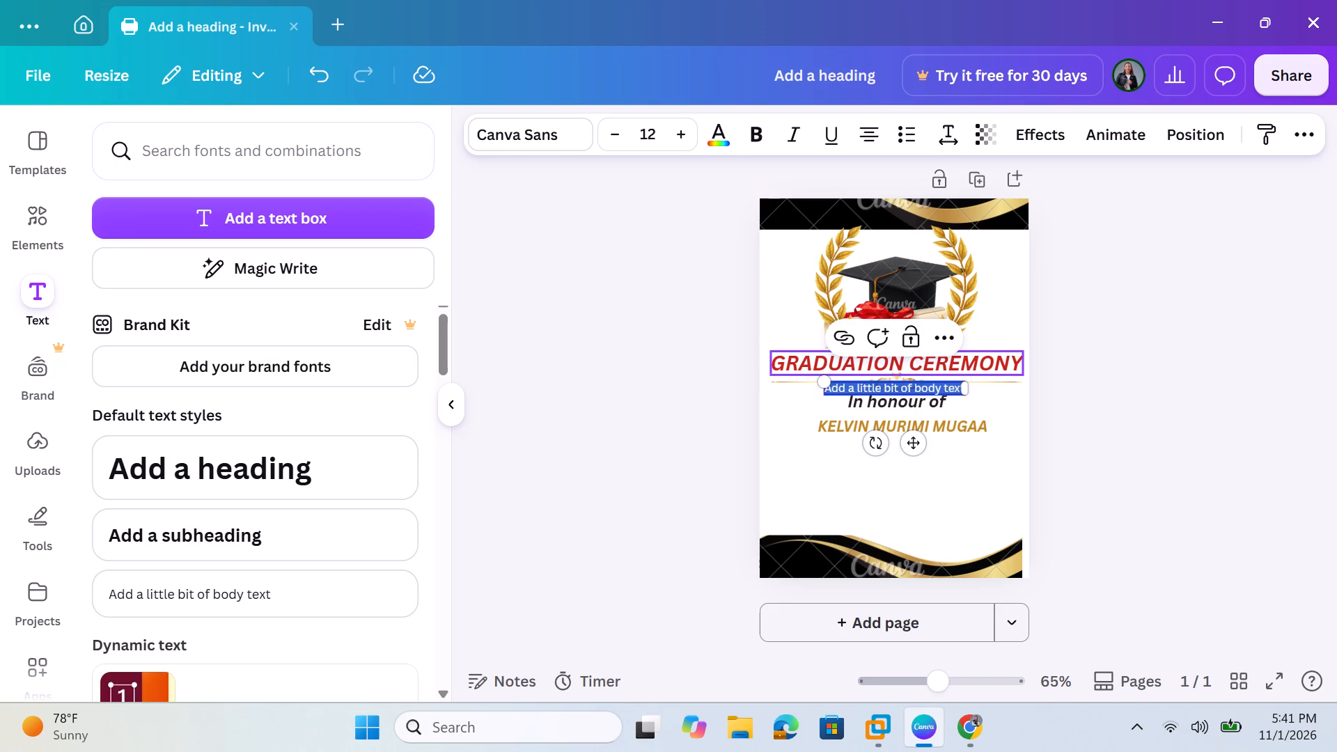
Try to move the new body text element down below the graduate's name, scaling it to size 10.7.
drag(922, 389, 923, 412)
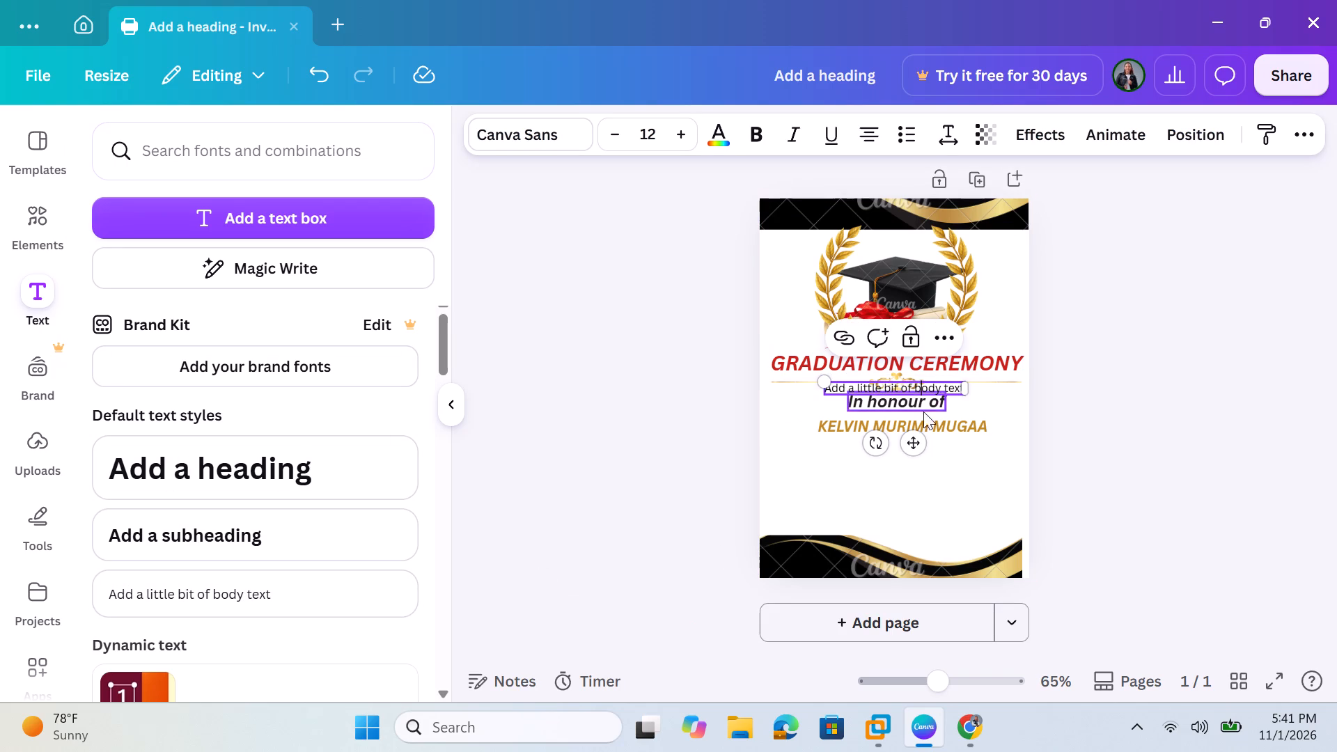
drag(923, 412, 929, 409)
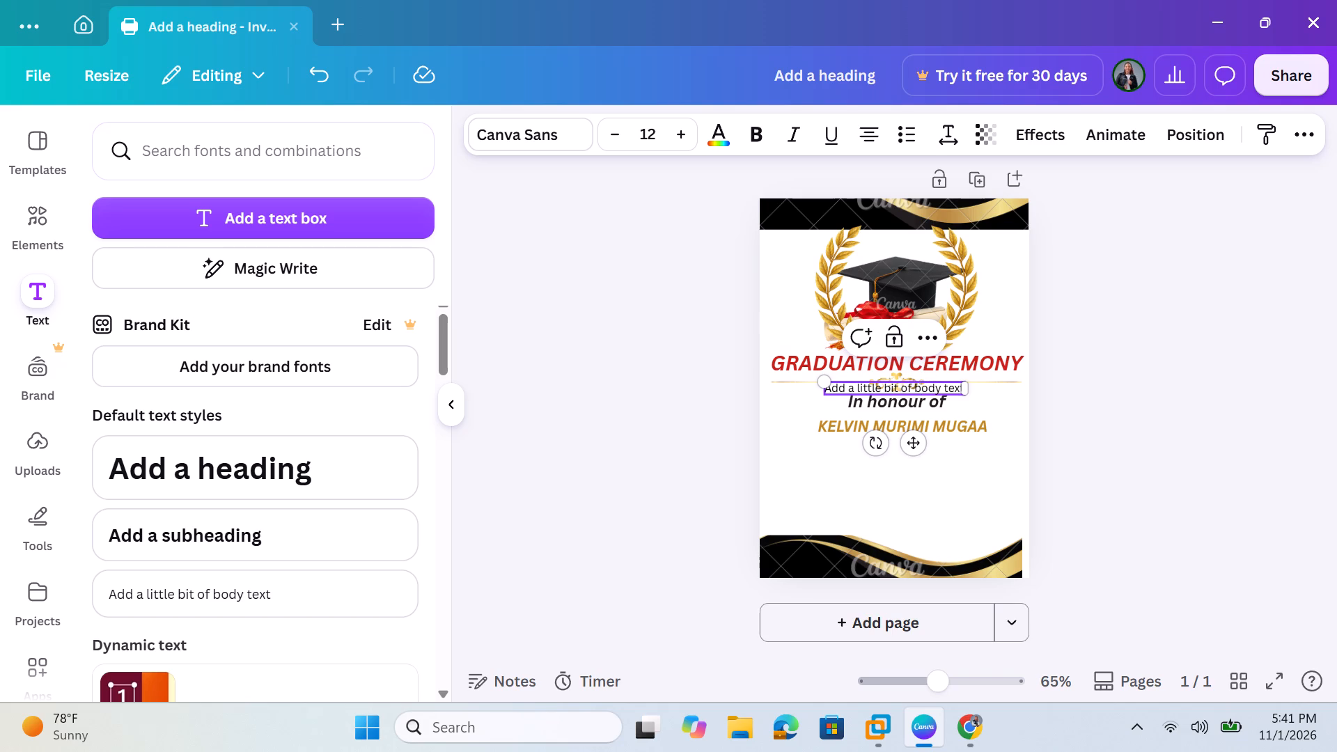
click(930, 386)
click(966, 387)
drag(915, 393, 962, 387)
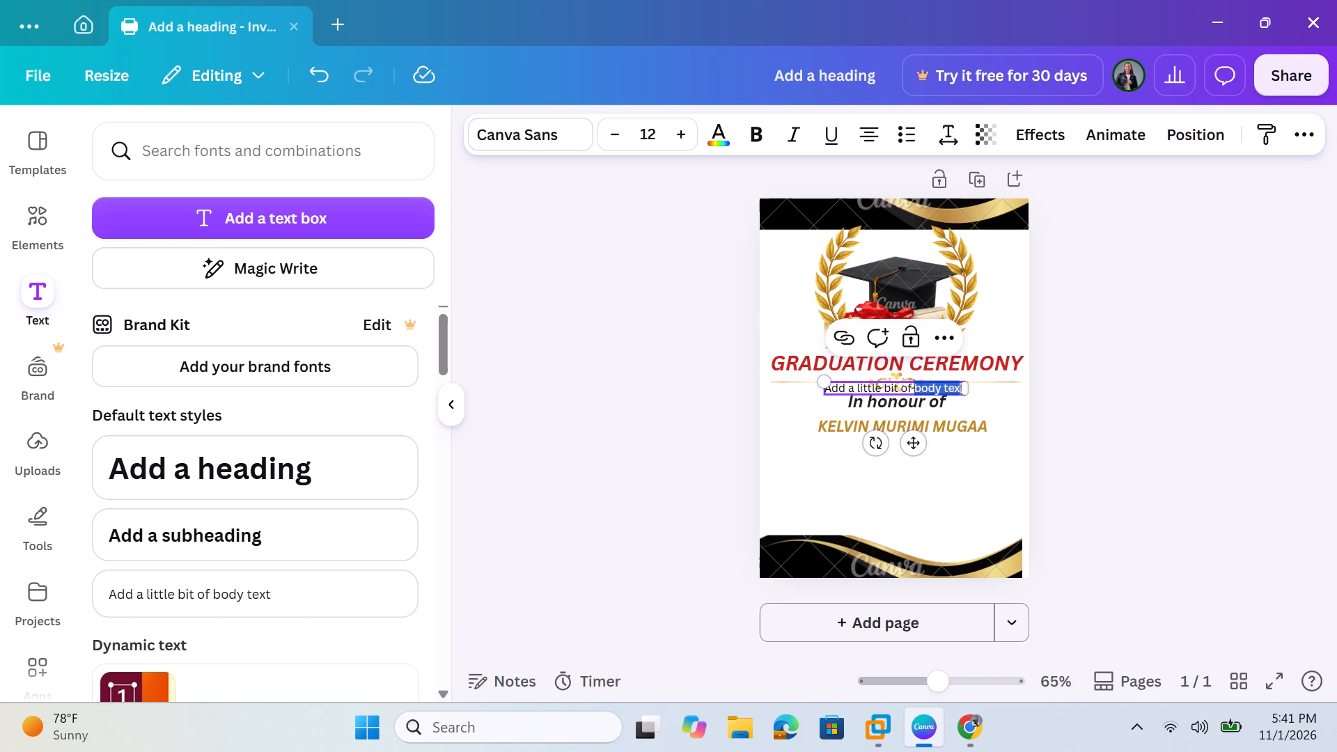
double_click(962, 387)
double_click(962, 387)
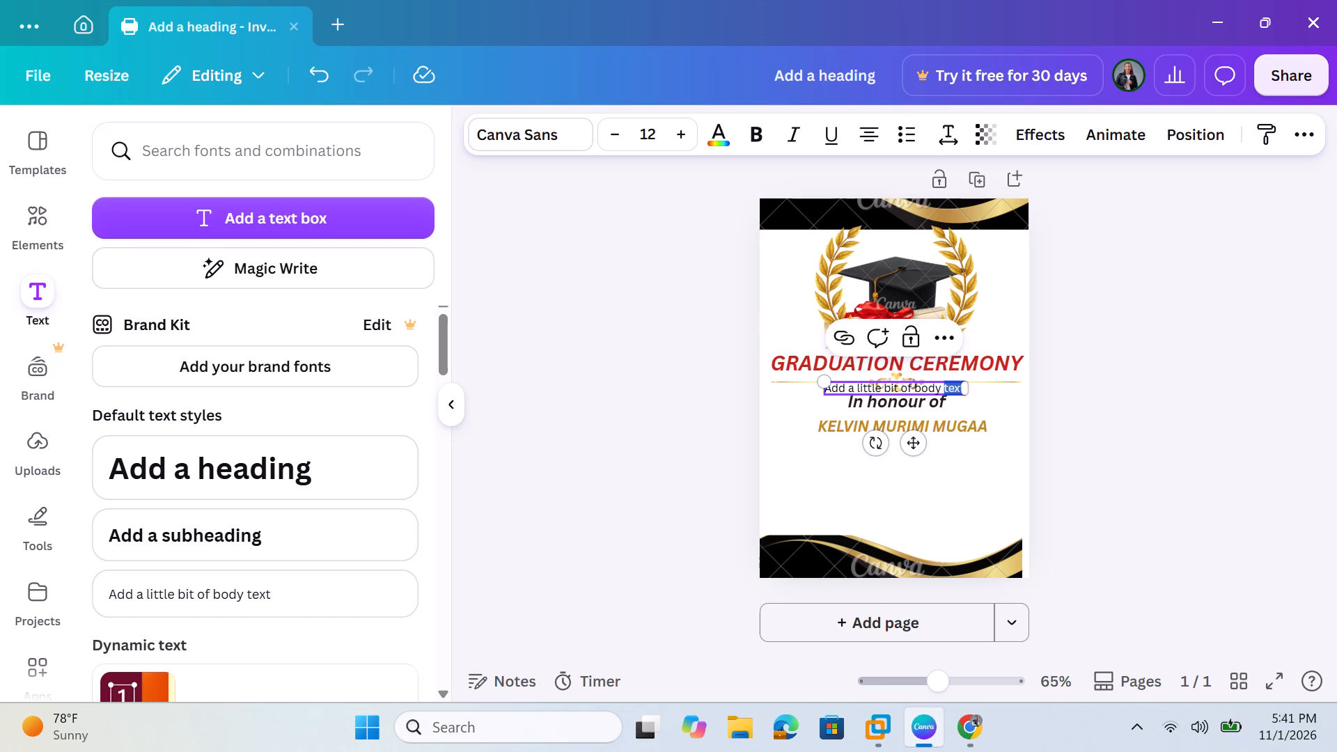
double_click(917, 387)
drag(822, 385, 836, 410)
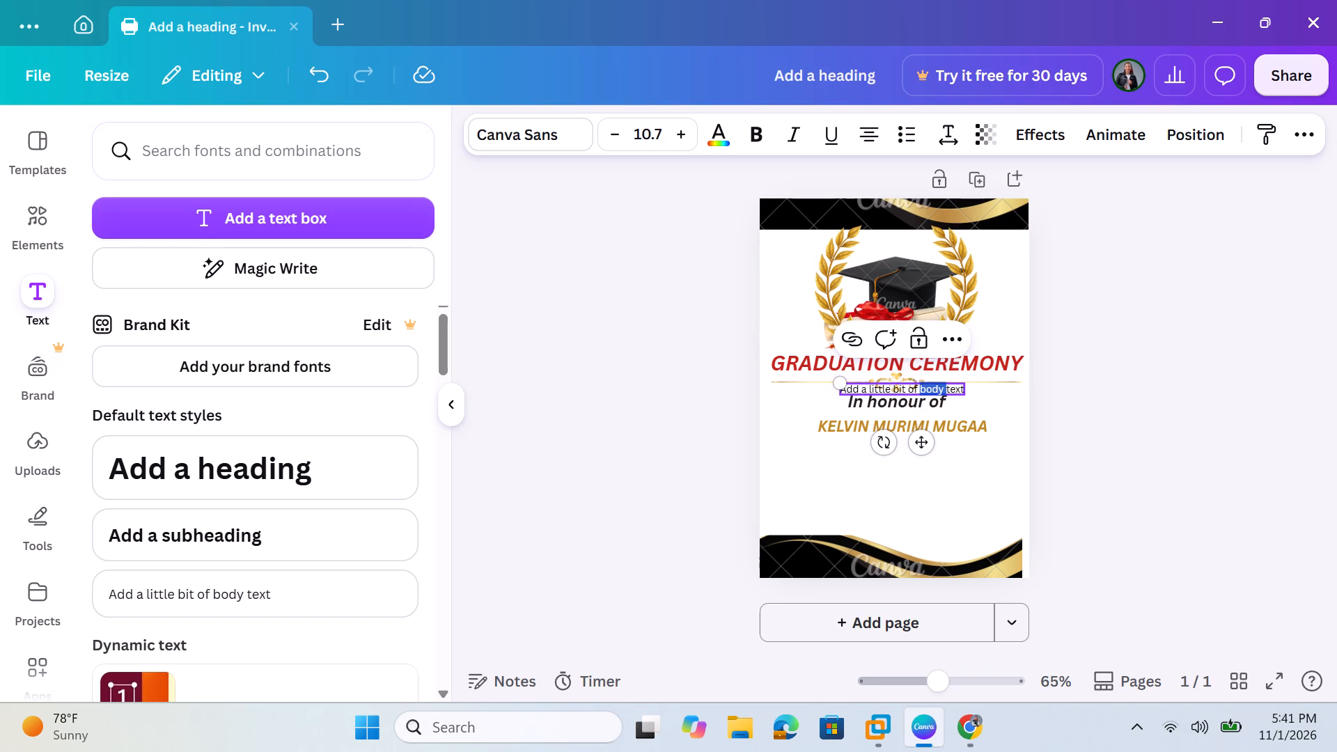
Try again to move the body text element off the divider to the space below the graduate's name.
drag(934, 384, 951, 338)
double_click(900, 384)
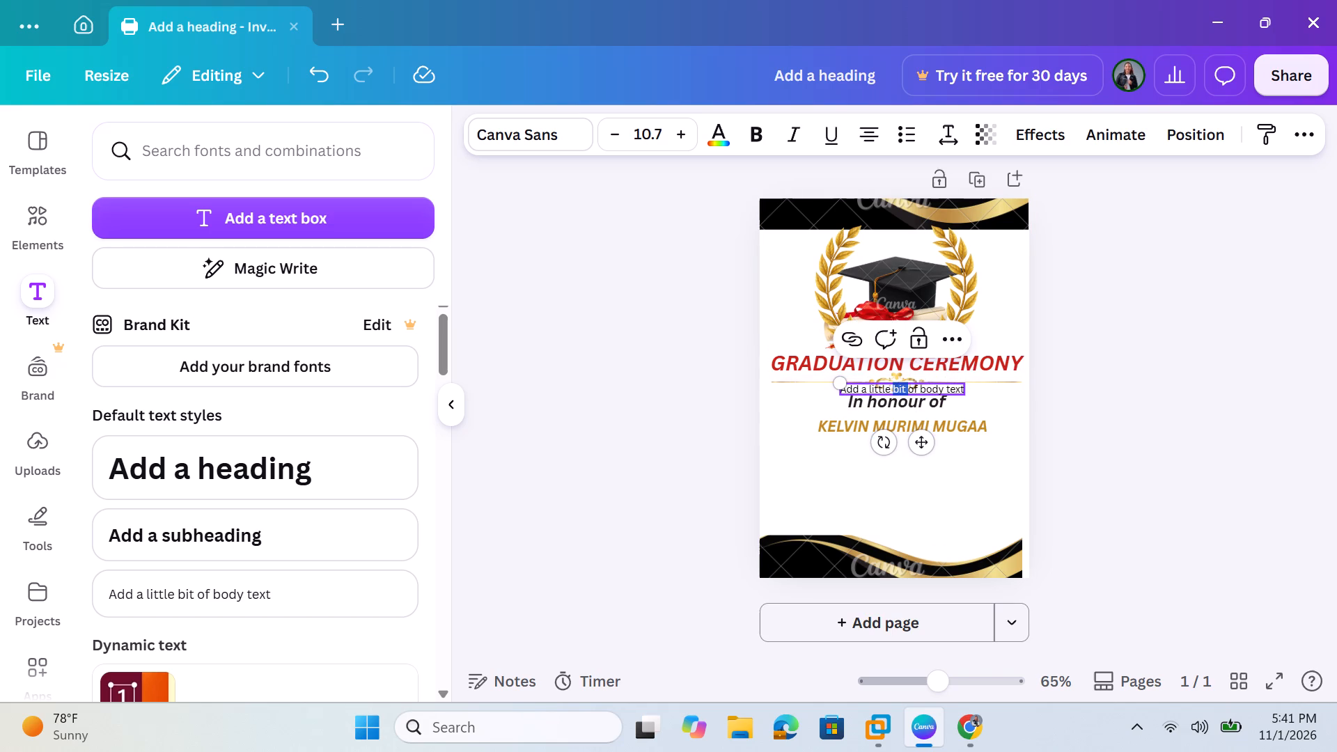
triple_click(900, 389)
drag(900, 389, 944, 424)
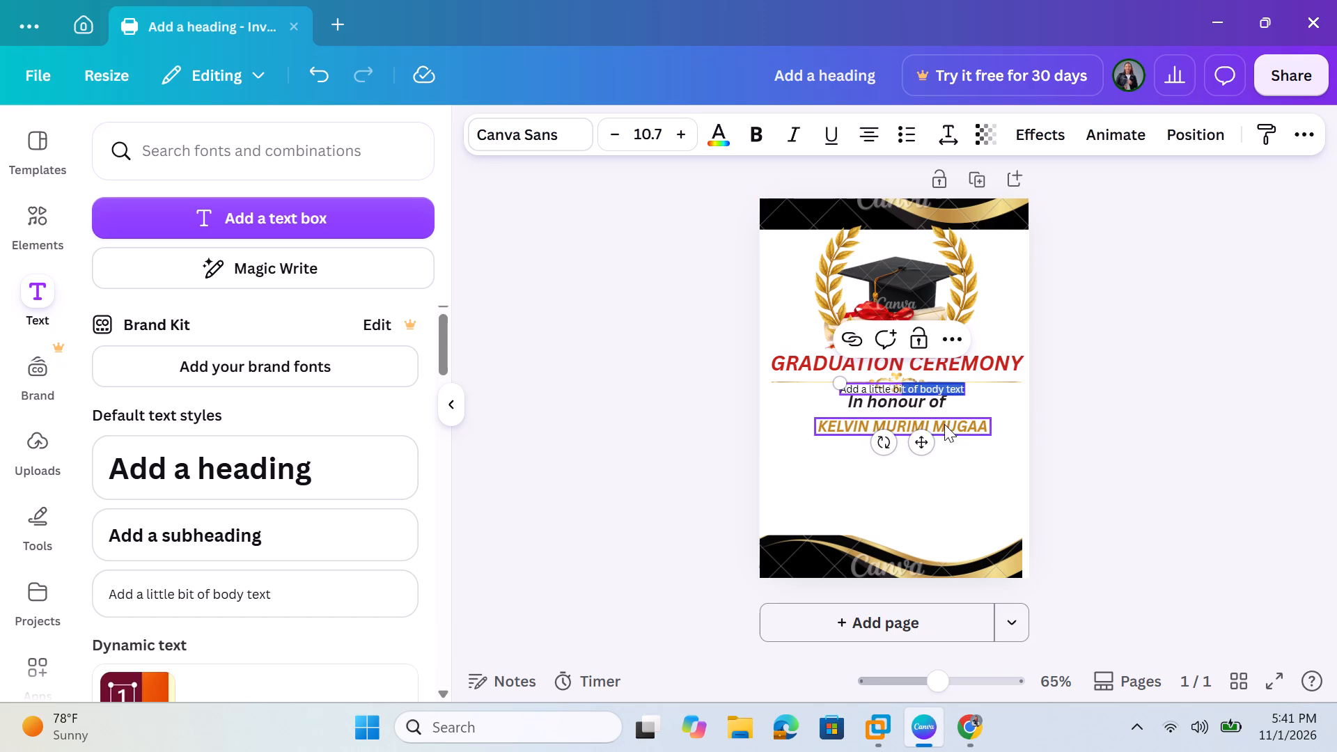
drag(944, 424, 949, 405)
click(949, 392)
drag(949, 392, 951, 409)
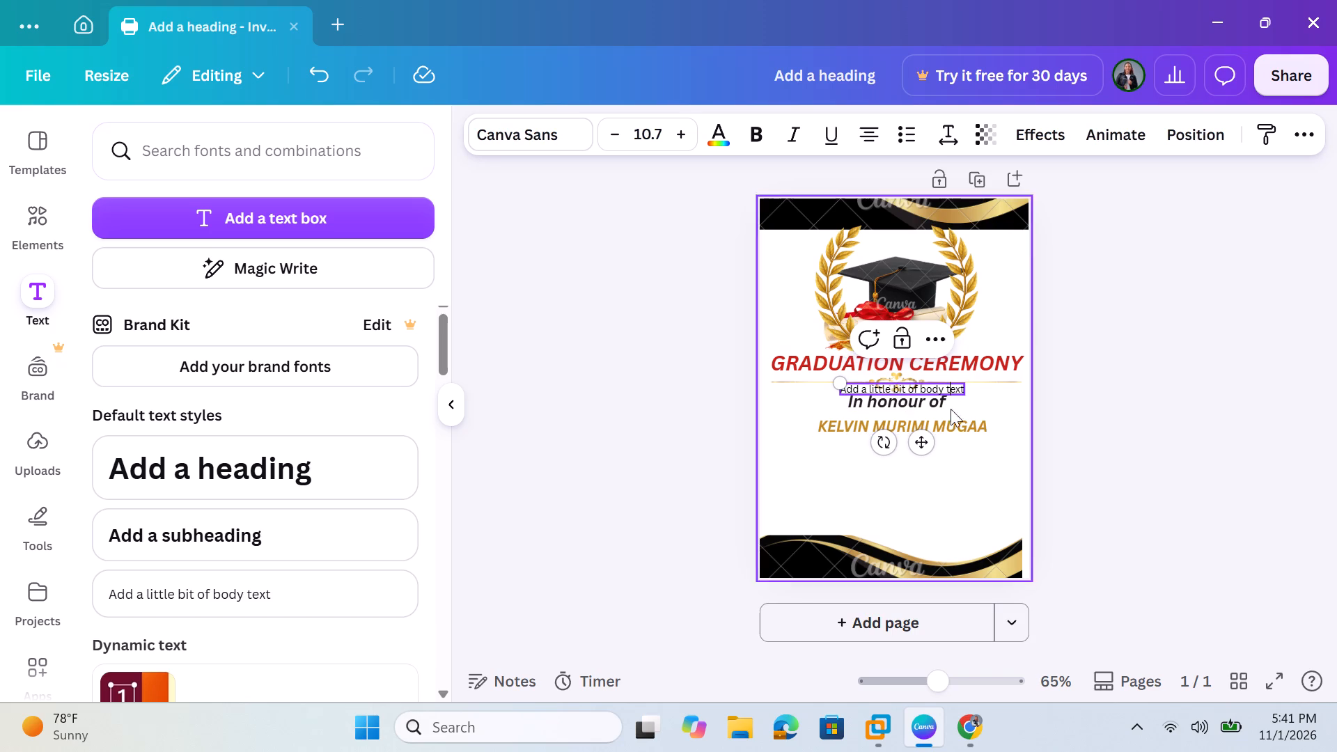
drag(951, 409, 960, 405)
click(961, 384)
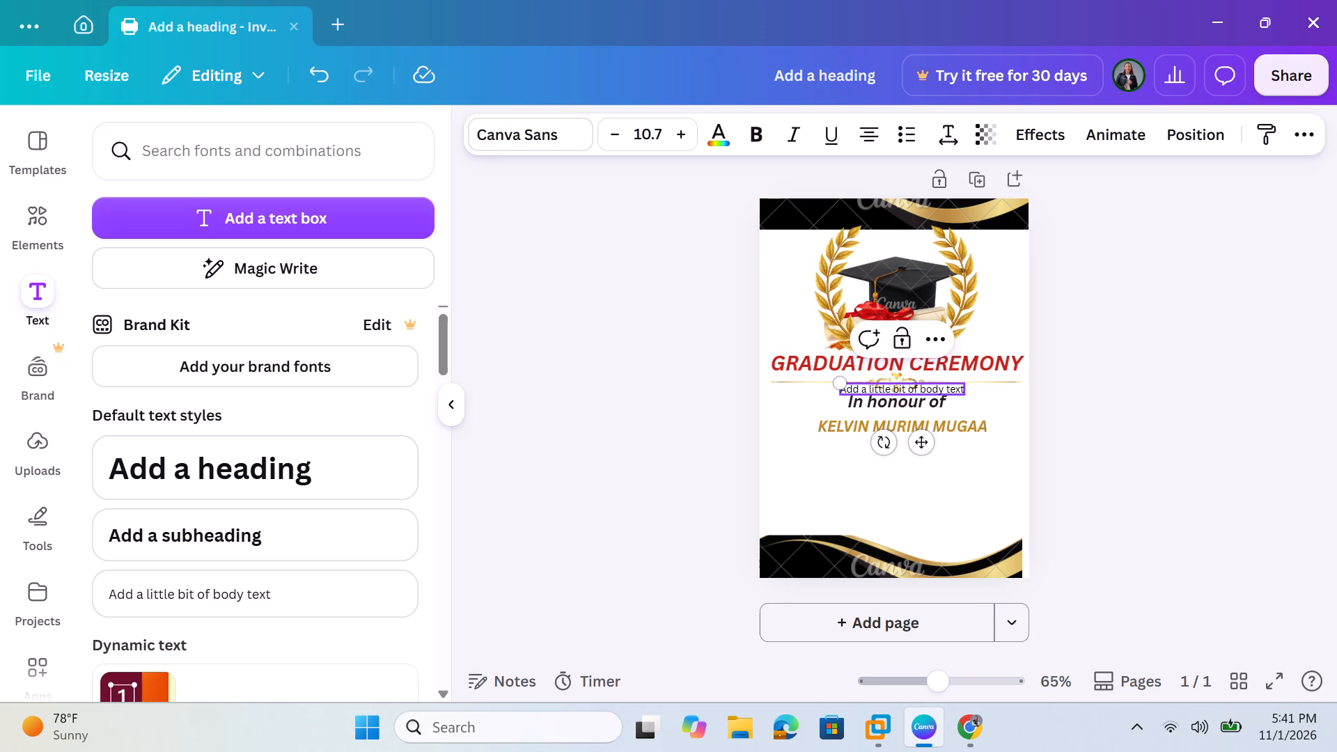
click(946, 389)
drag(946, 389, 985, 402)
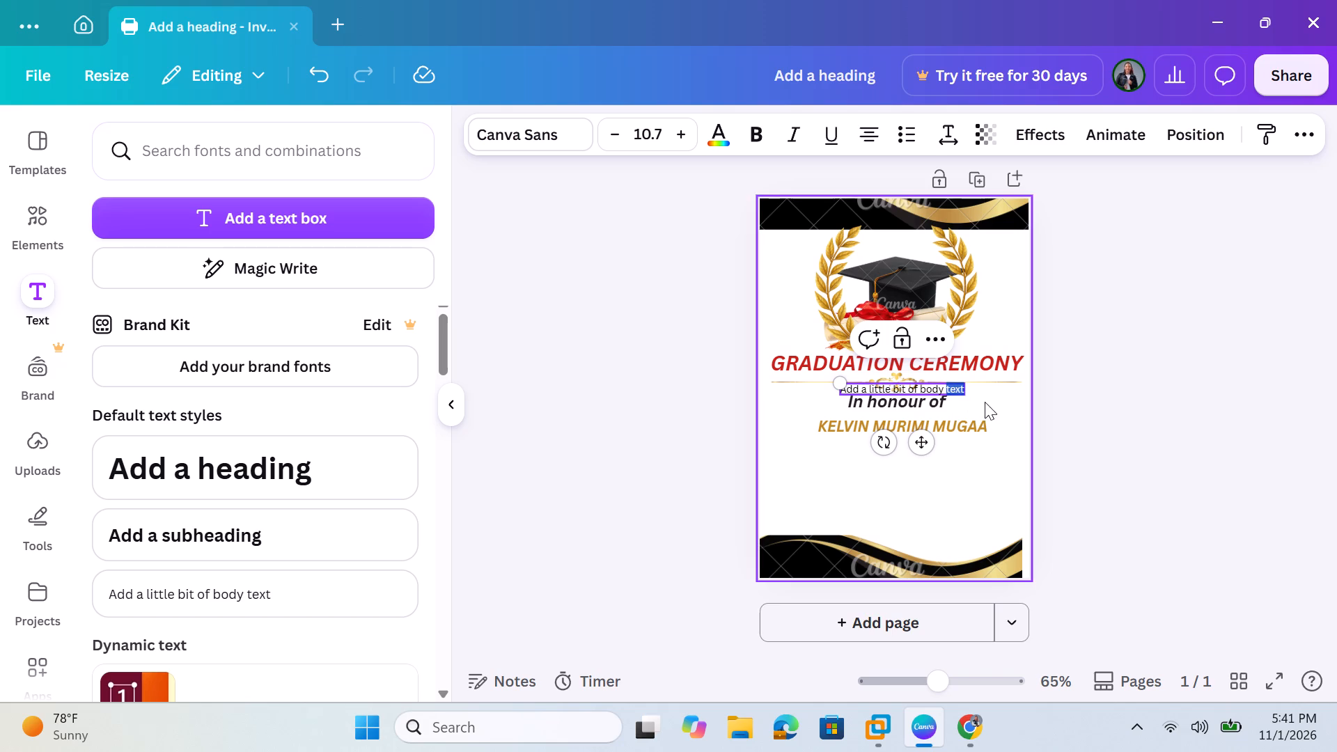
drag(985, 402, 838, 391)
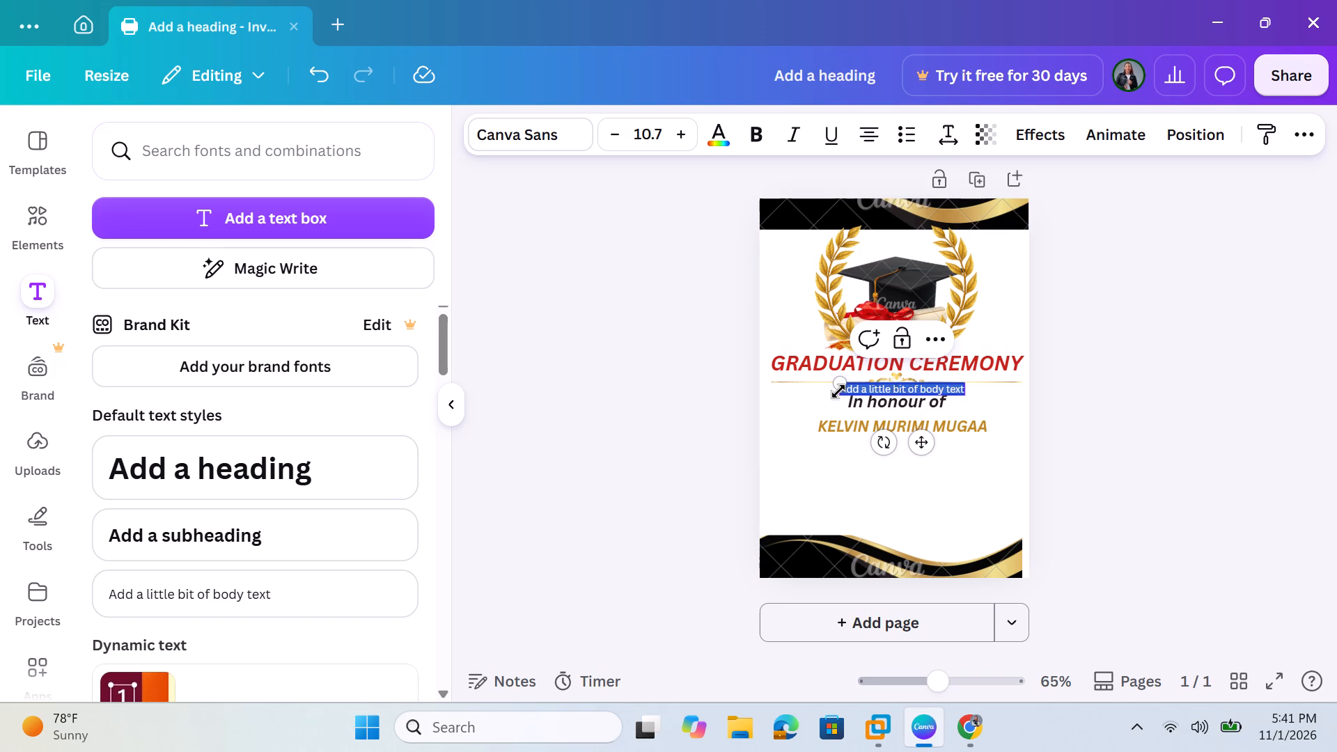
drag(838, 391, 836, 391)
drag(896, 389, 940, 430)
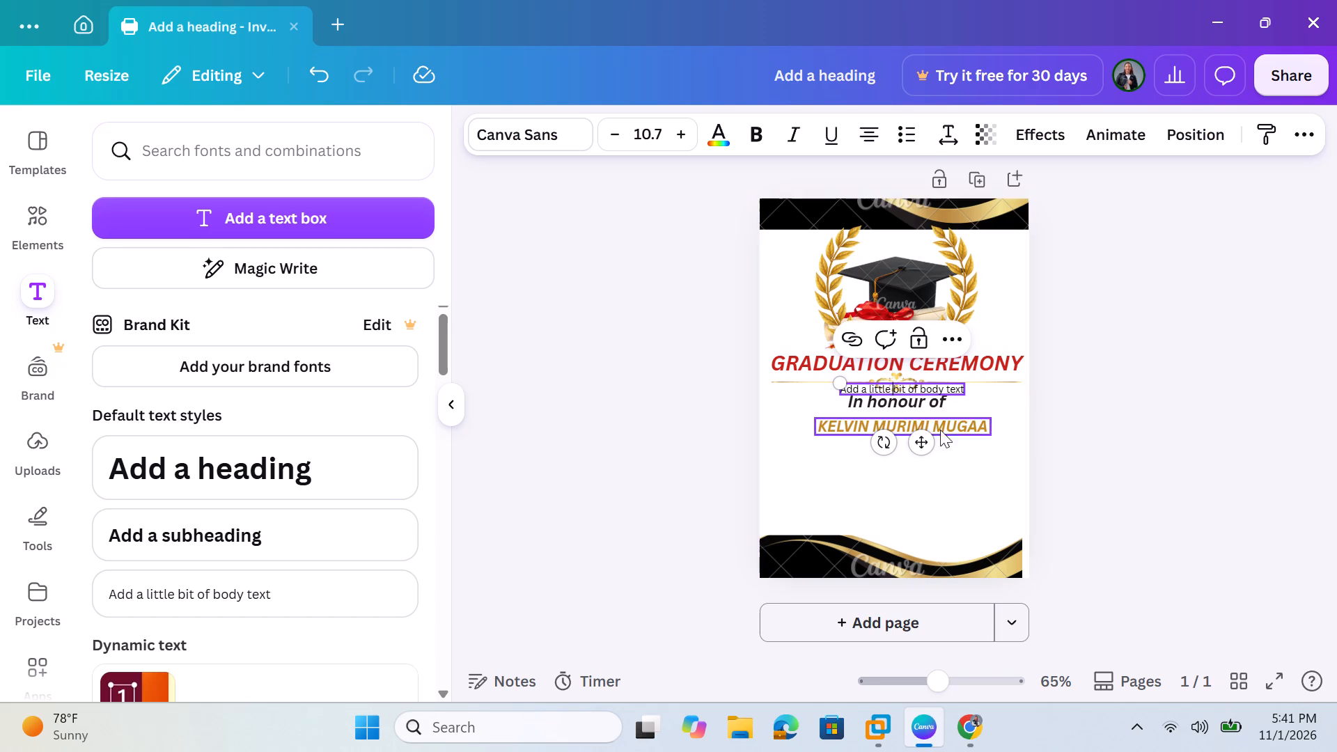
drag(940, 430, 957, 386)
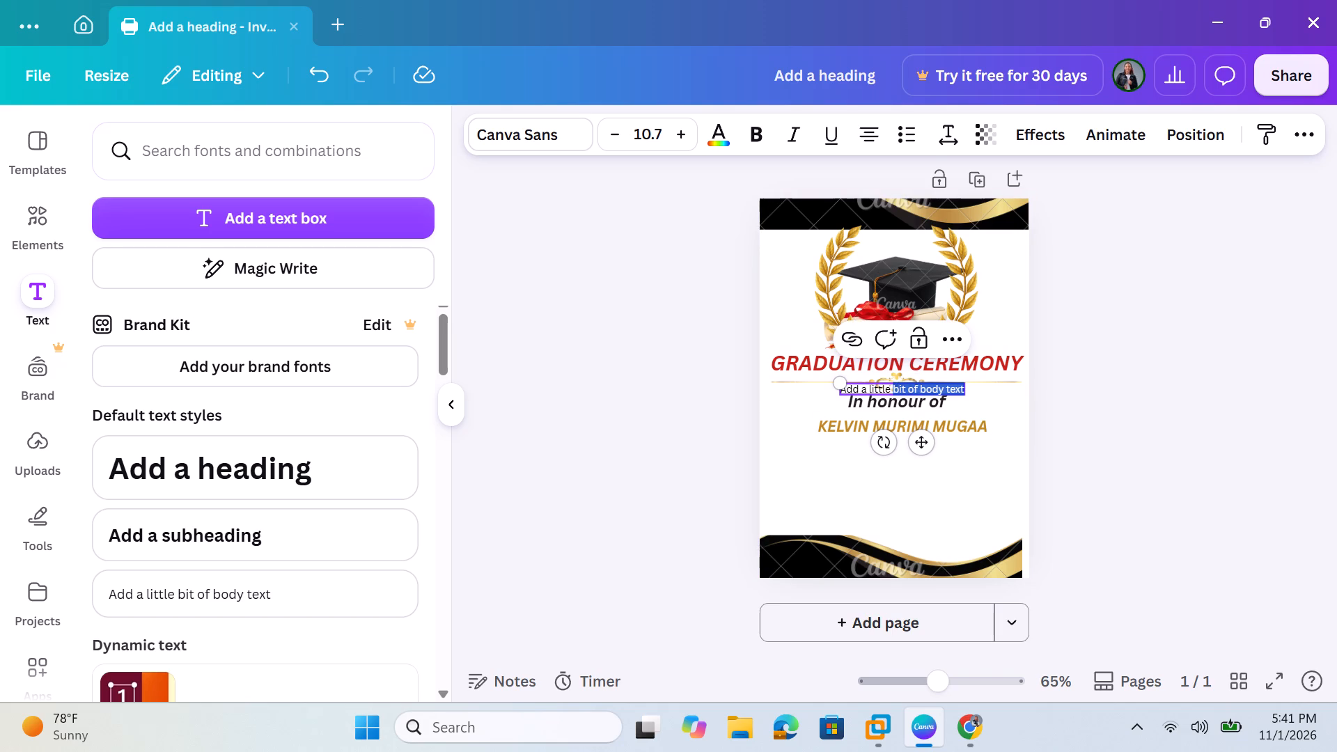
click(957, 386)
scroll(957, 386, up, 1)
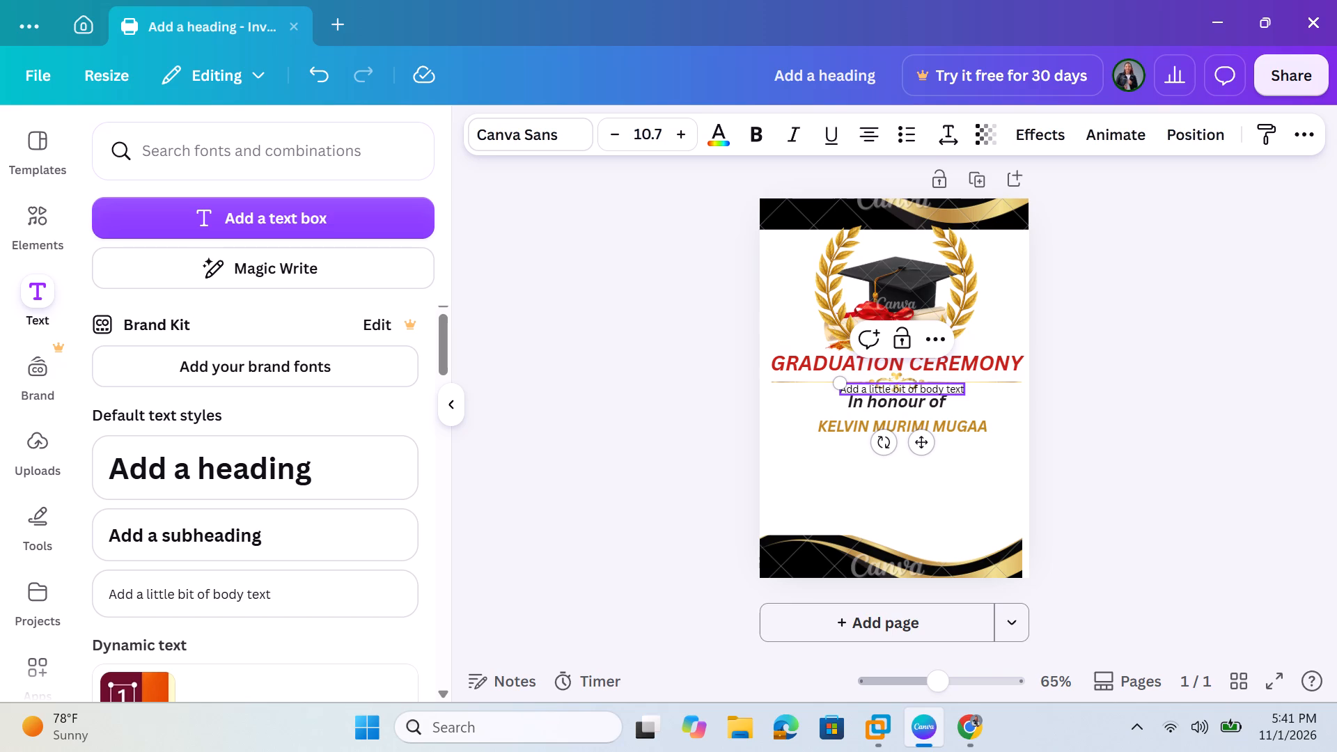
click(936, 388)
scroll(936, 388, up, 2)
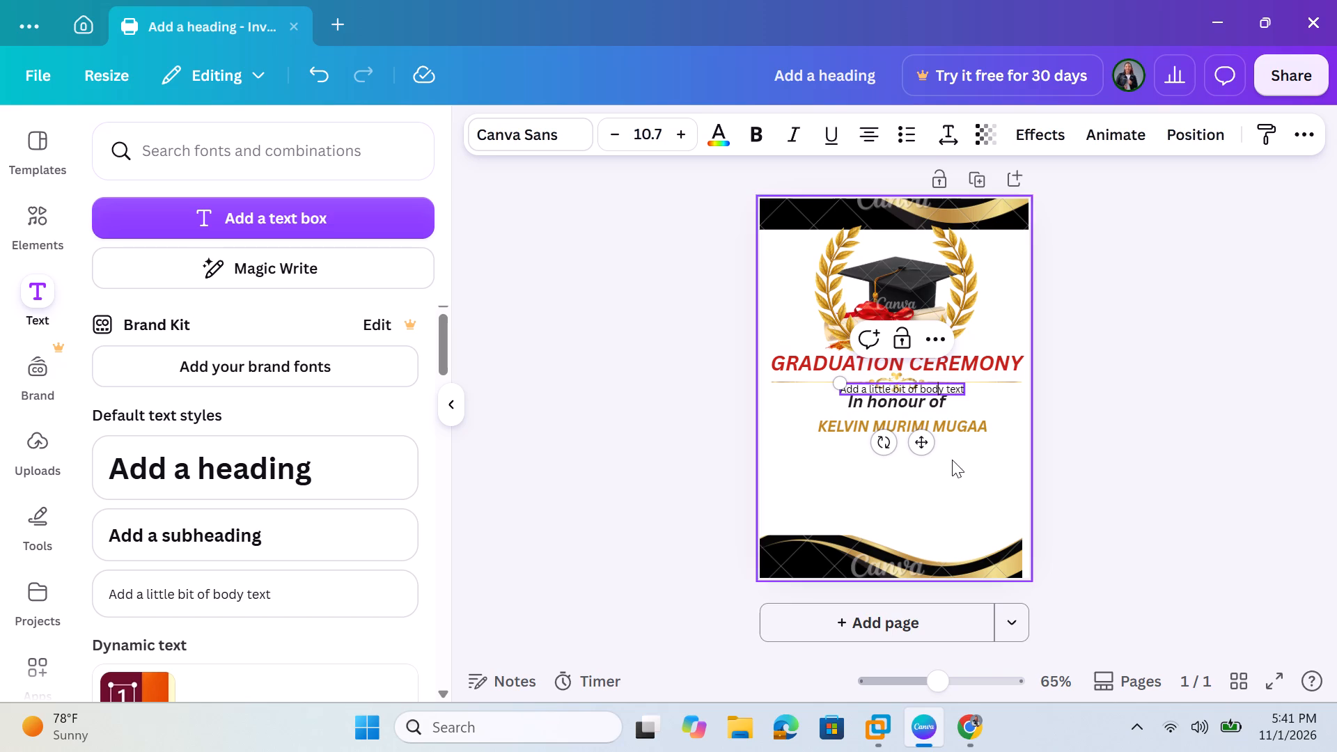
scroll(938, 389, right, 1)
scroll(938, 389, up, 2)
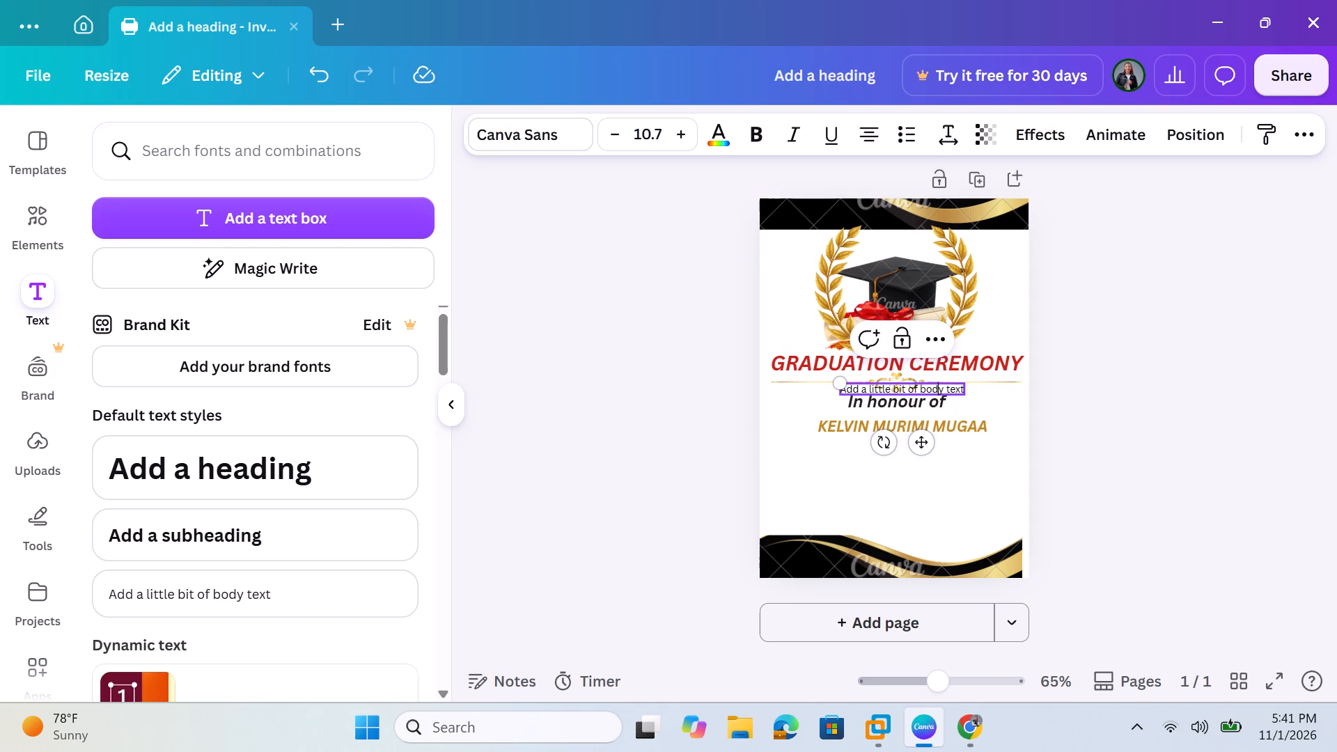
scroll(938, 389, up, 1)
Scale the body text element to a font size of about 11.6.
drag(845, 384, 969, 540)
scroll(845, 384, up, 1)
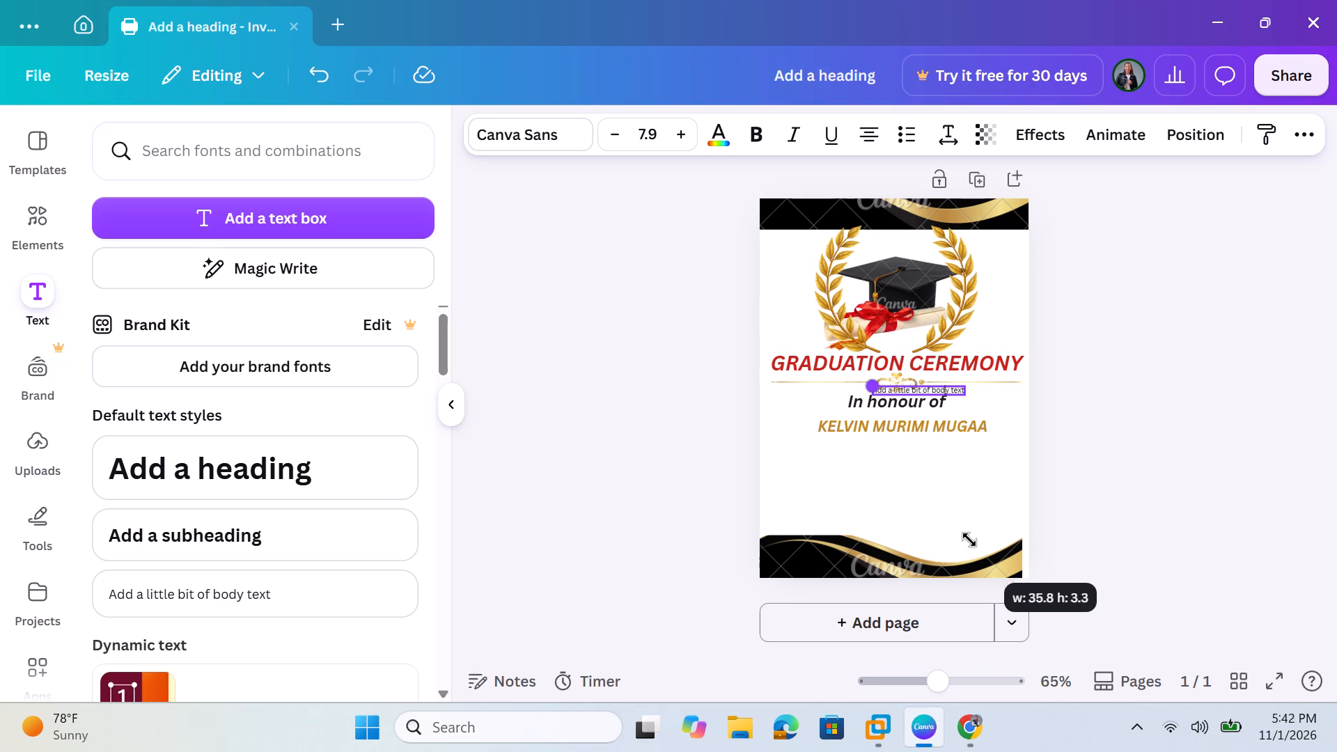
drag(969, 540, 870, 414)
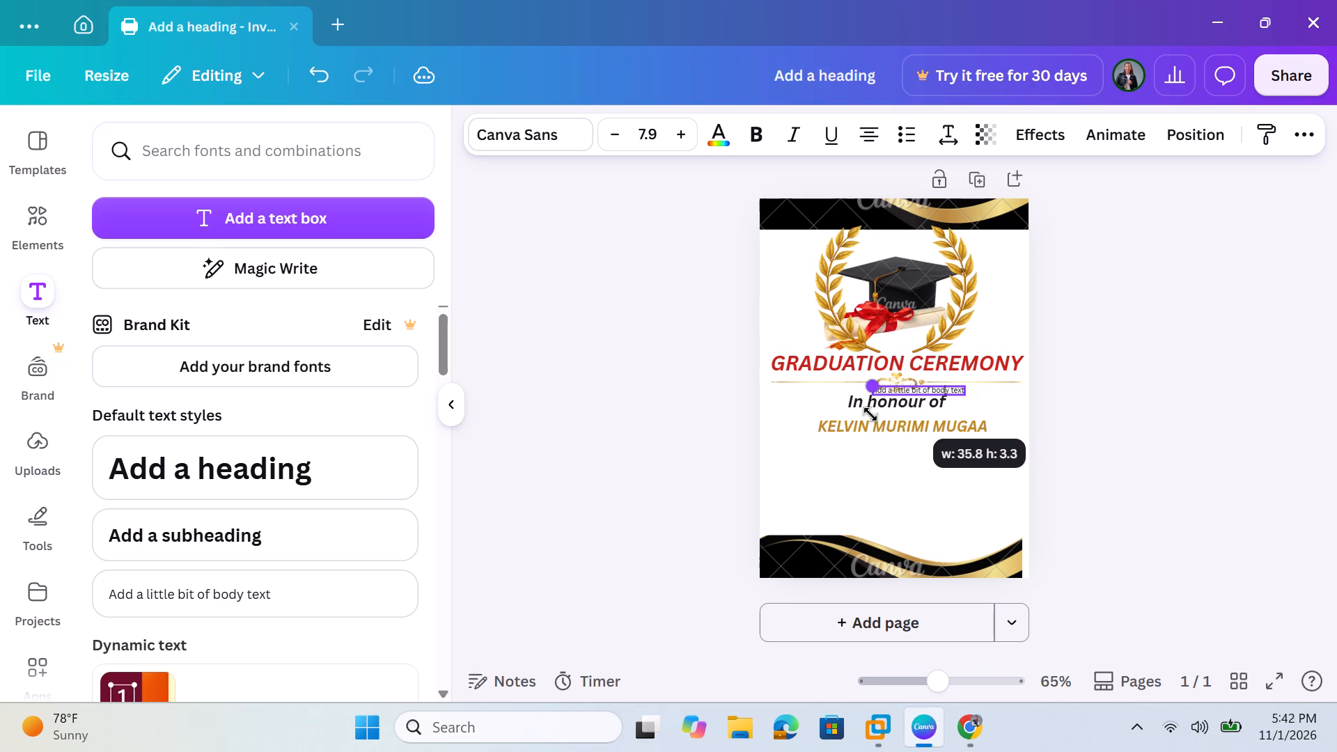
drag(870, 414, 831, 457)
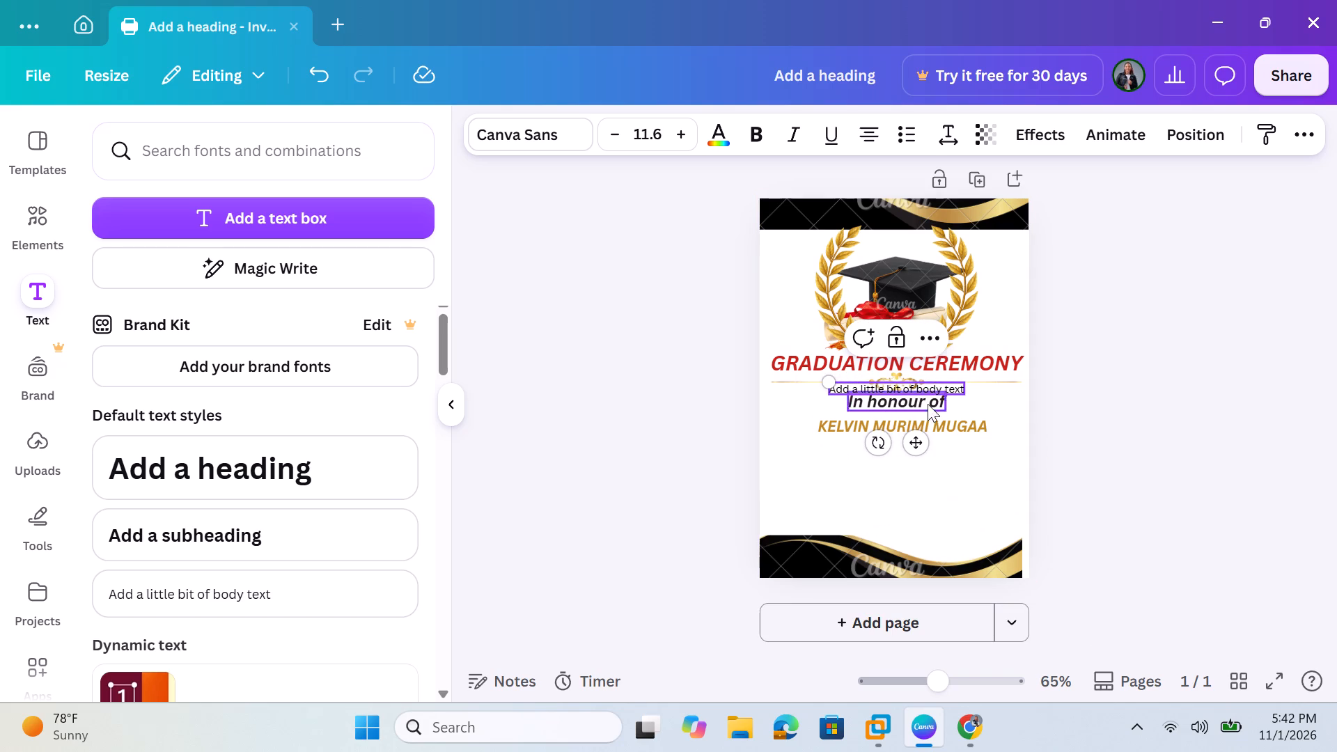
Move the body text element below the graduate's name, leaving a gap of about 2.9 mm that matches the spacing above the name.
drag(933, 385, 922, 381)
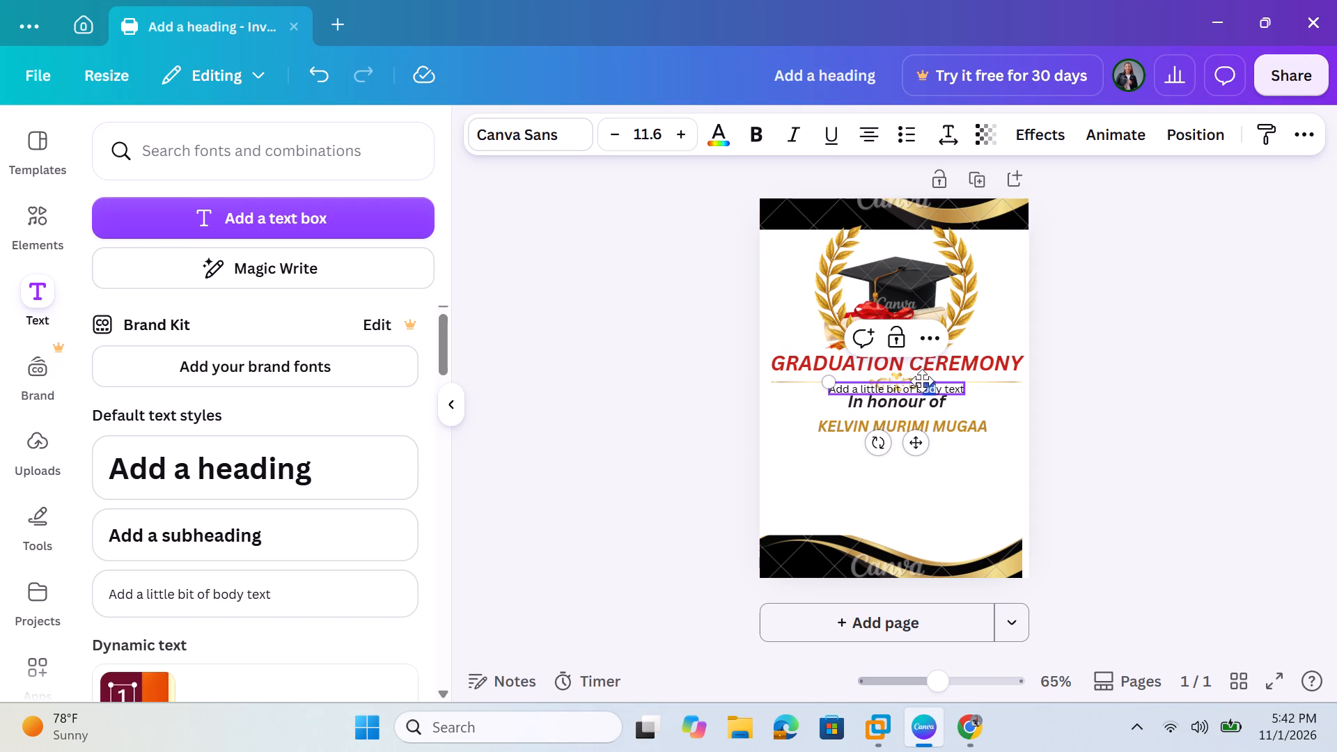
drag(922, 381, 918, 380)
drag(918, 378, 926, 430)
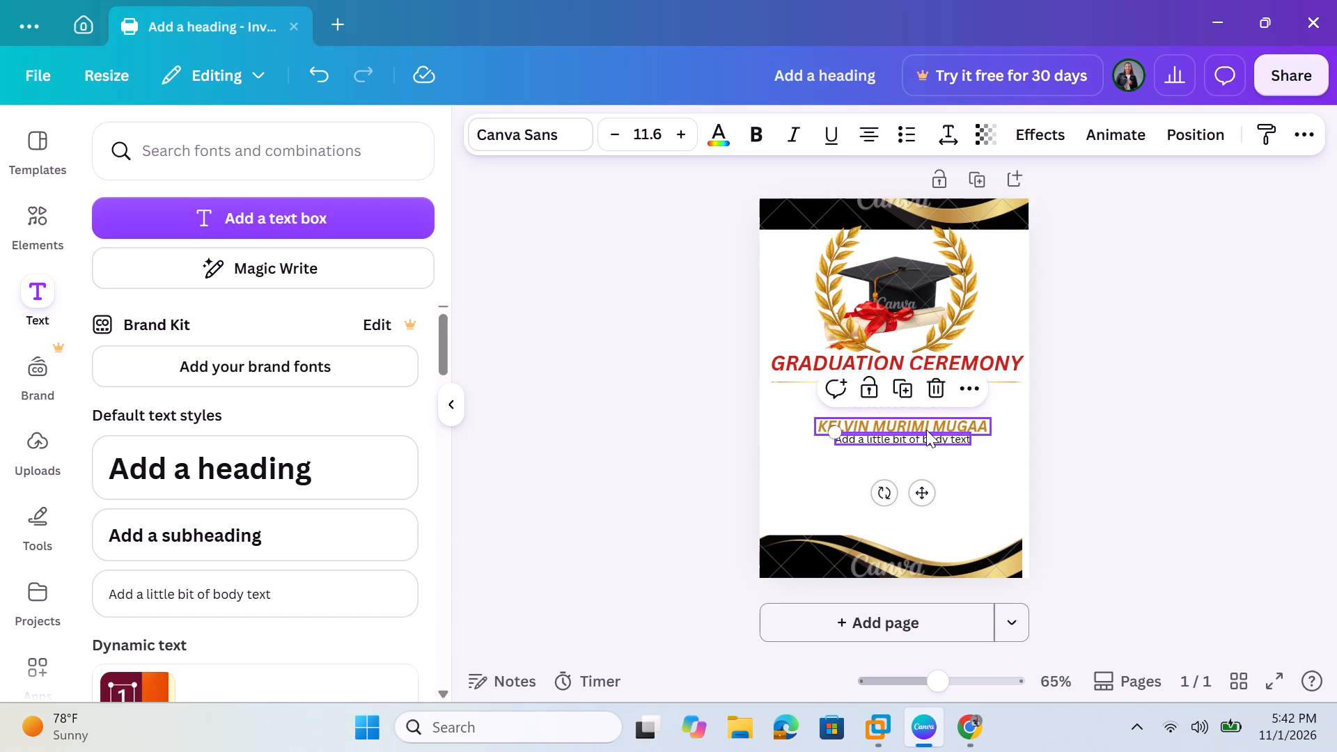
click(918, 440)
drag(918, 440, 921, 462)
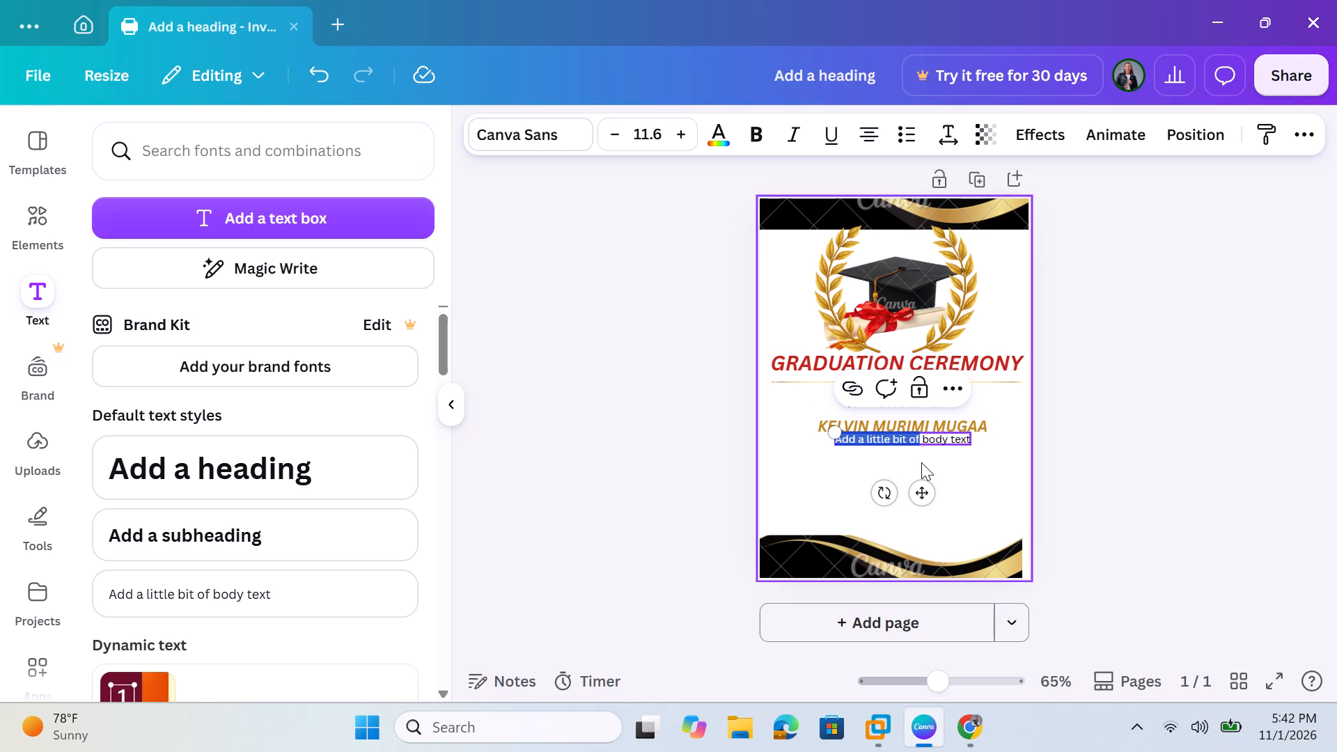
drag(921, 462, 918, 455)
click(909, 437)
drag(909, 437, 915, 453)
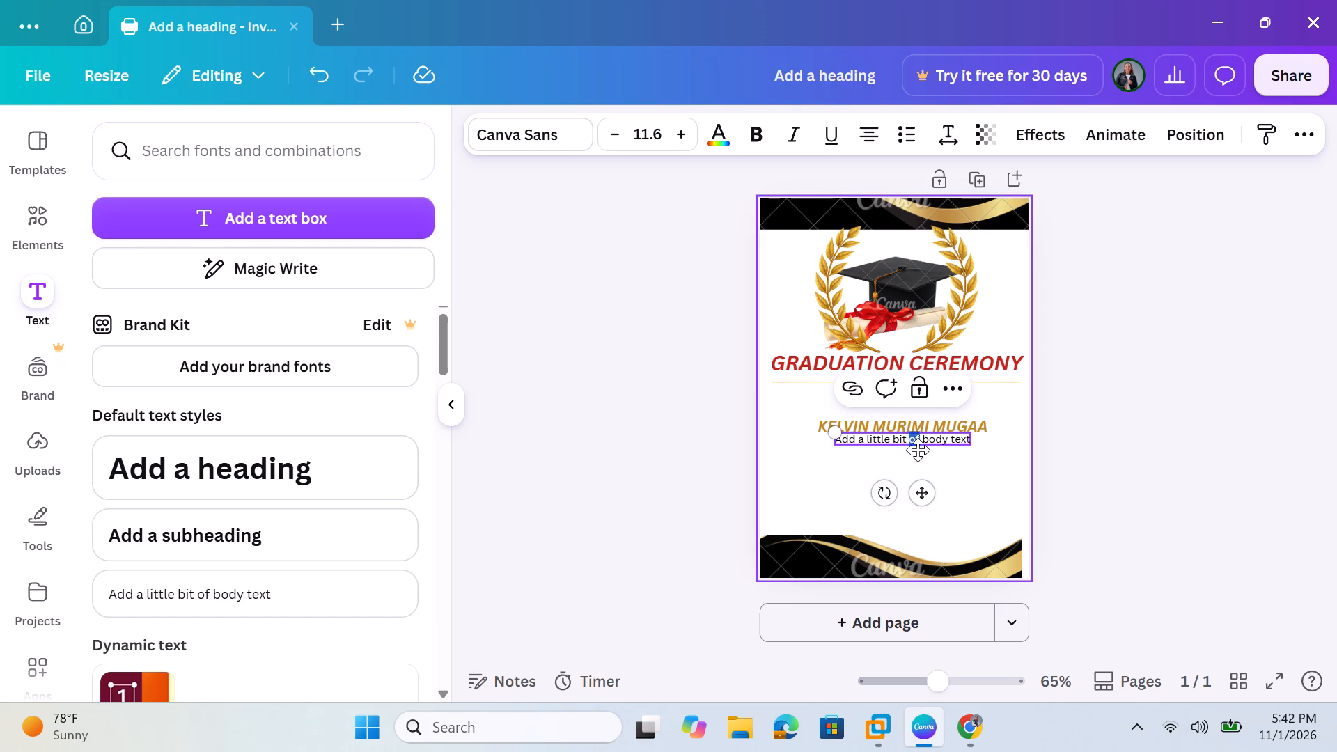
drag(918, 450, 920, 454)
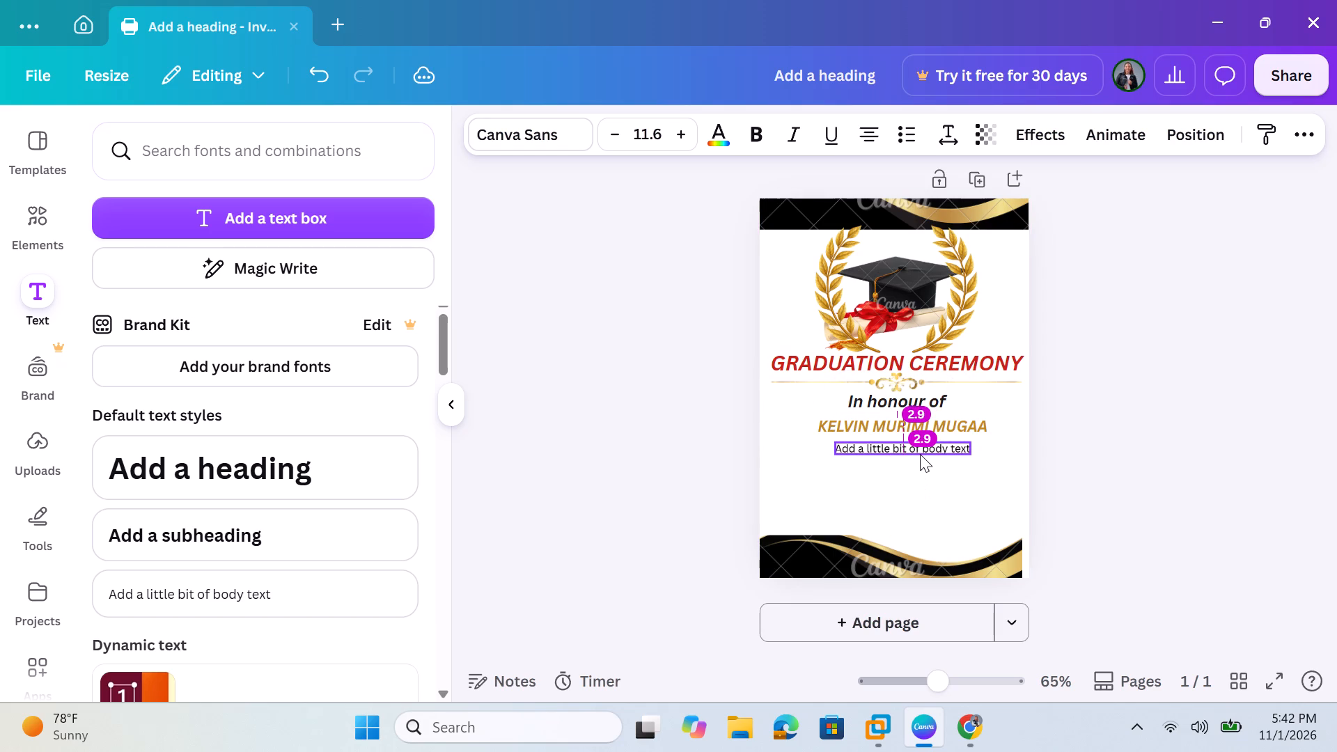
drag(920, 454, 920, 458)
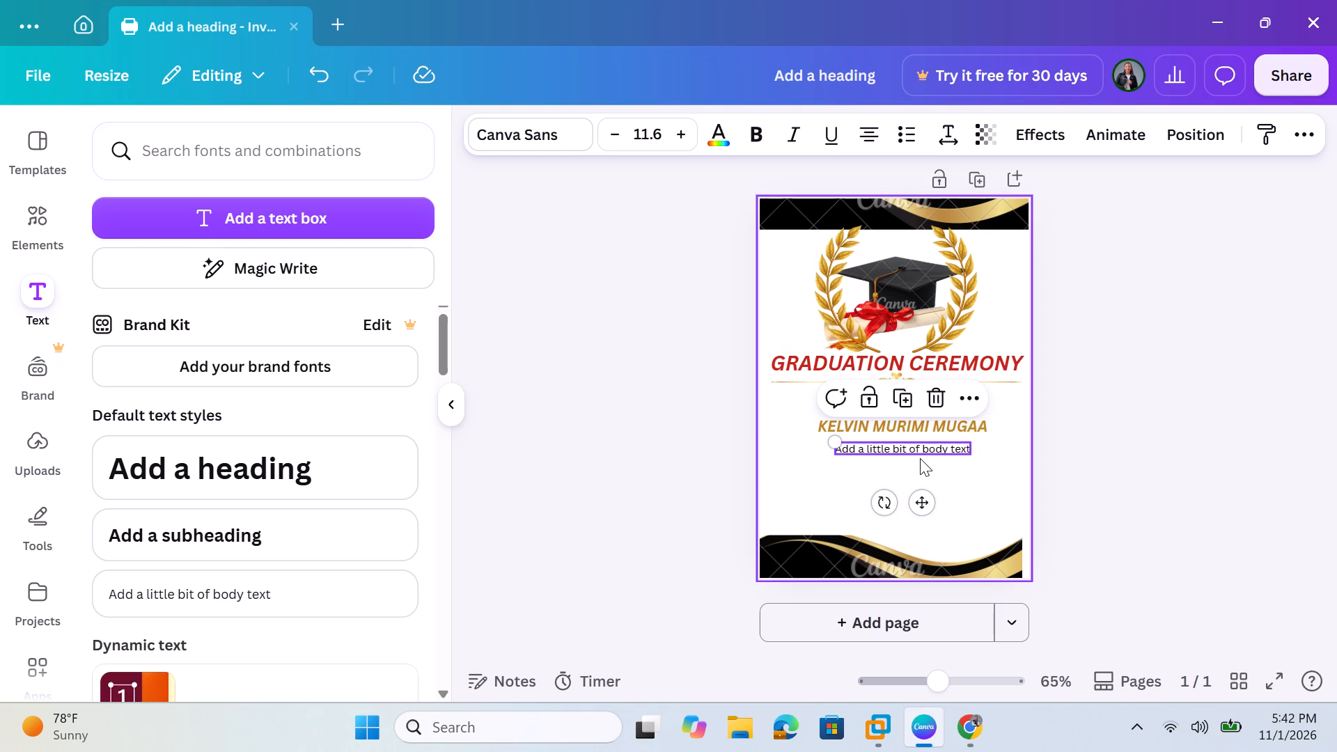
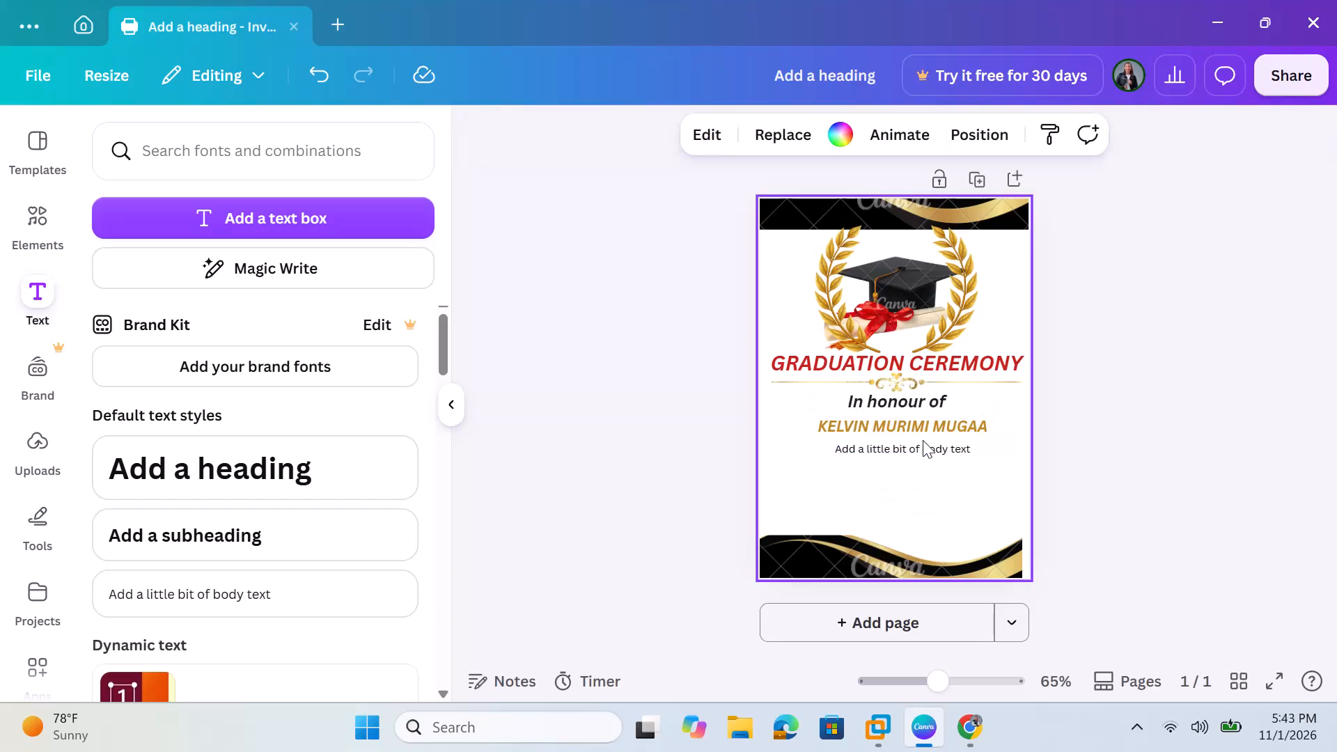
Replace the placeholder body text below the graduate's name with "KARATINA UNIVERSITY".
click(923, 440)
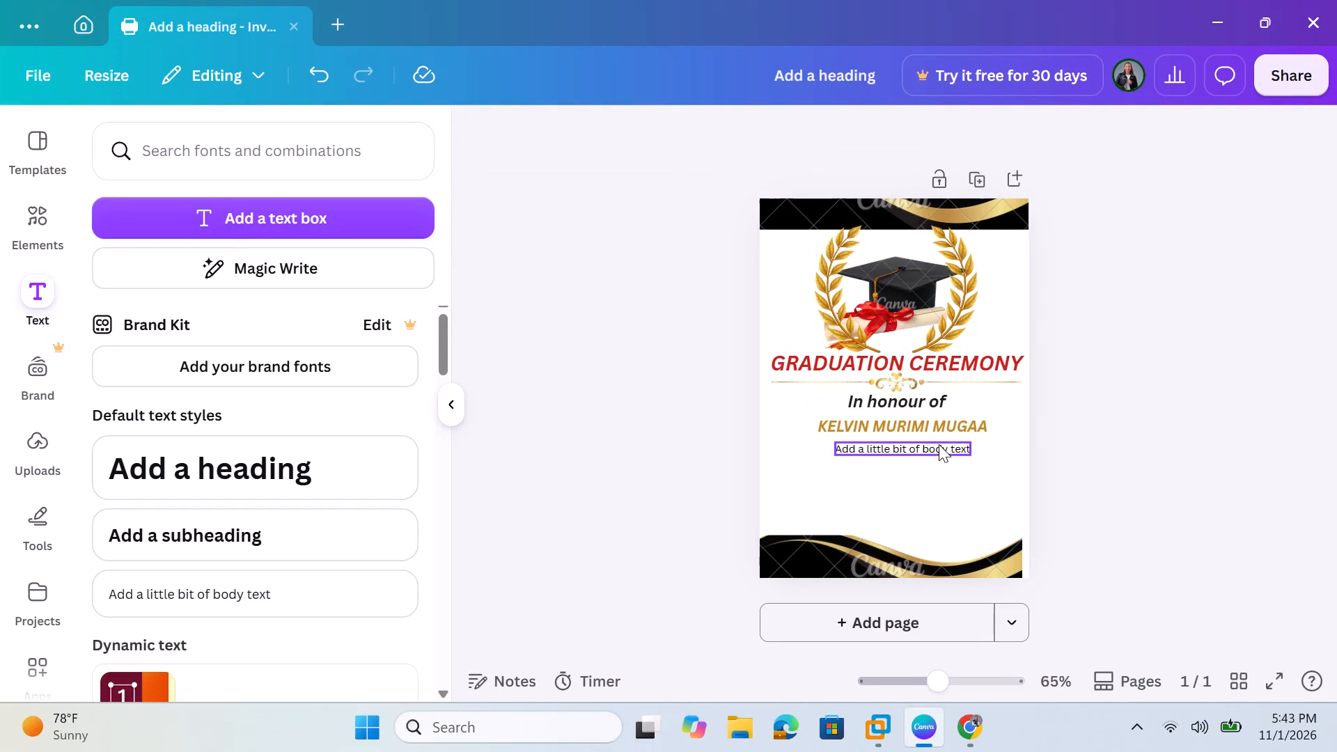
click(939, 444)
double_click(939, 444)
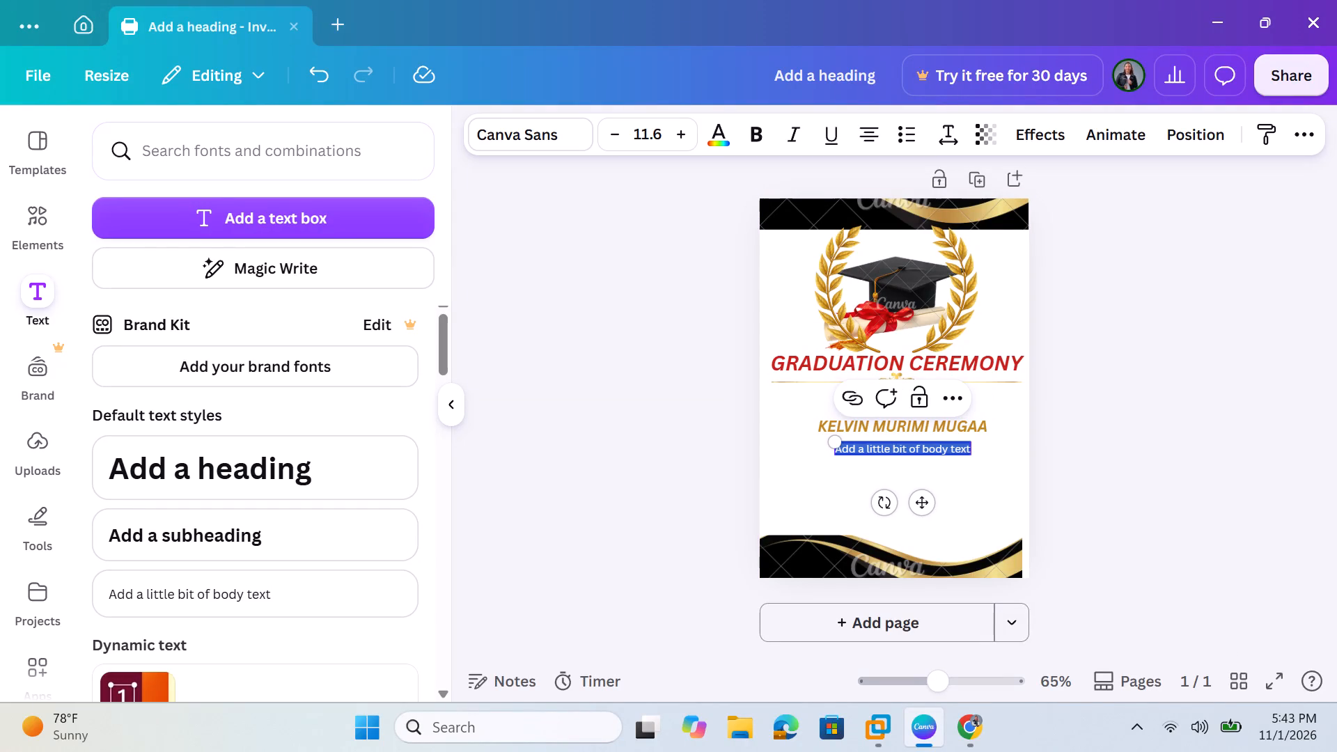
key(BackSpace)
text(KARATINA)
key(space)
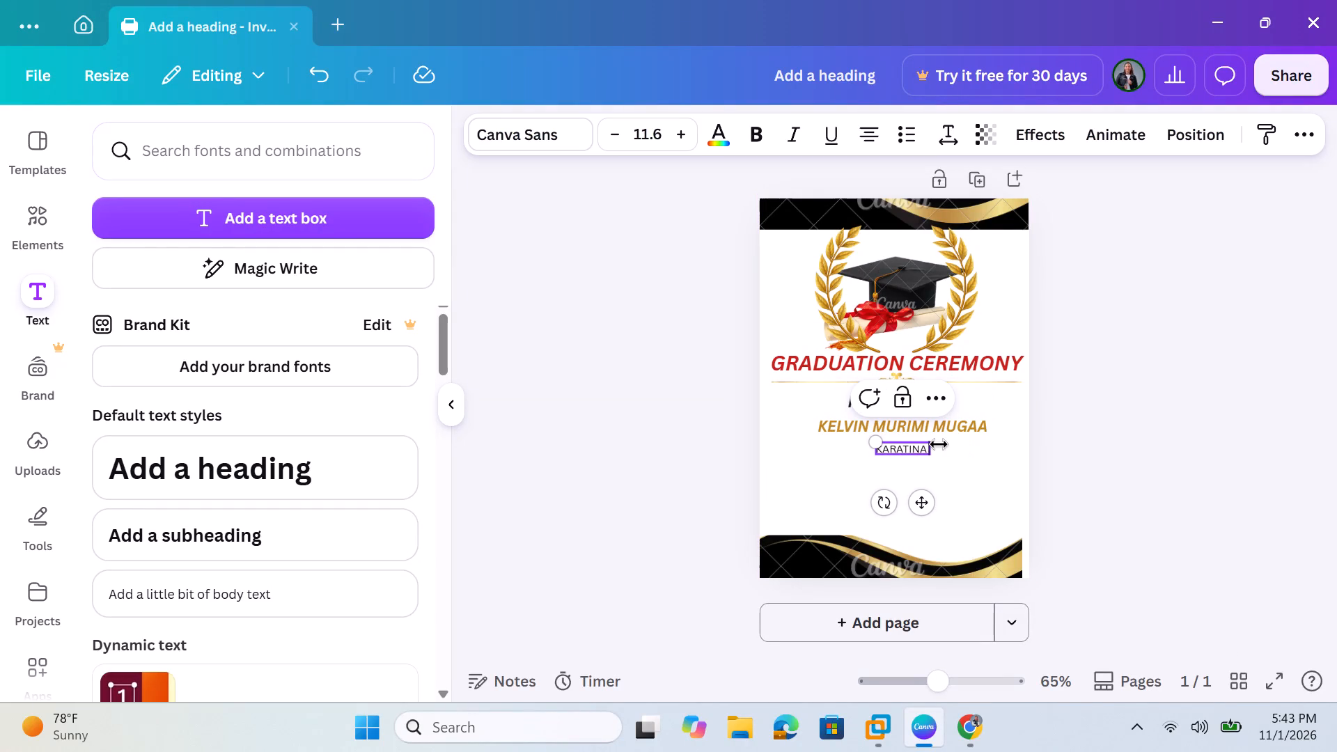
text(UNIVERSITY)
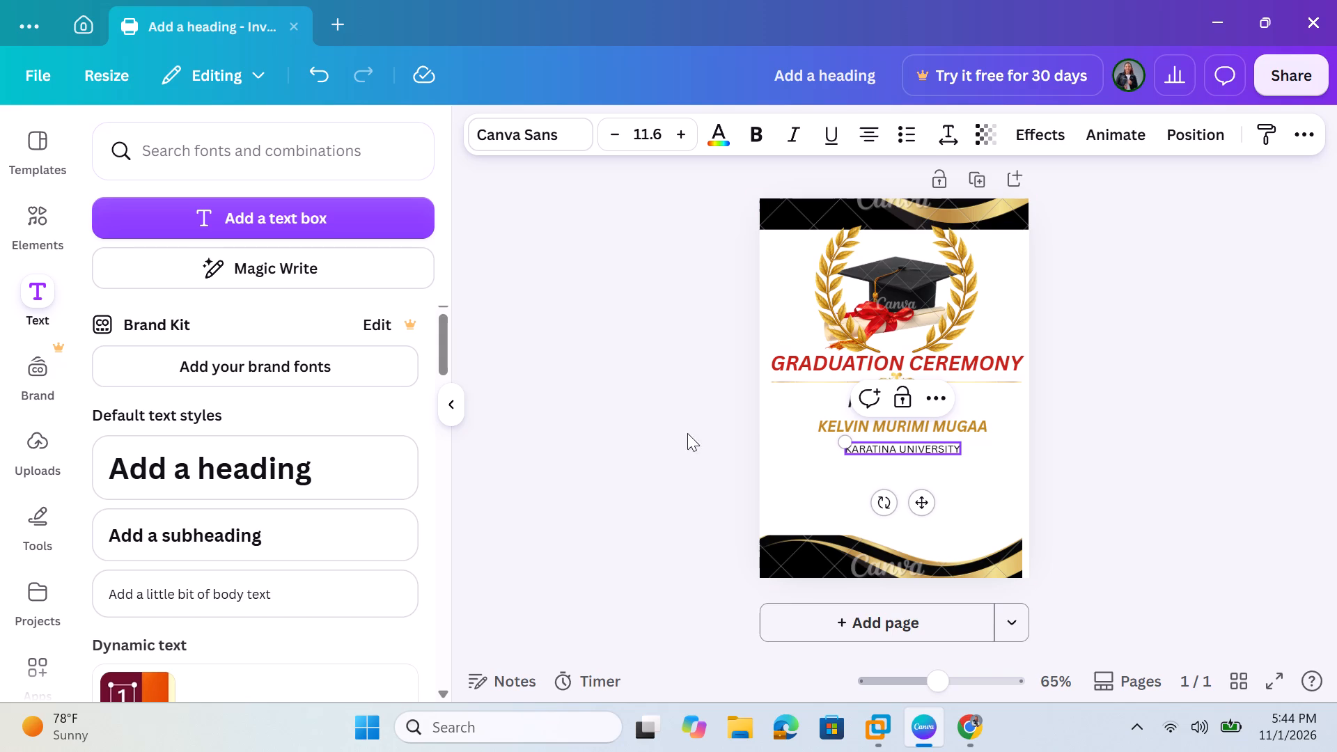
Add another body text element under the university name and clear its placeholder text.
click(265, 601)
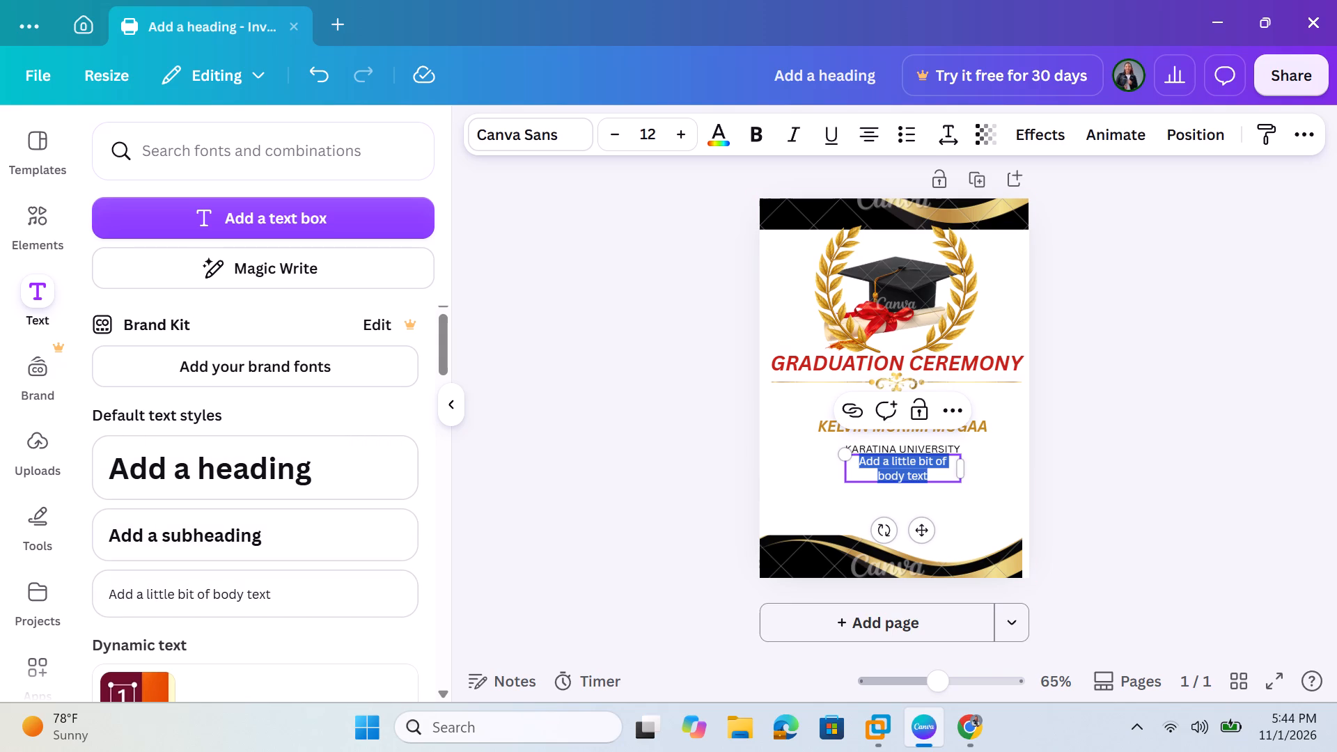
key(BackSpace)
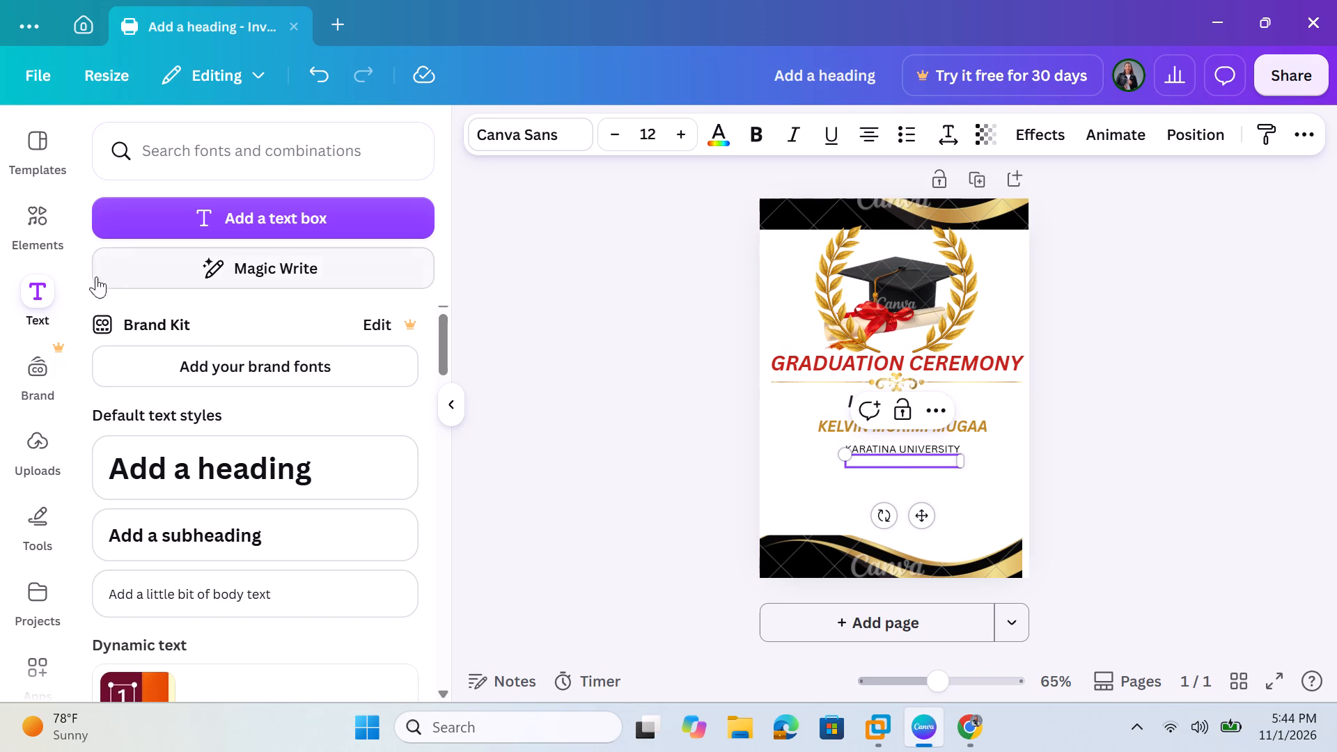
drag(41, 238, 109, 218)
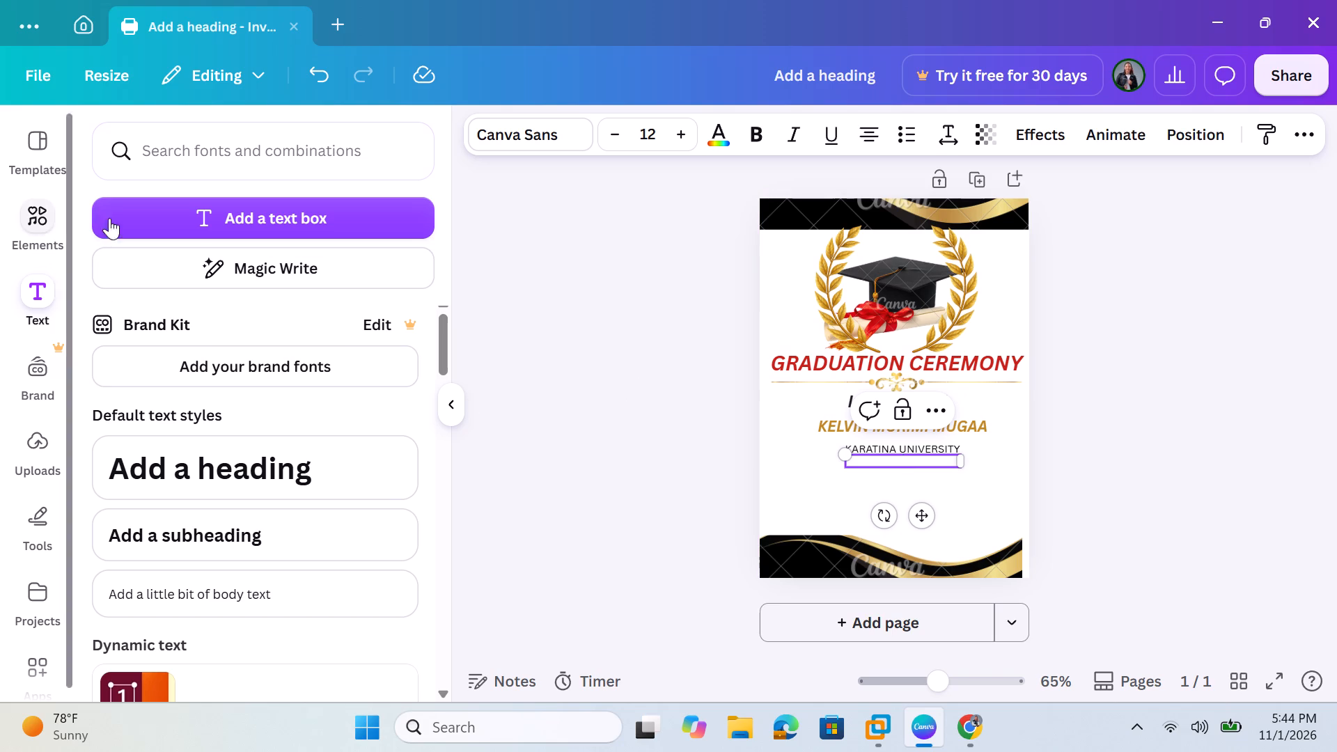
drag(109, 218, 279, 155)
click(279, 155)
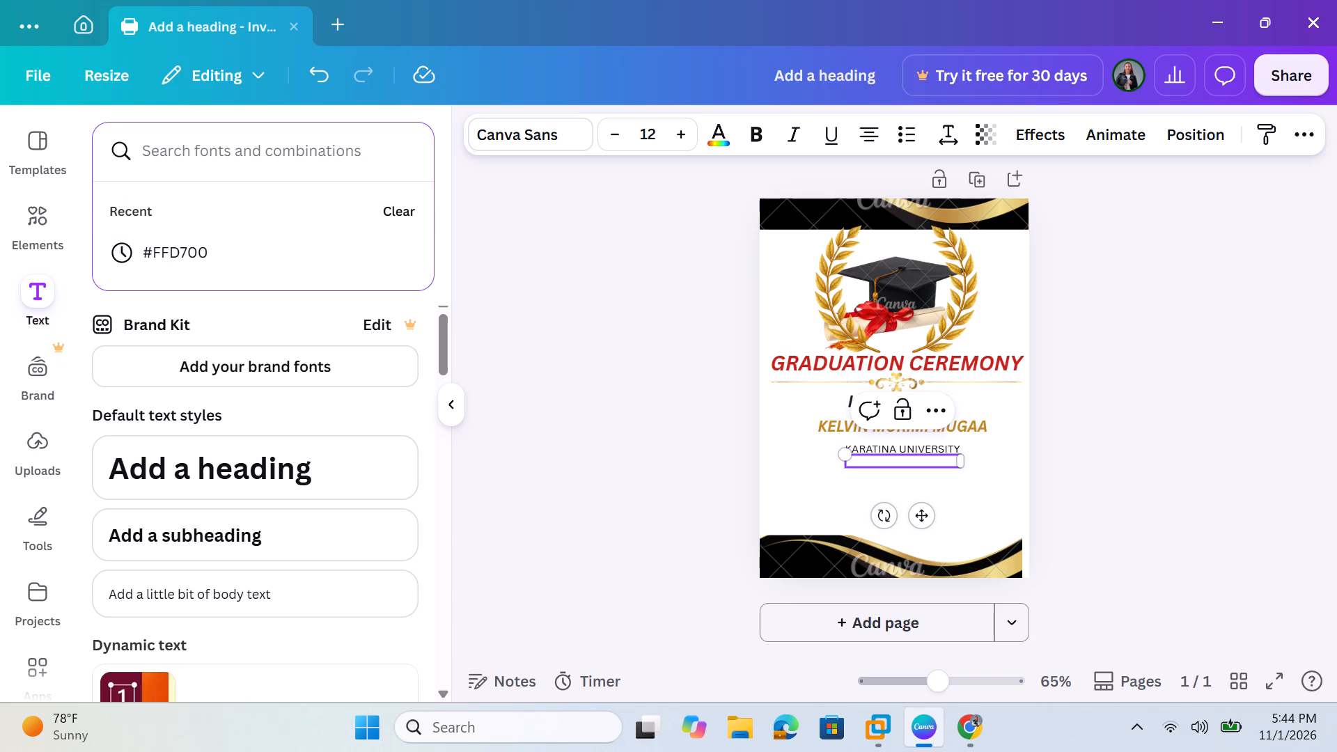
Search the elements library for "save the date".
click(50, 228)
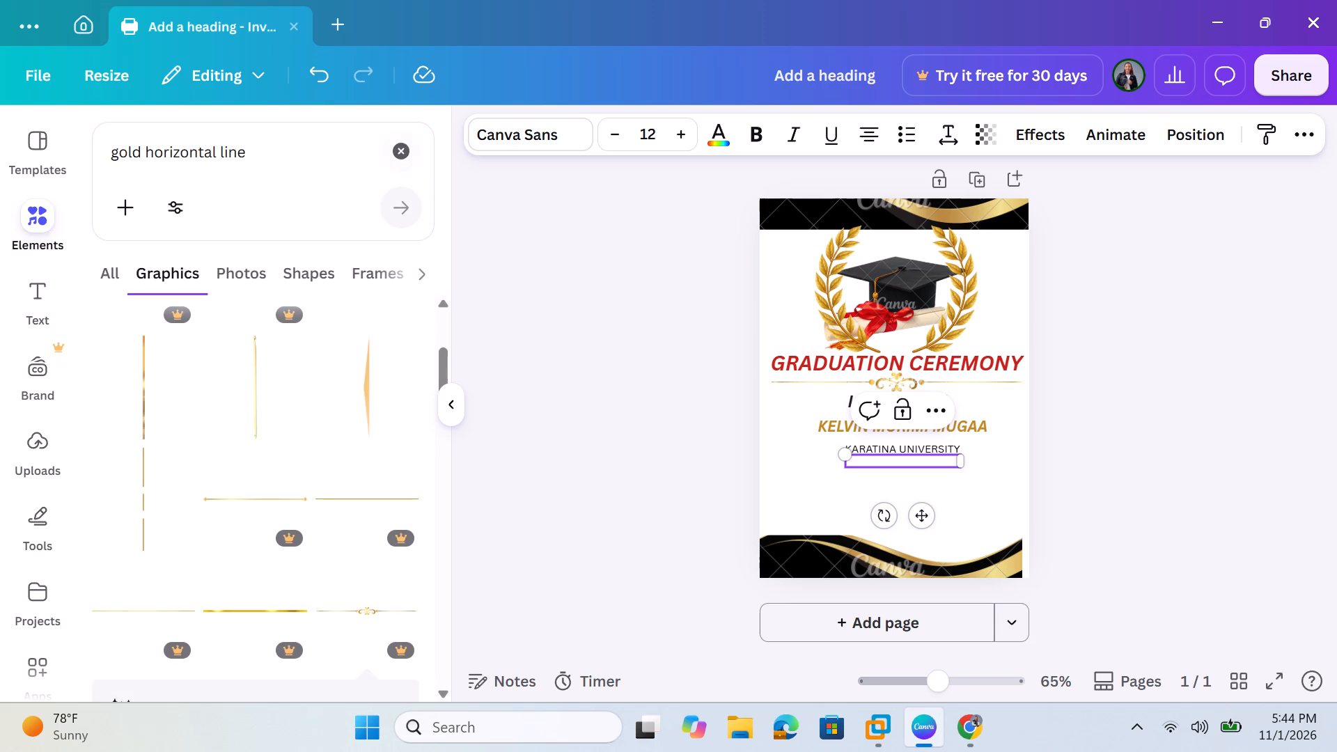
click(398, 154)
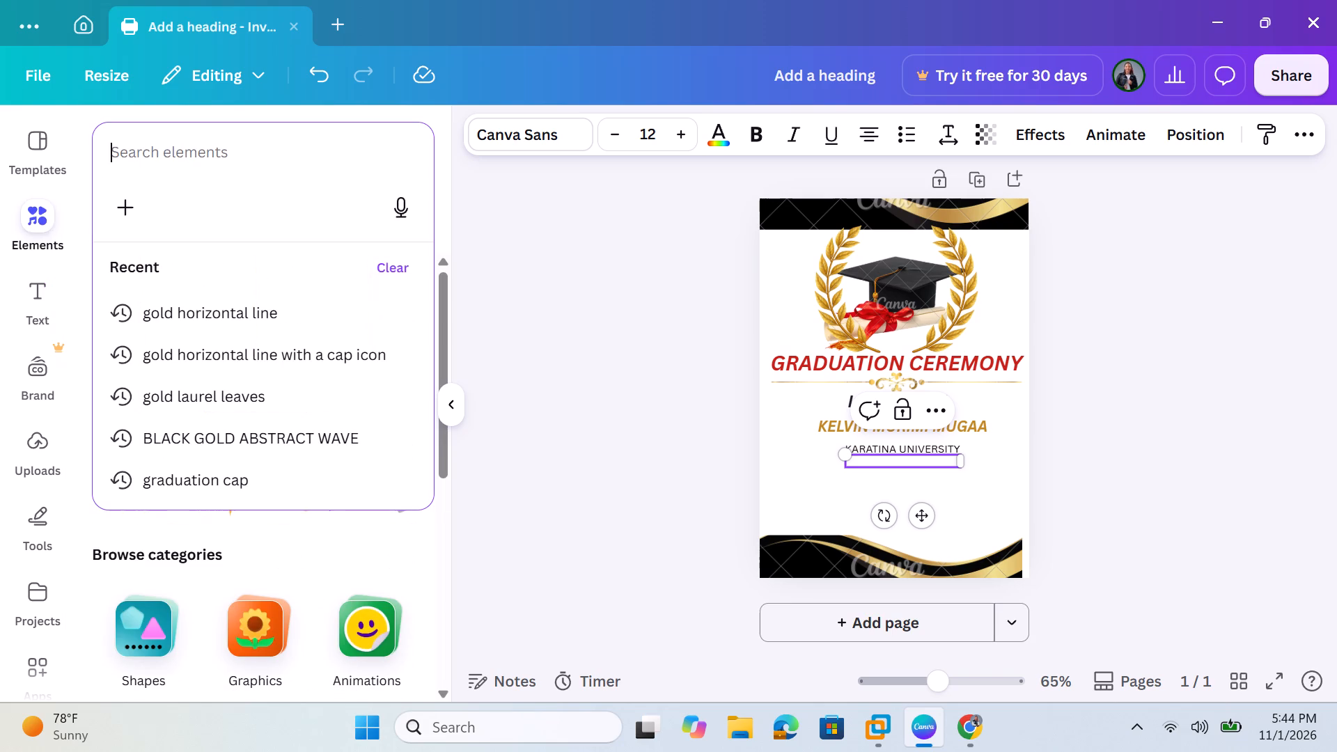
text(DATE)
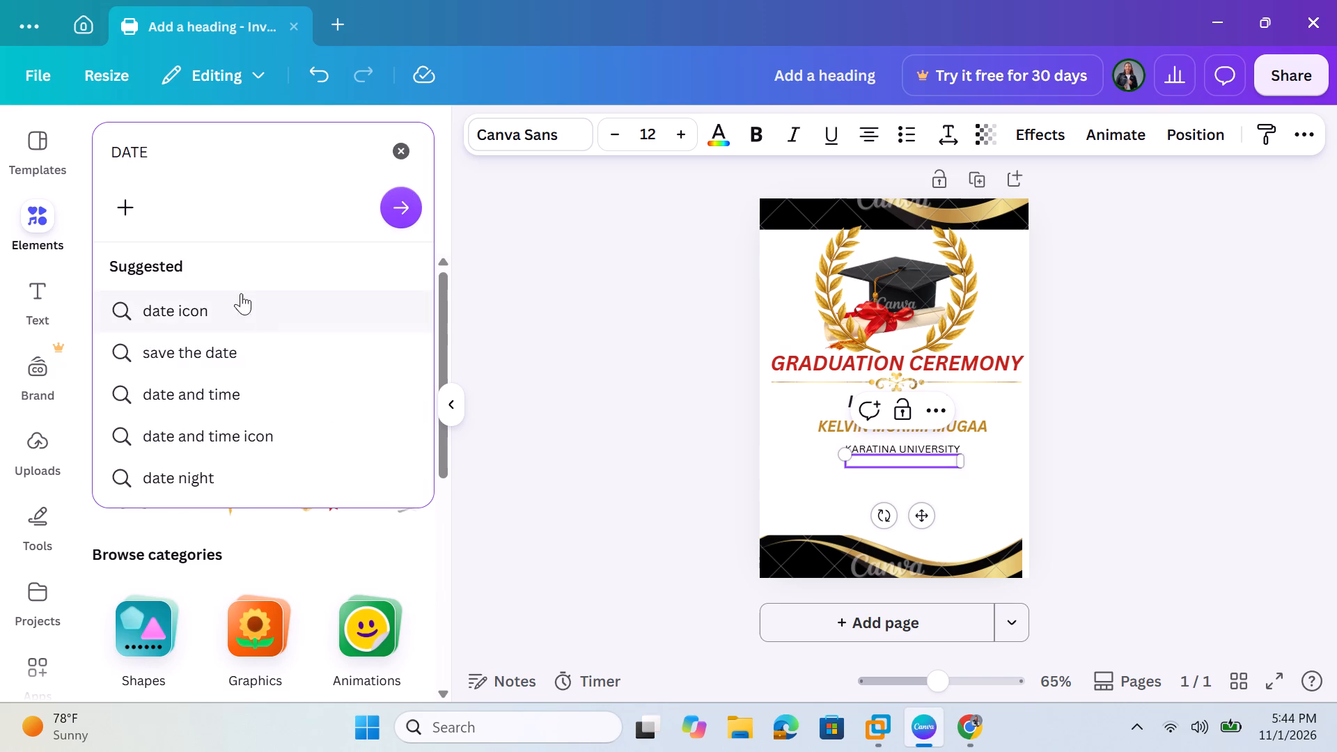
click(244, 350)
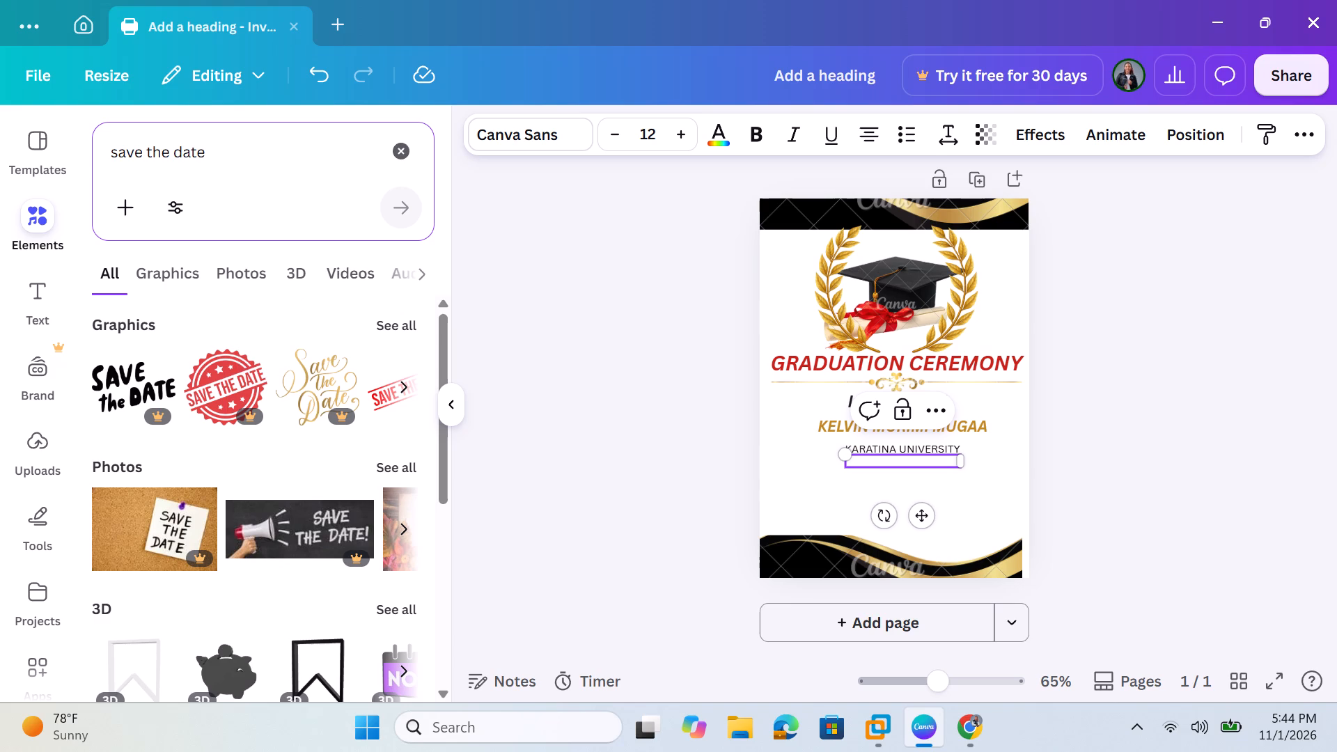
Search the elements library for "date icon" instead and add the black calendar graphic to the page.
key(BackSpace)
key(BackSpace)
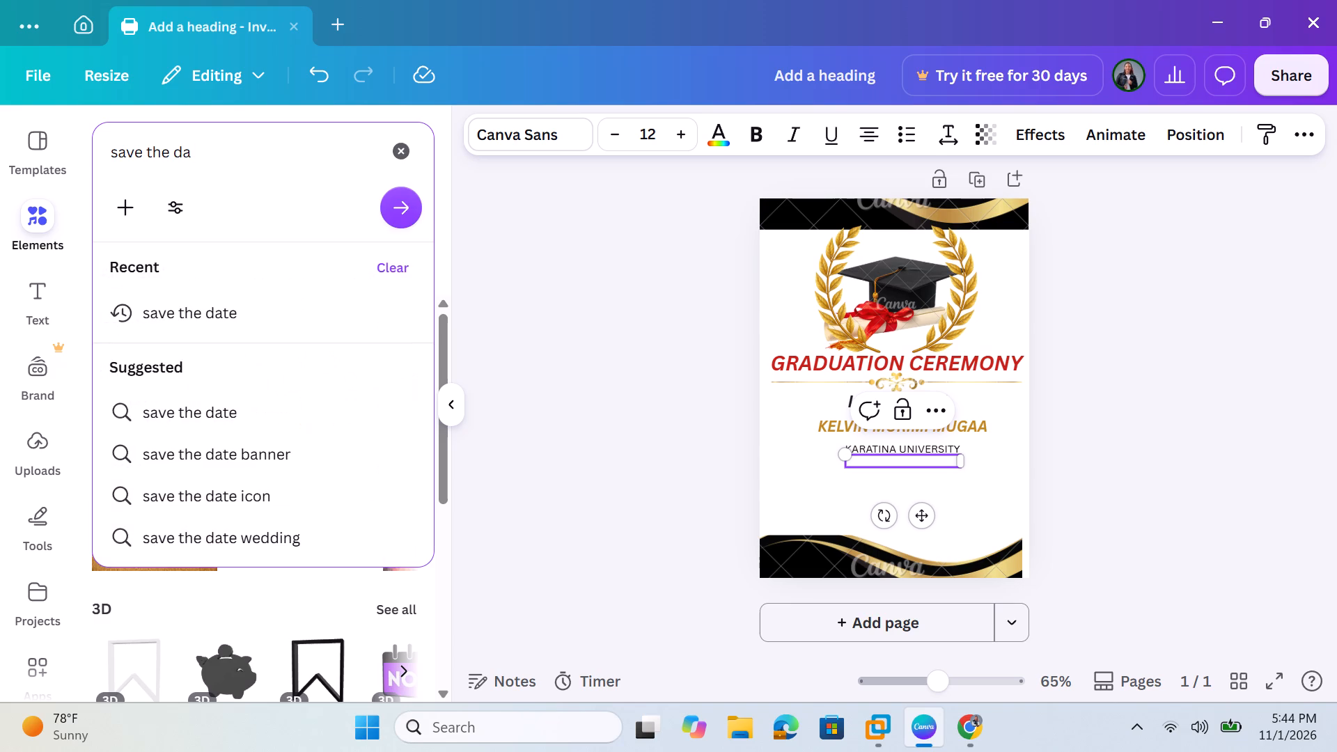
key(BackSpace)
key(BackSpace)
key(BackSpace)
key(BackSpace)
key(BackSpace)
key(BackSpace)
key(BackSpace)
key(BackSpace)
key(BackSpace)
key(BackSpace)
key(BackSpace)
key(BackSpace)
key(BackSpace)
key(BackSpace)
key(BackSpace)
key(BackSpace)
key(BackSpace)
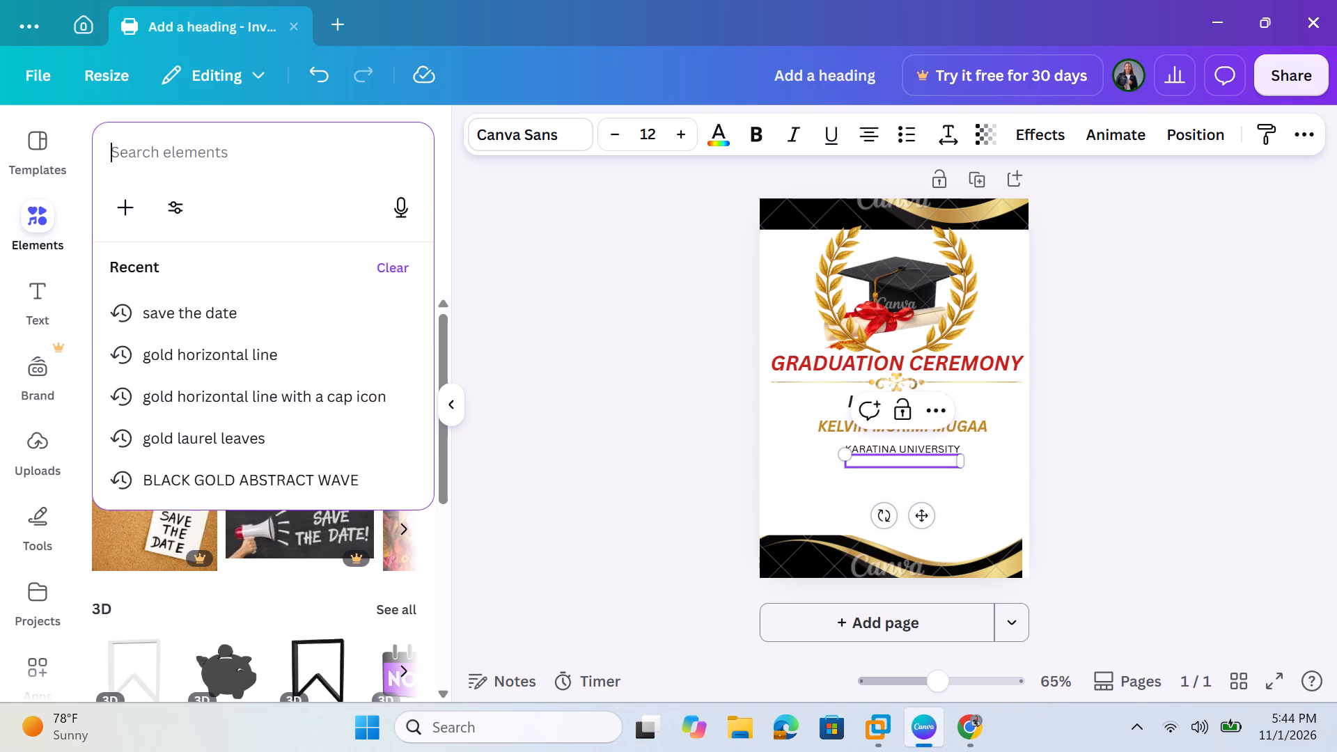
text(DATE)
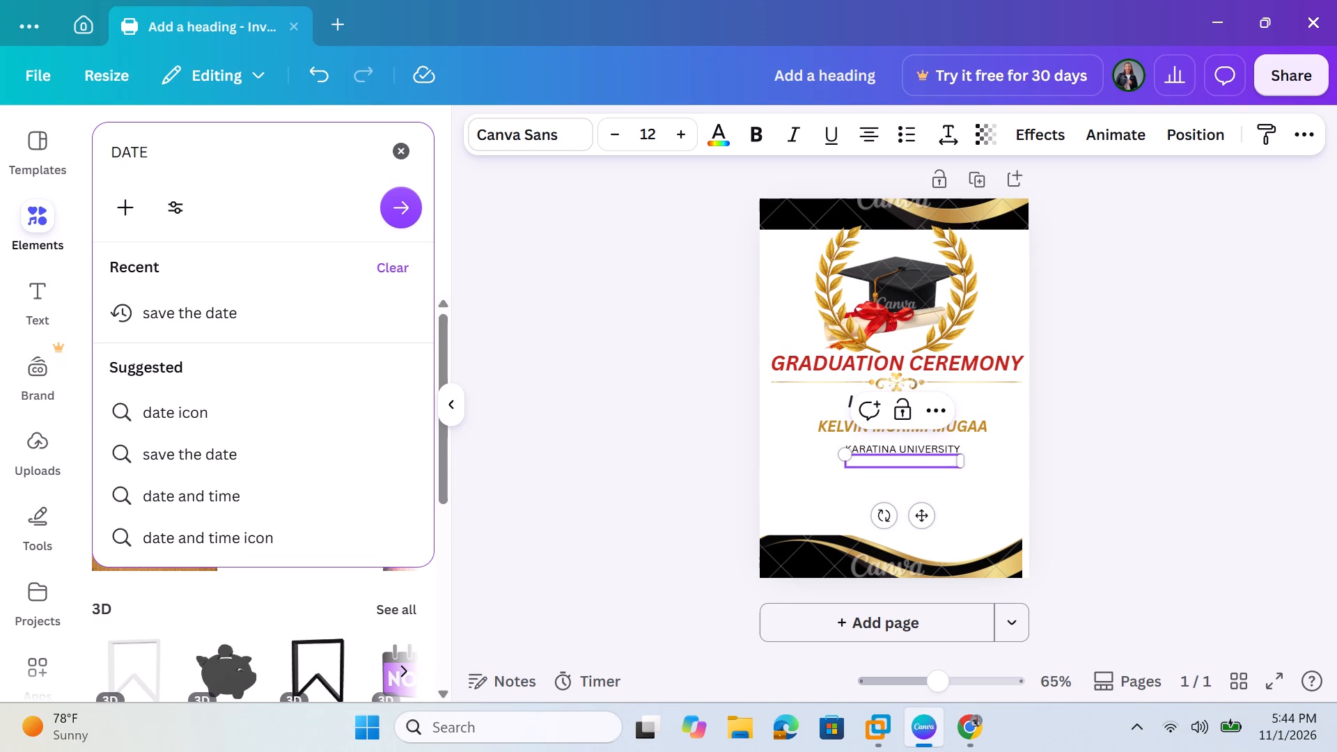
click(217, 421)
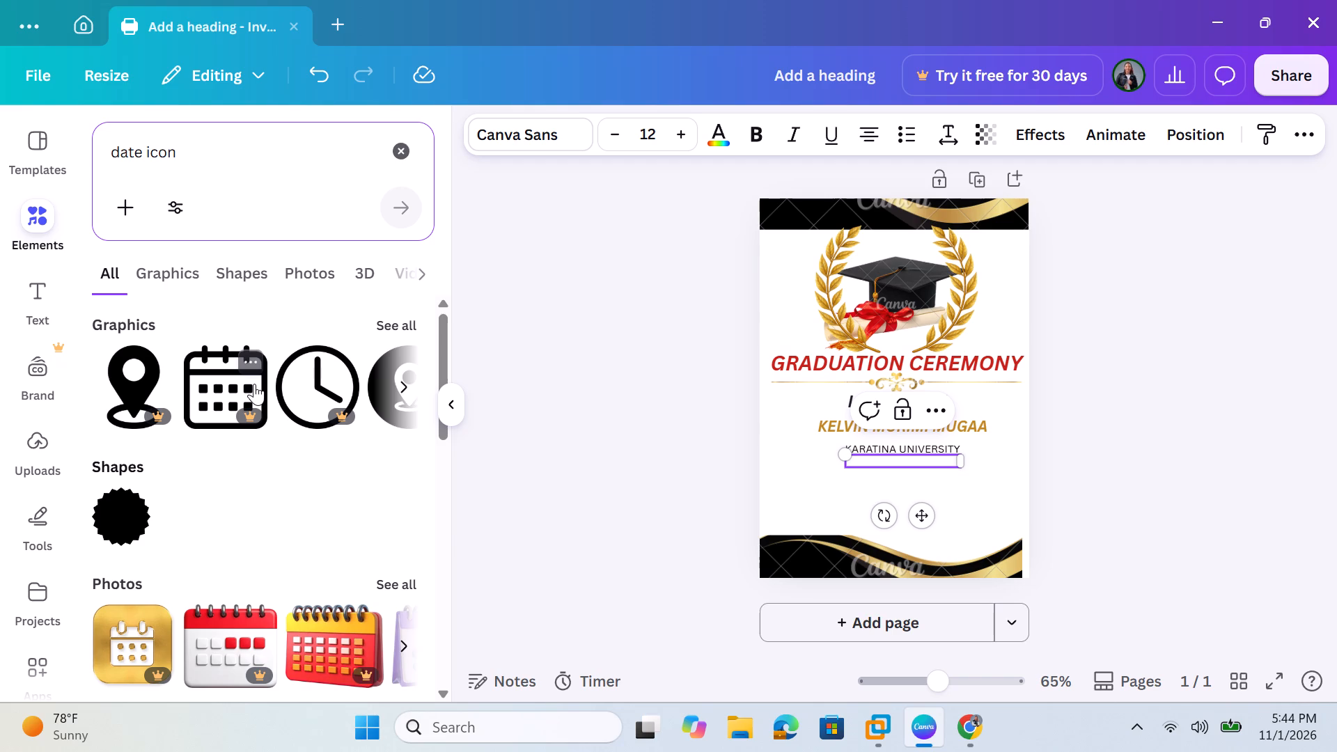
click(254, 384)
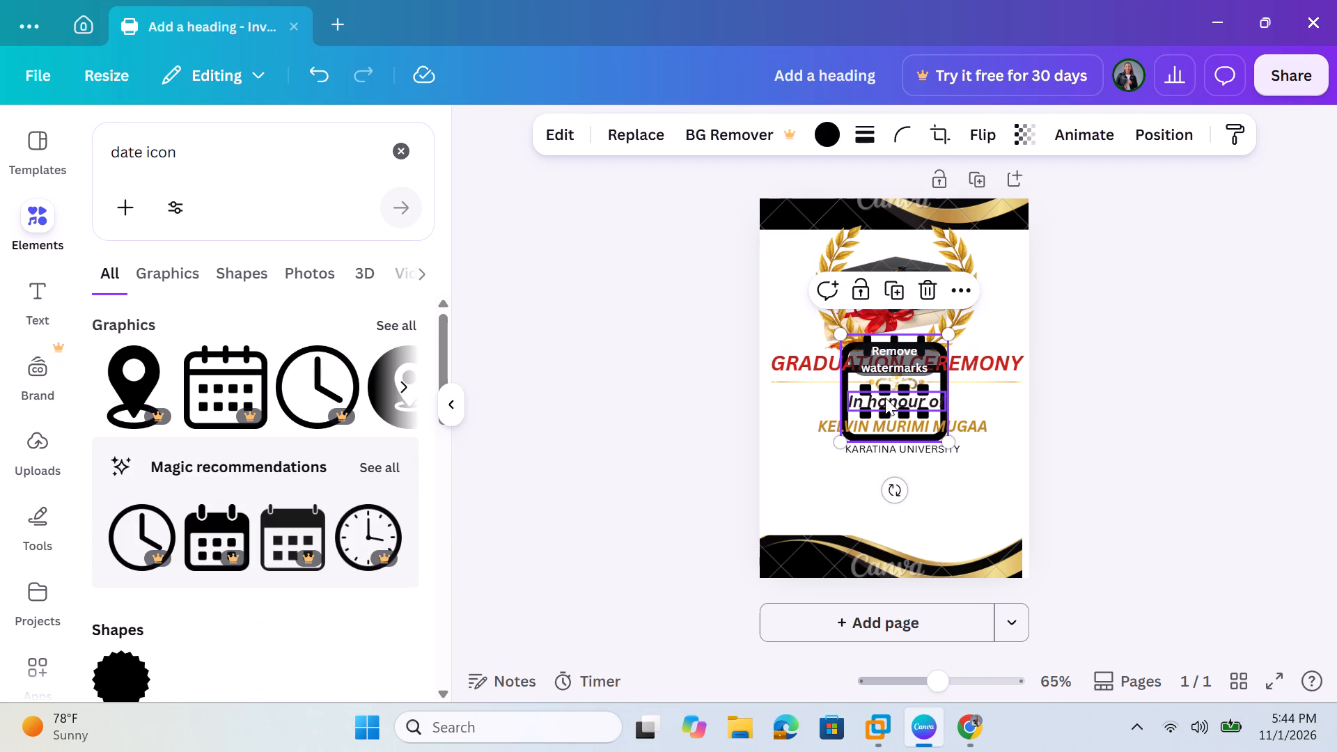
Move the "In honour of" text down onto the graduate's name and the calendar icon down to the bottom wave's upper edge.
drag(885, 398, 905, 432)
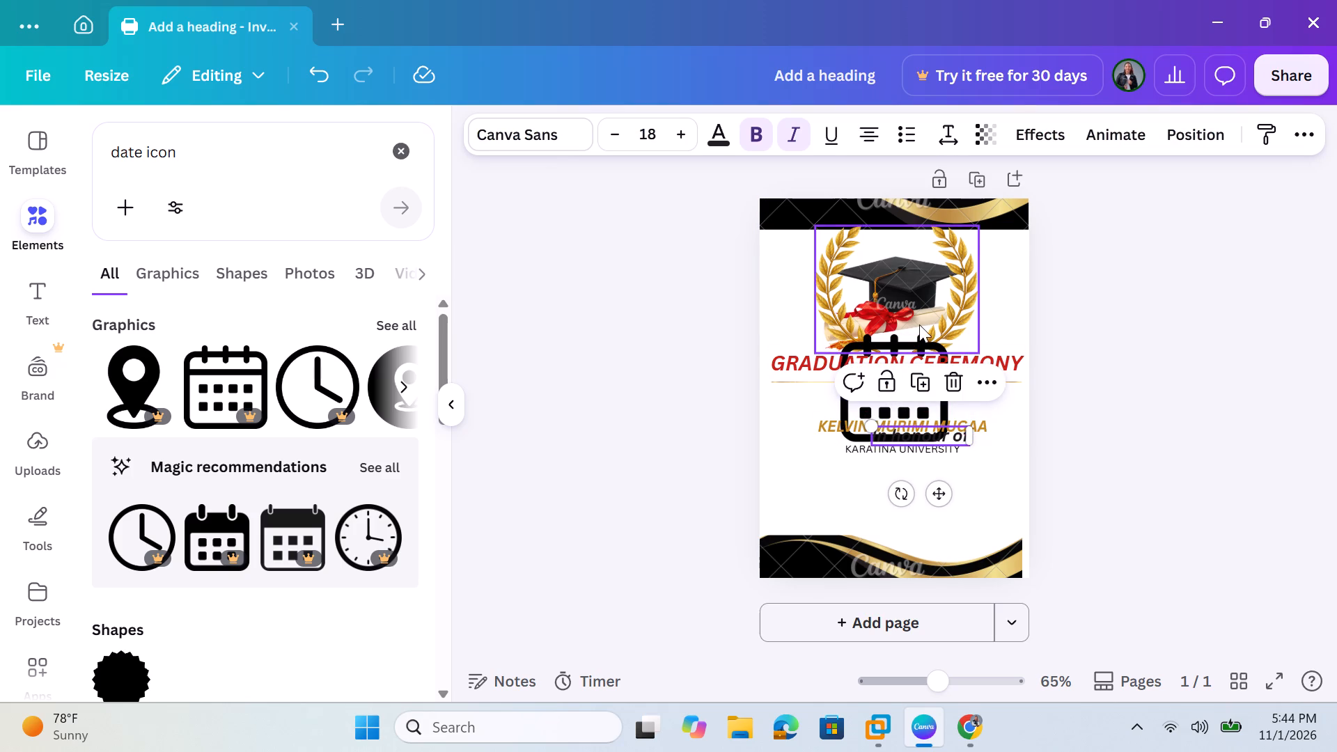
drag(919, 344, 932, 409)
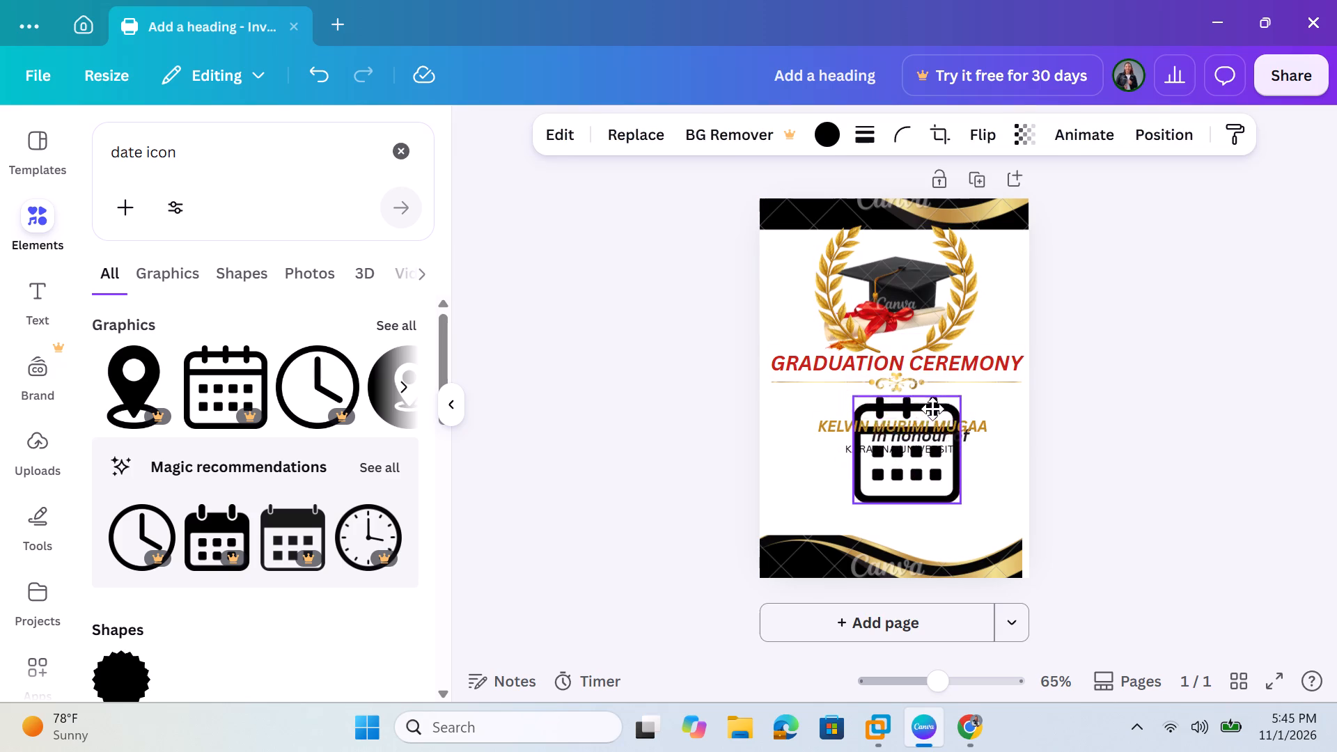
drag(932, 409, 882, 451)
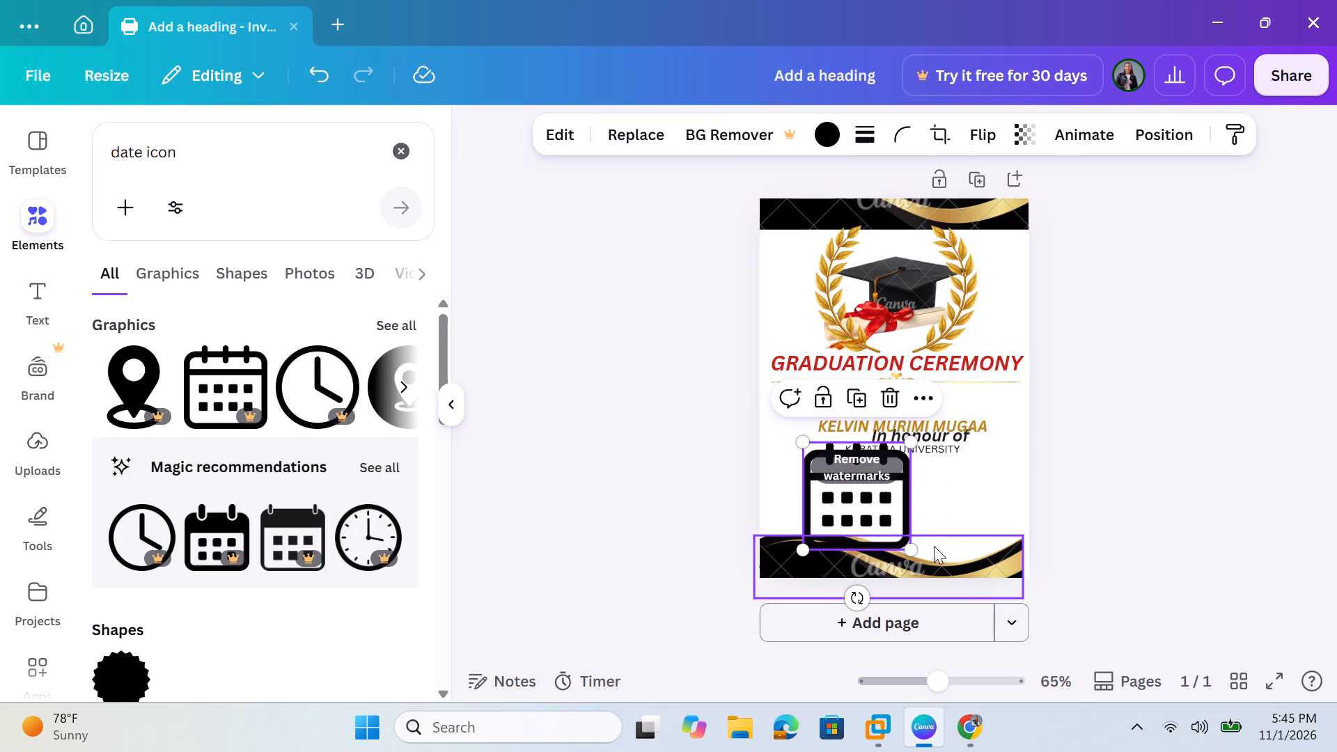
Move the bottom black-and-gold wave graphic down so only its upper strip remains on the page.
drag(902, 554, 888, 523)
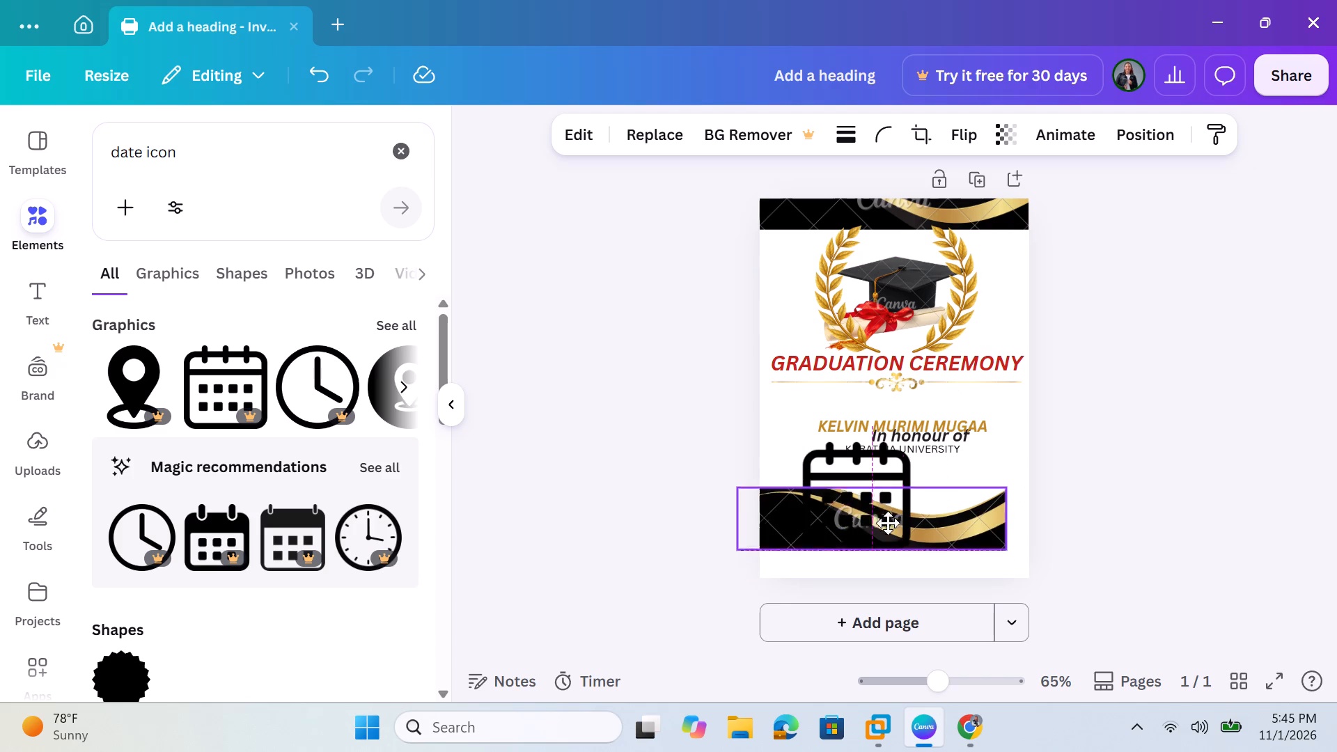
drag(888, 523, 900, 554)
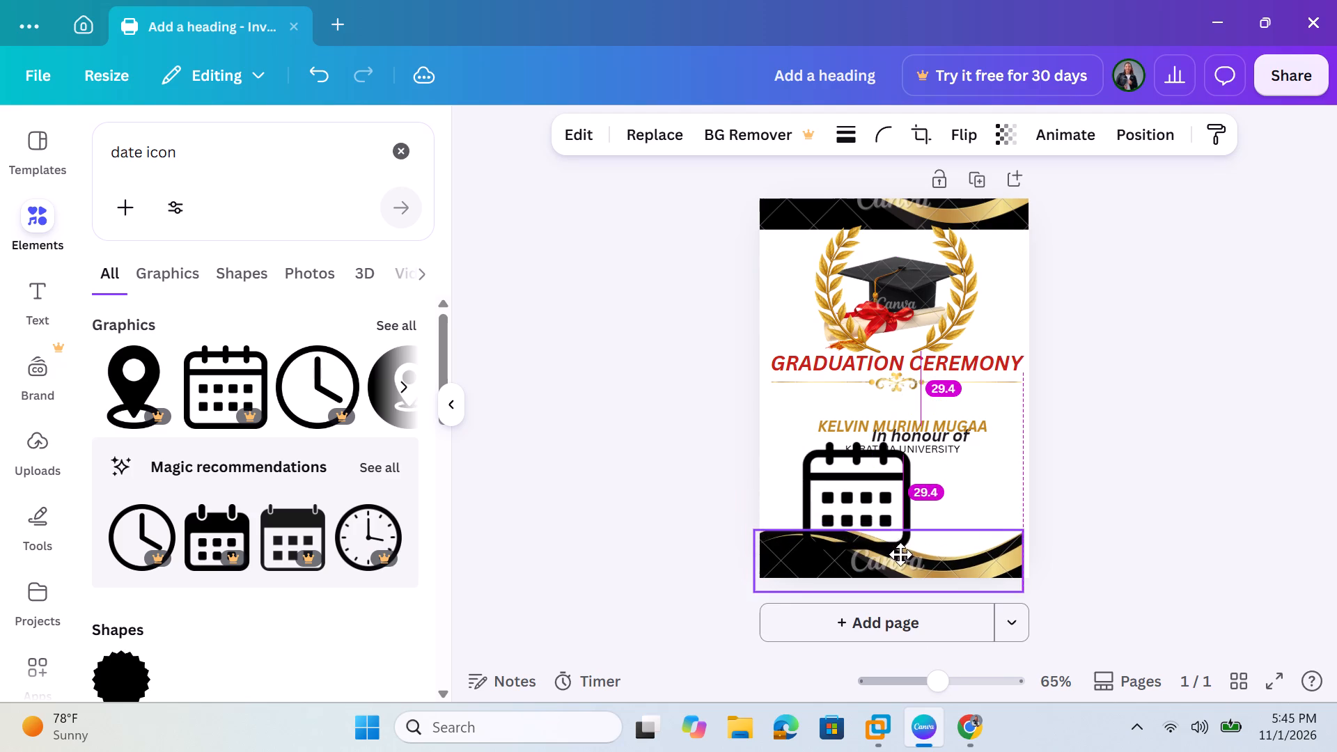
drag(900, 554, 912, 570)
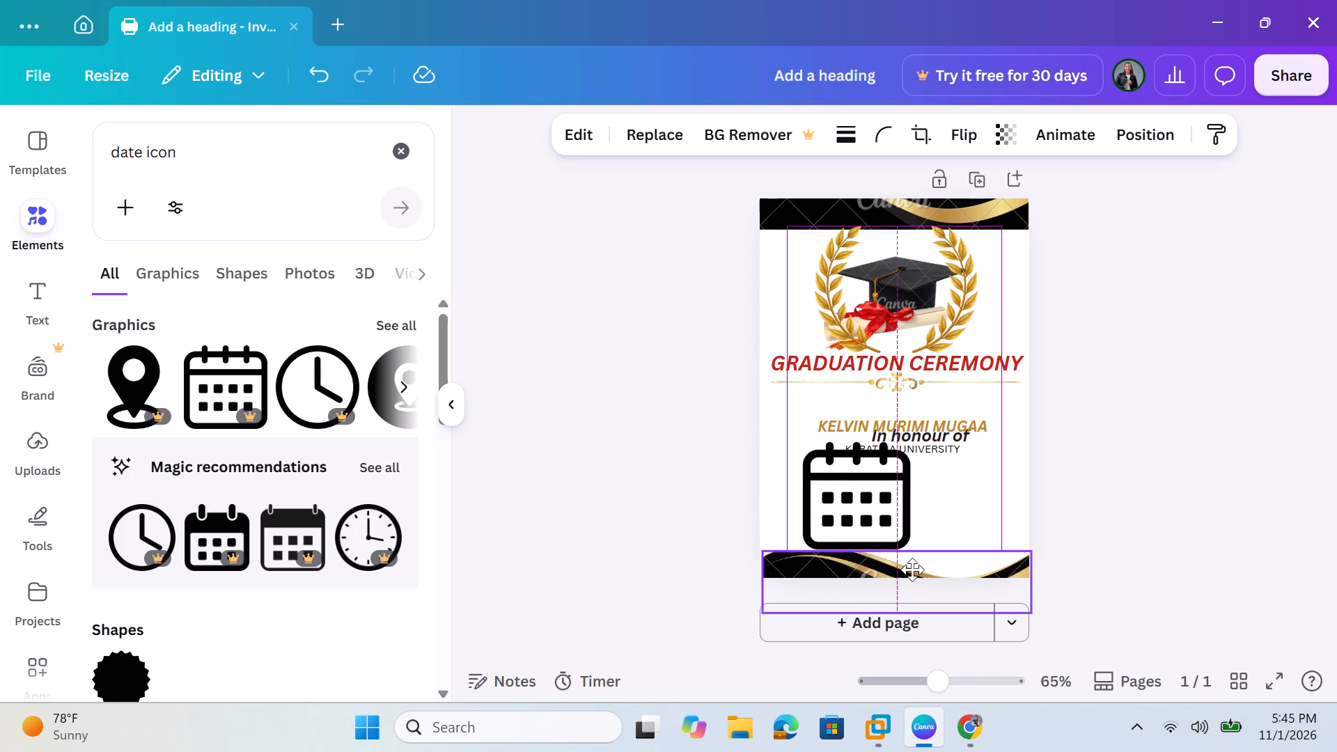
drag(912, 570, 912, 572)
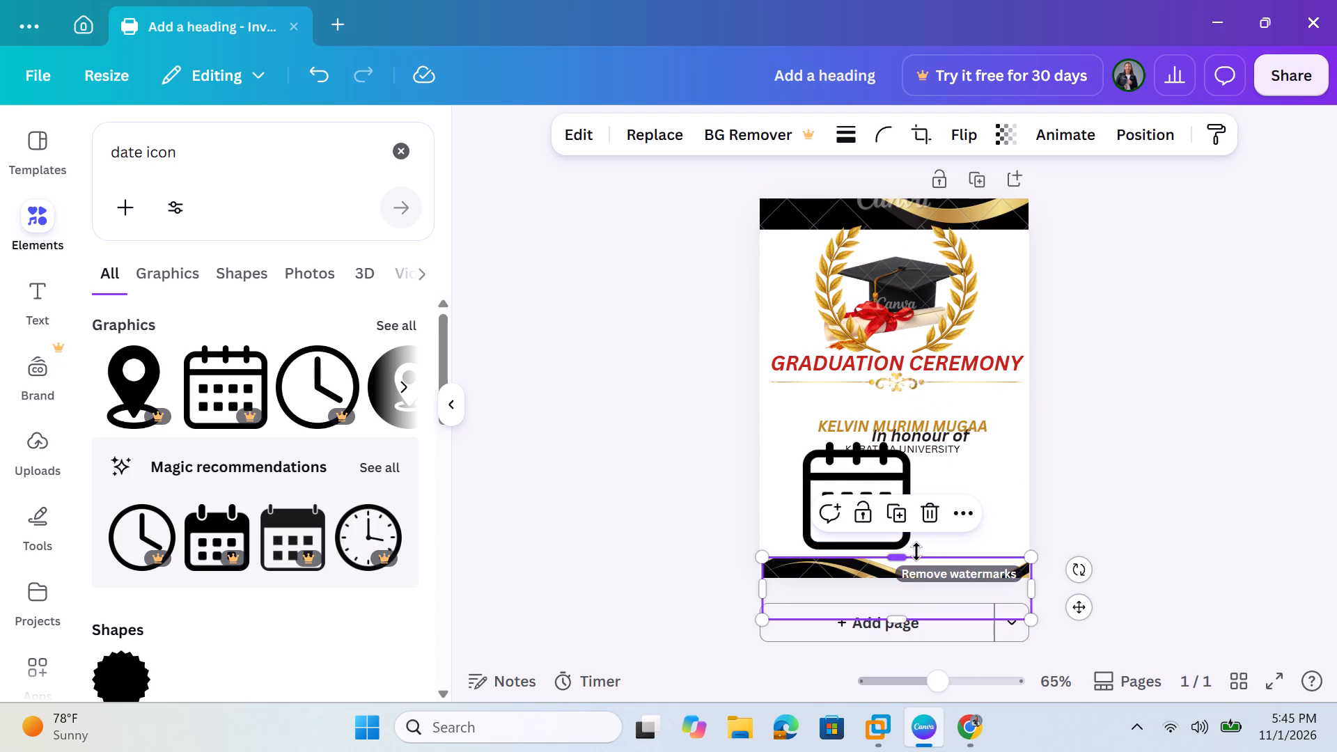
Shrink the calendar icon to a small symbol and place it in the blank area below the start of the university name.
drag(905, 535, 902, 508)
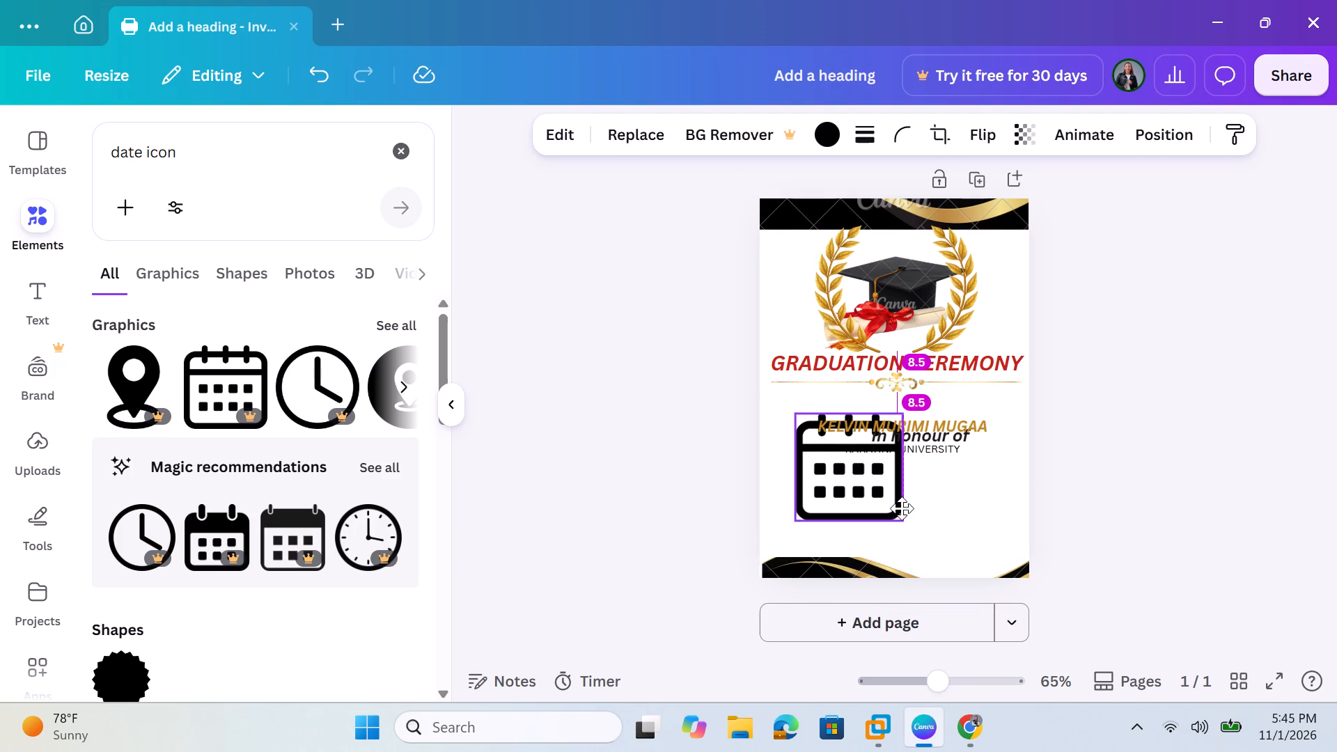
drag(902, 508, 902, 512)
drag(905, 413, 884, 454)
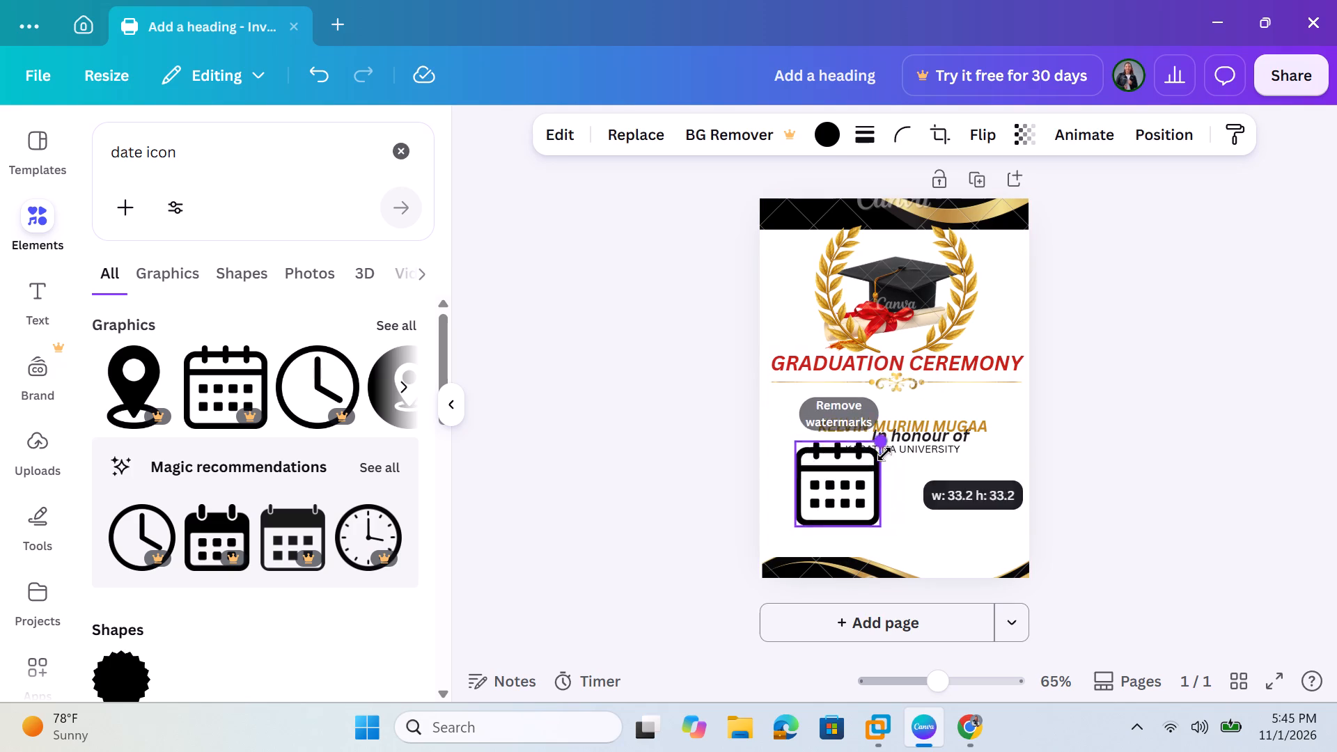
drag(884, 454, 843, 499)
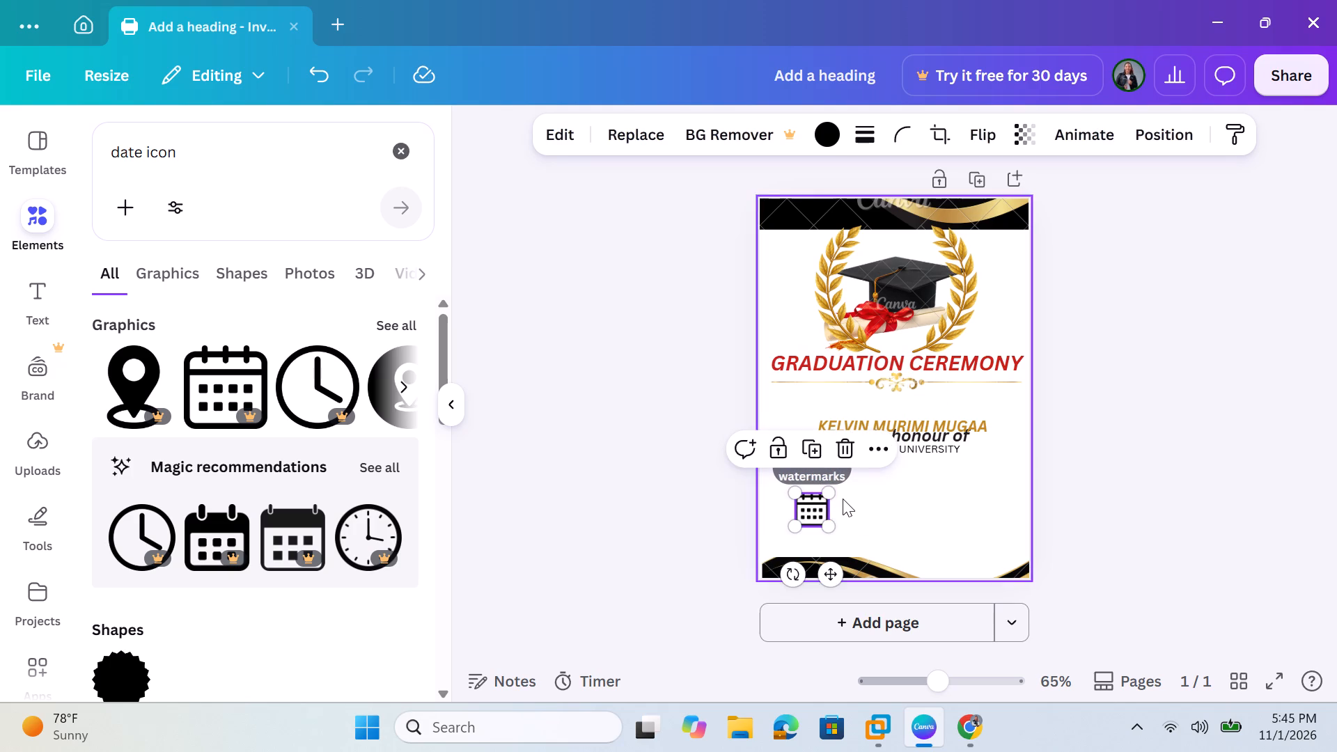
drag(811, 506, 831, 494)
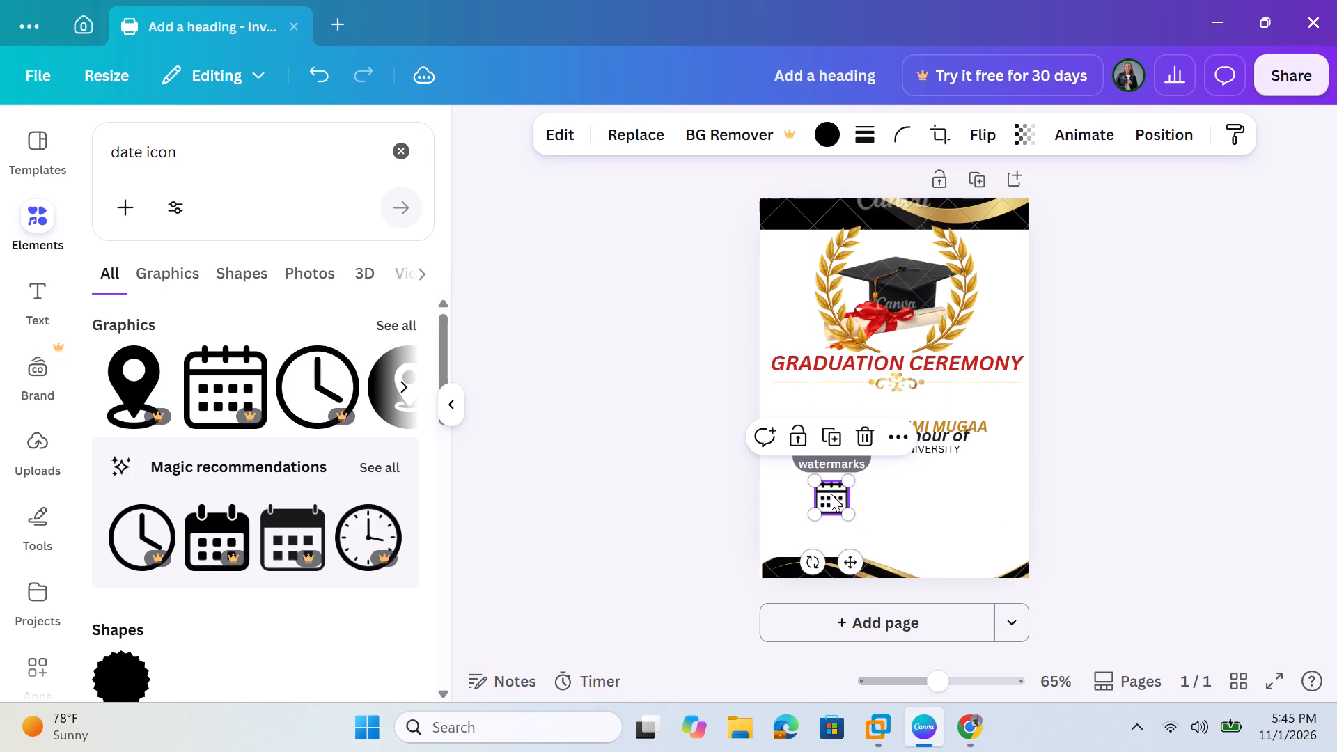
Delete the leading "K" from the "KARATINA UNIVERSITY" text.
click(937, 443)
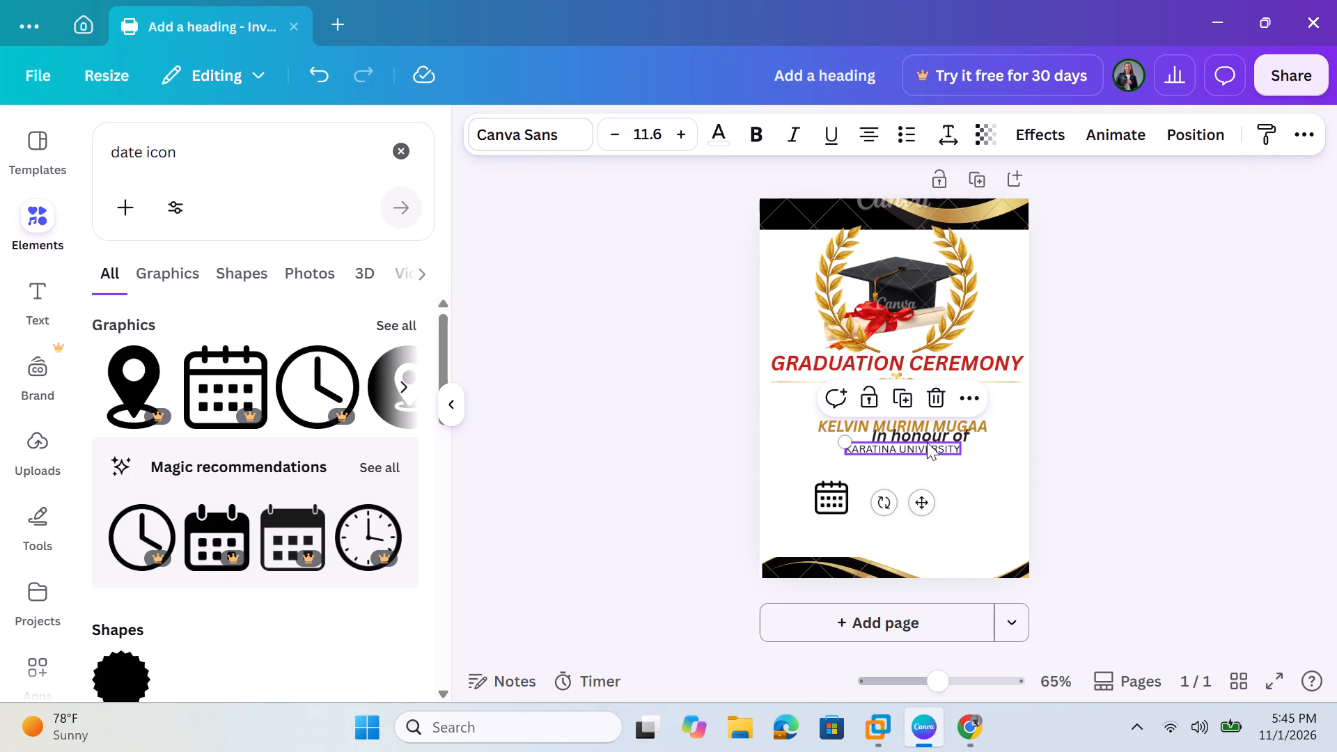
click(847, 444)
click(851, 450)
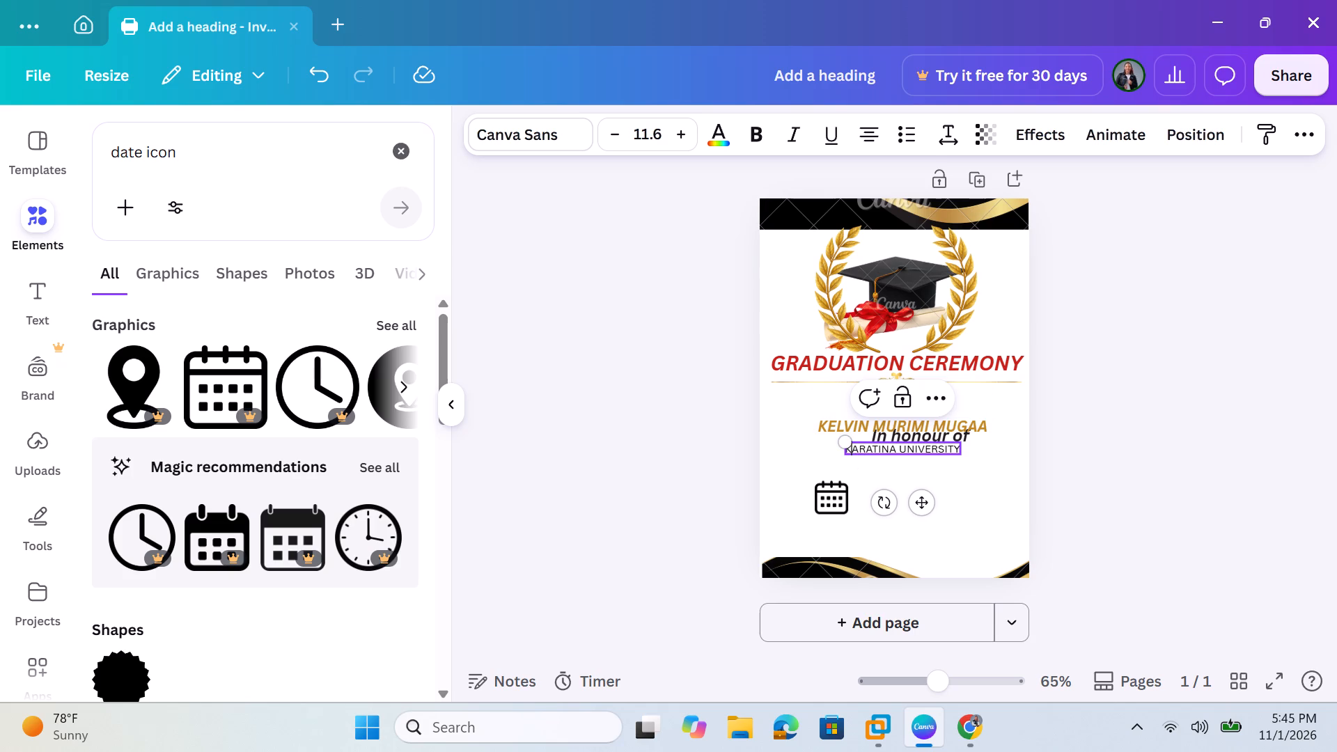
key(BackSpace)
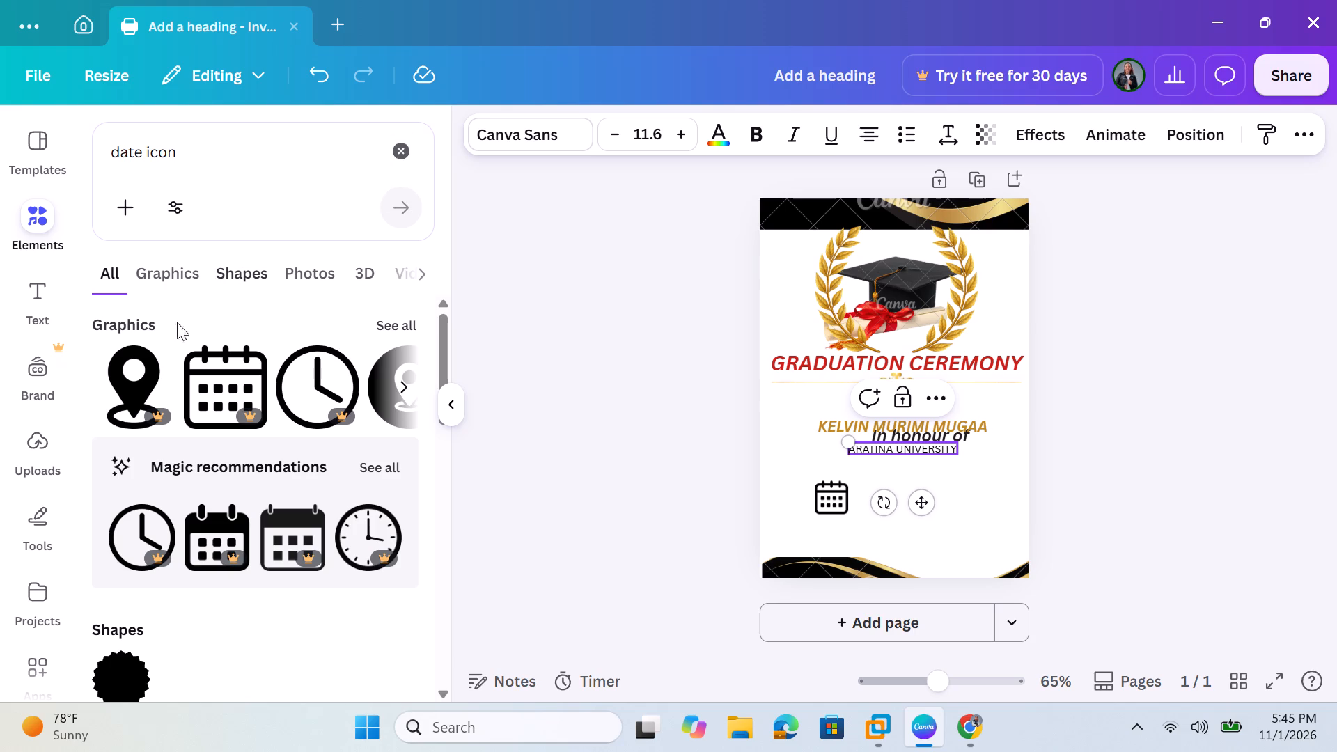
Add the black location pin graphic, shrink it to a small symbol and place it just before the university name.
click(123, 366)
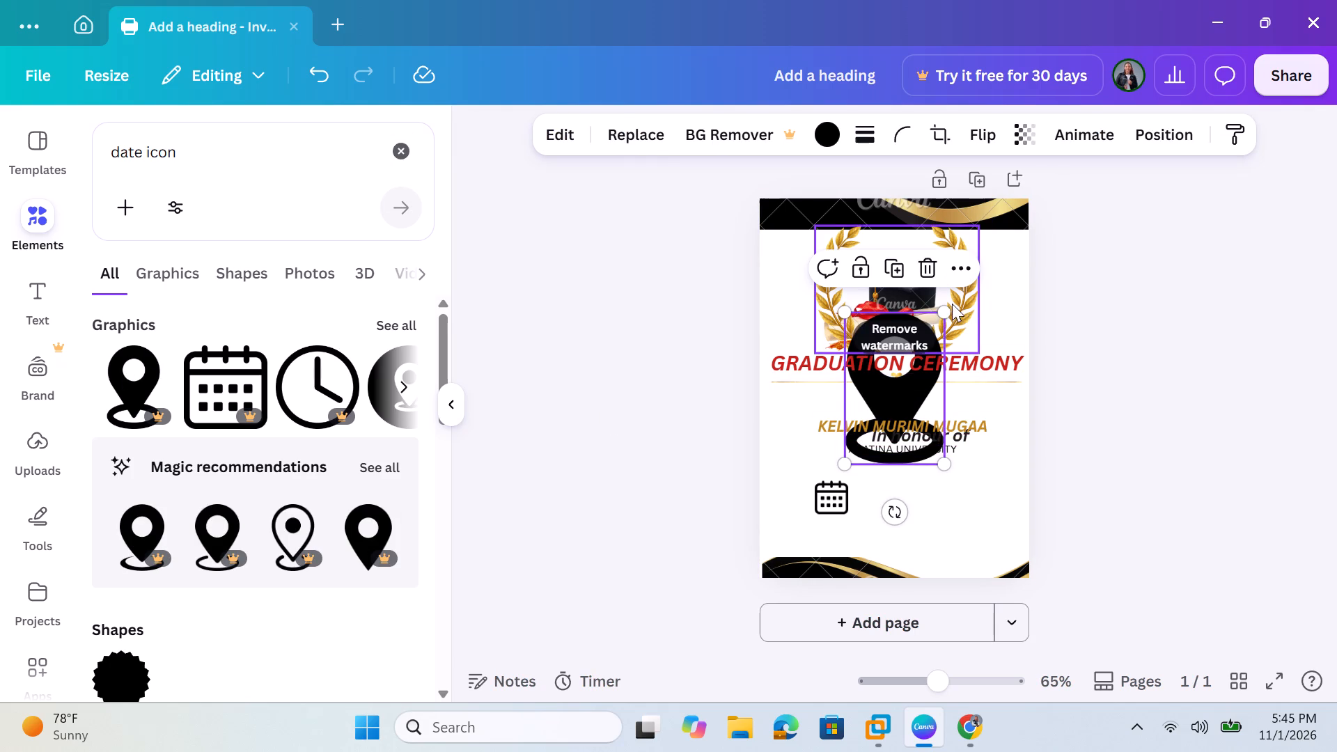
drag(946, 306, 941, 313)
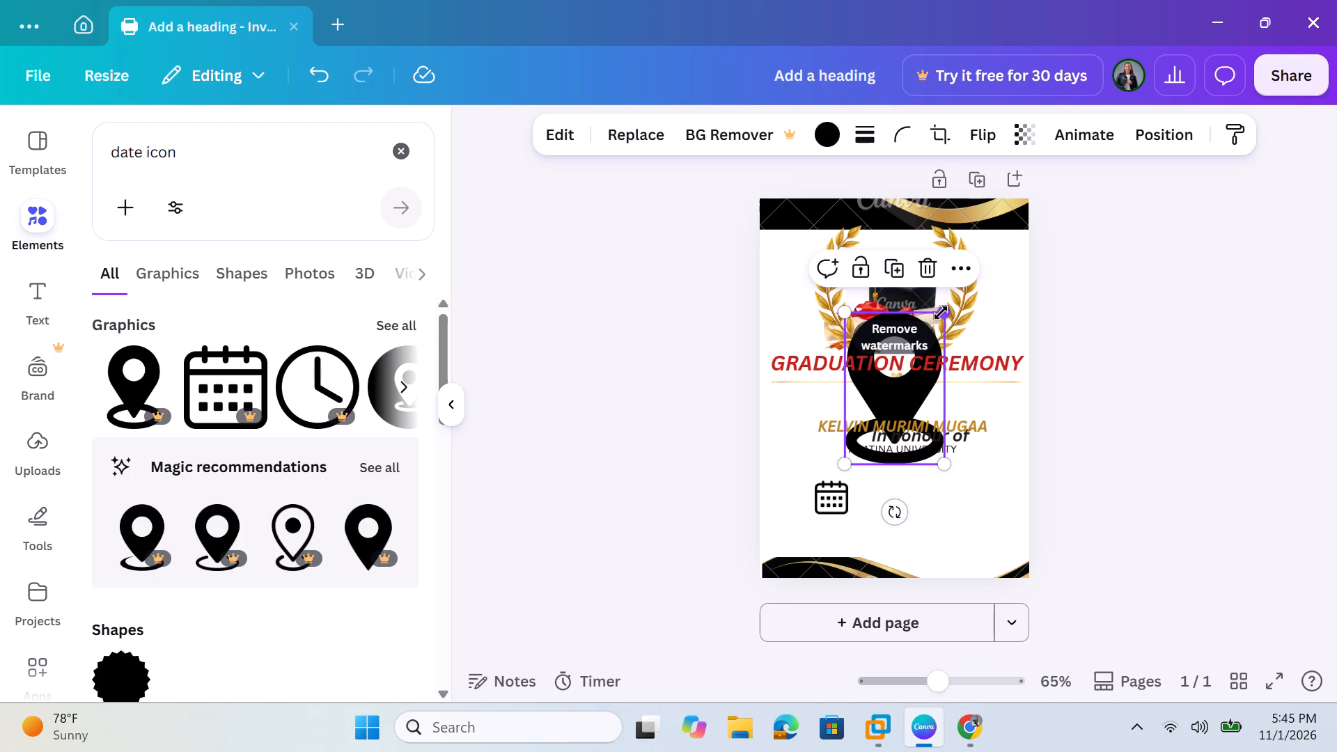
drag(941, 313, 867, 439)
scroll(924, 329, up, 1)
scroll(867, 439, up, 1)
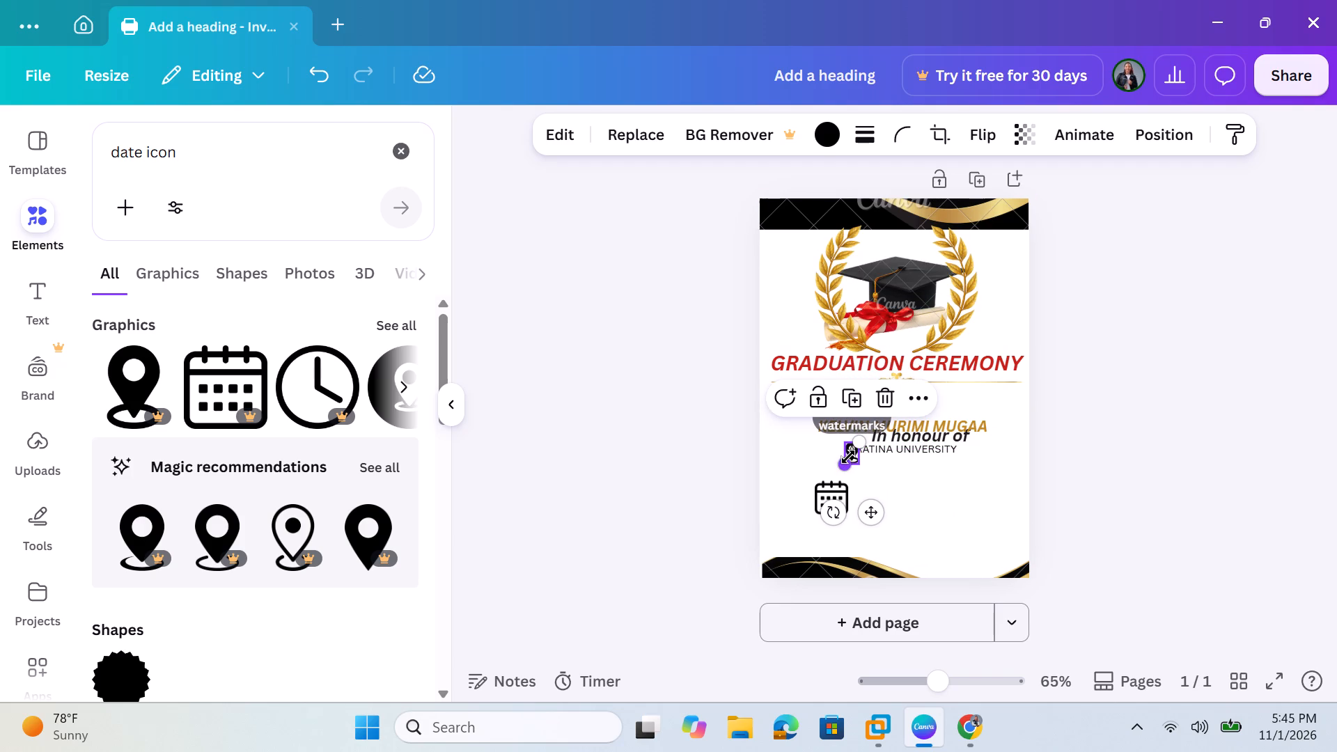
drag(848, 457, 825, 450)
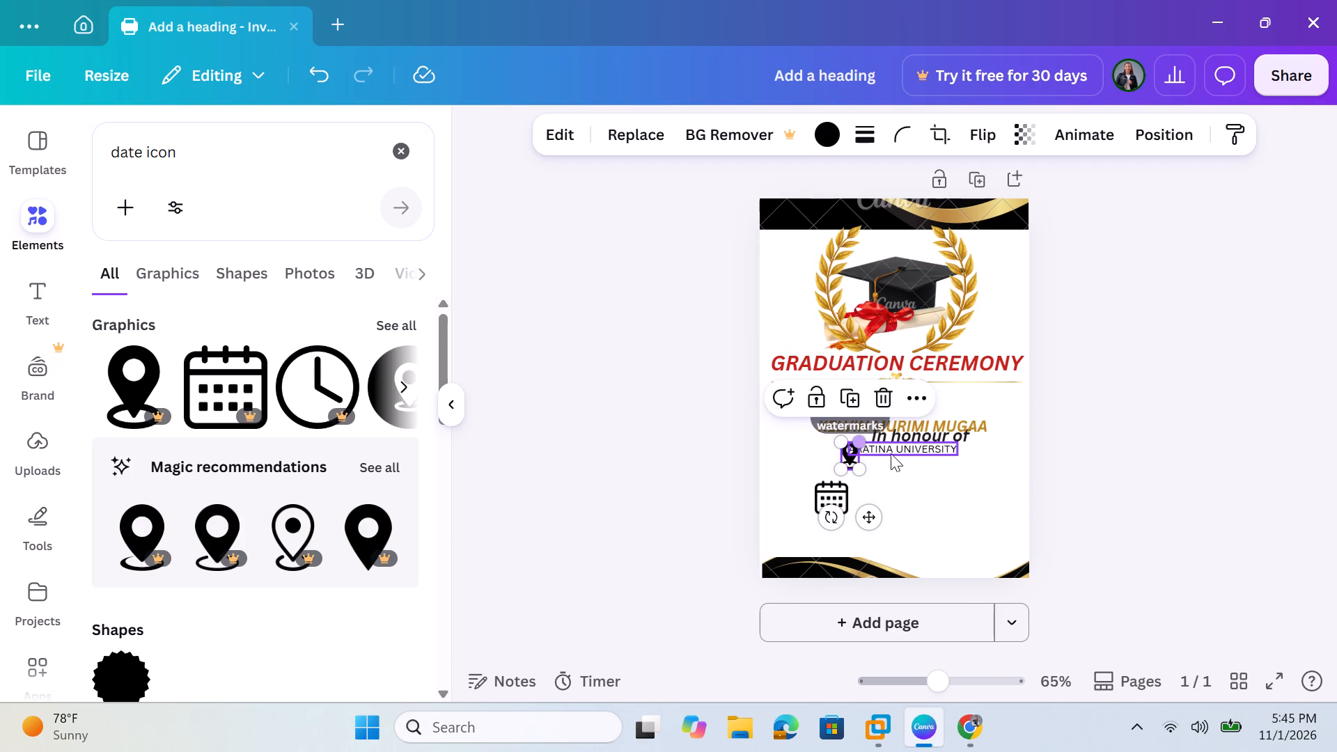
Shift the university text slightly down beside the location pin and correct its wording to "KARATINA UNIVERSITY".
drag(868, 447, 882, 457)
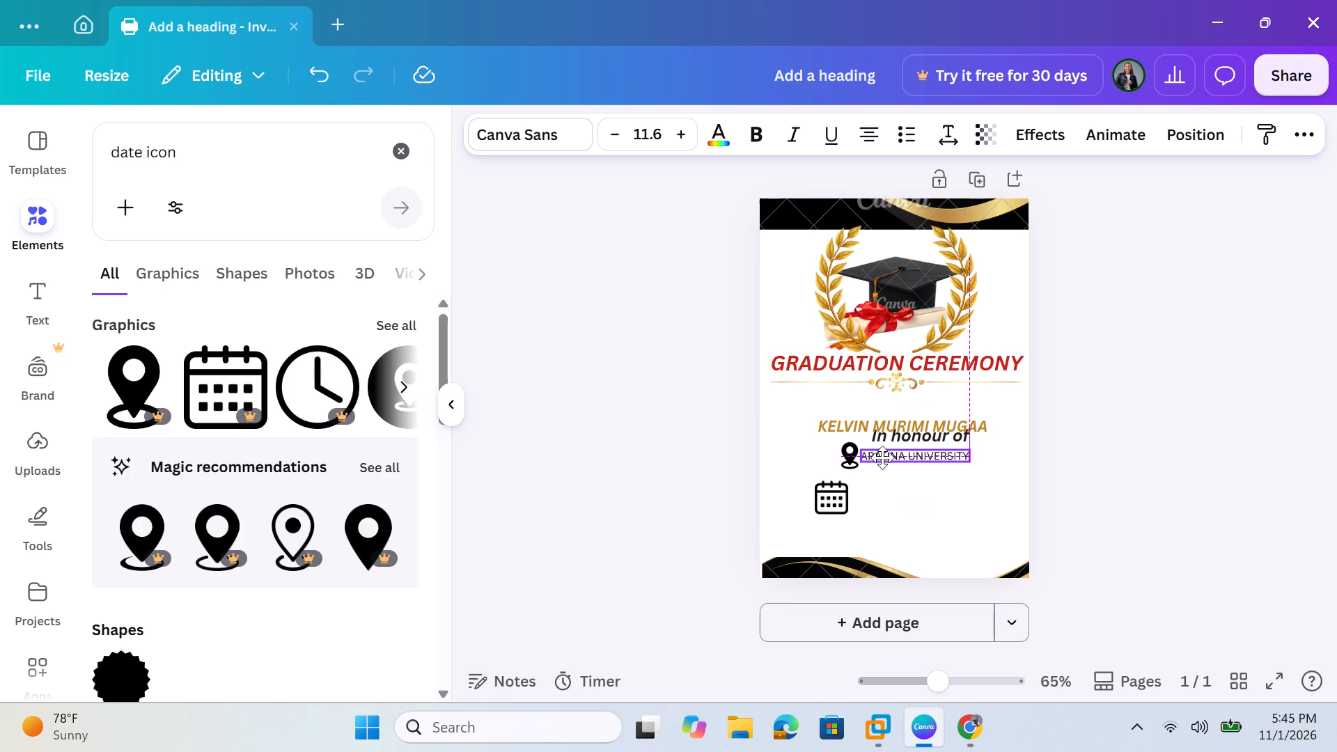
drag(882, 457, 879, 457)
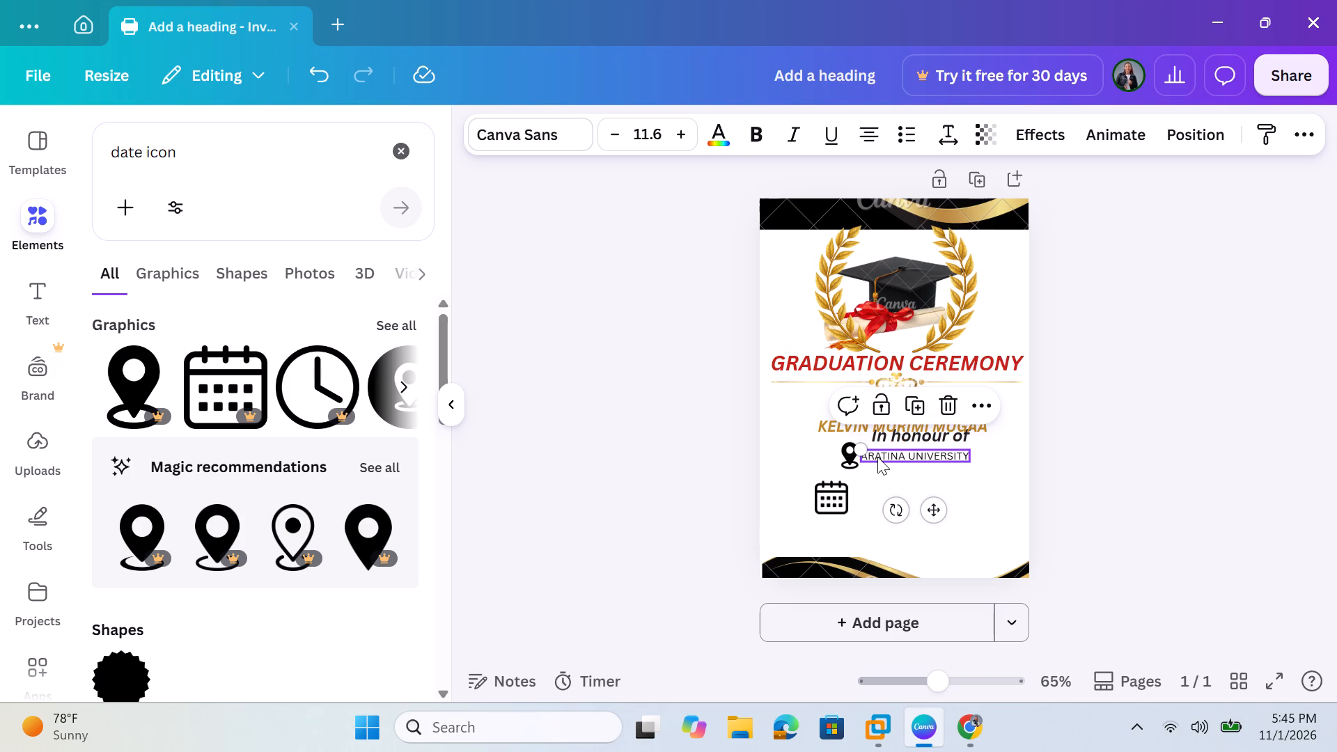
double_click(877, 457)
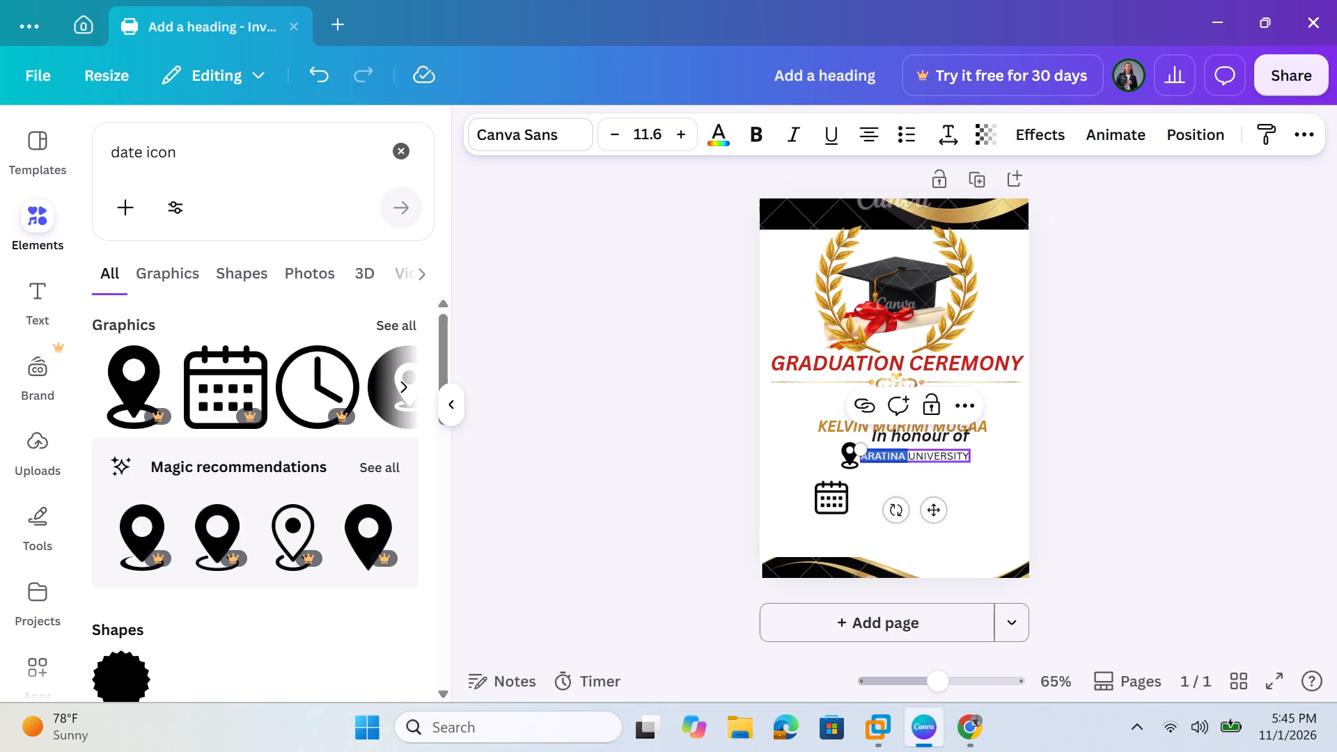
click(874, 456)
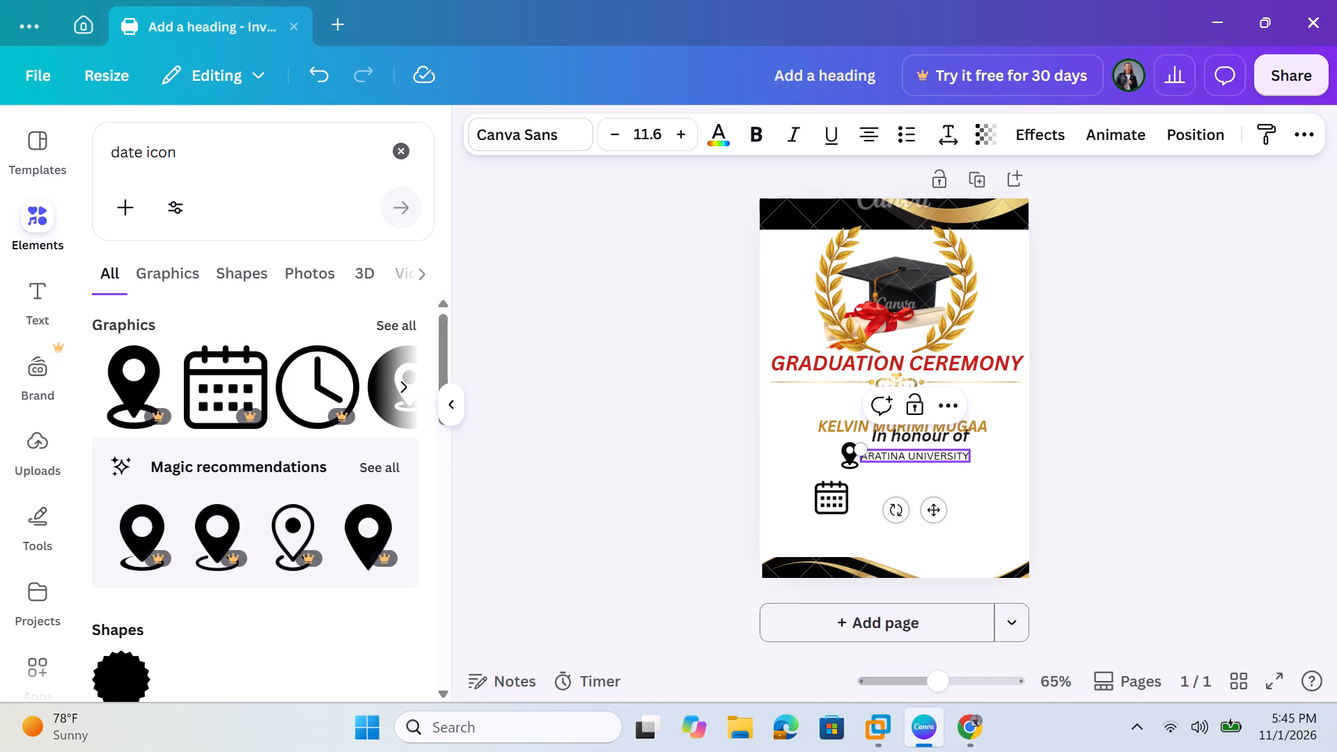
key(BackSpace)
key(BackSpace)
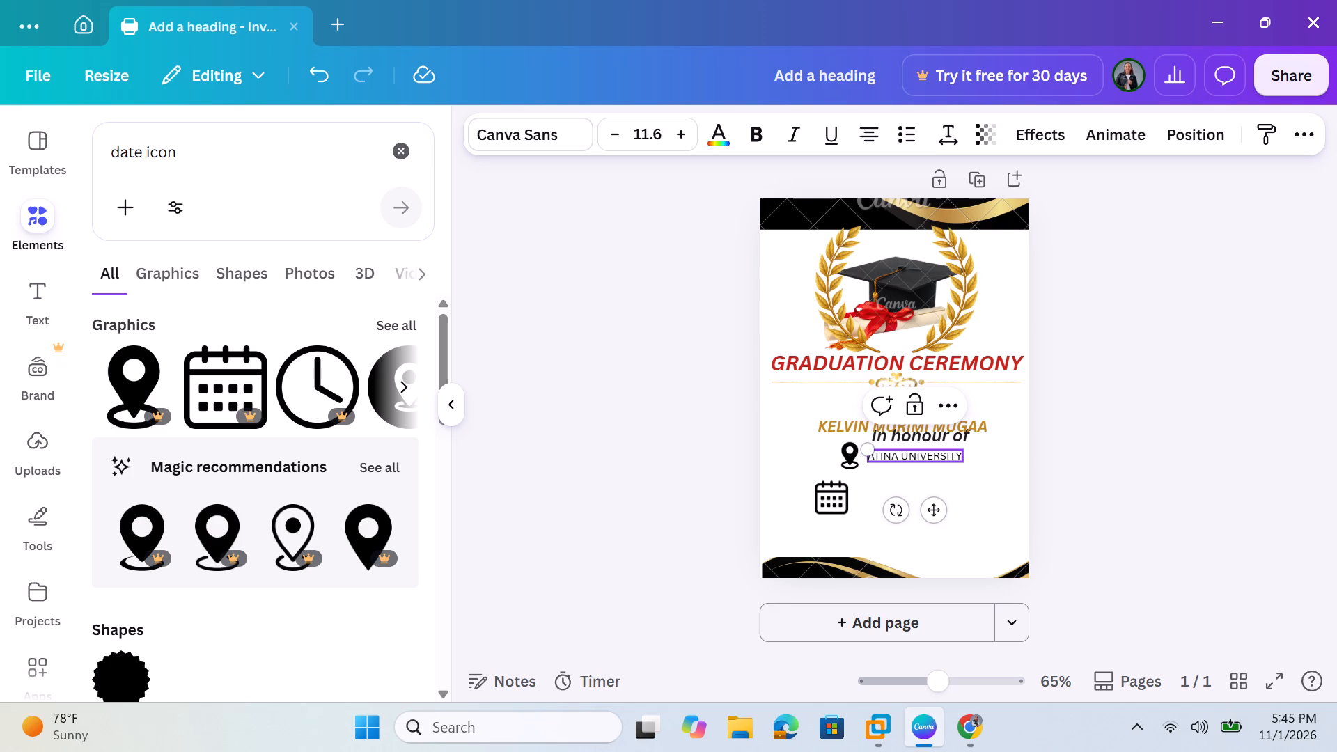
text(KAR)
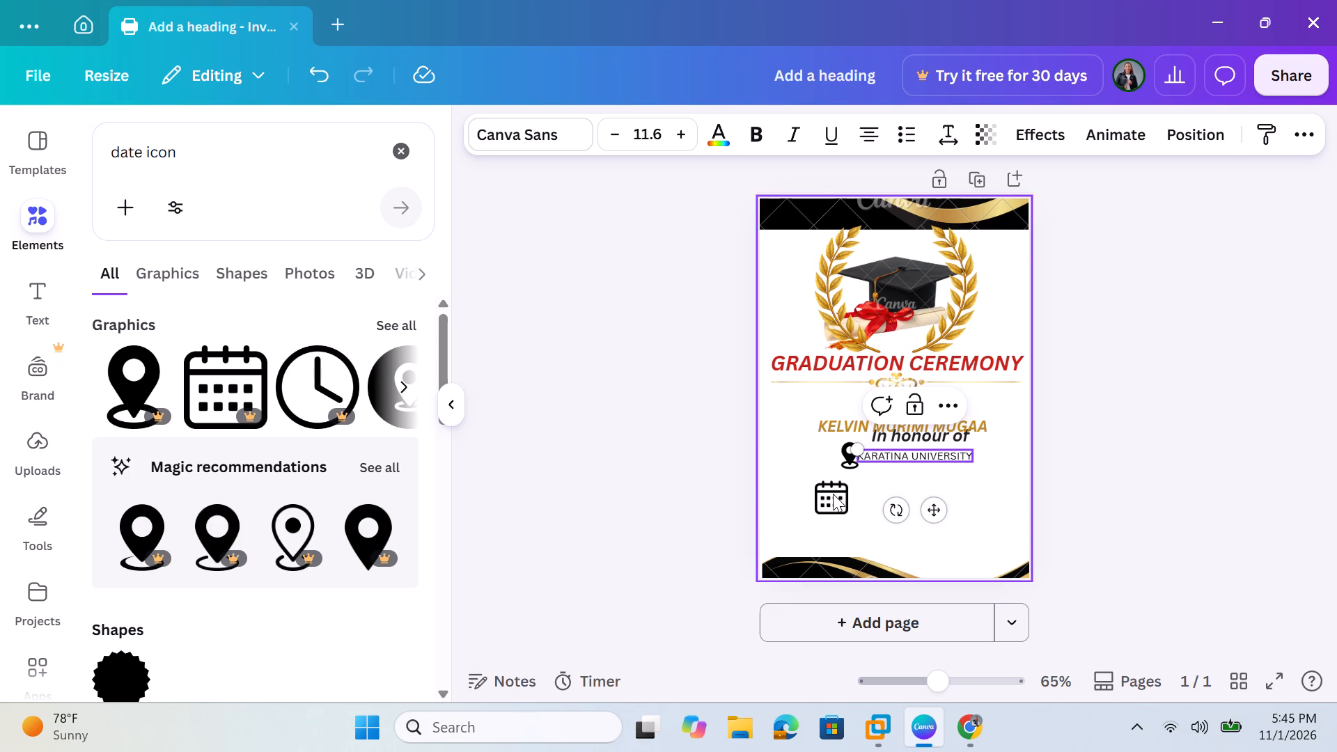
Move the calendar icon up so it sits directly beneath the location pin.
click(833, 494)
drag(833, 494, 854, 481)
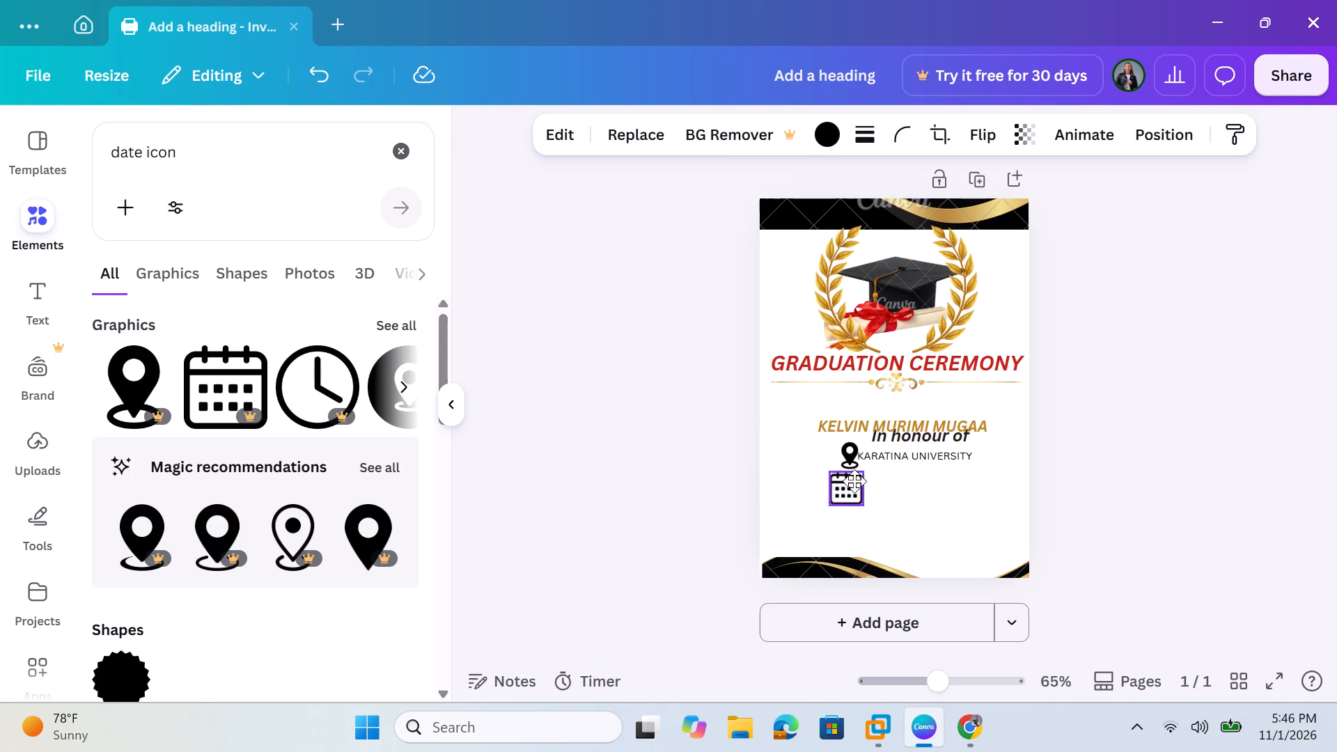
drag(854, 481, 853, 480)
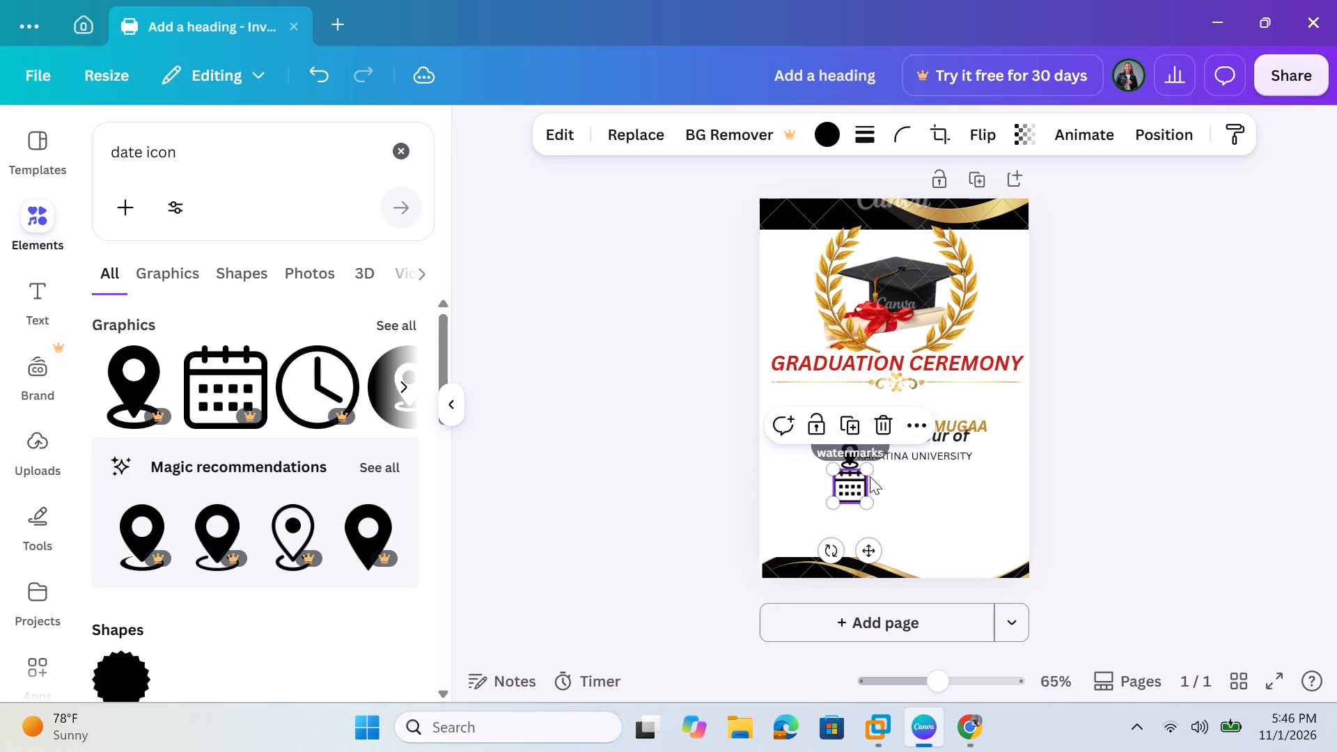
click(894, 475)
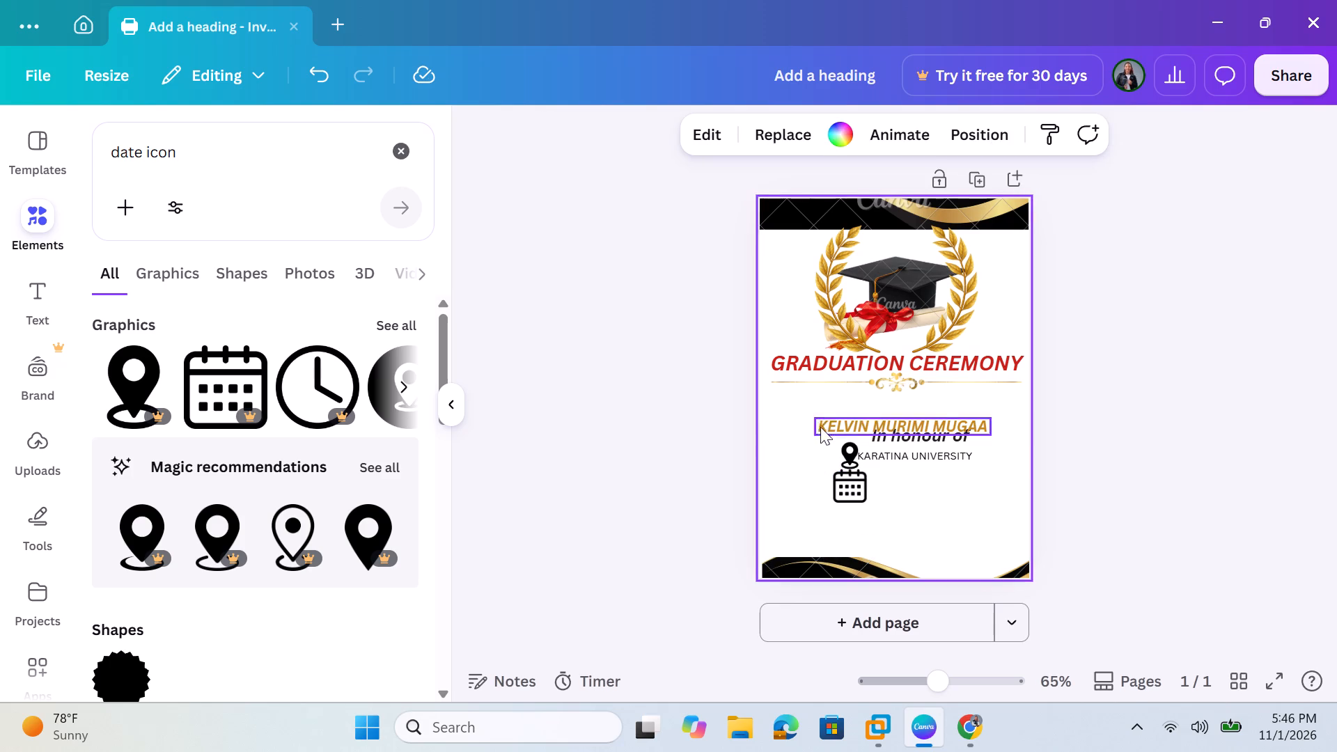
Shift the location pin slightly away from the university name and enlarge it to about 8.6 × 13.1 mm.
drag(850, 455, 842, 455)
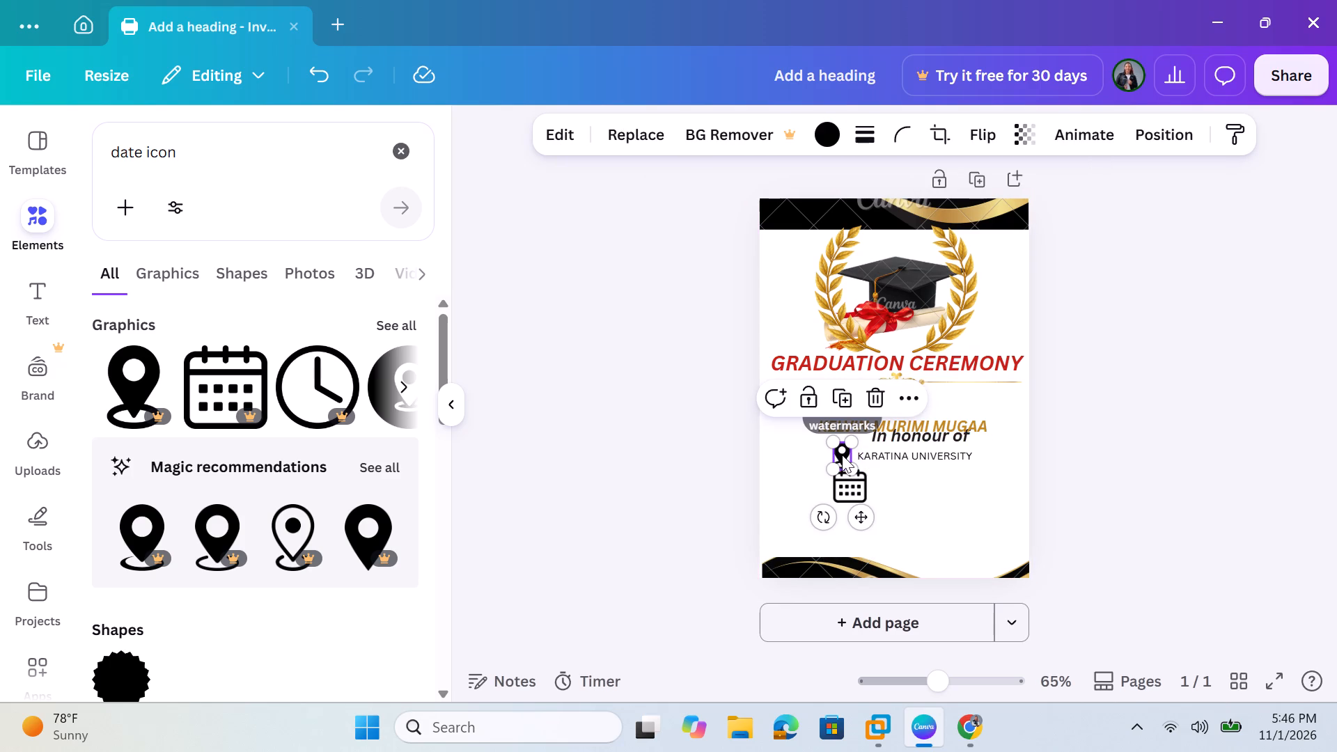
drag(854, 447, 863, 444)
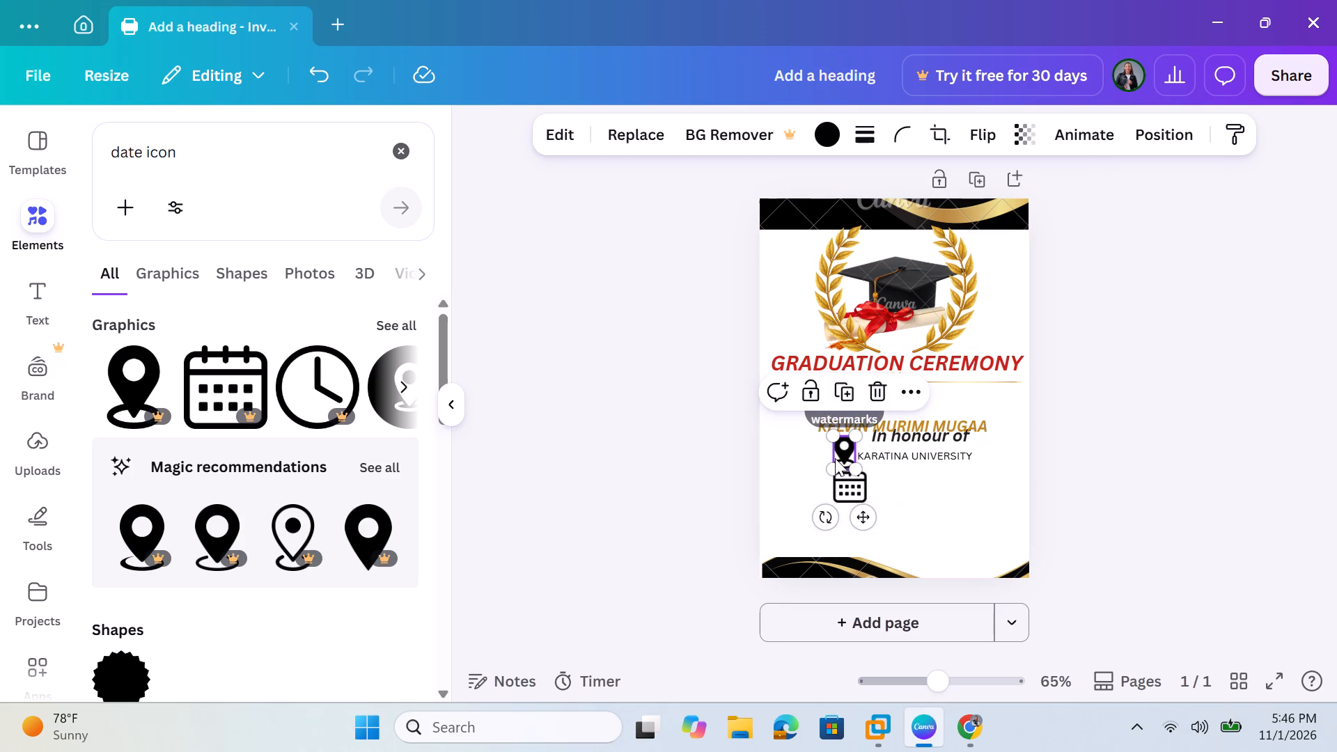
drag(833, 463, 822, 461)
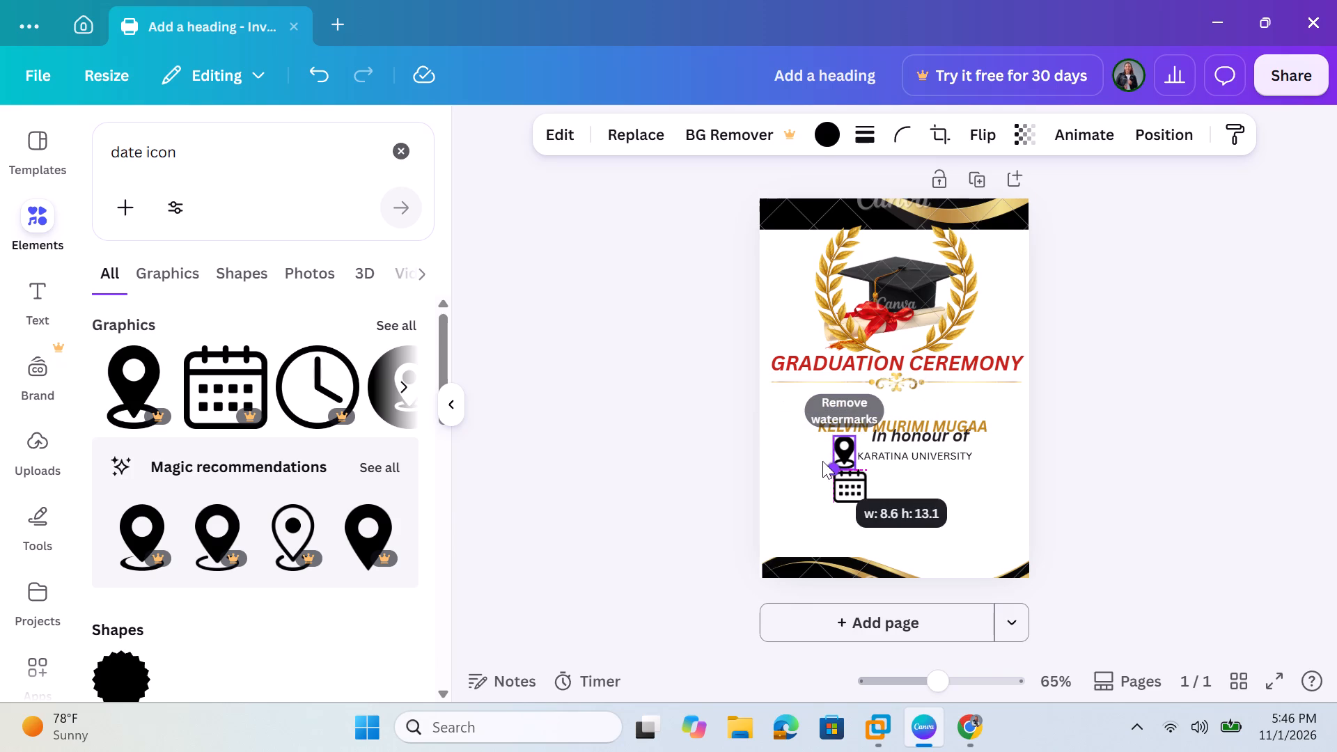
click(907, 489)
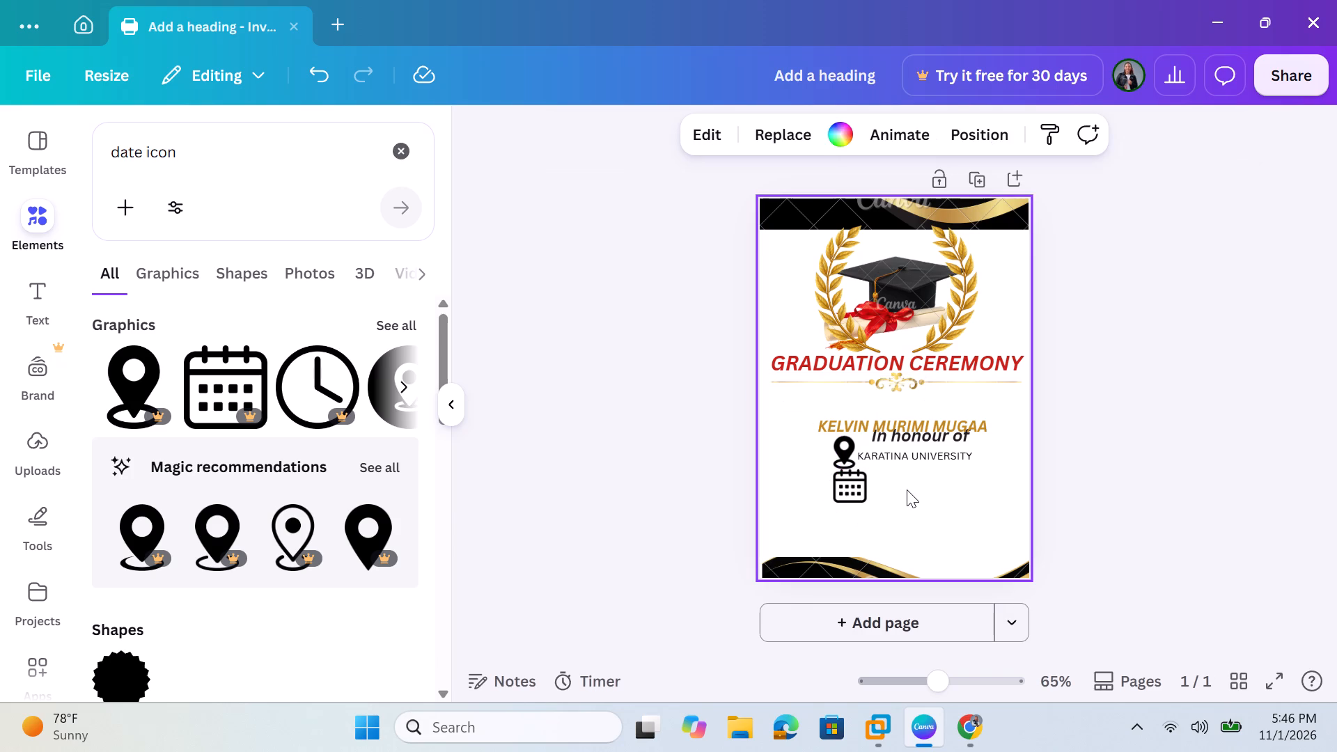
Shrink the calendar icon to about 9.4 × 9.4 mm and align it directly under the location pin.
click(863, 498)
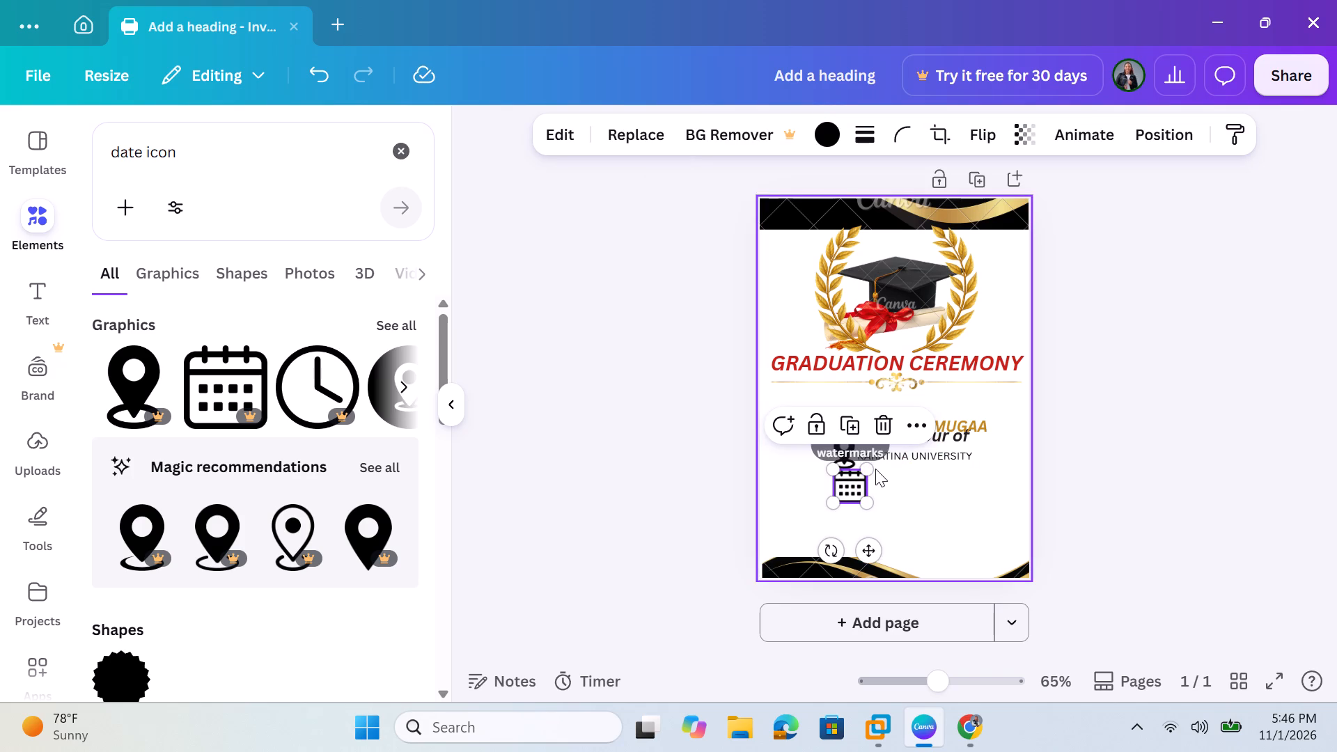
drag(868, 467, 860, 477)
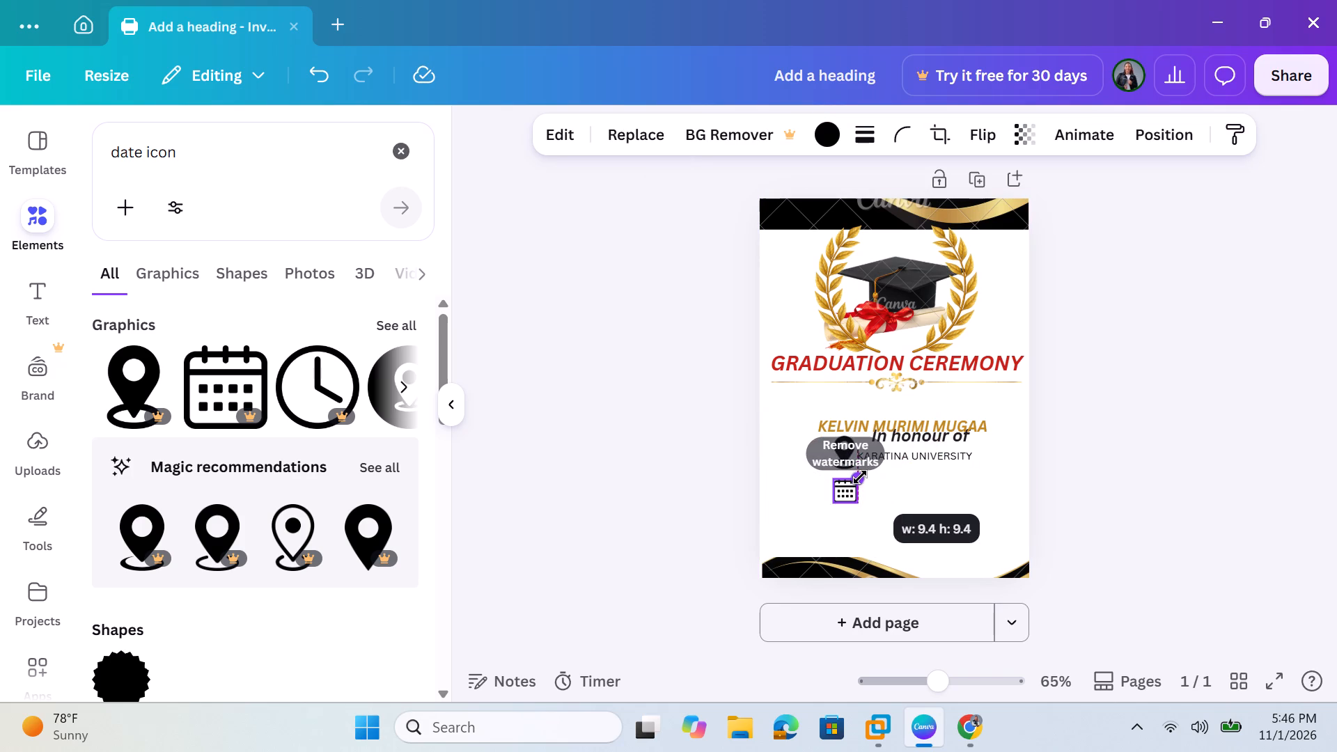
drag(860, 477, 860, 478)
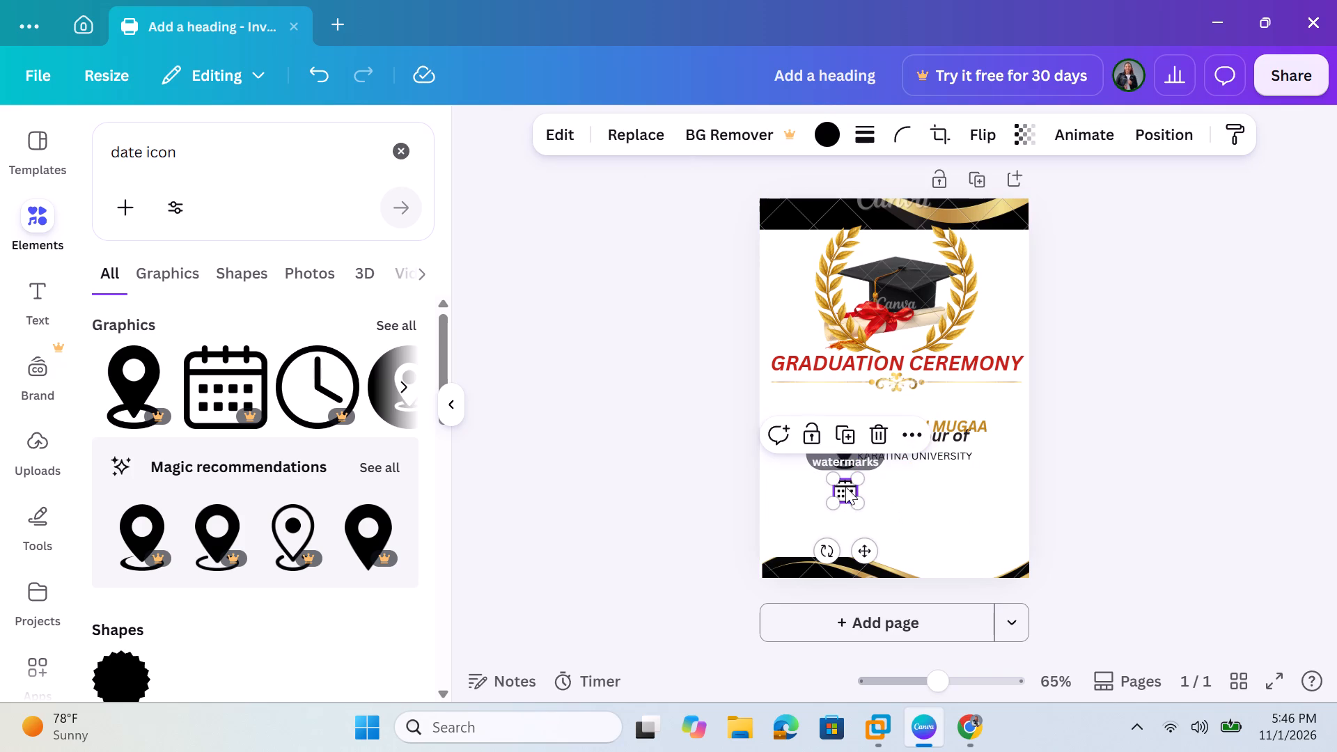
drag(845, 483, 847, 473)
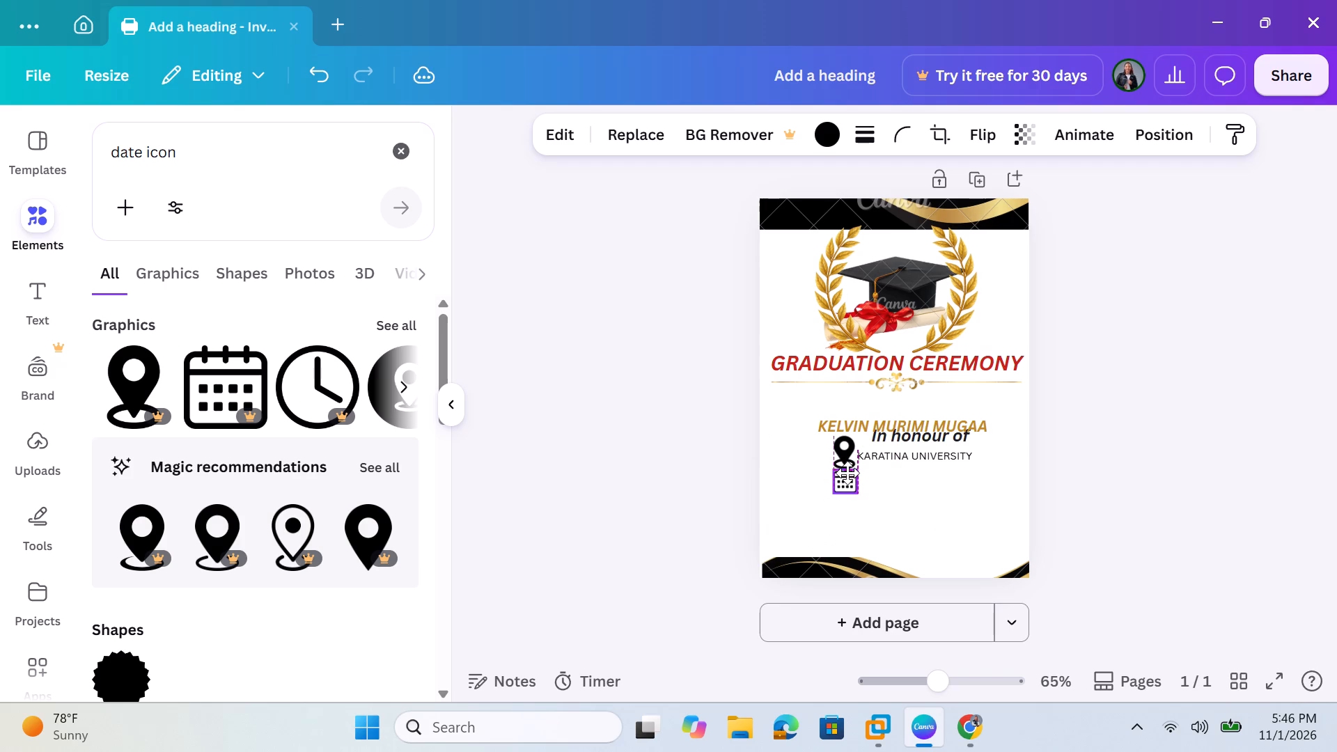
drag(847, 473, 847, 473)
click(847, 473)
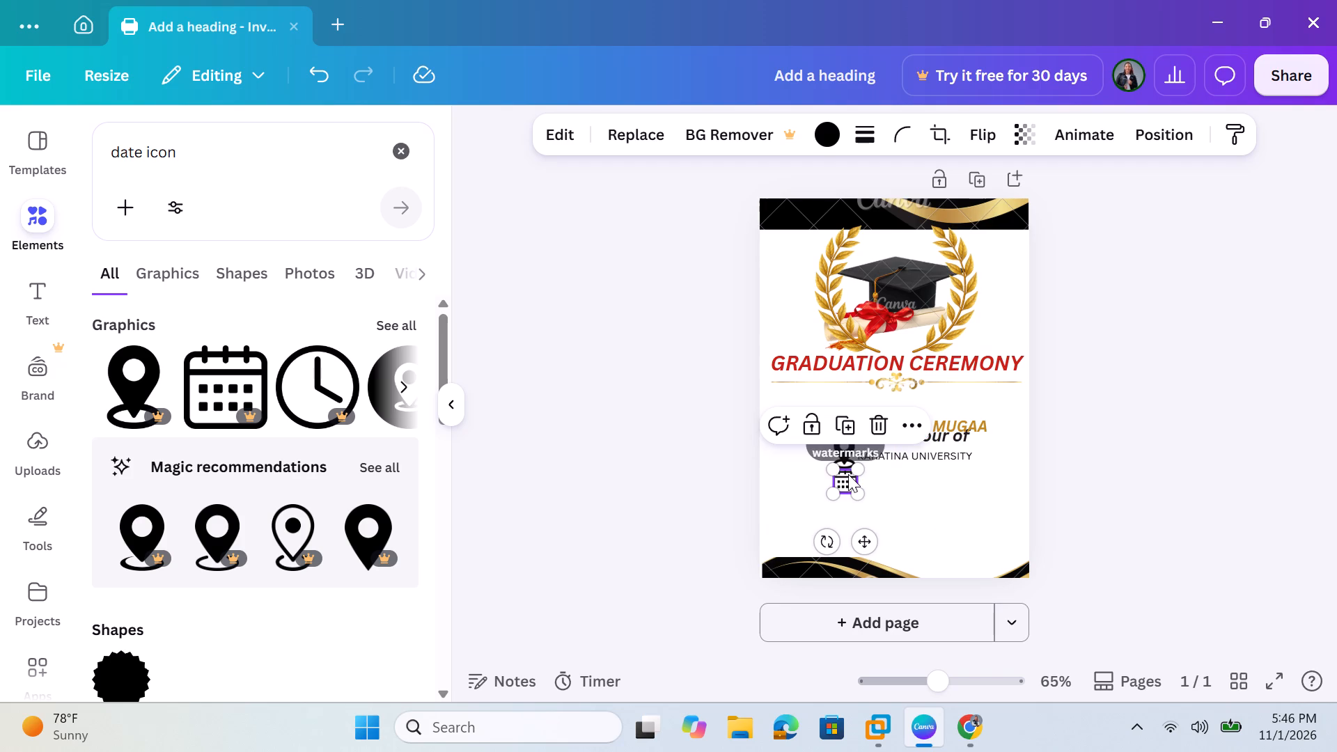
click(891, 478)
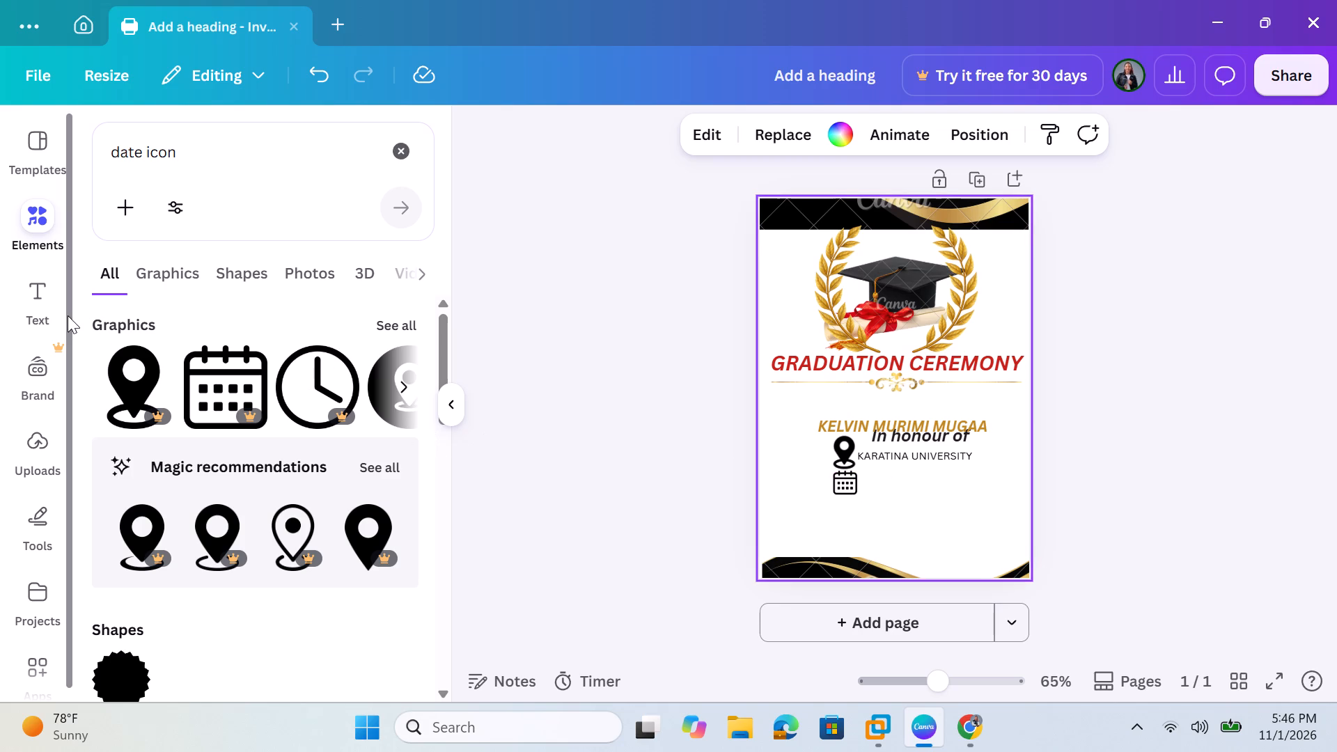
Add a body text box and place it beside the calendar icon, below the university name.
click(31, 308)
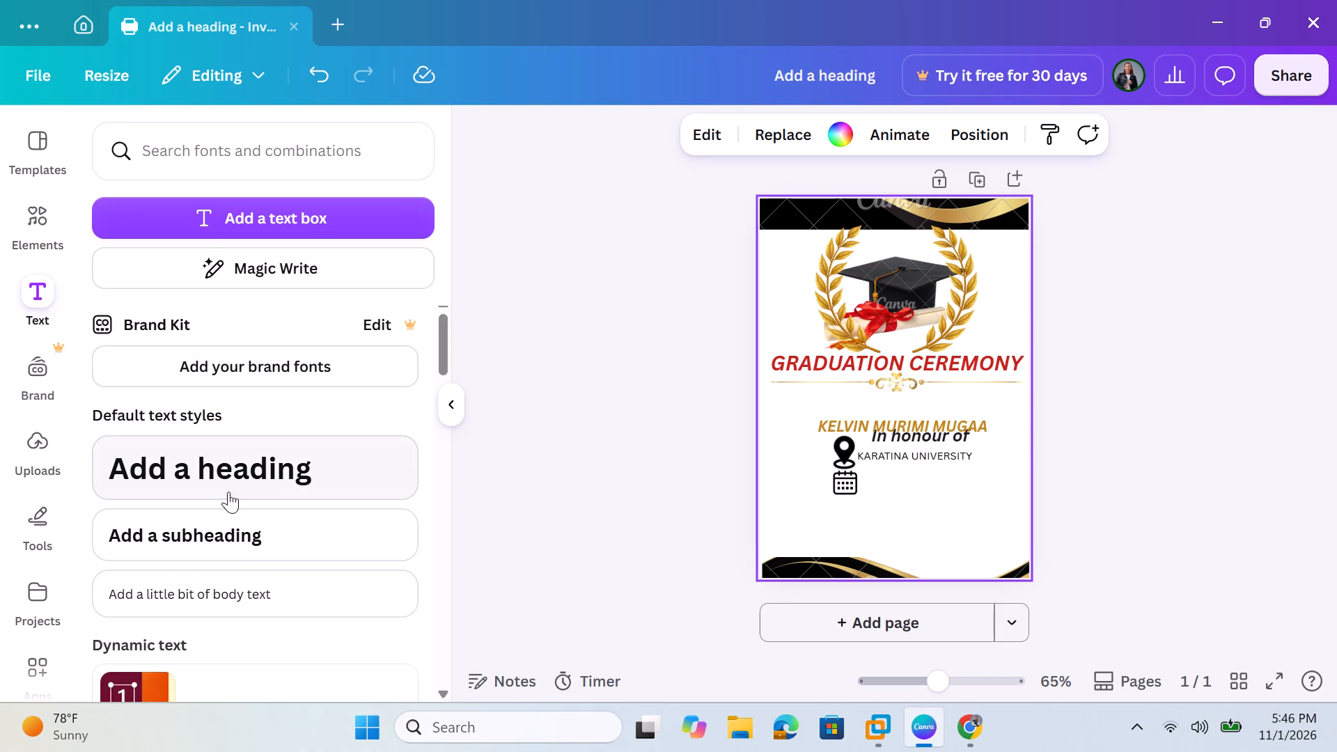
click(273, 600)
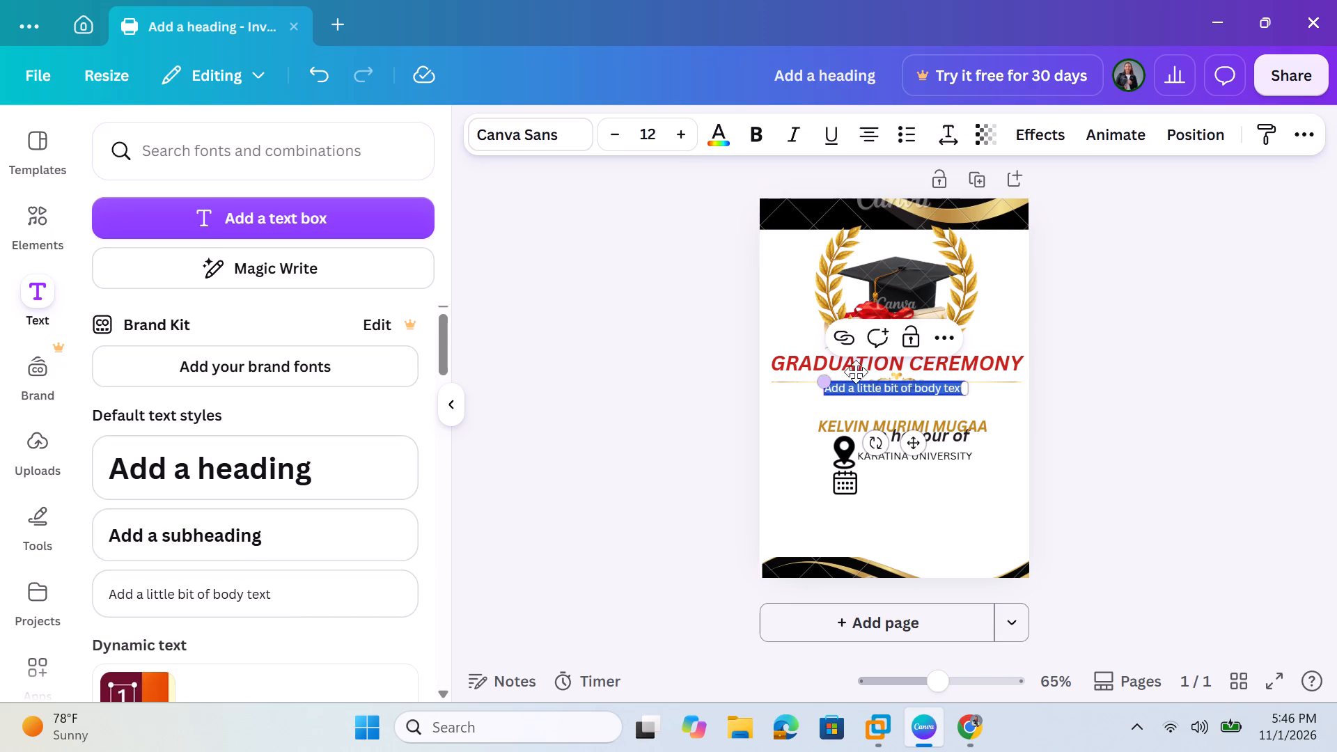
drag(879, 390, 921, 444)
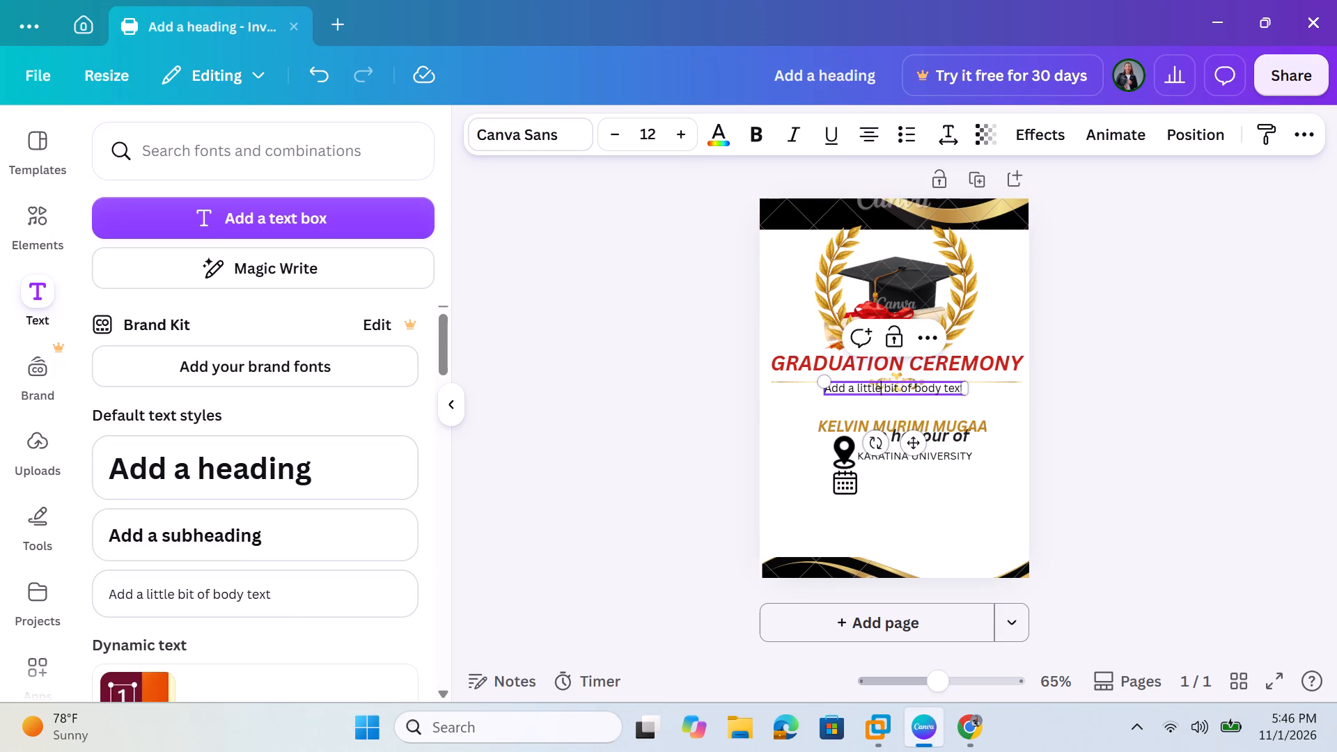
click(916, 383)
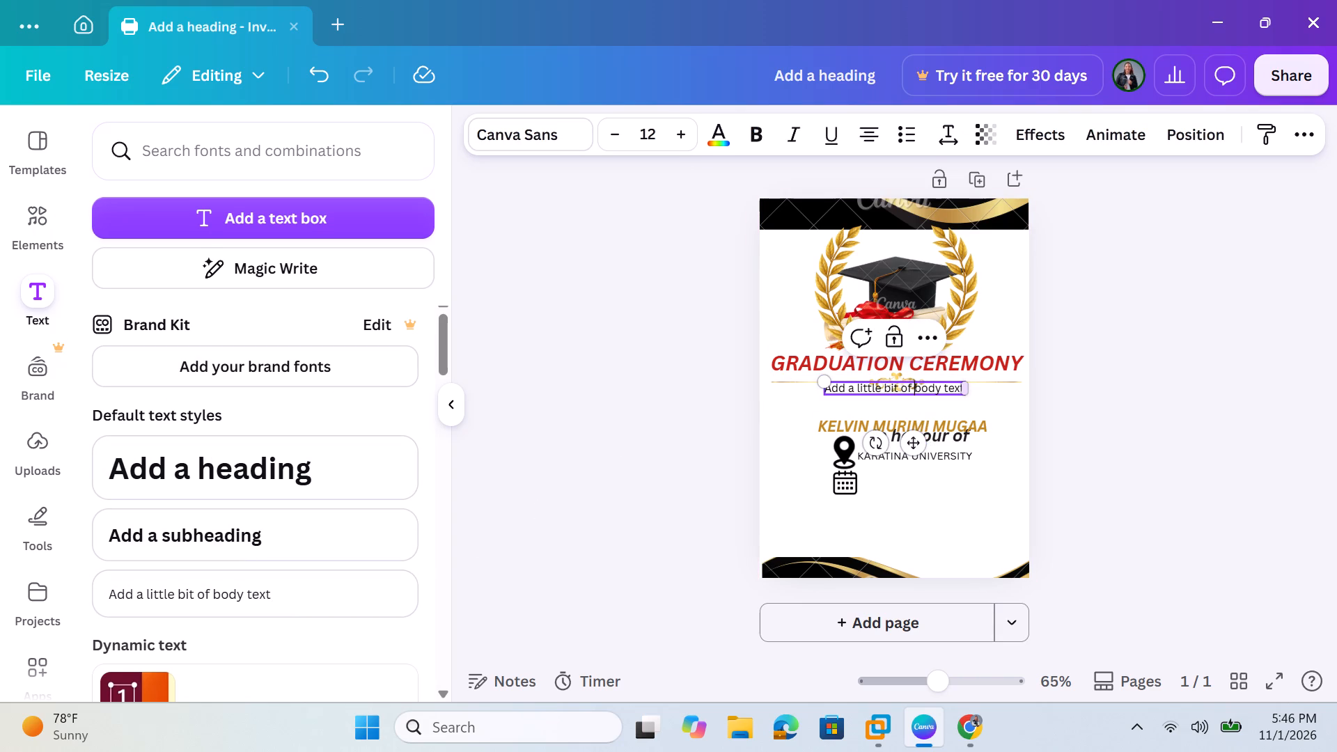
click(957, 390)
click(937, 387)
click(961, 516)
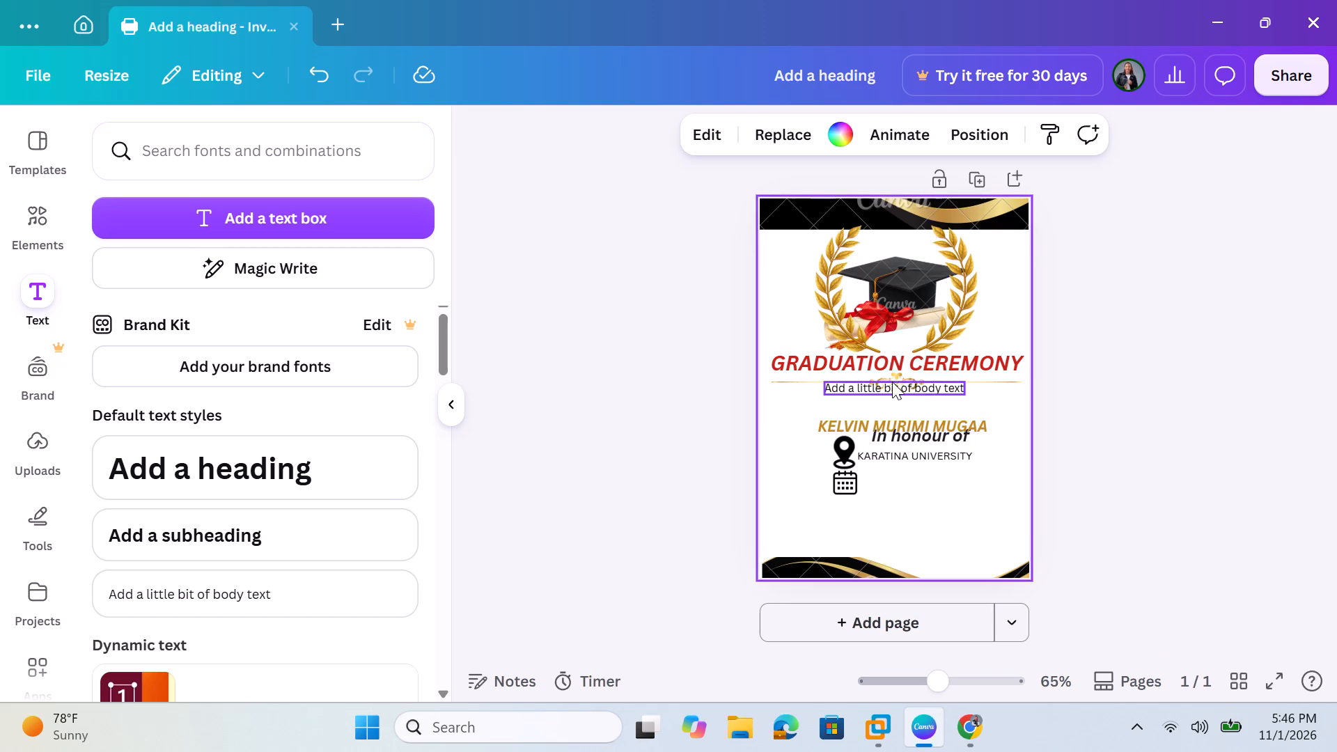
drag(888, 382, 916, 480)
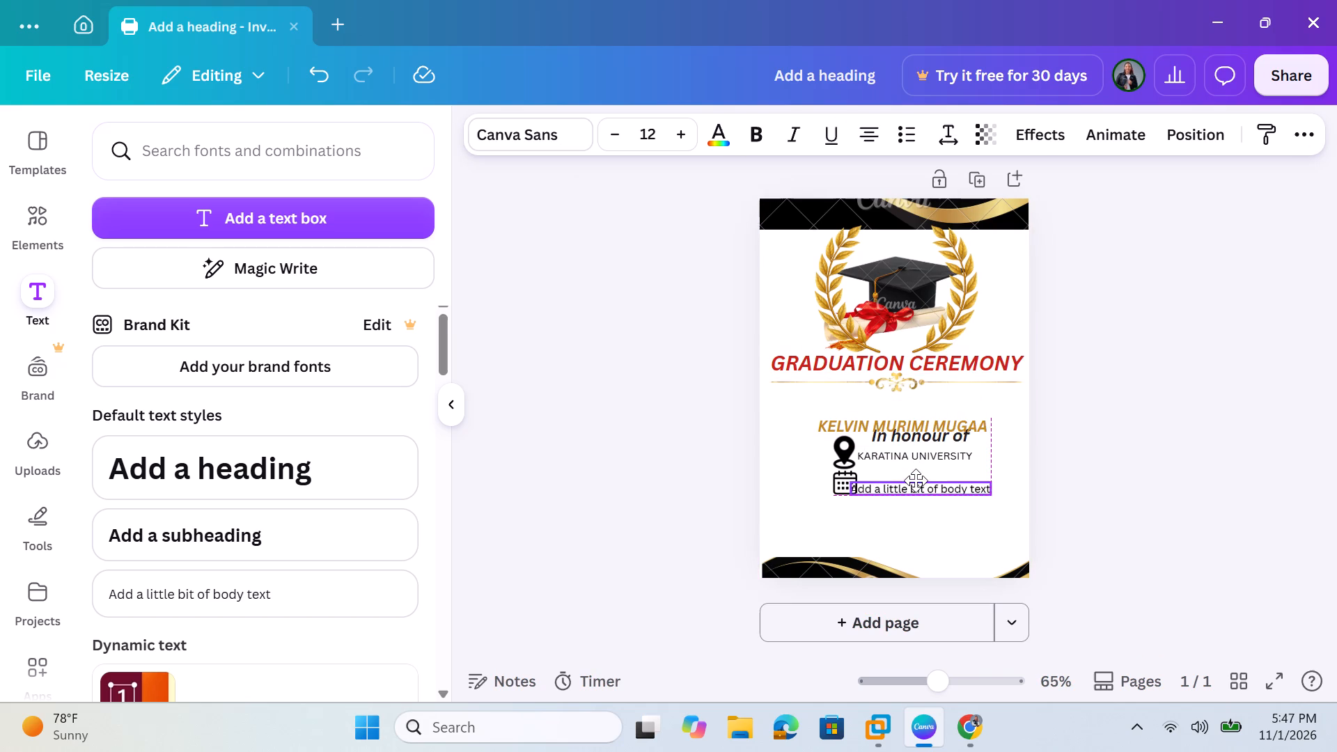
drag(916, 480, 925, 471)
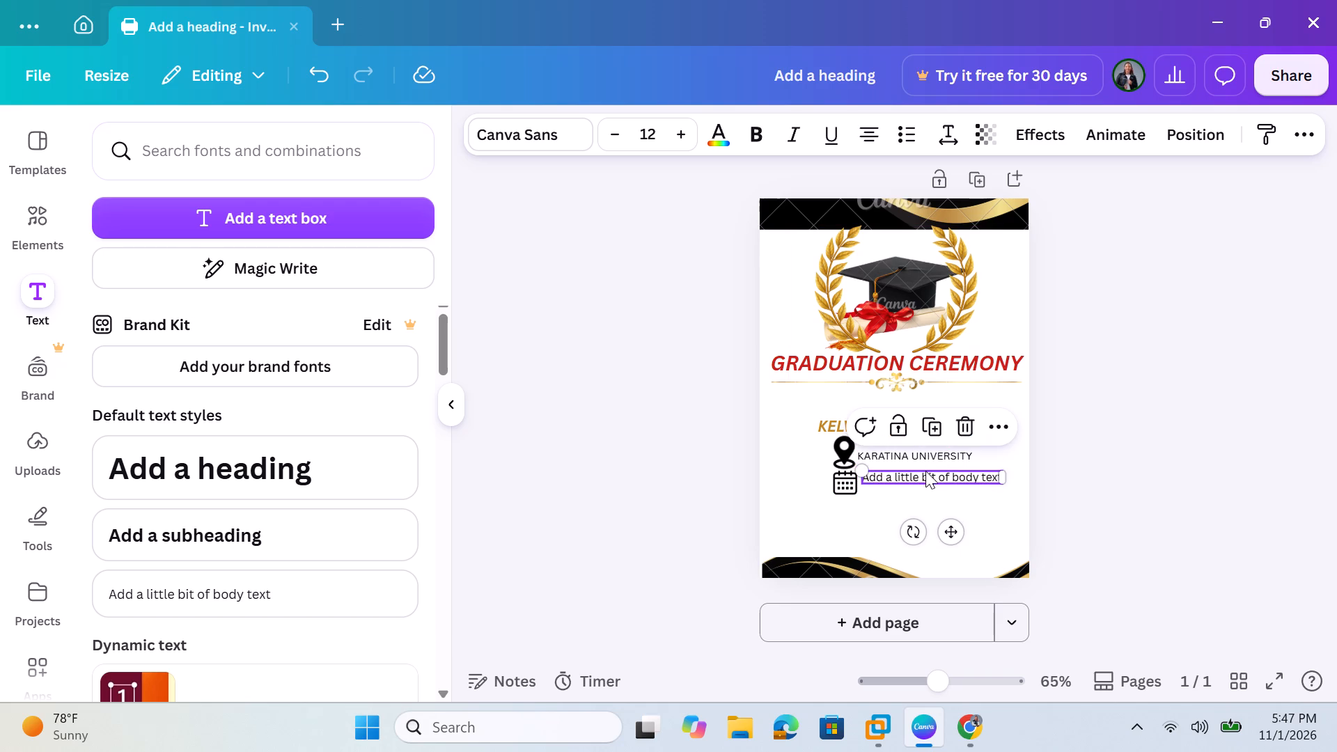
Move the body text box down slightly so it lines up with the calendar icon.
click(930, 472)
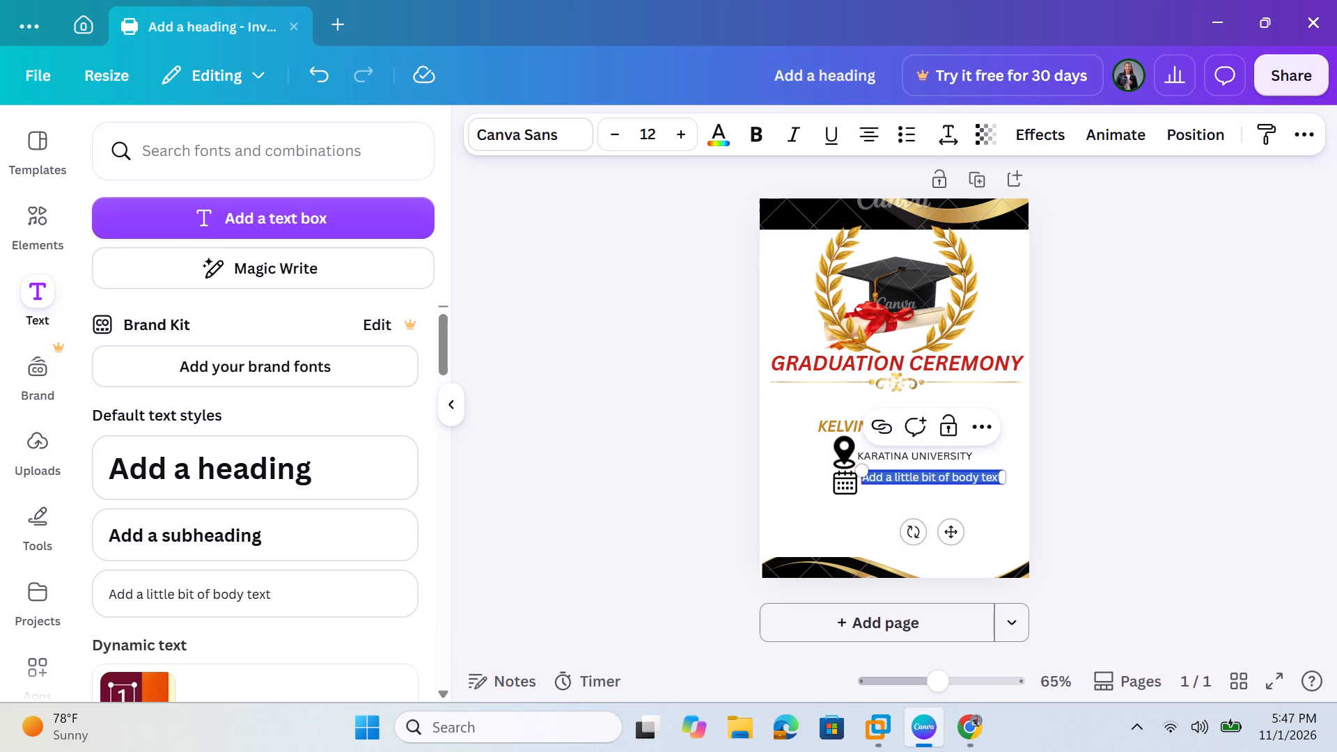
drag(930, 472, 930, 487)
click(931, 471)
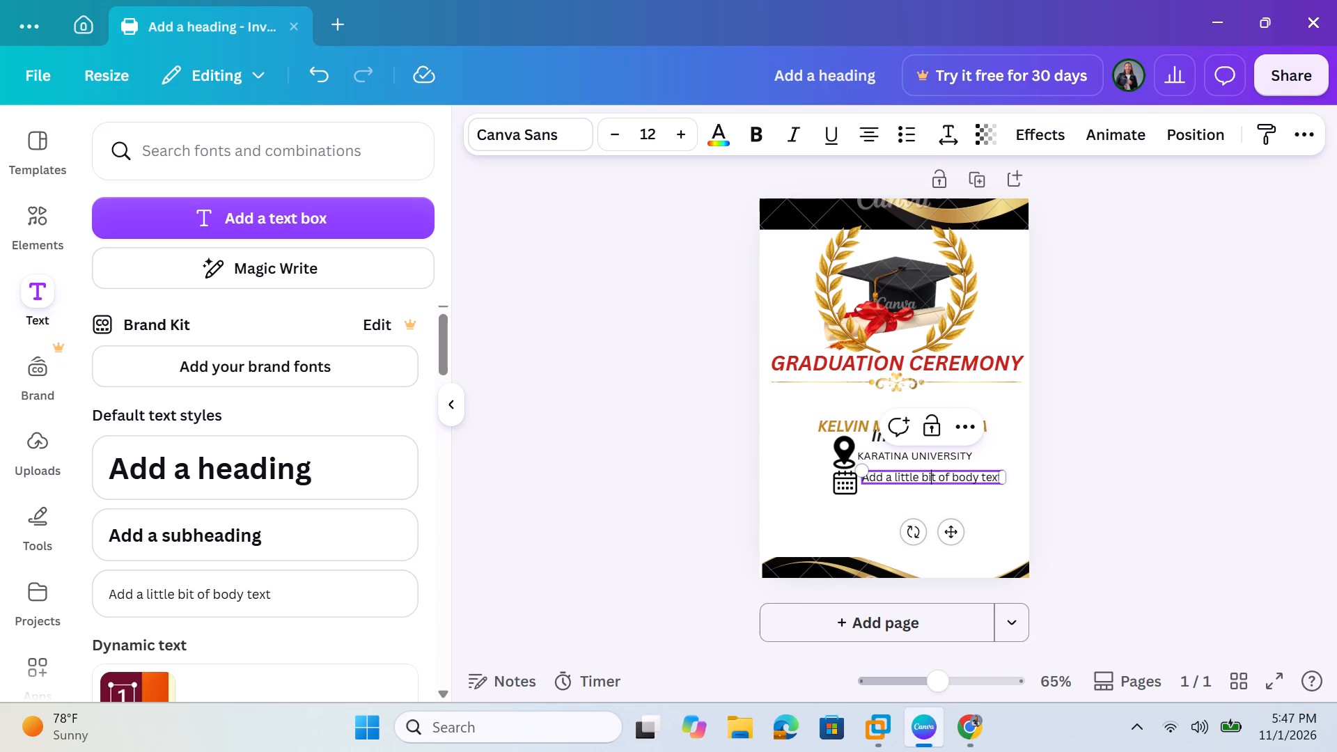
drag(931, 471, 934, 491)
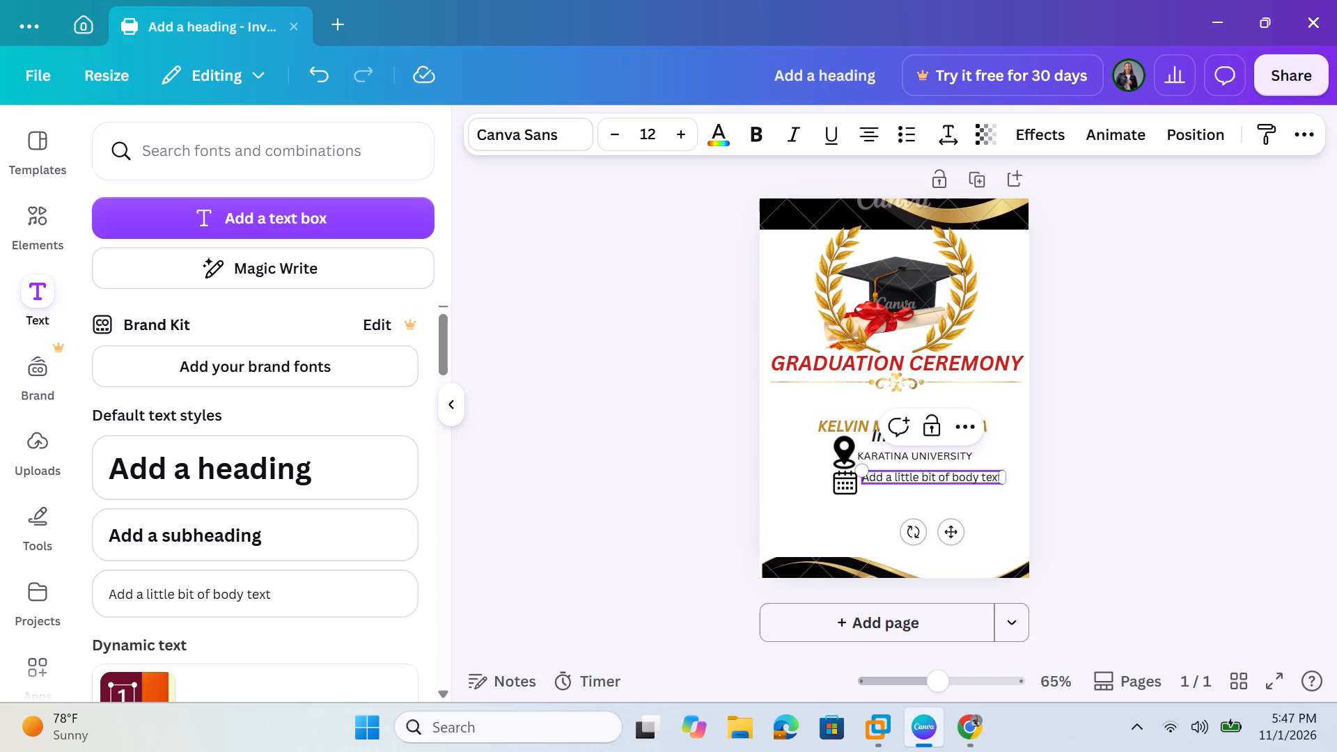
click(992, 476)
drag(992, 476, 988, 503)
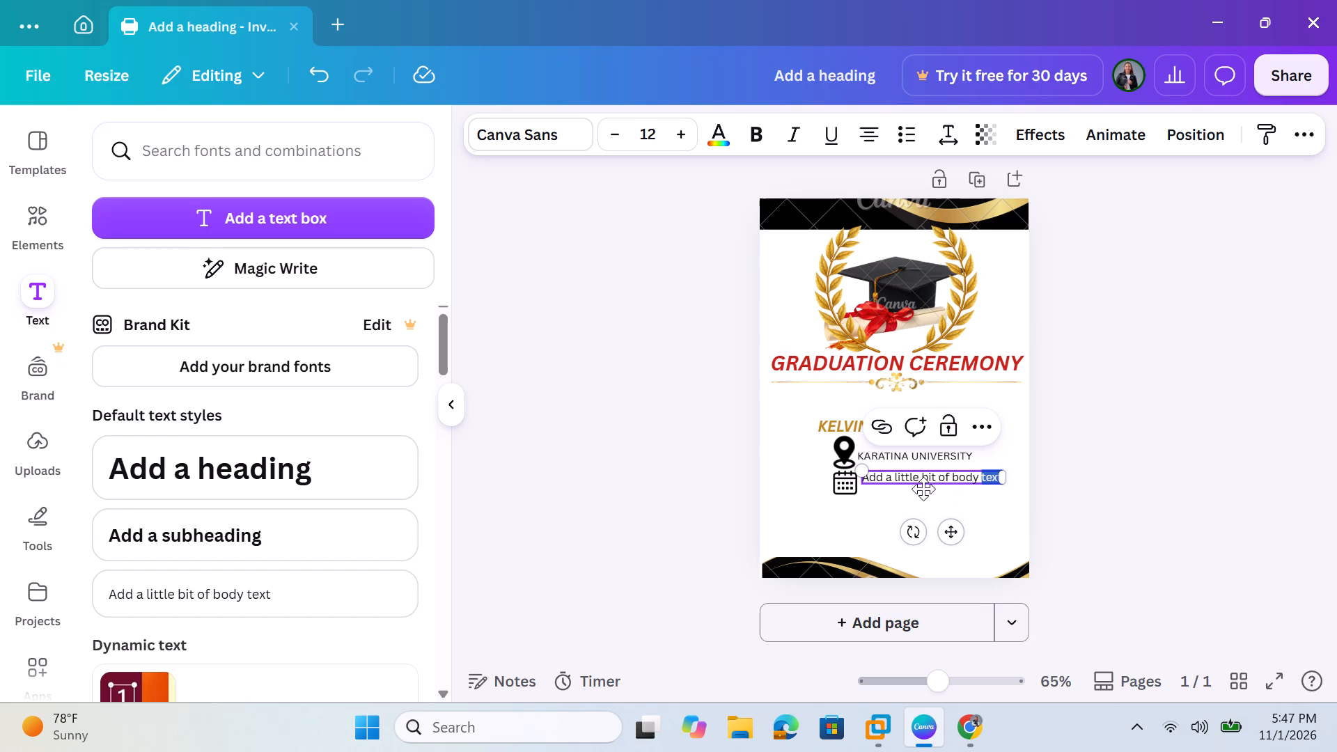
click(923, 473)
drag(923, 473, 923, 487)
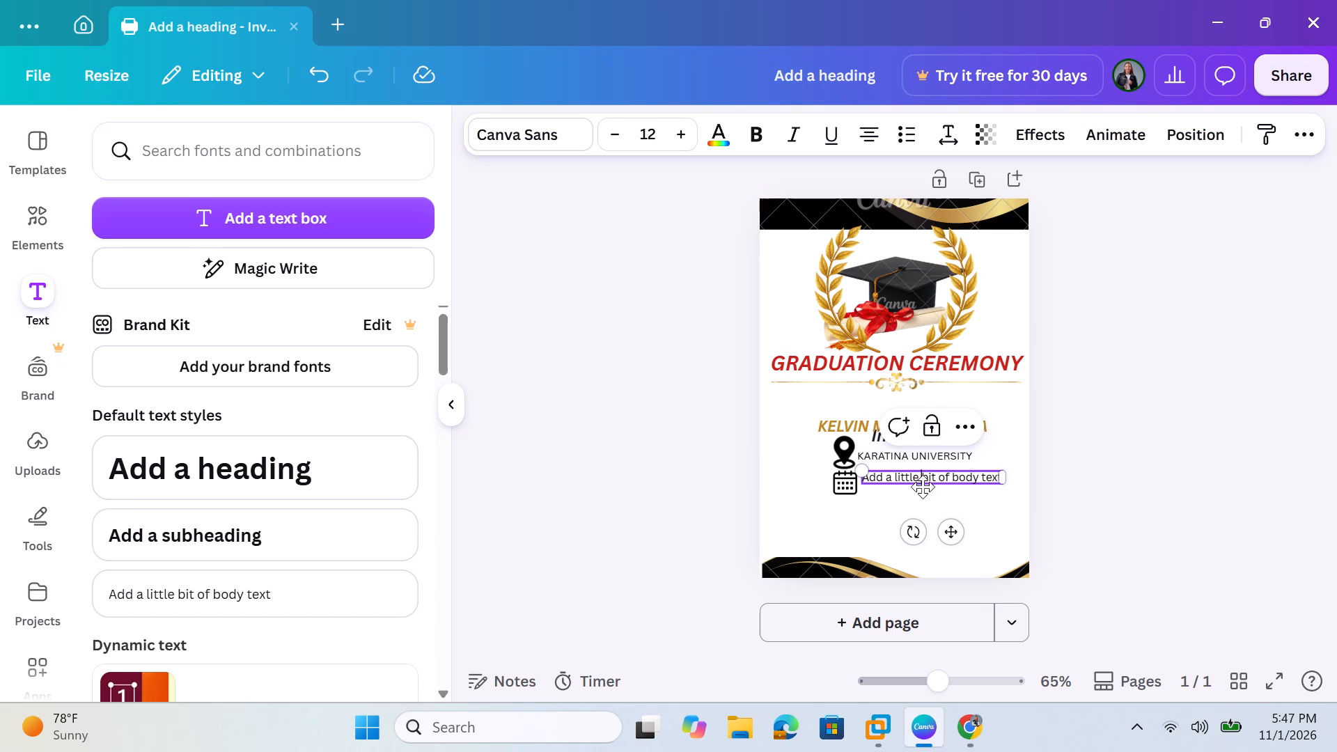
drag(923, 487, 923, 492)
drag(865, 472, 874, 485)
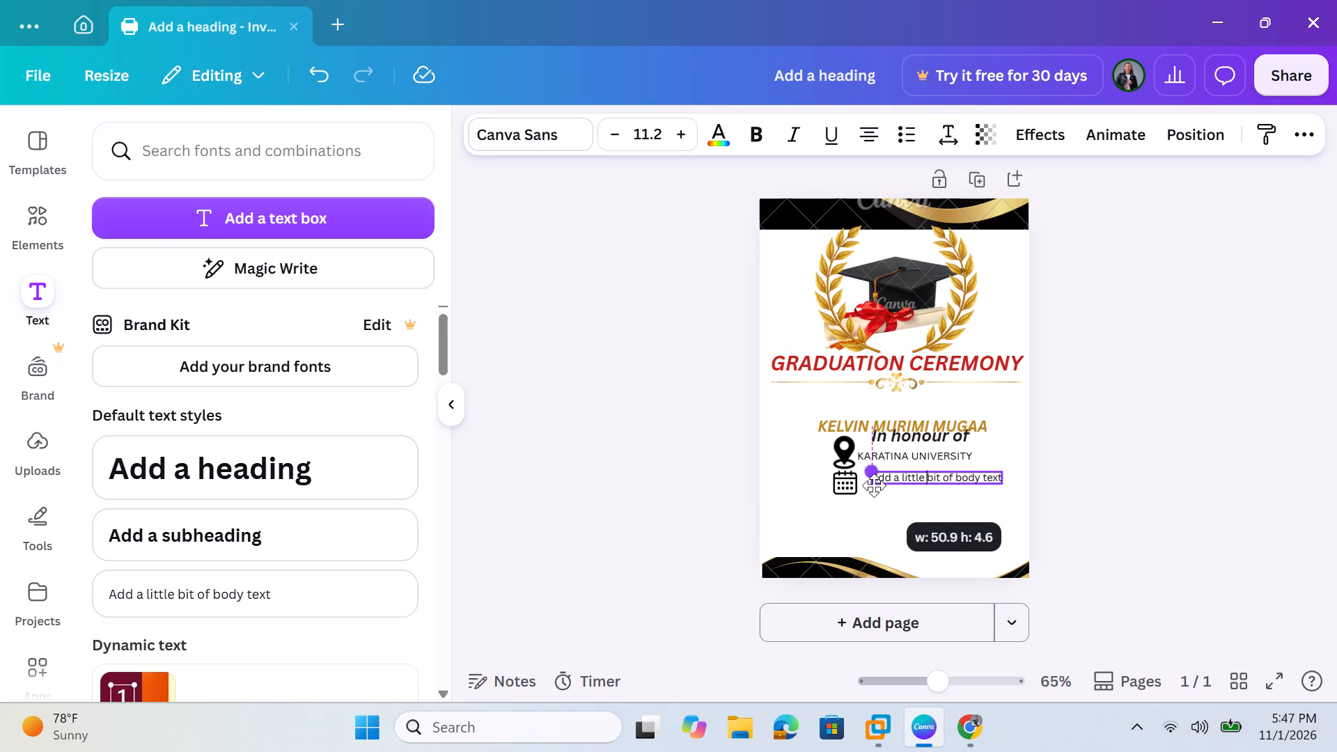
drag(874, 485, 865, 488)
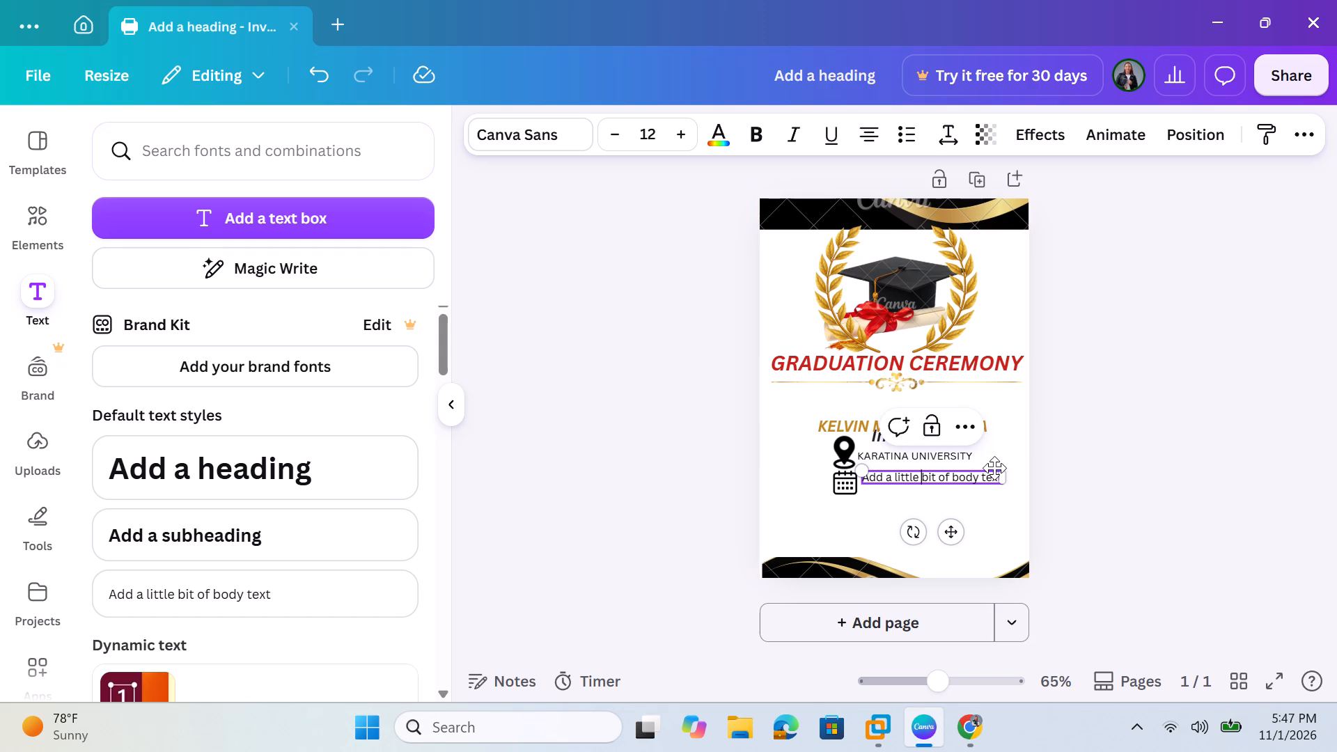
drag(986, 475, 987, 490)
drag(960, 476, 964, 499)
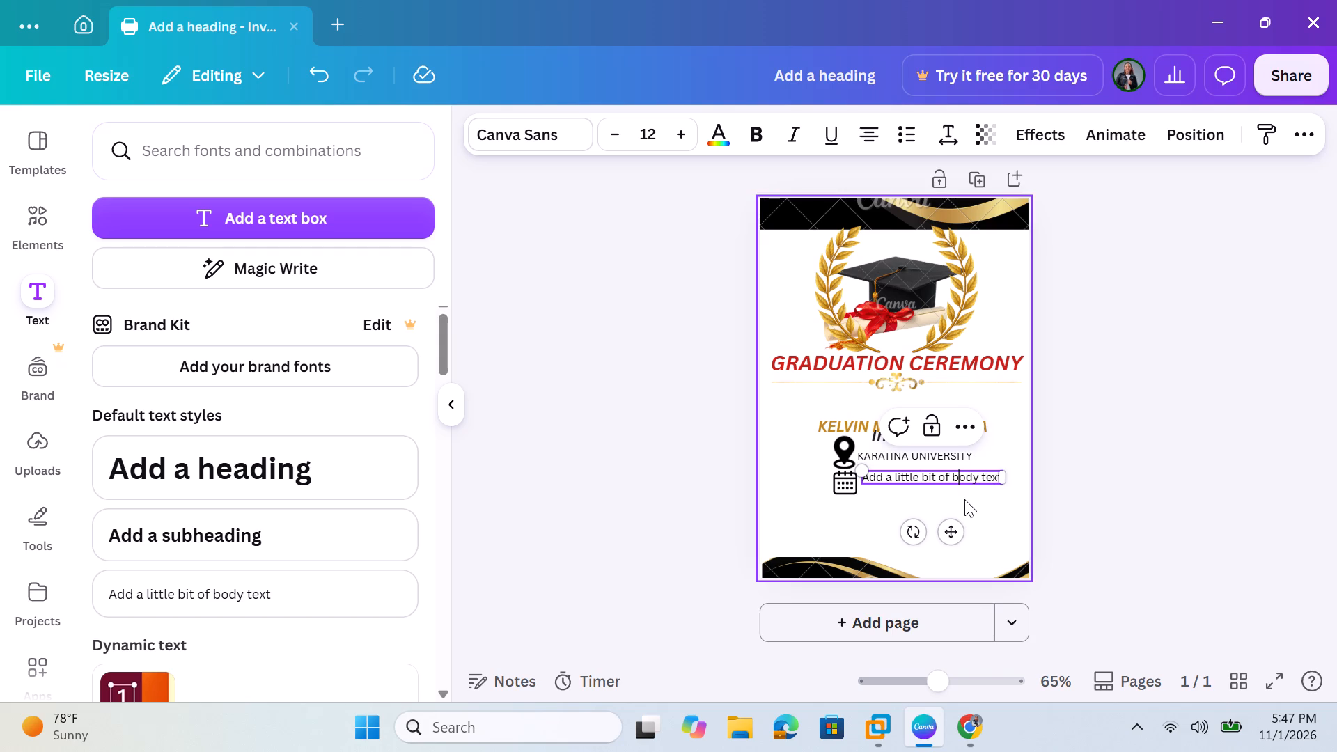
drag(964, 499, 959, 485)
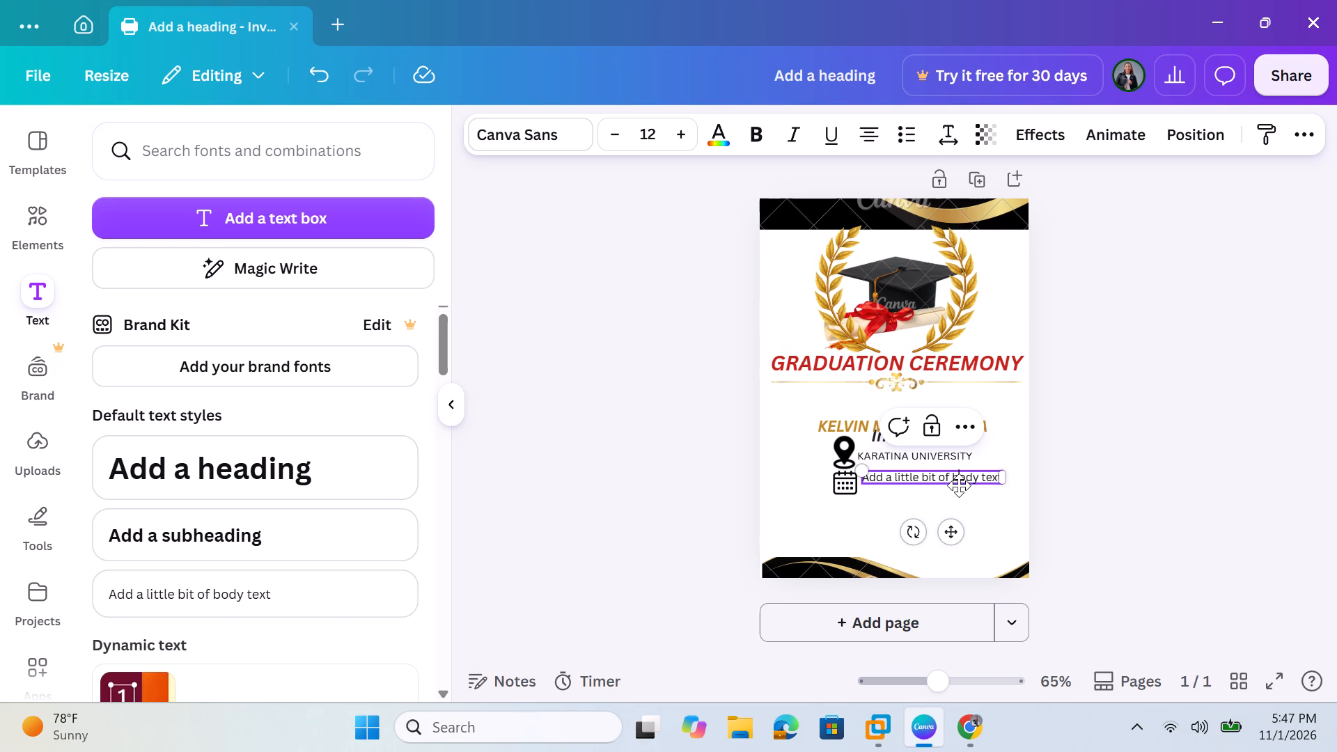
click(959, 485)
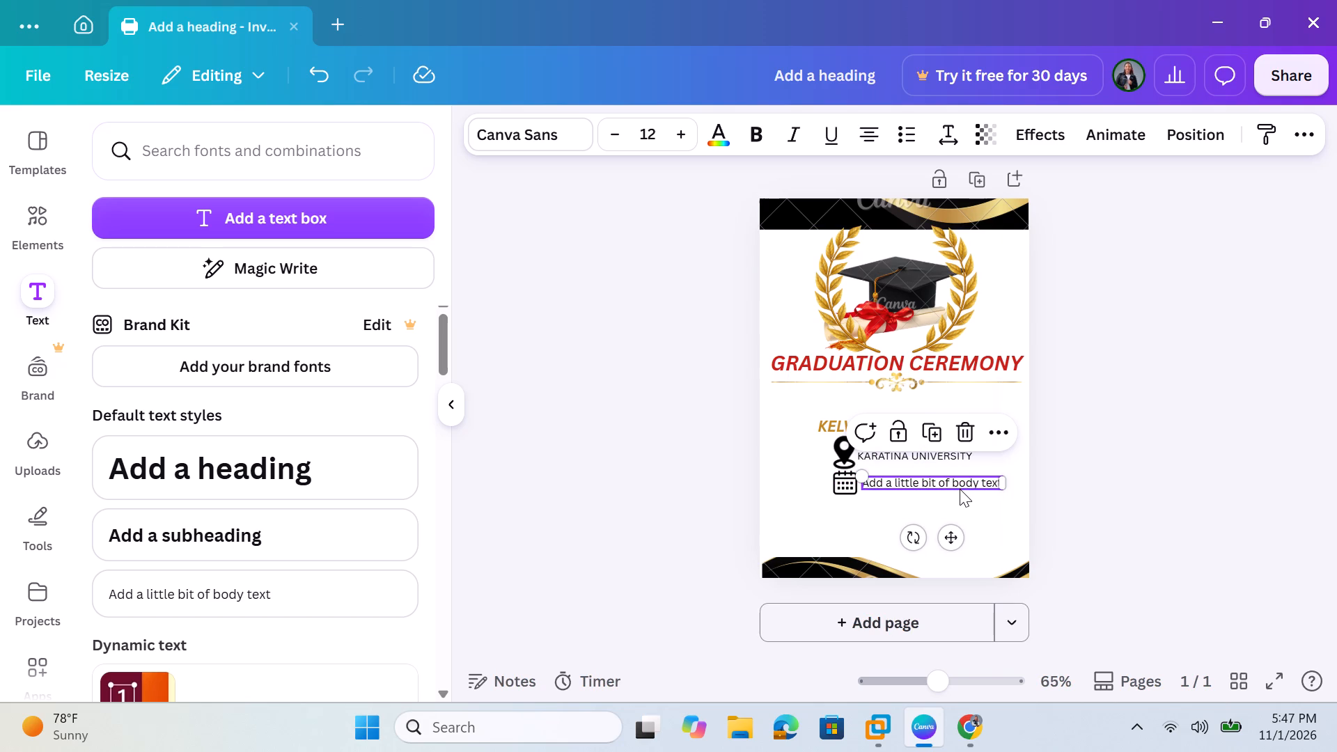
Replace the placeholder body text beside the calendar icon with the date 6/11/2026.
click(969, 479)
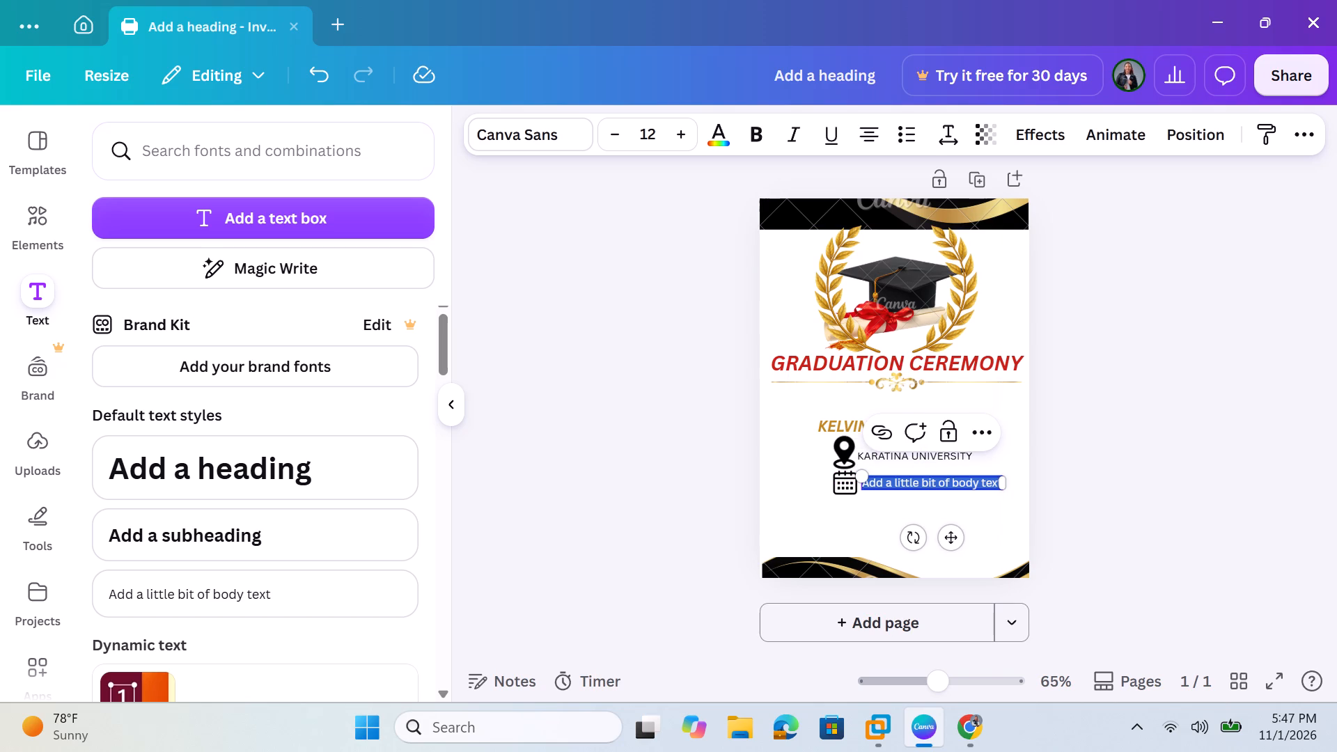
key(BackSpace)
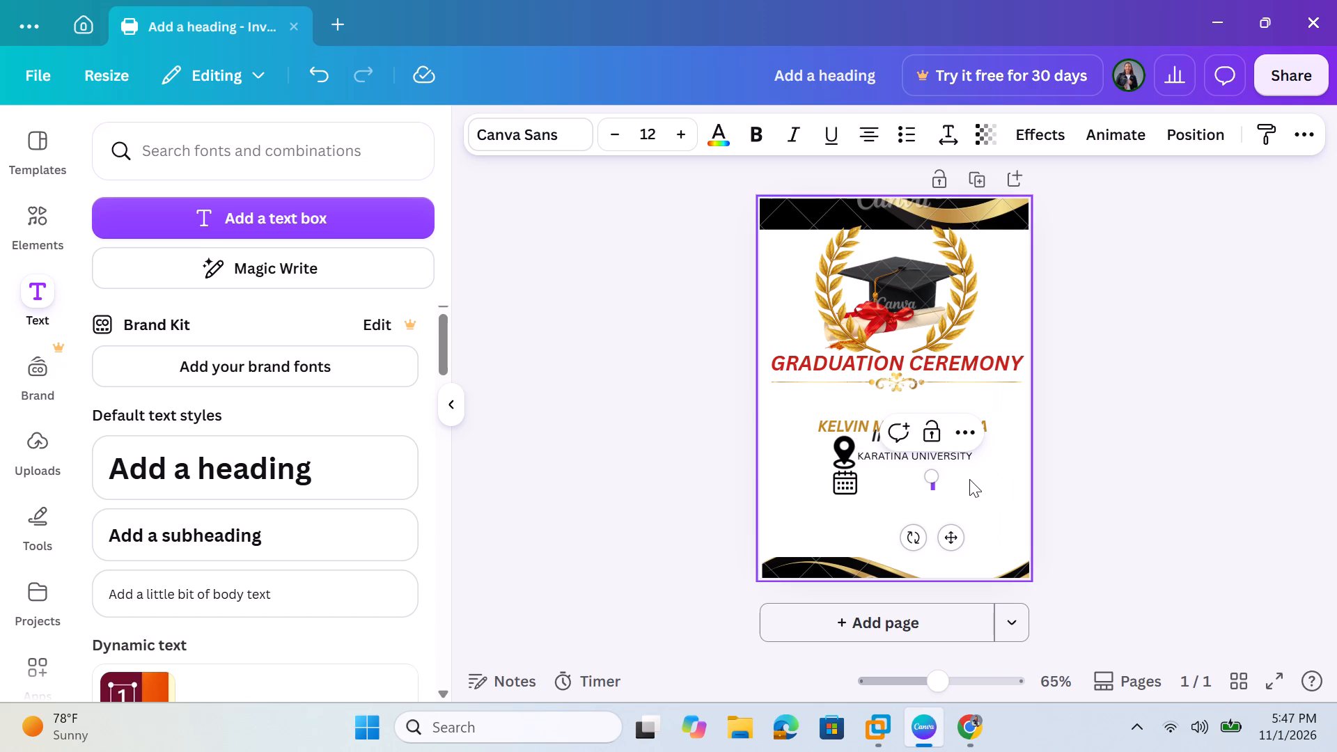
key(6)
key(slash)
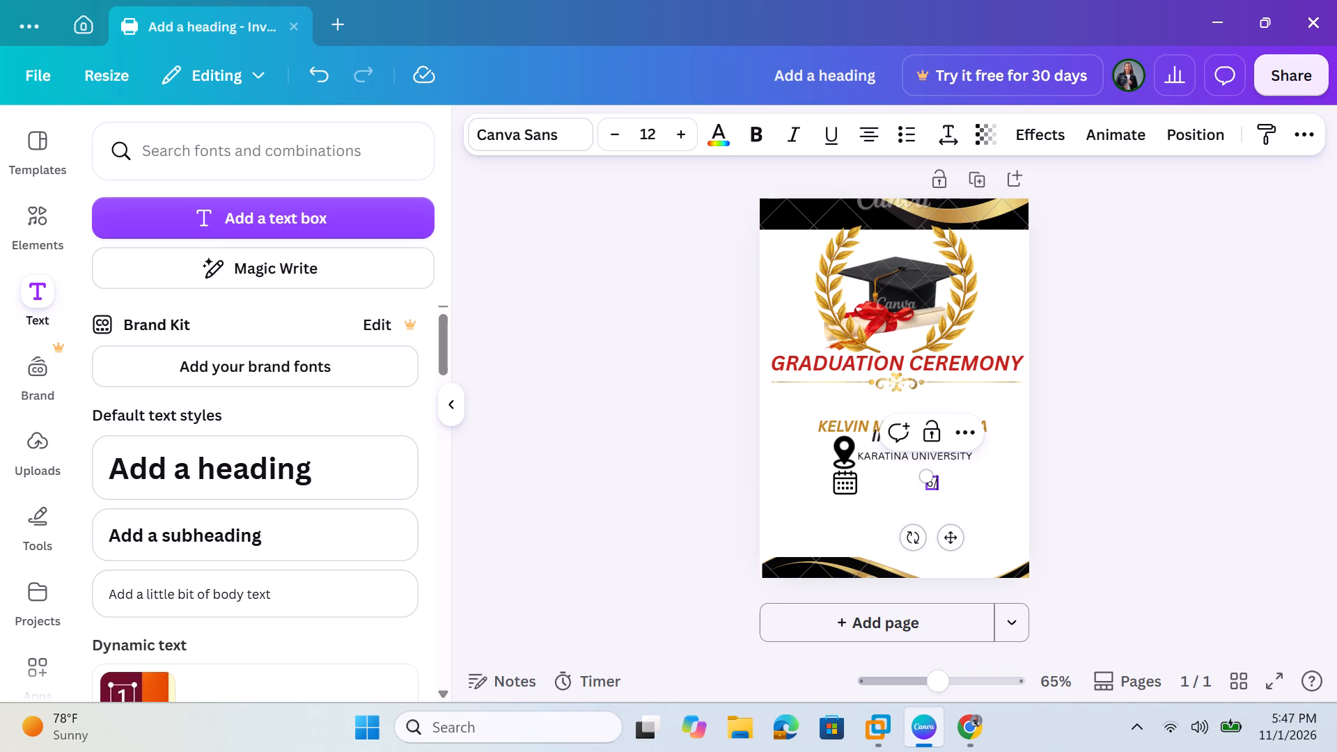
click(936, 481)
key(i)
key(BackSpace)
text(11)
key(slash)
text(2026)
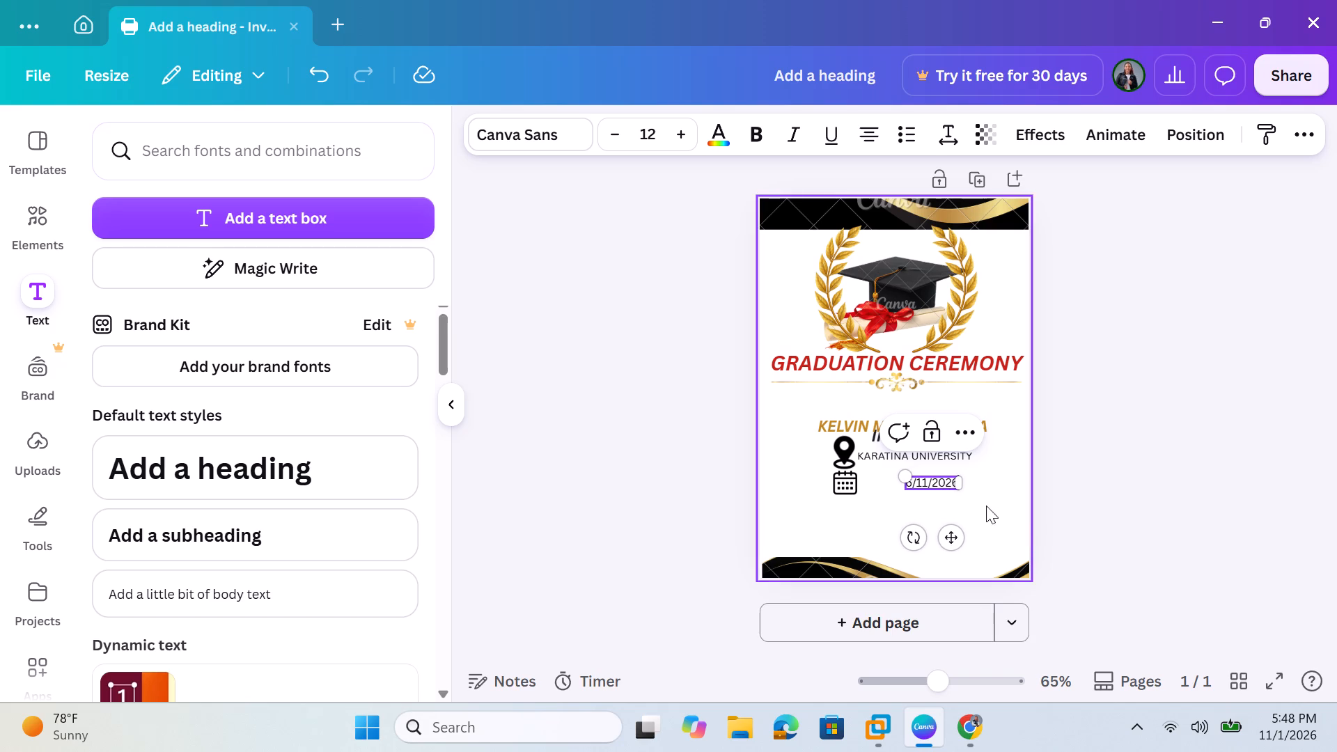
Enlarge the date text to size 19.6 and place it right beside the calendar icon, beneath the university name.
click(957, 489)
click(921, 480)
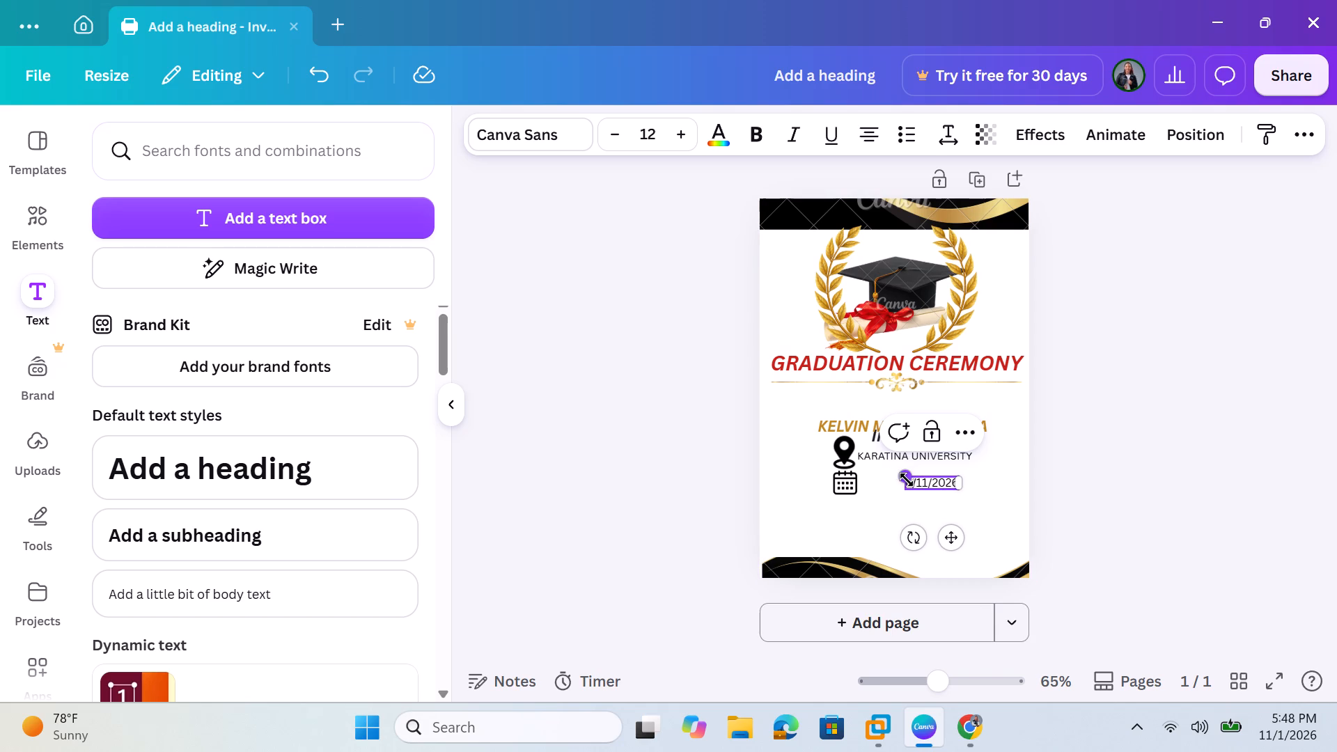
drag(907, 480, 869, 476)
drag(937, 485, 927, 492)
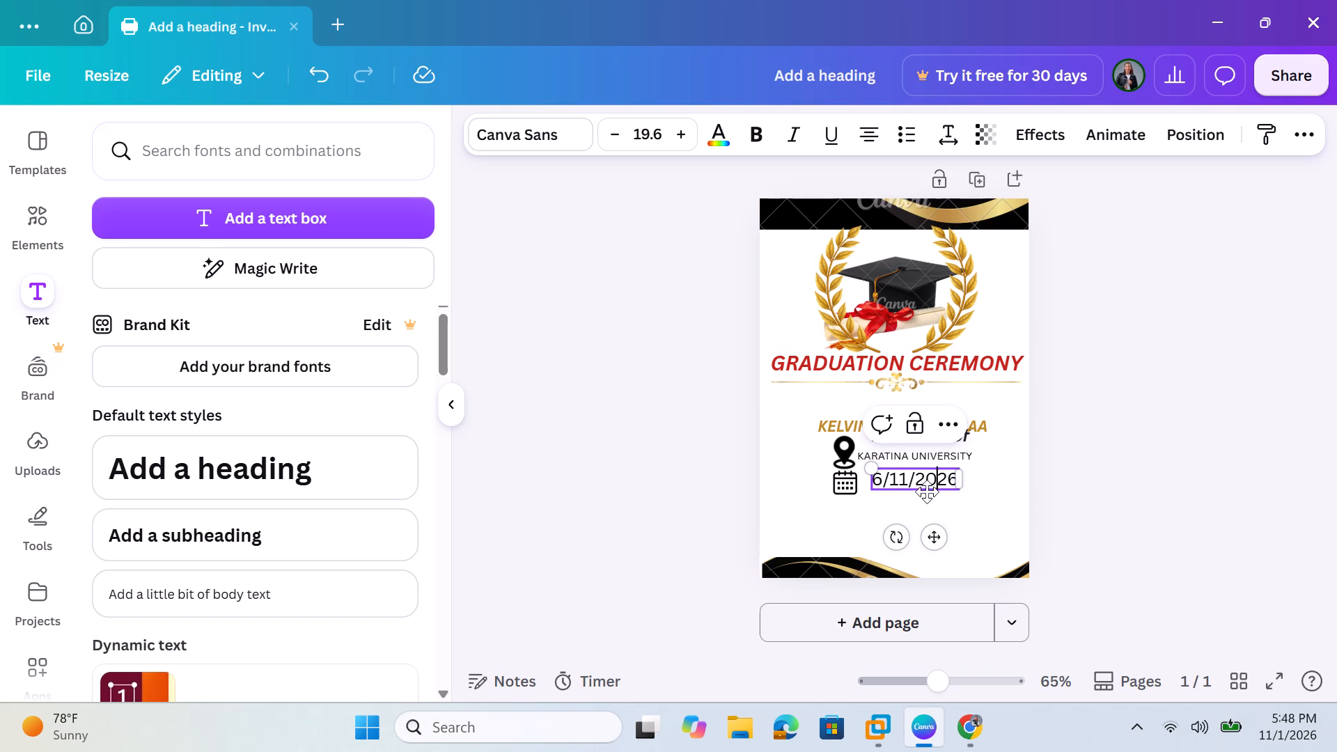
drag(927, 492, 905, 482)
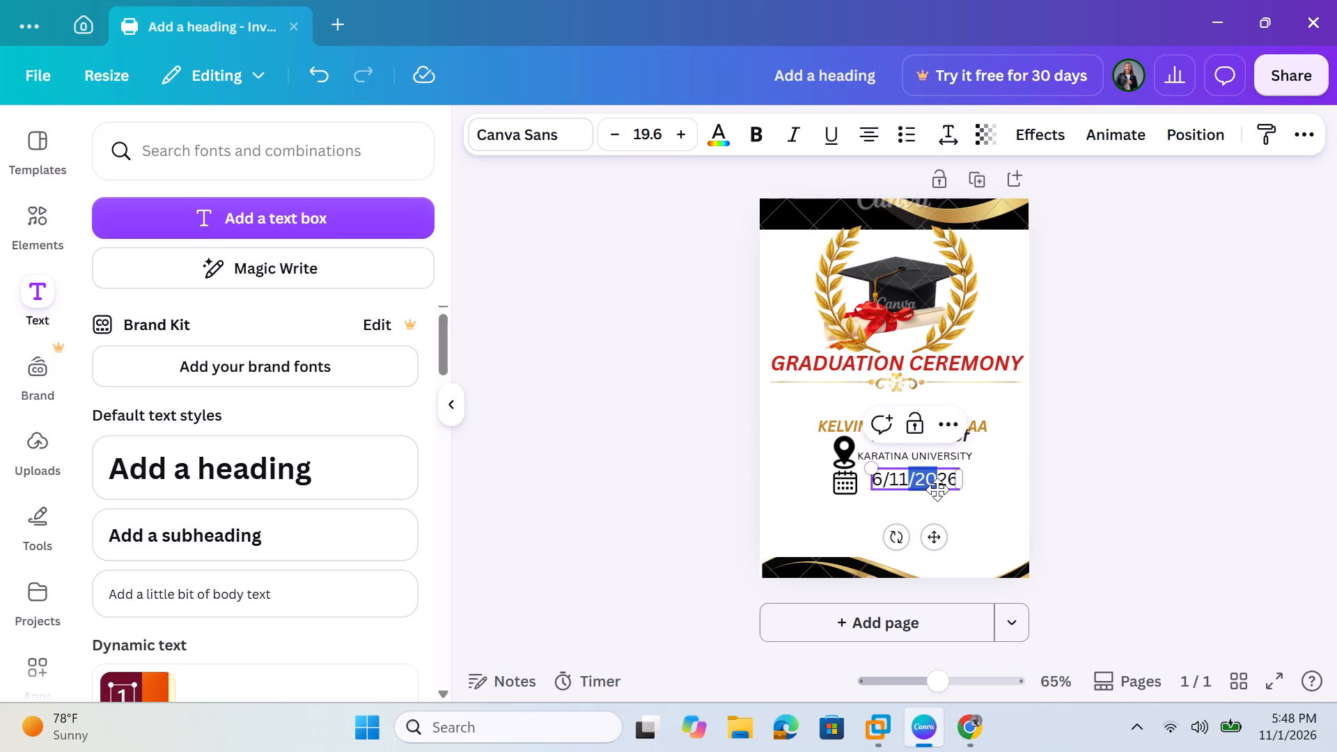
click(937, 489)
drag(937, 489, 928, 494)
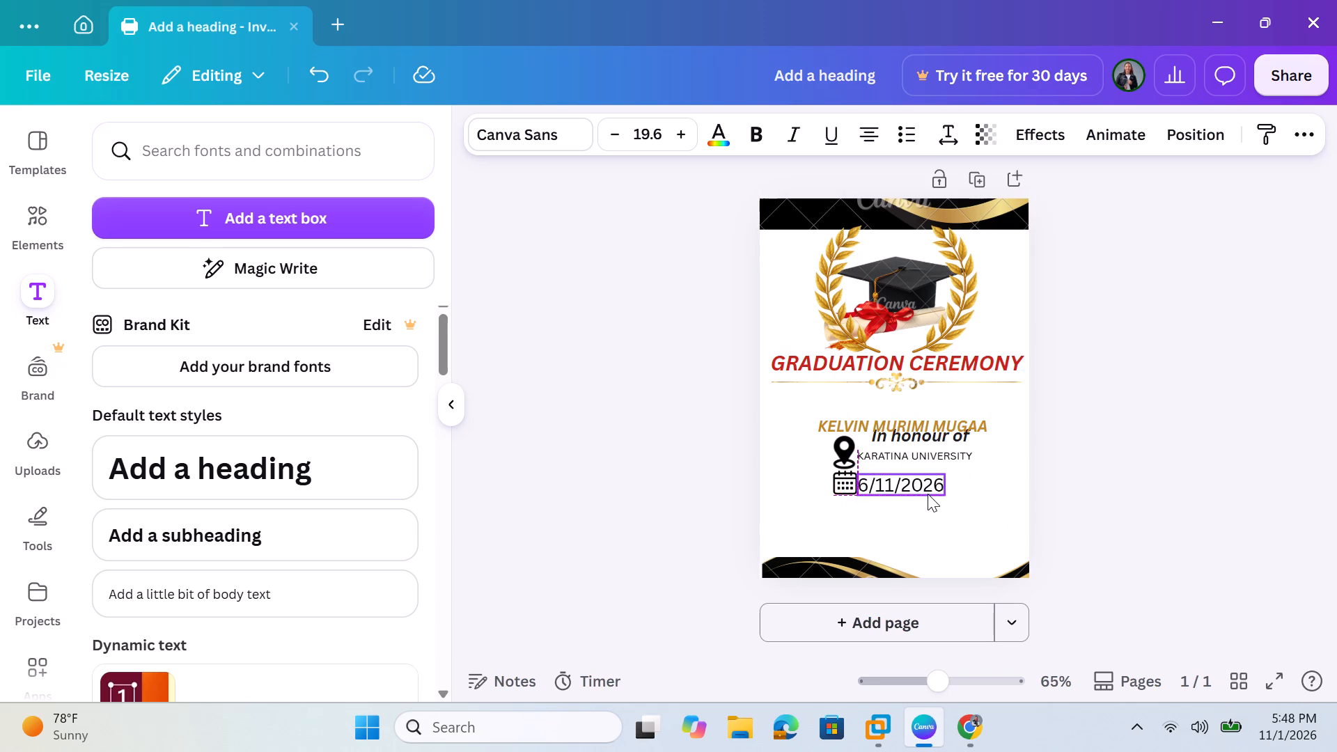
drag(928, 494, 934, 491)
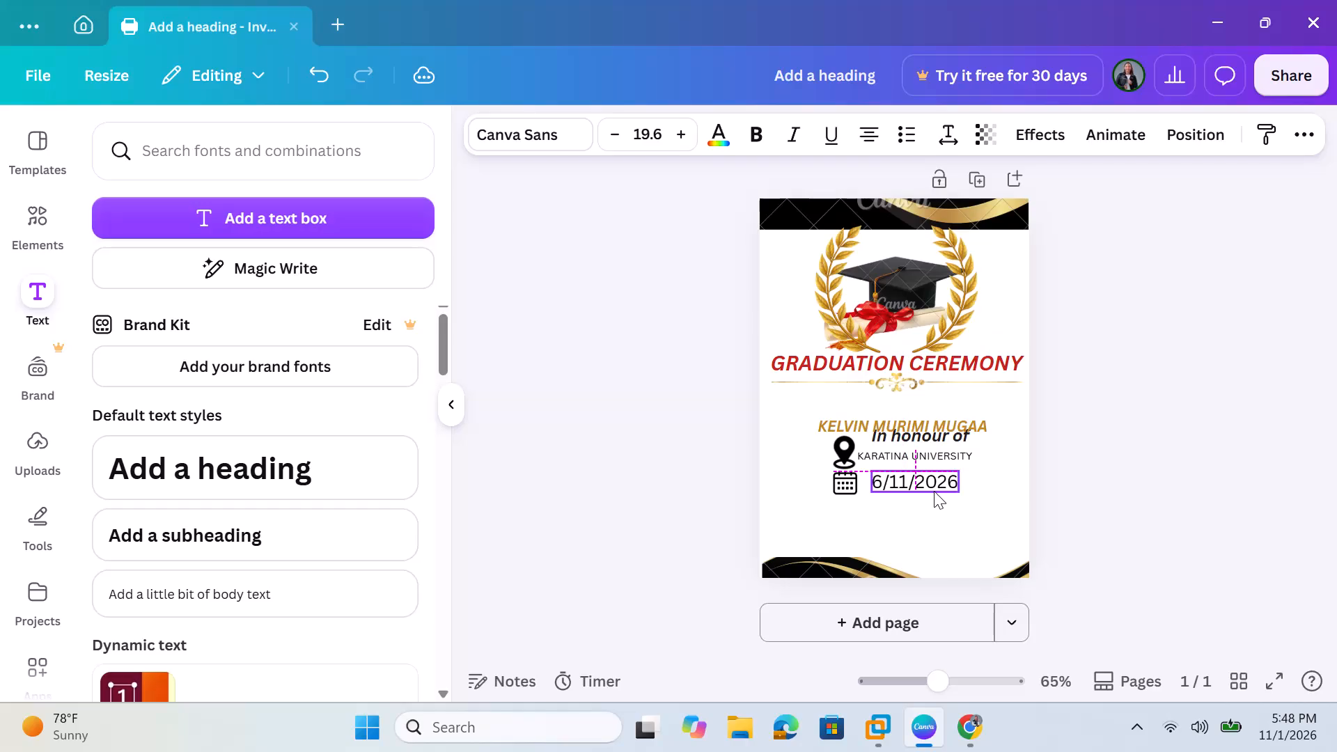
drag(934, 491, 931, 491)
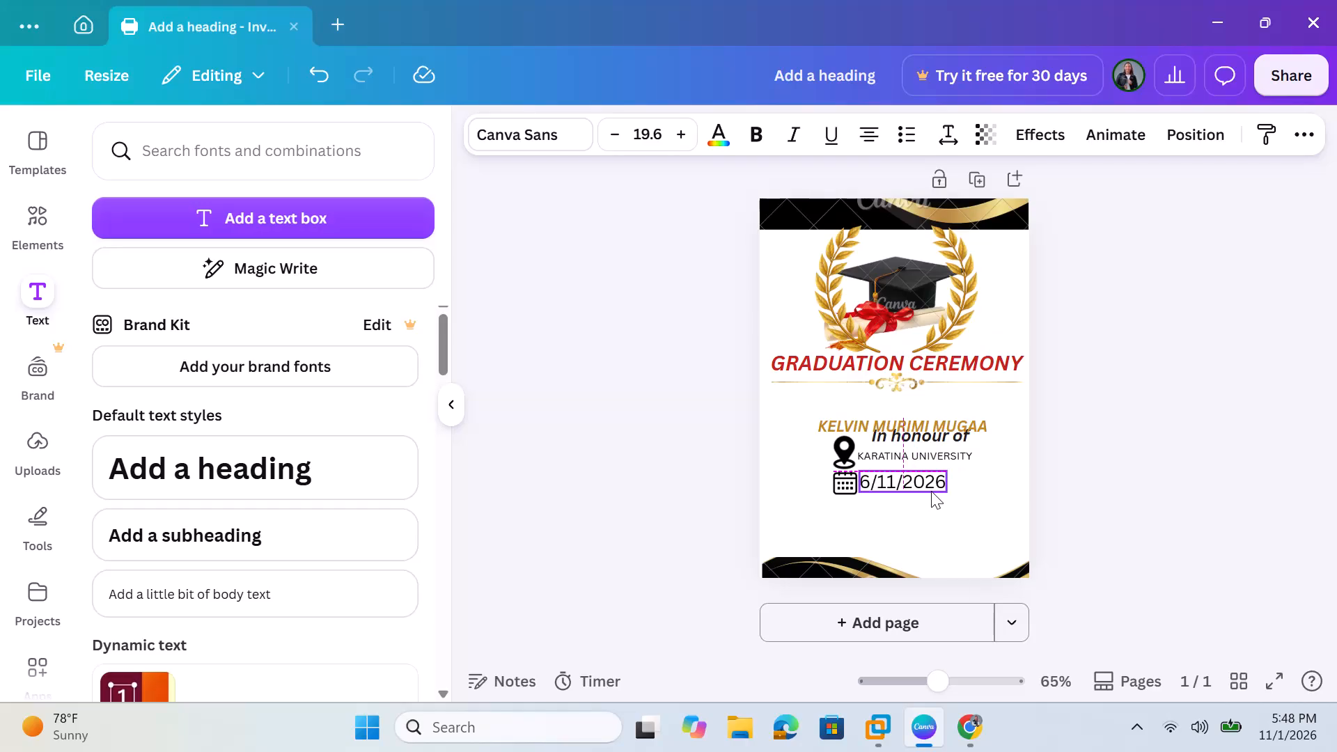
drag(931, 491, 930, 491)
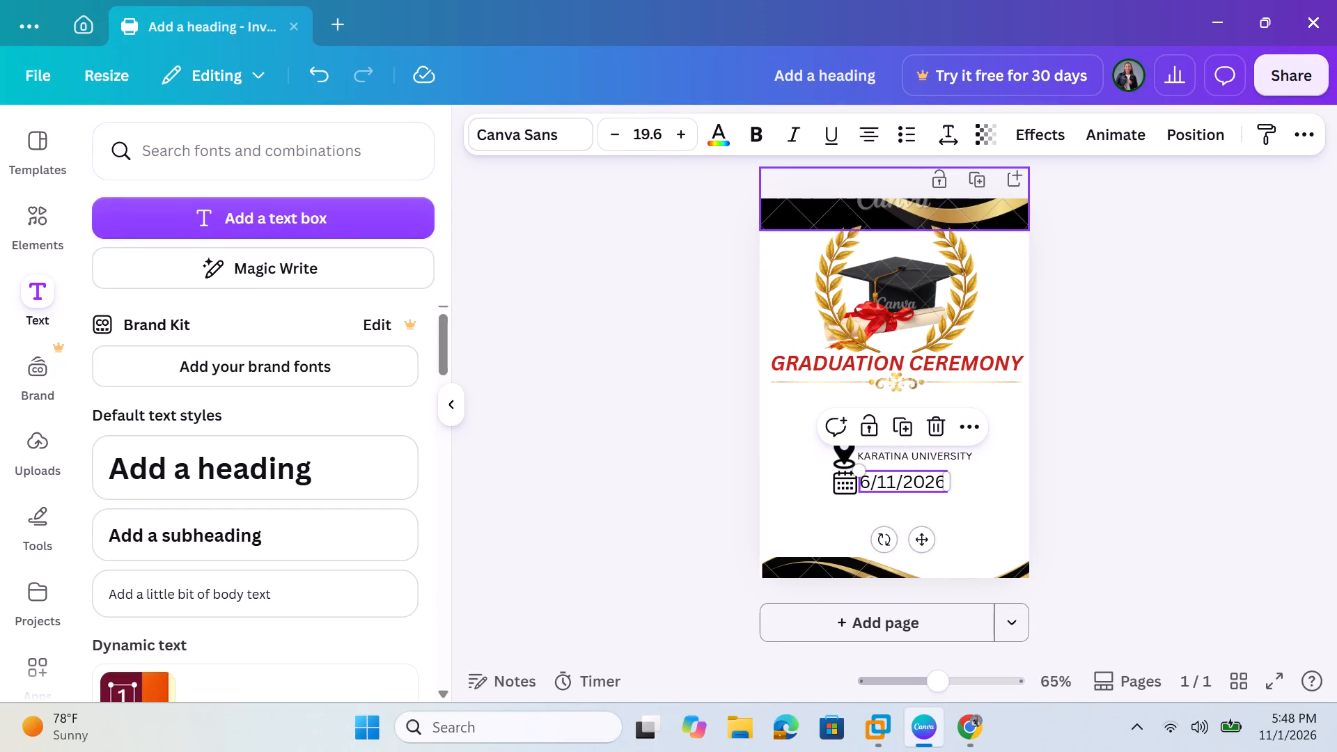
Reduce the date's font size to 15.6.
click(619, 136)
double_click(619, 136)
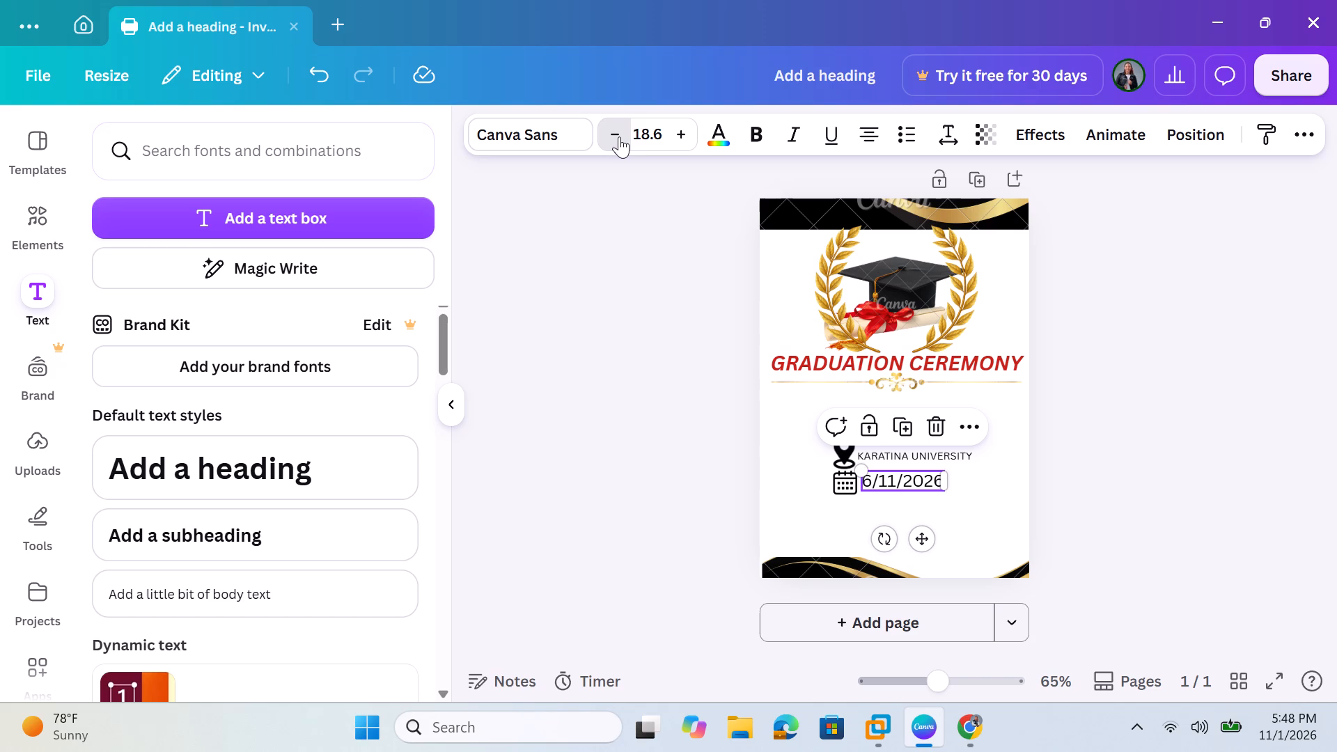
click(619, 136)
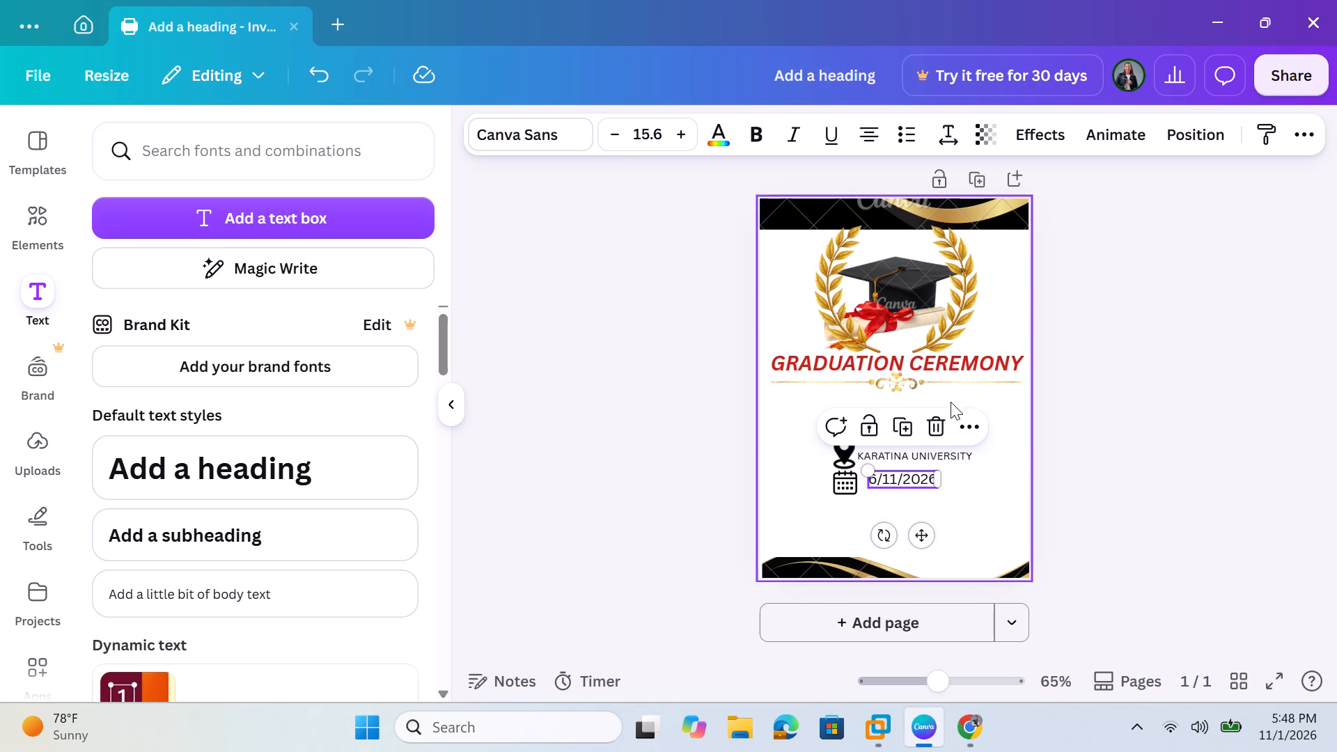
Increase the KARATINA UNIVERSITY text's font size to 12.6.
click(942, 448)
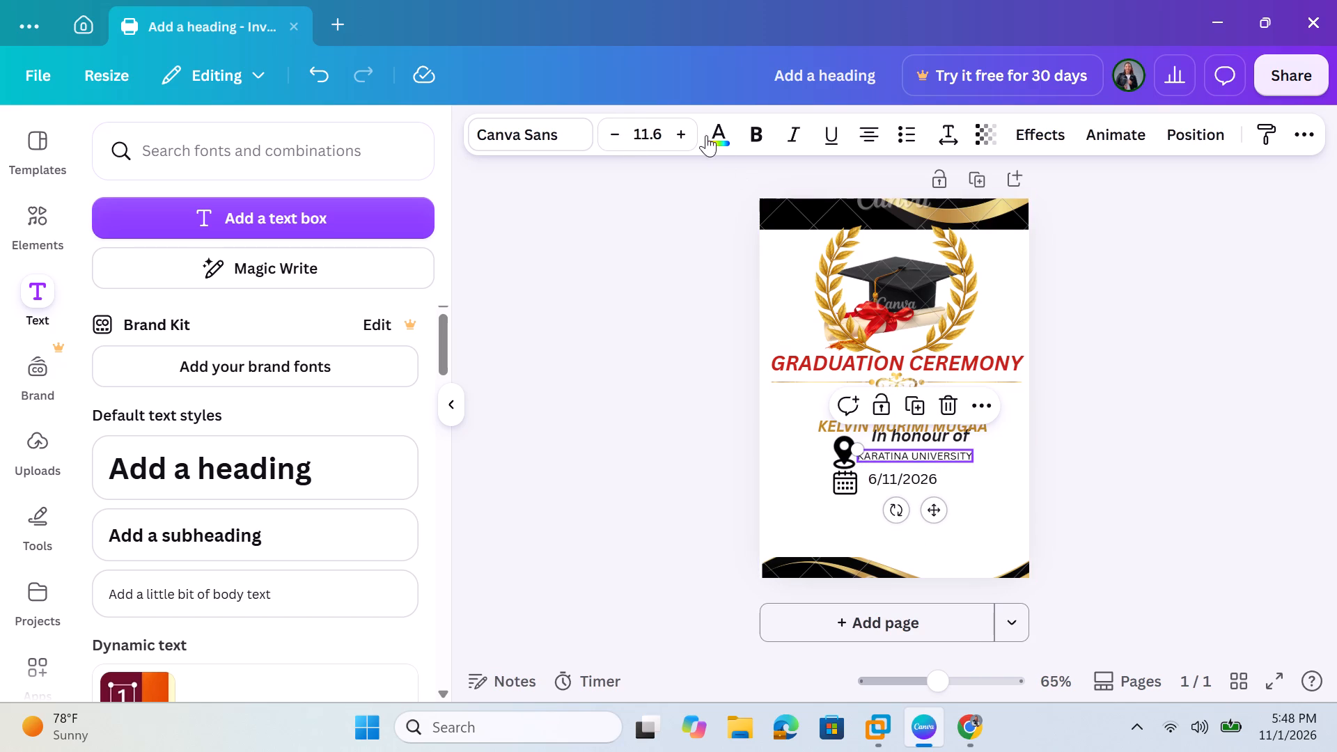
click(687, 131)
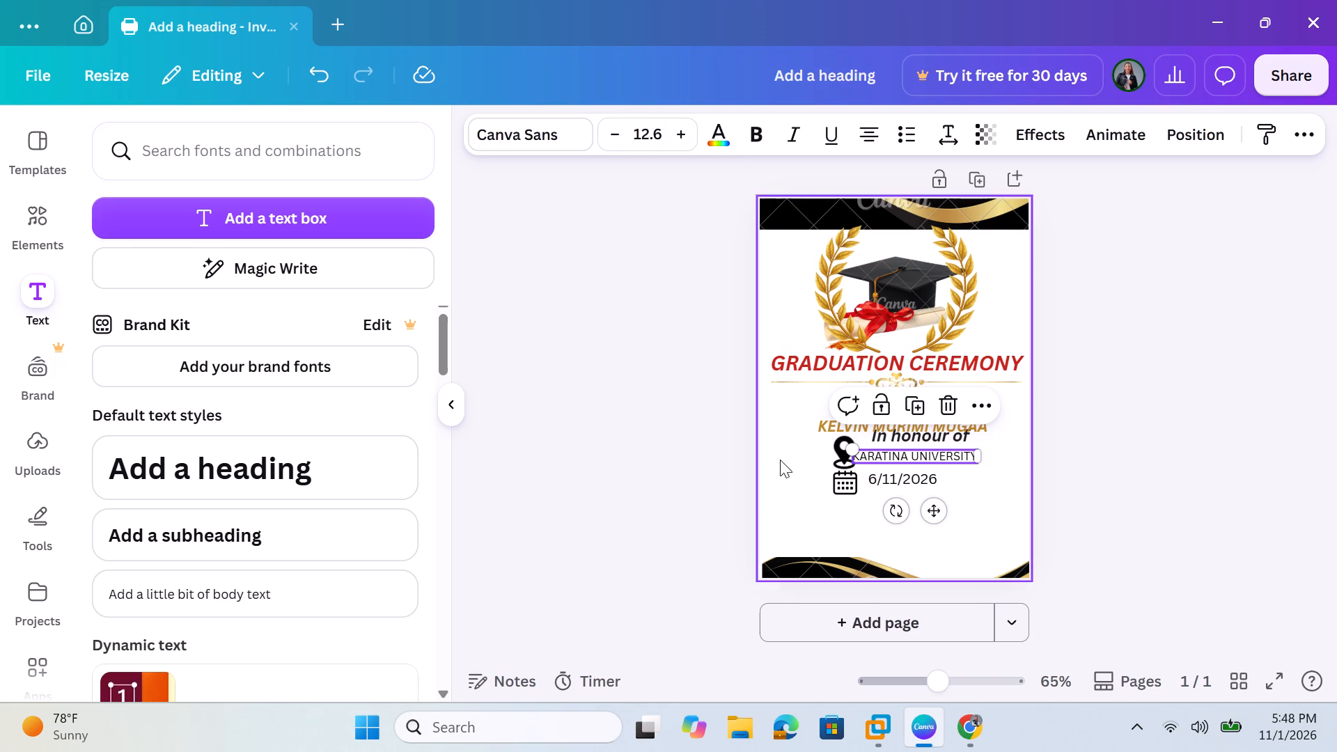
Reduce the date's font size to 12.6 to match the university name.
click(879, 485)
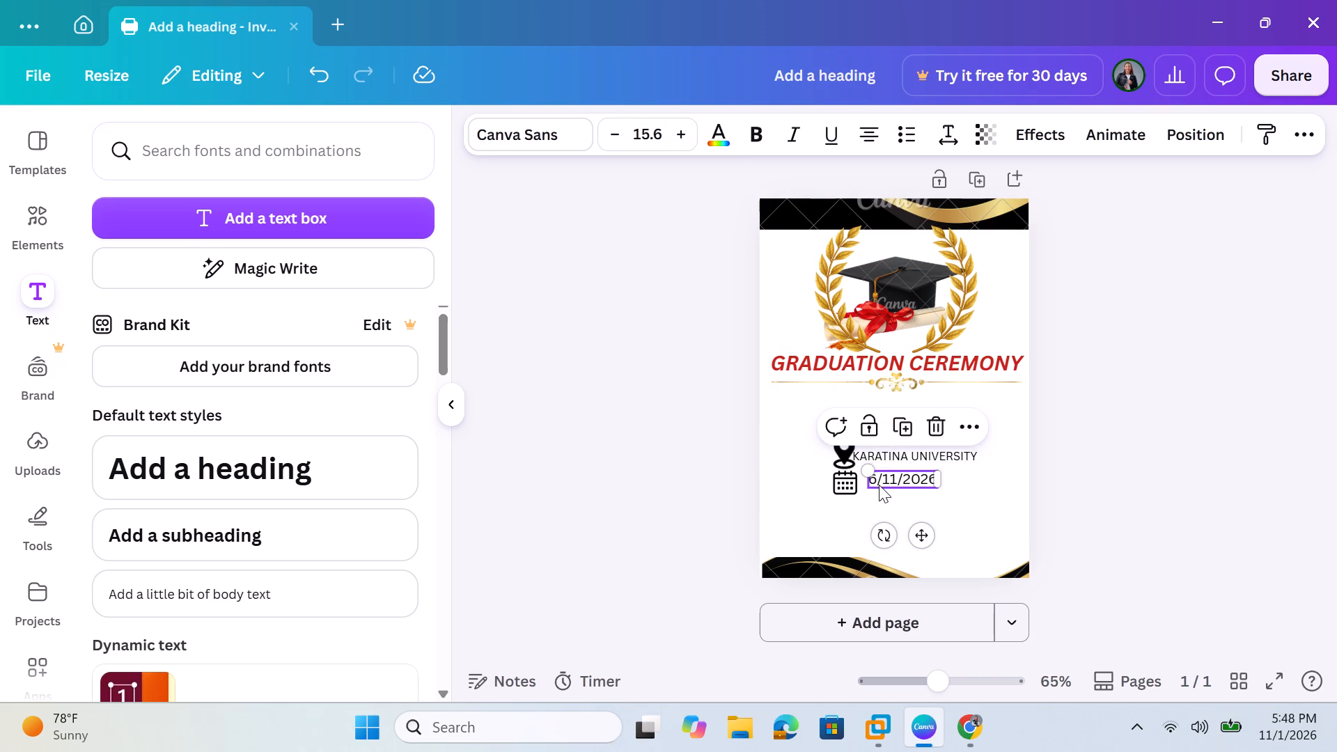
click(618, 136)
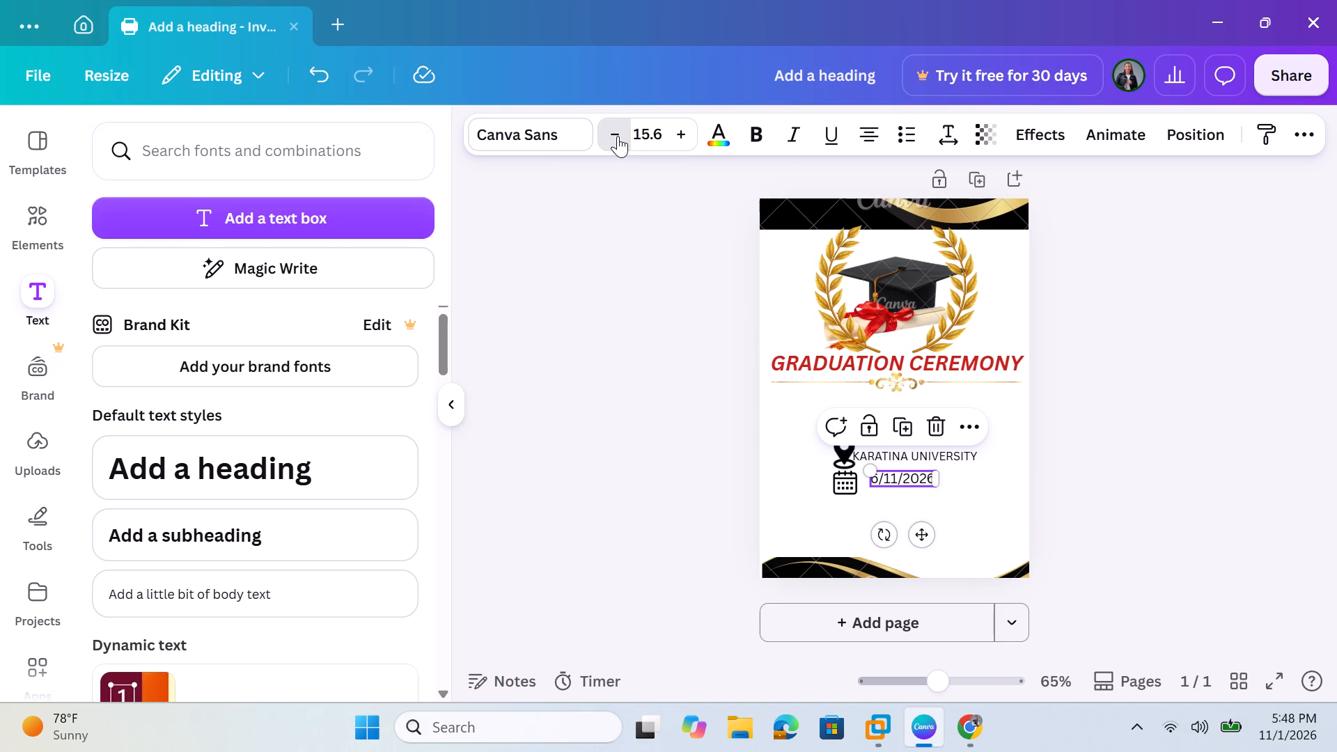
double_click(618, 136)
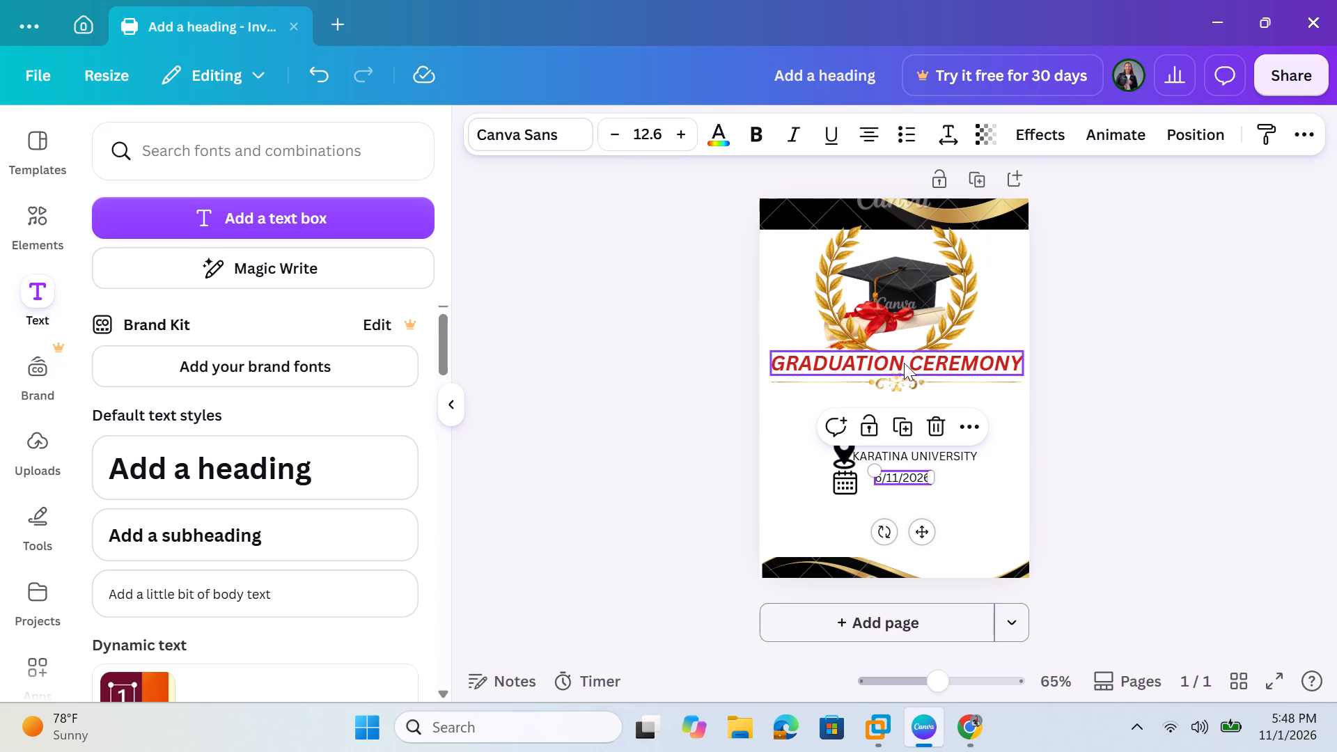
Align the date beside the calendar icon and widen its text box so 6/11/2026 fits in full on one line.
drag(882, 472, 873, 478)
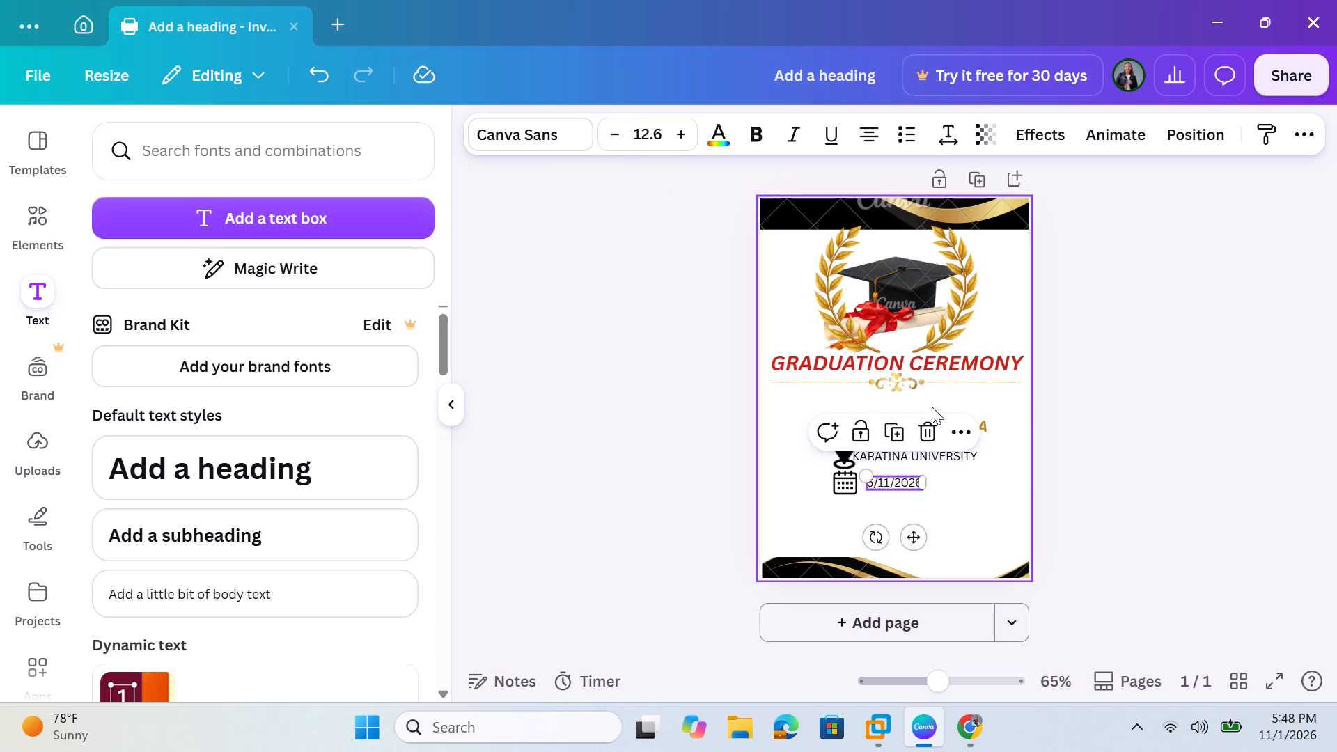
drag(923, 476, 926, 476)
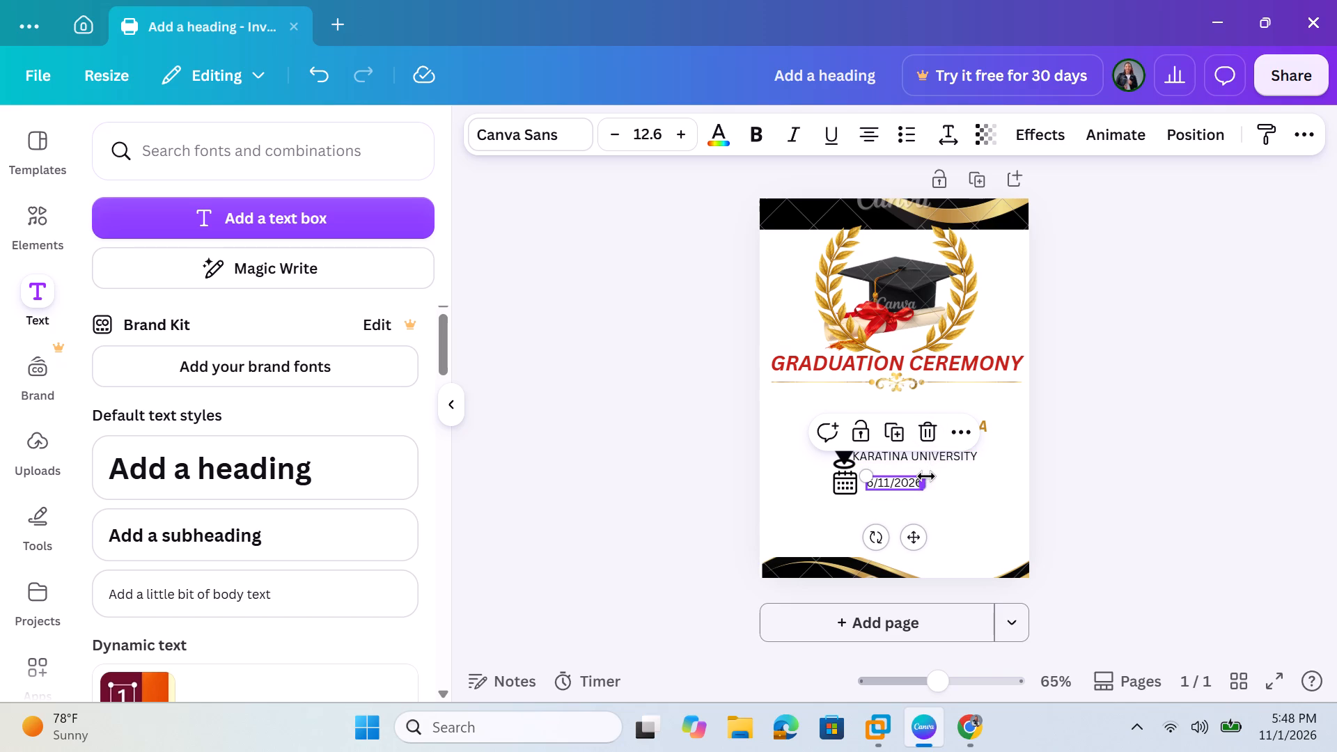
drag(926, 476, 937, 474)
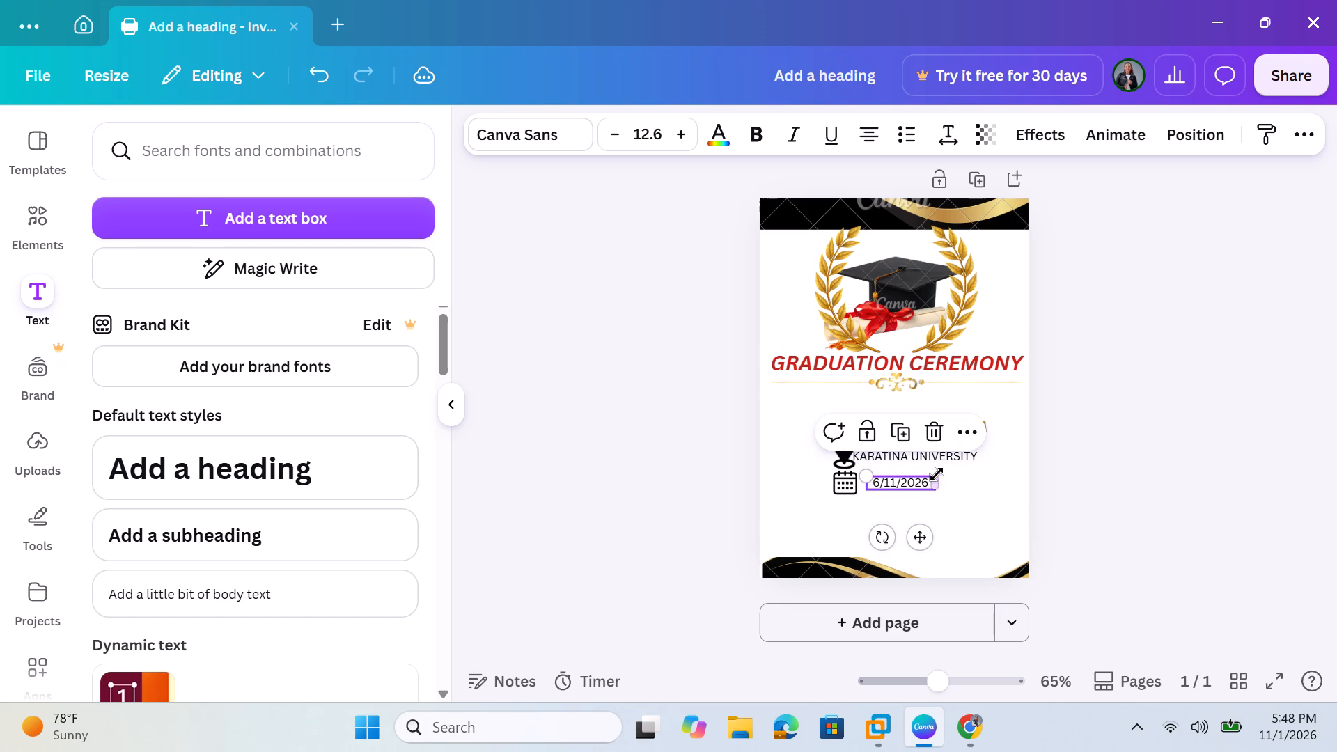
click(783, 496)
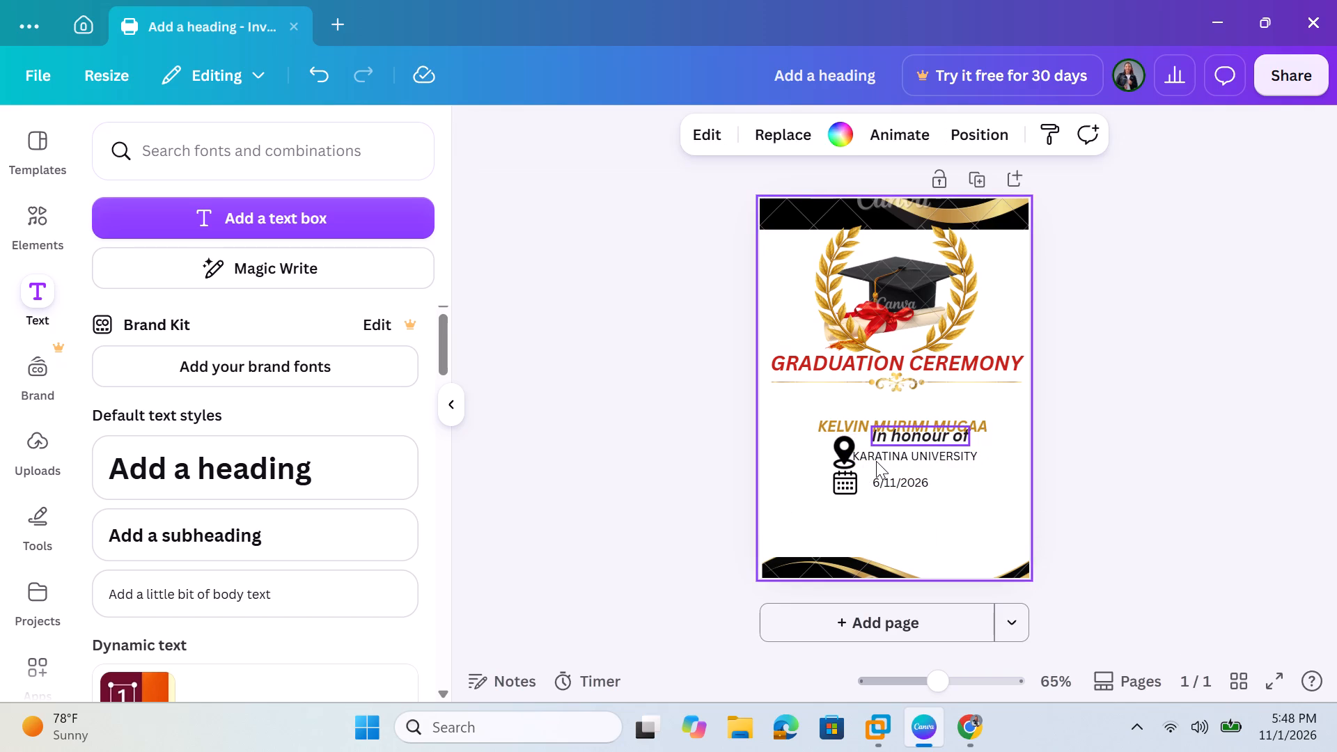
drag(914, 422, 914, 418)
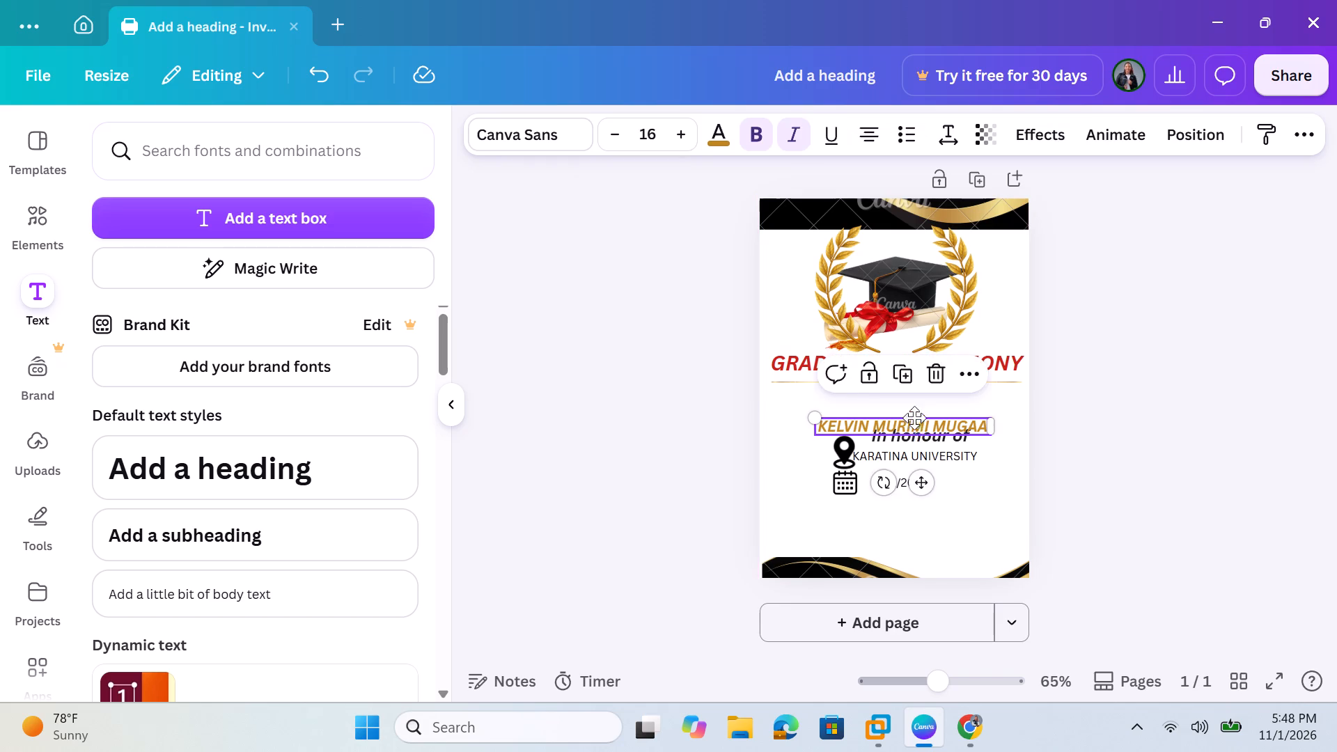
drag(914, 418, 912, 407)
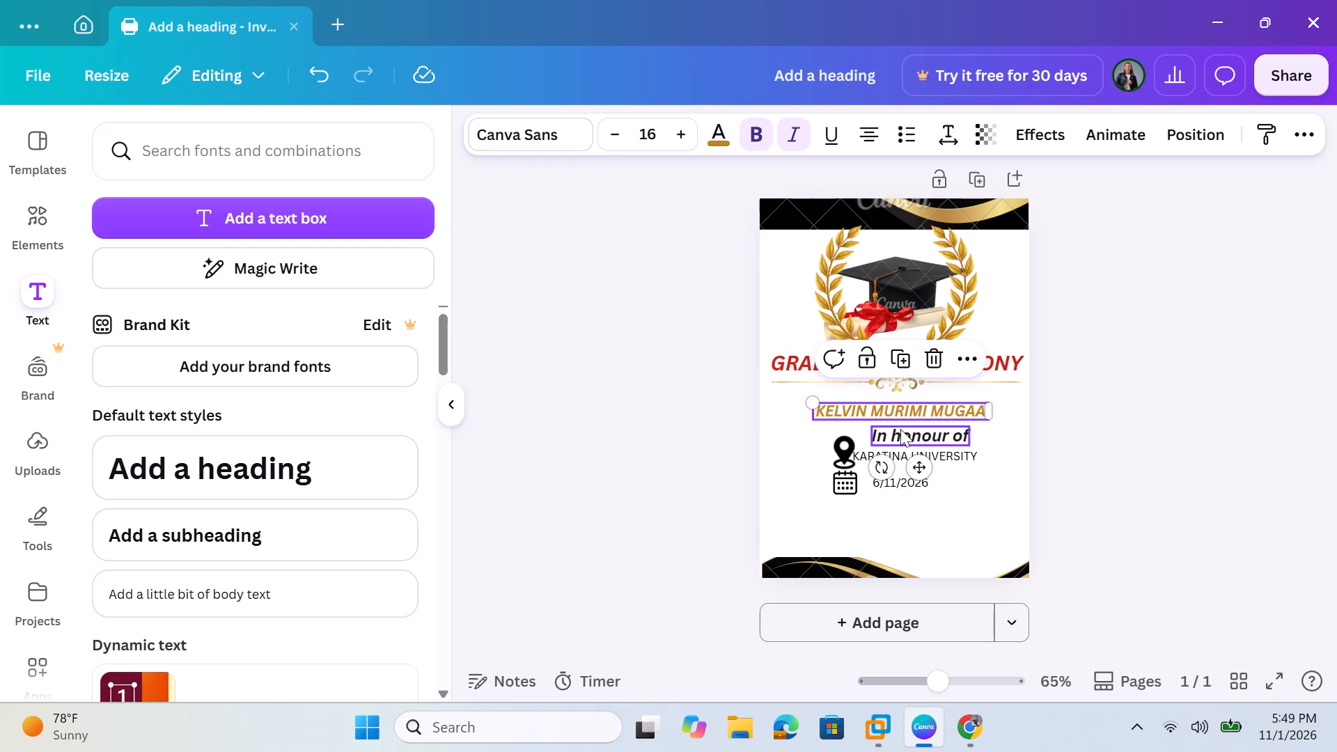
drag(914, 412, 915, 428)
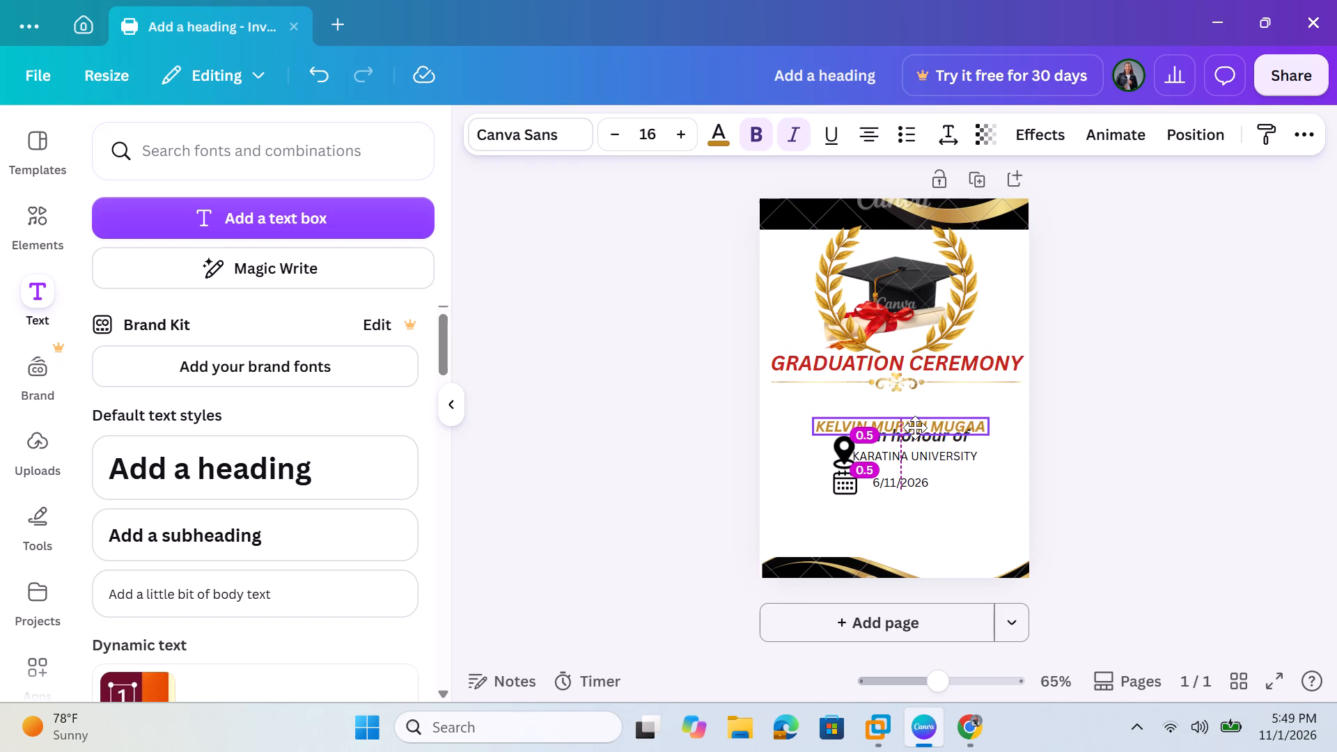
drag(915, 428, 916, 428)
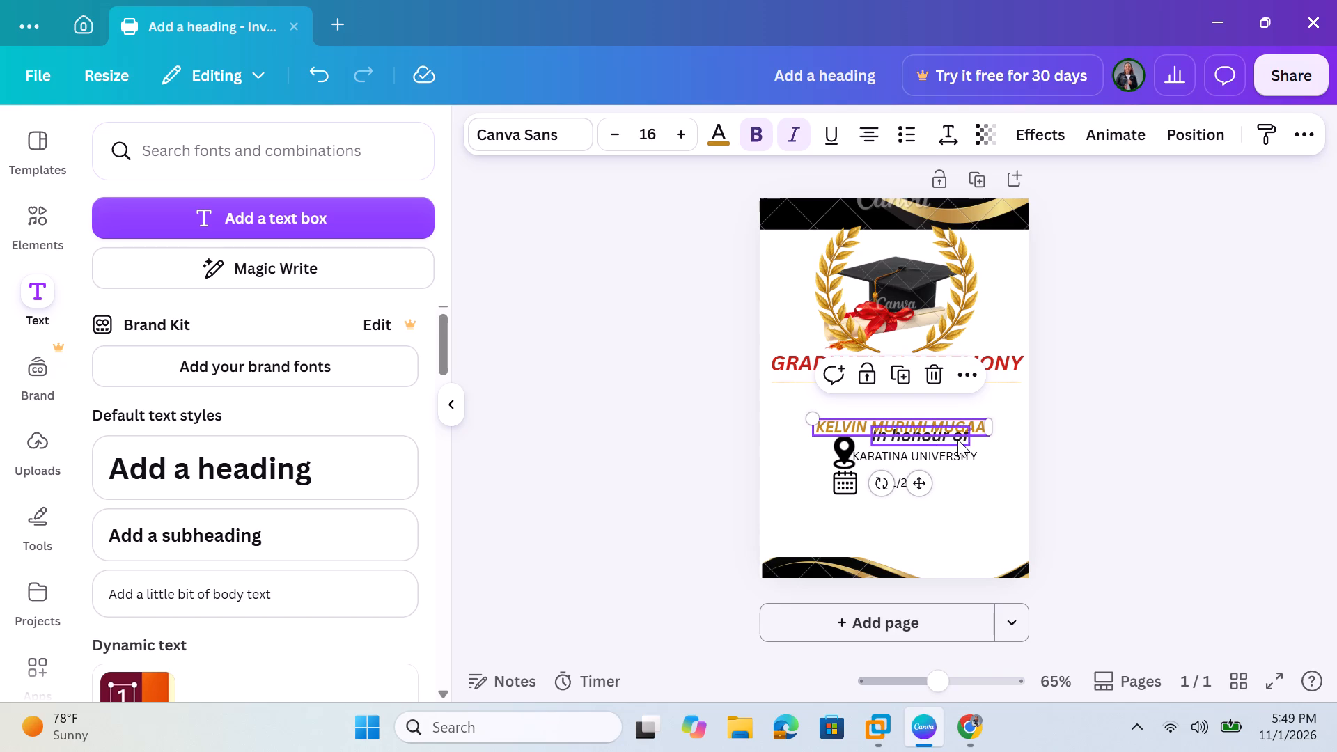
Move the "In honour of" line between the gold divider and the graduate's name, roughly centred on the invitation.
drag(957, 439, 934, 403)
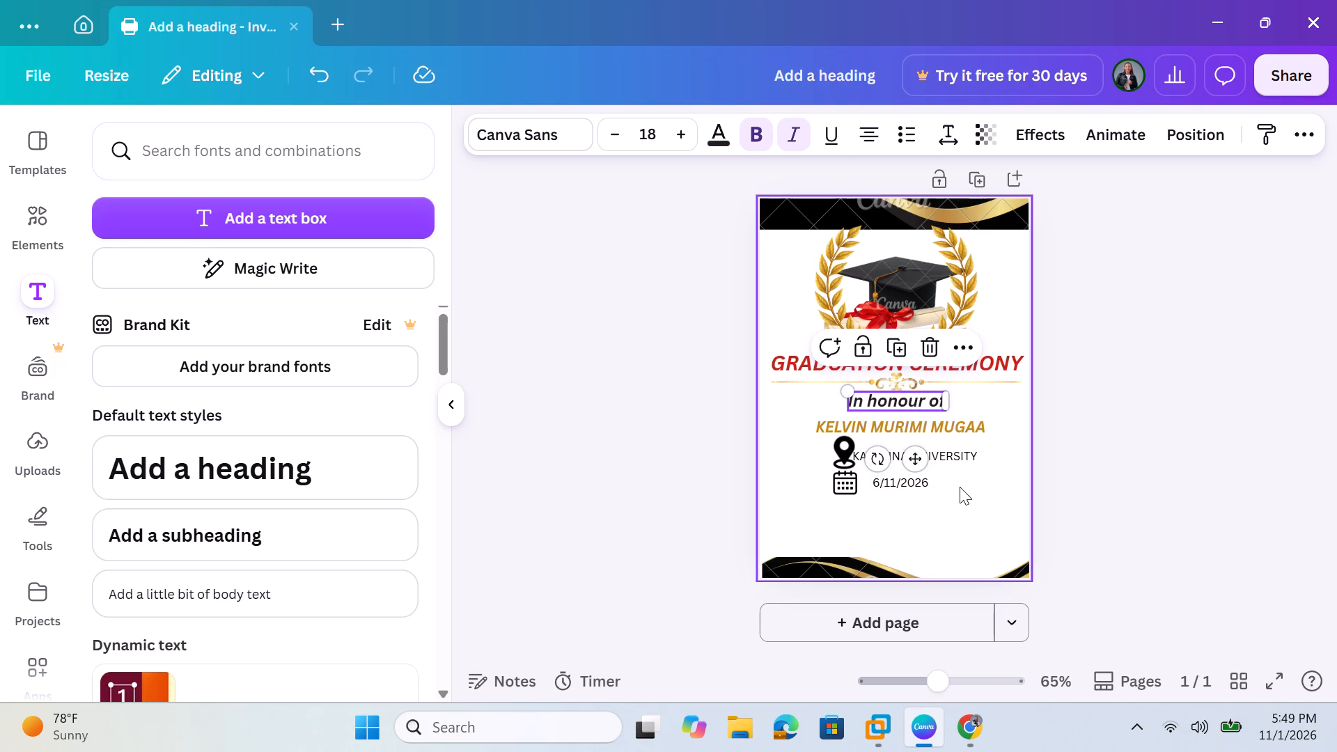
click(960, 487)
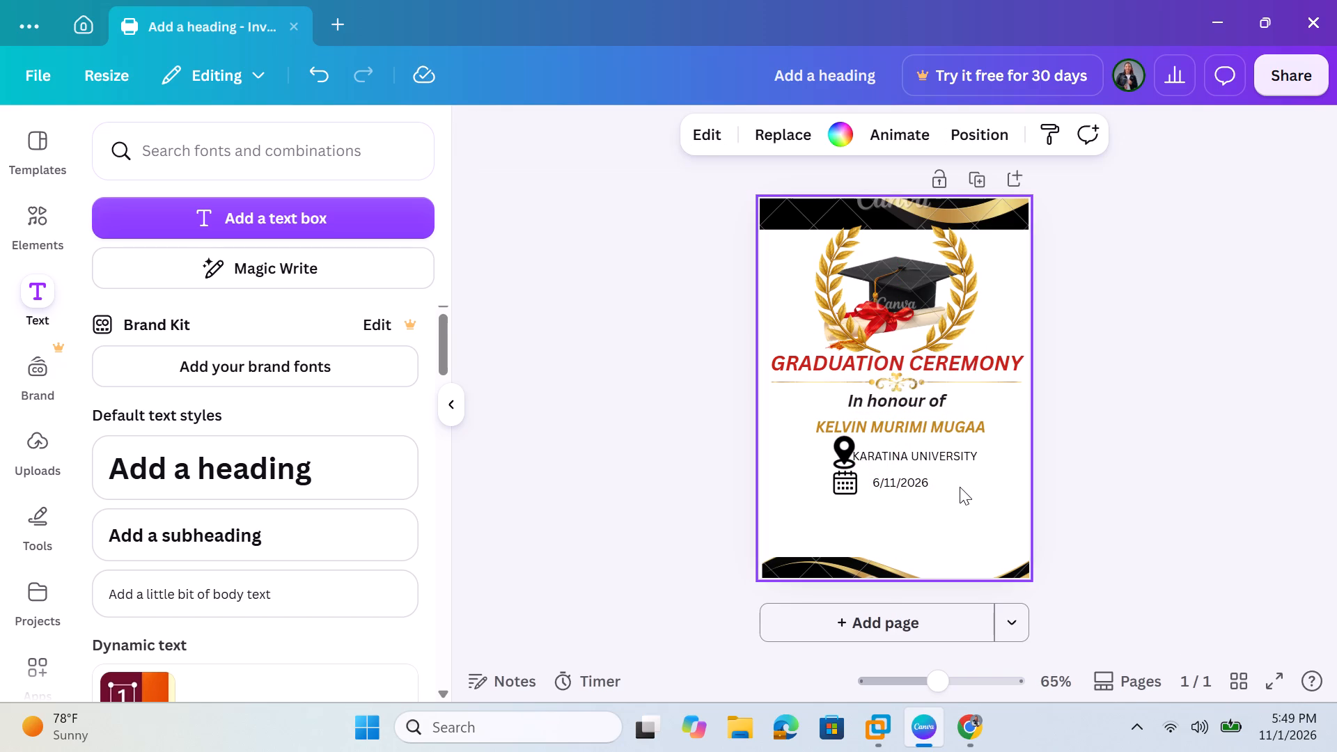
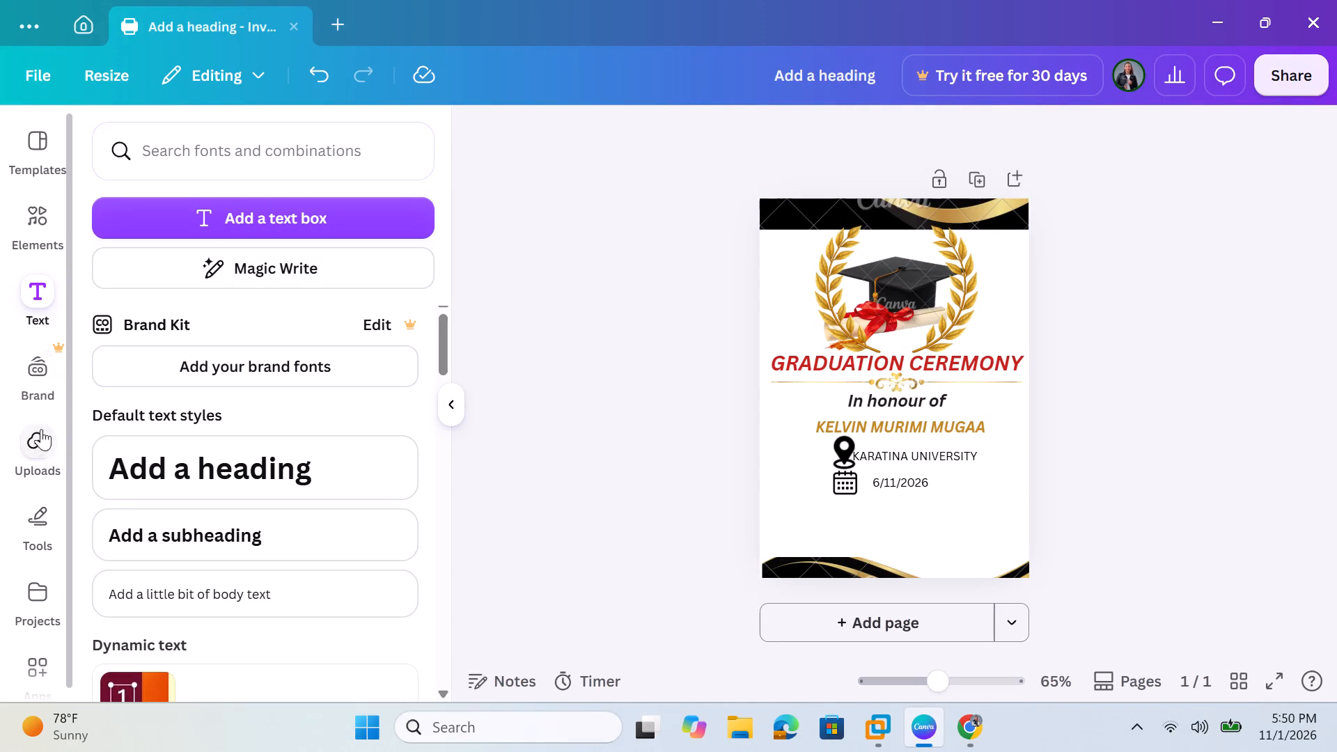
Add a body text box to the invitation and place it below the date line, above the bottom border graphic.
click(29, 311)
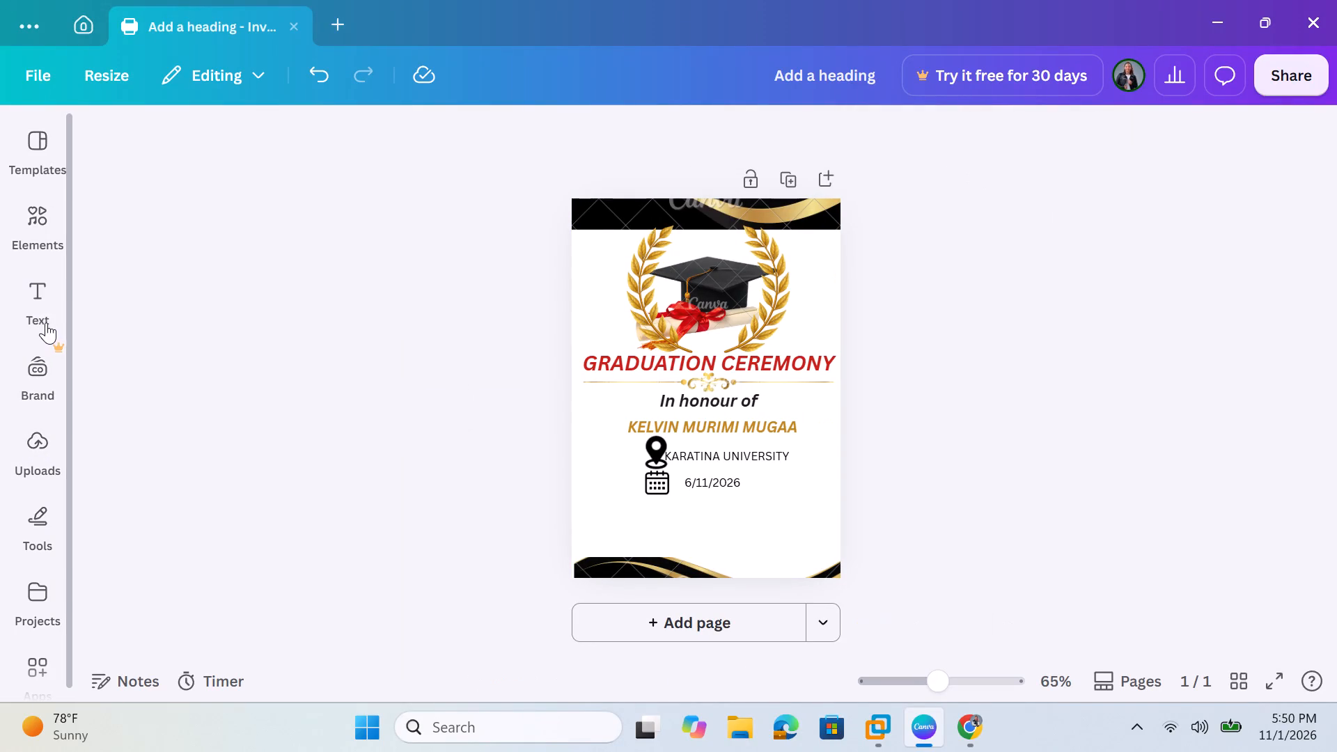
click(44, 320)
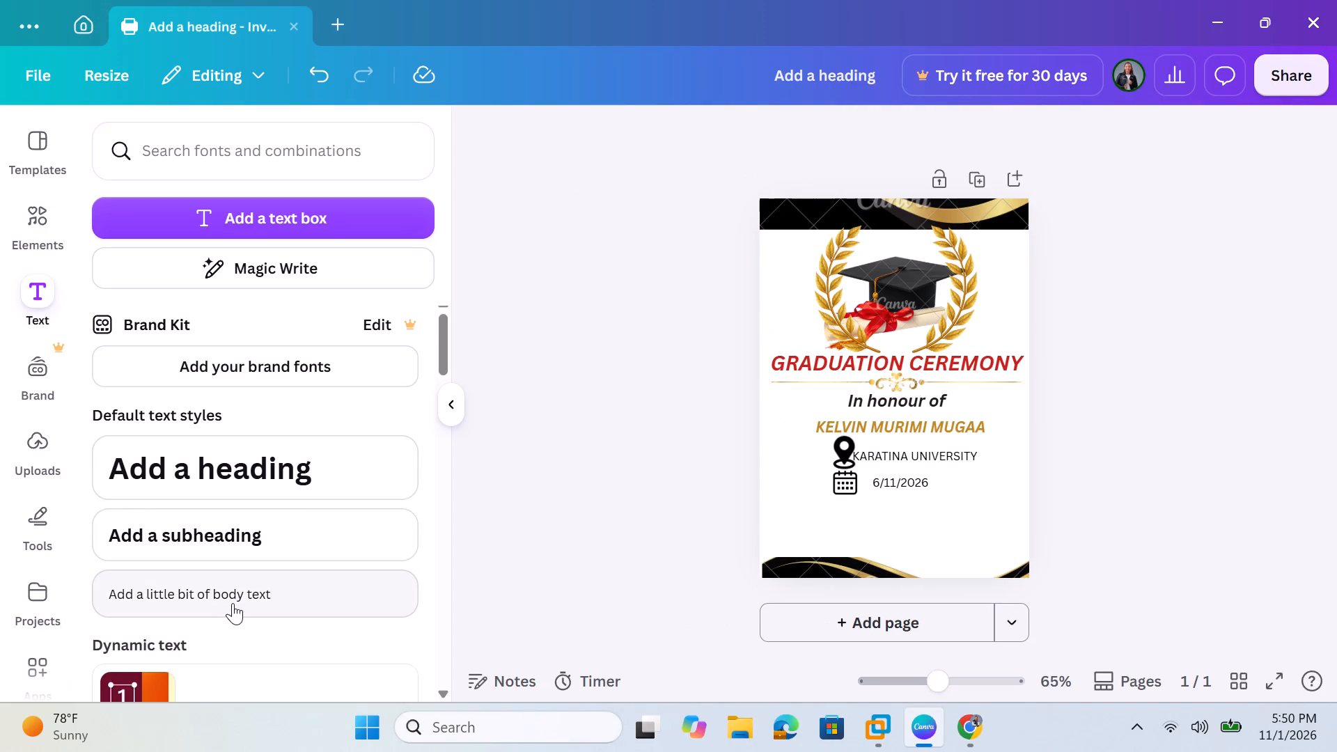
click(235, 602)
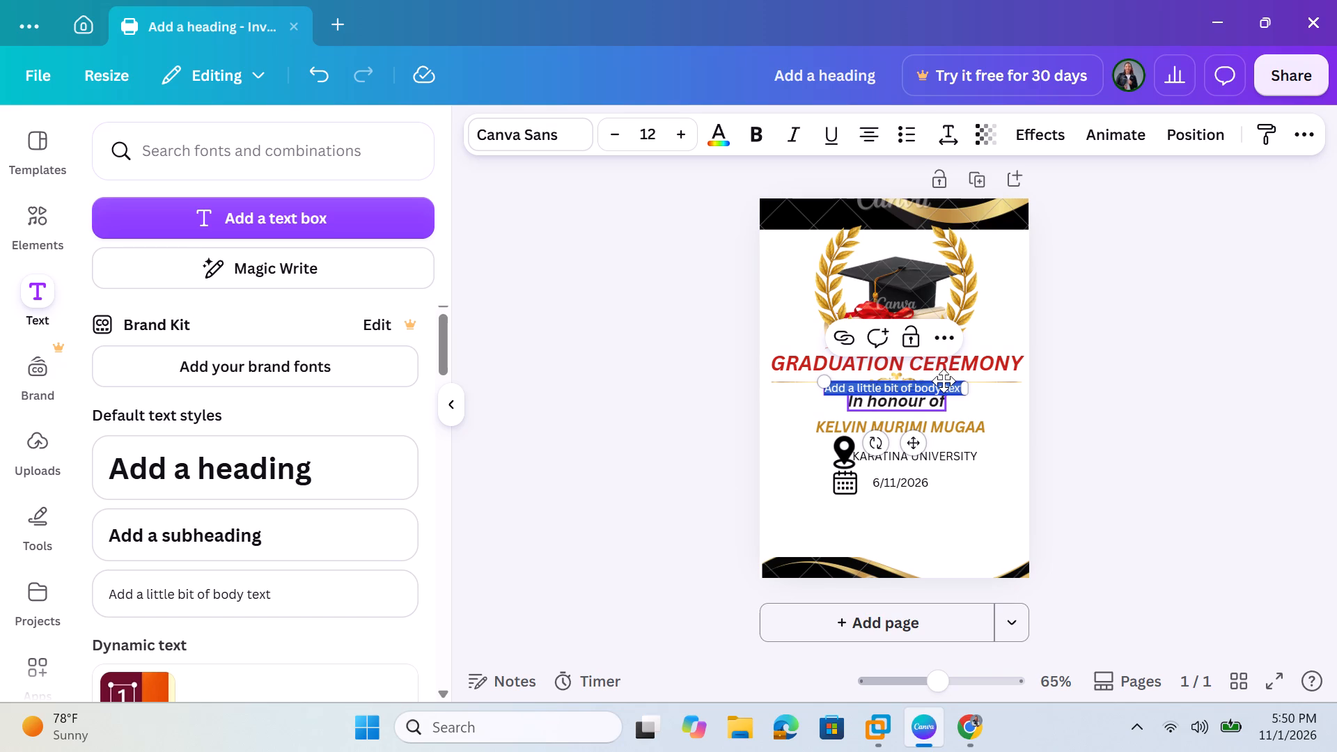
drag(944, 381, 955, 506)
scroll(951, 404, up, 1)
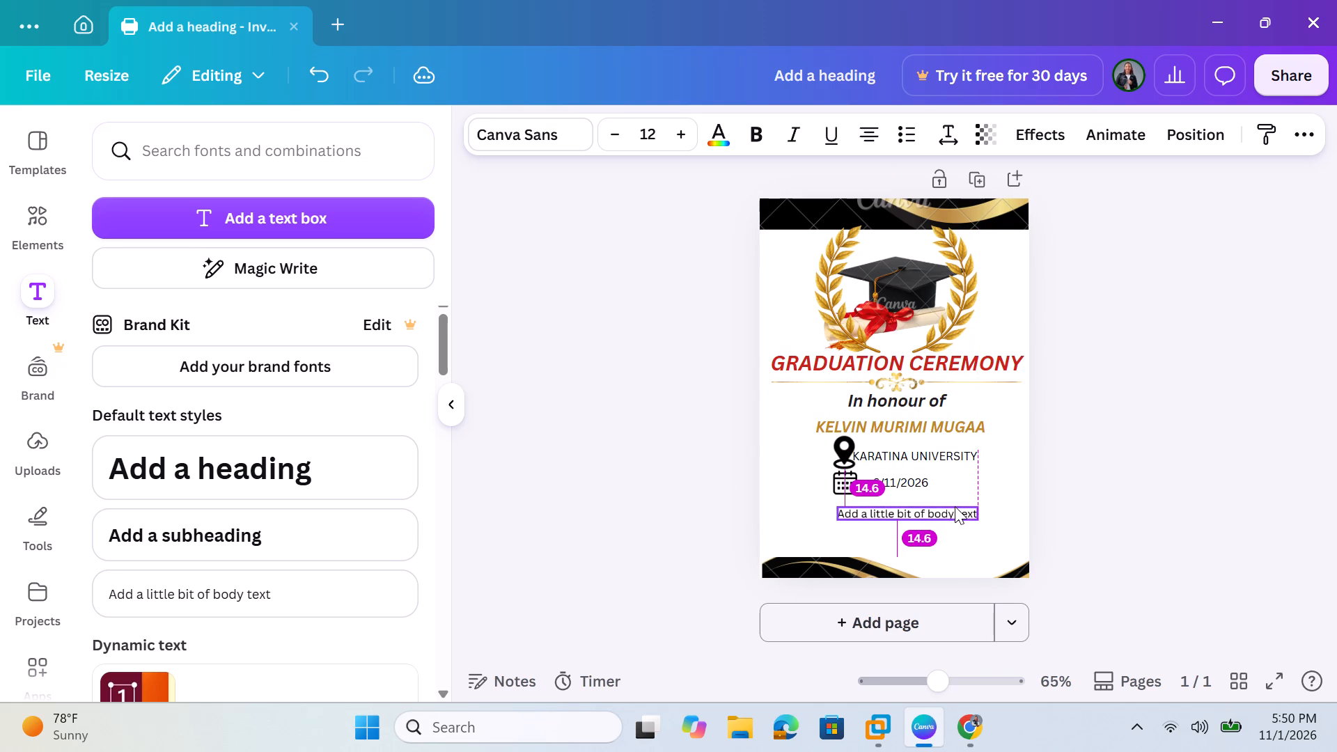
drag(955, 506, 924, 509)
scroll(955, 506, up, 3)
Replace the new text box's placeholder with "Join us in celebrating this remarkable achievement".
click(890, 510)
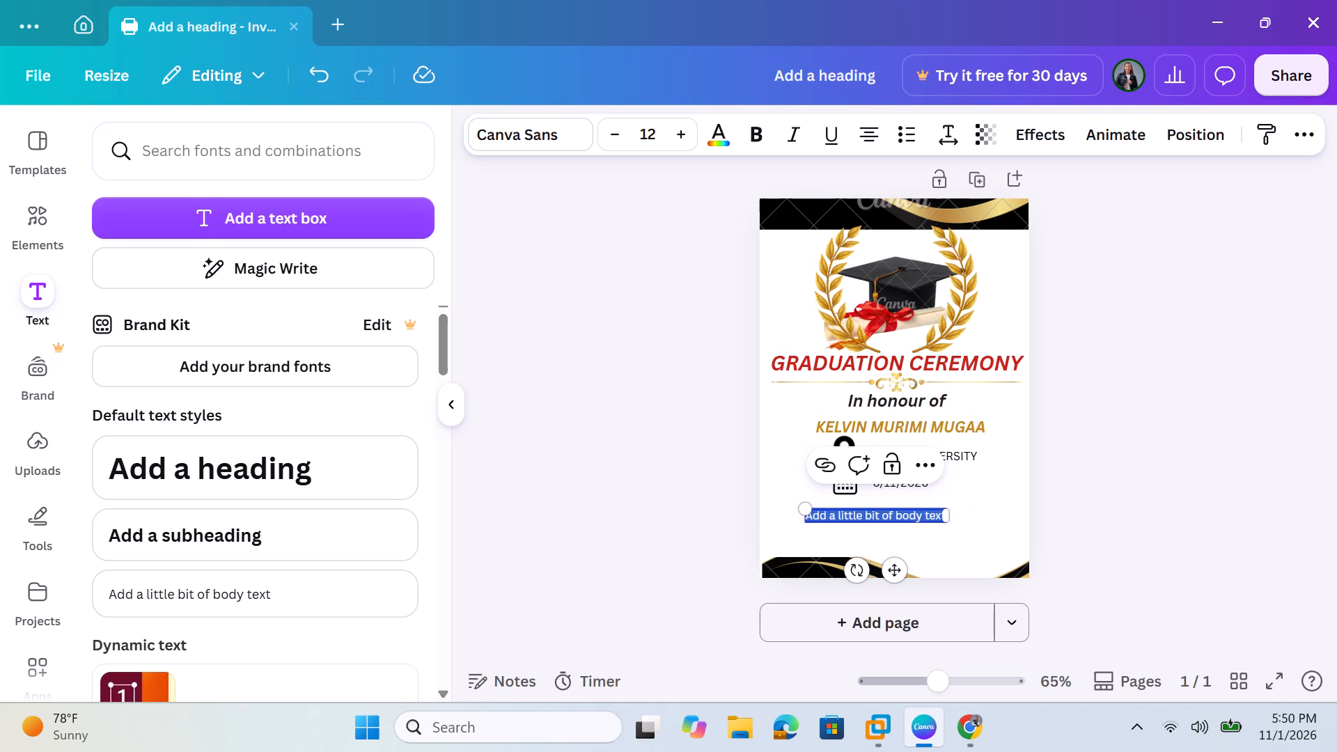
key(BackSpace)
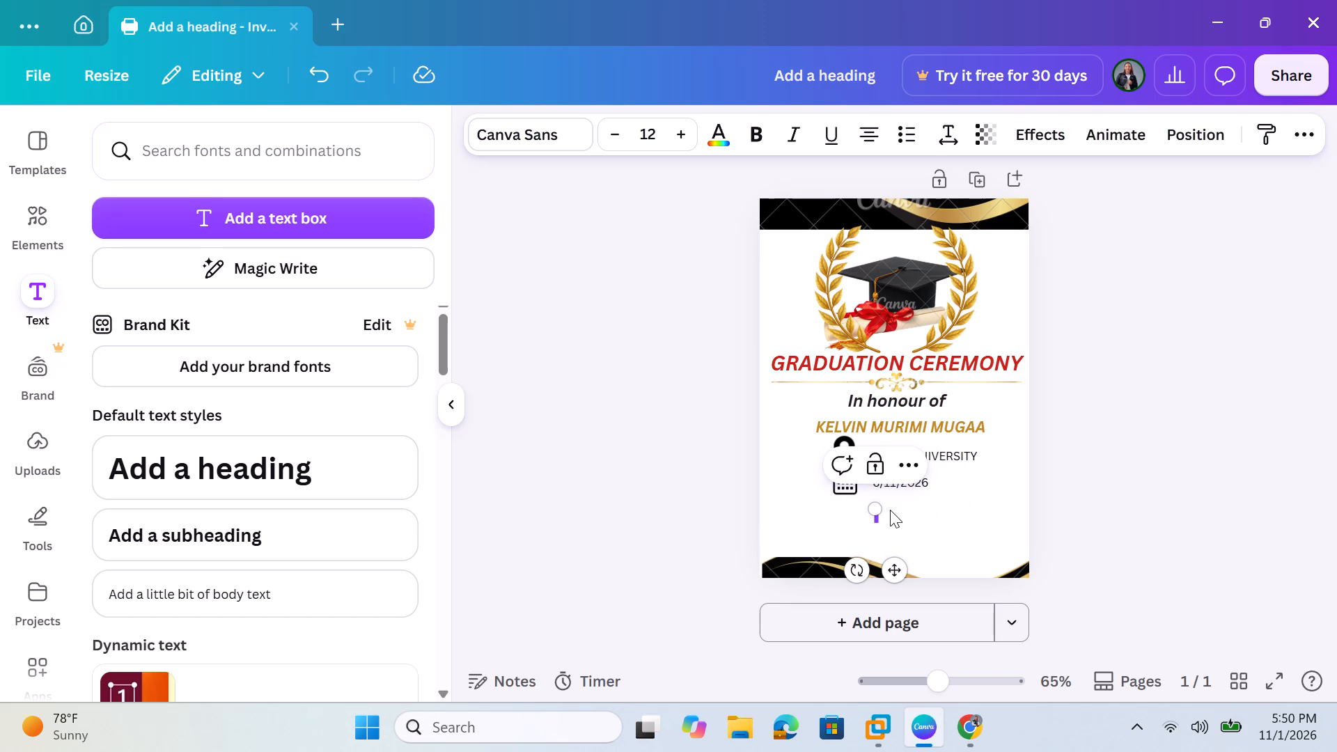
key(j)
text(oin u)
text(s)
key(space)
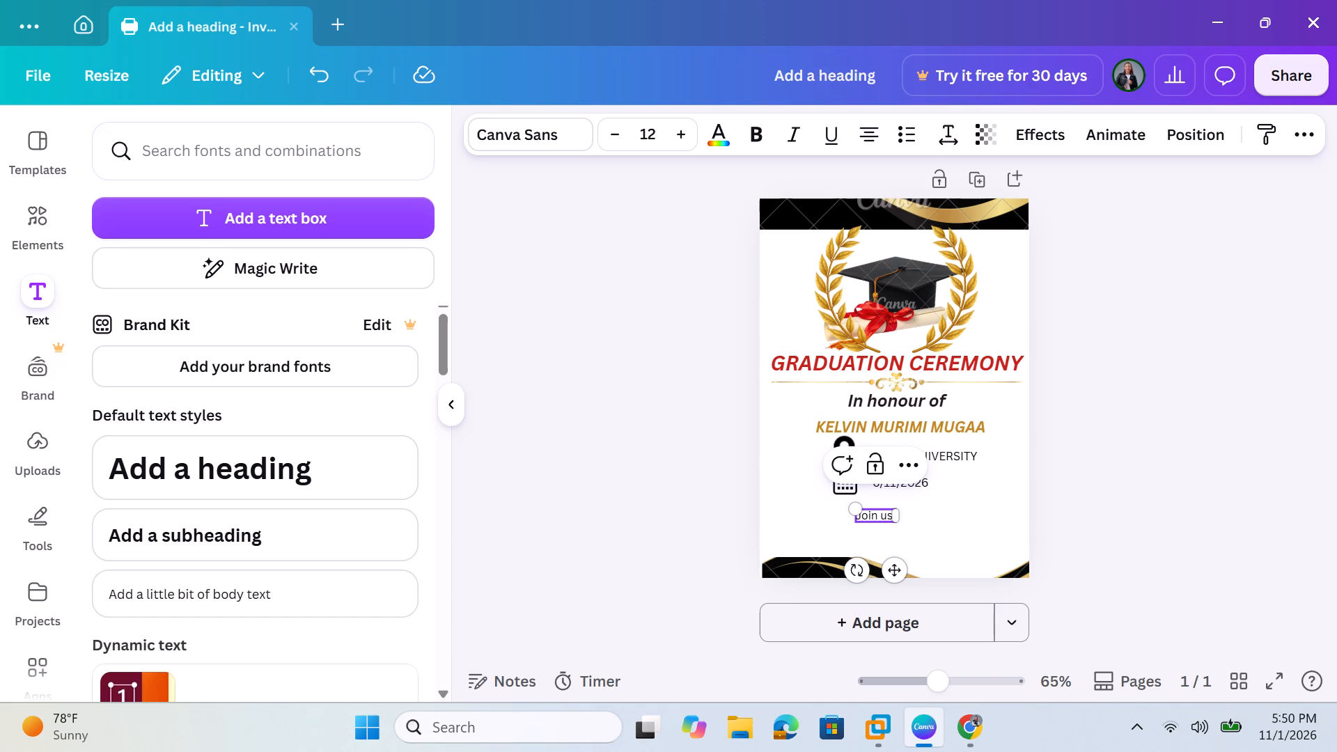
text(in celeb)
text(rating this)
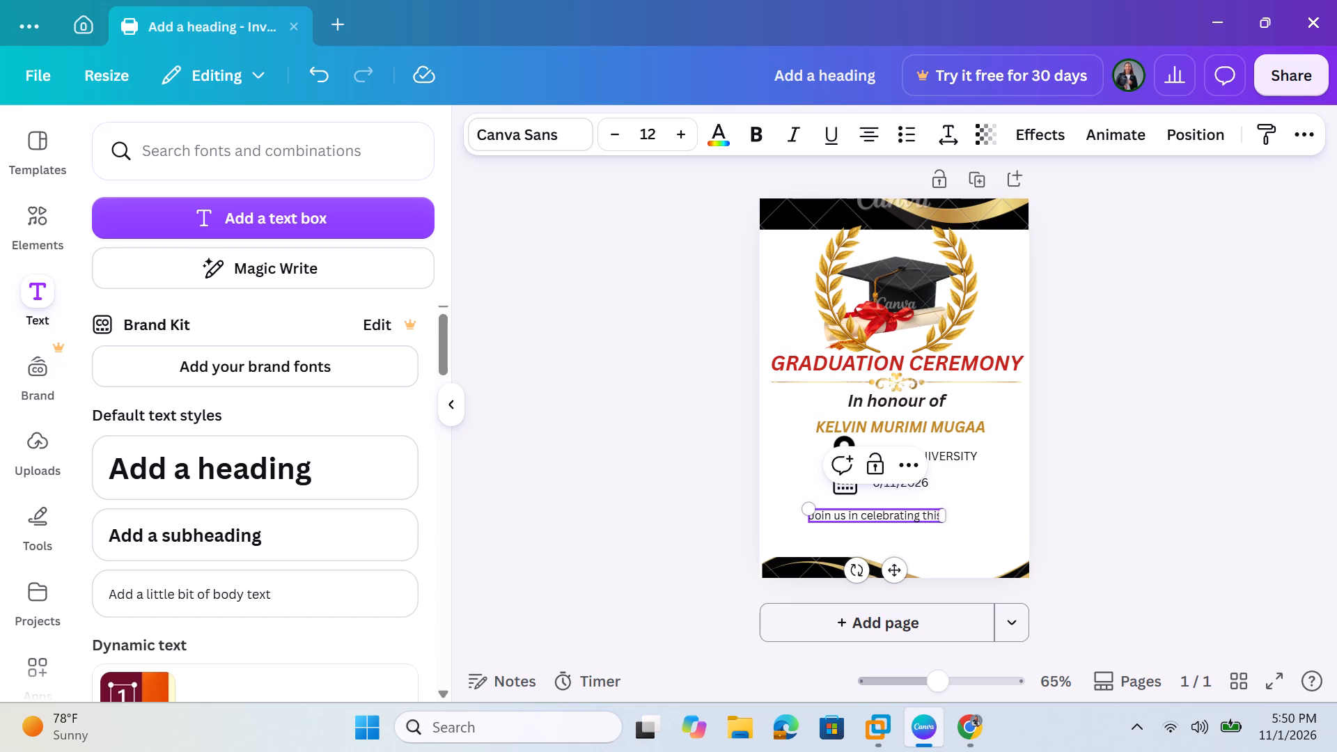
key(space)
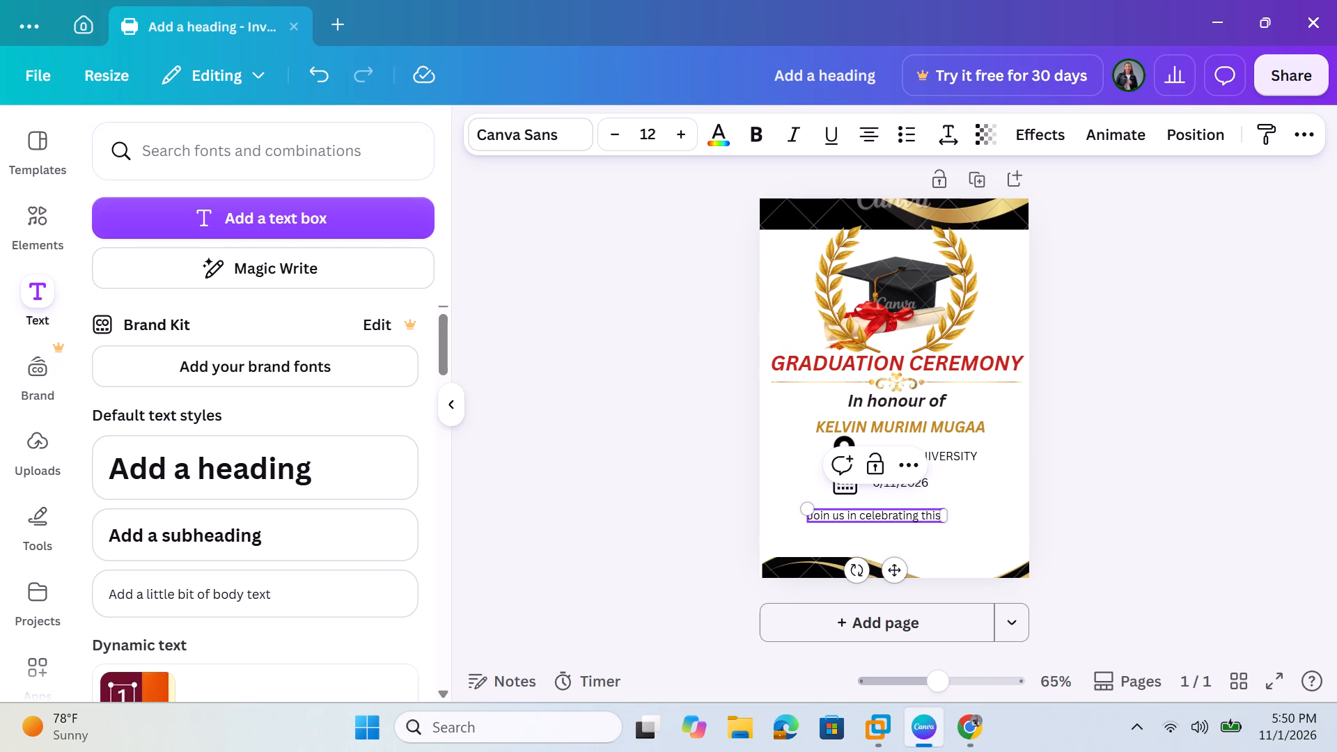
text(remar)
text(kable achieb)
key(BackSpace)
text(vement)
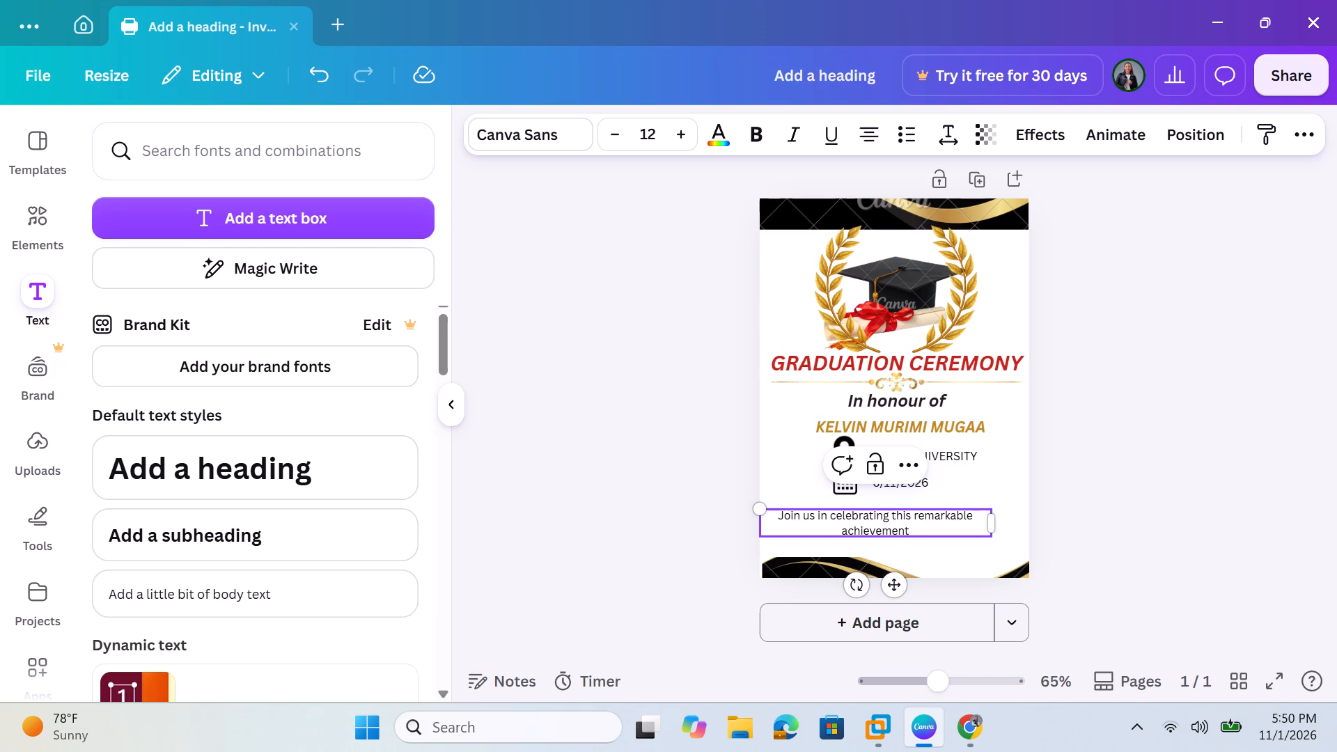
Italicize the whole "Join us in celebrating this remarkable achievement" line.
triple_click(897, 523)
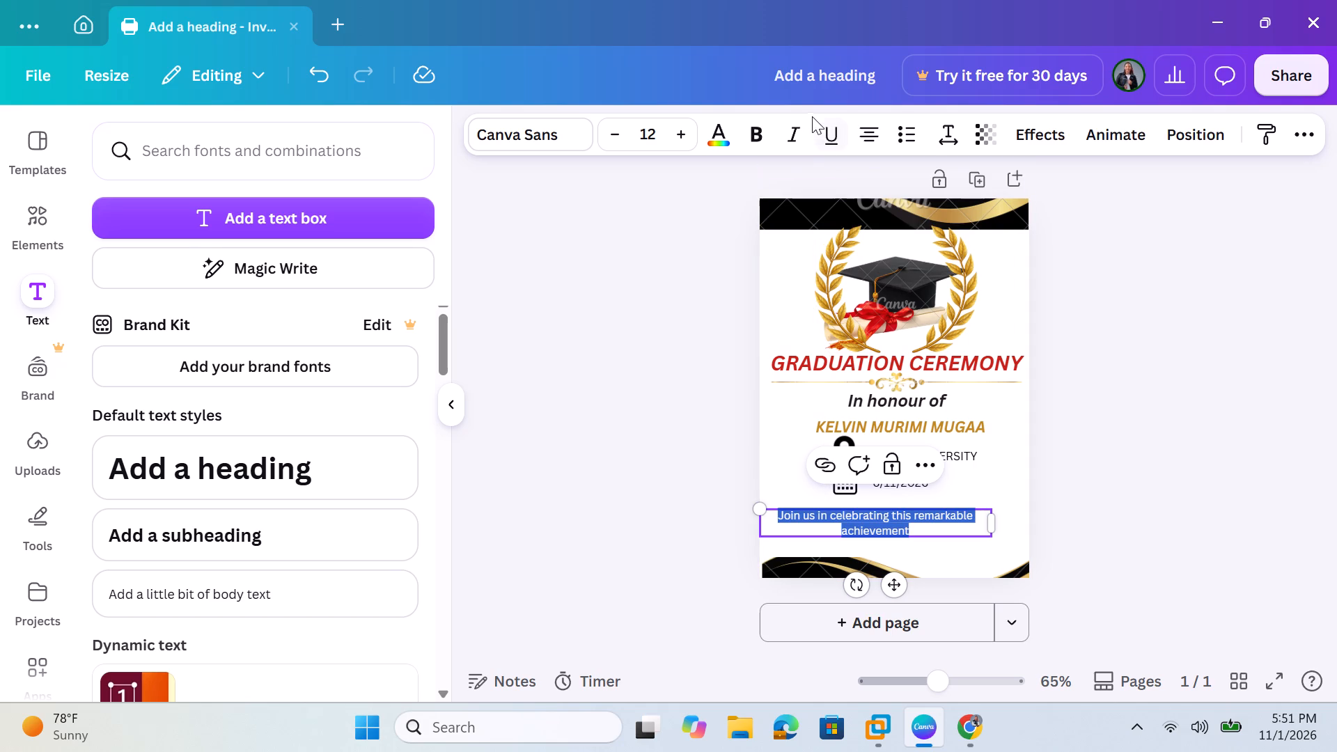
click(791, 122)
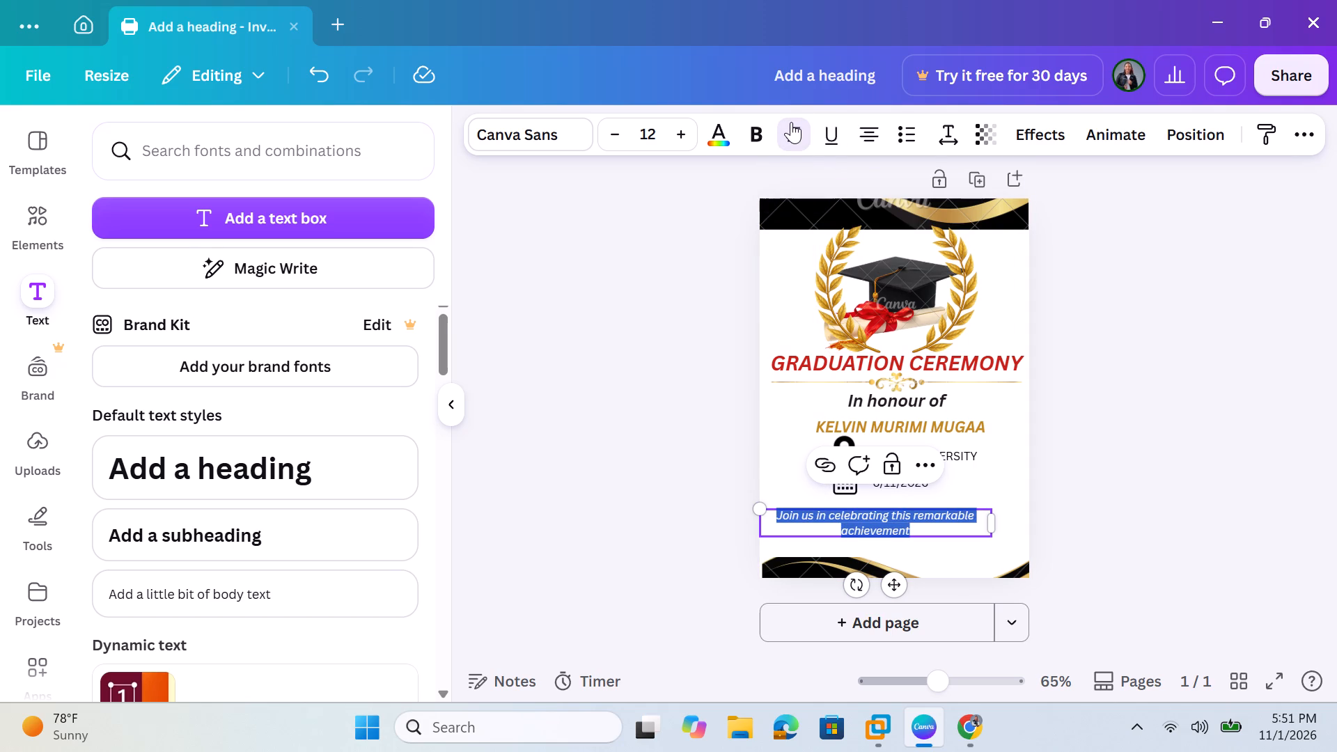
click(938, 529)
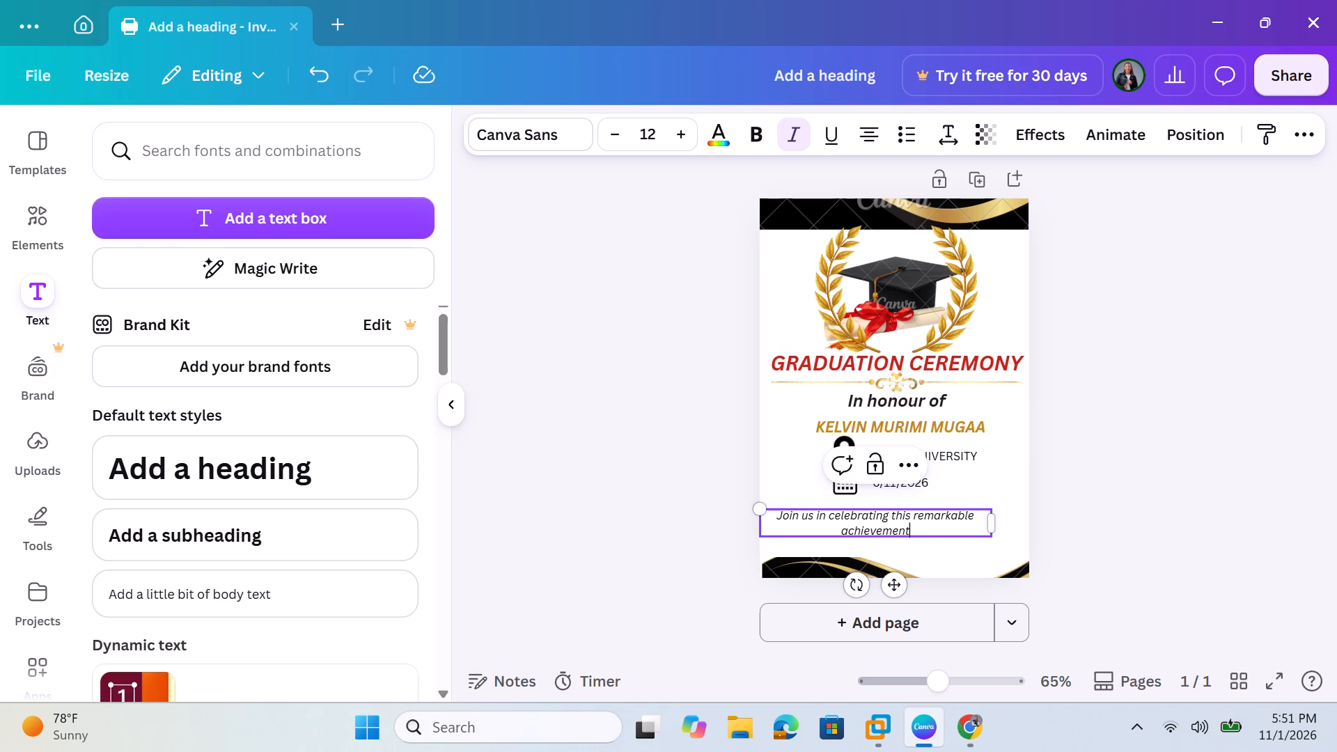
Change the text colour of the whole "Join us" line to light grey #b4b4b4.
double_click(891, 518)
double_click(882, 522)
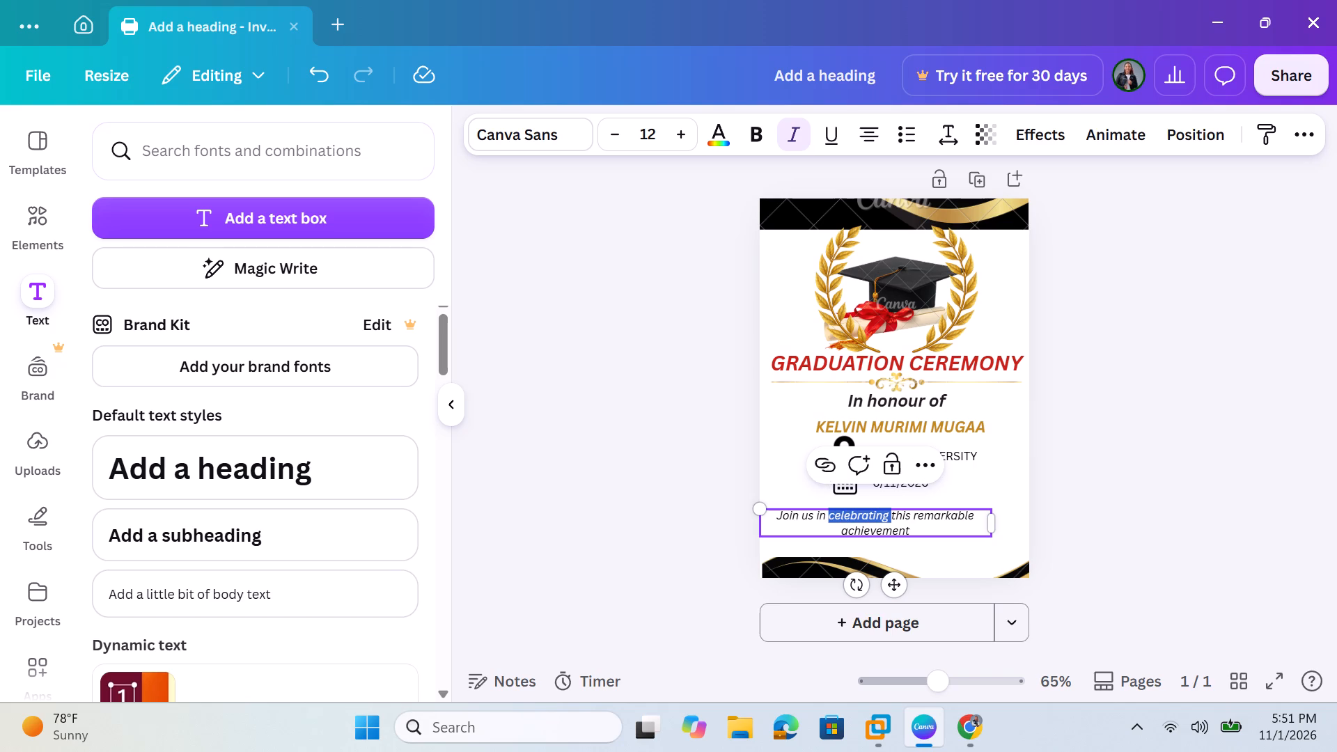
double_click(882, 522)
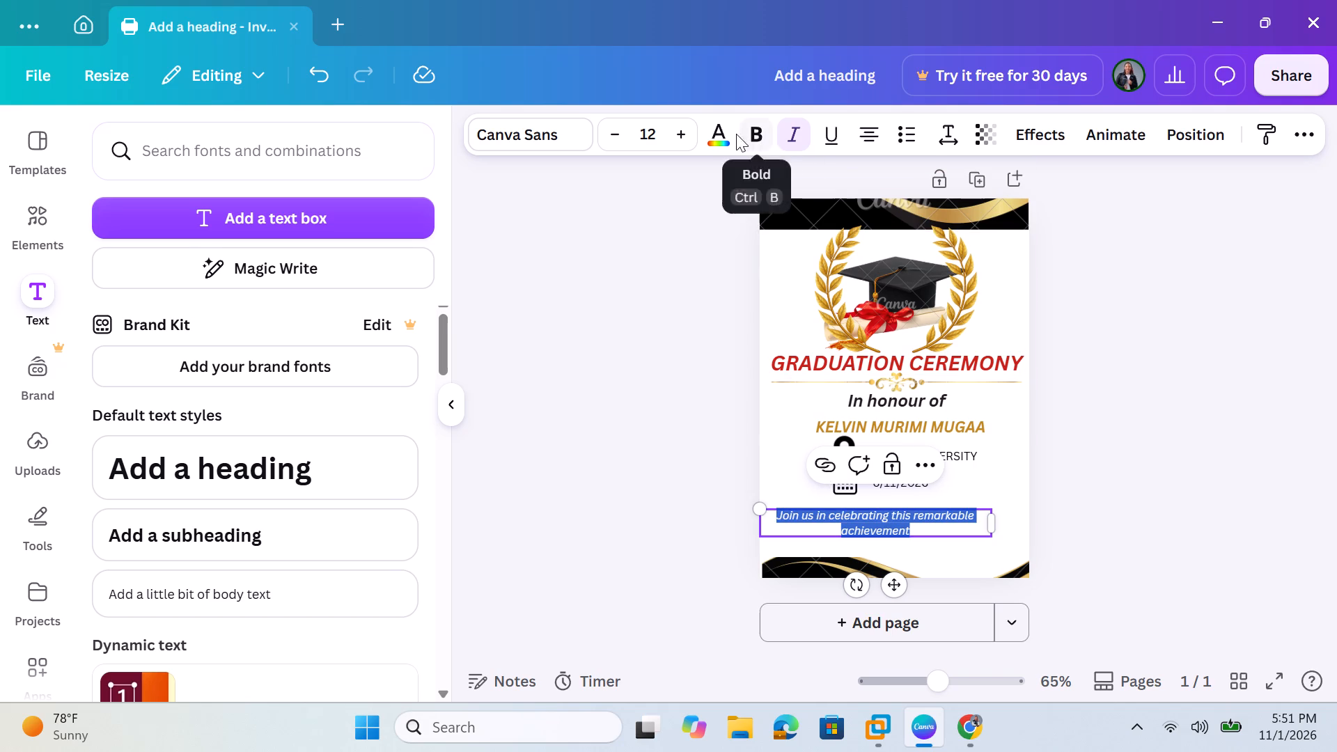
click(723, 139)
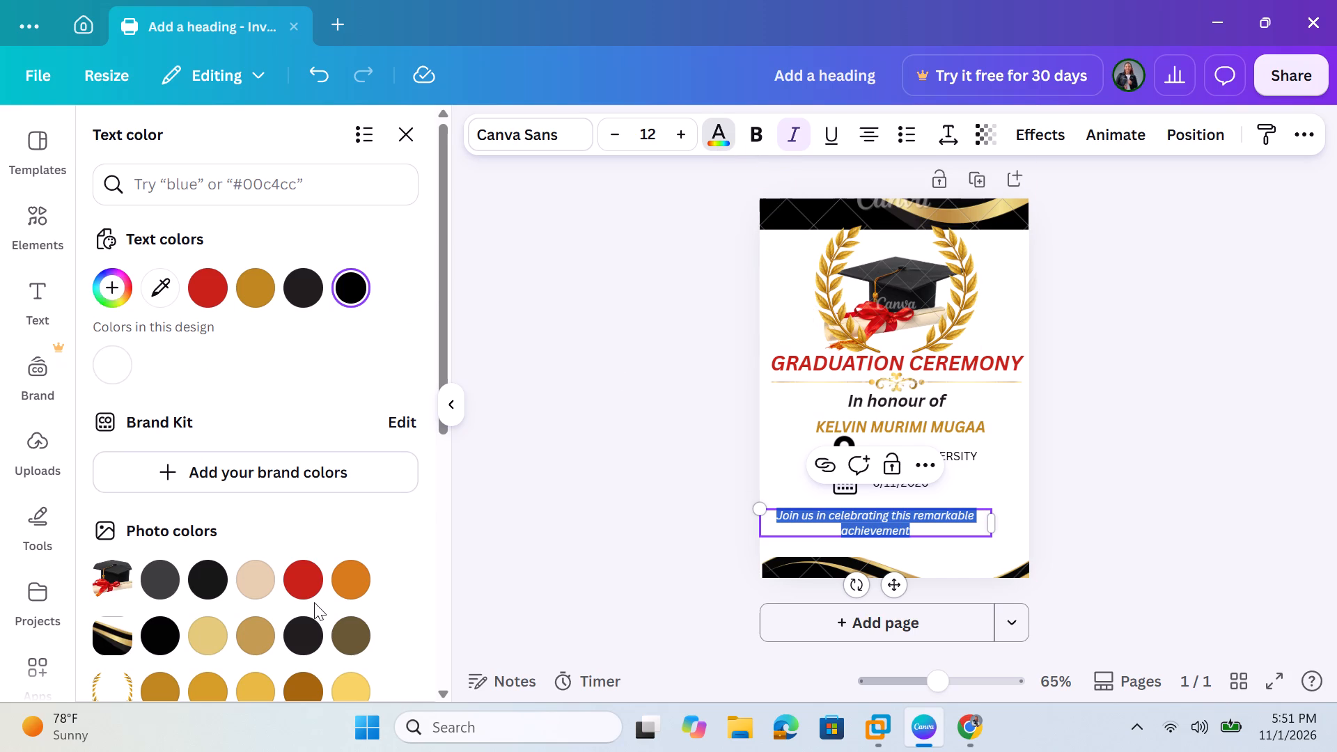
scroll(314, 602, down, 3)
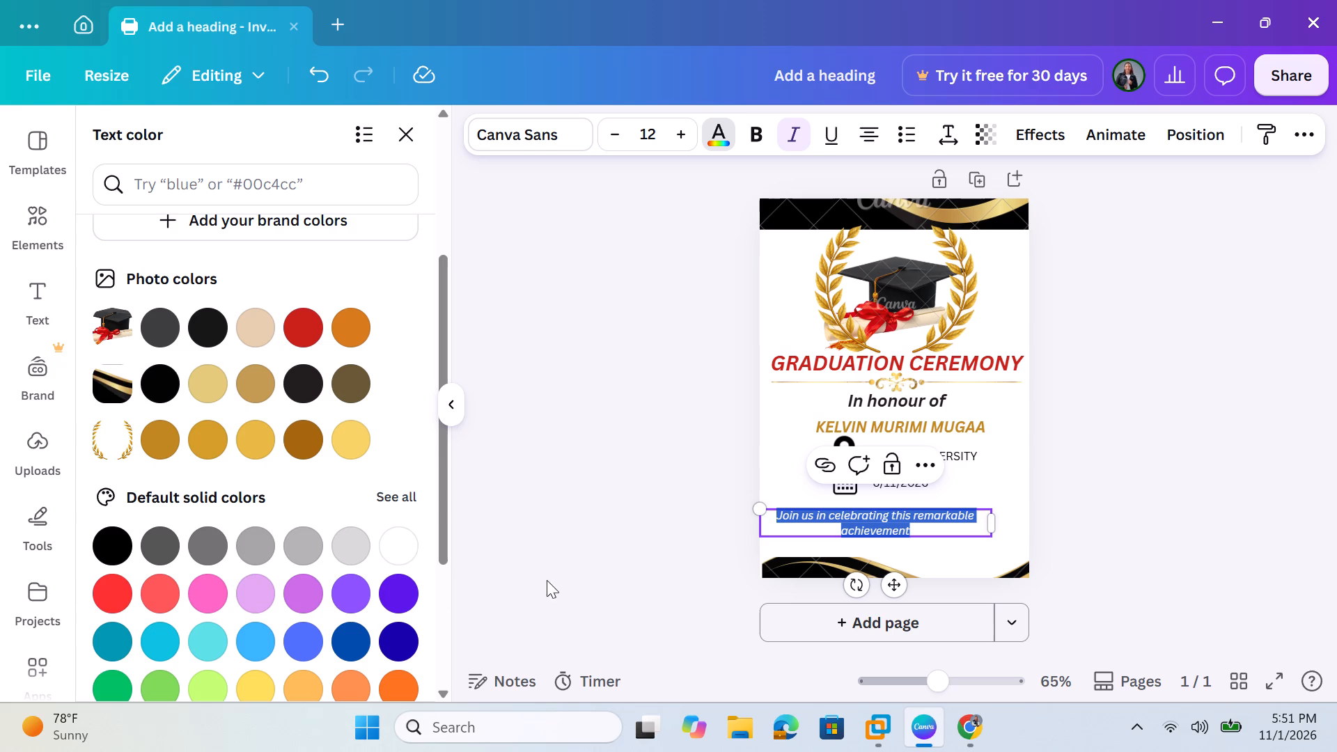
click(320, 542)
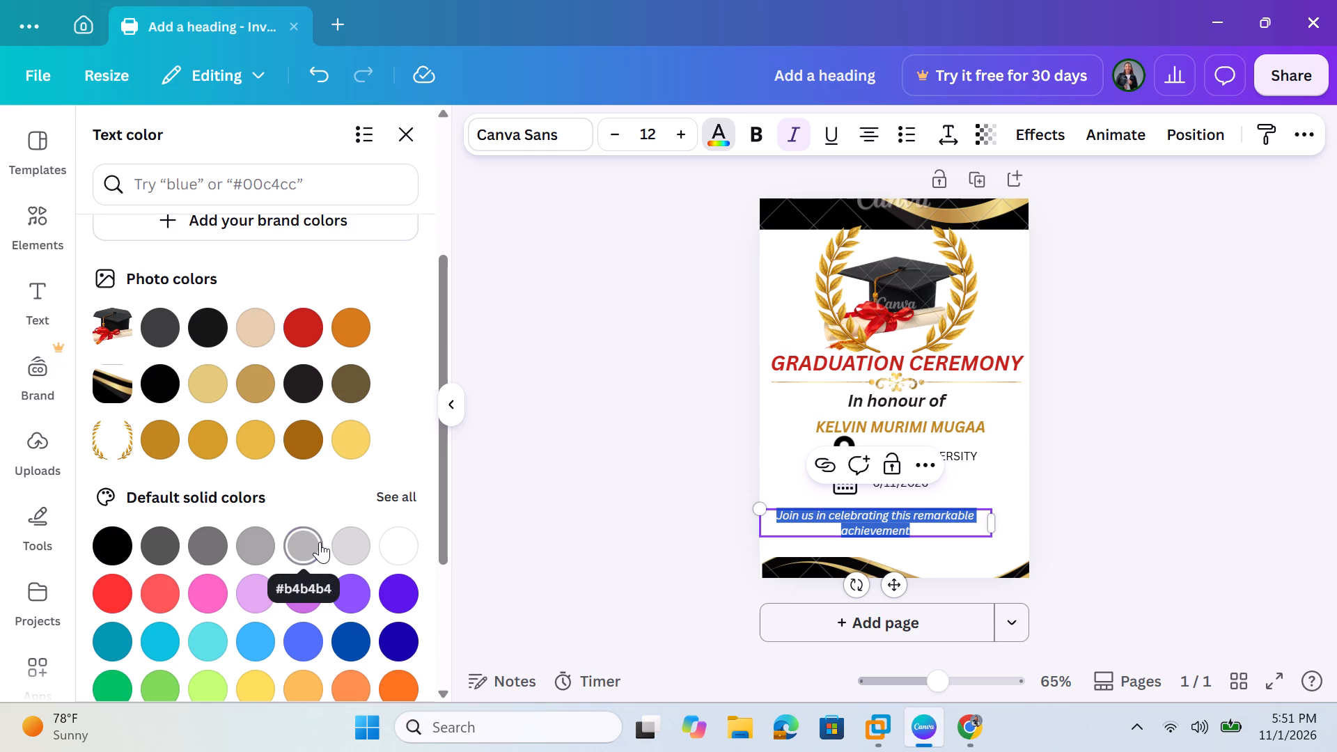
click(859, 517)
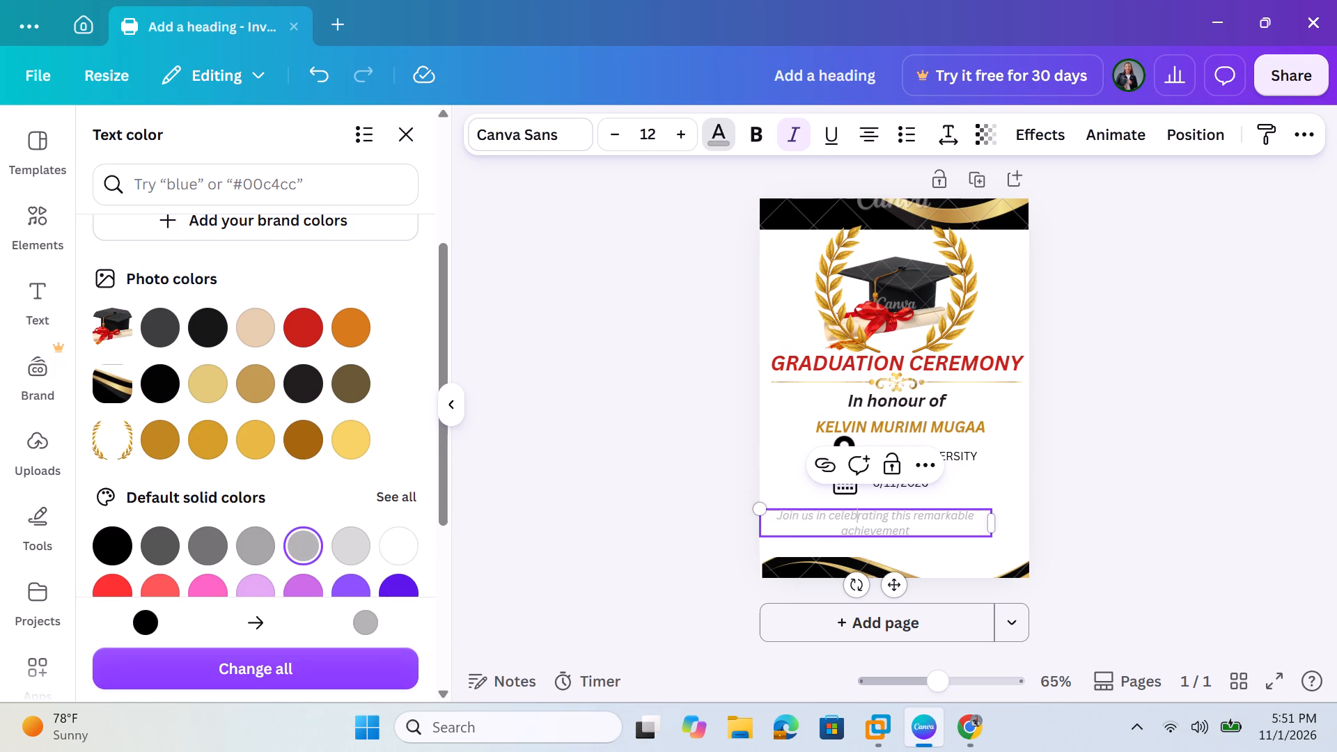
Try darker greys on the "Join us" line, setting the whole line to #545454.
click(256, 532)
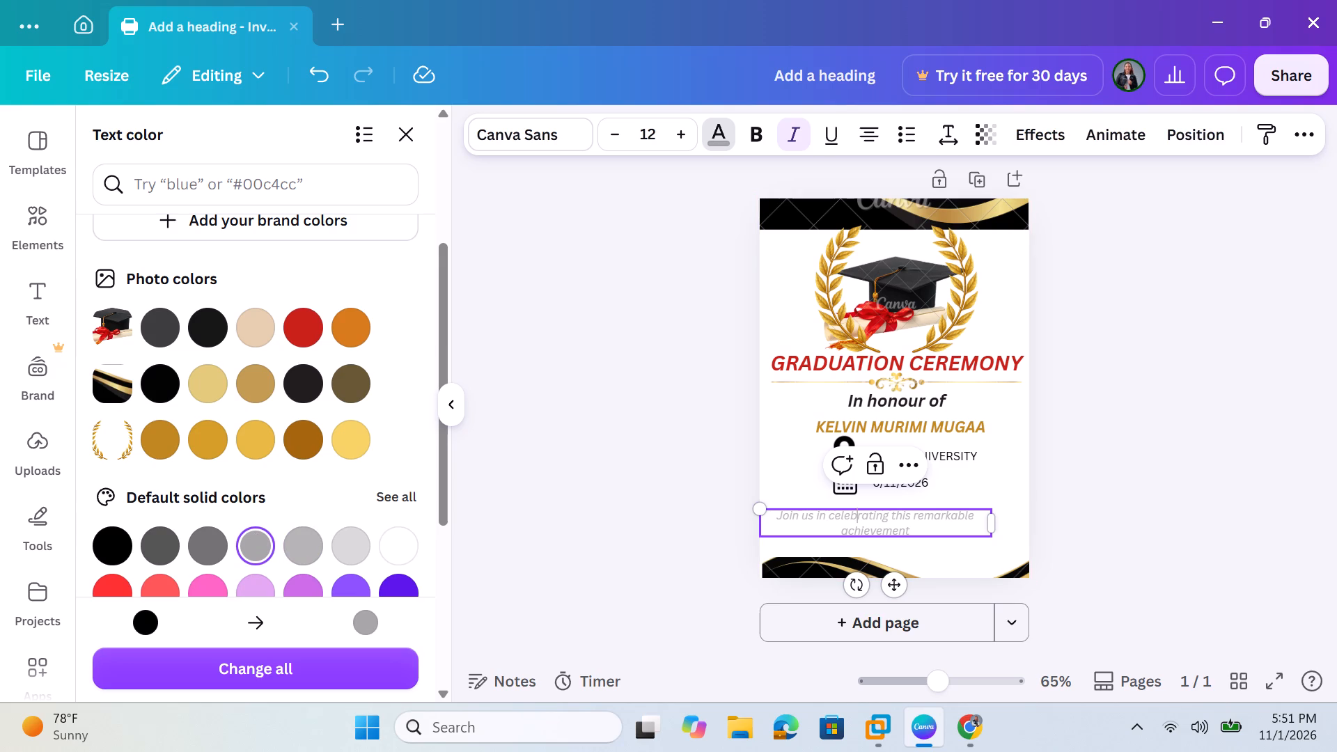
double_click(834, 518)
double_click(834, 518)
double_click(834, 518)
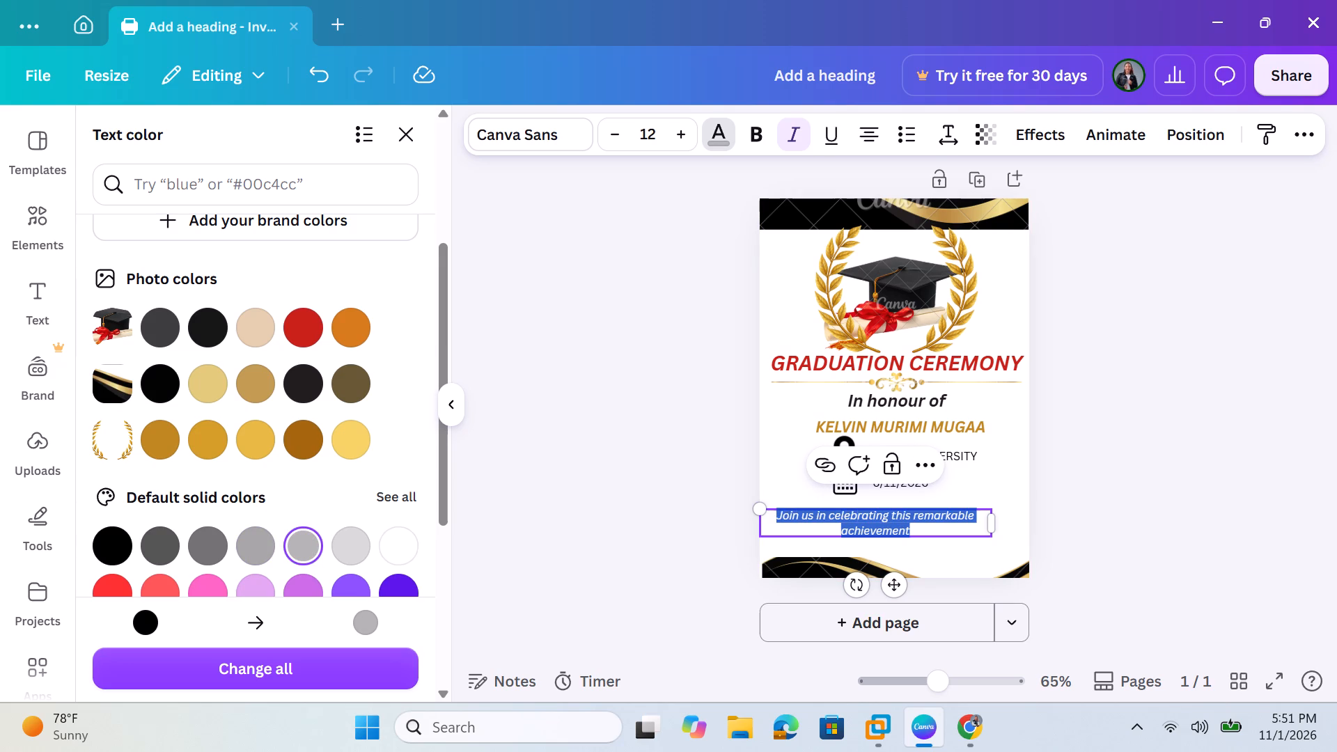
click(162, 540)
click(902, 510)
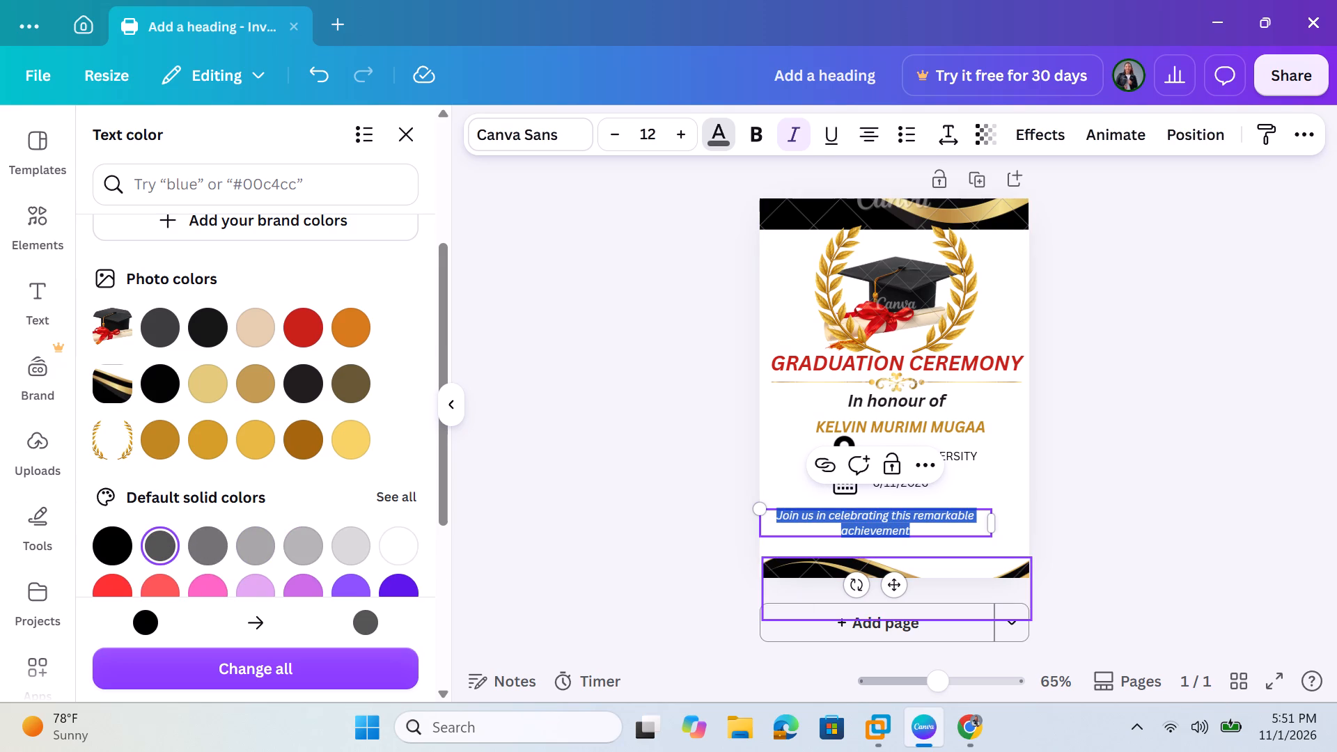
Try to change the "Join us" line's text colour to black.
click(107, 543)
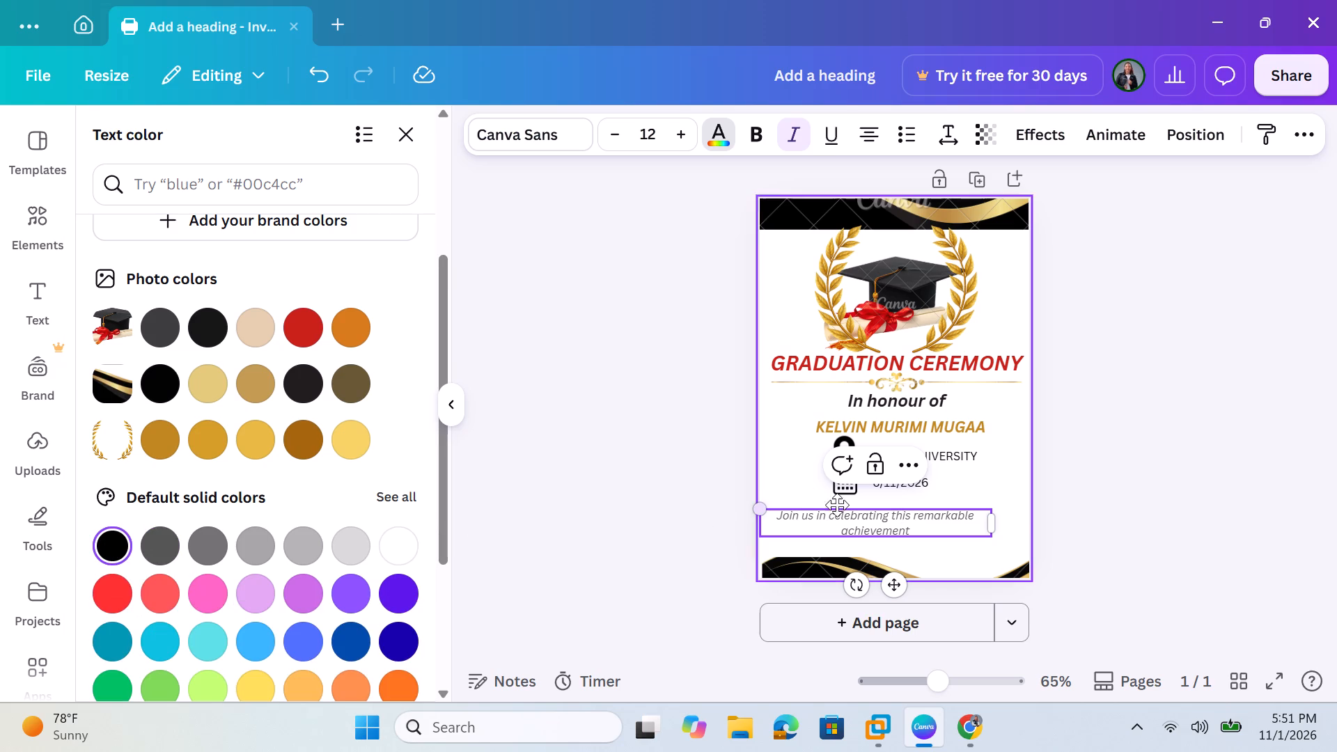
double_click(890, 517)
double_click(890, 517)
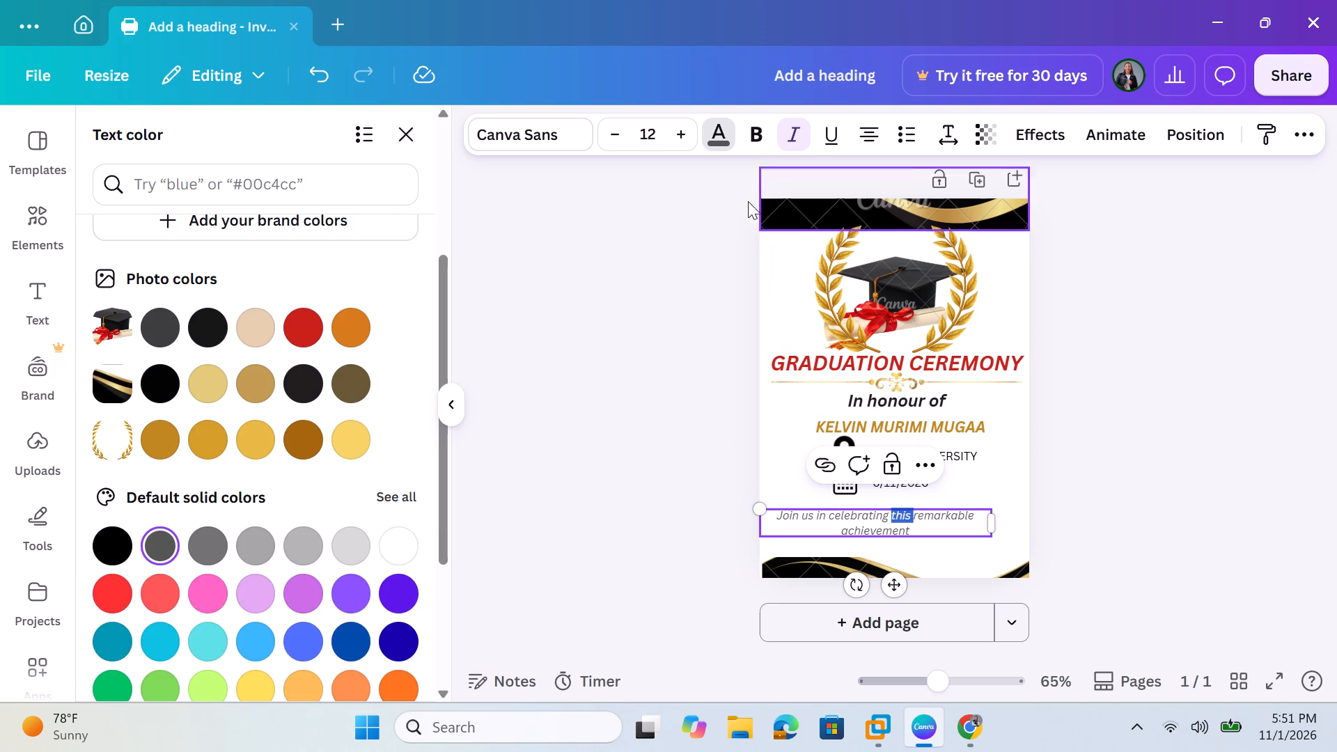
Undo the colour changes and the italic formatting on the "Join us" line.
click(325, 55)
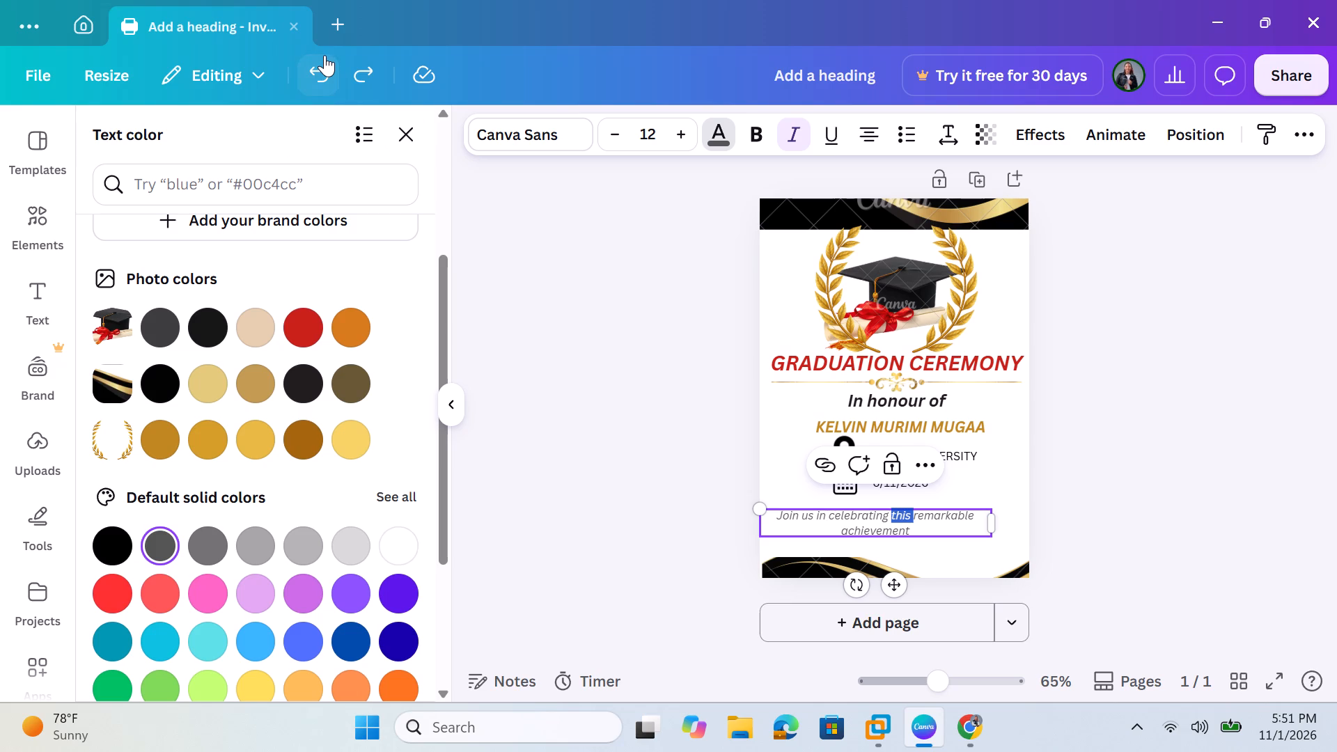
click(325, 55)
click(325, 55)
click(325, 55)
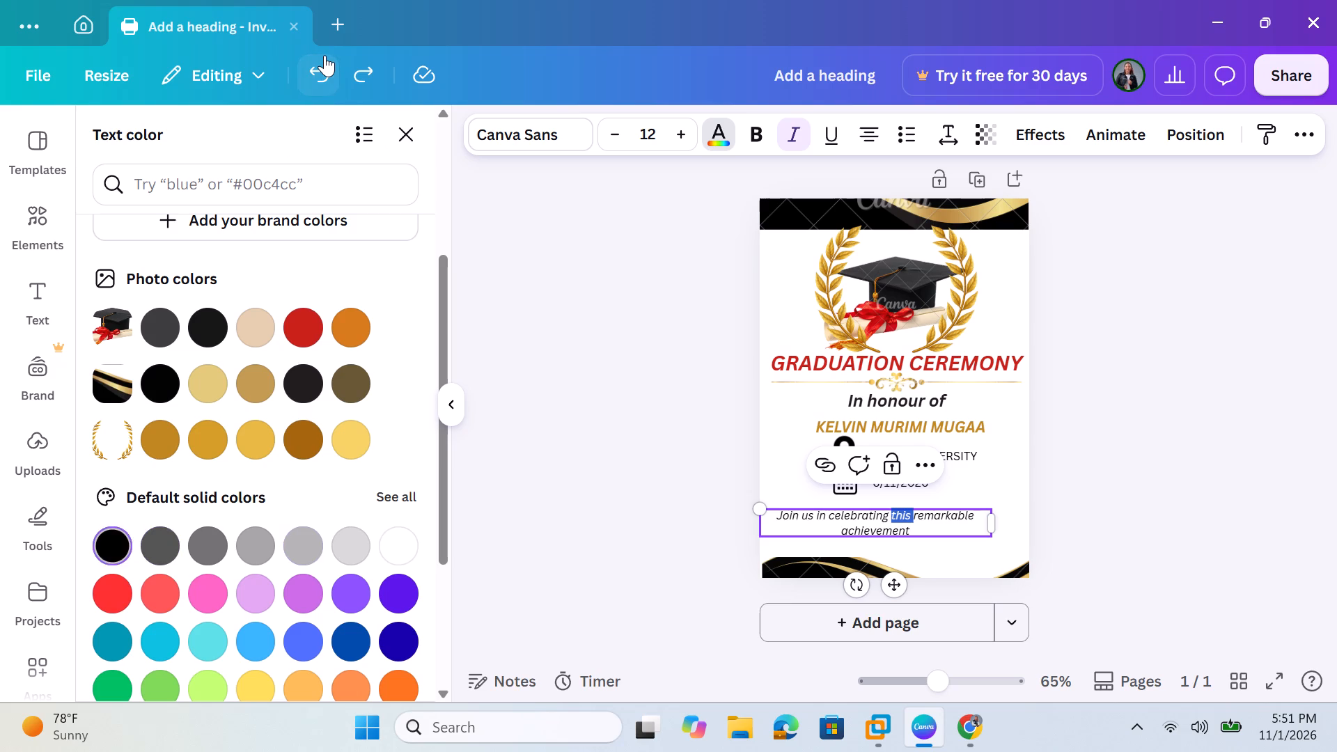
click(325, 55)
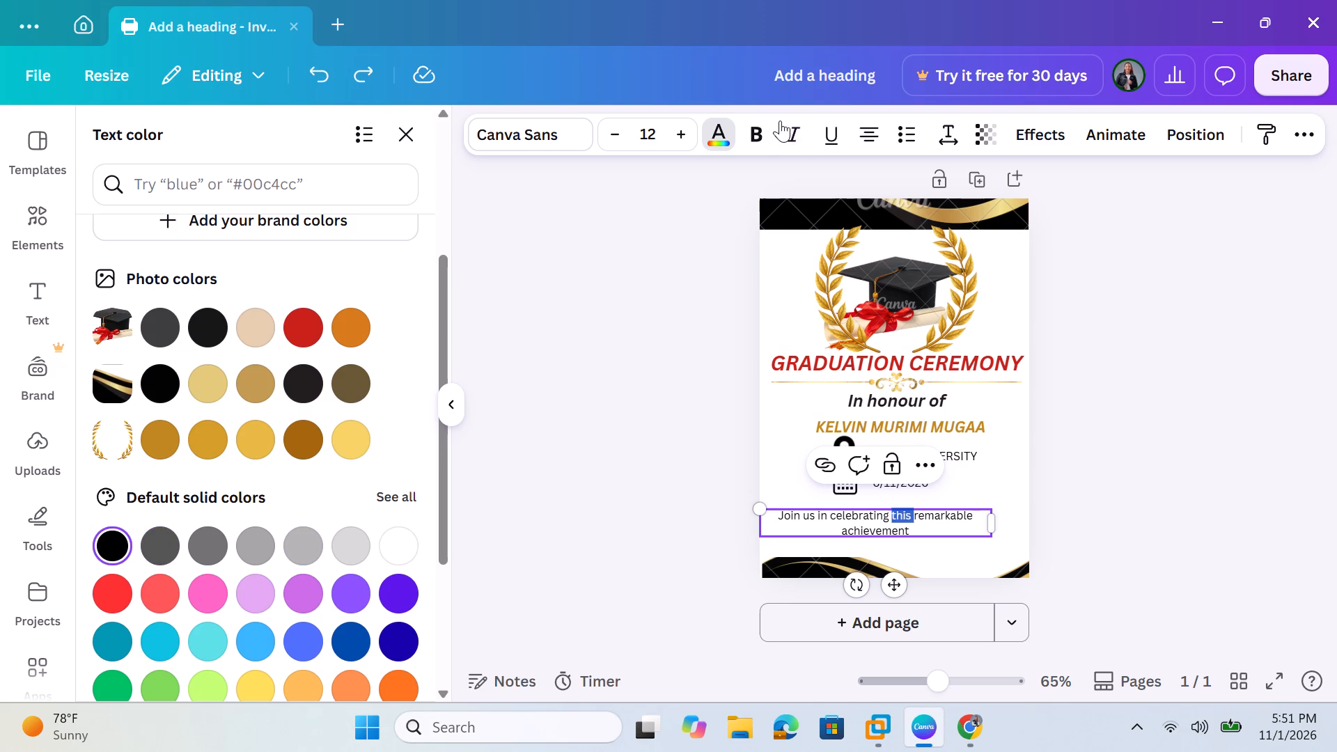
Apply italics to the entire "Join us in celebrating this remarkable achievement" line.
click(792, 126)
click(861, 518)
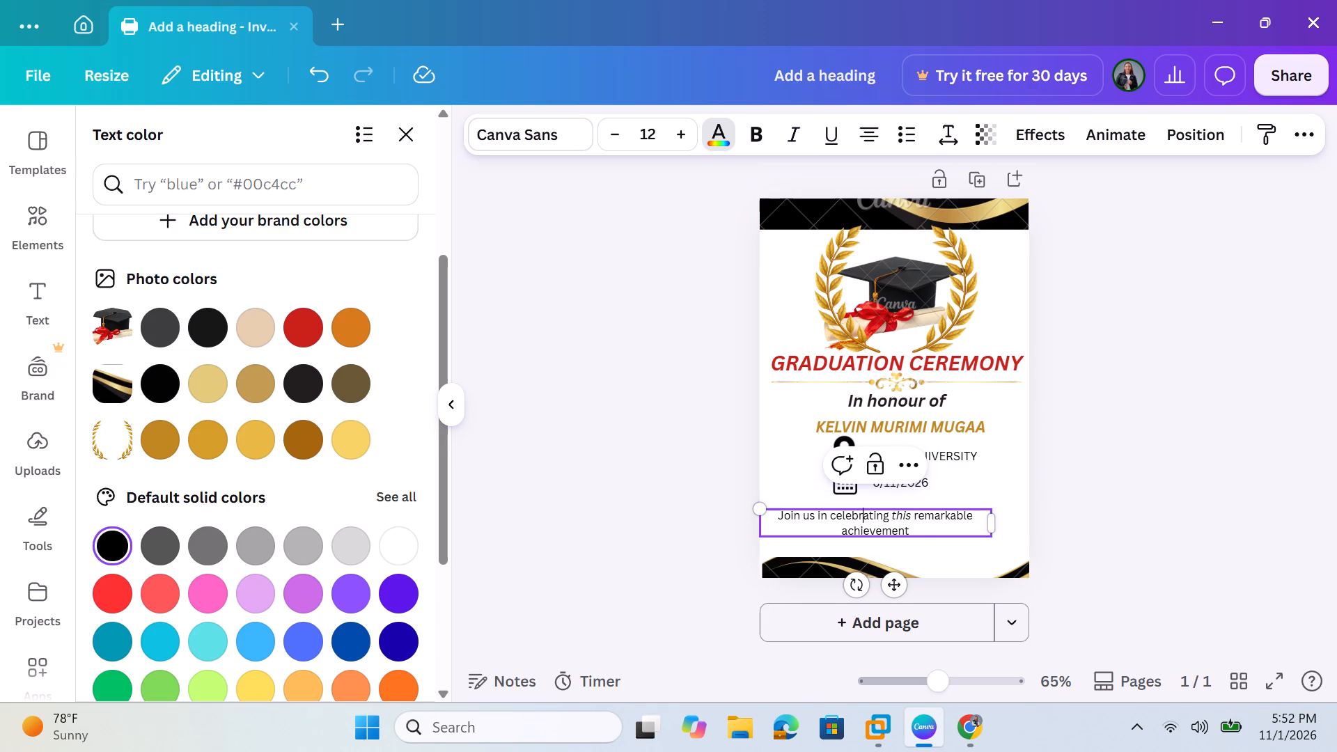
double_click(909, 519)
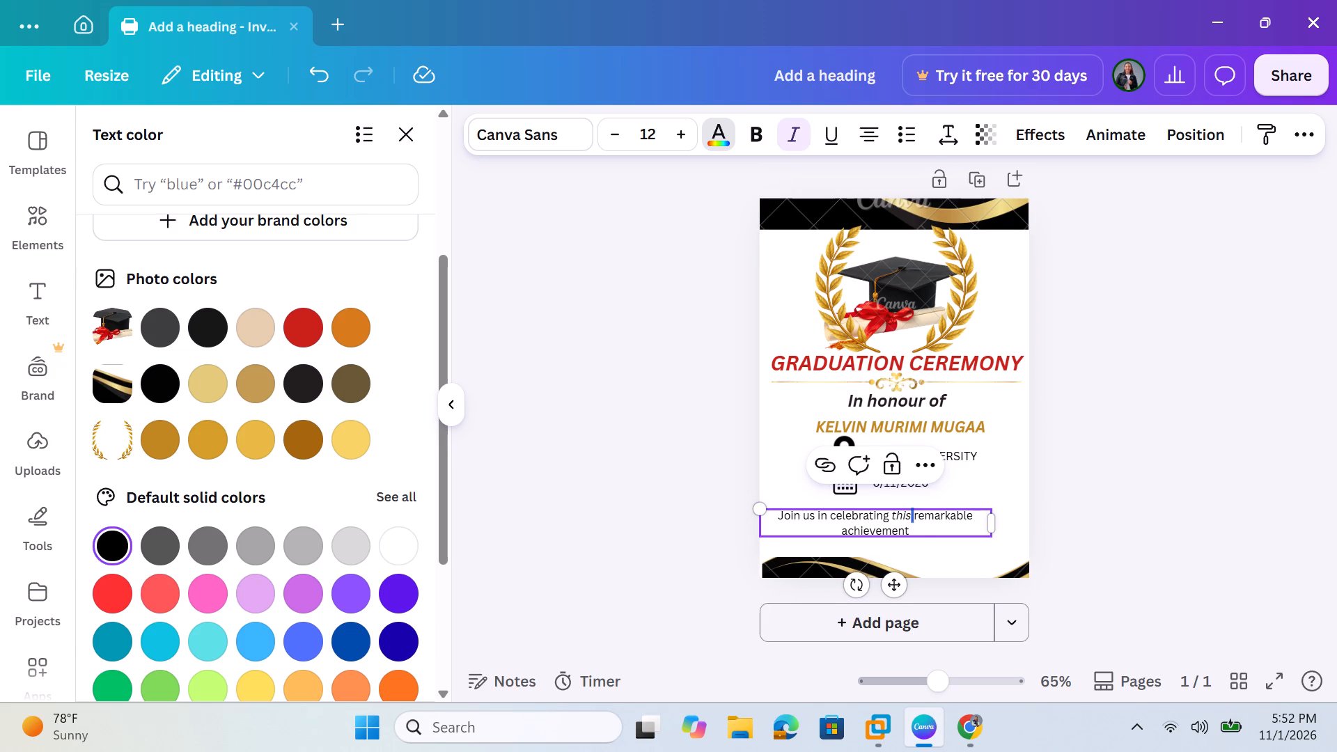
triple_click(886, 530)
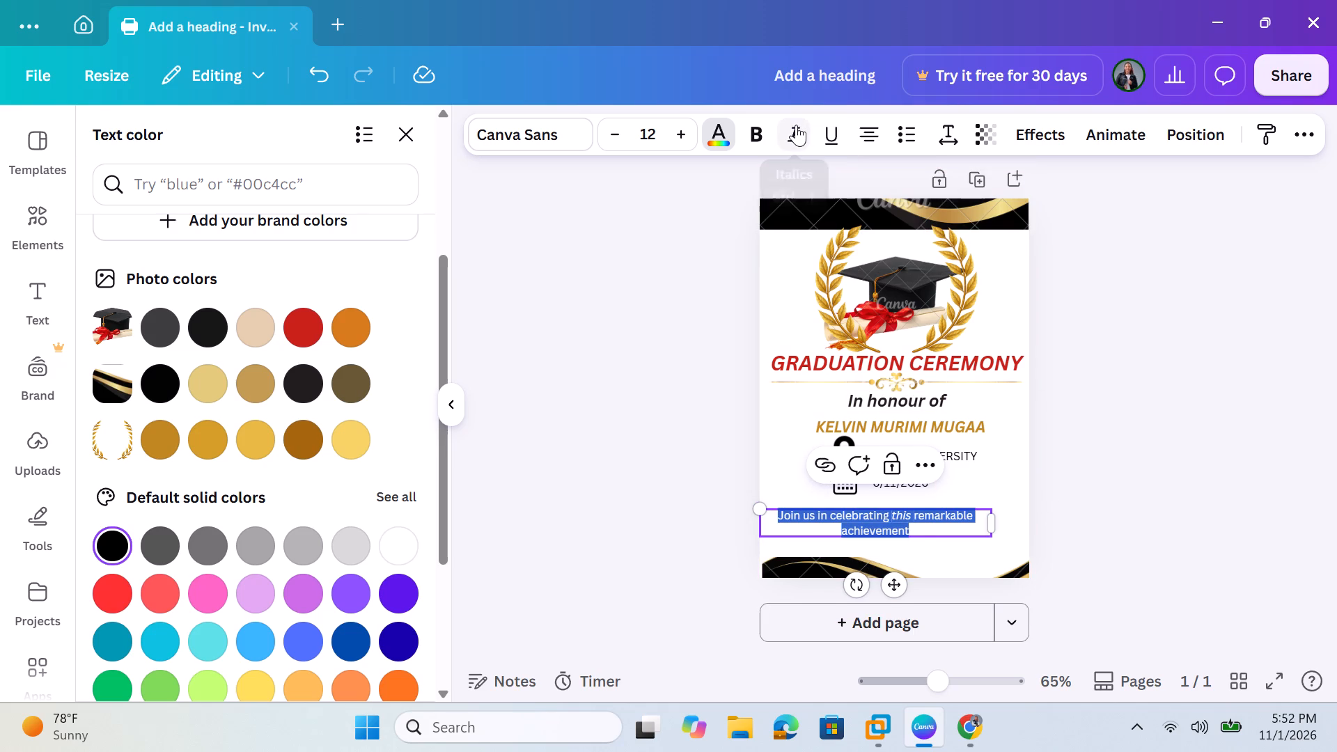
click(795, 125)
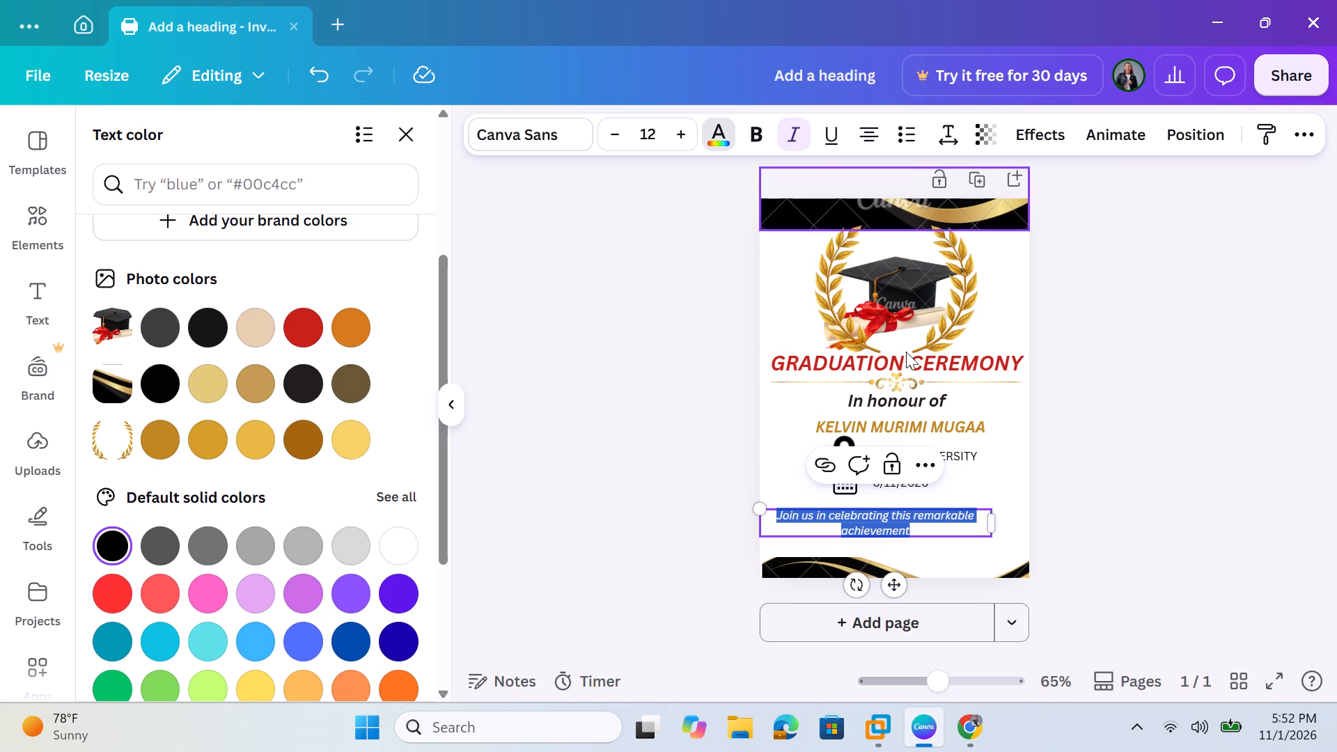
click(950, 531)
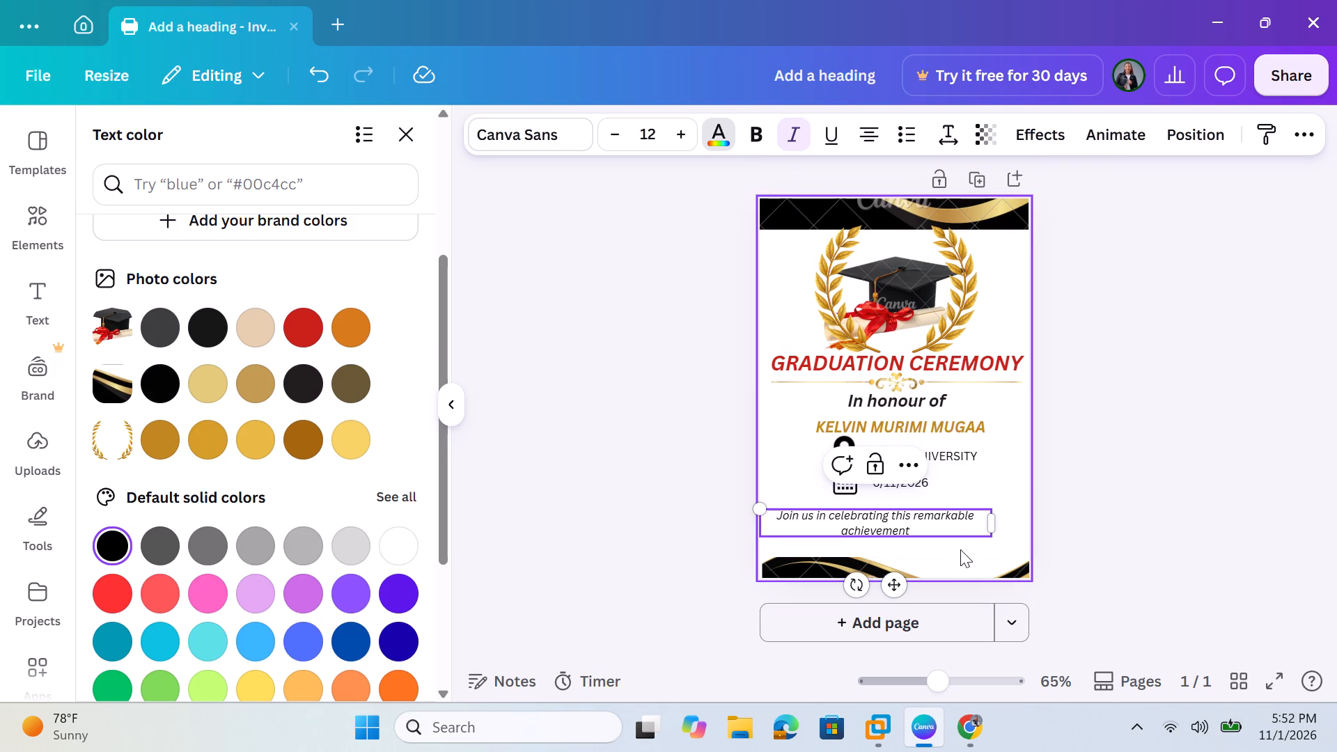
Move the honouree's name slightly up, closer beneath "In honour of".
drag(948, 437, 944, 428)
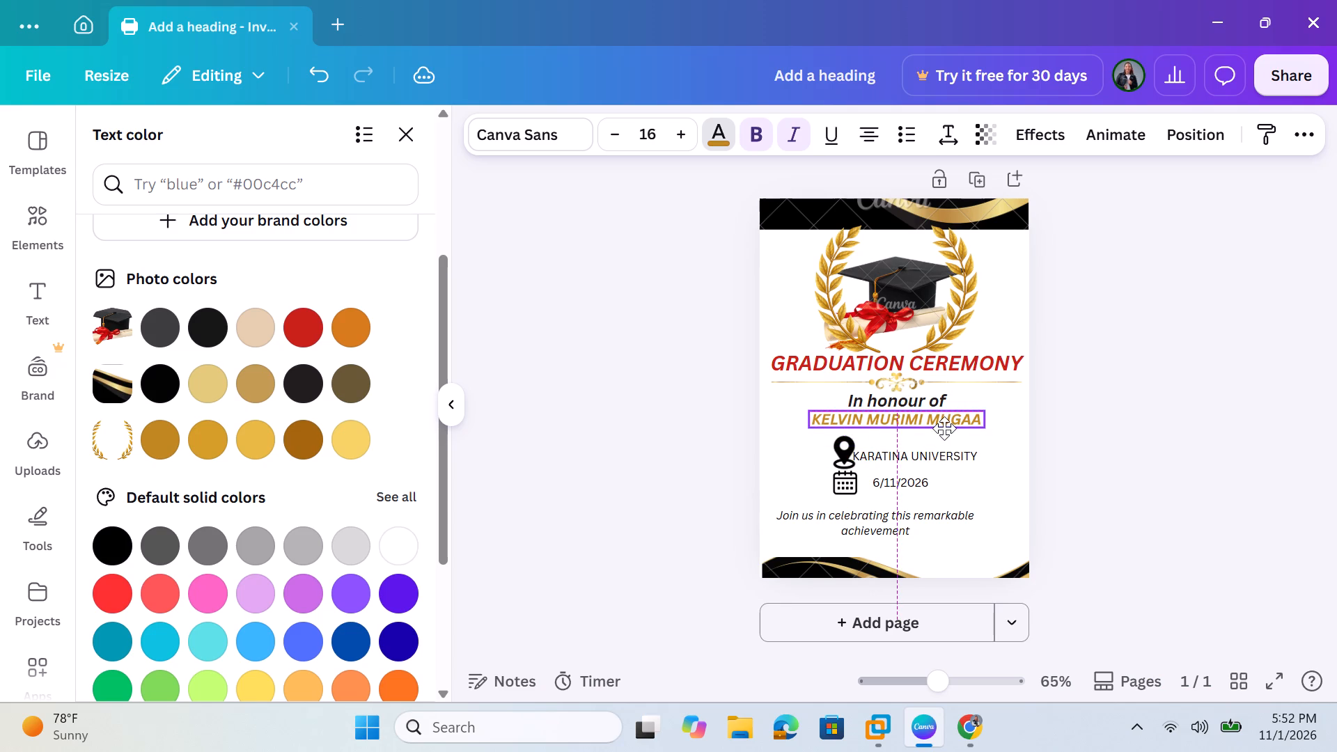
Move the honouree's name slightly down and towards the page's left side, beneath "In honour of".
drag(944, 428, 944, 429)
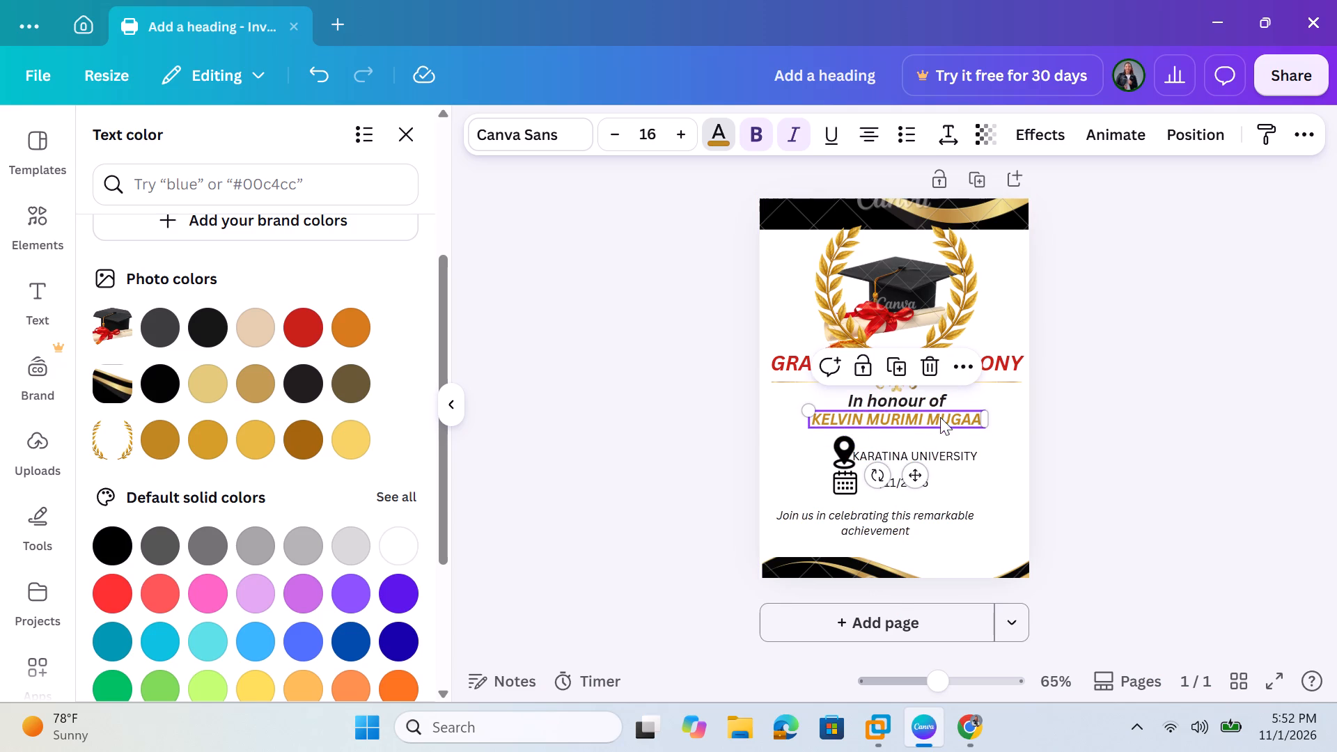
double_click(936, 411)
click(928, 411)
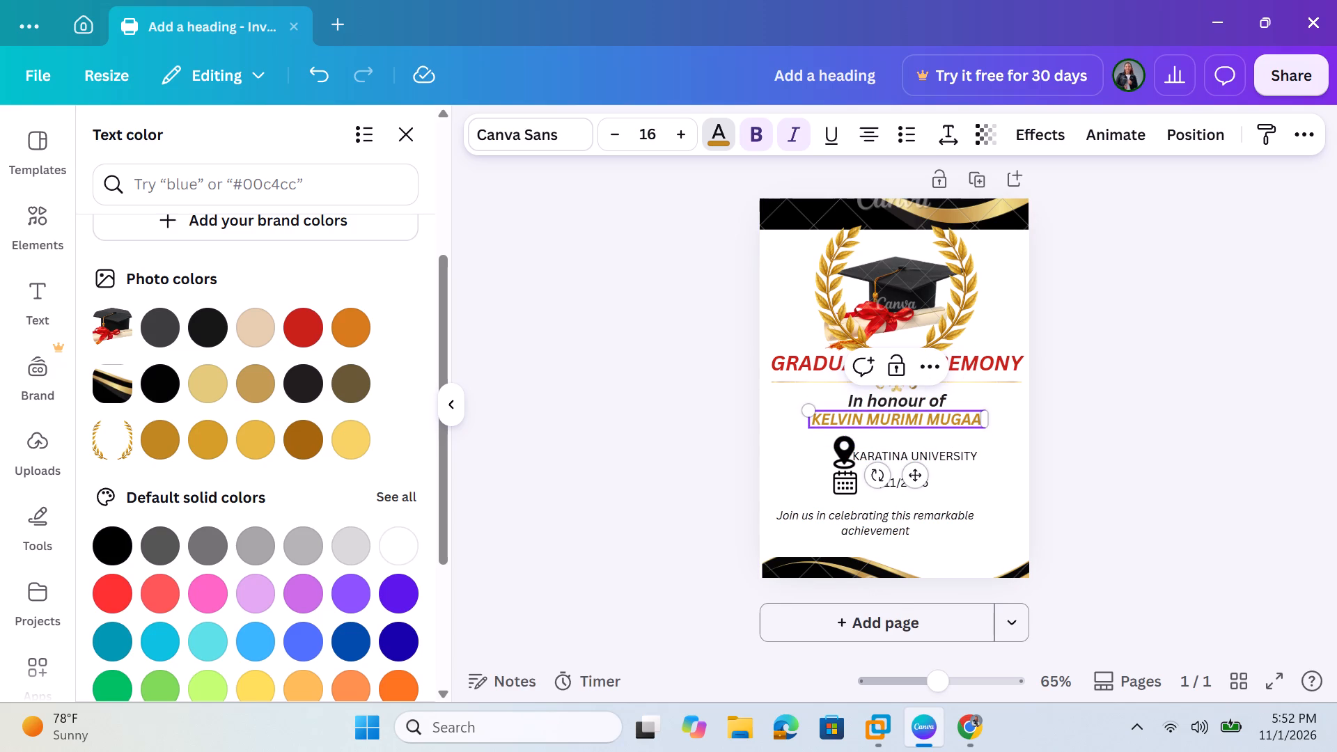
click(909, 406)
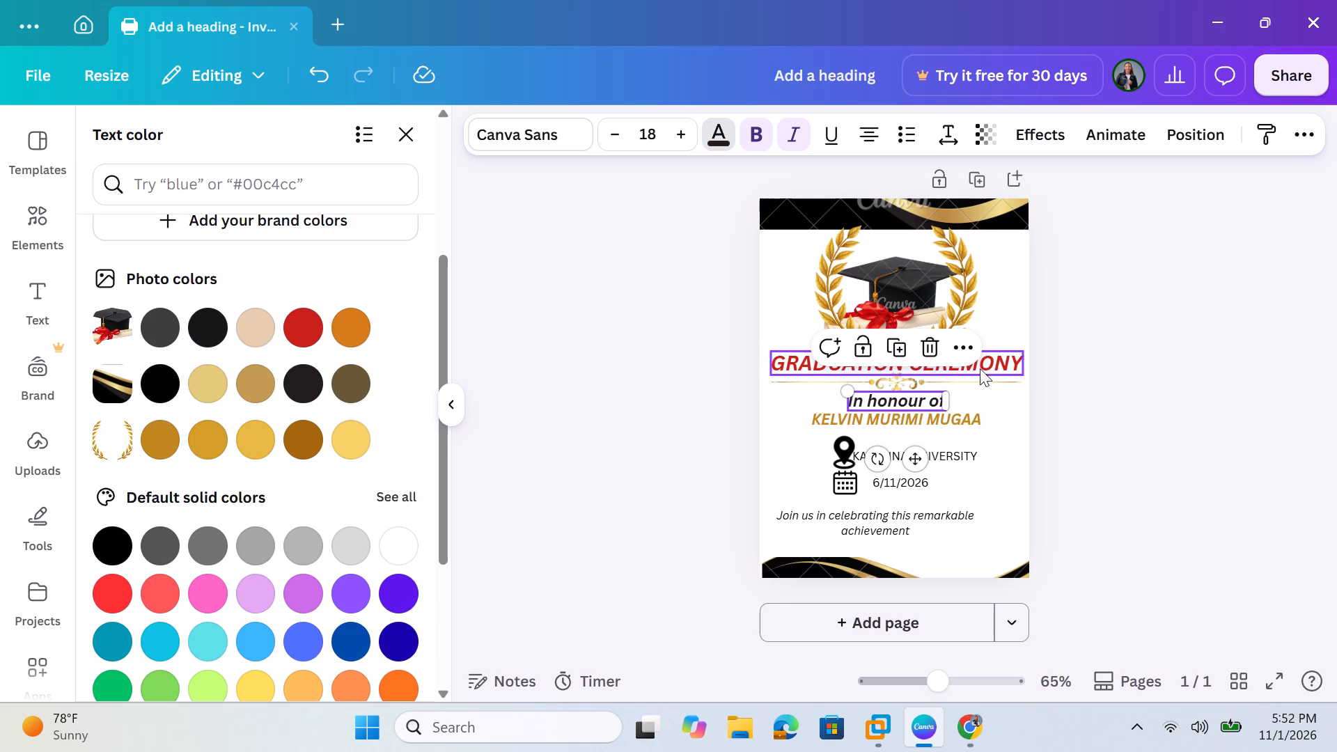
click(941, 405)
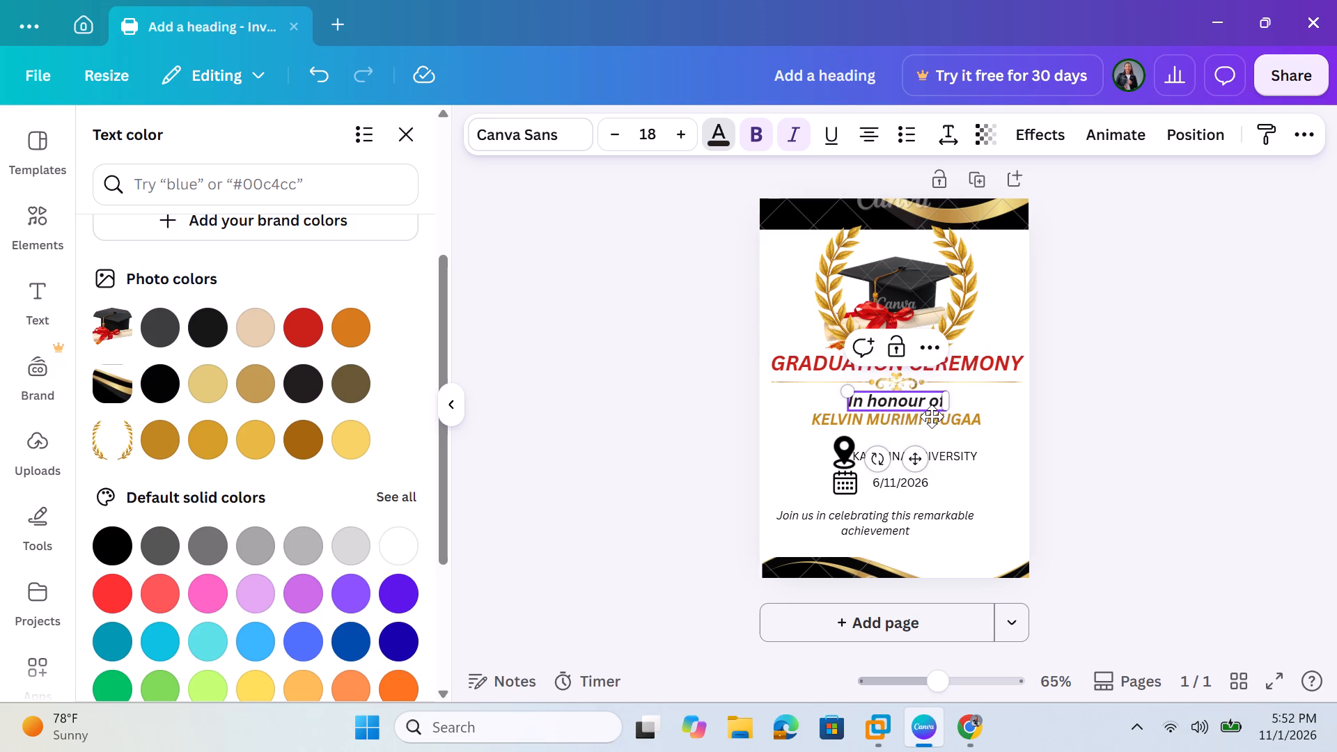
click(932, 416)
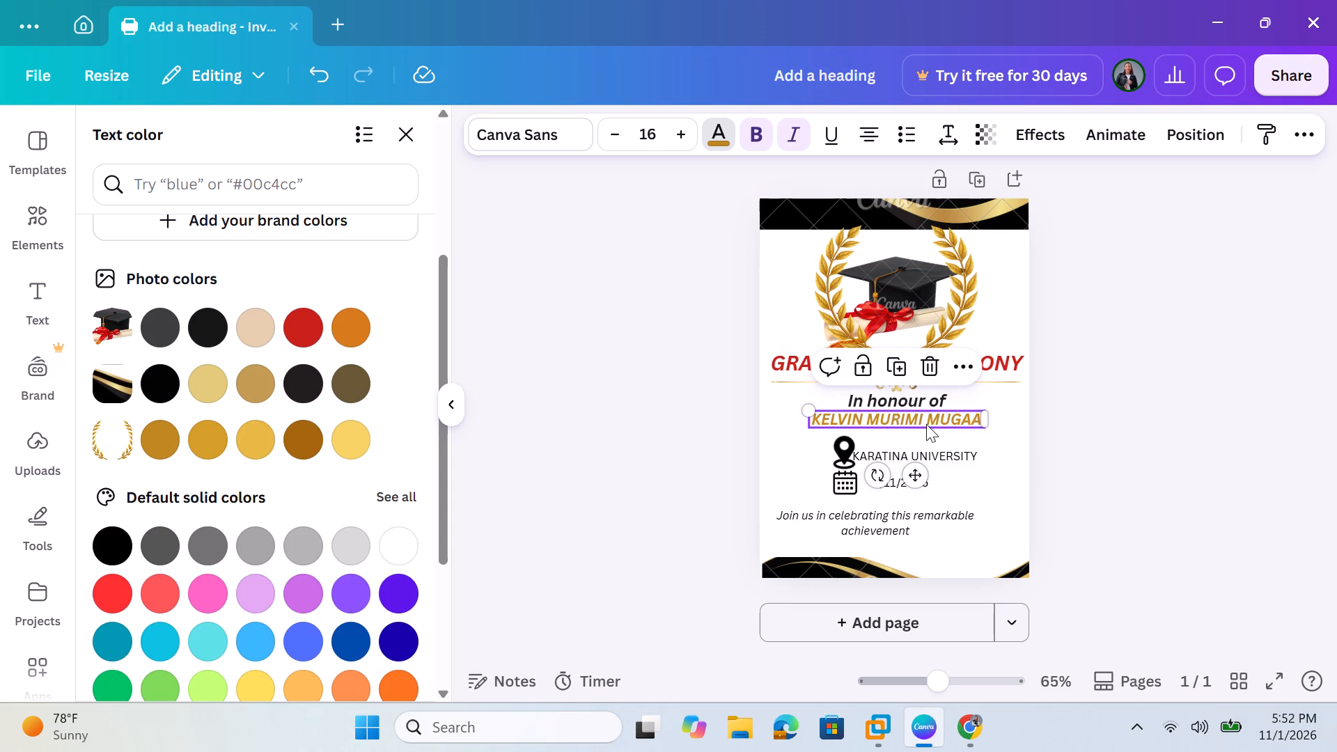
click(933, 410)
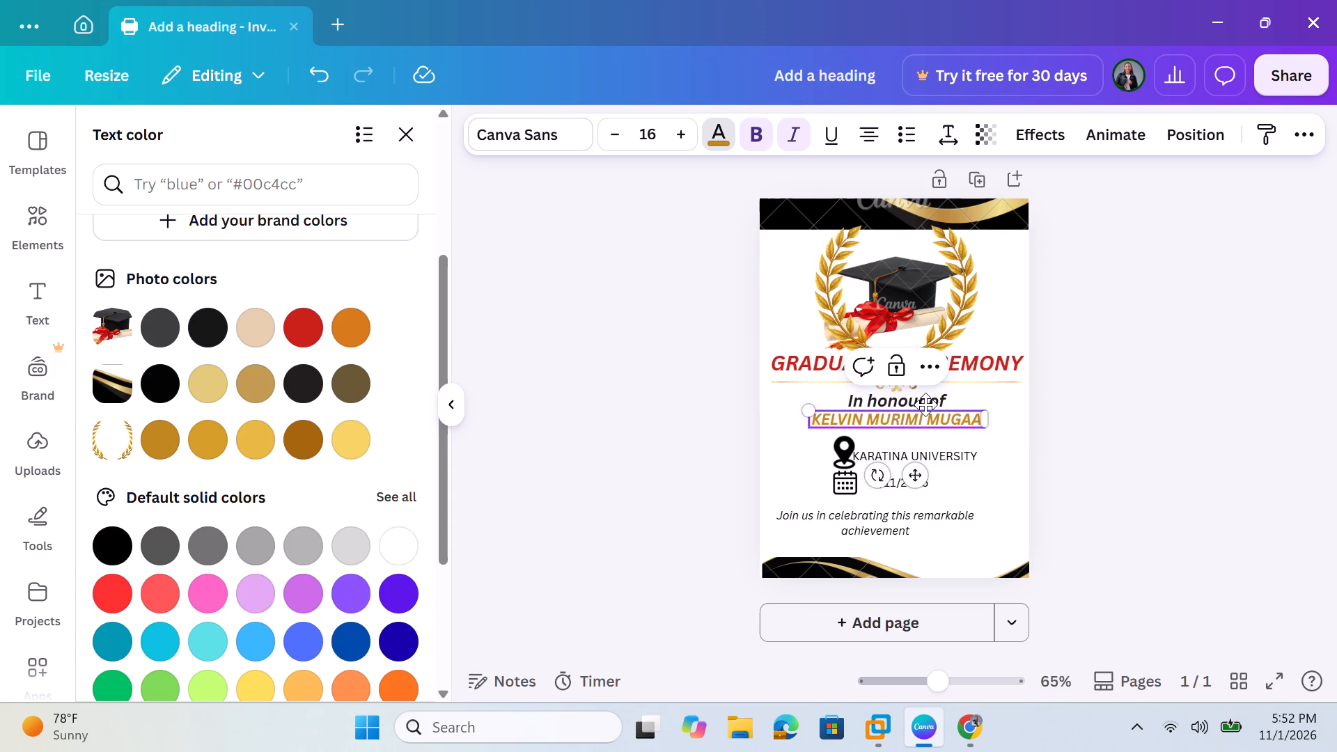
drag(925, 407, 908, 412)
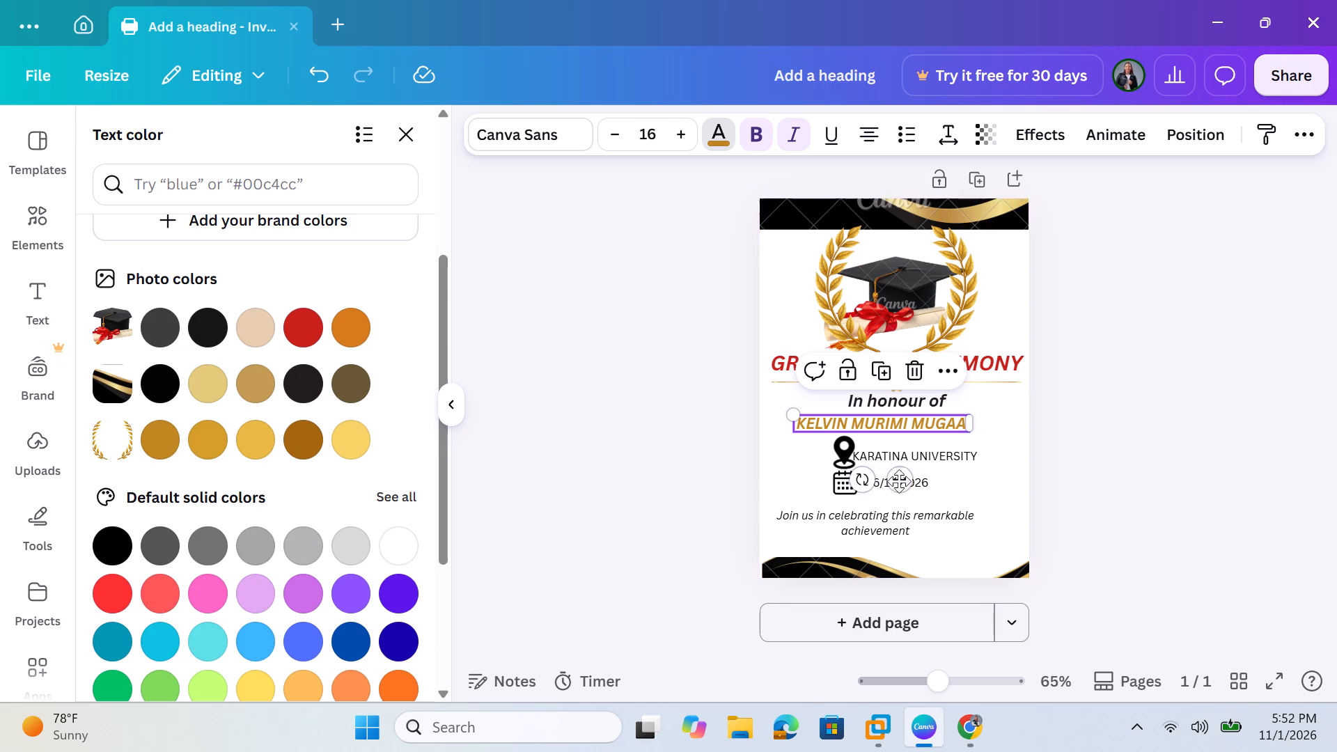
Shift the location pin, venue text, calendar icon and date towards the page's left side, keeping each text beside its icon.
drag(850, 451, 837, 451)
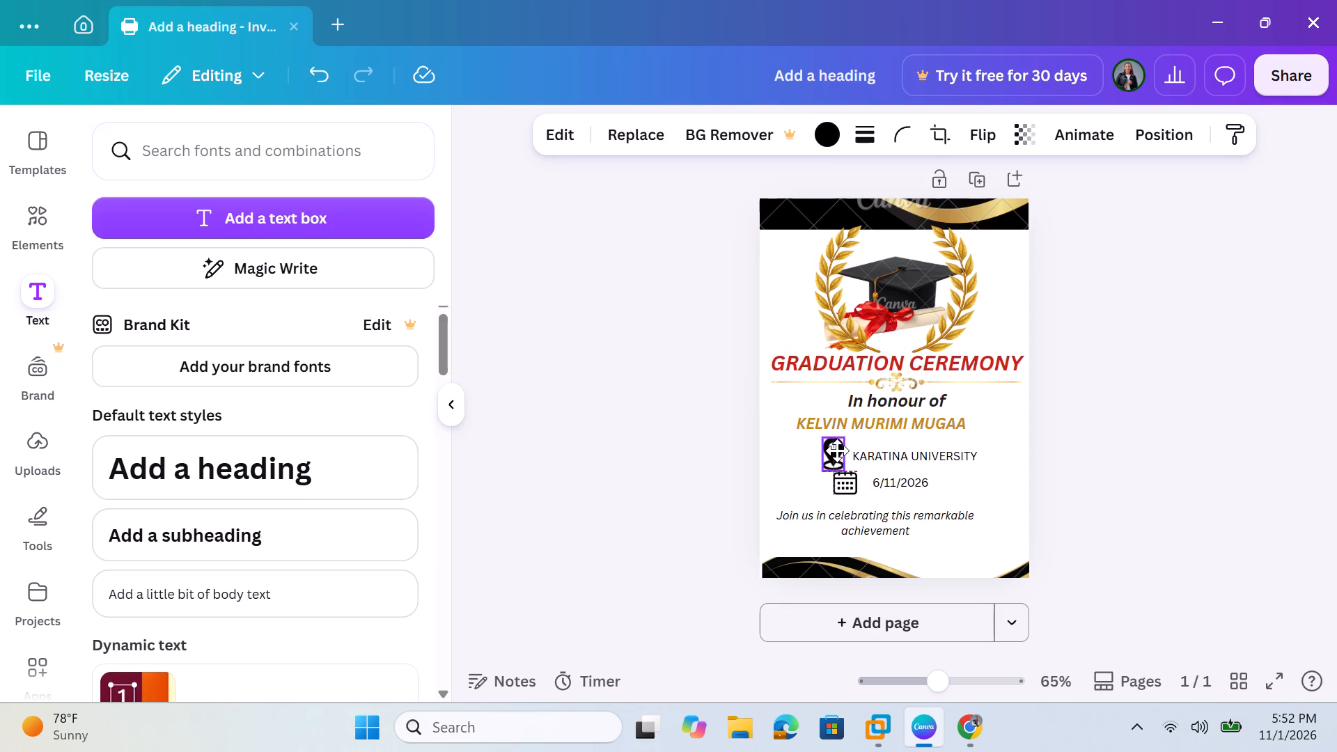
drag(837, 451, 817, 451)
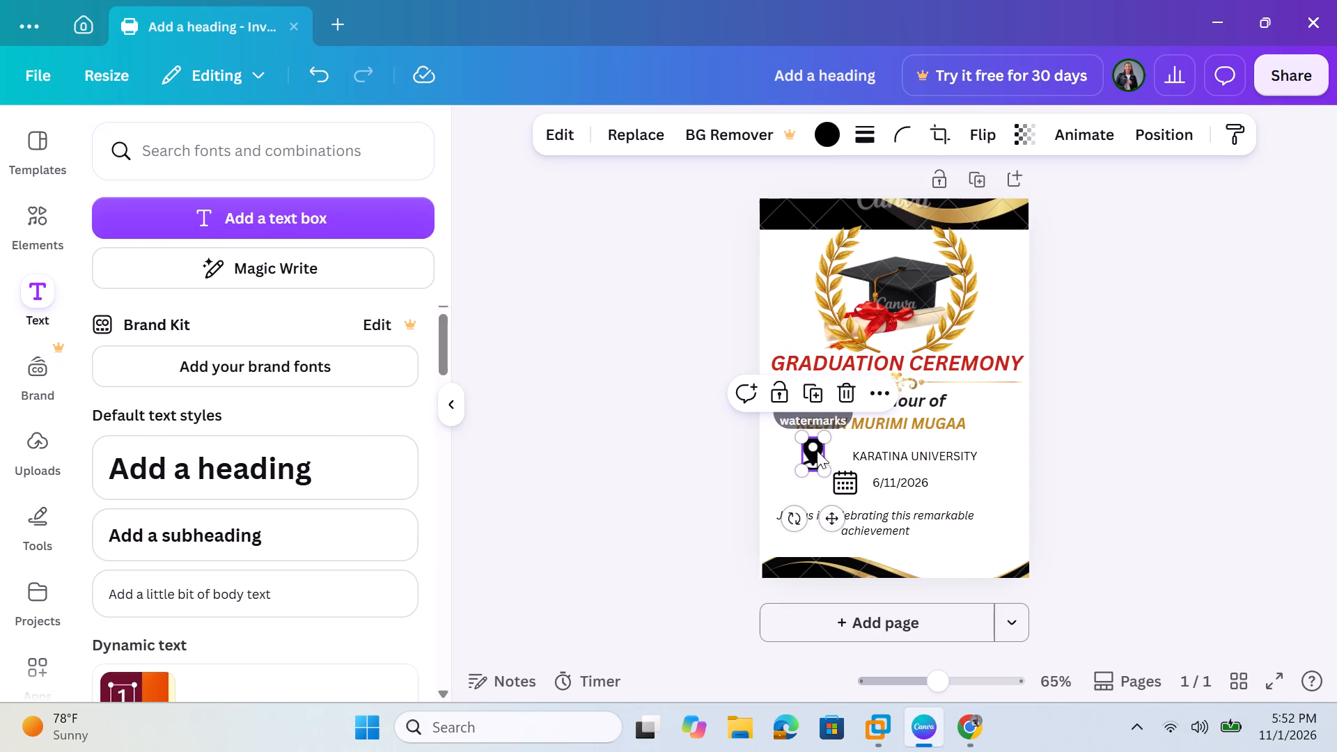
drag(874, 454, 847, 452)
drag(840, 482, 818, 482)
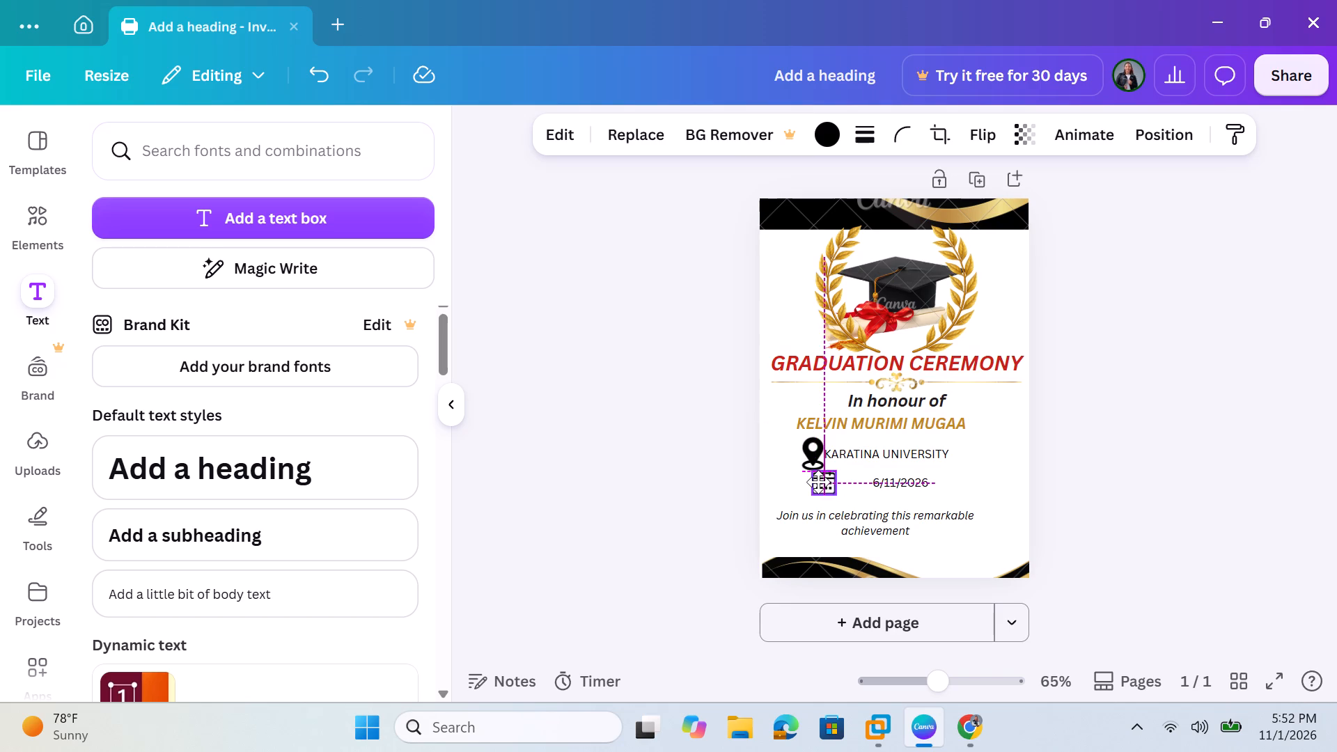
drag(818, 482, 813, 482)
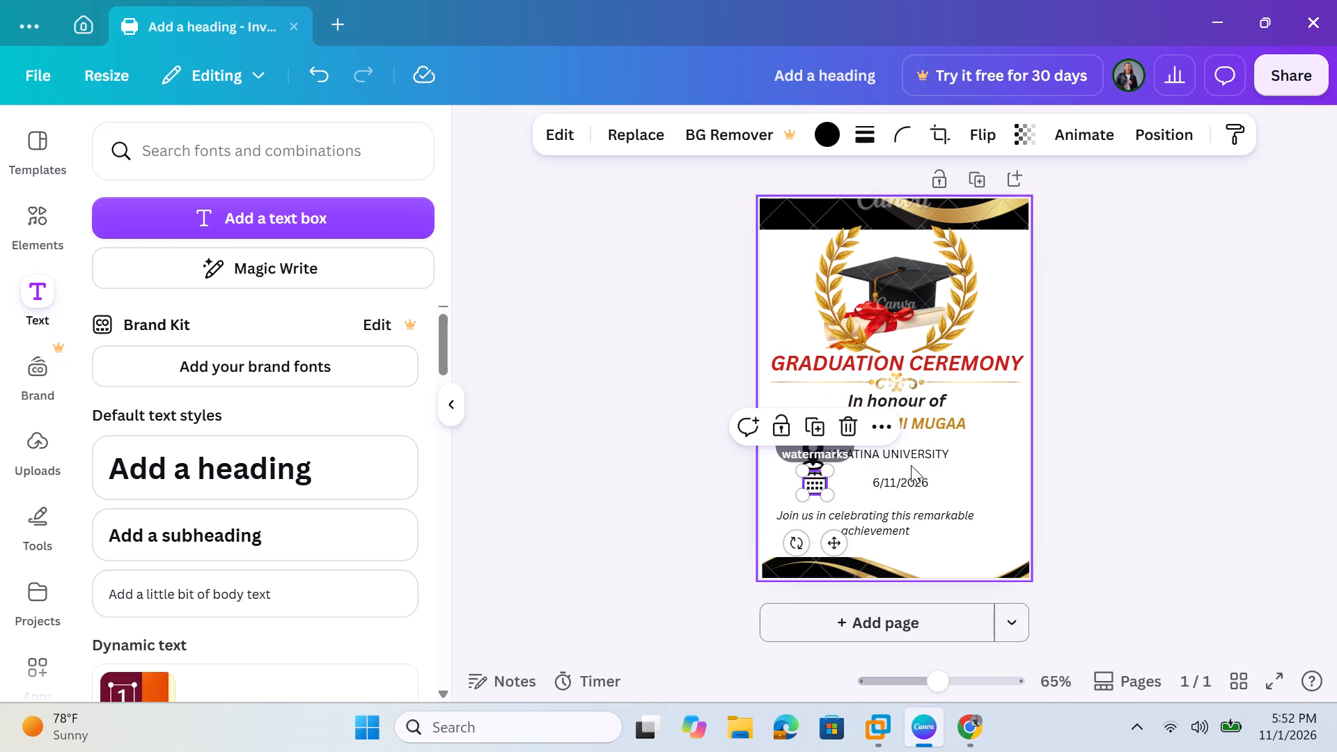
drag(907, 481, 875, 481)
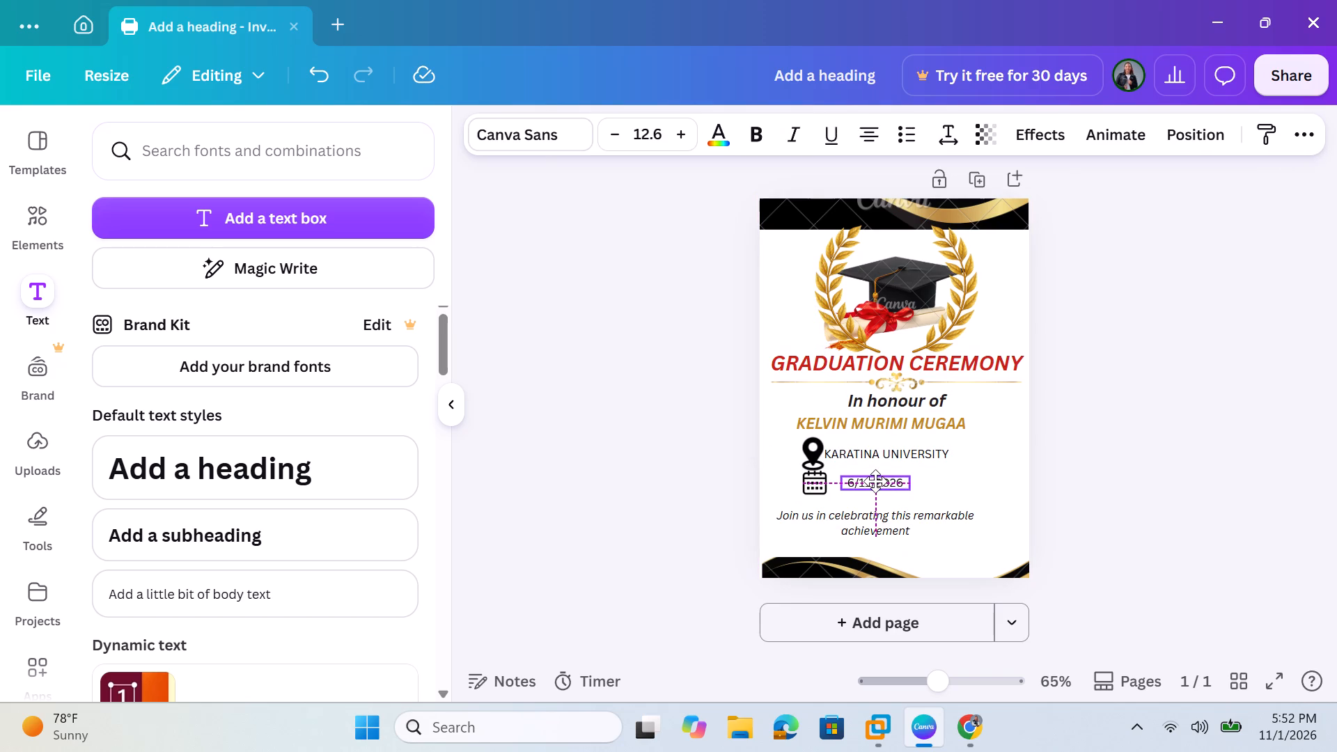
drag(875, 481, 870, 481)
click(945, 473)
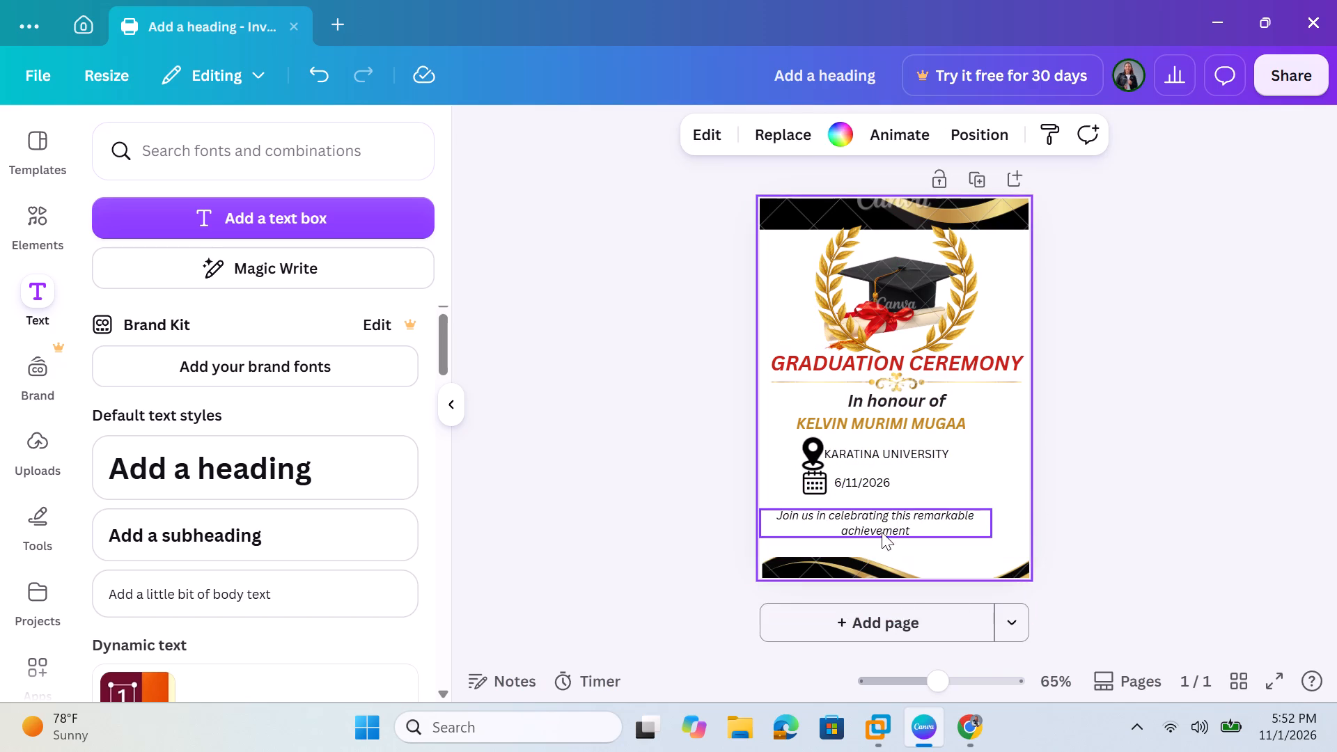
Move both icon-and-text rows further towards the page's left edge, placing the calendar icon and date slightly lower.
drag(818, 453, 799, 453)
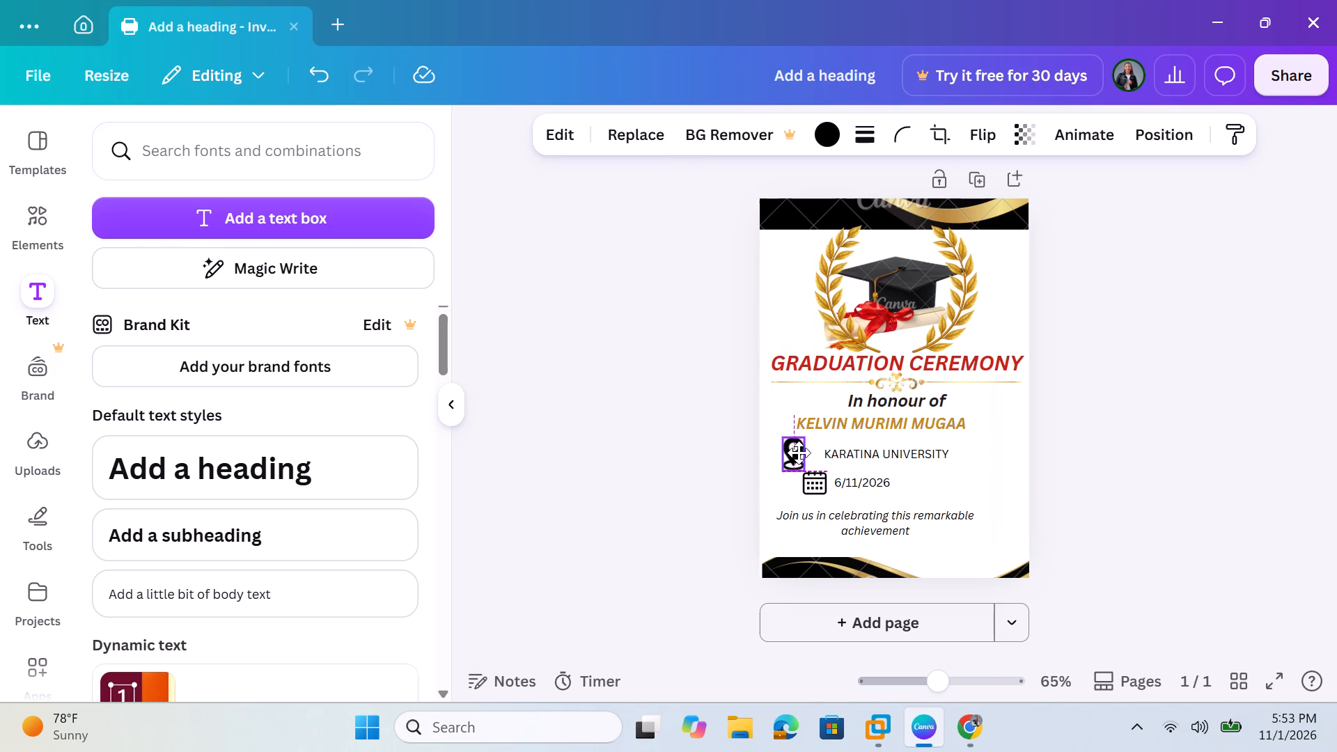
drag(799, 453, 793, 453)
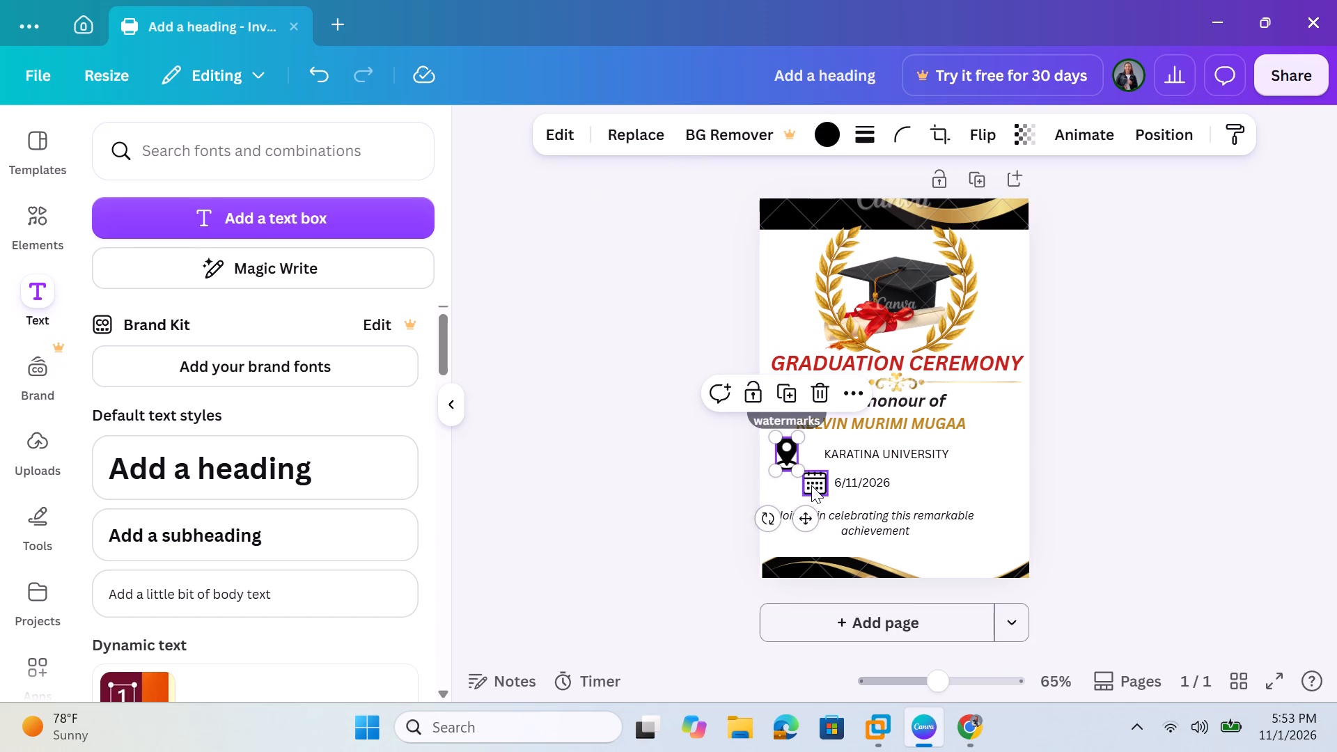
drag(811, 485, 786, 492)
drag(877, 479, 856, 488)
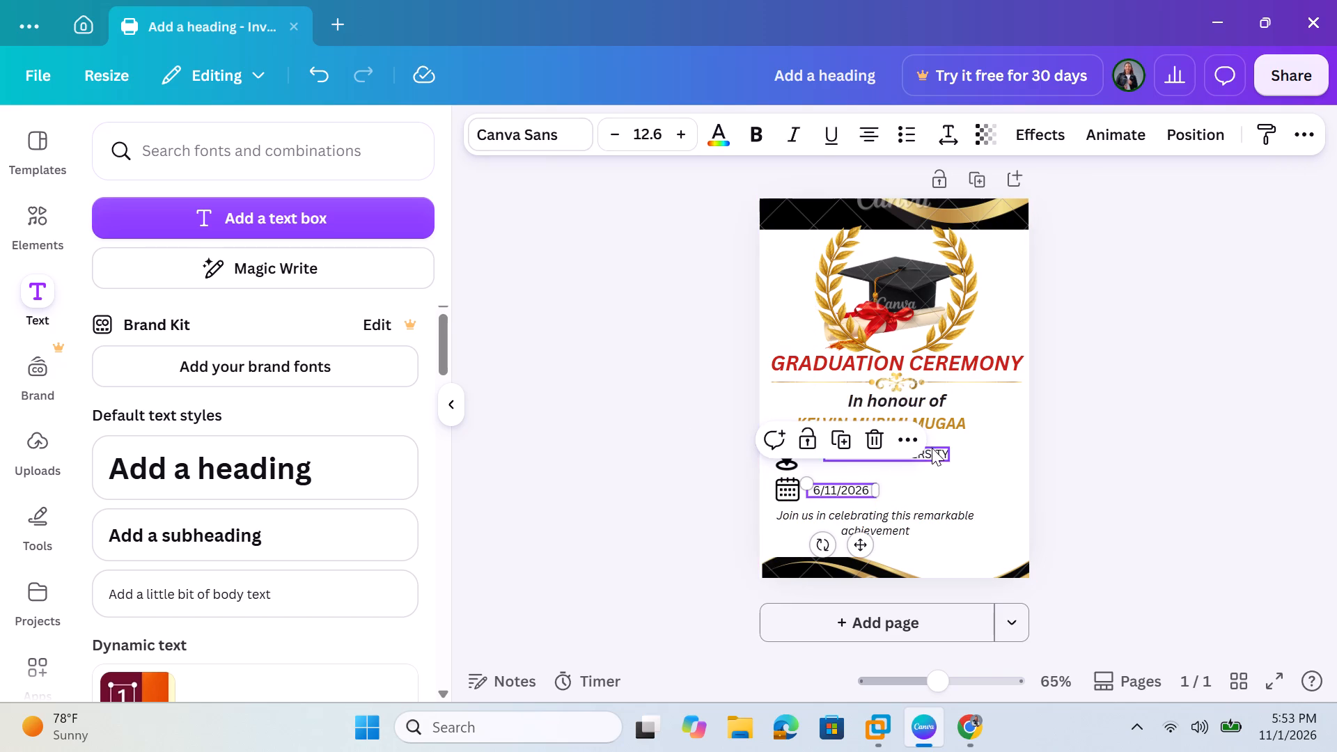
drag(932, 448, 909, 450)
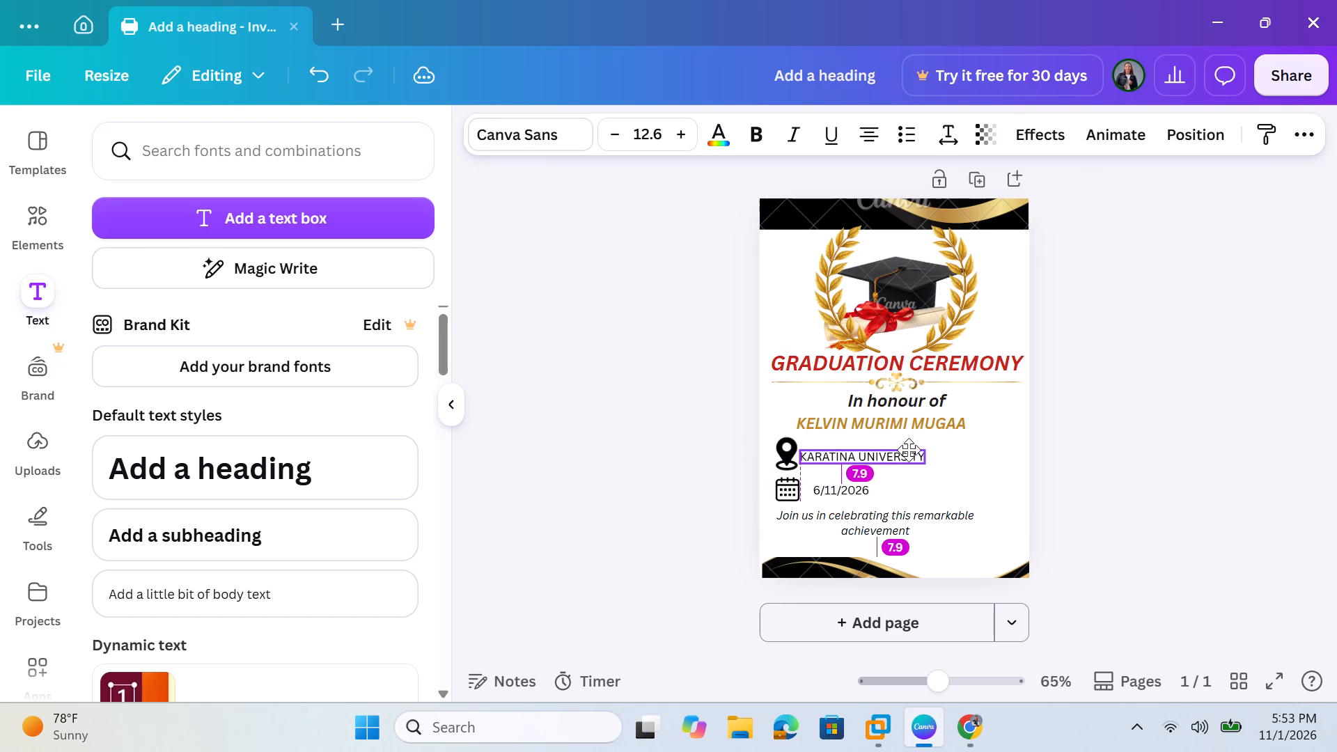
drag(909, 450, 909, 451)
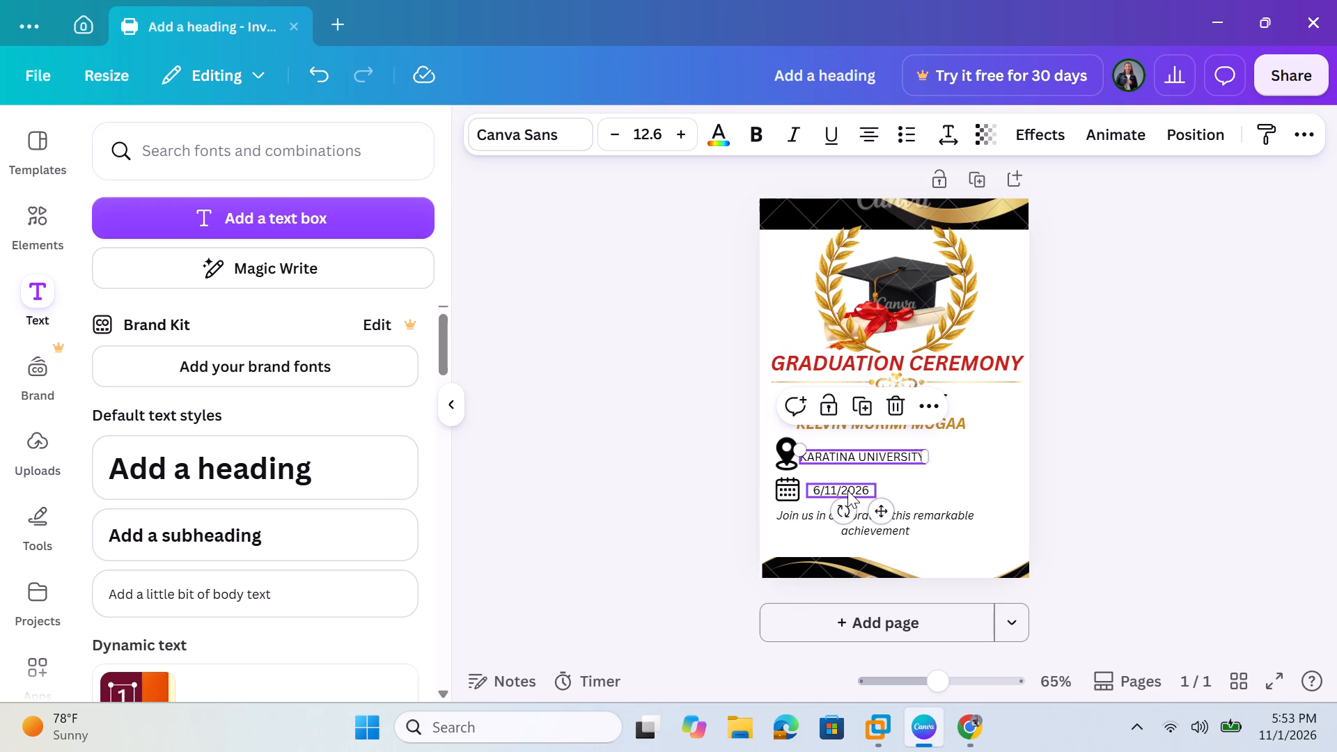
click(985, 468)
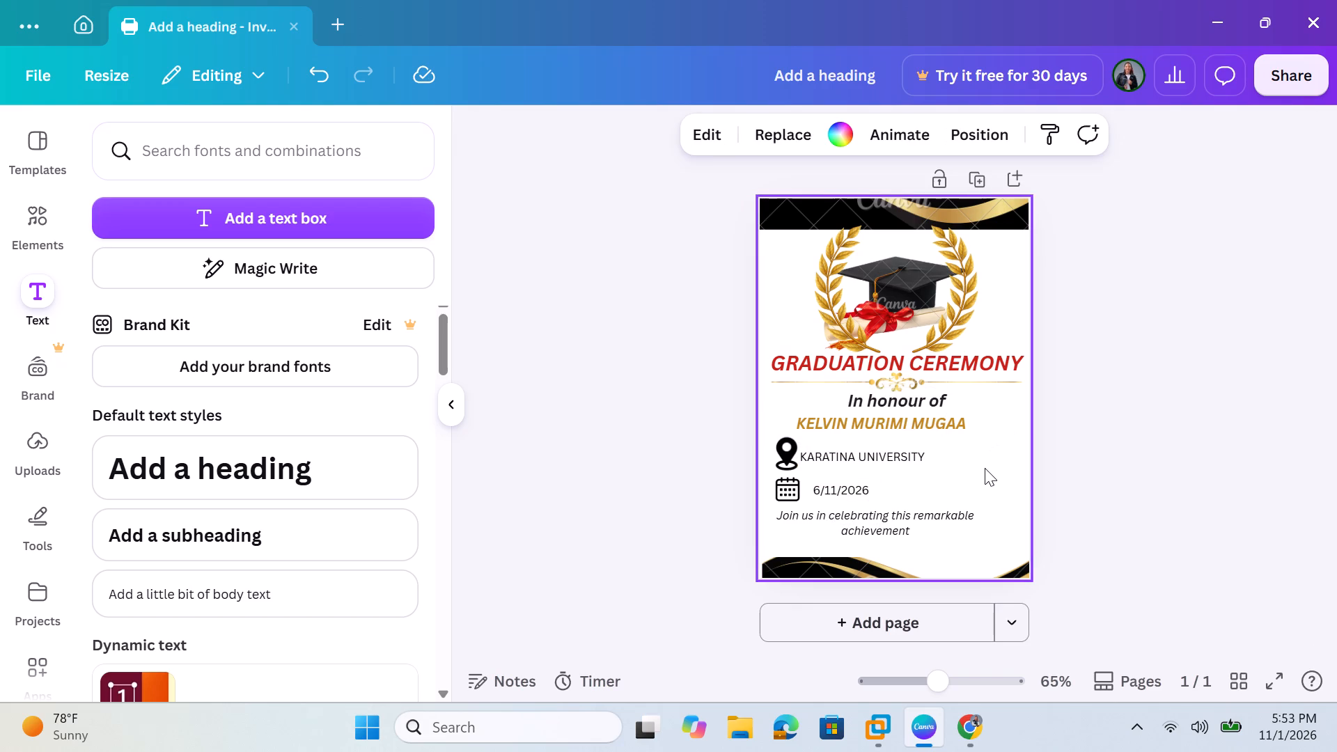
Increase the date text's font size to 13.6.
click(850, 497)
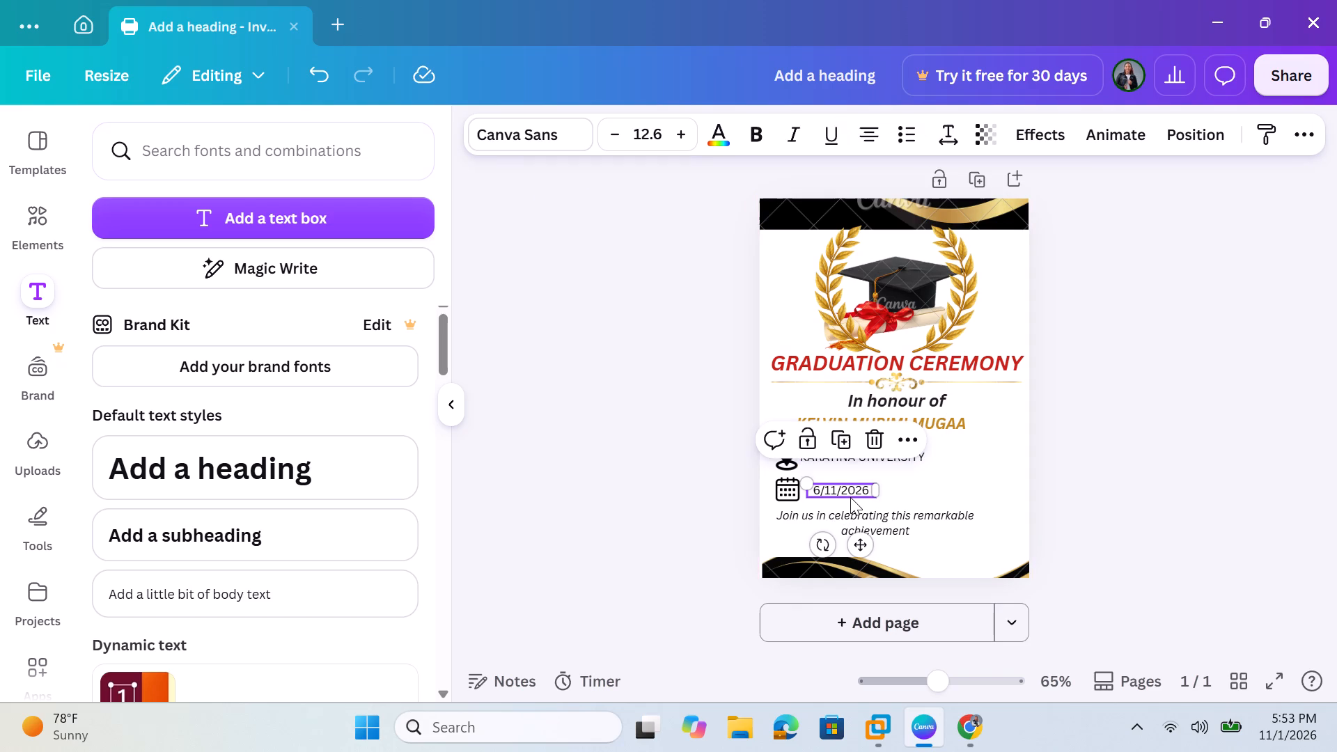
click(686, 130)
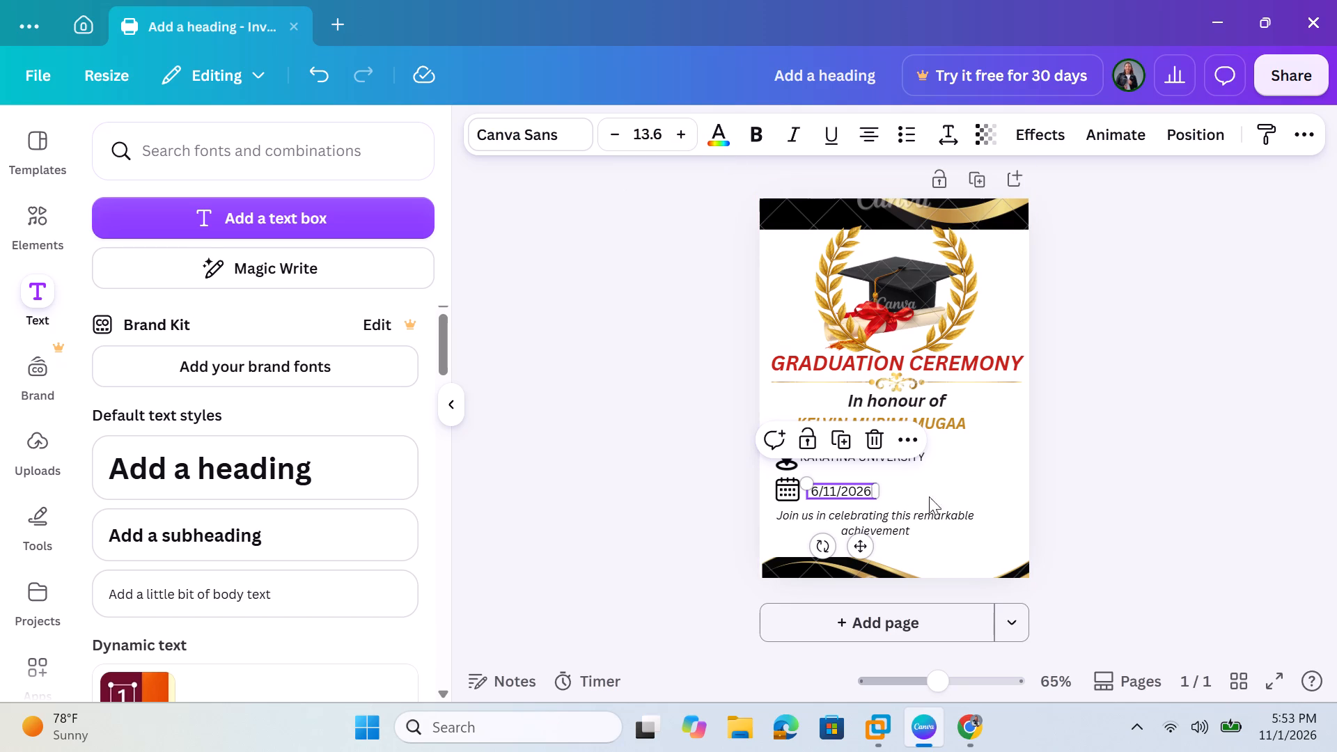
click(1004, 464)
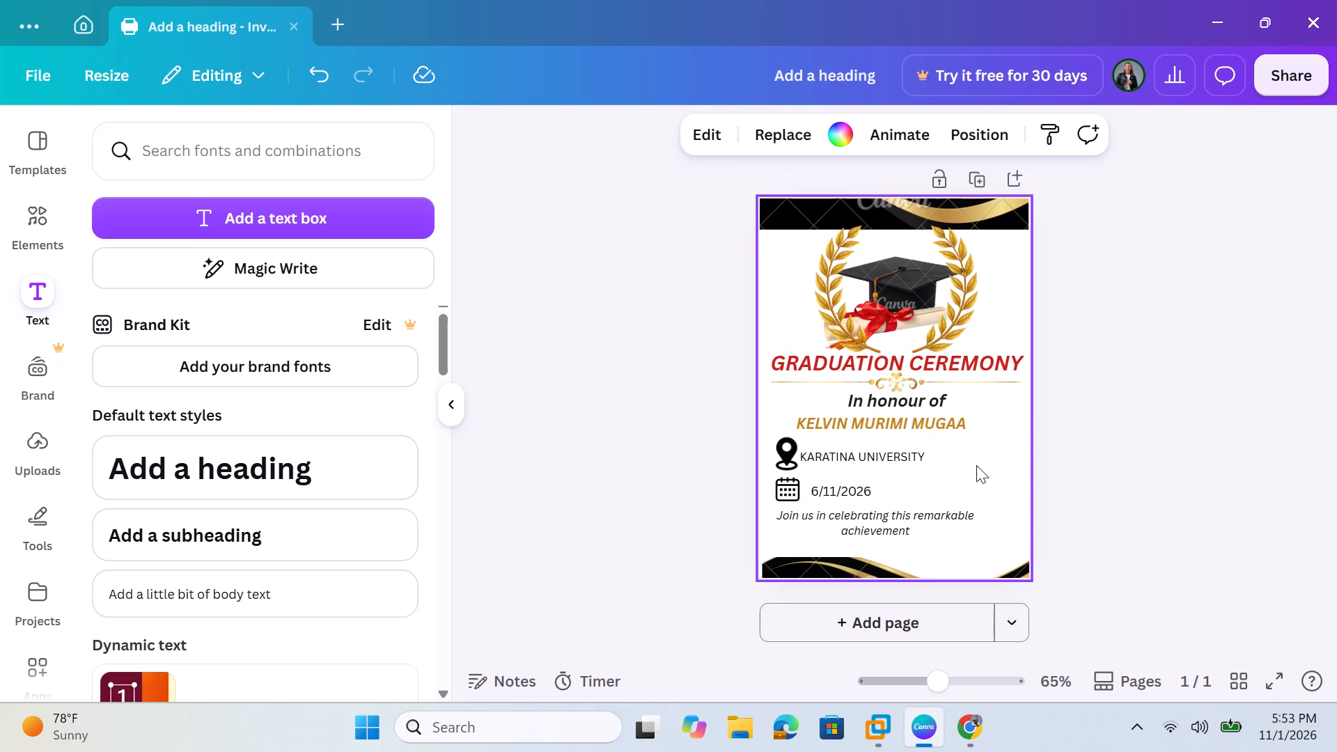
click(976, 465)
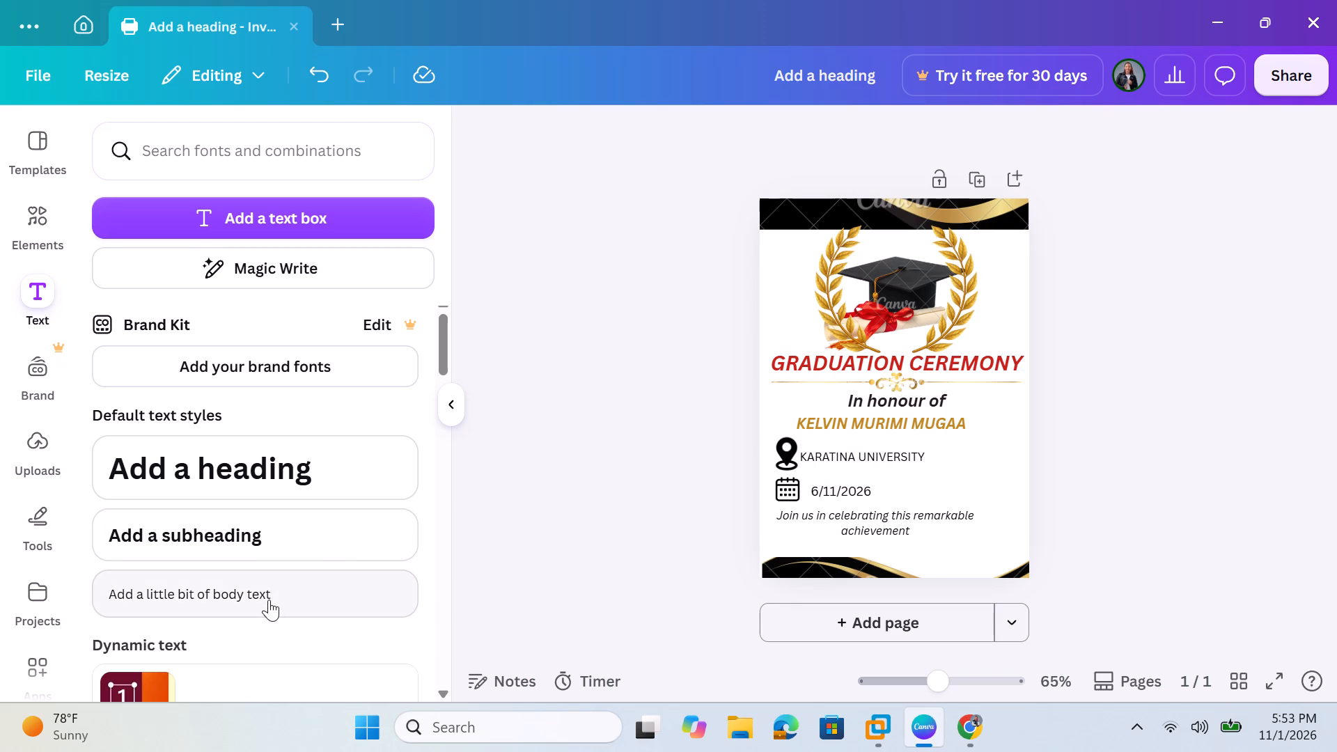
Add a body text box and place it near the page's right edge, between the venue and date rows.
click(269, 600)
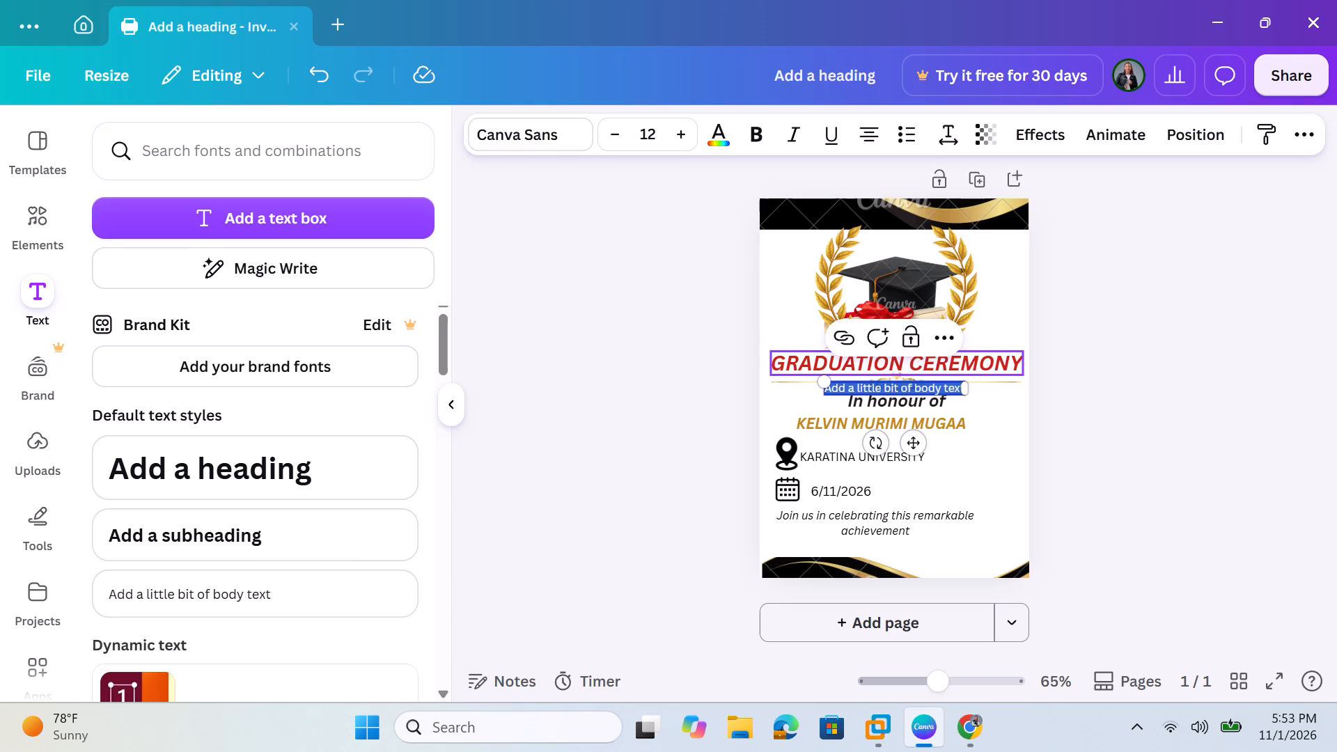
drag(895, 383, 953, 401)
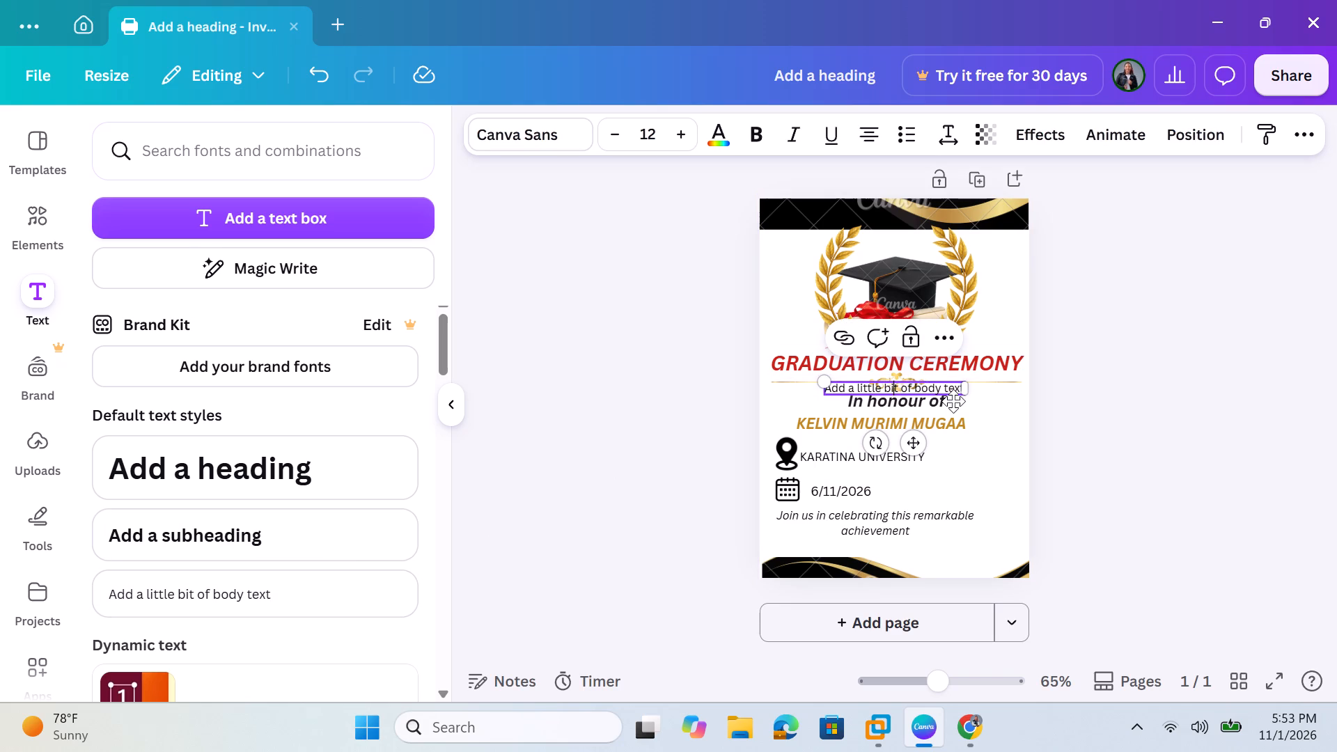
drag(953, 401, 966, 430)
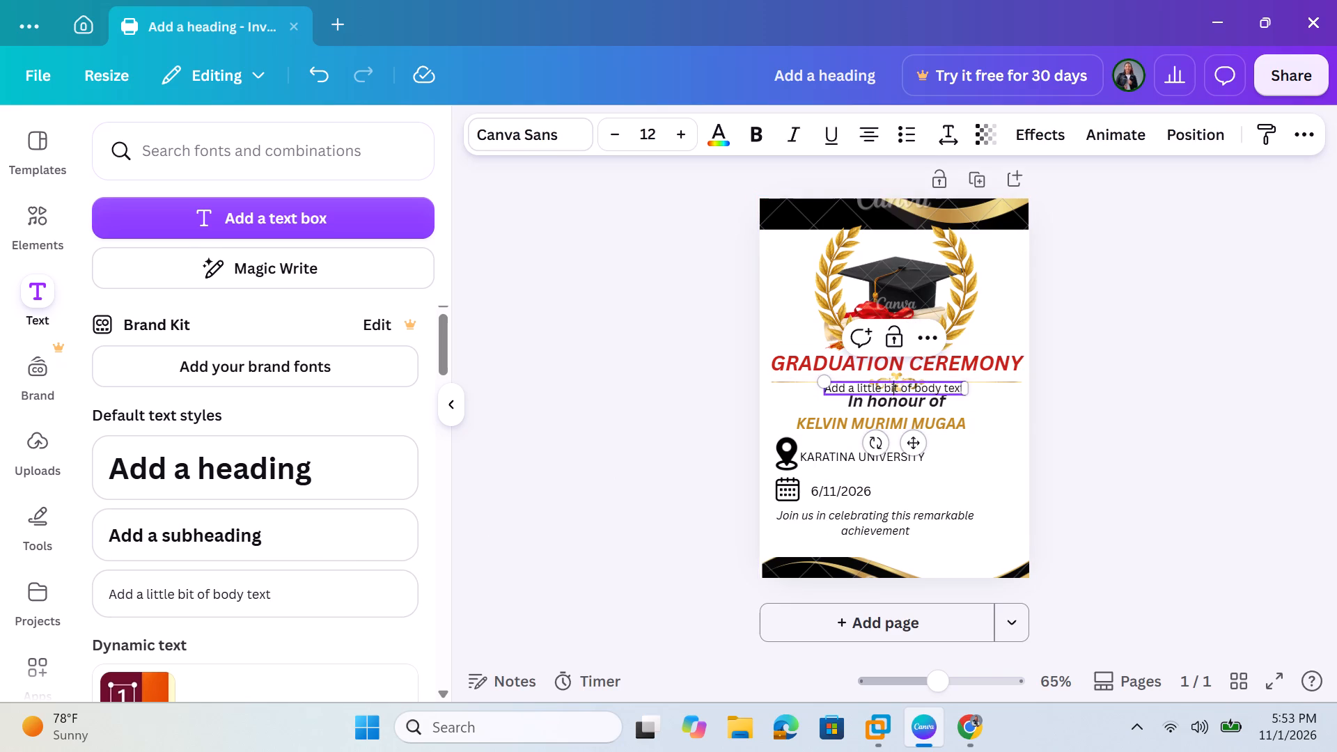
drag(889, 373, 952, 466)
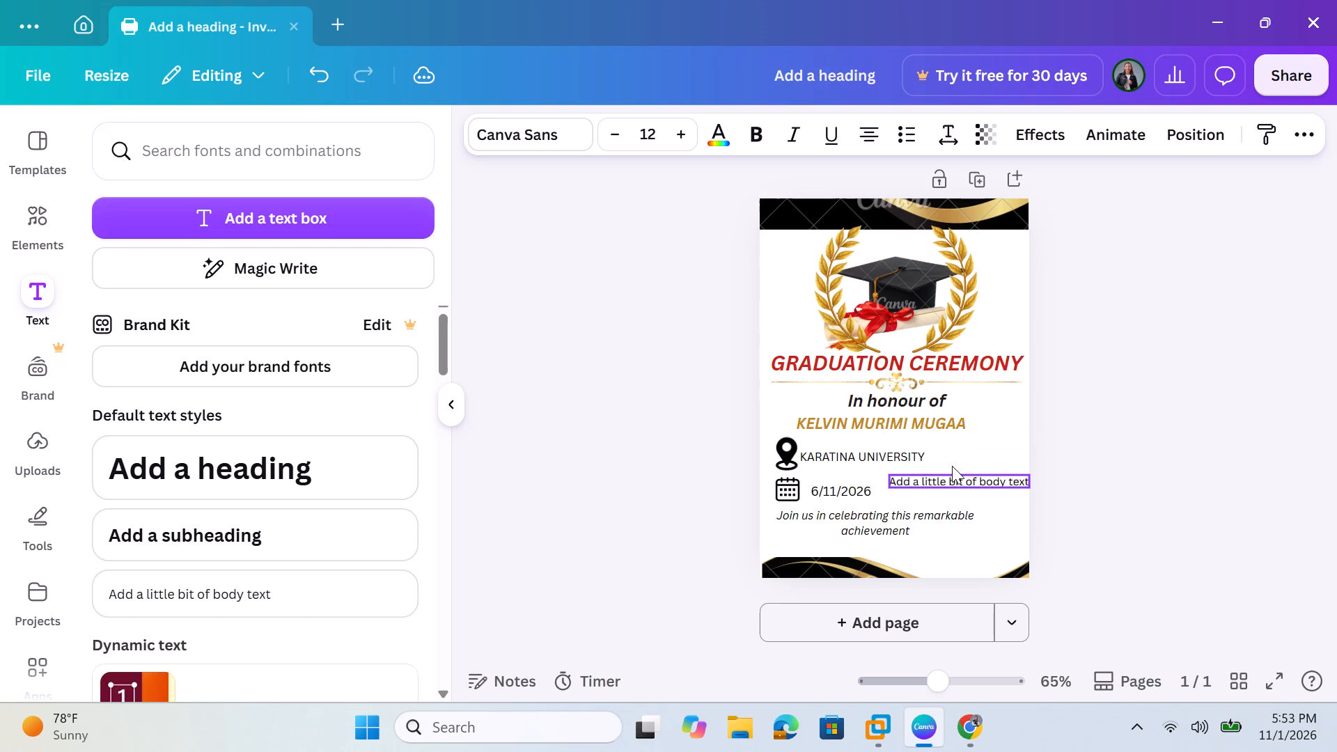
drag(952, 466, 951, 460)
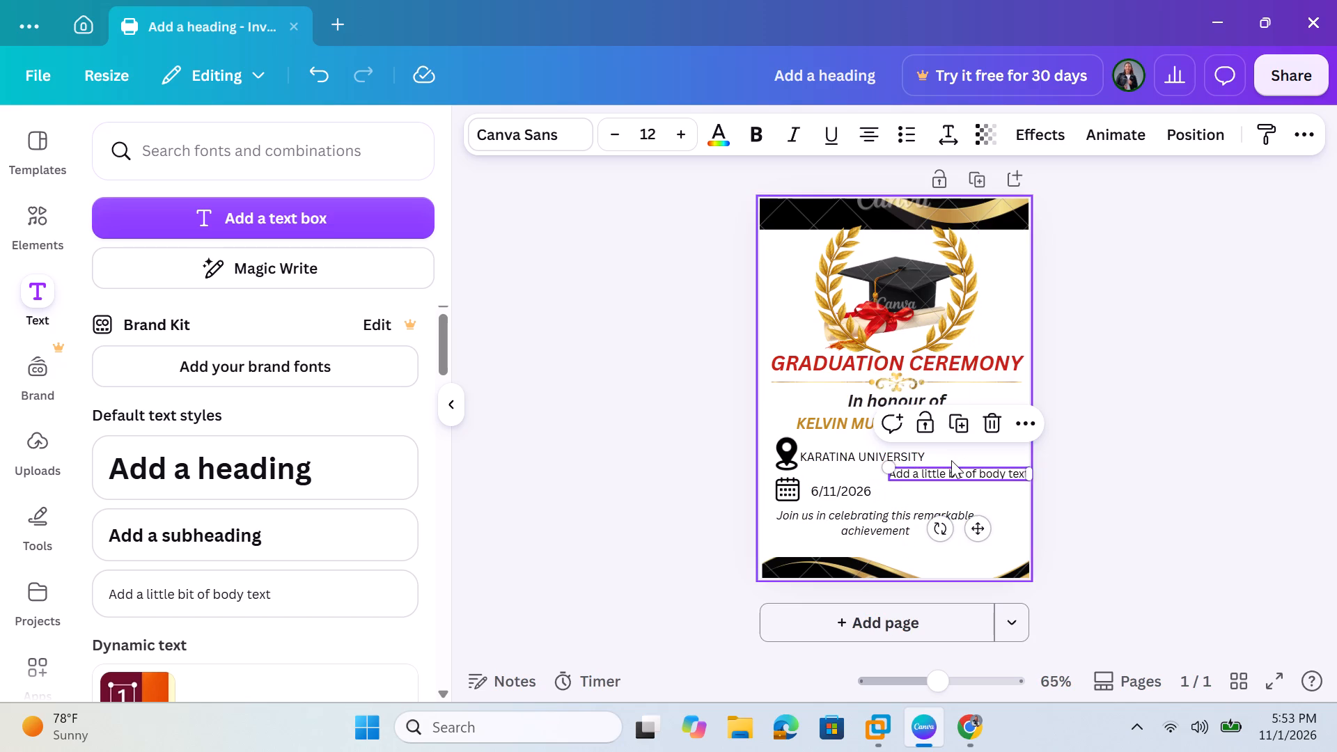
Shrink the new body text box to font size 8, keeping it against the page's right edge.
drag(886, 469, 923, 467)
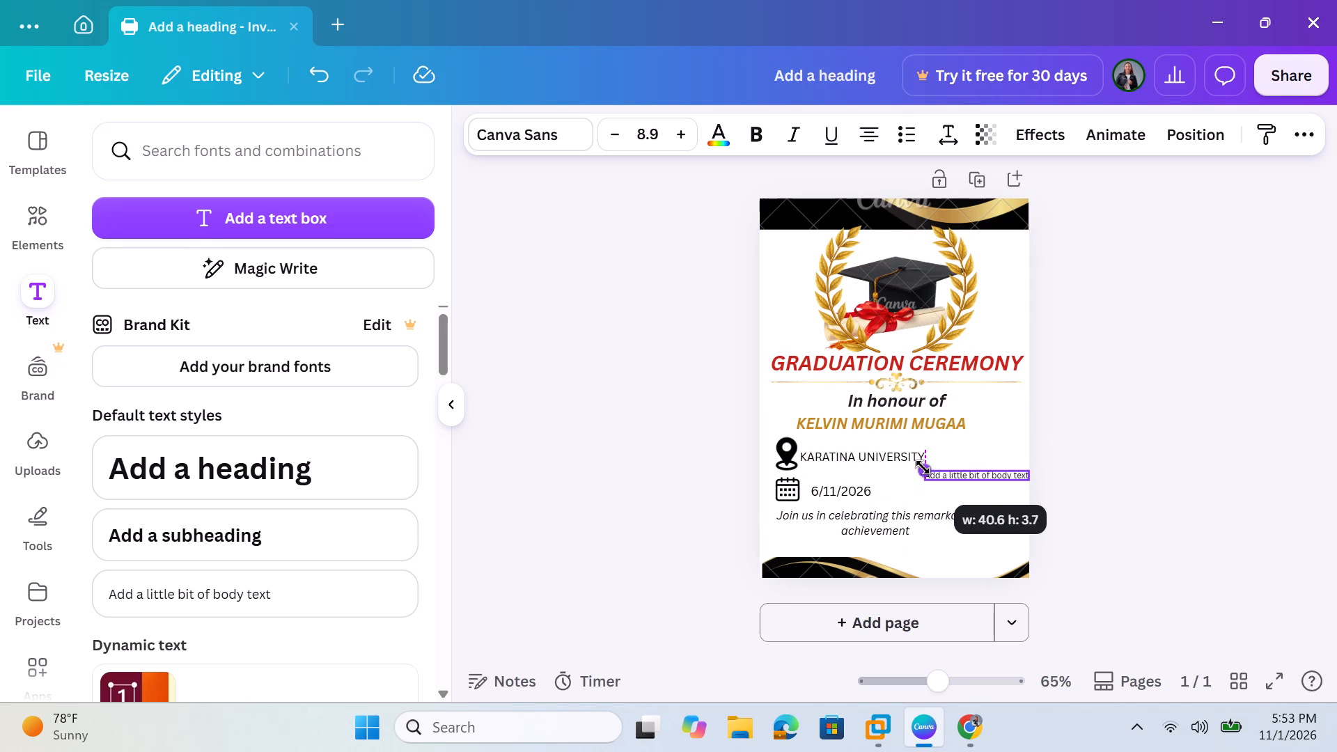
drag(923, 467, 935, 467)
Clear the placeholder wording from the new body text box.
double_click(952, 471)
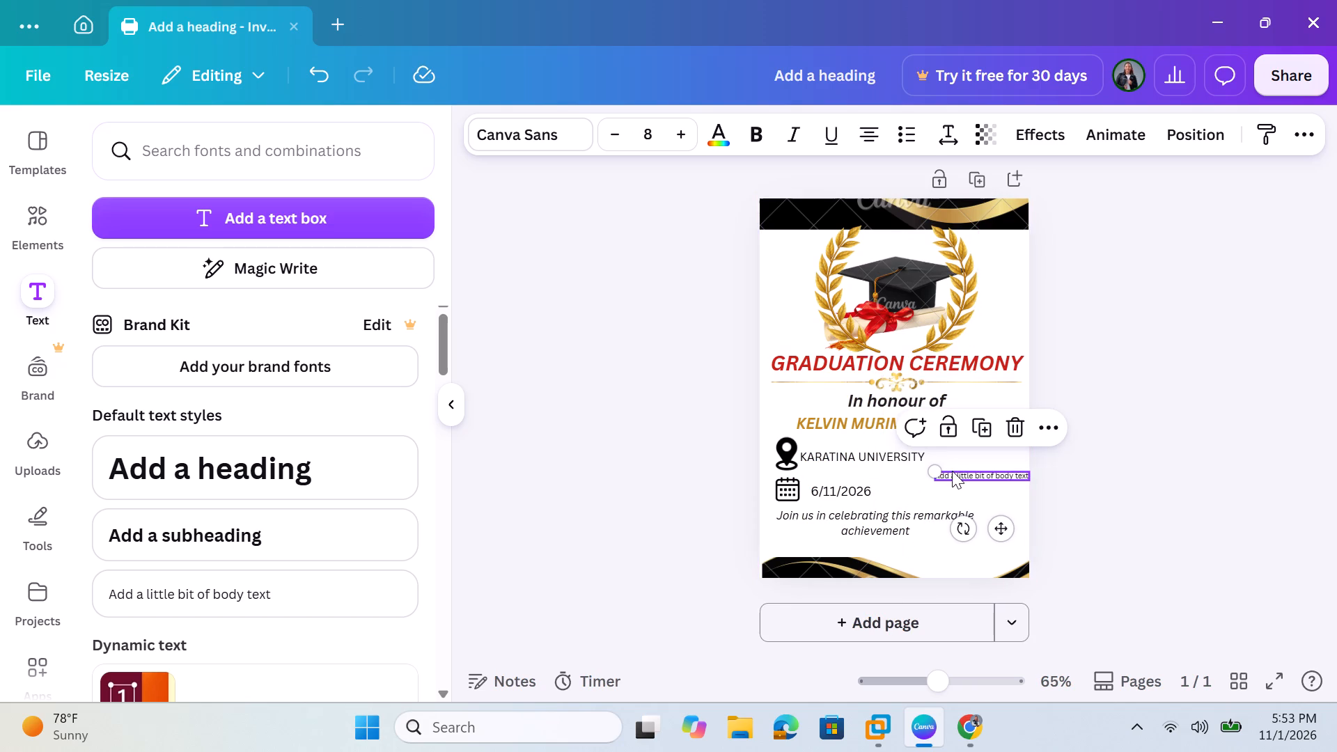
double_click(952, 471)
click(952, 471)
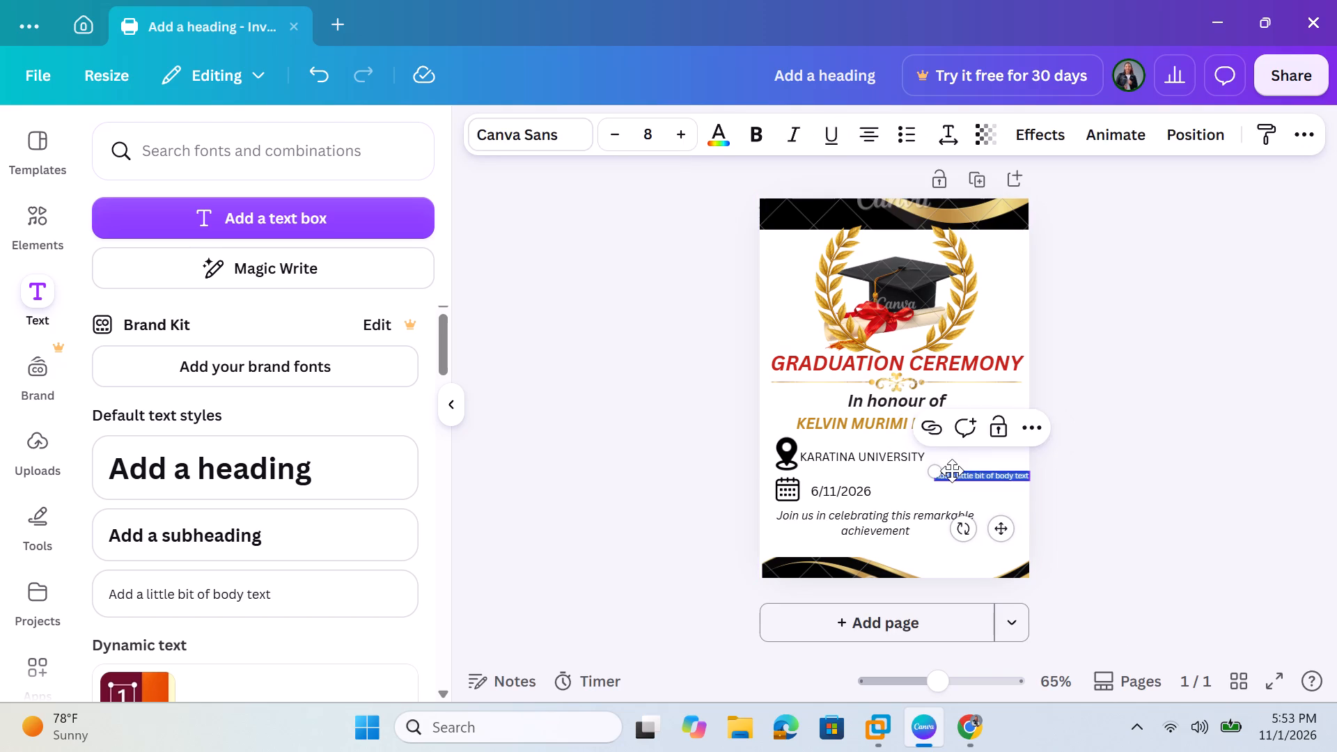
double_click(952, 471)
key(BackSpace)
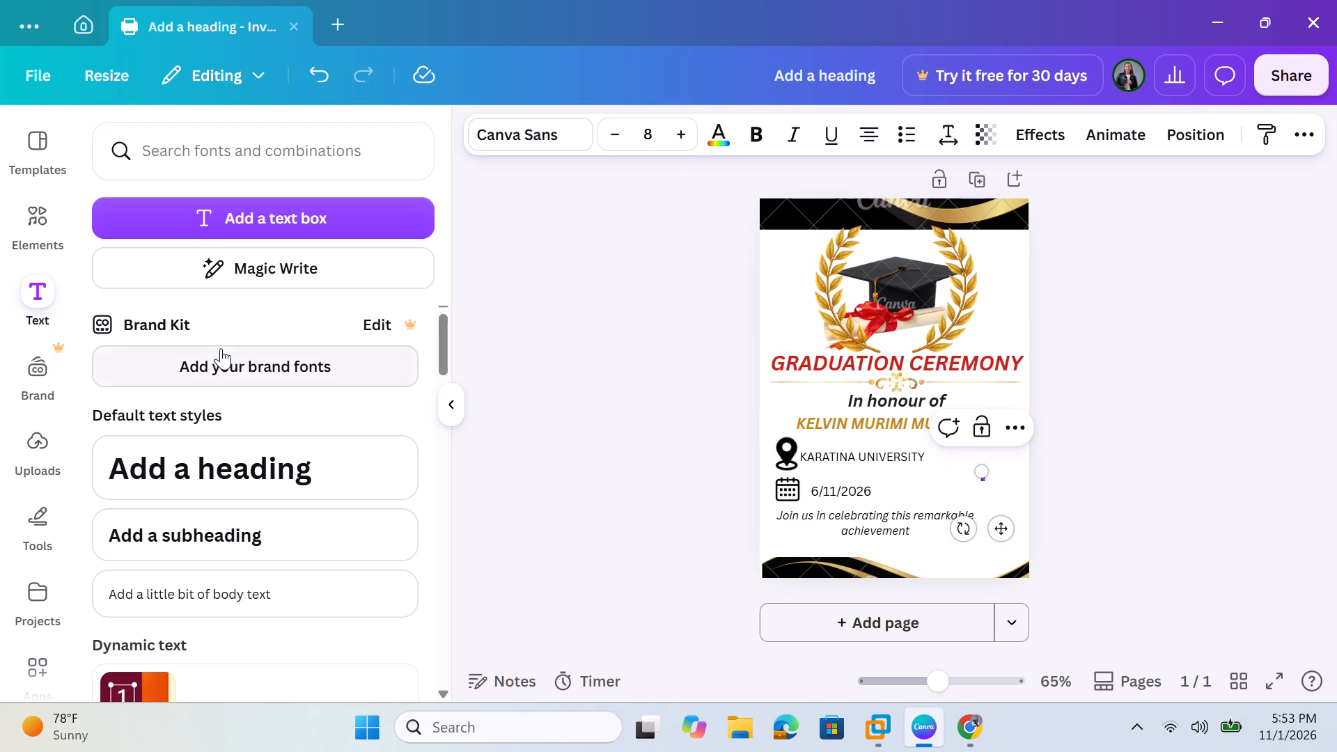
Search the elements library for "graduation" and look through the results for a suitable picture.
click(41, 255)
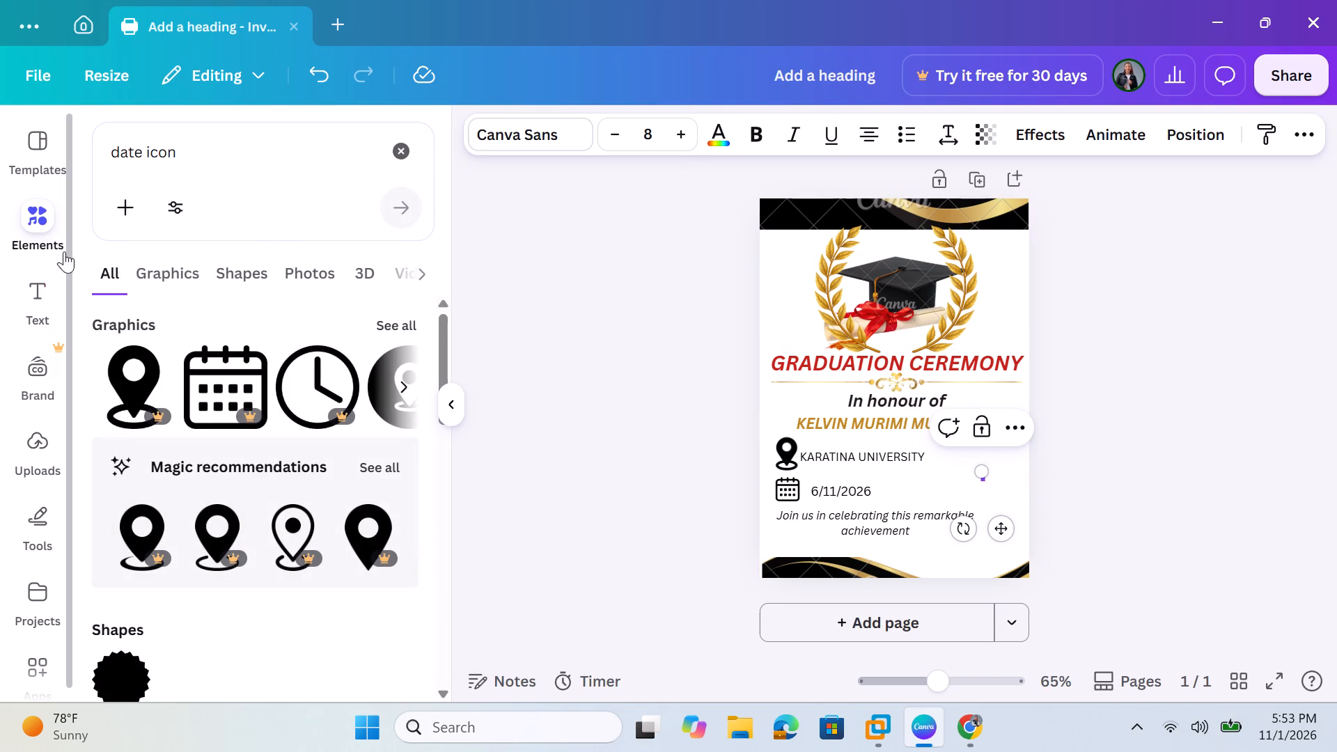
click(404, 146)
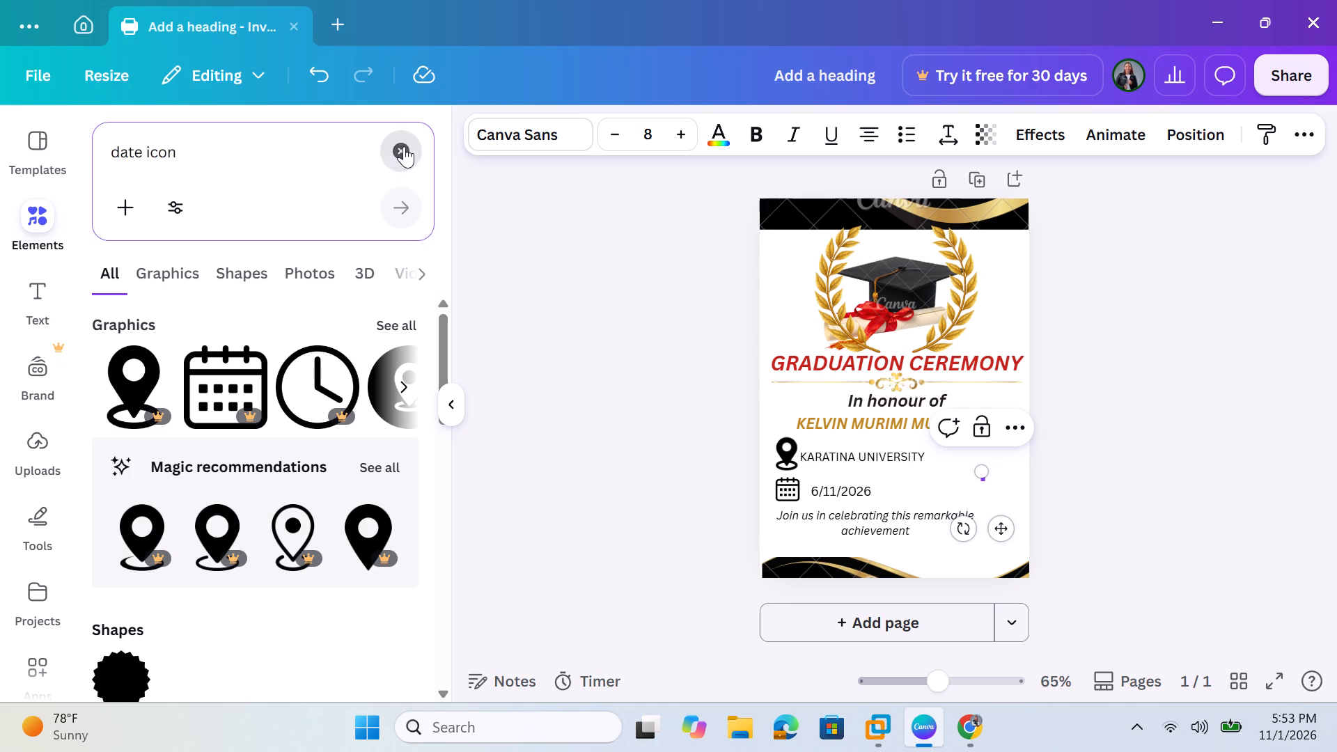
scroll(294, 402, down, 1)
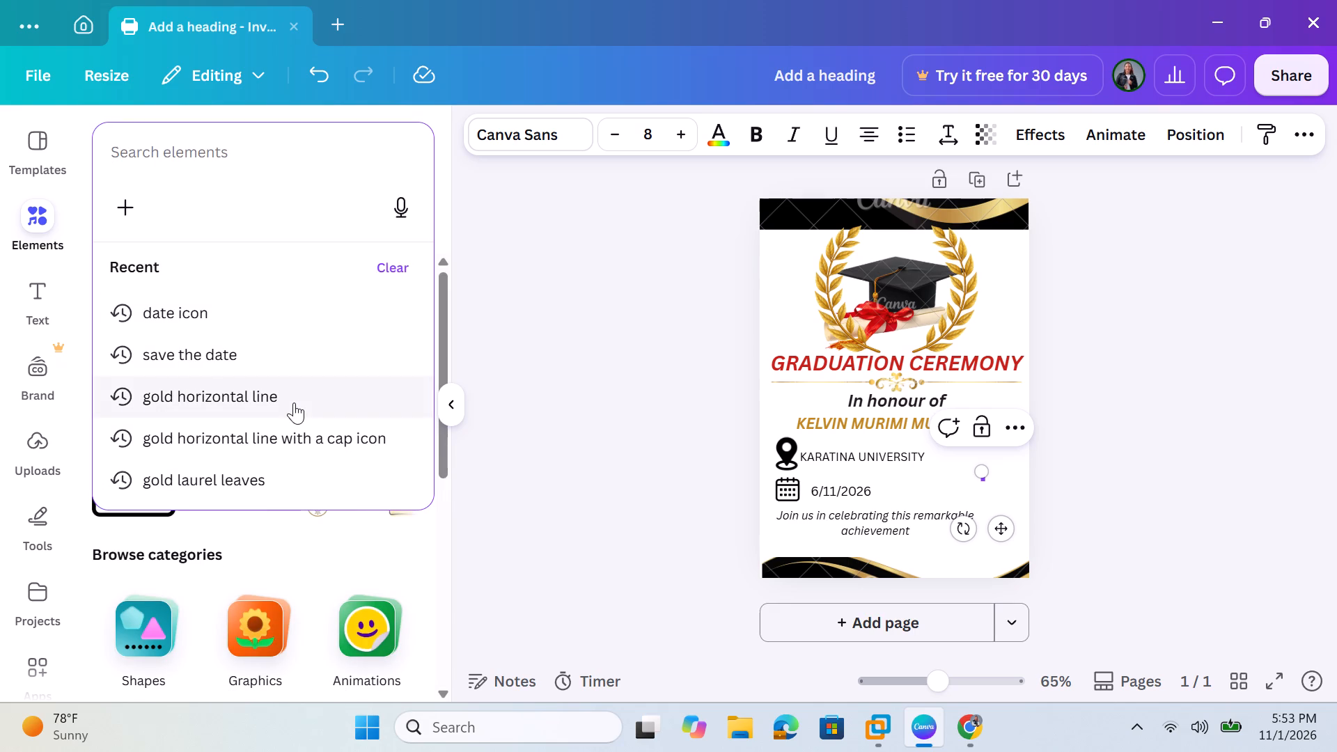
scroll(294, 402, down, 2)
text(grad)
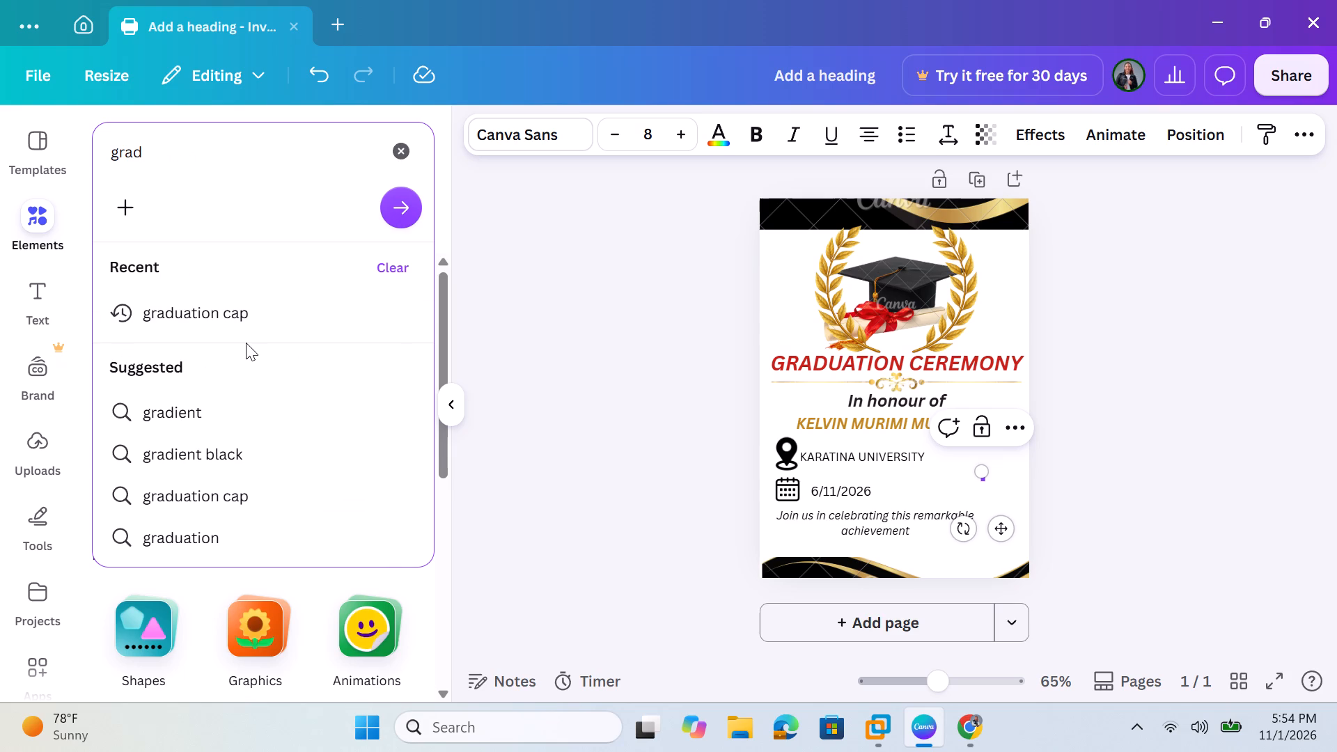
click(209, 535)
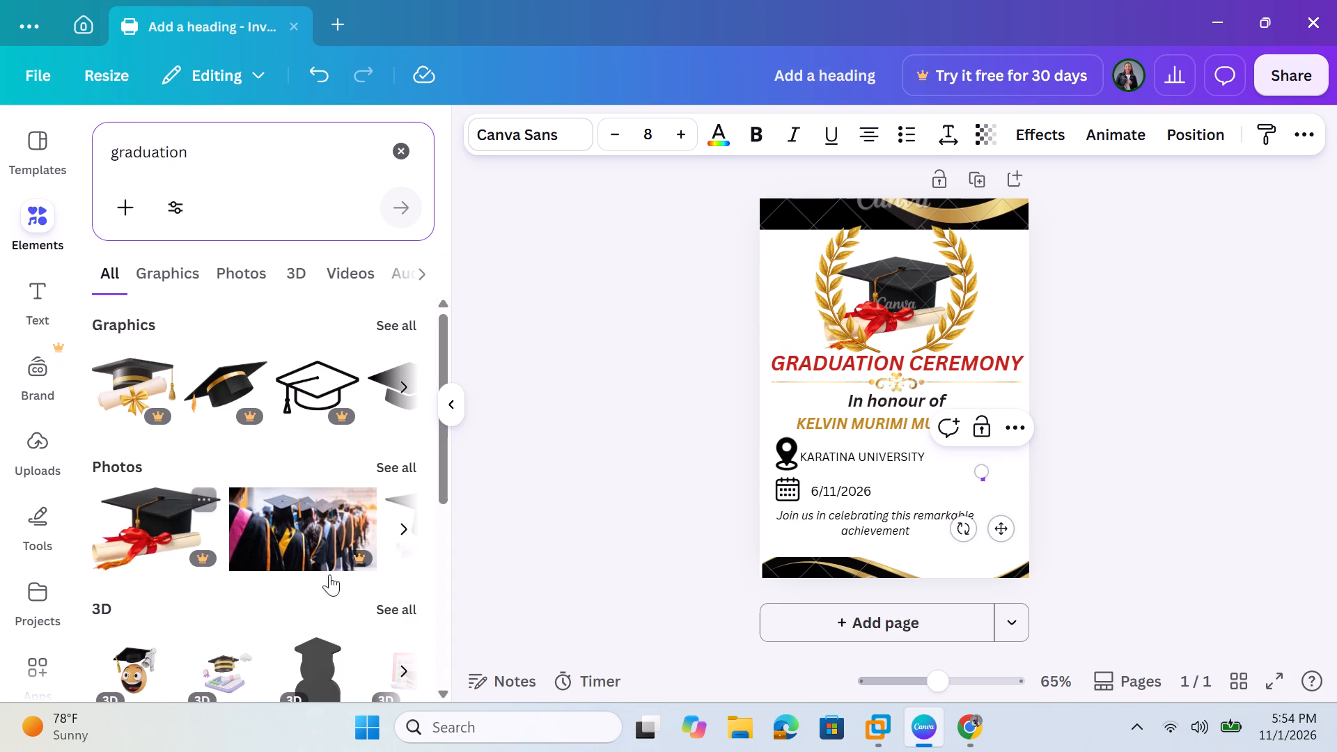
scroll(310, 574, down, 4)
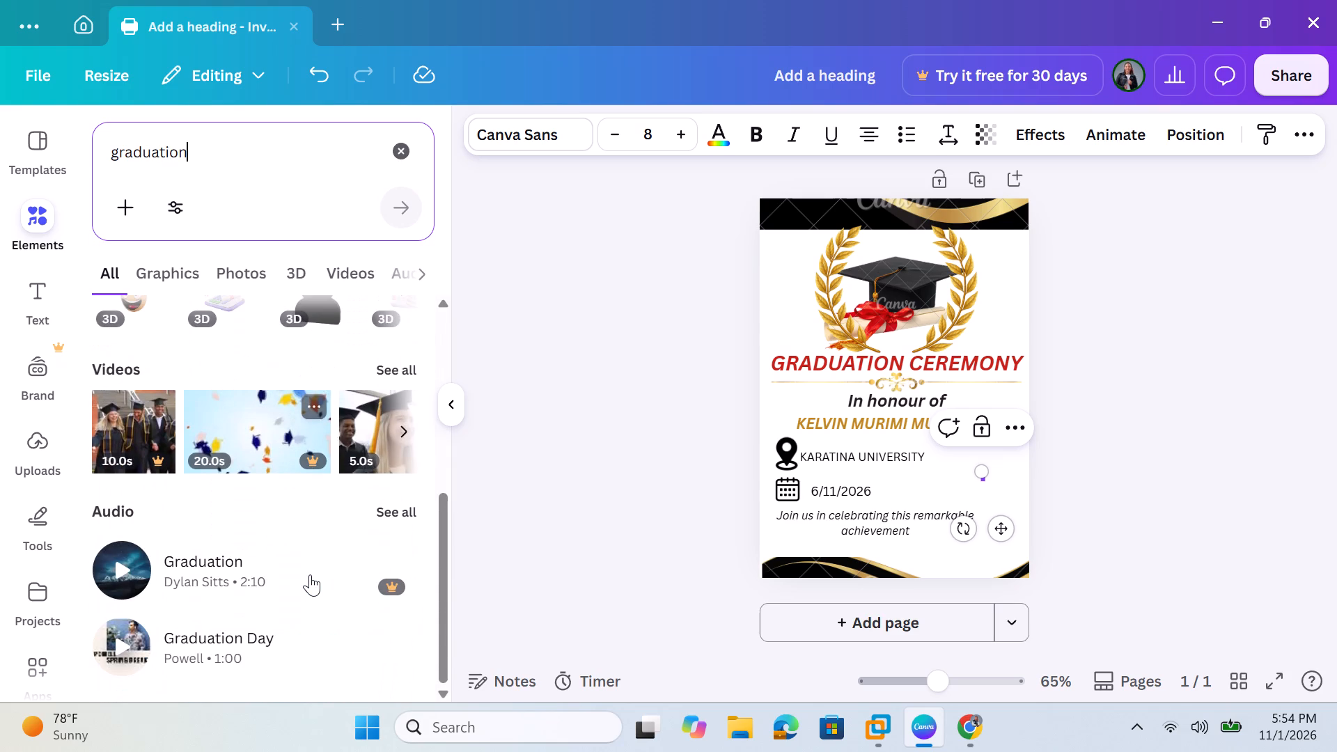
scroll(310, 574, down, 2)
scroll(310, 574, up, 6)
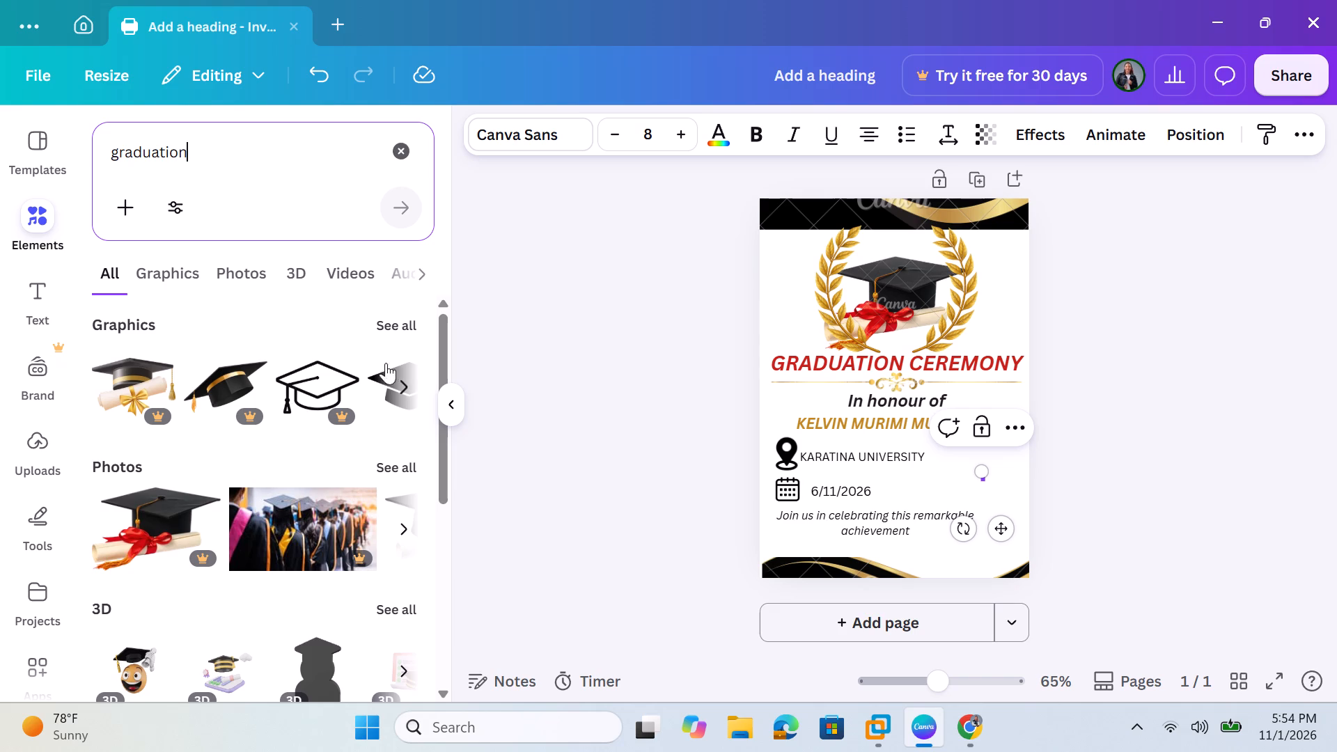
Search the elements library for "graduation cap" and look through the results.
click(269, 151)
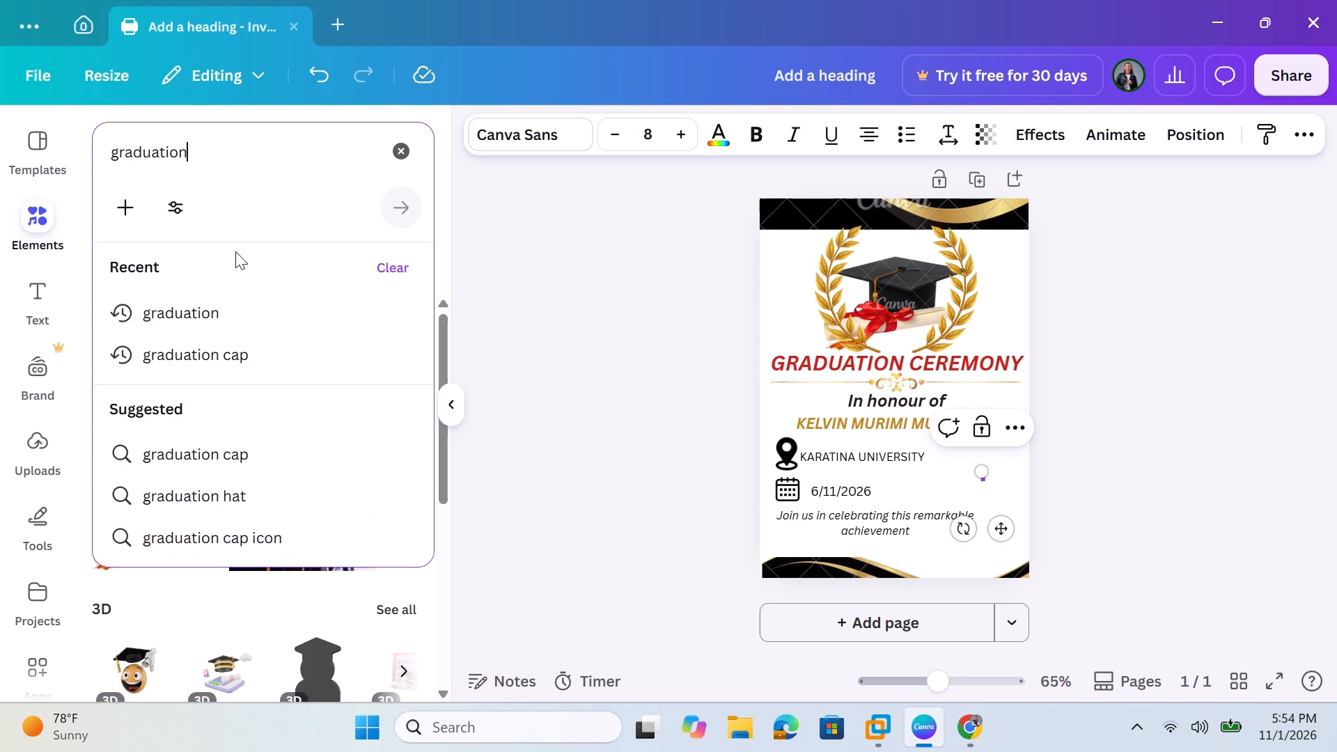
click(209, 359)
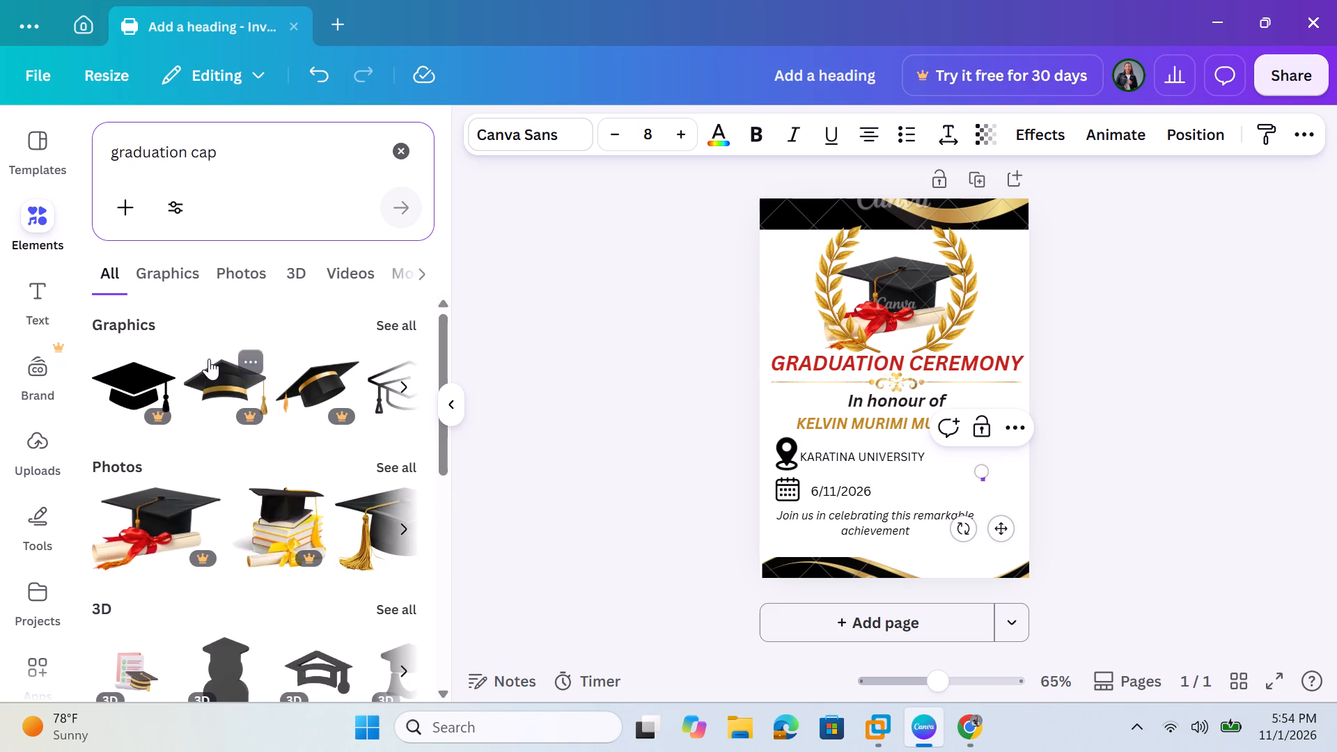
scroll(263, 570, down, 4)
scroll(263, 570, up, 2)
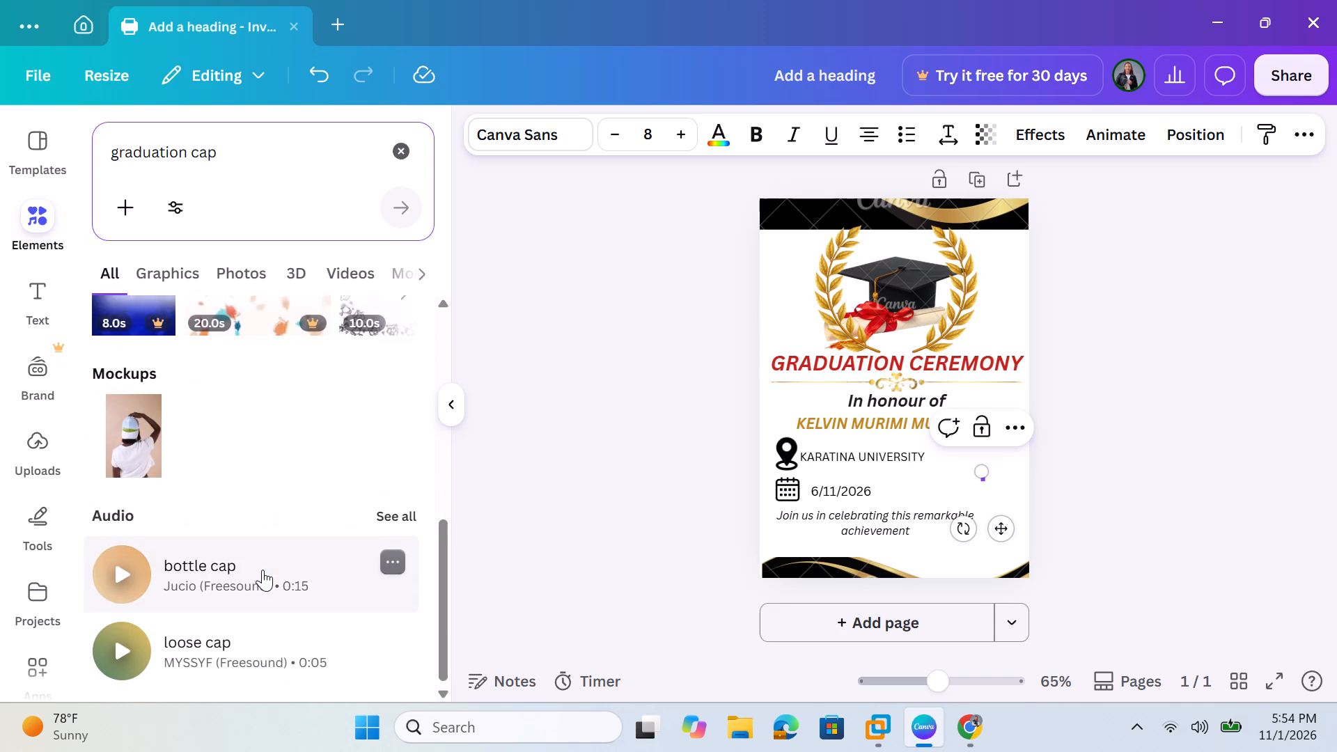
scroll(263, 570, up, 8)
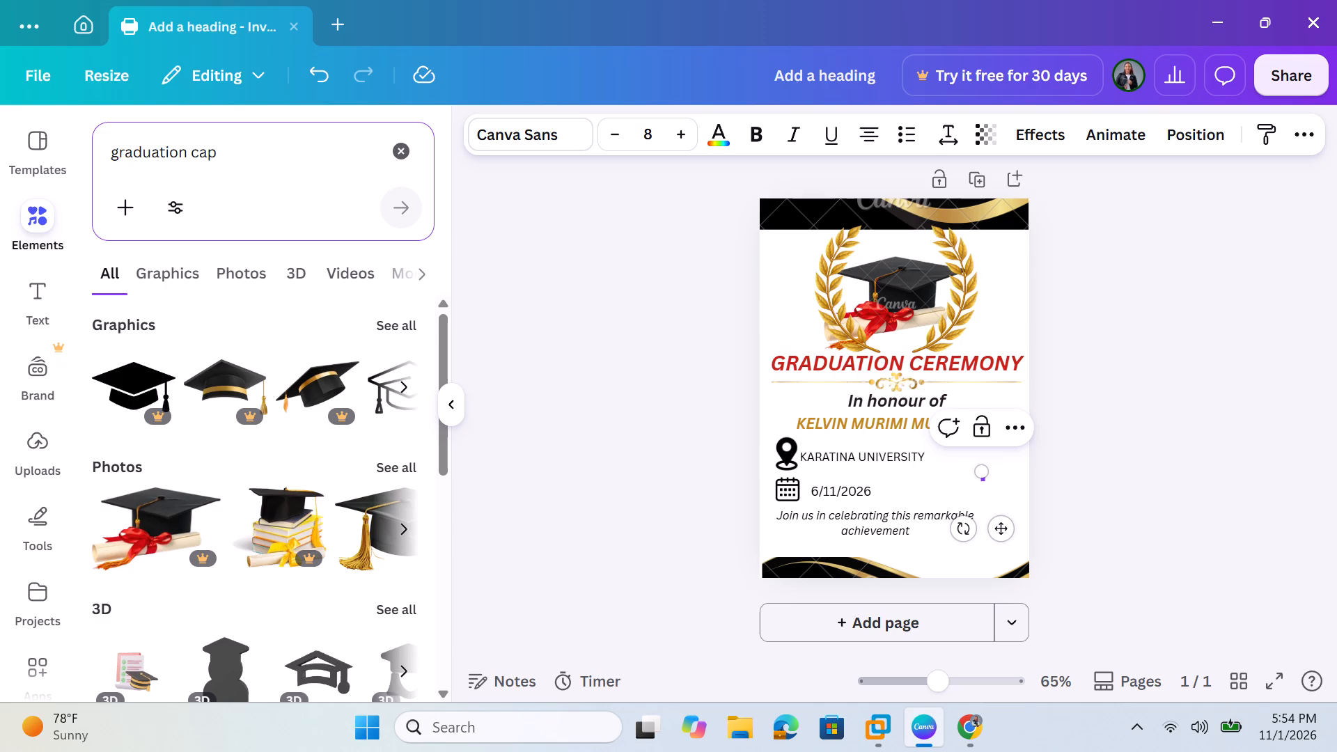
Search the elements for "graduating crowd" and add the photo of graduates tossing caps against a blue sky.
click(393, 140)
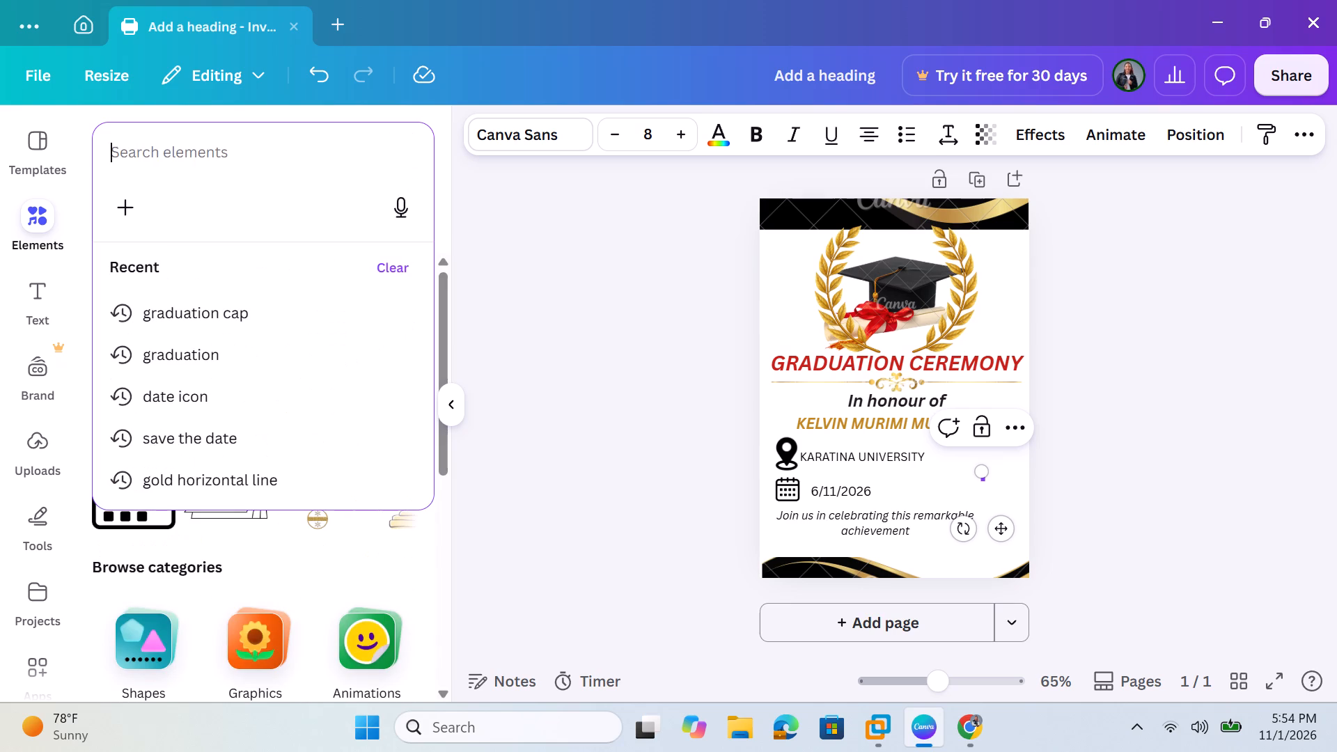
text(gra)
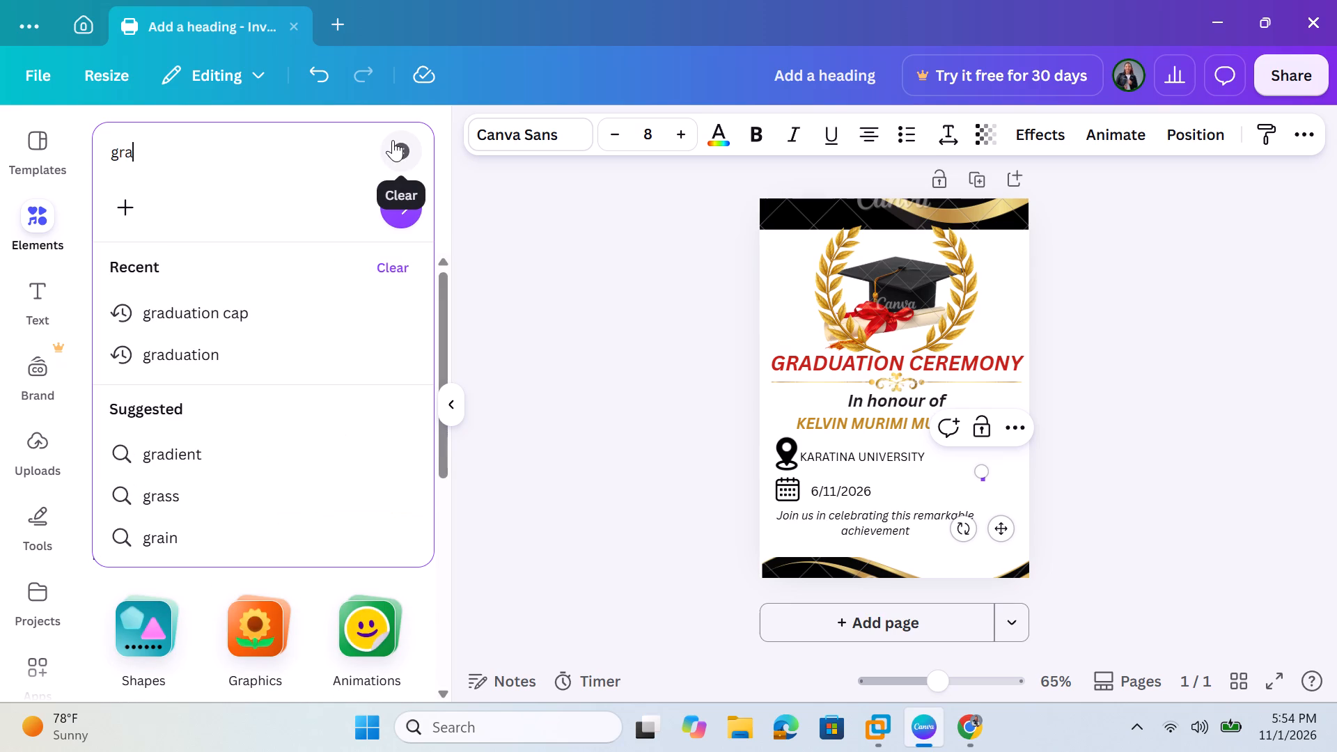
text(duating crowd)
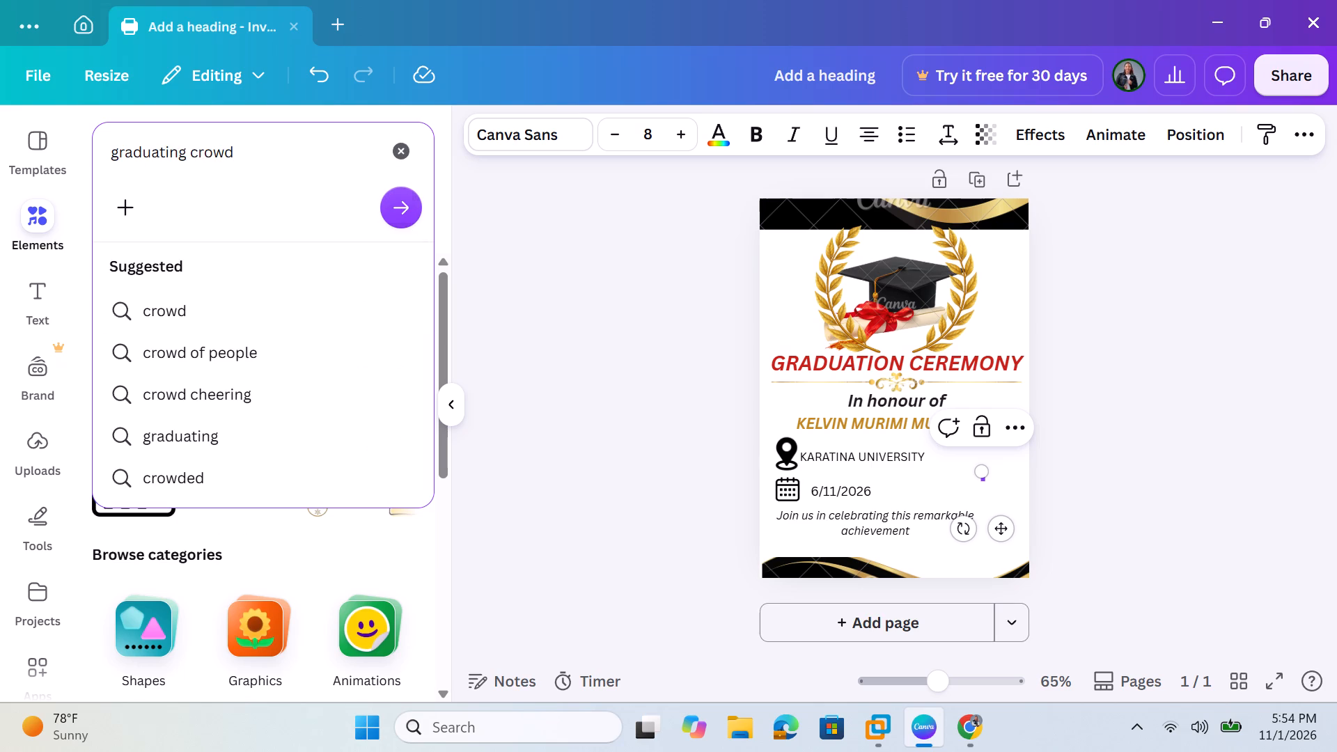
click(427, 205)
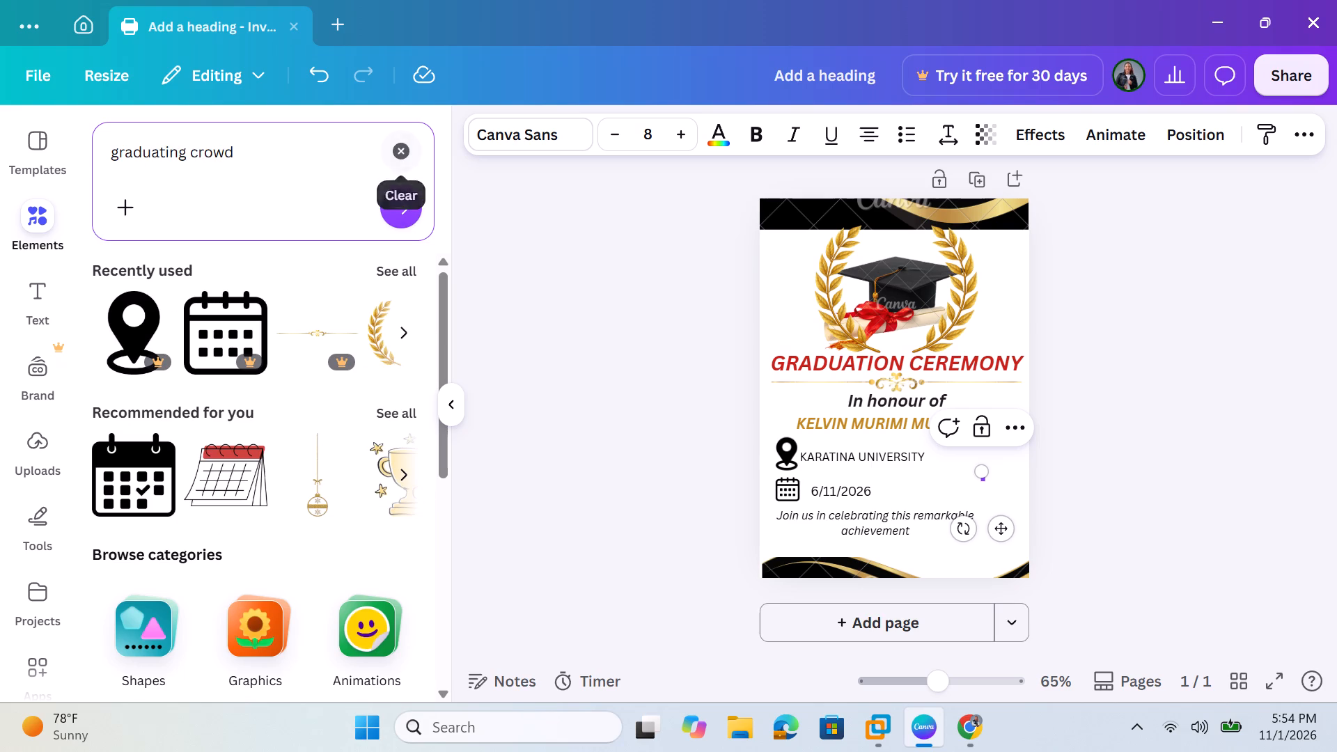
click(394, 205)
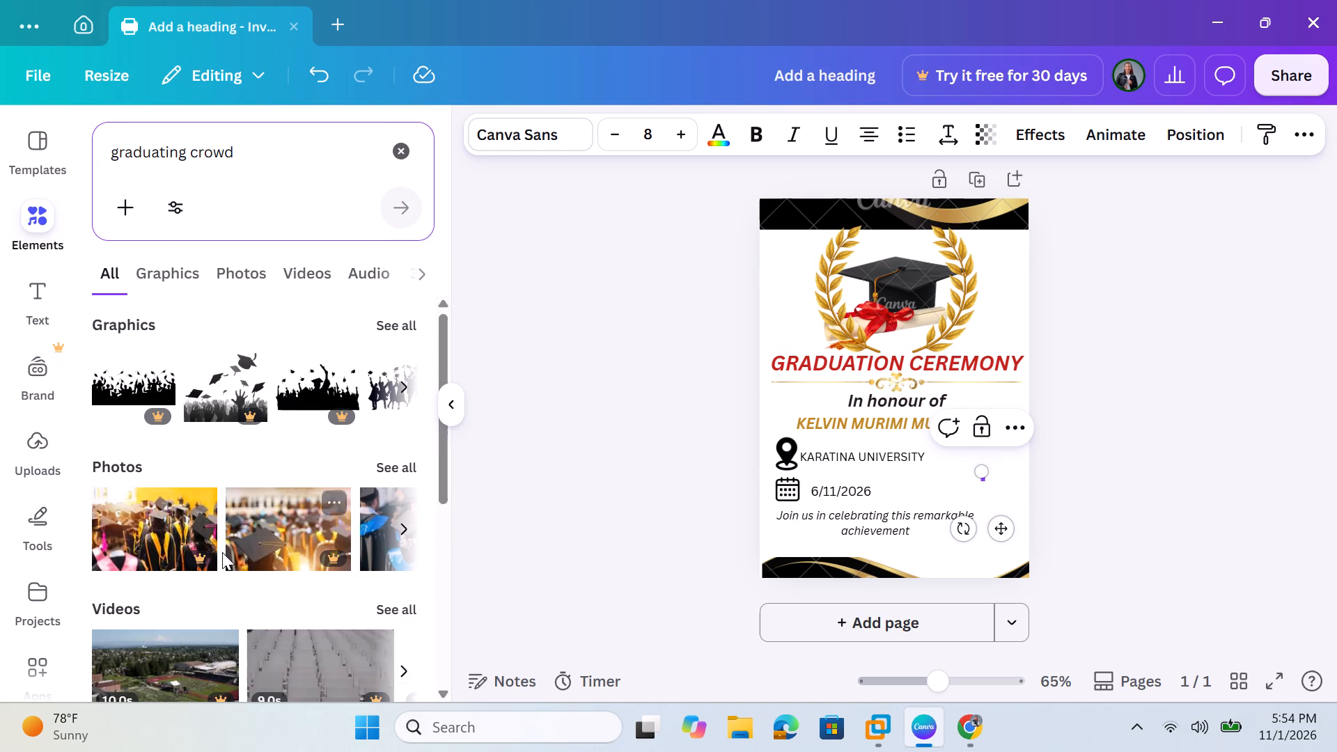
scroll(219, 555, down, 1)
scroll(219, 555, up, 1)
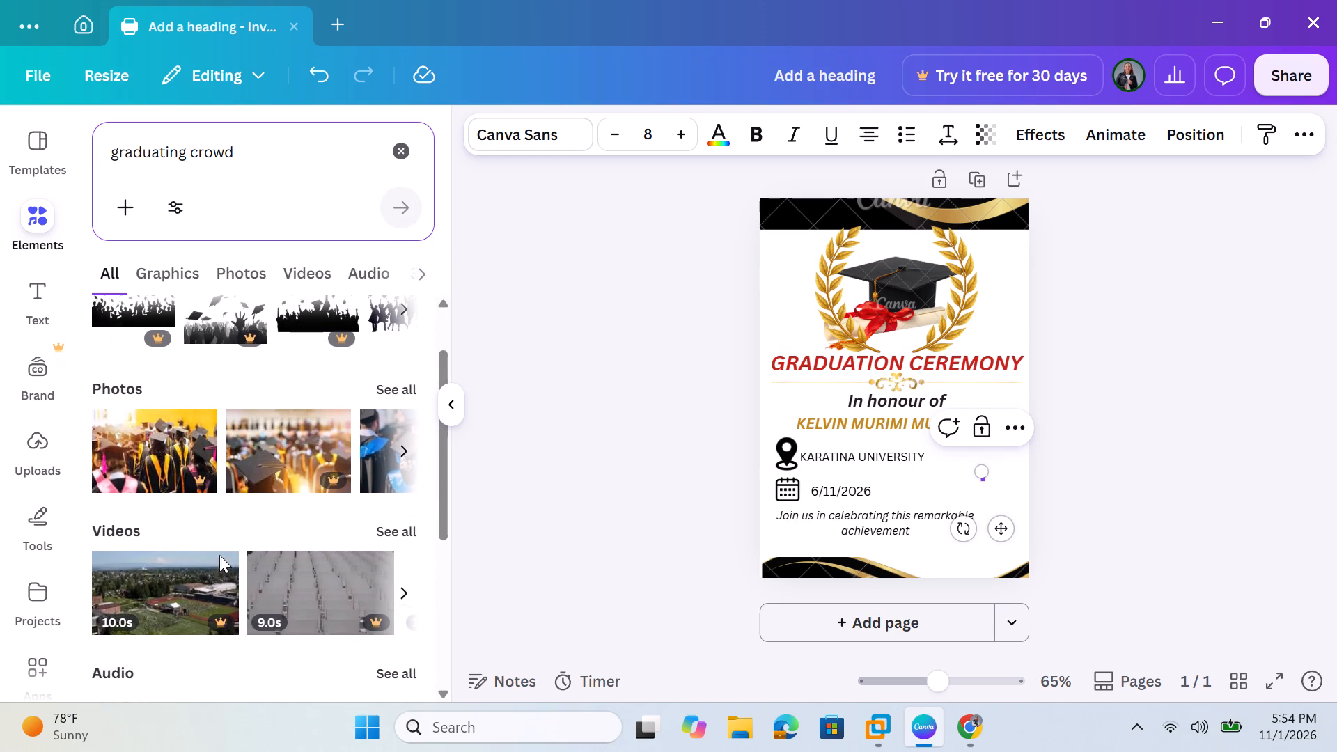
click(412, 391)
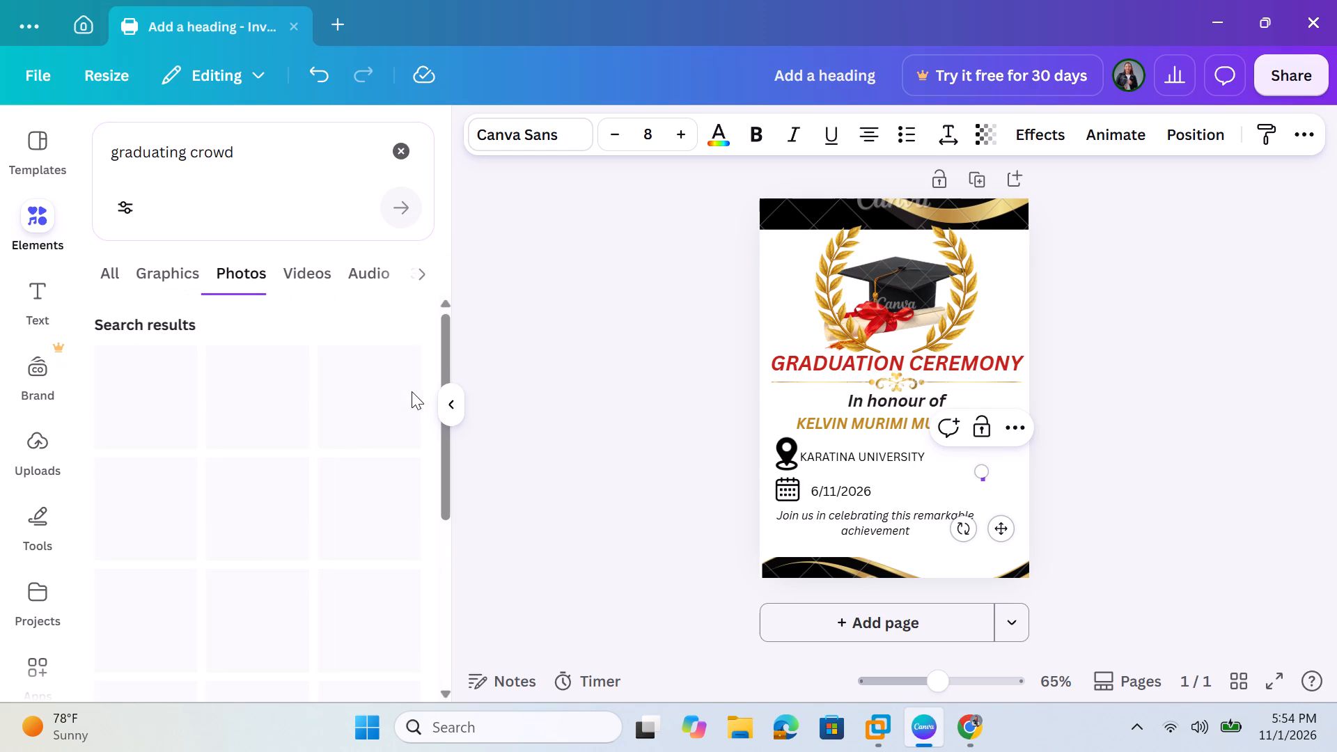
scroll(307, 606, down, 2)
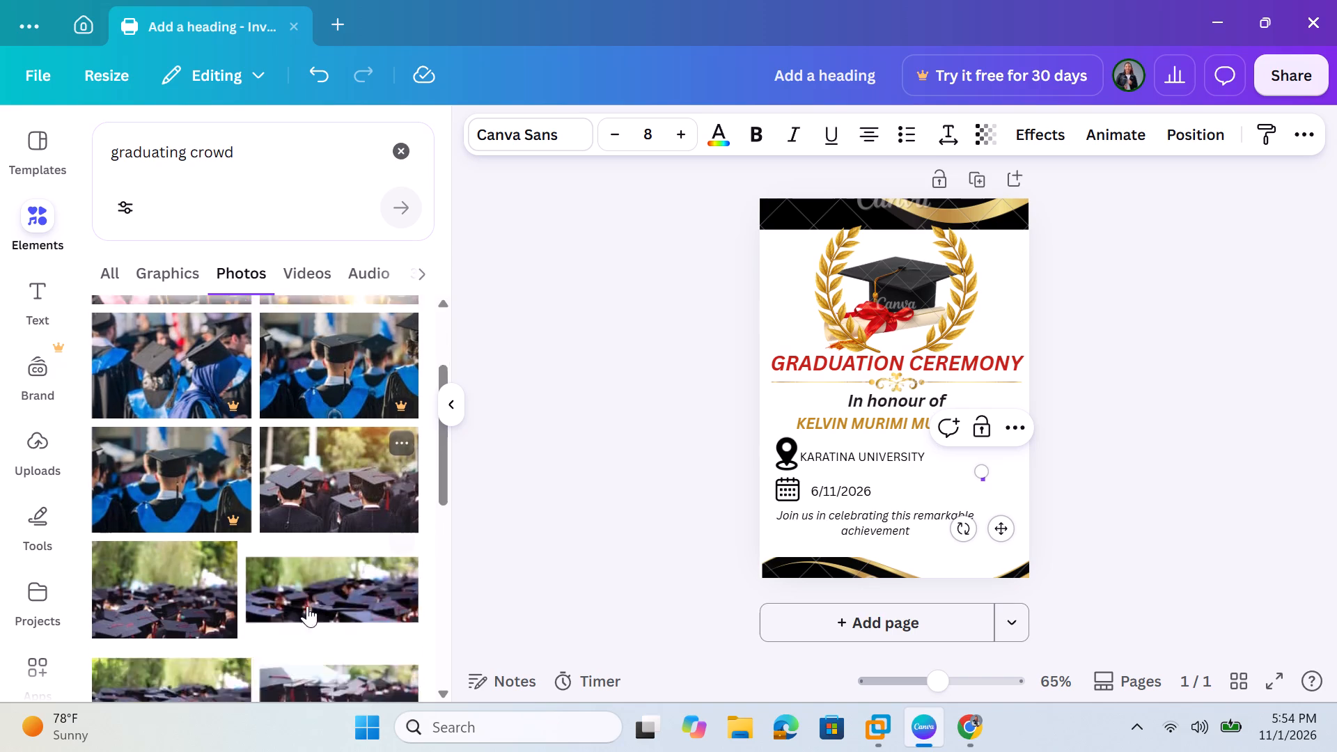
scroll(307, 606, down, 4)
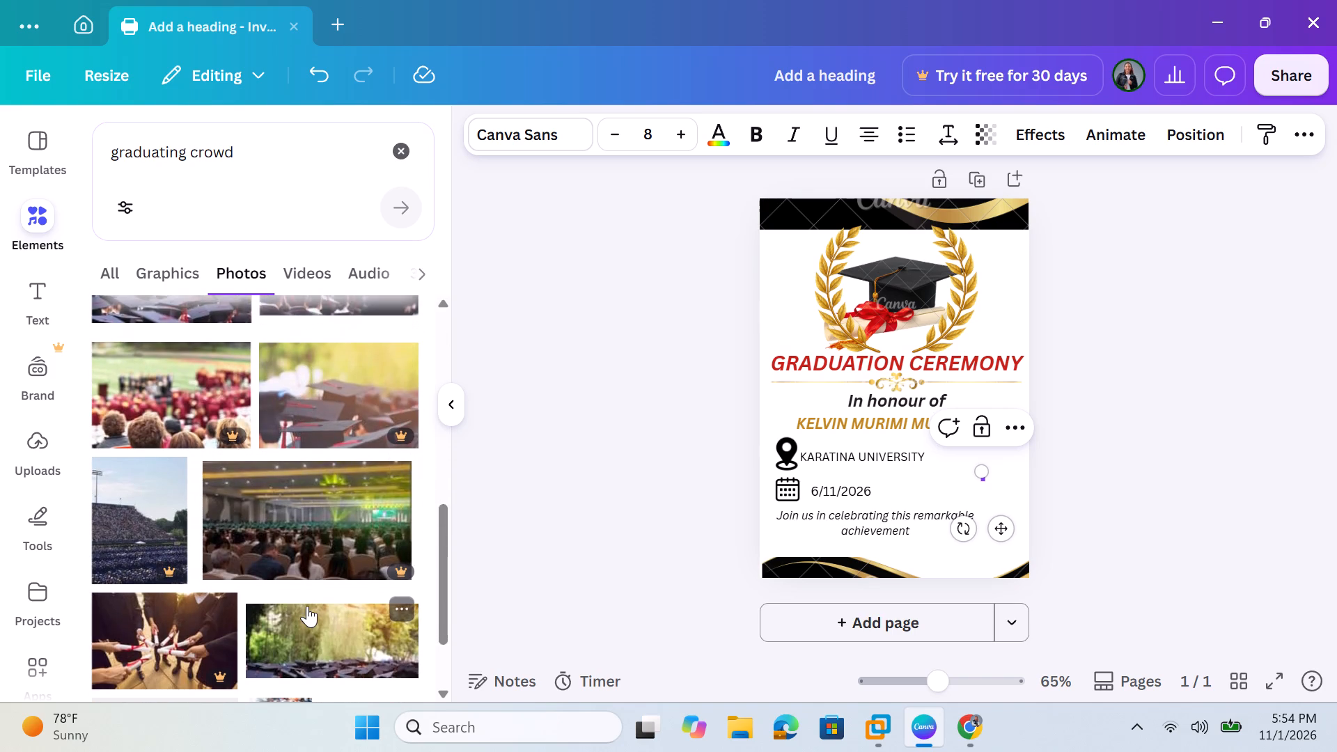
scroll(307, 606, down, 3)
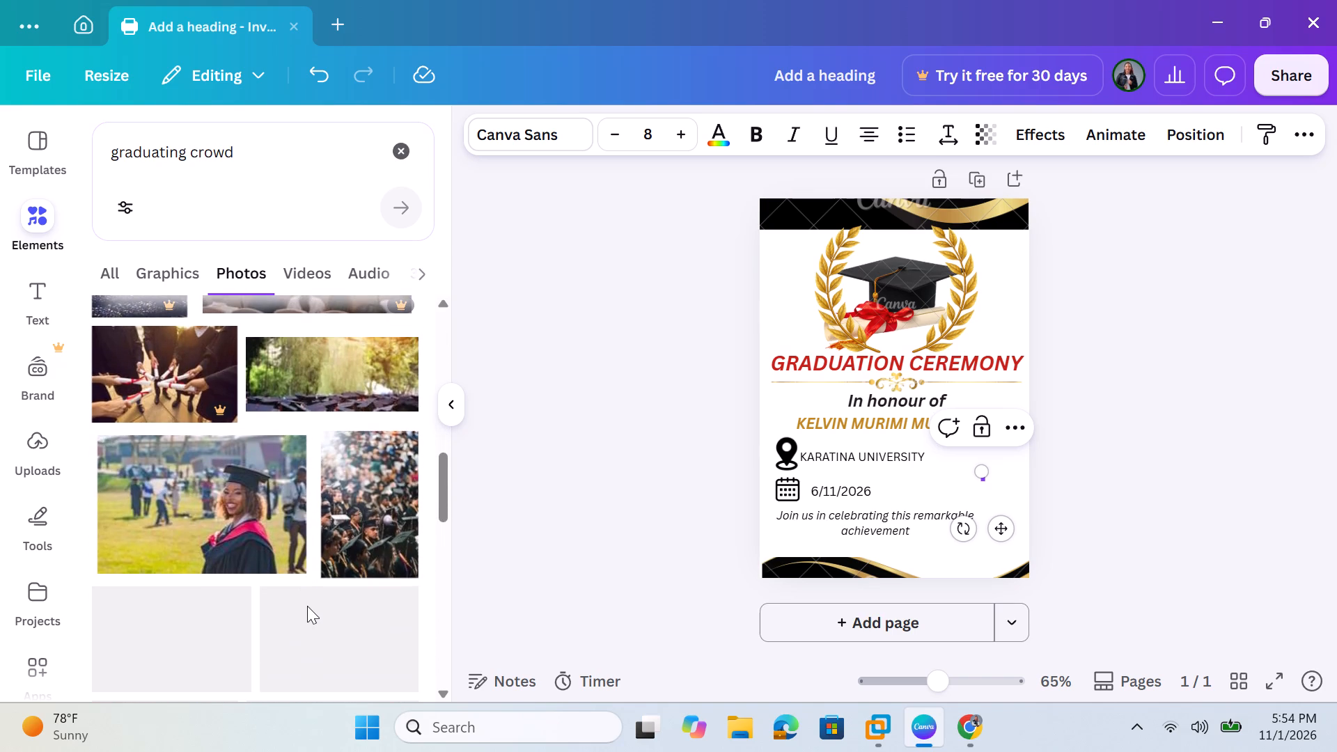
scroll(307, 606, down, 1)
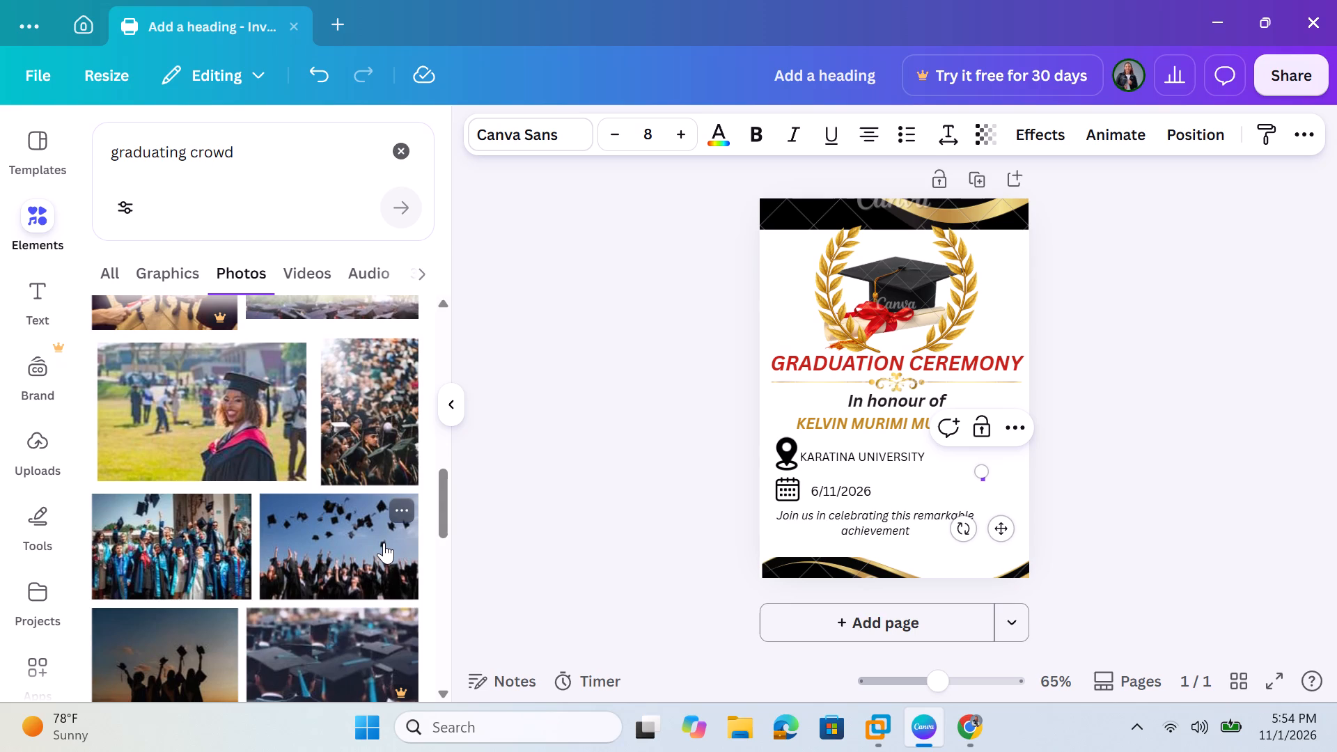
click(384, 542)
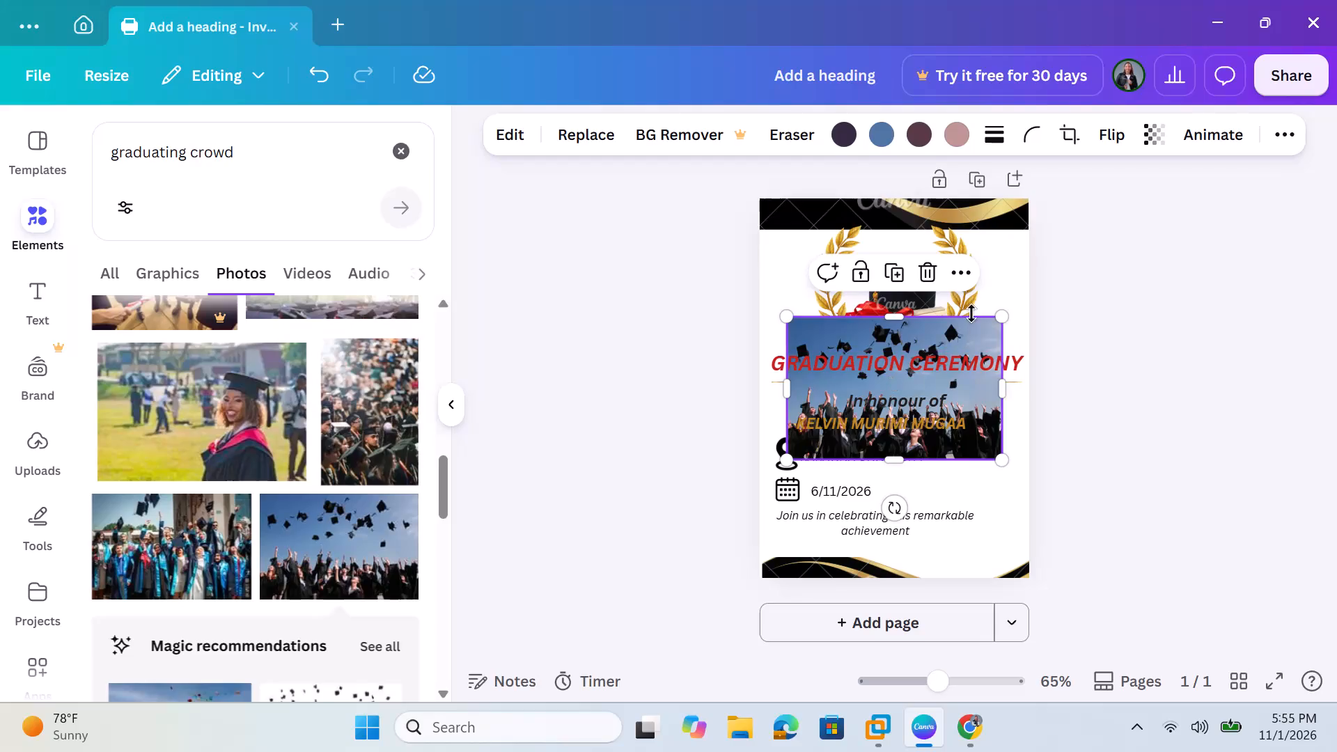
Shrink the crowd photo and crop its upper part into a wide strip about 39.9 wide and 14.3 high.
drag(998, 311, 939, 379)
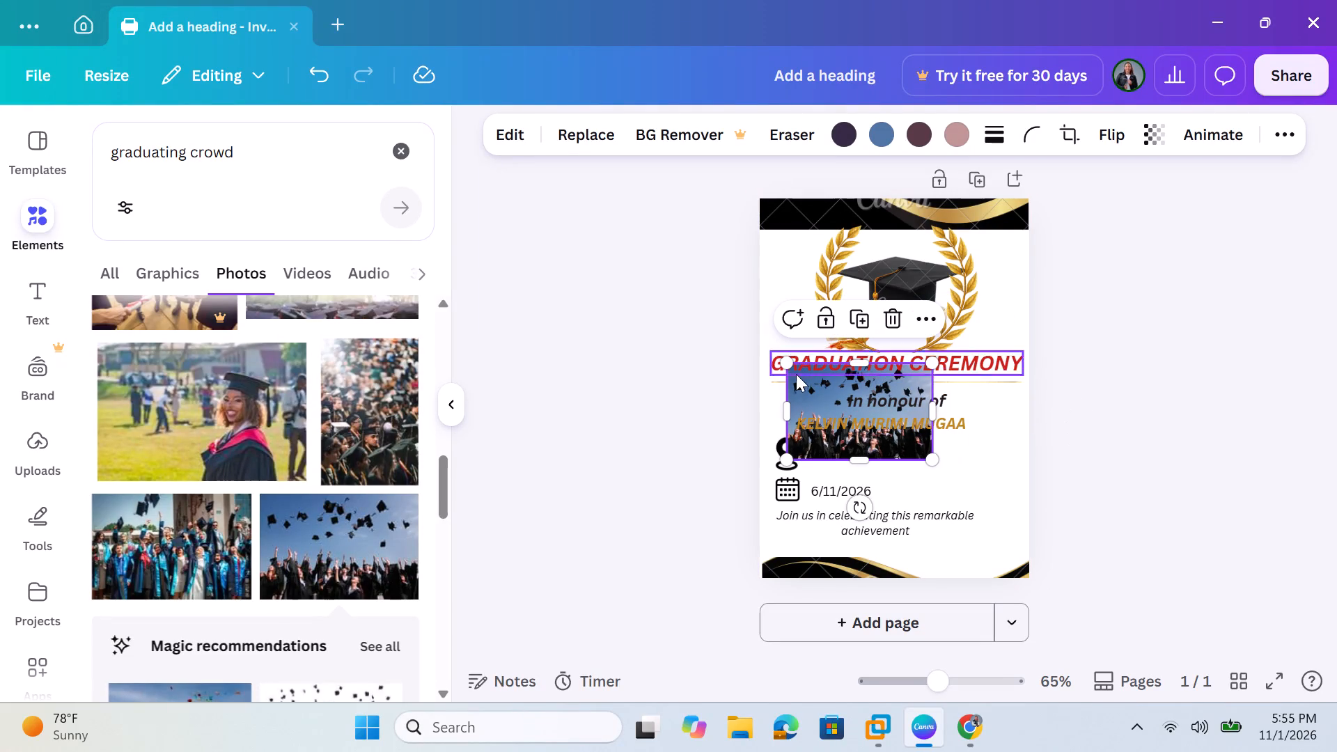
drag(785, 361, 830, 390)
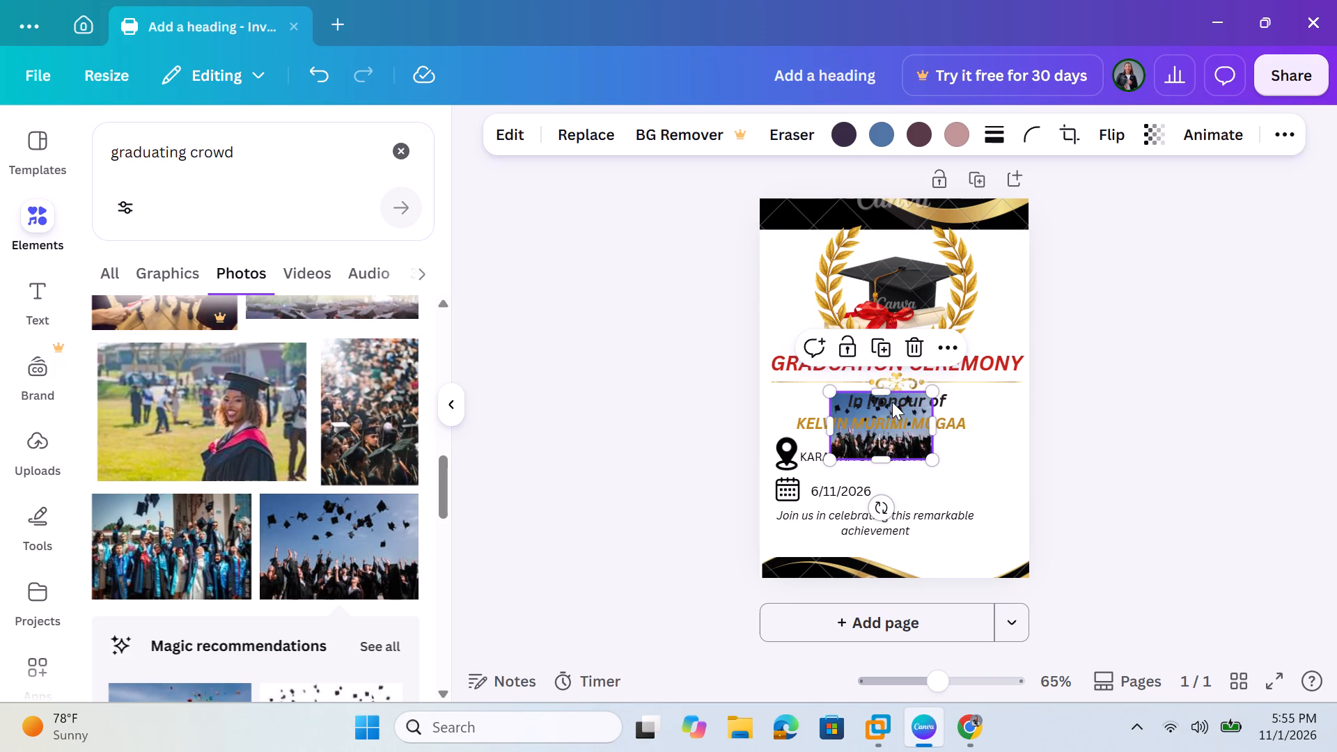
drag(893, 396, 912, 431)
scroll(893, 396, up, 1)
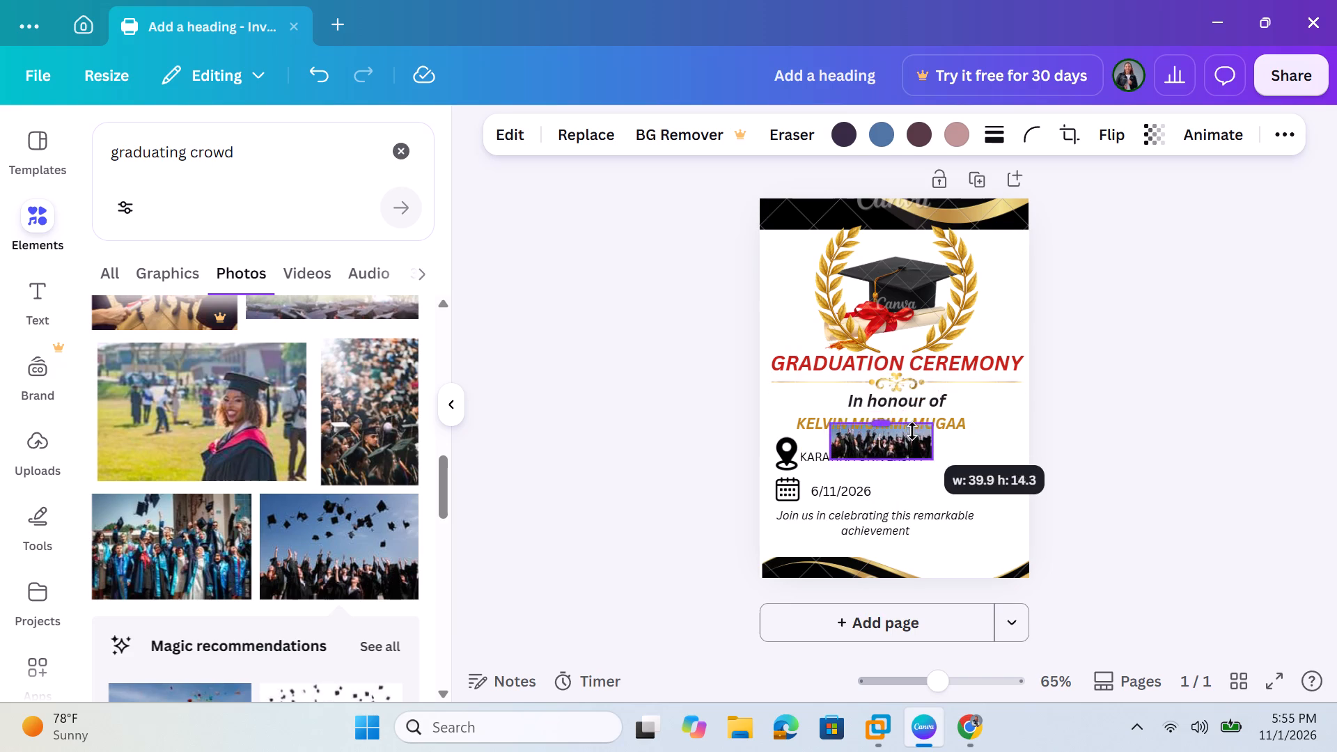
drag(912, 431, 909, 430)
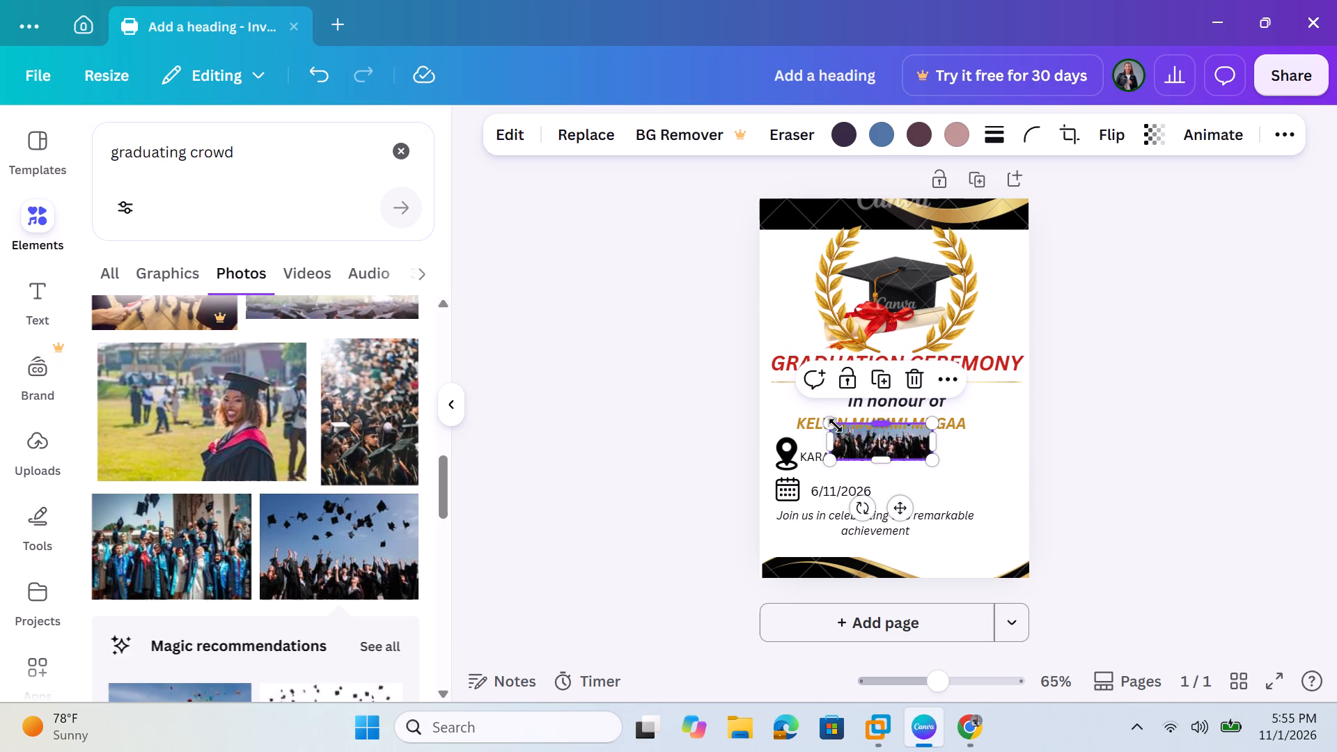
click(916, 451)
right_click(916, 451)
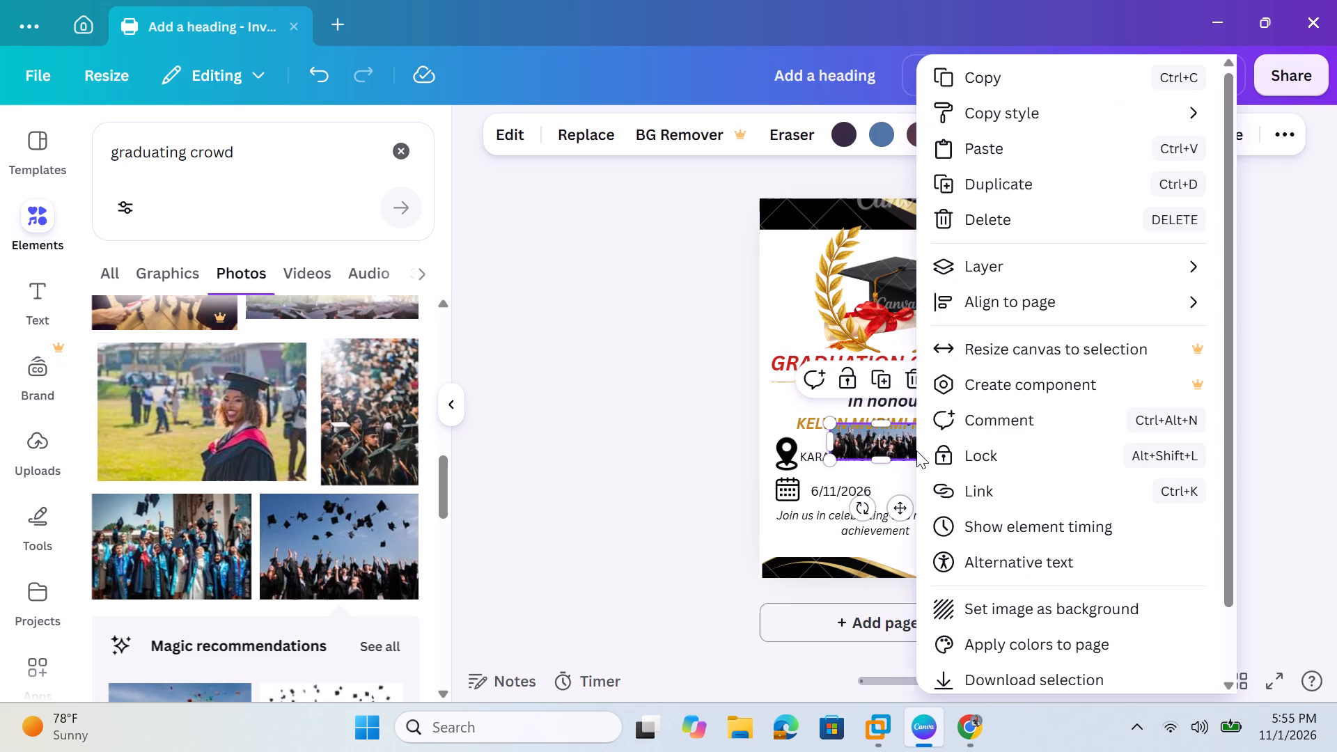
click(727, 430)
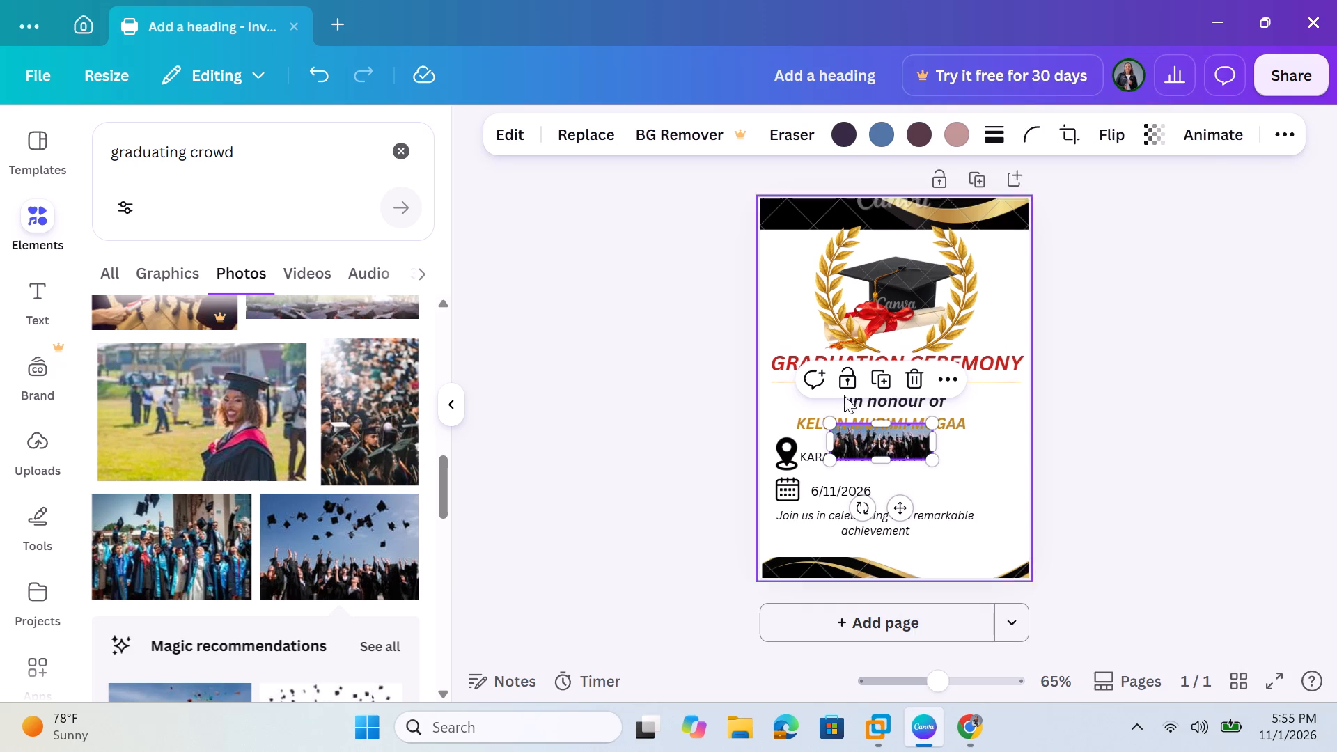
Move the crowd photo to the page's right edge beside the date row and enlarge it slightly.
click(886, 433)
scroll(886, 433, right, 1)
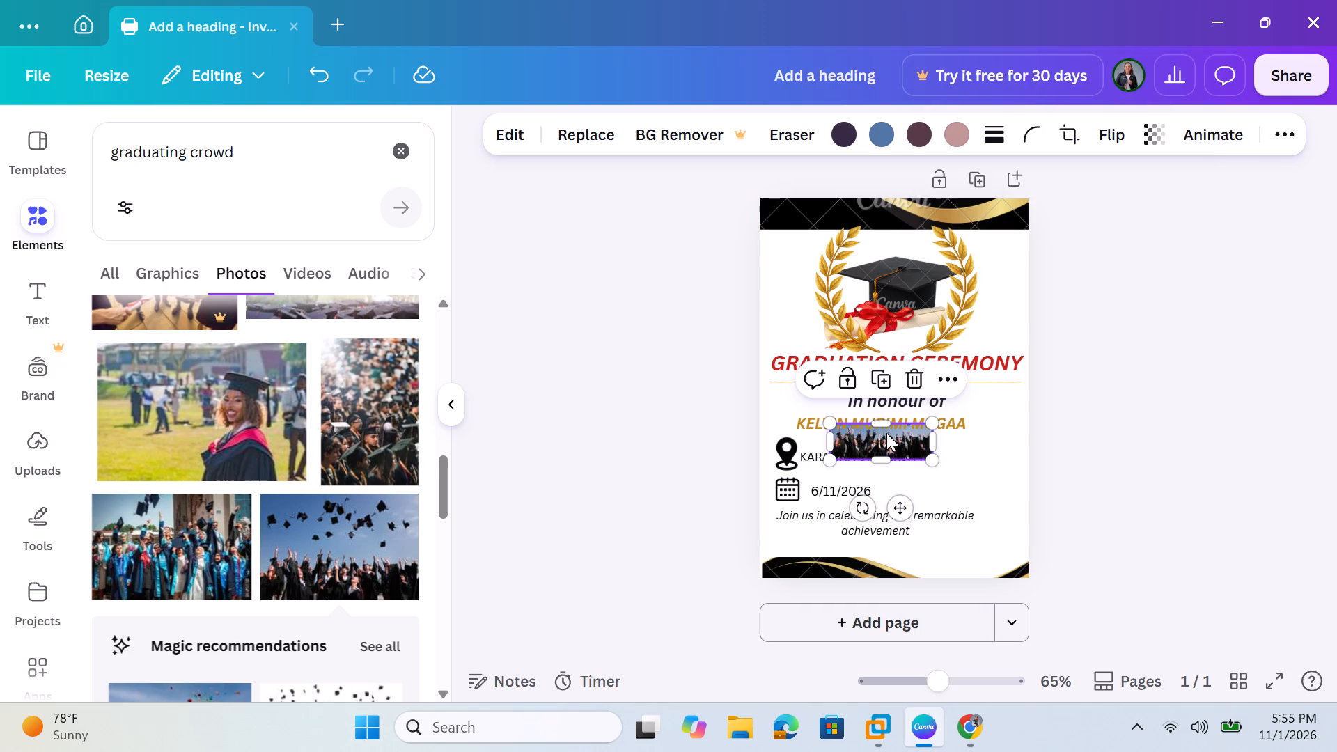
scroll(886, 433, up, 3)
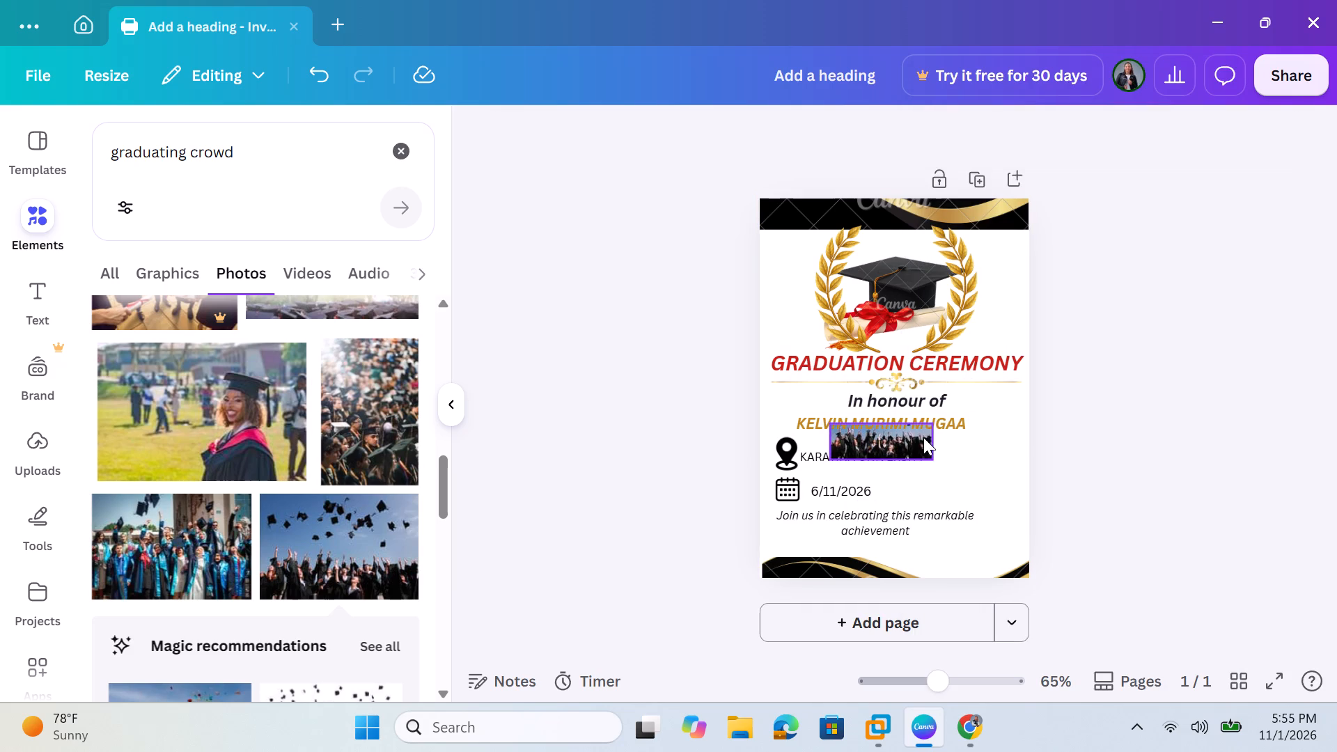
drag(923, 437, 992, 480)
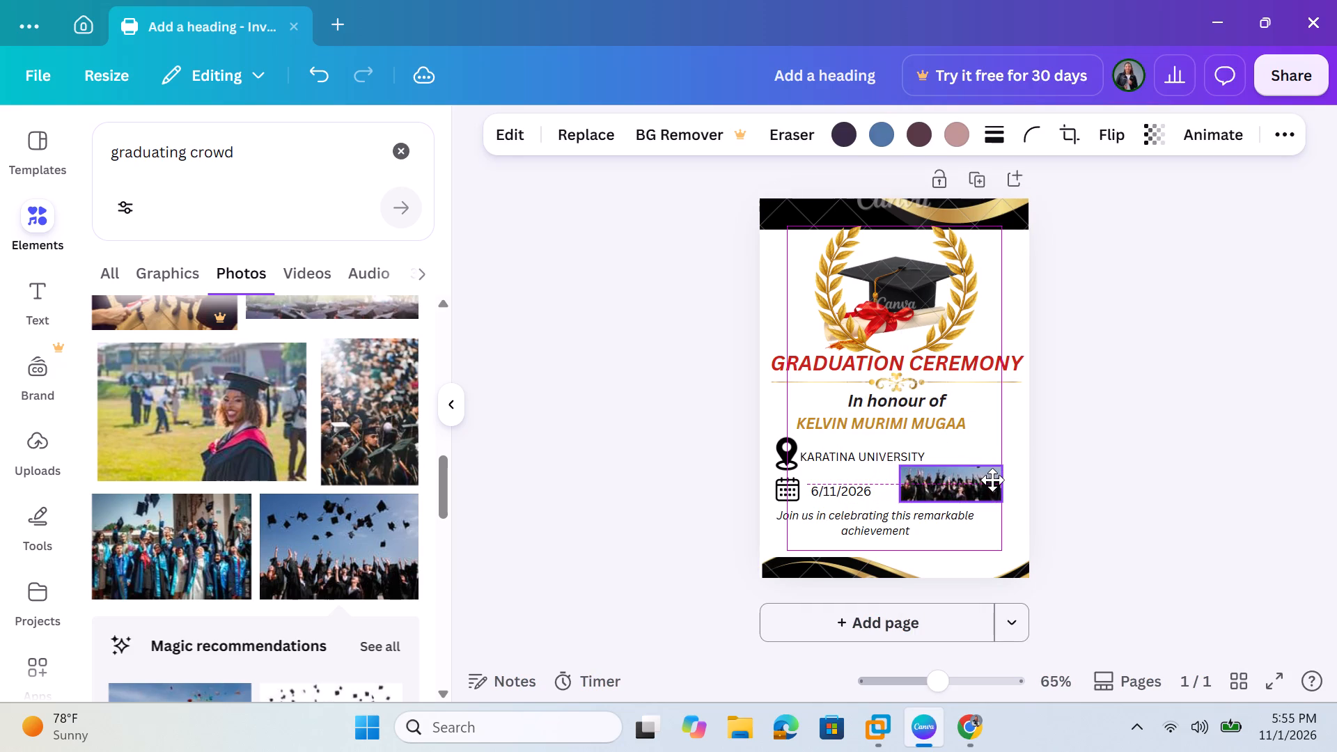
drag(992, 480, 1017, 478)
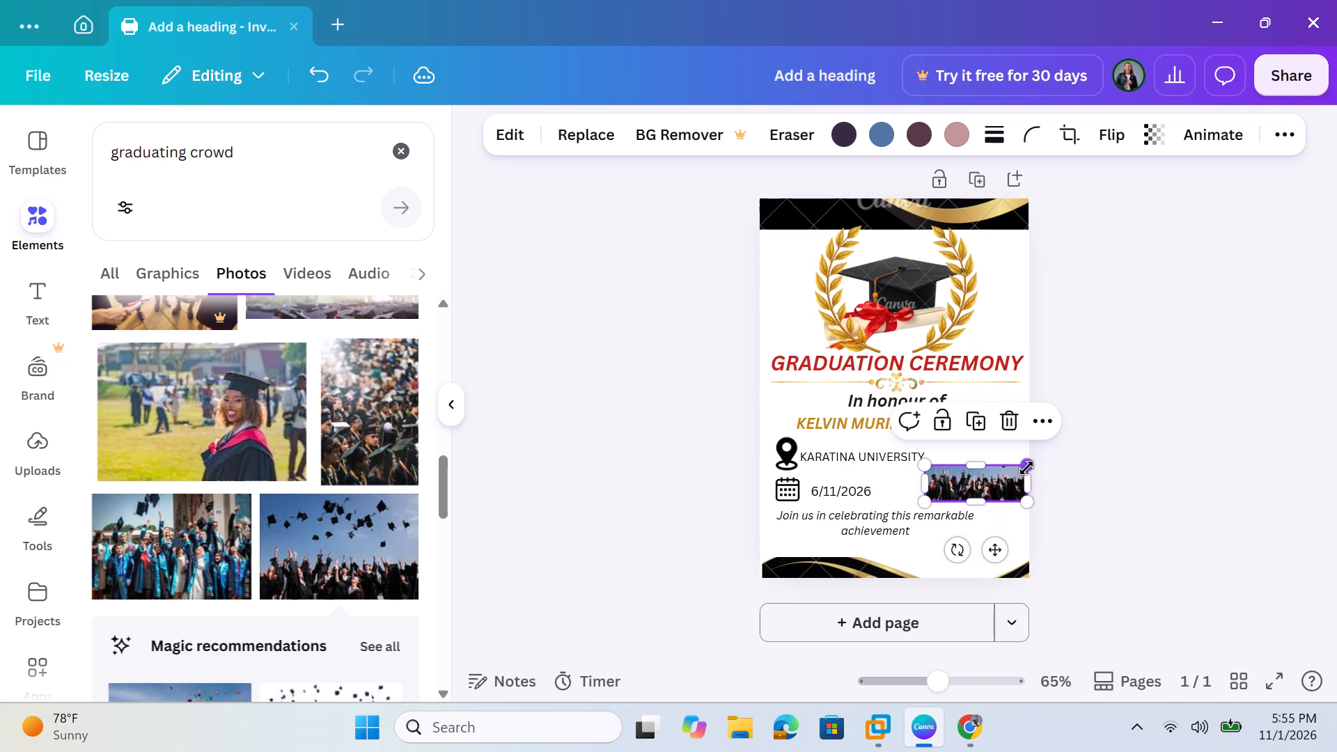
drag(1026, 464, 1026, 424)
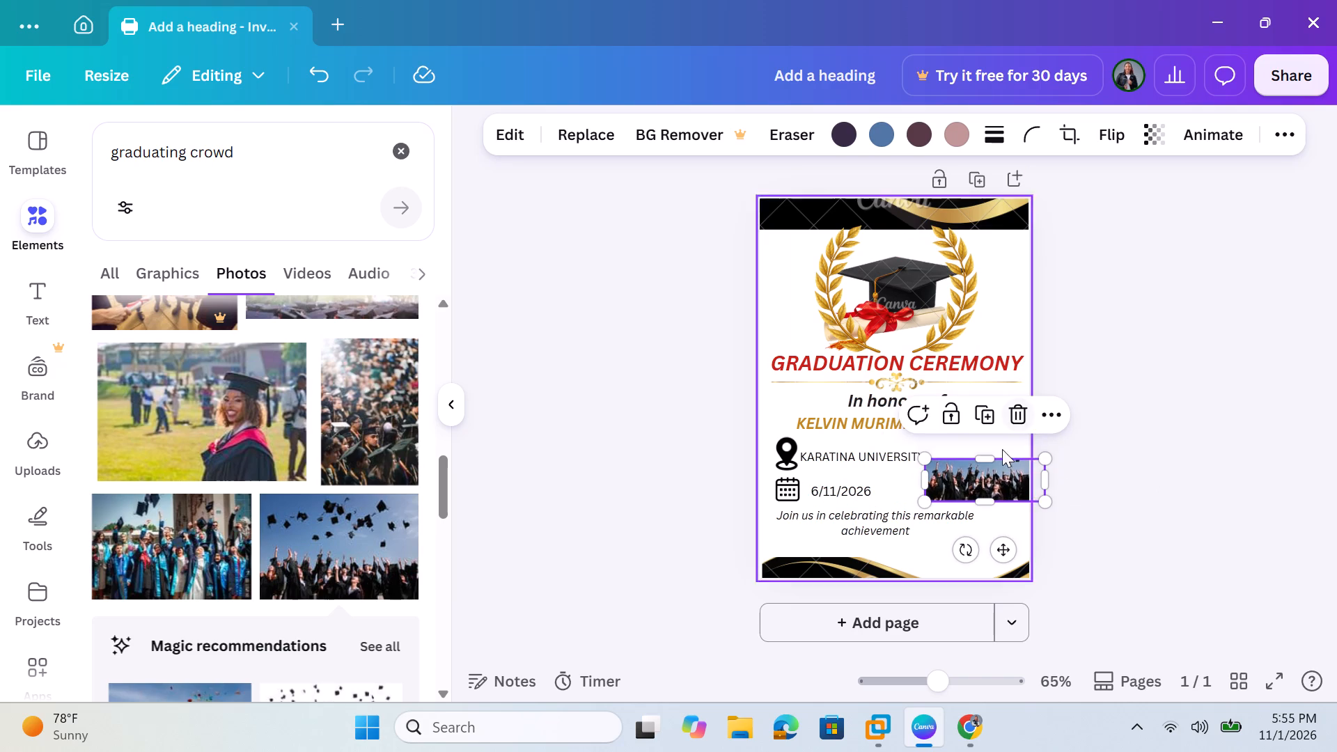
Resize the crowd photo beside the venue and date rows to about 40.6 wide and 30.2 high, revealing its sky area.
drag(930, 456, 930, 416)
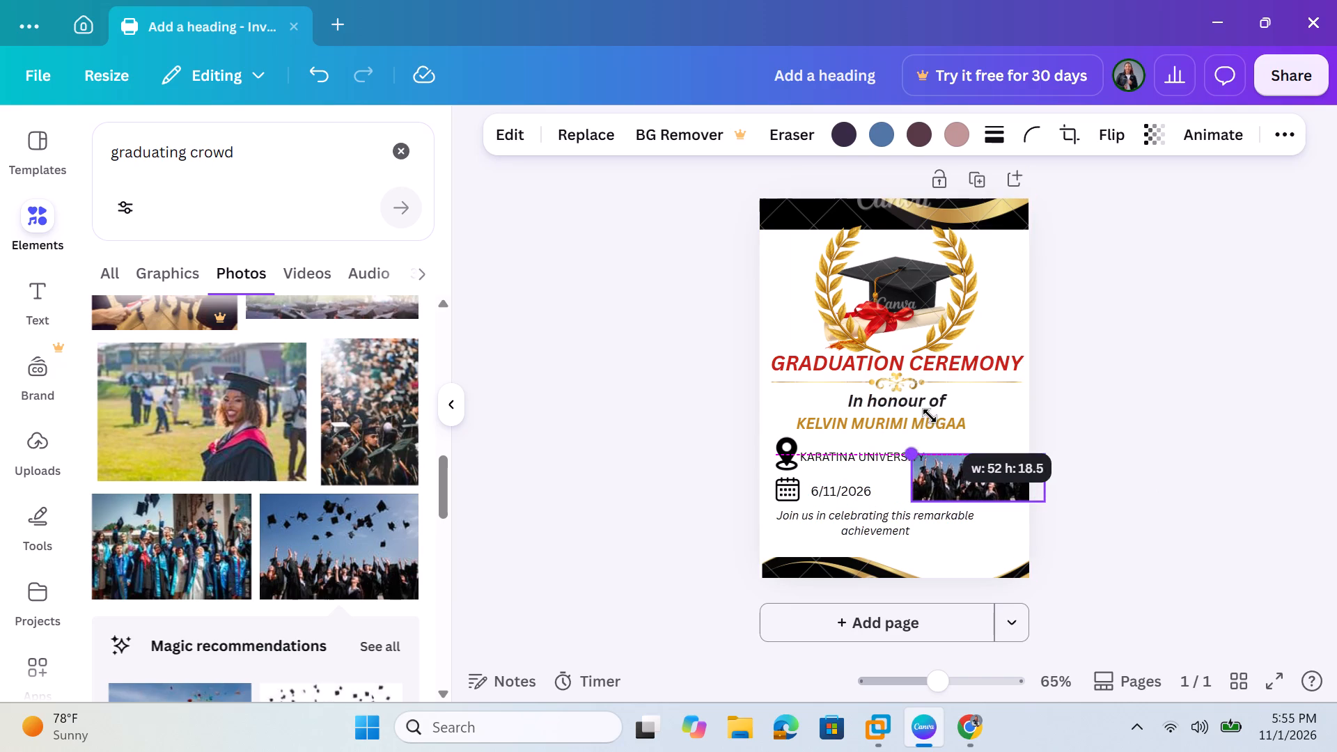
drag(930, 416, 934, 421)
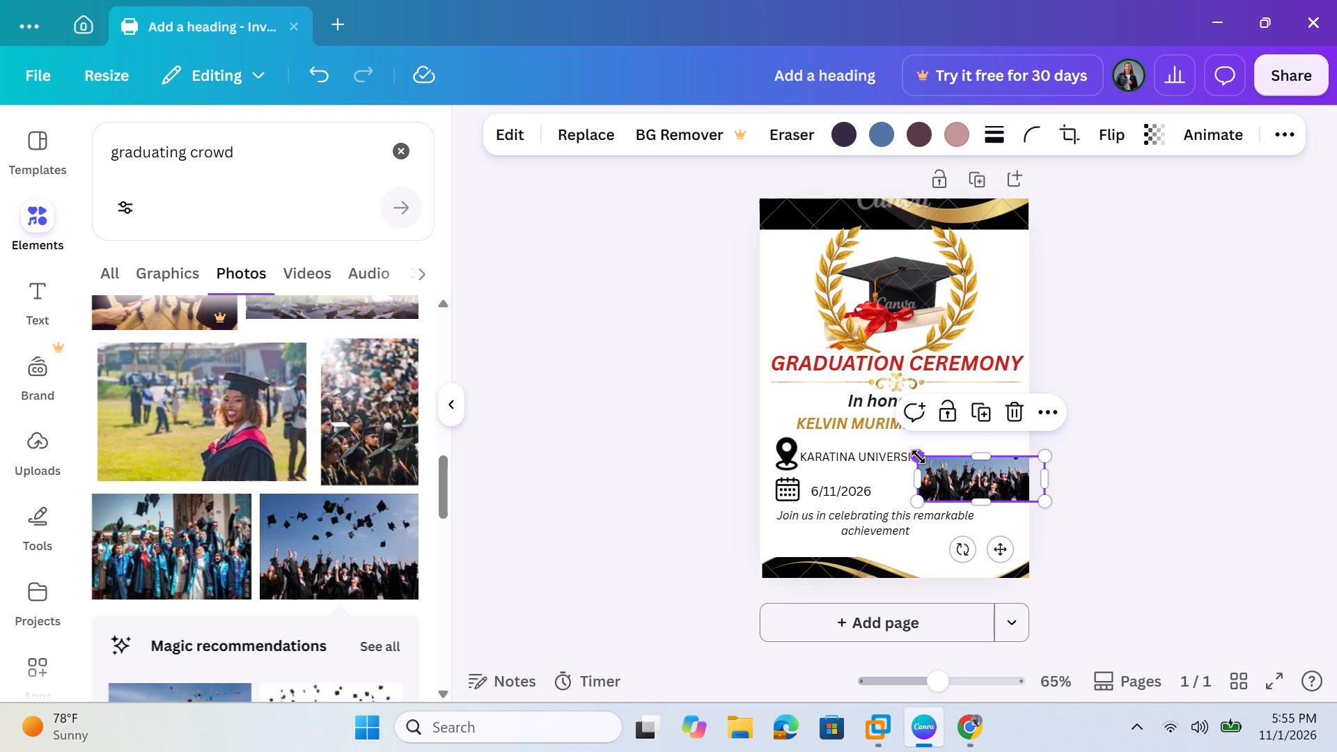
drag(917, 457, 932, 452)
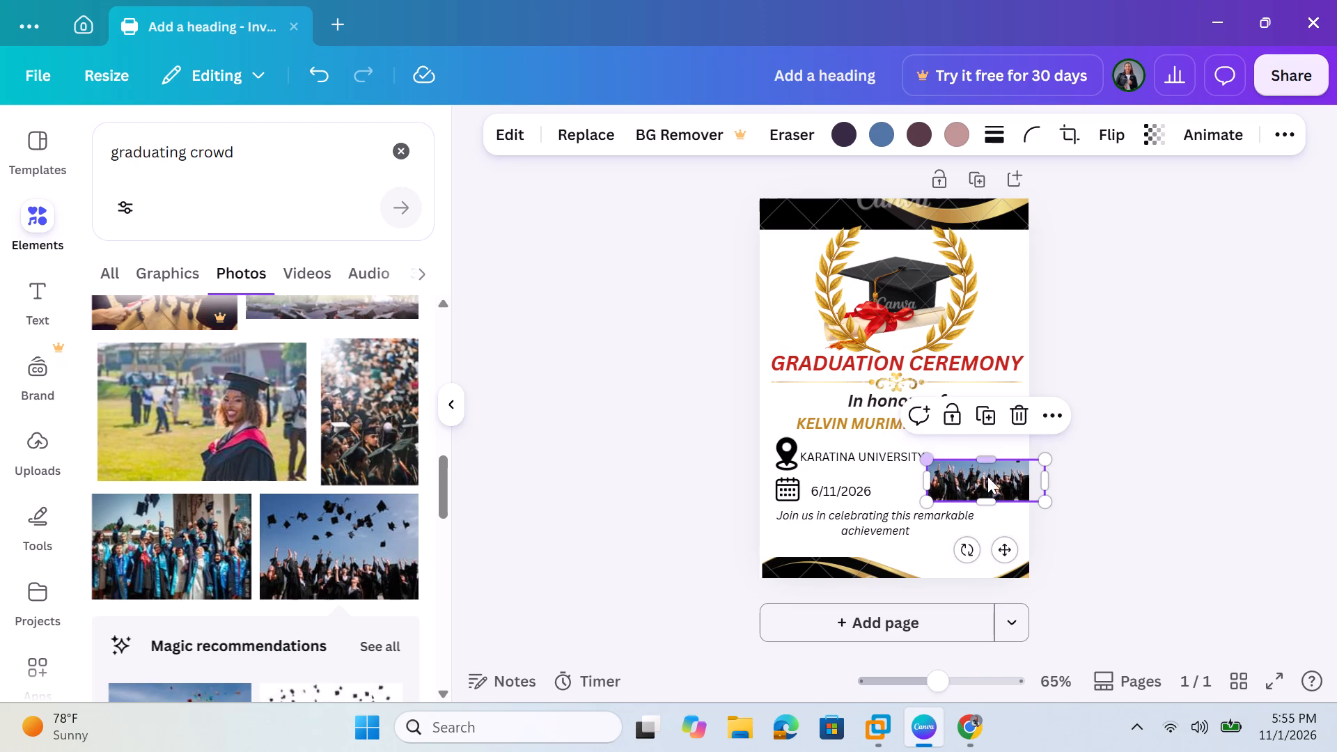
drag(994, 459, 994, 457)
drag(994, 457, 994, 430)
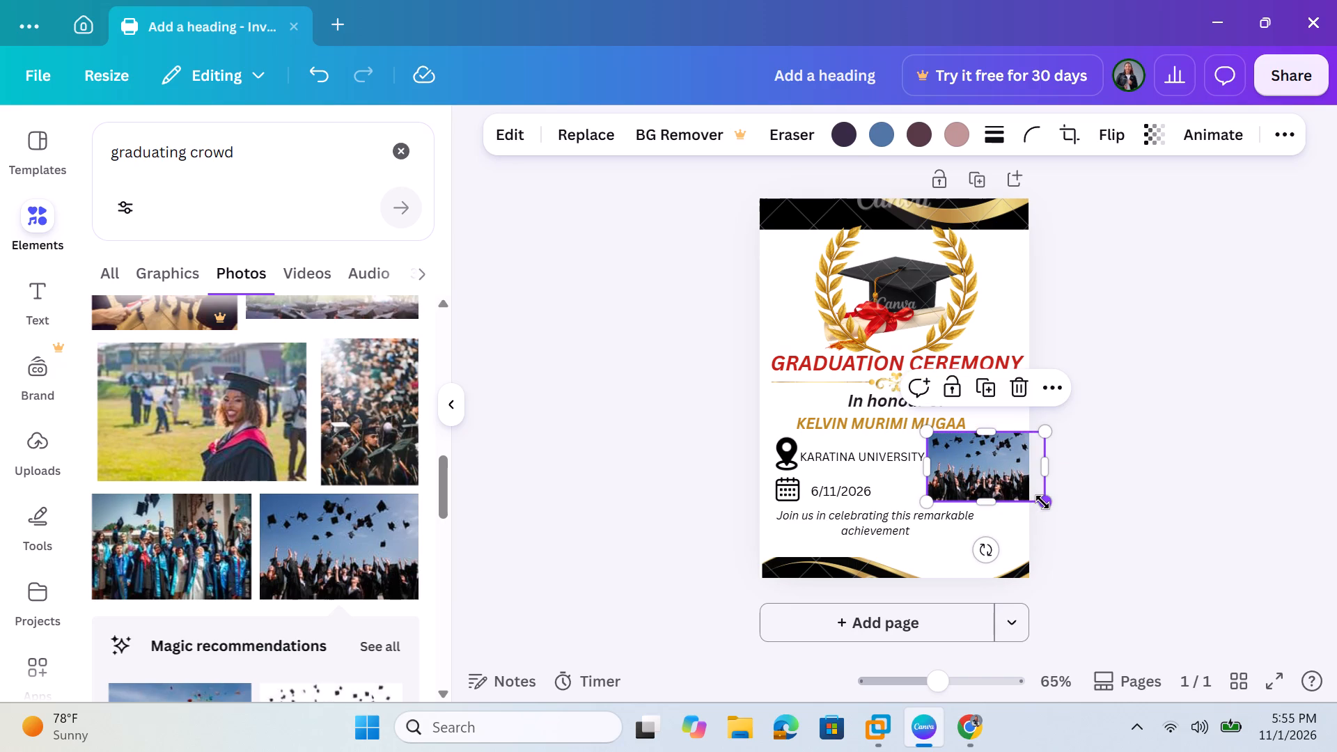
drag(1042, 502, 1045, 510)
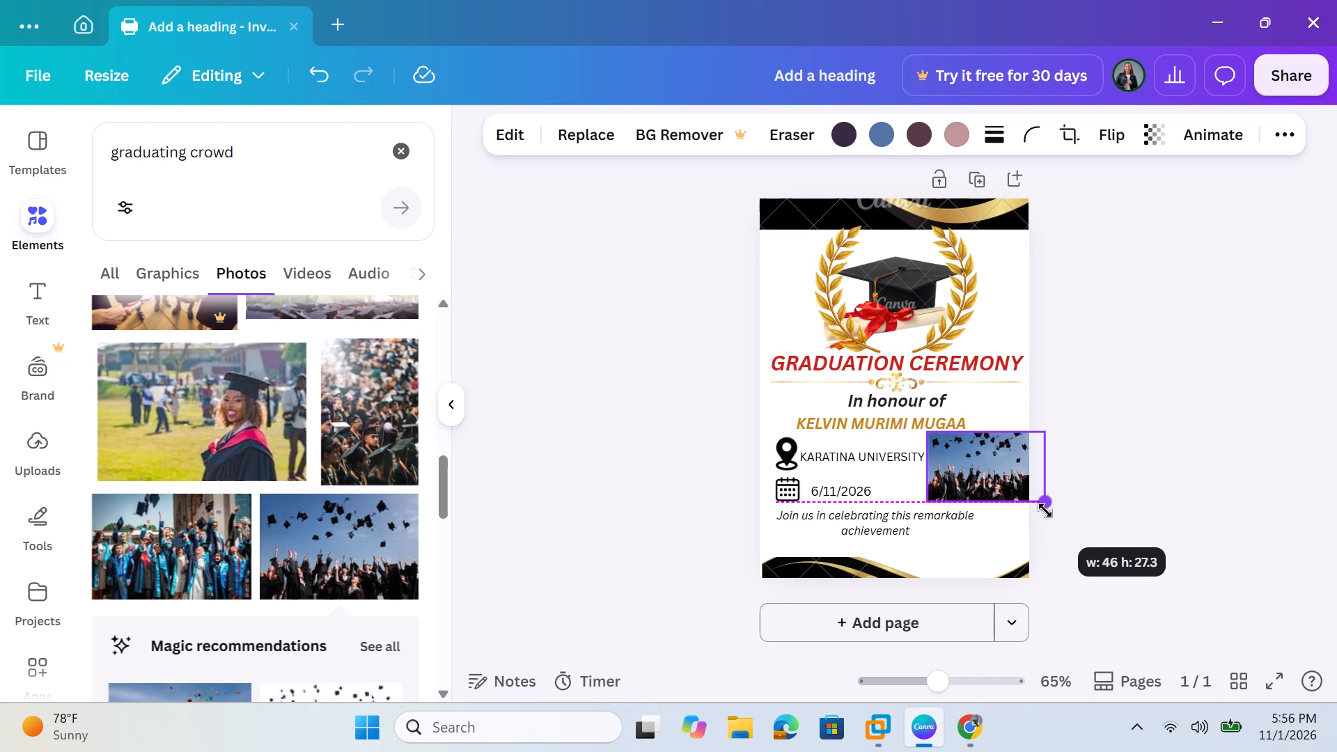
drag(1045, 510, 1026, 506)
click(1026, 506)
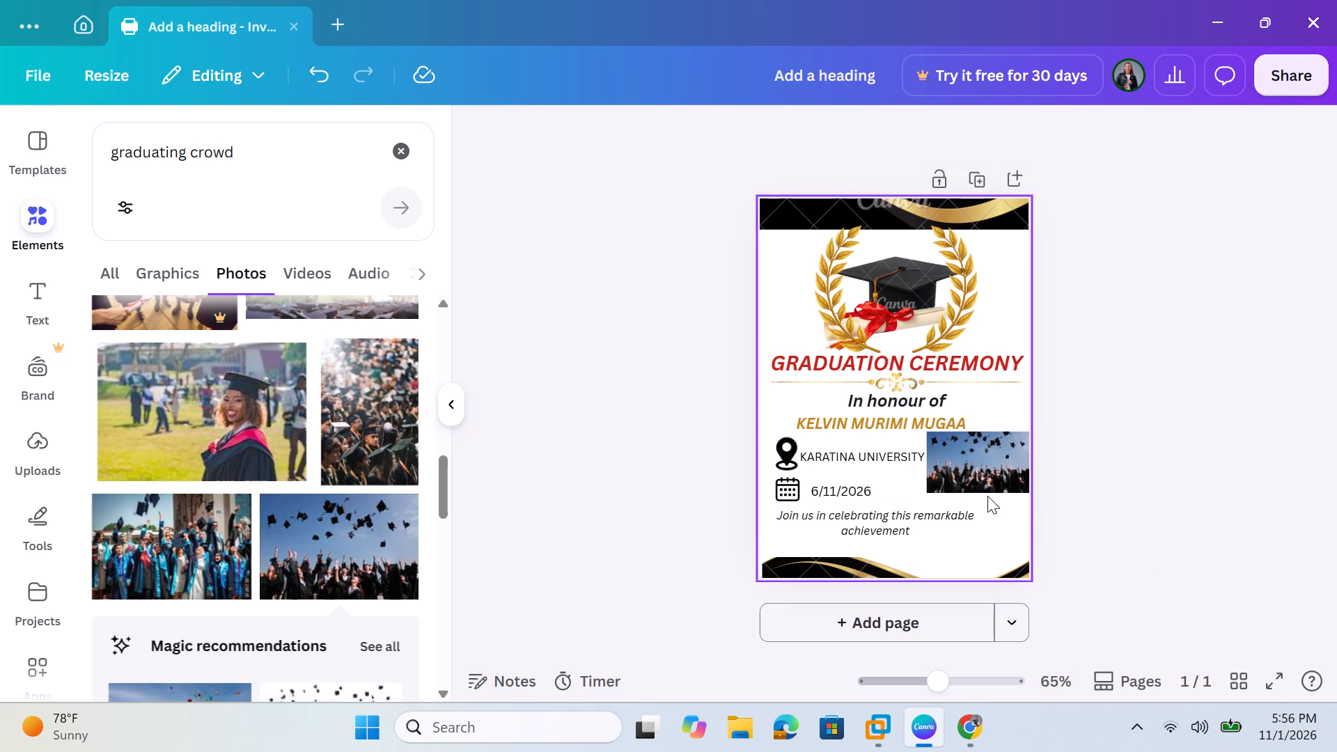
click(983, 488)
drag(983, 488, 990, 506)
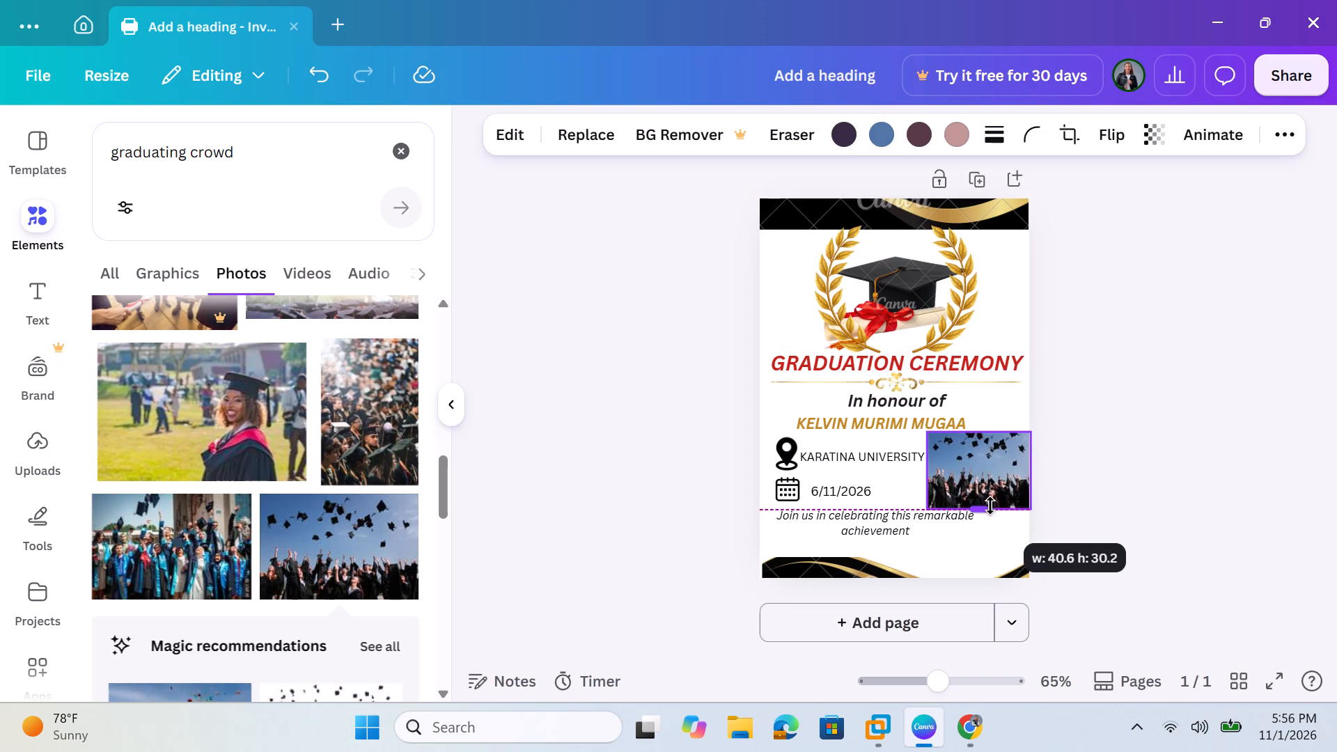
drag(990, 506, 1016, 510)
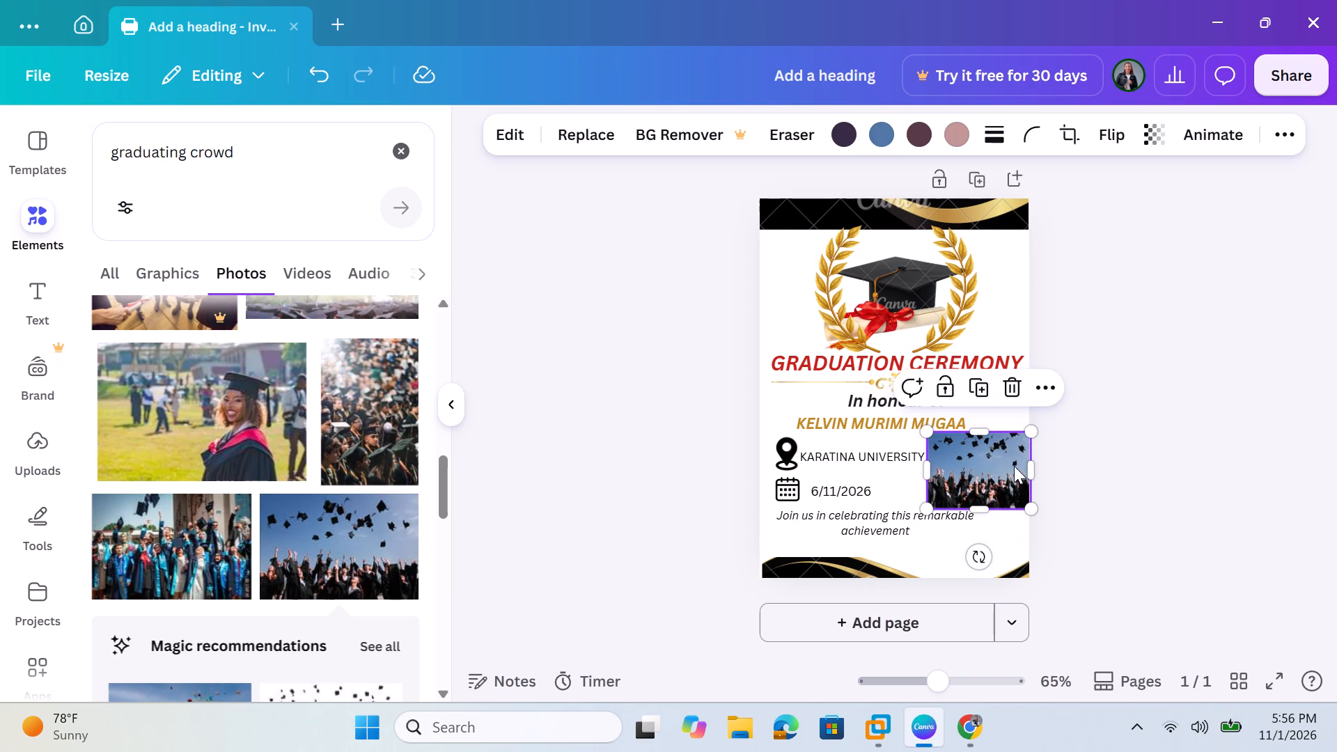
scroll(988, 439, down, 1)
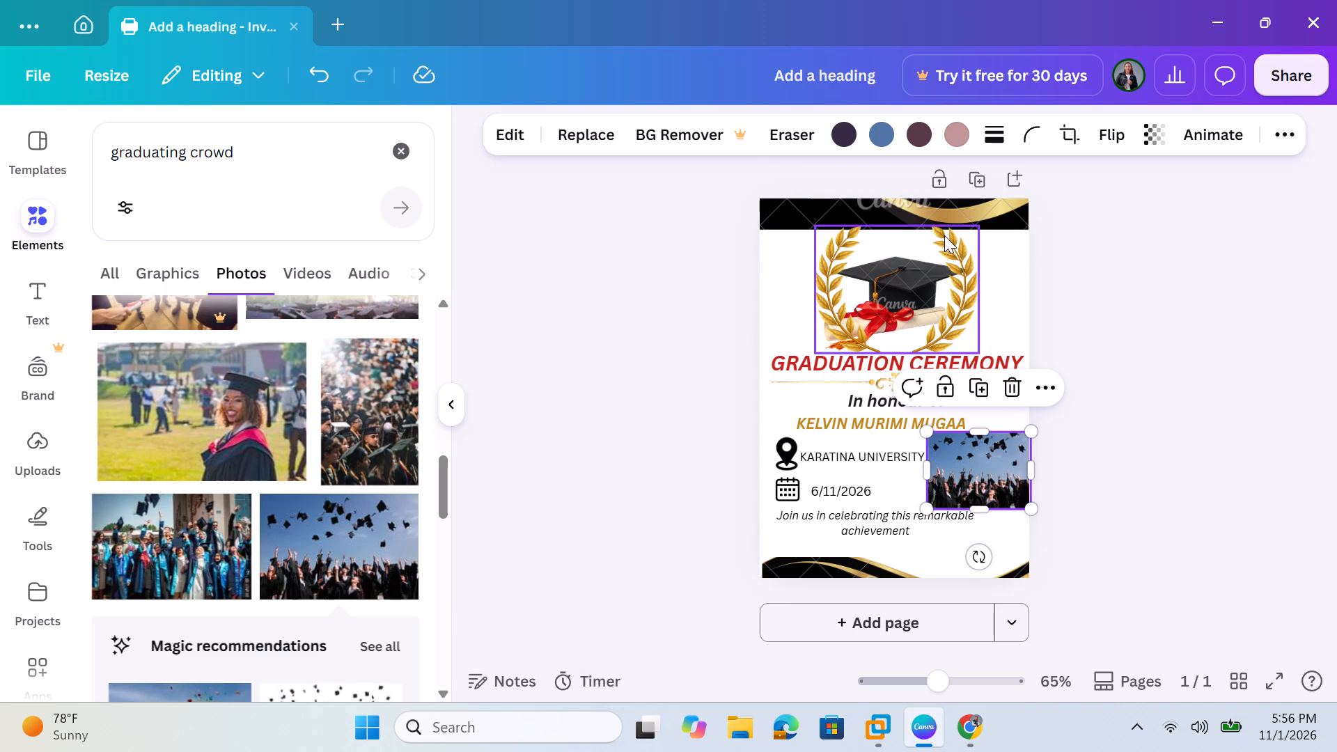
click(1043, 340)
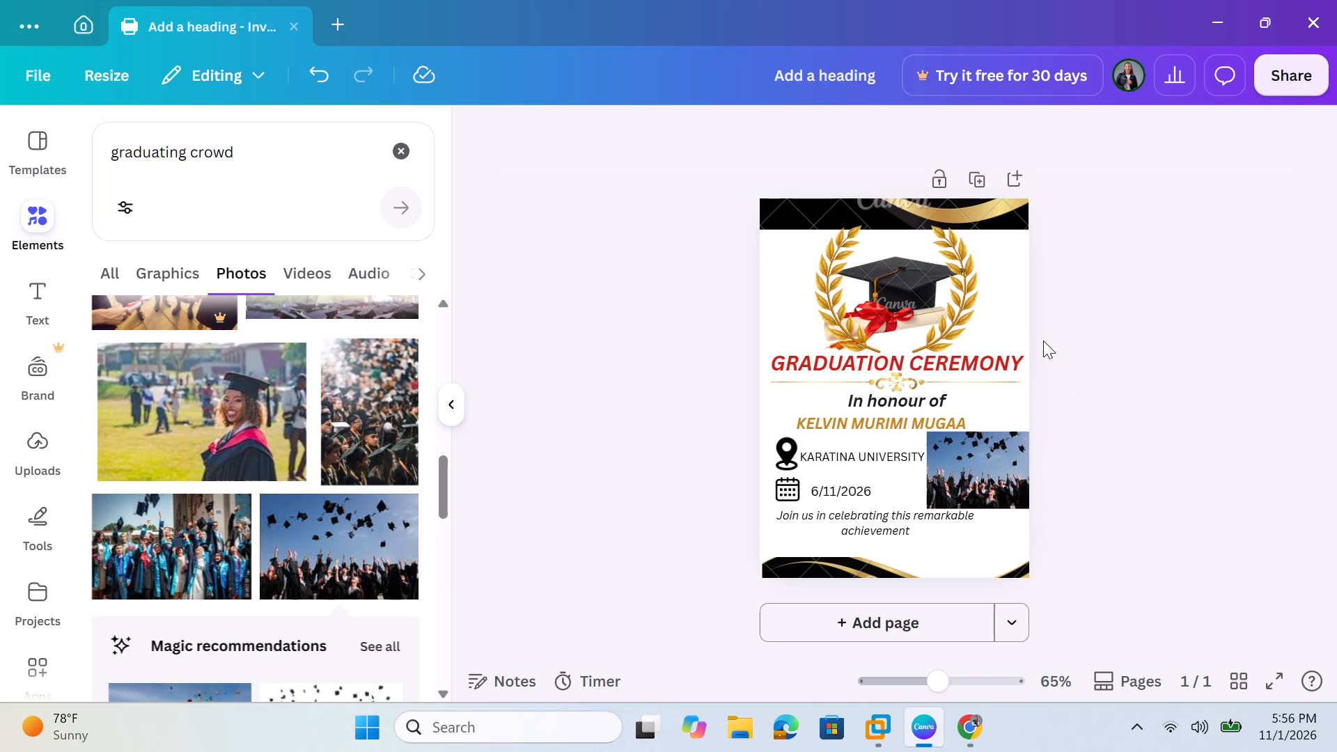
Set the font size of the italic closing line "Join us in celebrating this remarkable achievement" to 14.
click(944, 431)
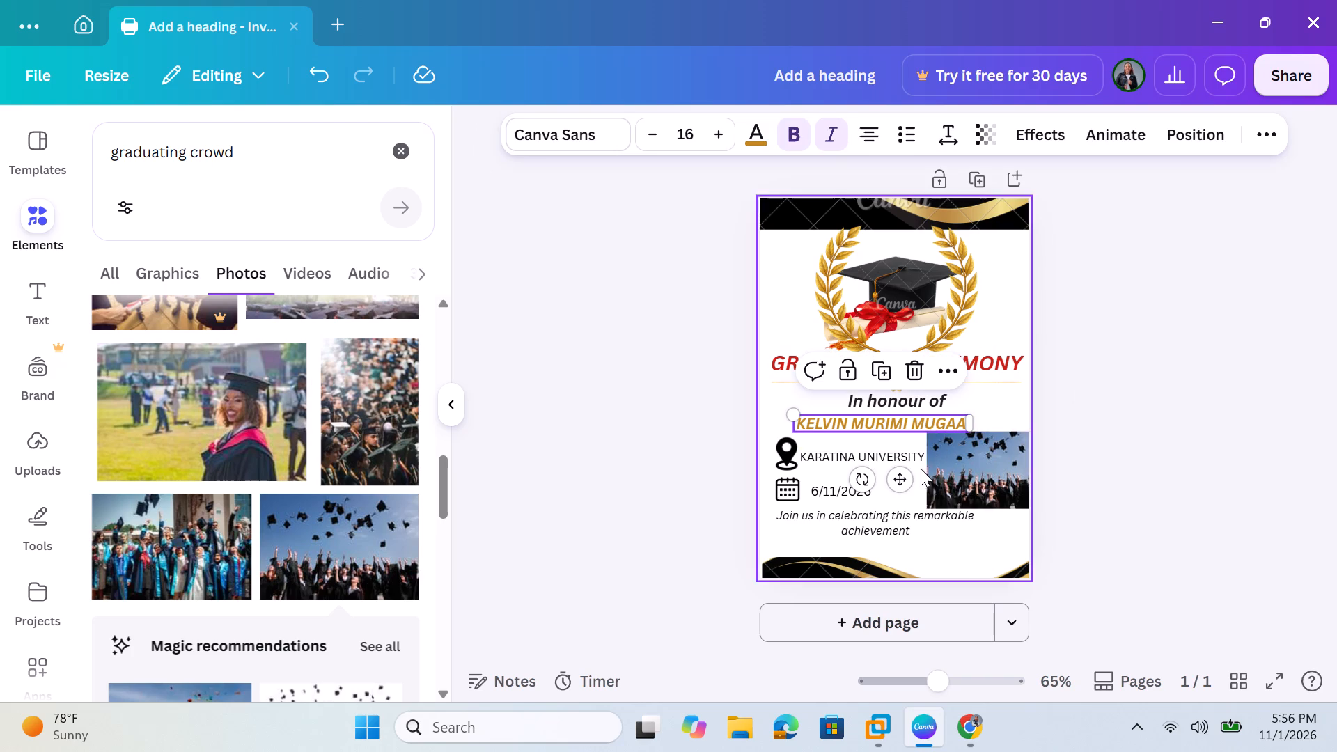
click(961, 546)
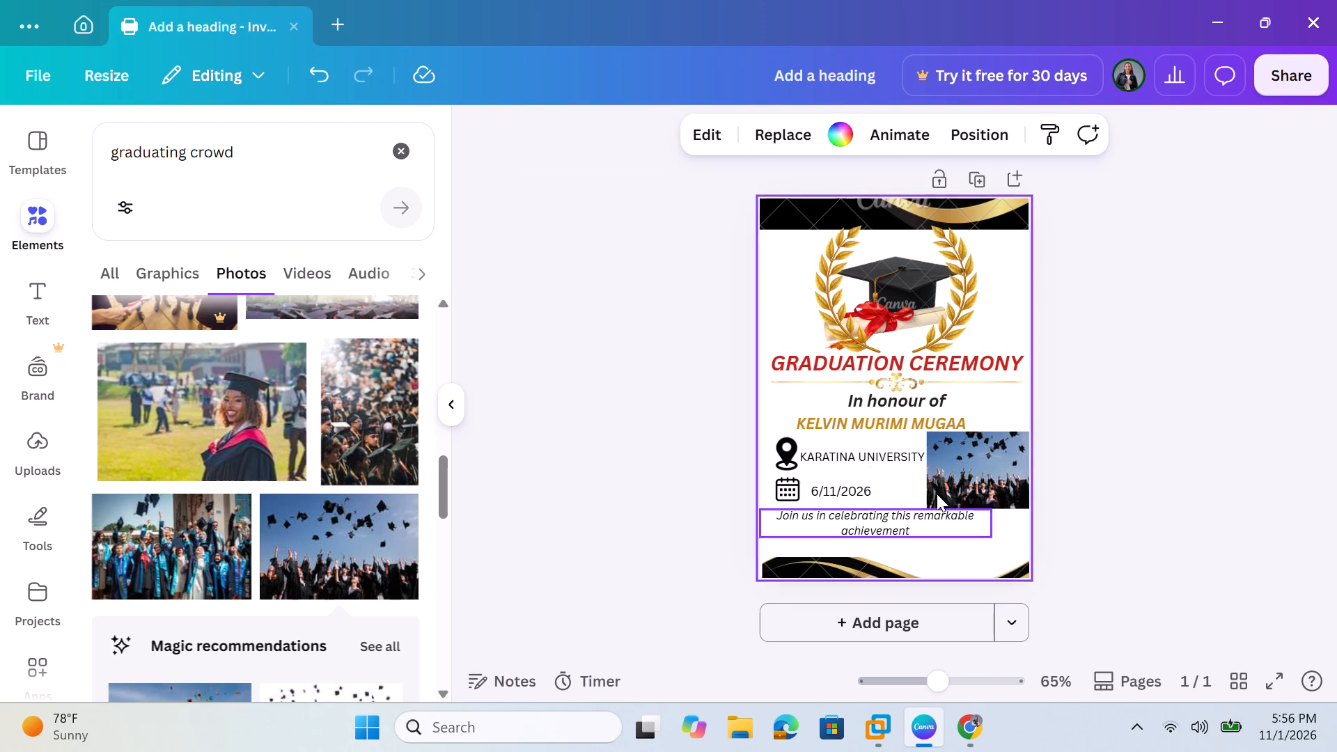
click(889, 451)
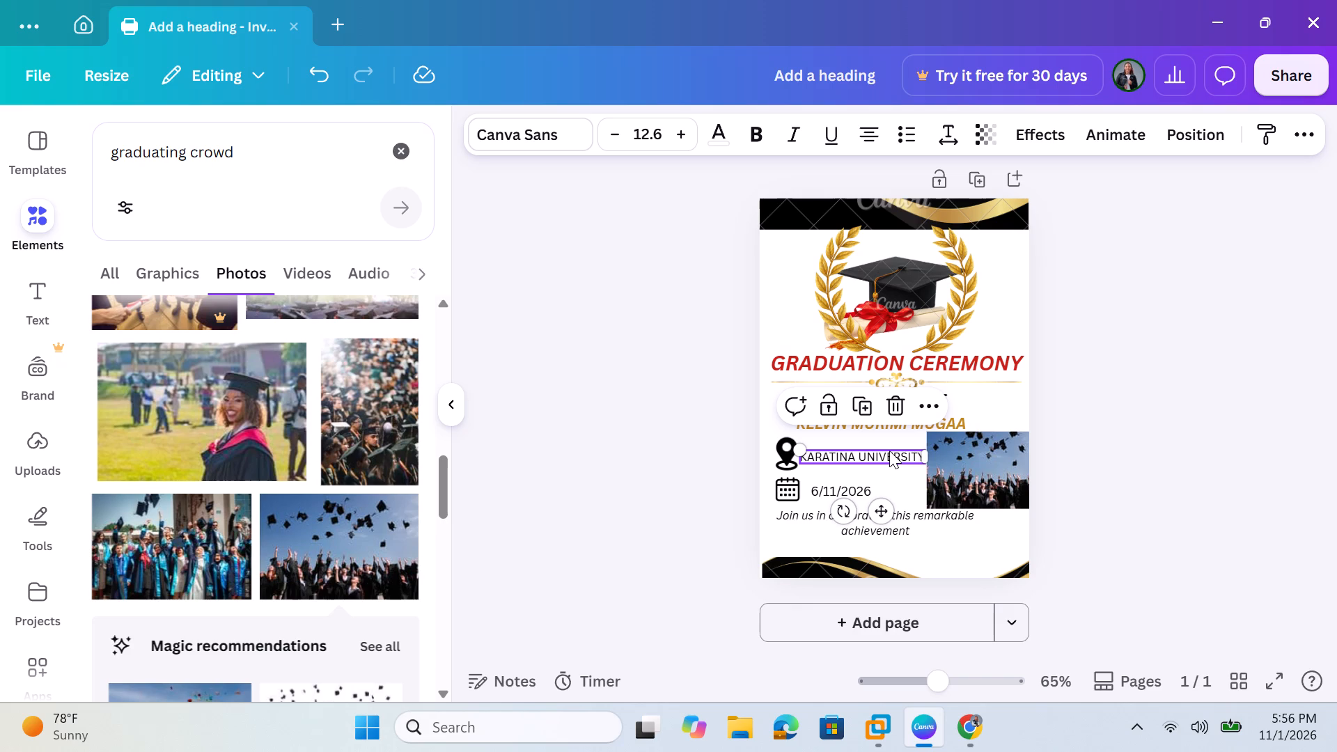
click(899, 529)
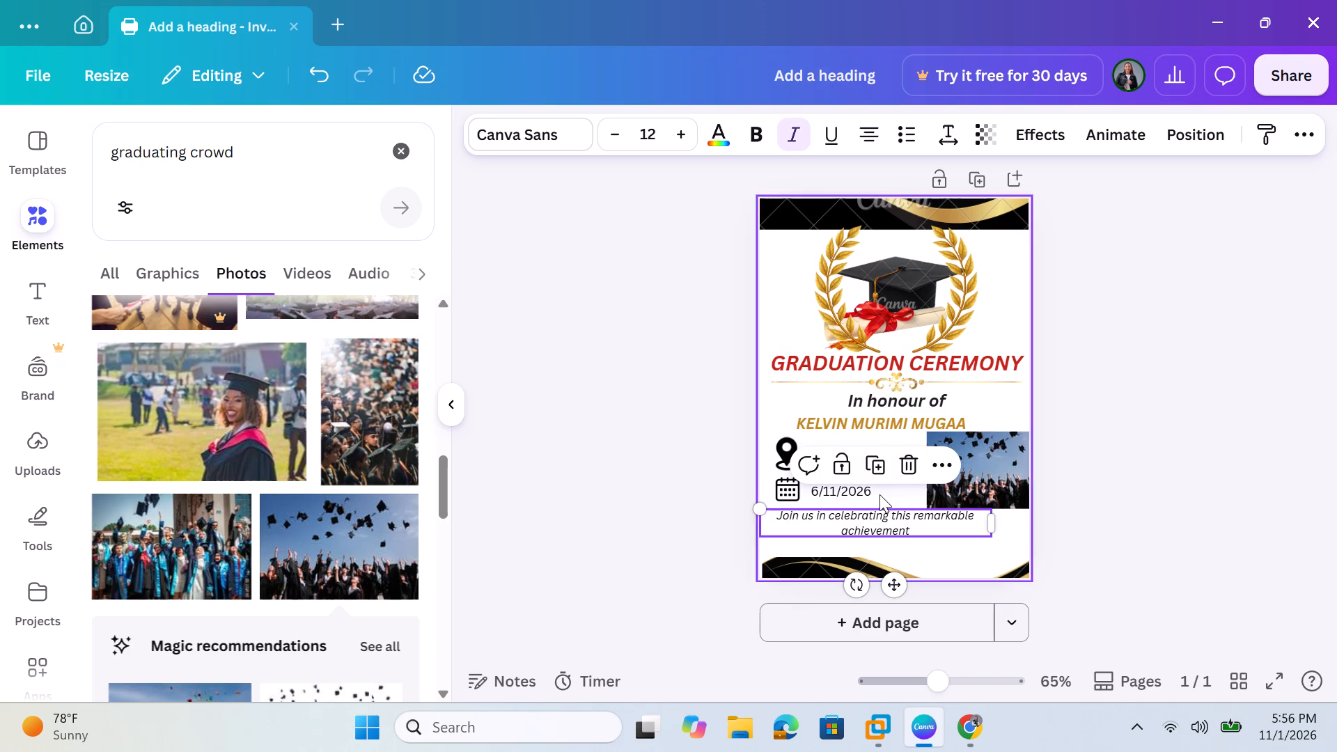
click(678, 134)
click(678, 134)
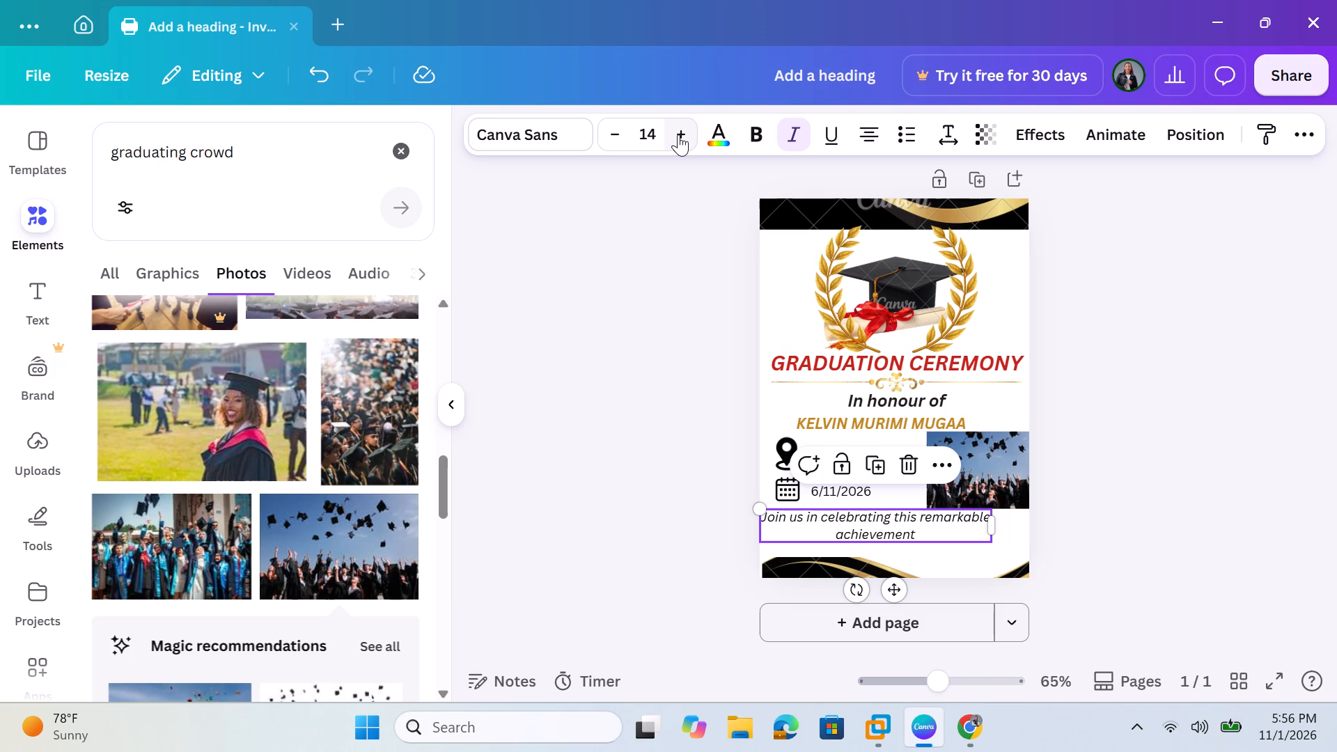
click(678, 134)
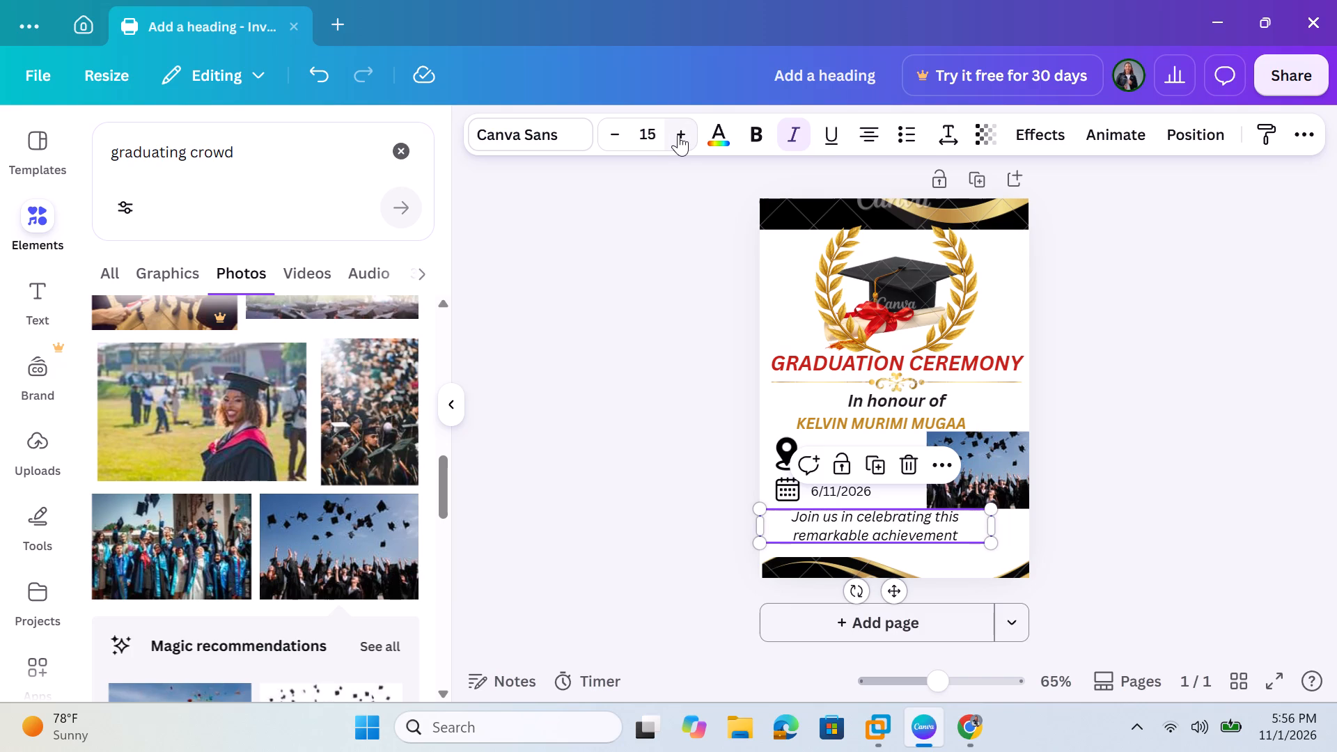
click(616, 136)
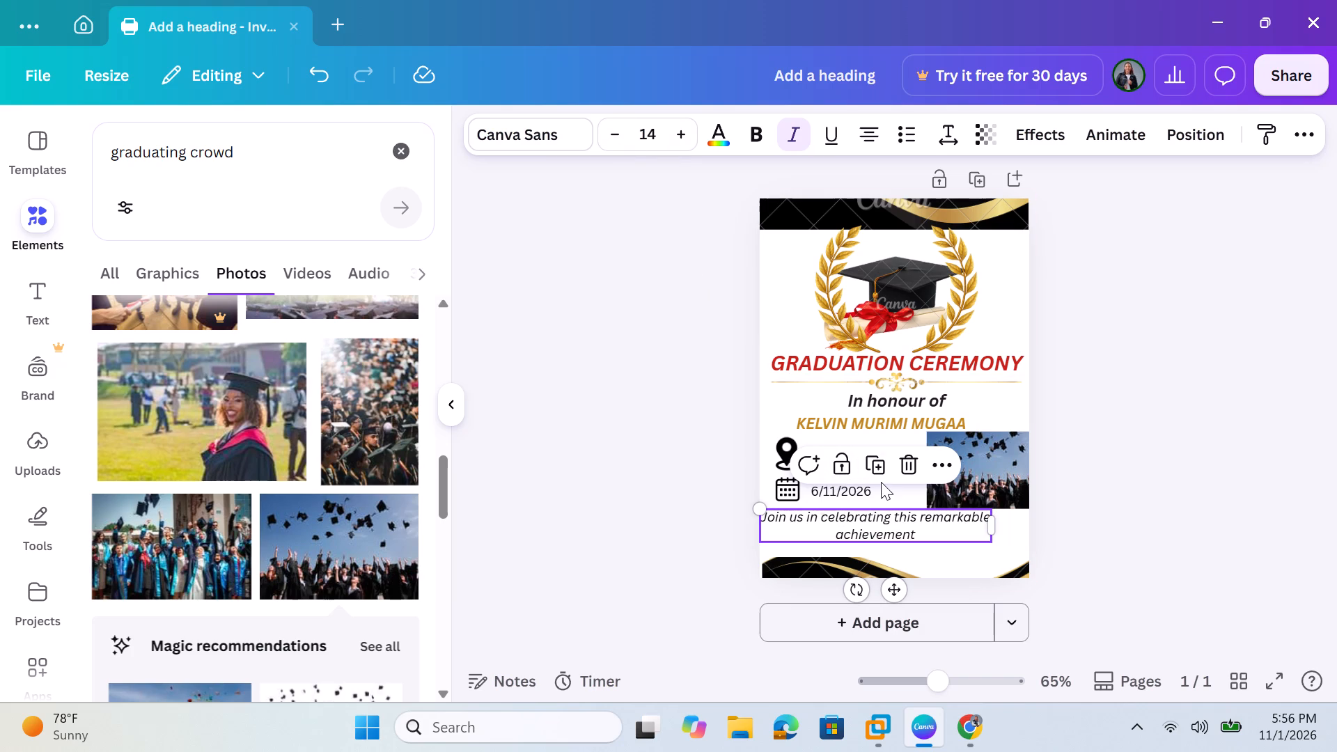
Set the font size of the date text beside the calendar icon to 14.6.
click(849, 490)
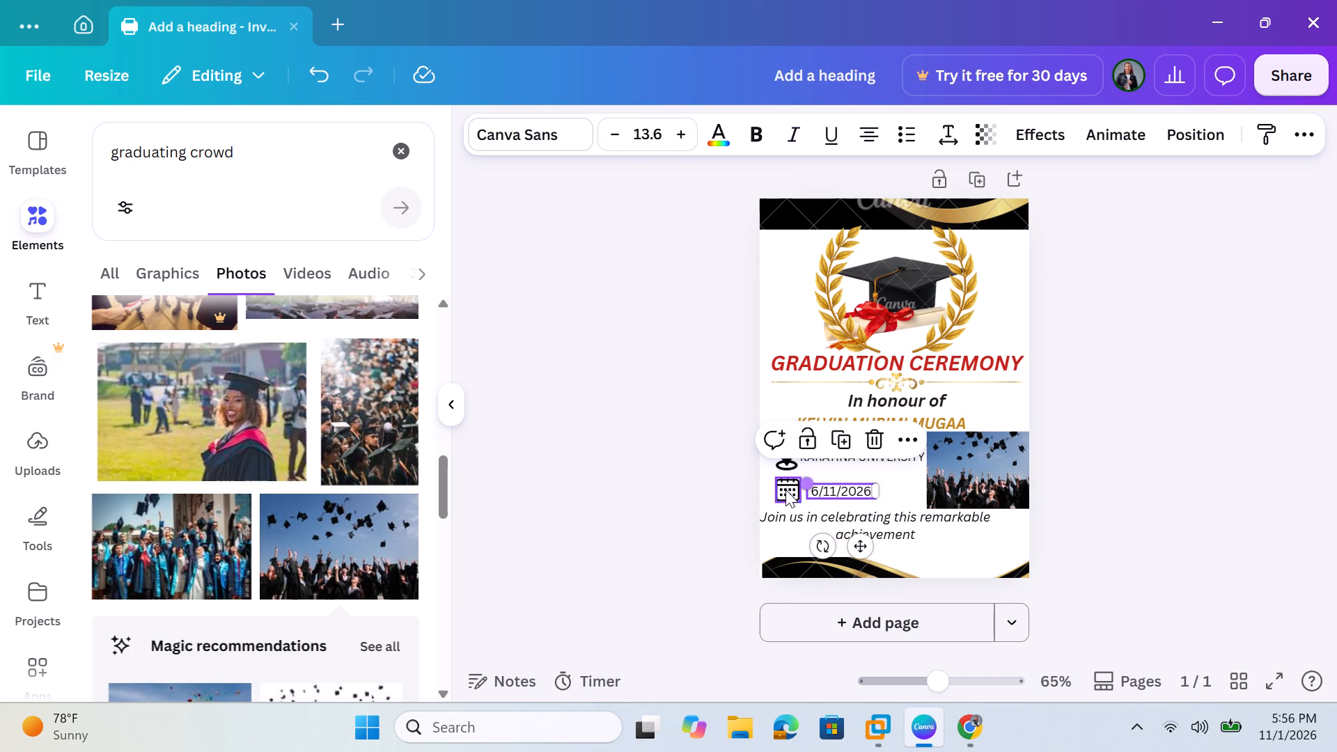
click(780, 489)
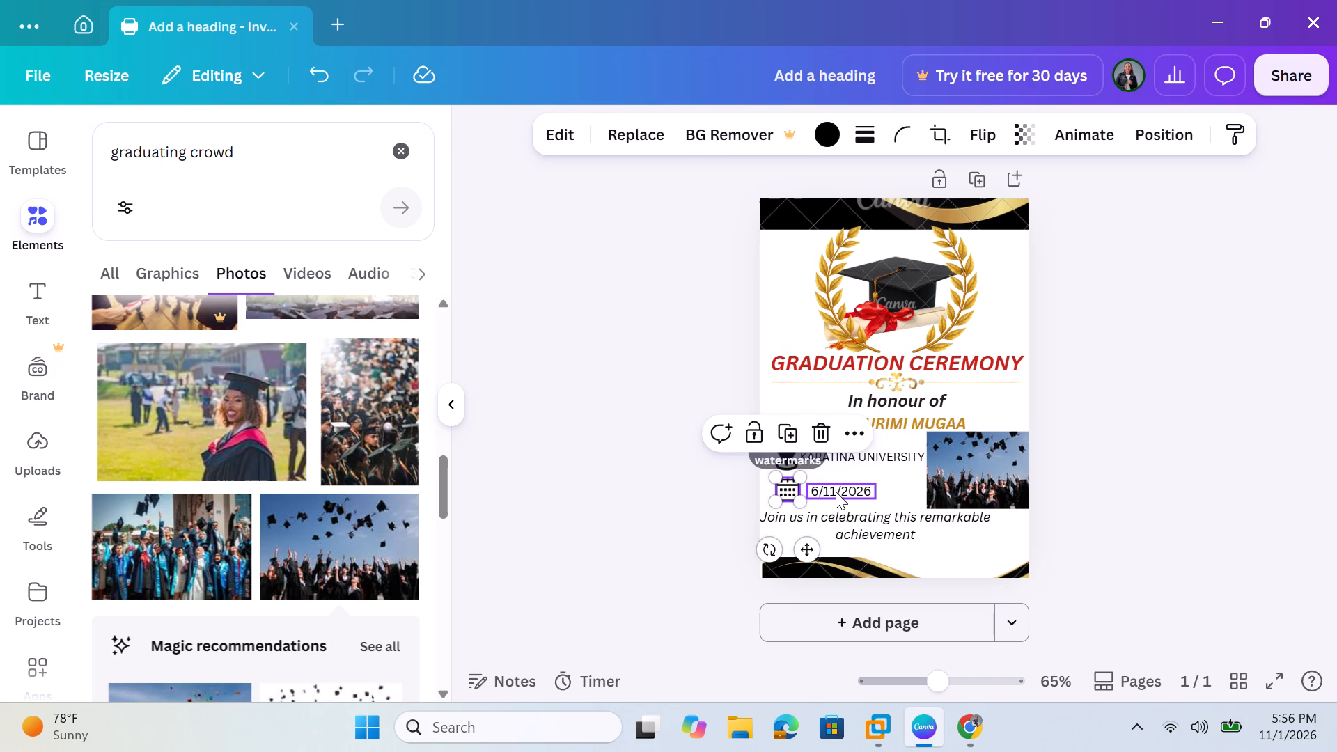
click(836, 492)
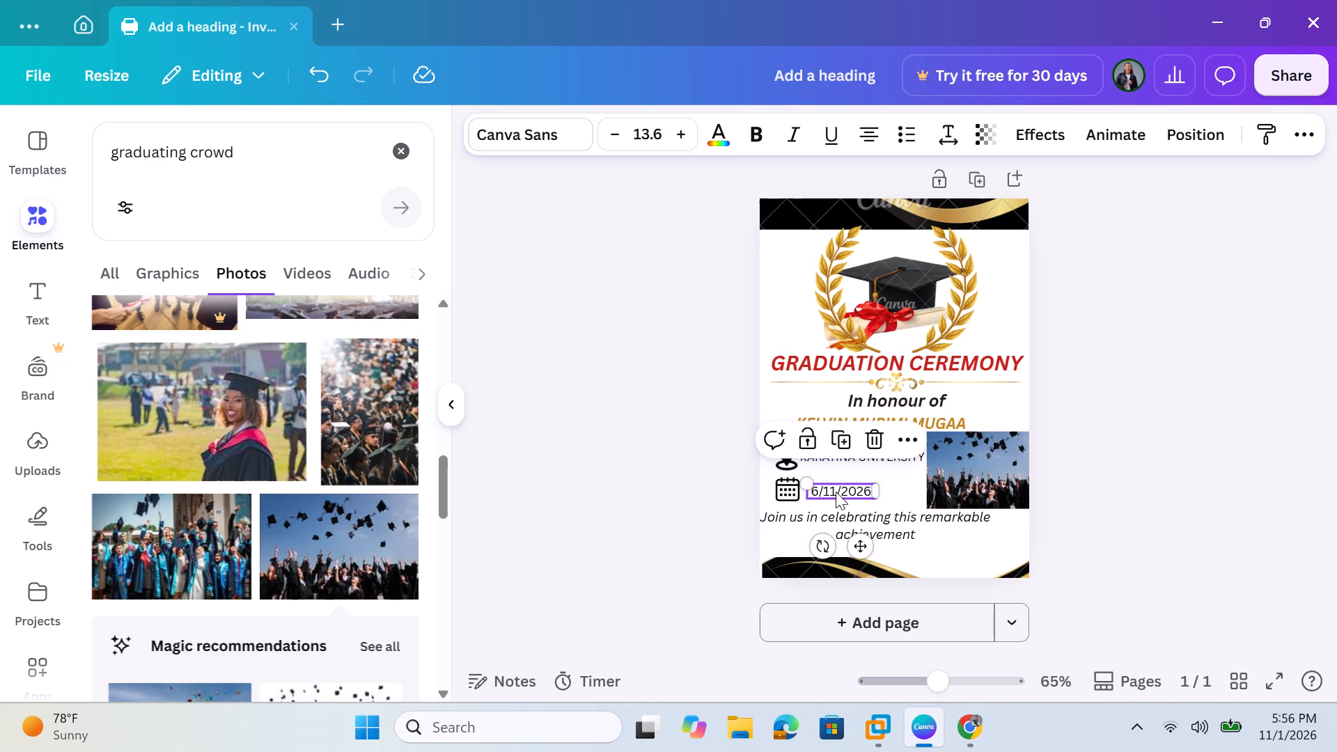
click(682, 131)
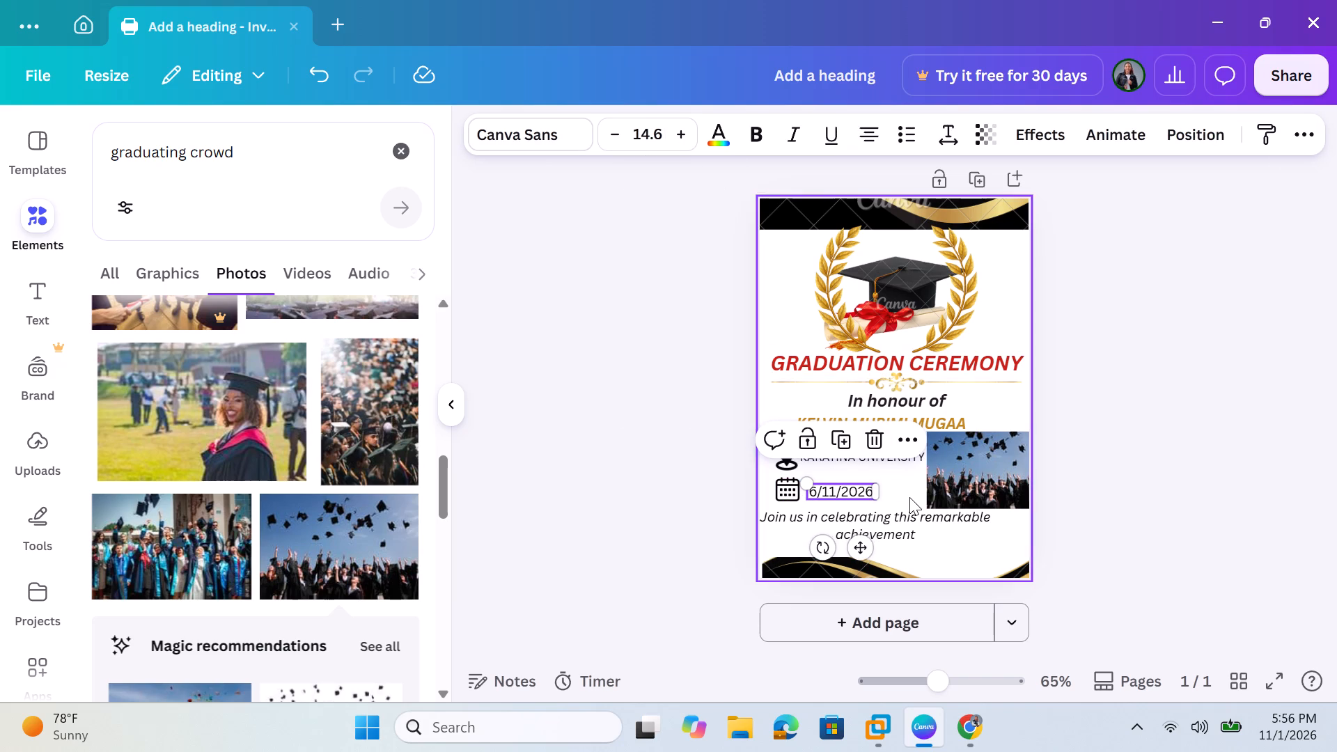
click(909, 497)
drag(854, 441, 859, 480)
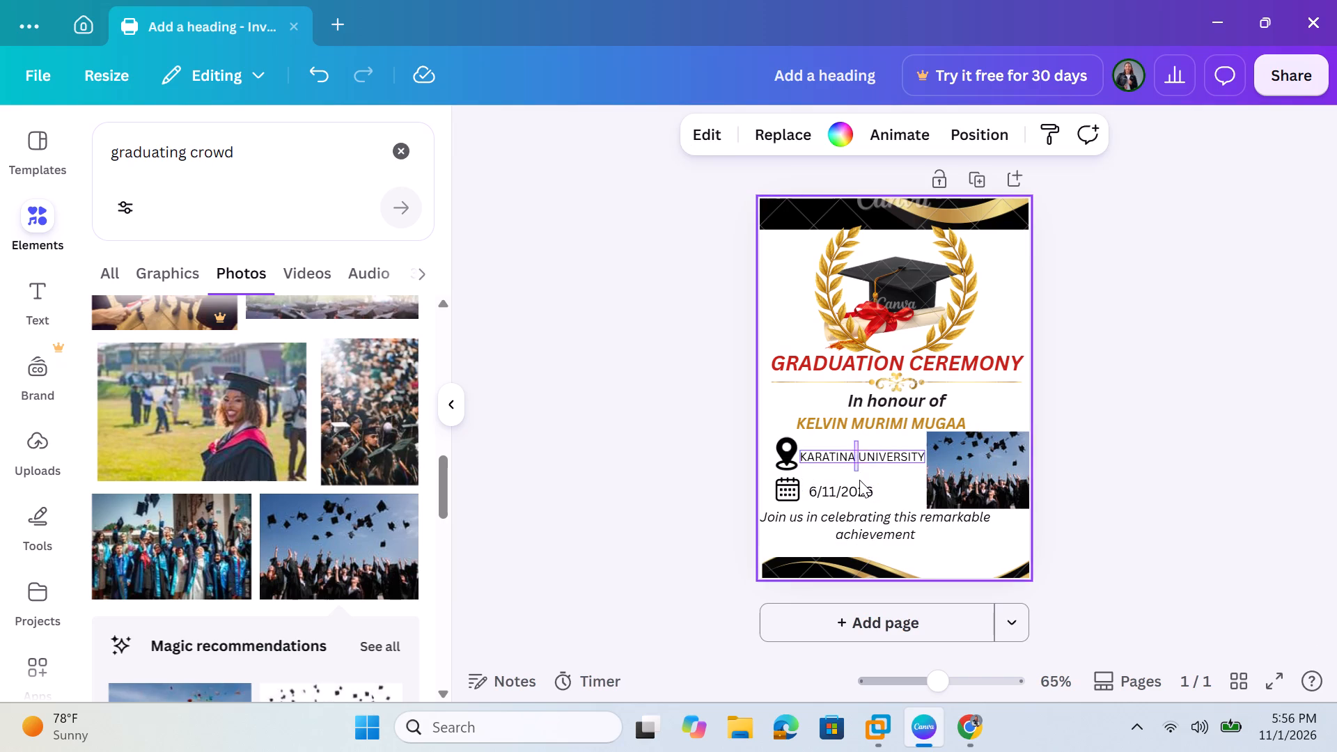
drag(859, 480, 859, 486)
click(859, 486)
Increase the font size of the KARATINA UNIVERSITY venue text by one point.
click(896, 446)
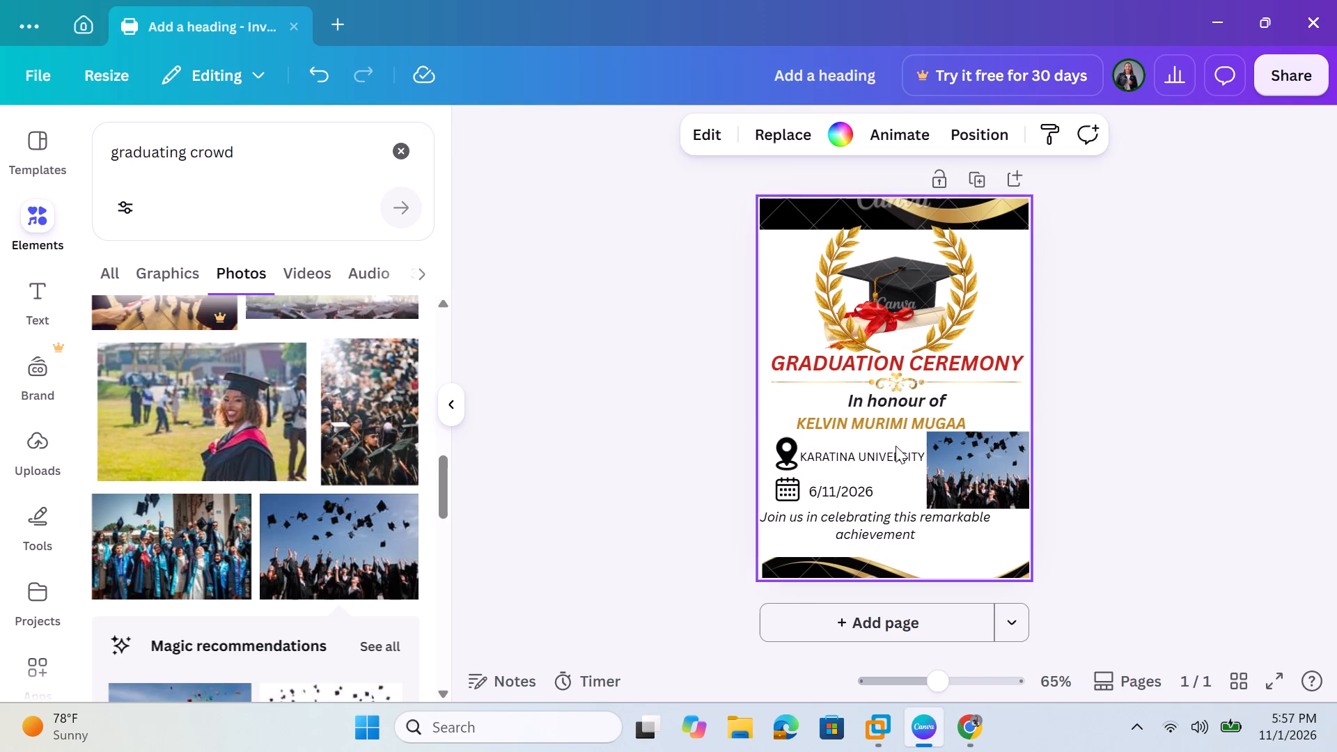
click(889, 446)
click(892, 451)
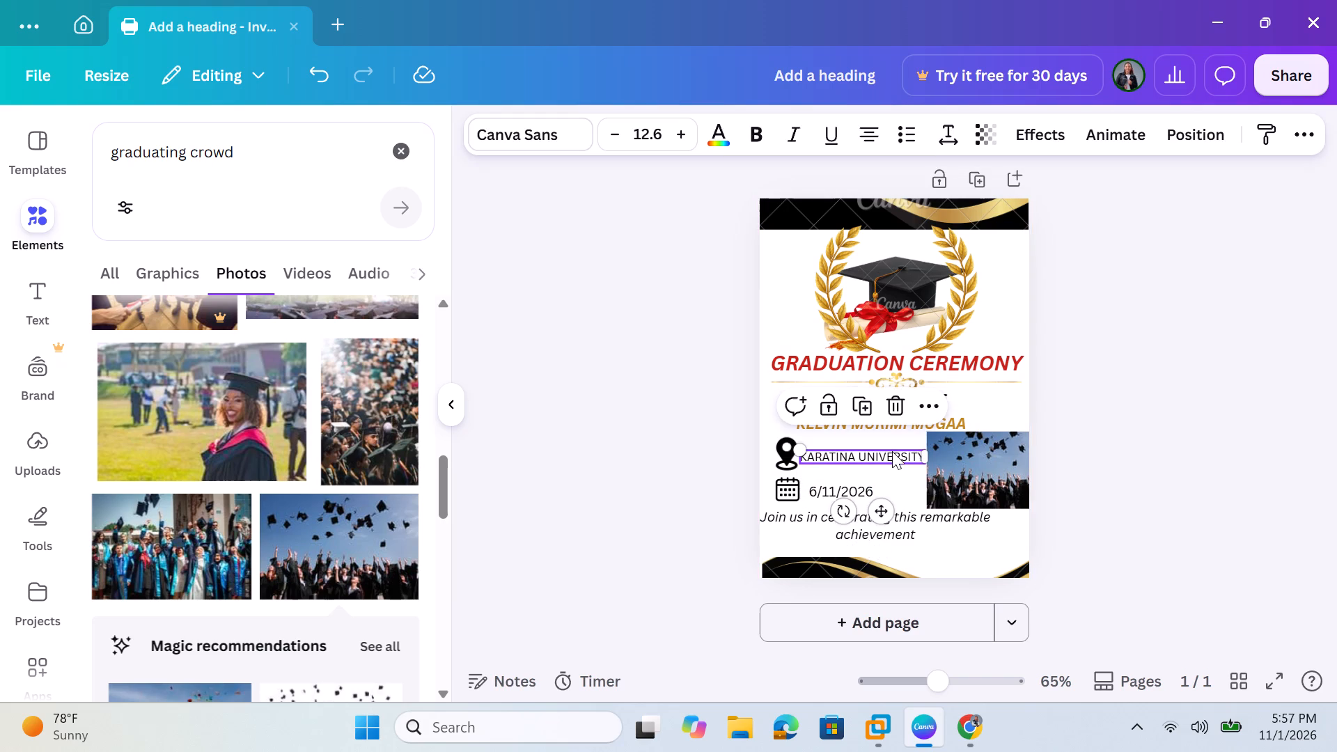
click(682, 134)
click(682, 134)
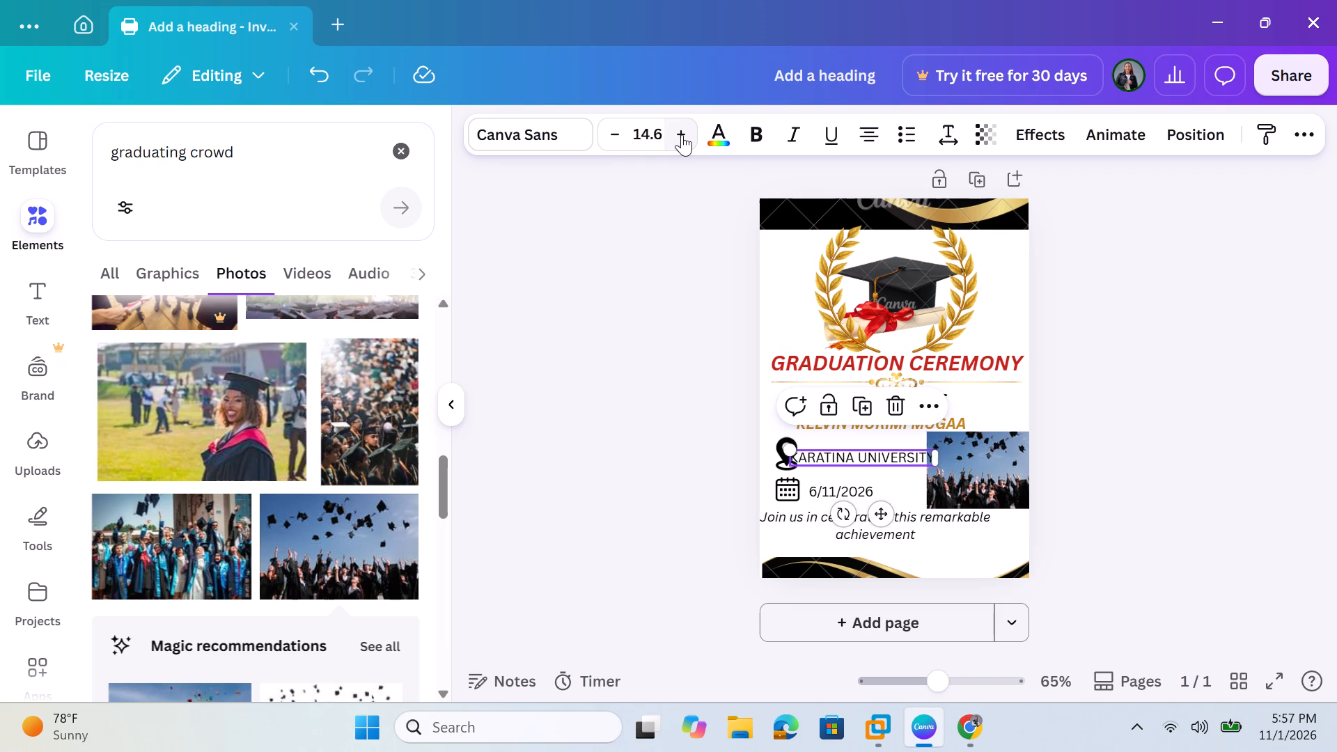
click(613, 127)
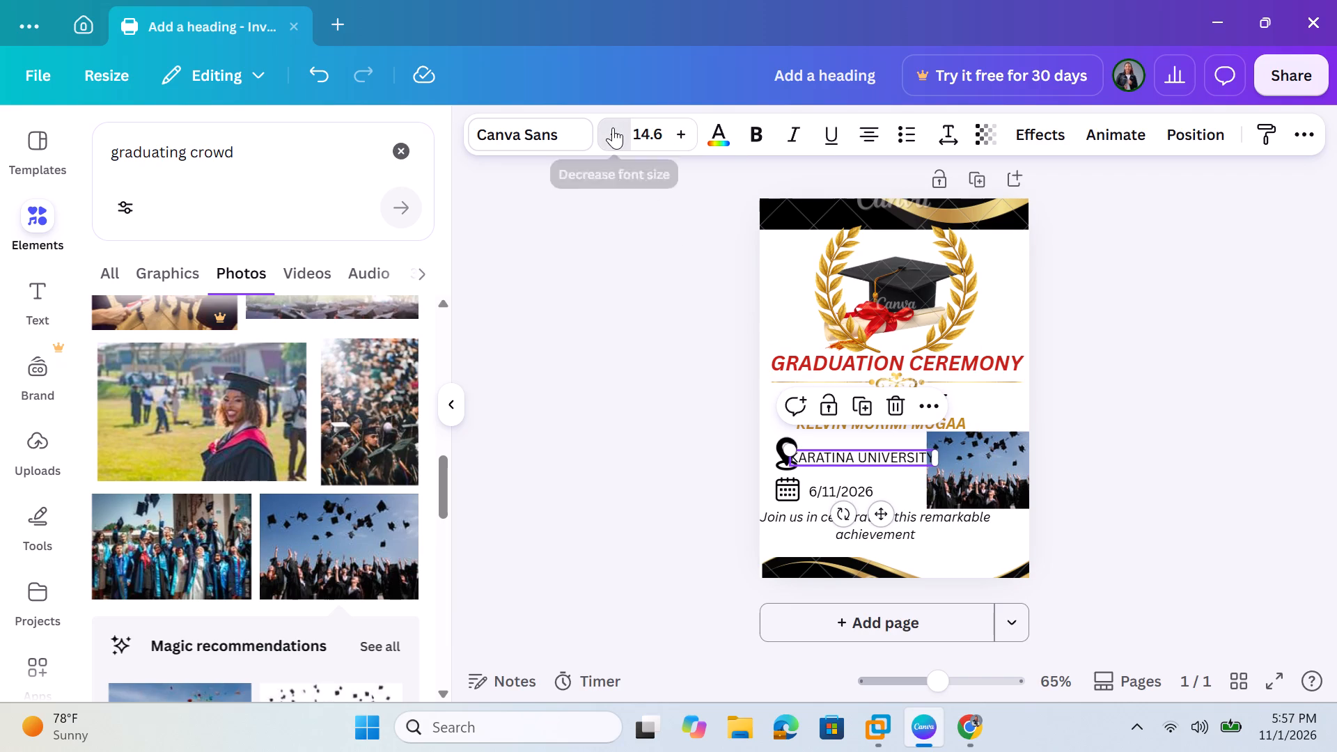
click(991, 460)
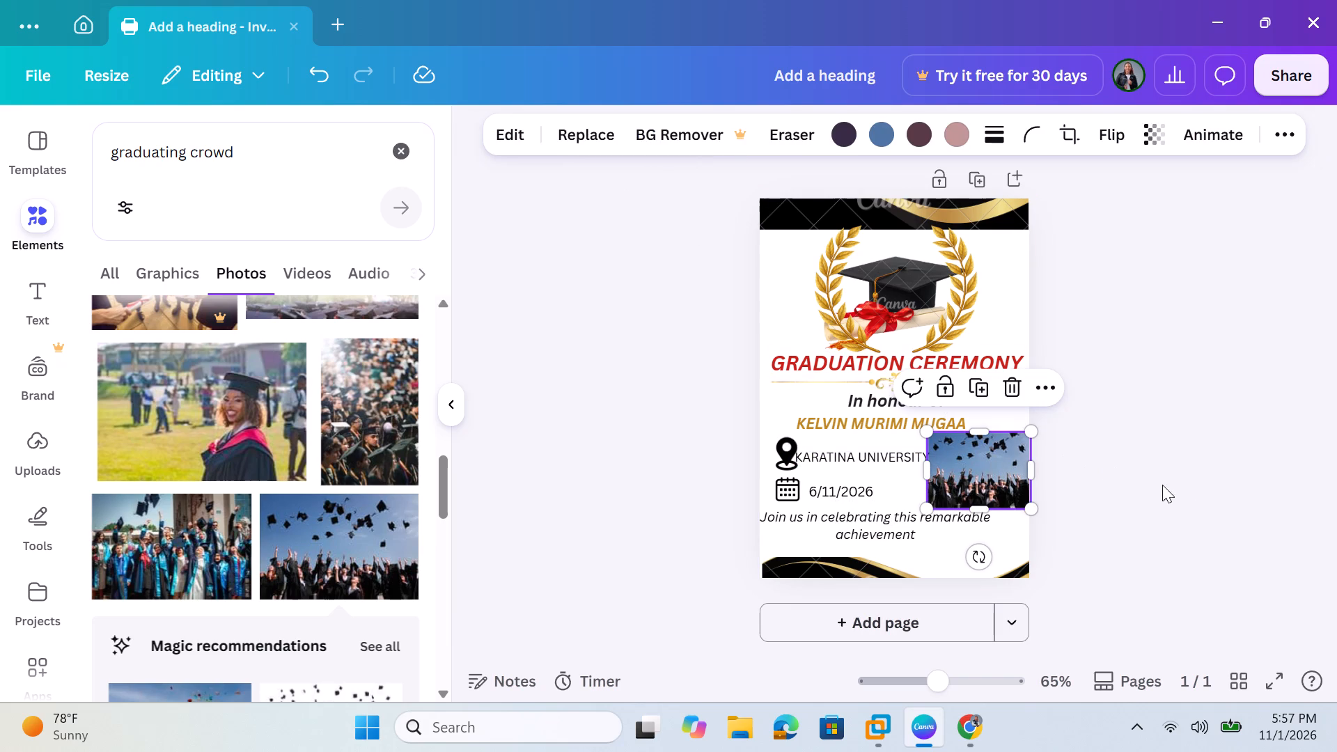
click(1199, 507)
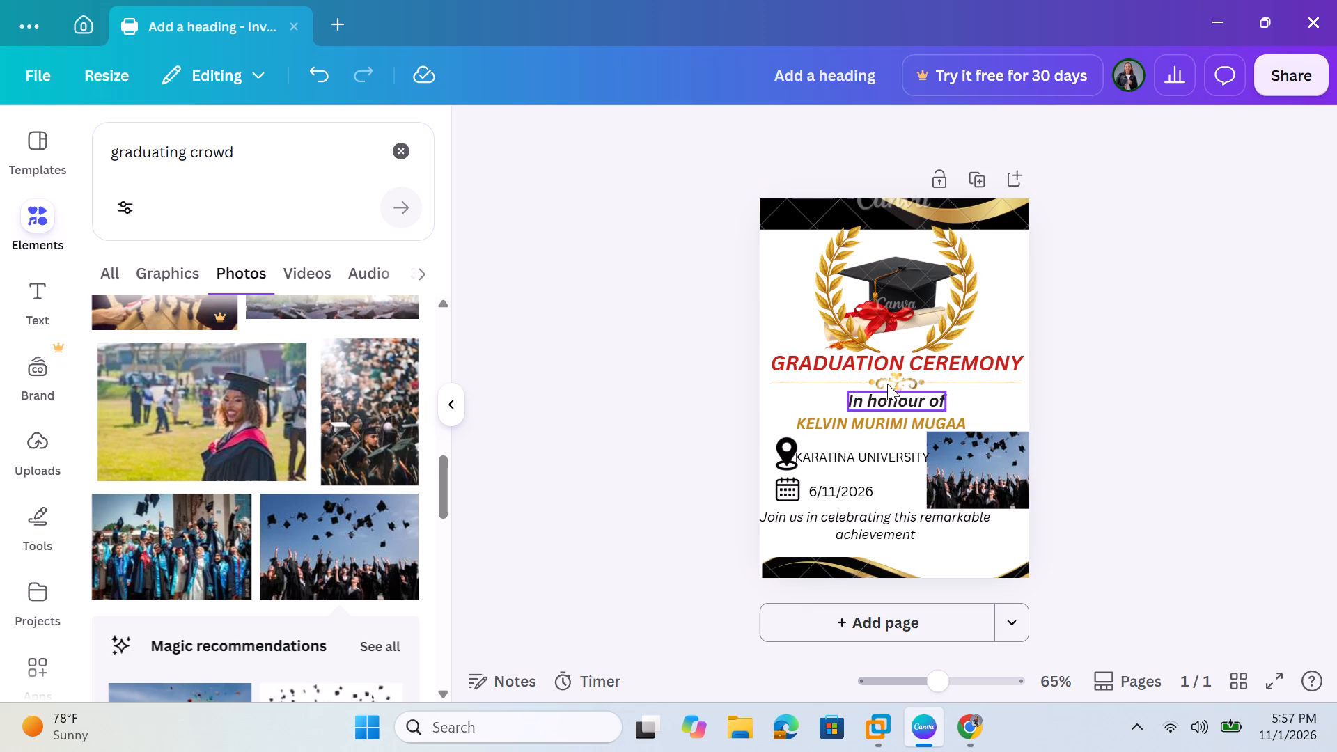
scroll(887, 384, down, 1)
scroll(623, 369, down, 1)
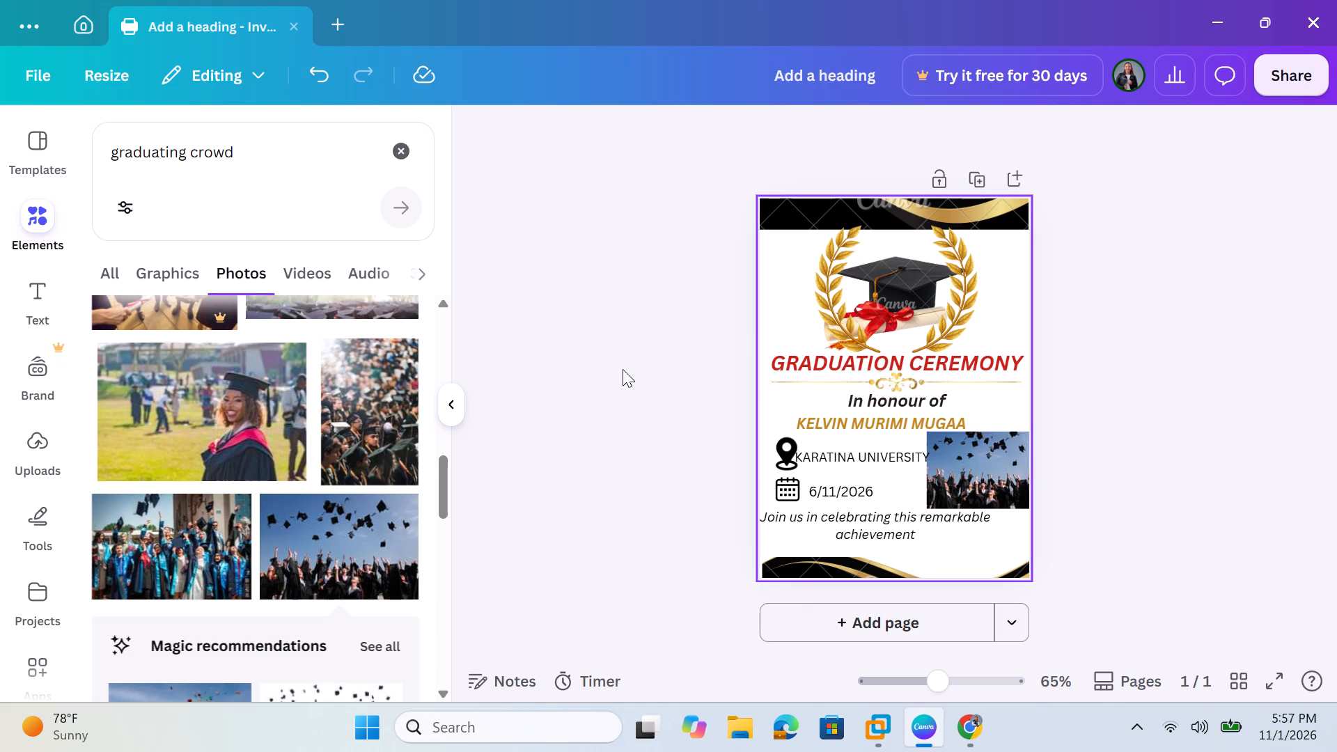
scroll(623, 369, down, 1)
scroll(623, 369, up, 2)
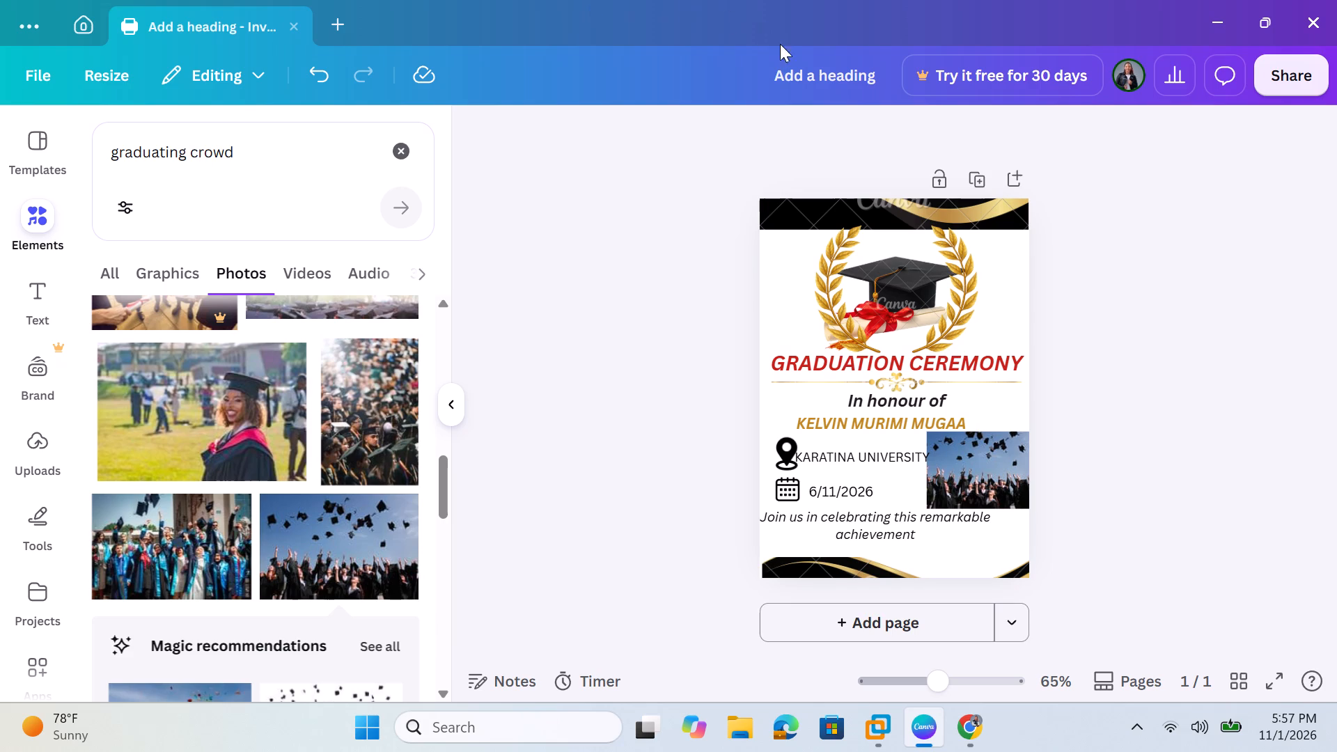
Rename the design from its default heading title as Invitation Card and check its save status.
click(805, 75)
text(IN)
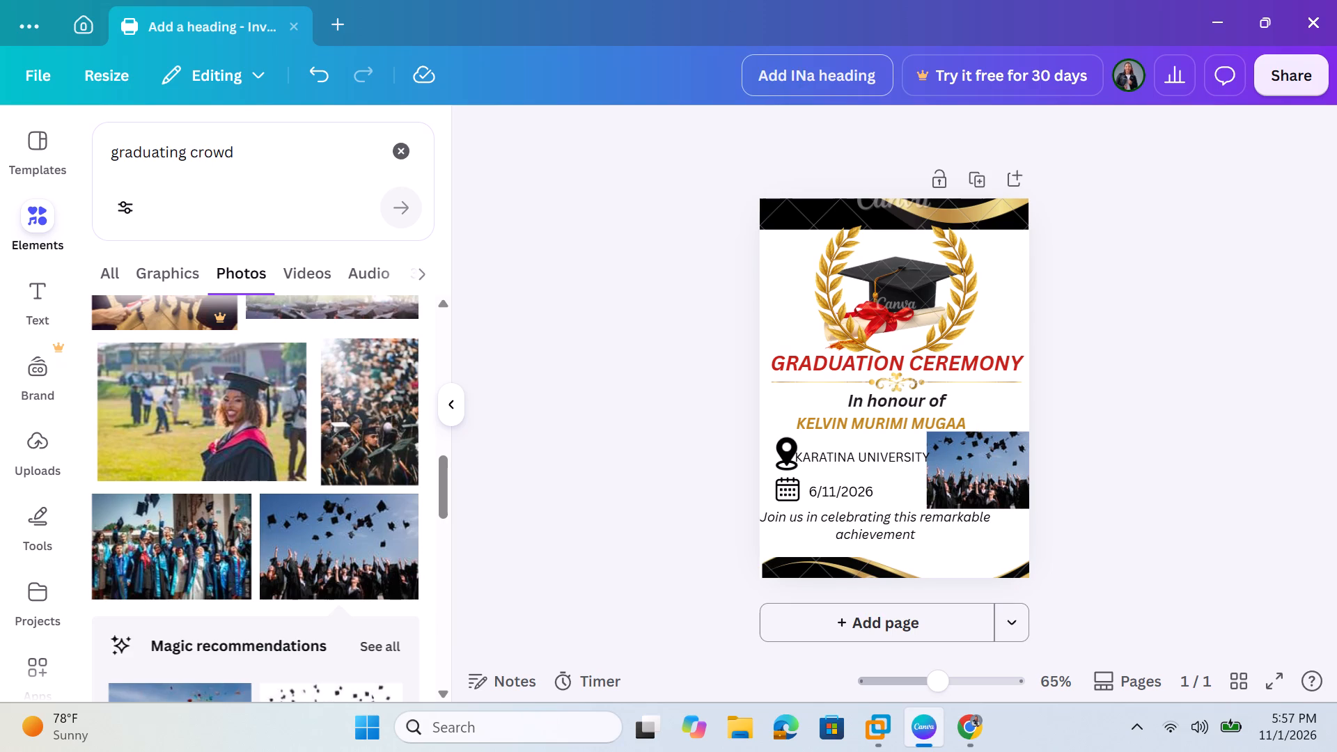
text(vit)
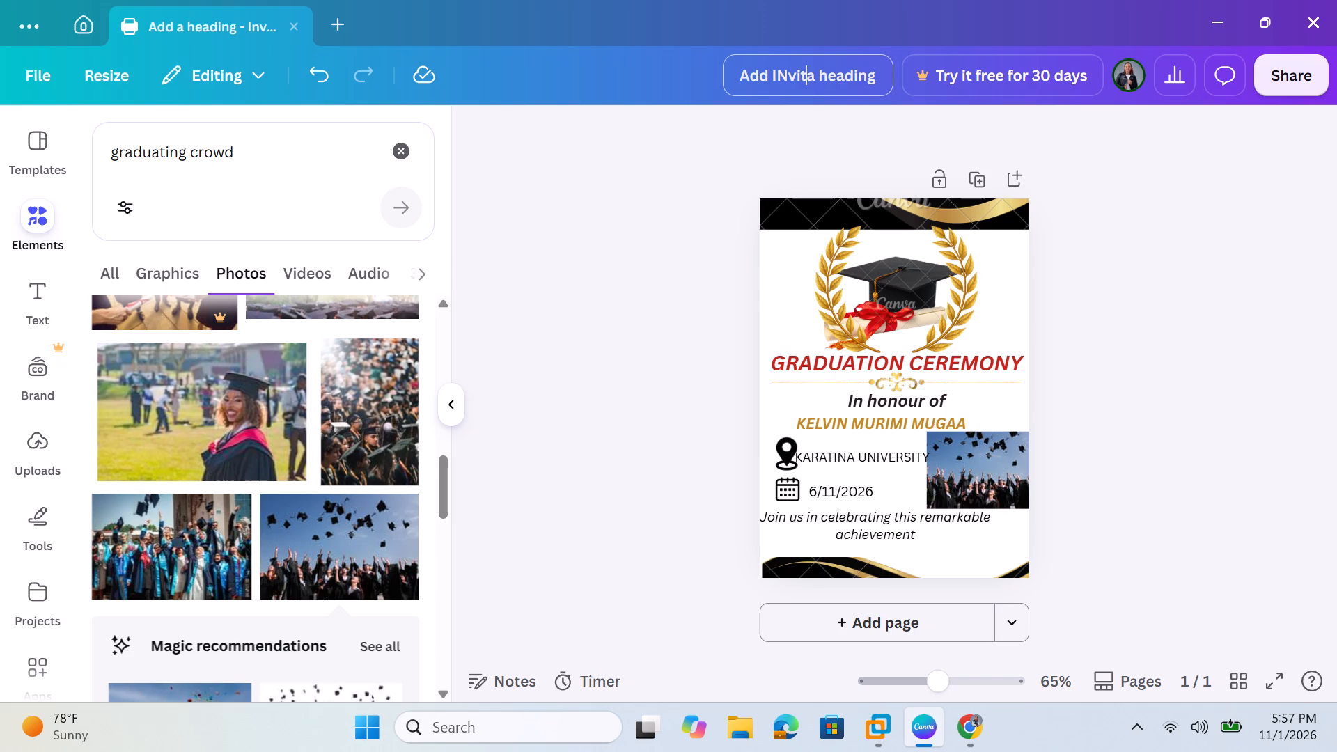
key(BackSpace)
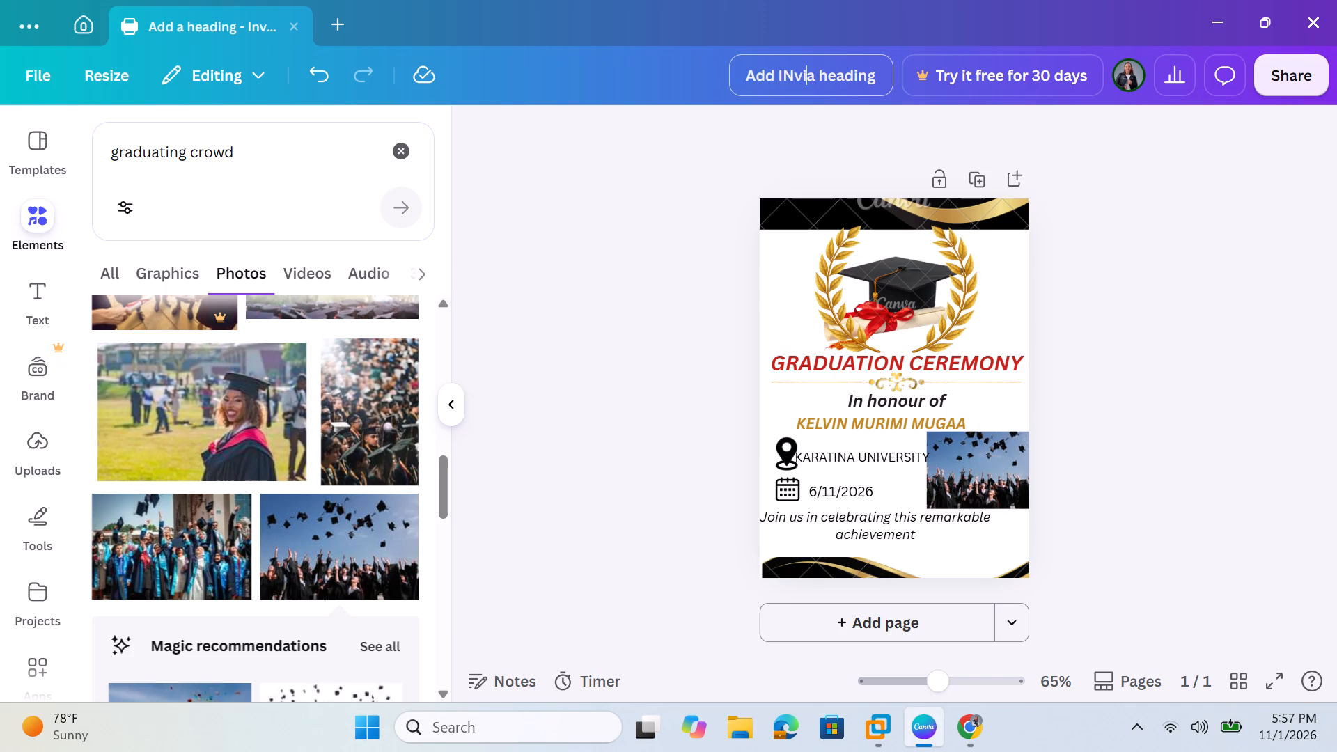
key(BackSpace)
key(BackSpace)
key(BackSpace)
key(BackSpace)
key(BackSpace)
key(BackSpace)
key(BackSpace)
key(BackSpace)
key(BackSpace)
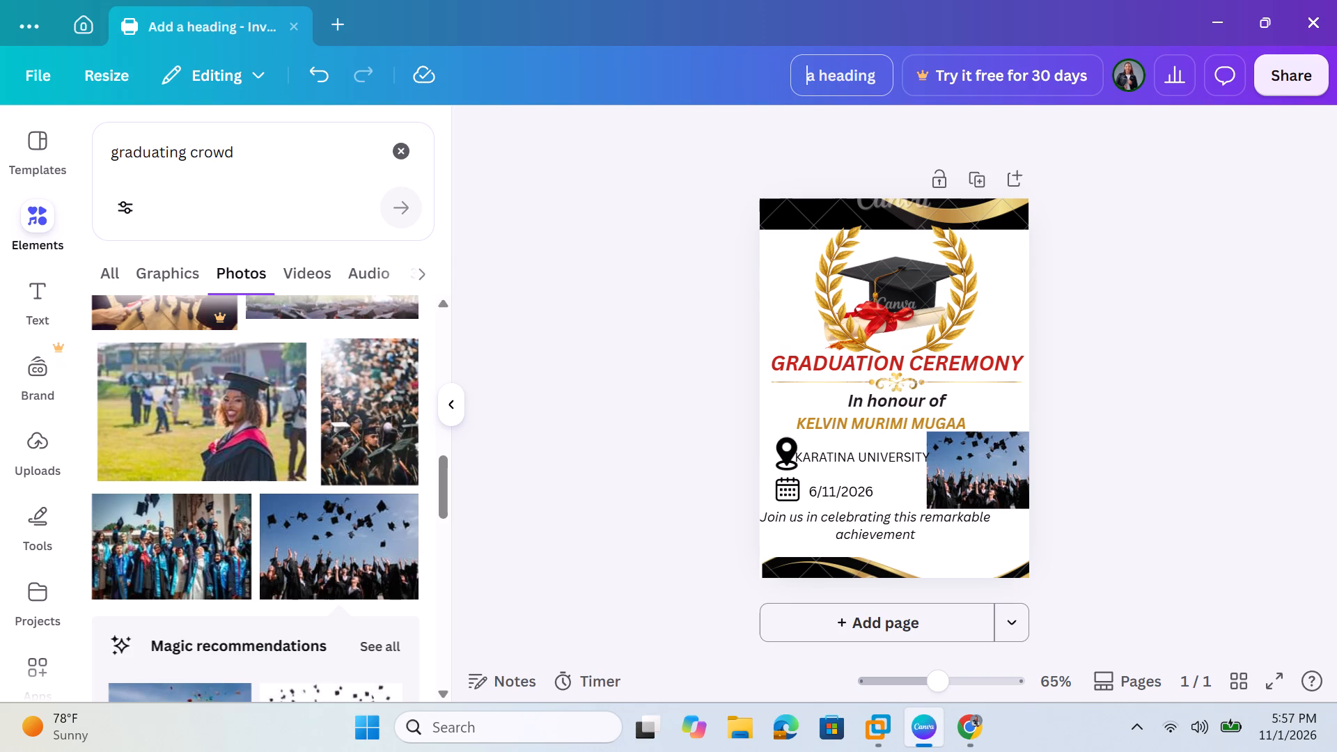
click(879, 75)
key(BackSpace)
key(BackSpace)
key(BackSpace)
key(BackSpace)
key(BackSpace)
key(BackSpace)
key(BackSpace)
key(BackSpace)
key(BackSpace)
key(BackSpace)
key(BackSpace)
key(BackSpace)
key(BackSpace)
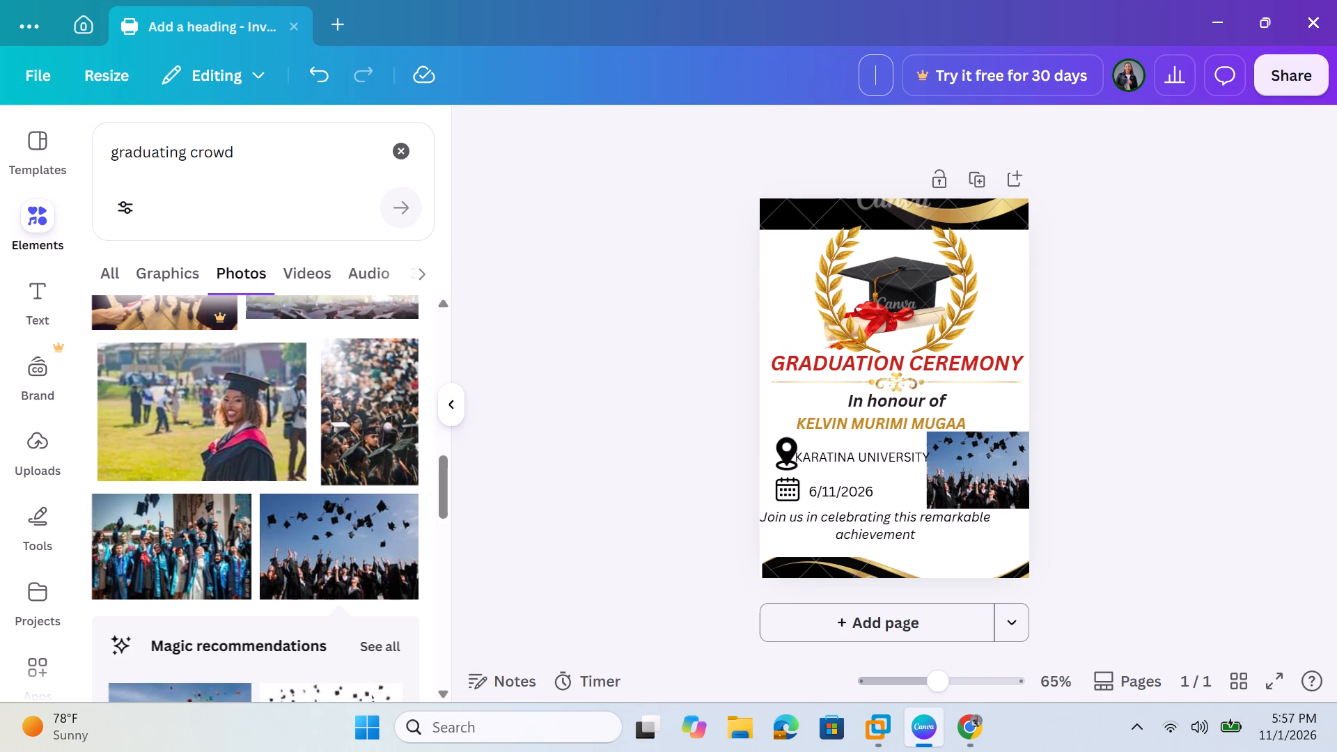
key(i)
text(nvi)
text(tation)
key(space)
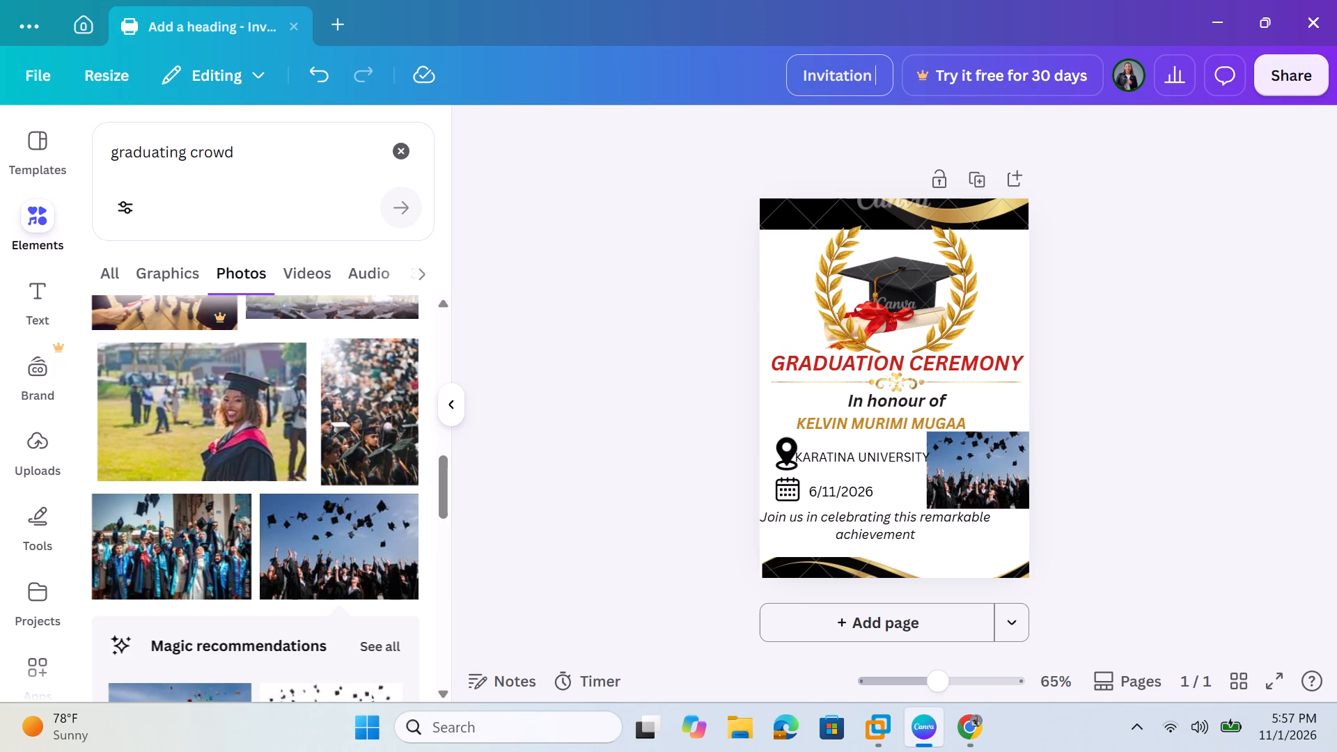
key(c)
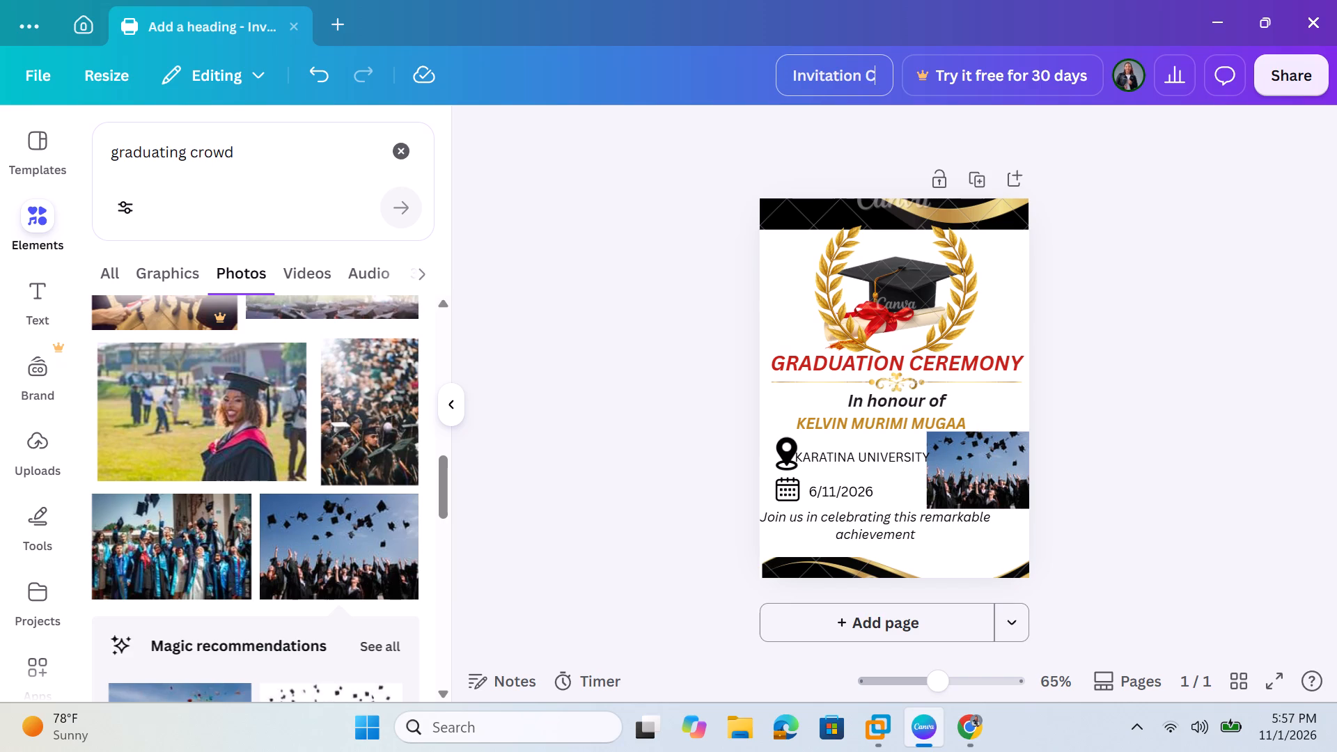
text(ard)
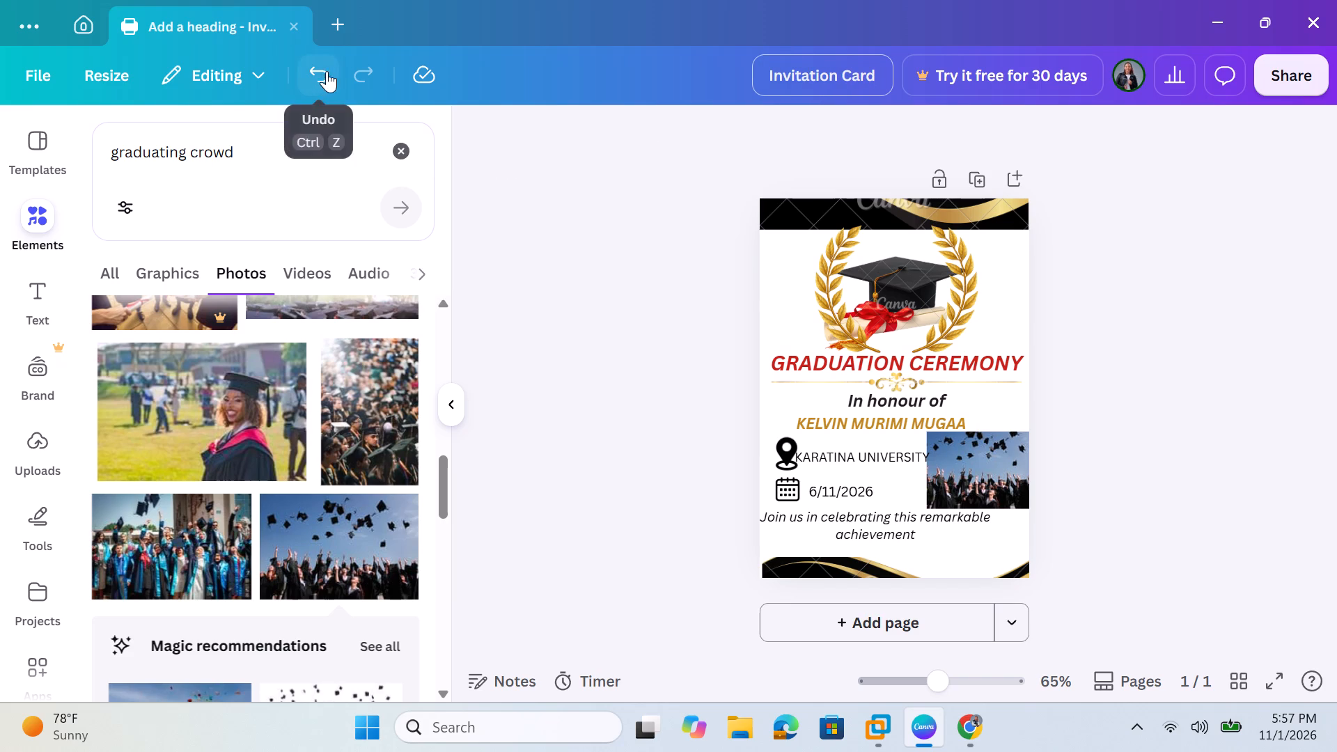
click(442, 72)
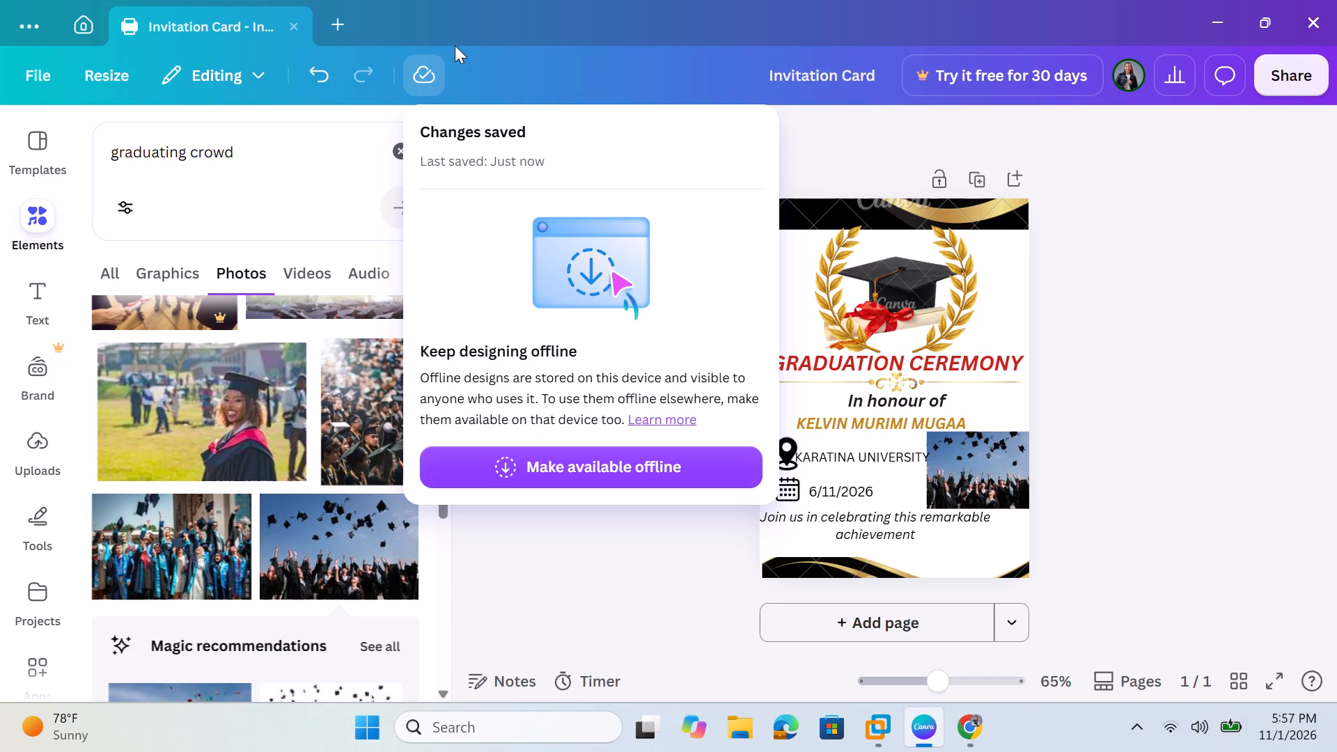
Close the Invitation Card design and dismiss the Create a design window.
click(295, 24)
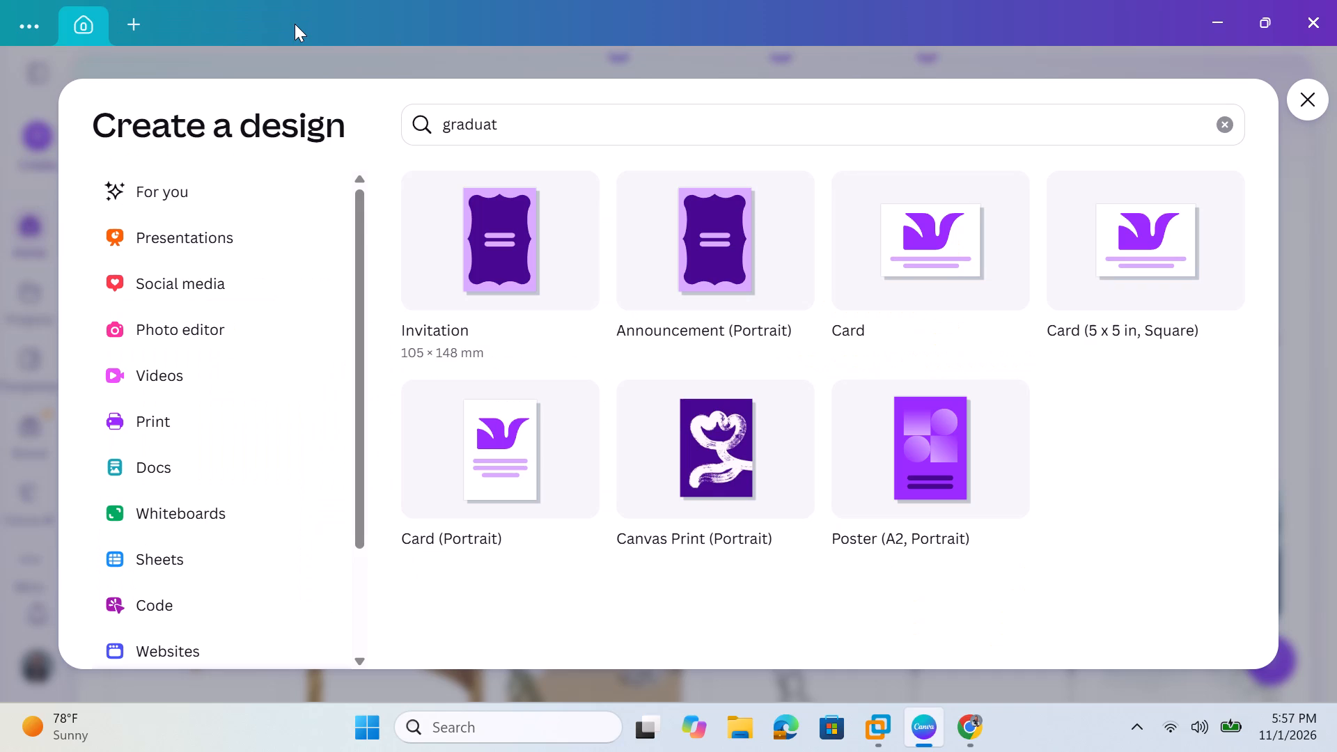
click(1304, 107)
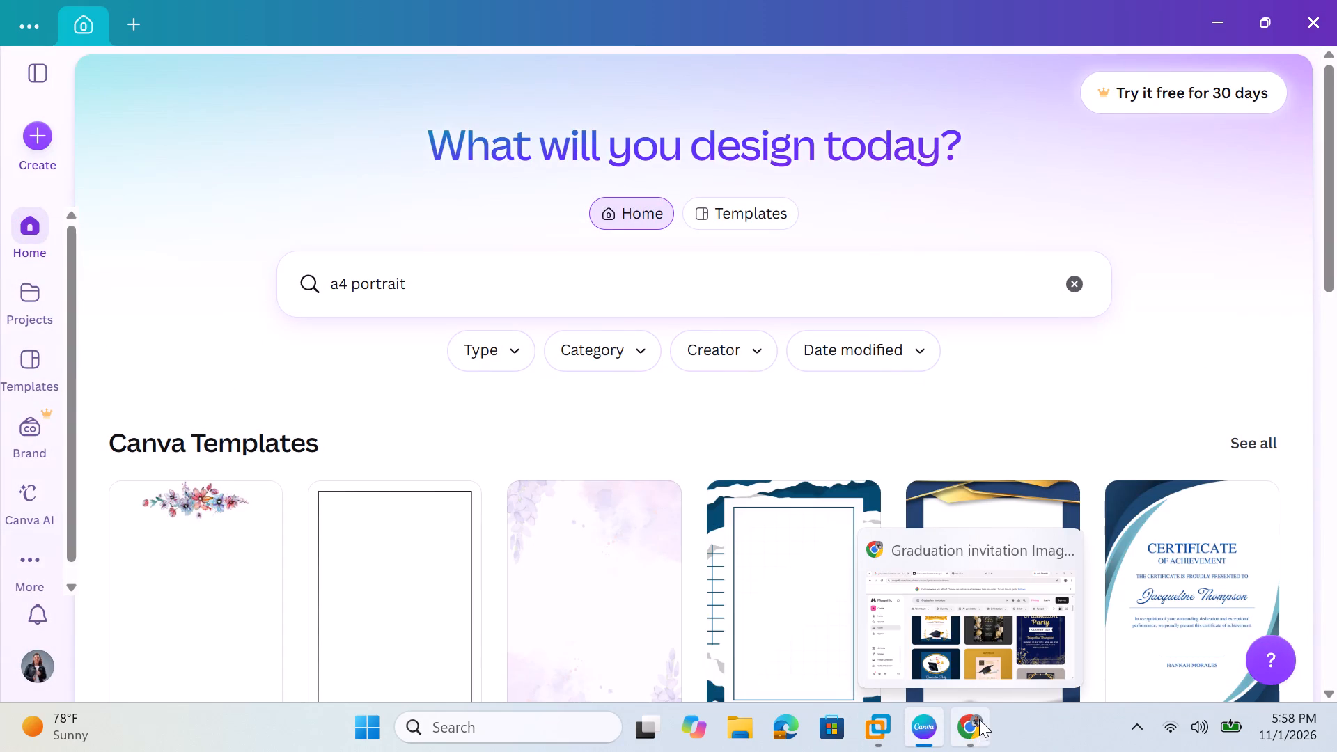
click(963, 685)
click(979, 728)
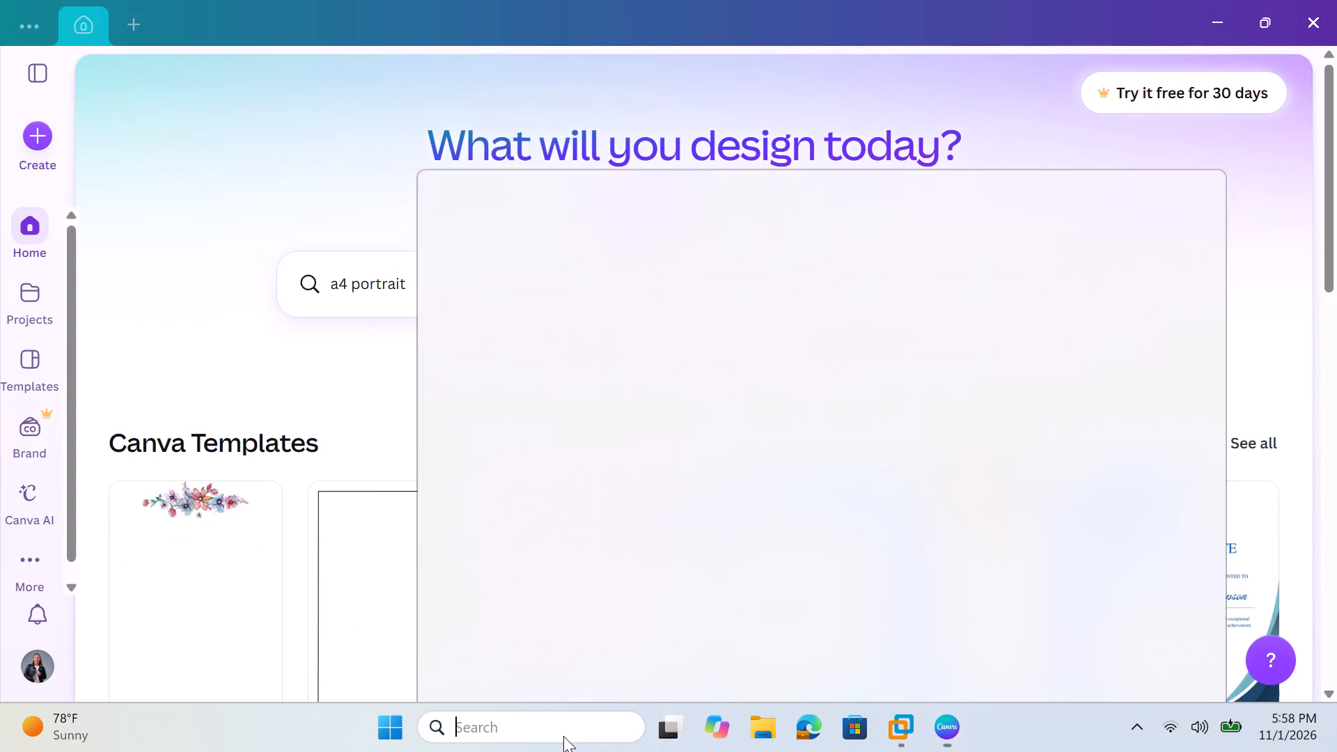
text(kui)
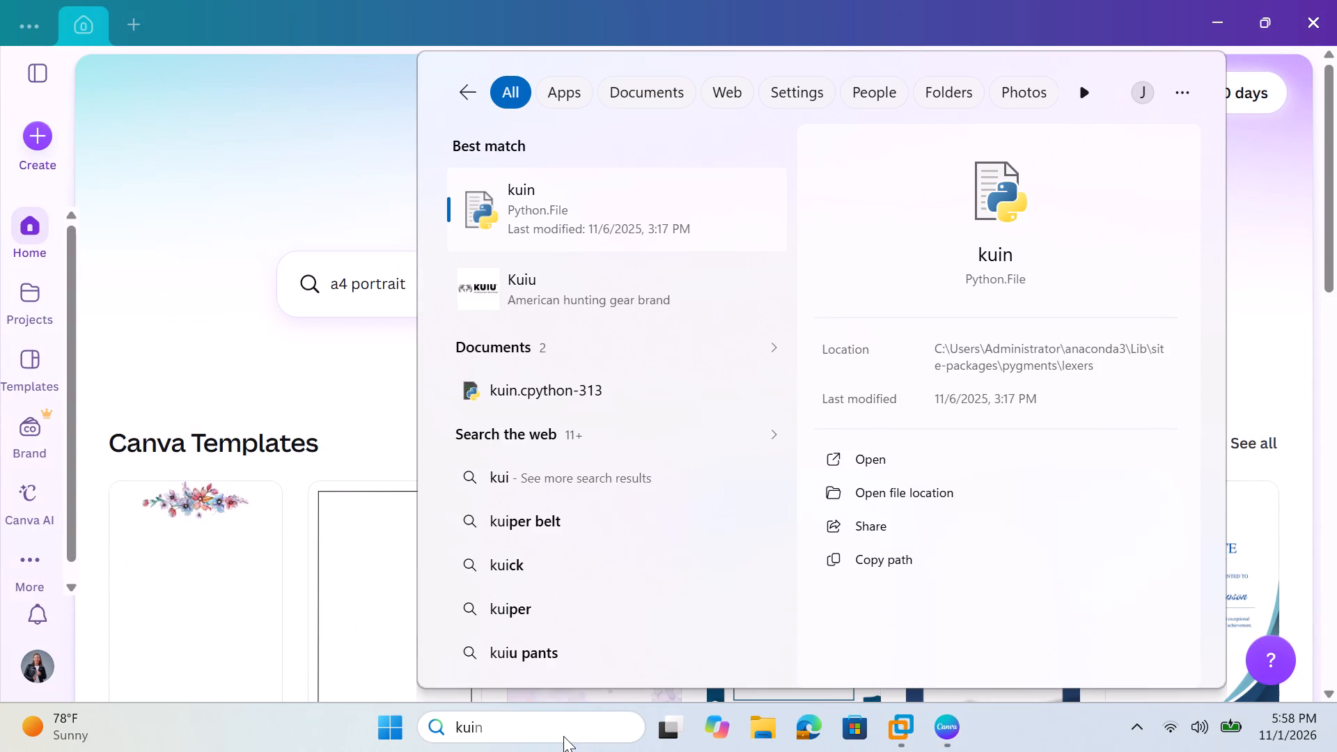
key(BackSpace)
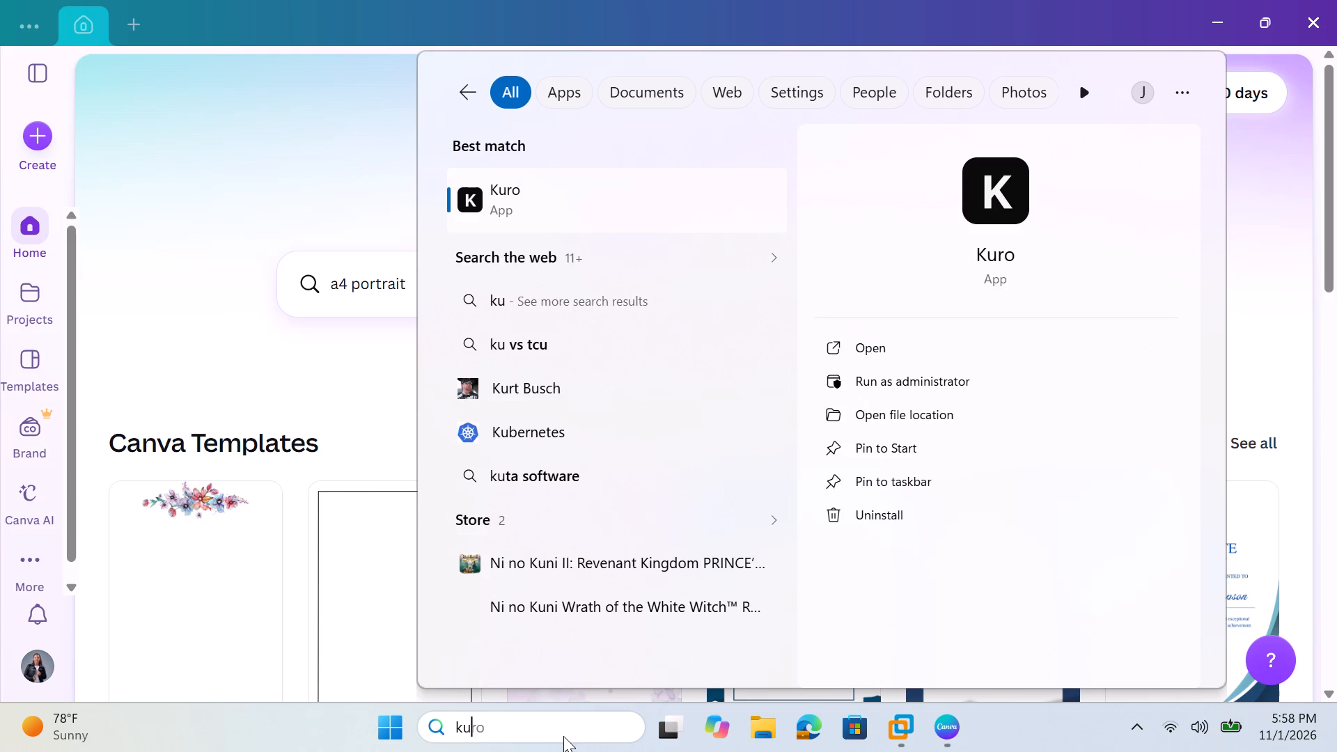
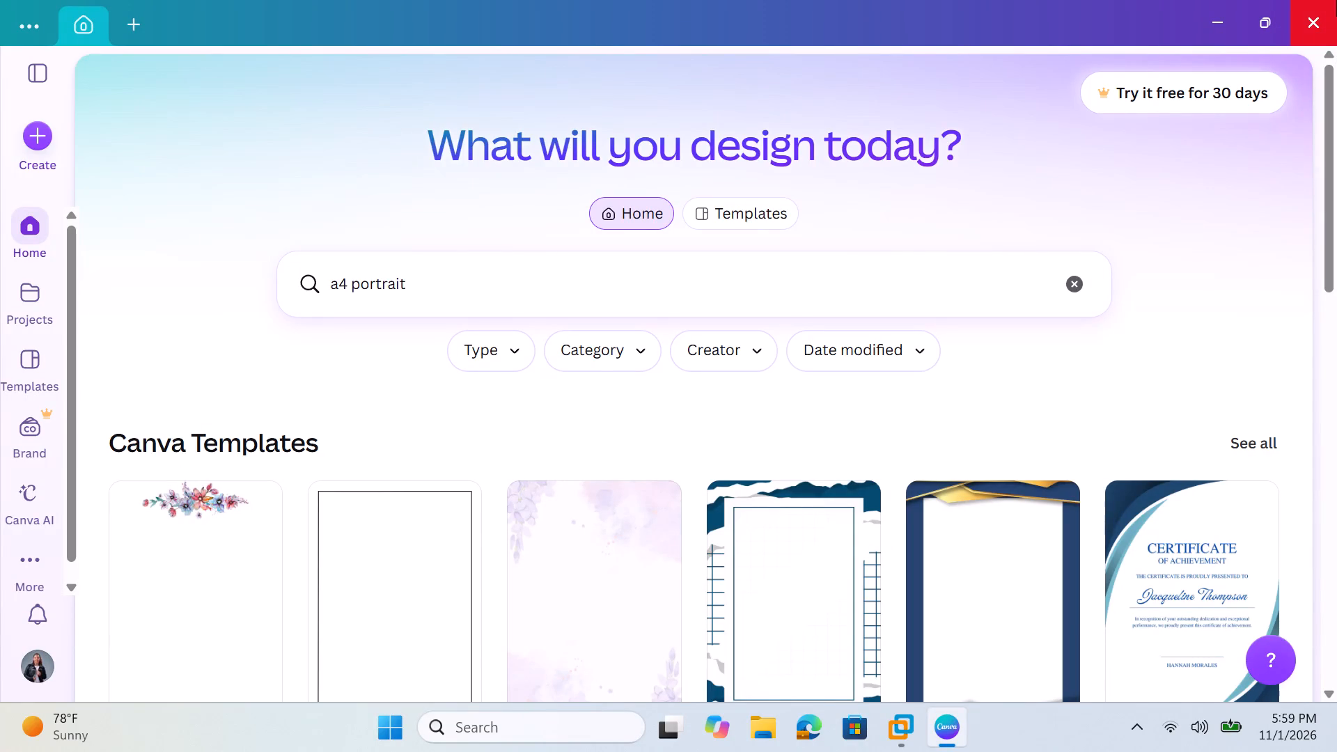
Close the Canva app.
click(1315, 17)
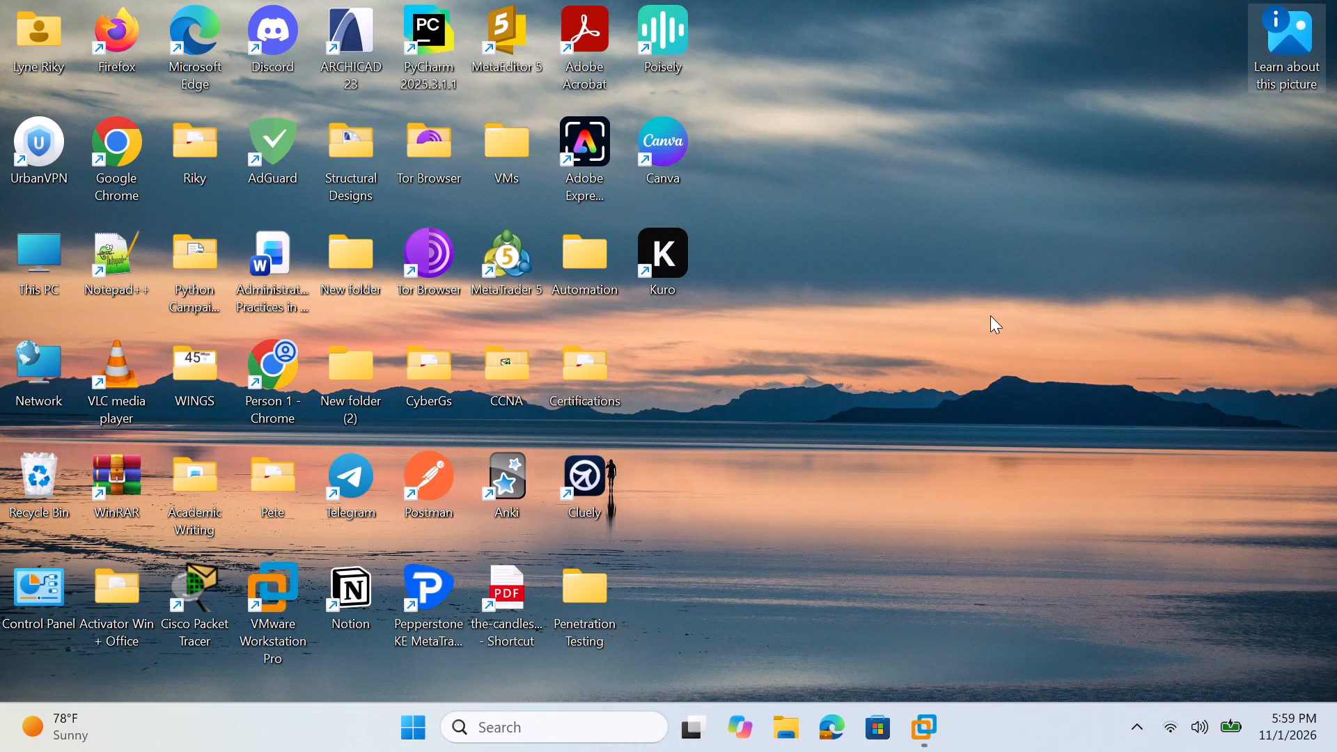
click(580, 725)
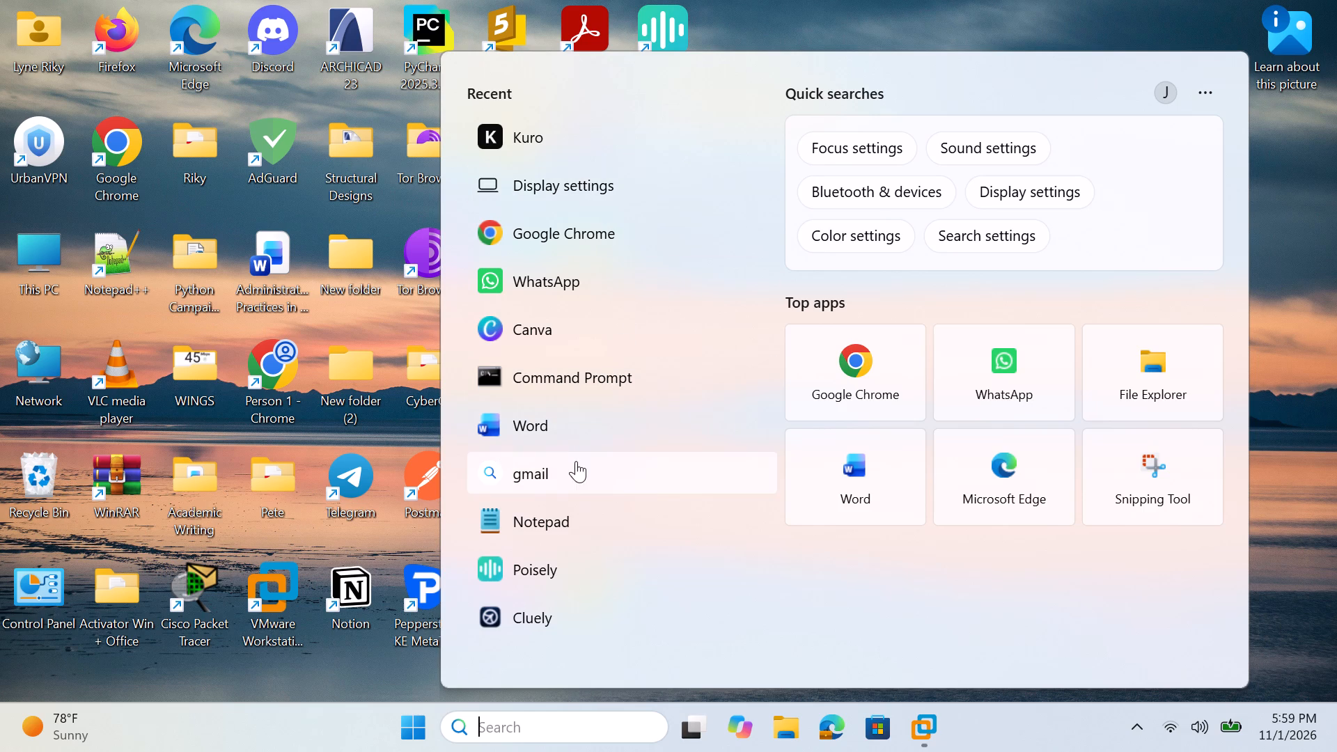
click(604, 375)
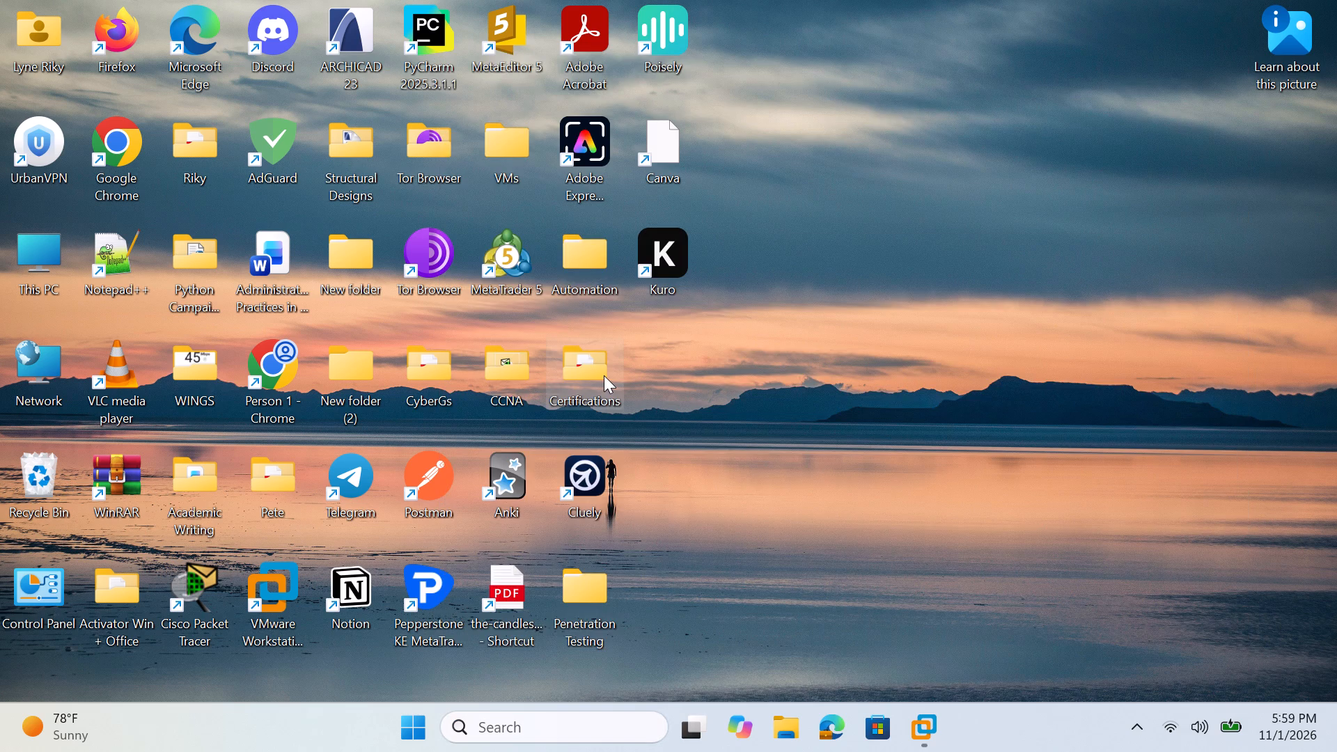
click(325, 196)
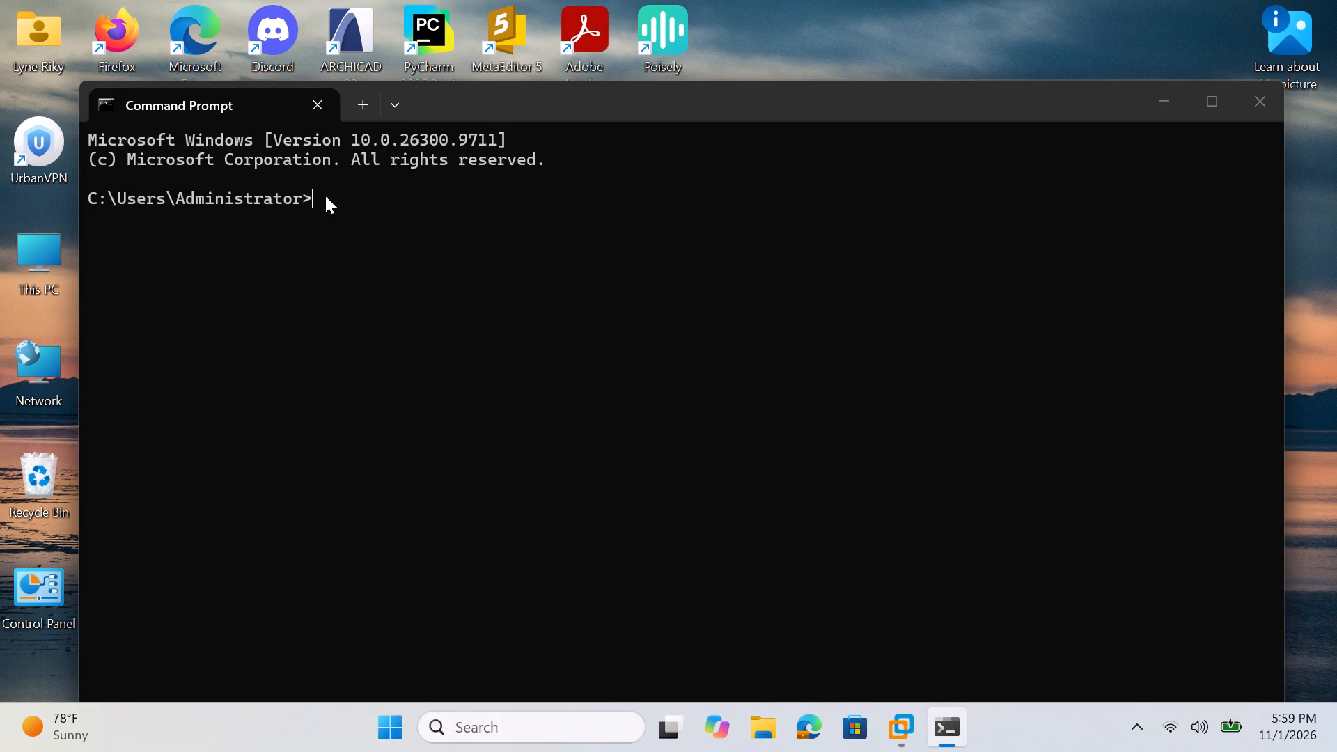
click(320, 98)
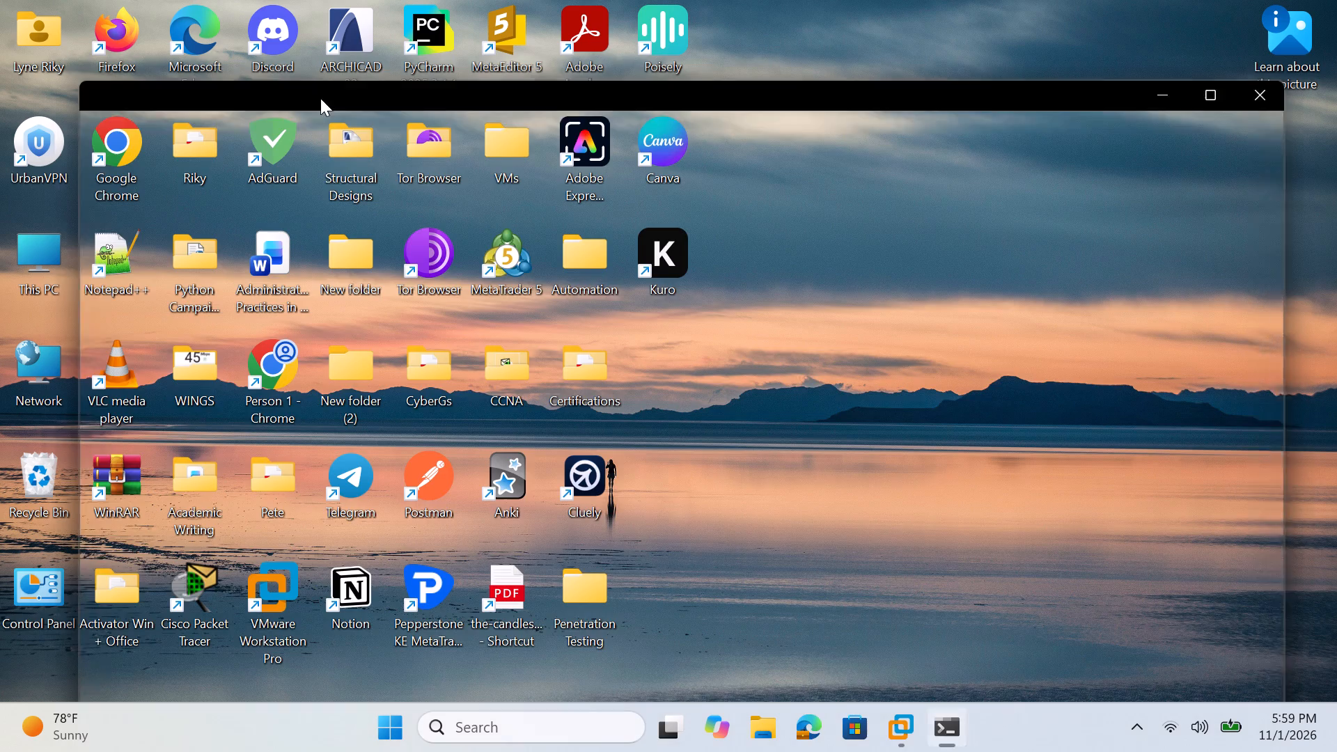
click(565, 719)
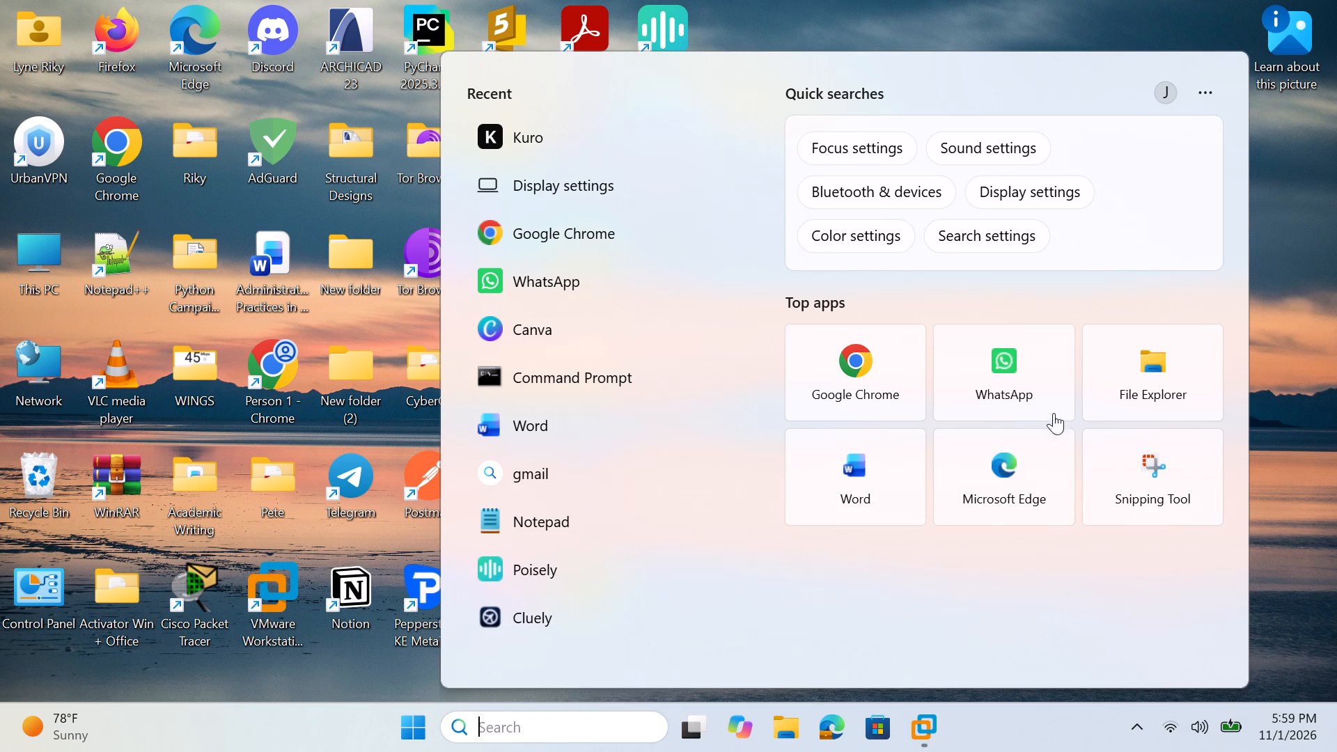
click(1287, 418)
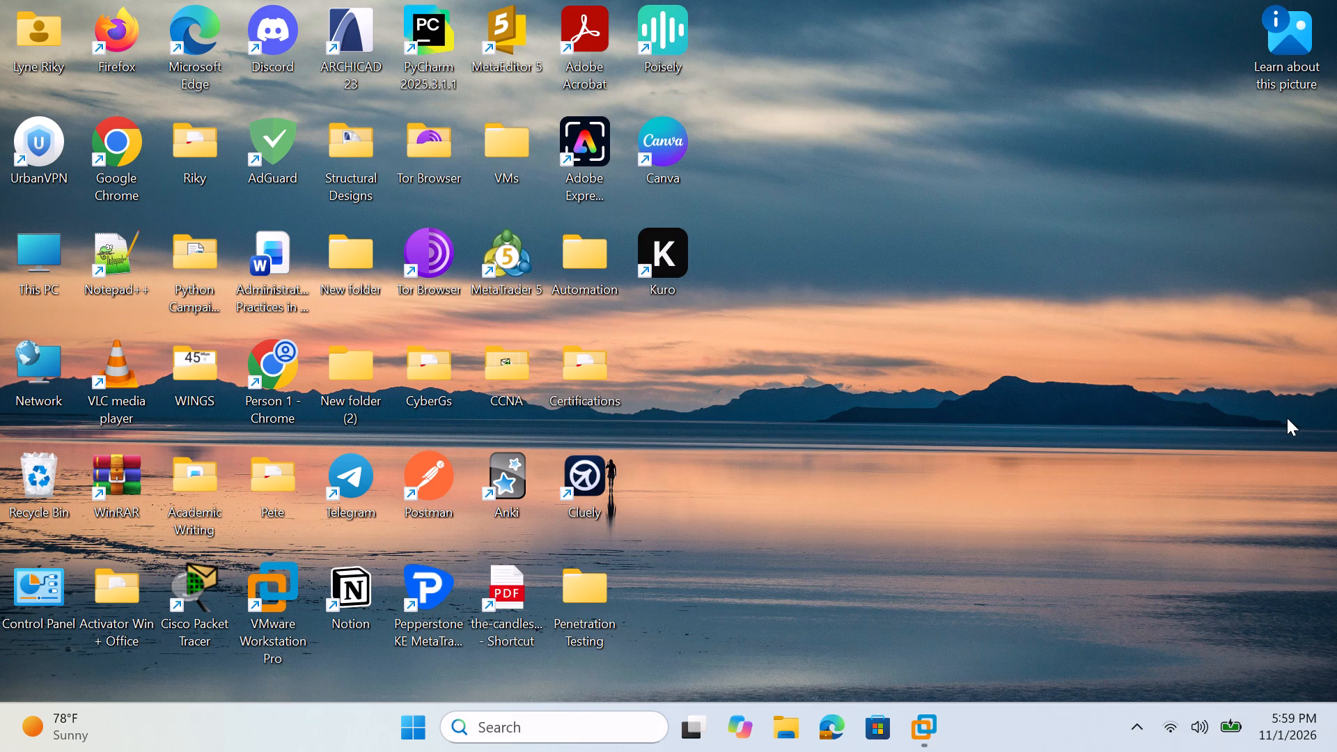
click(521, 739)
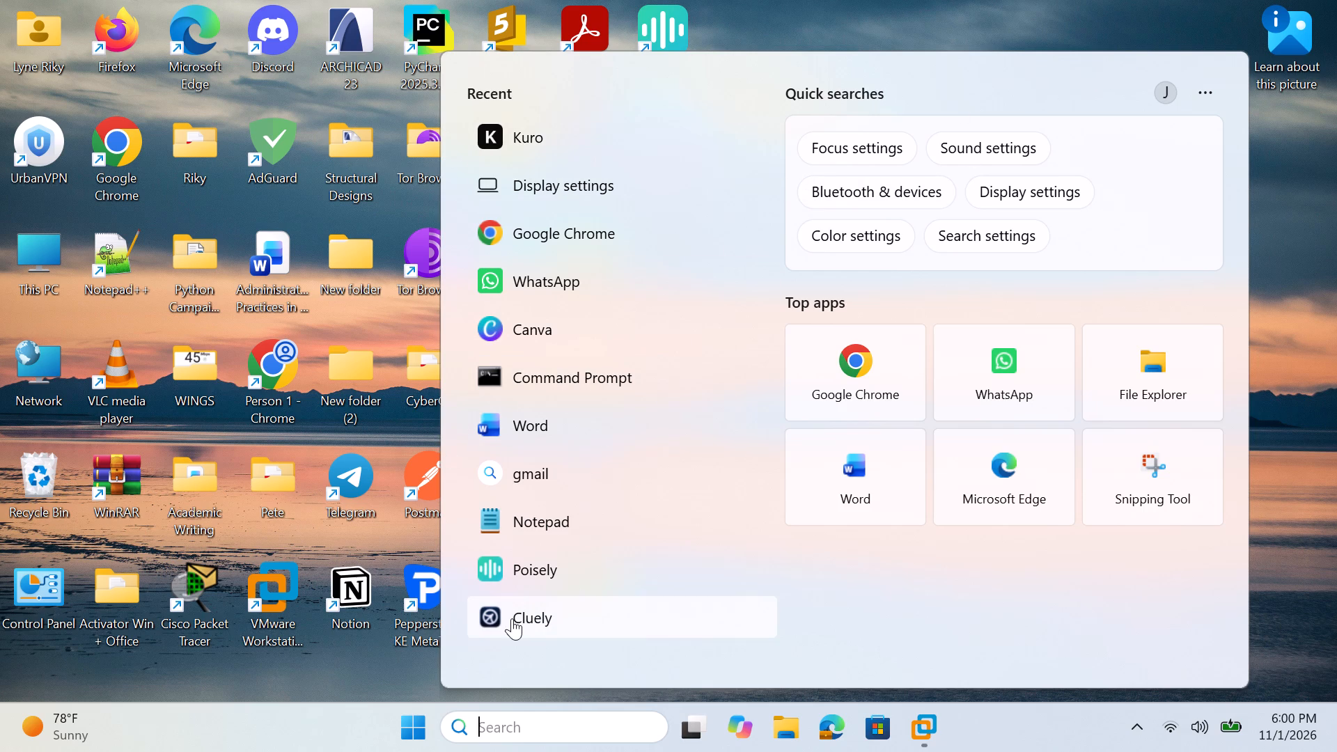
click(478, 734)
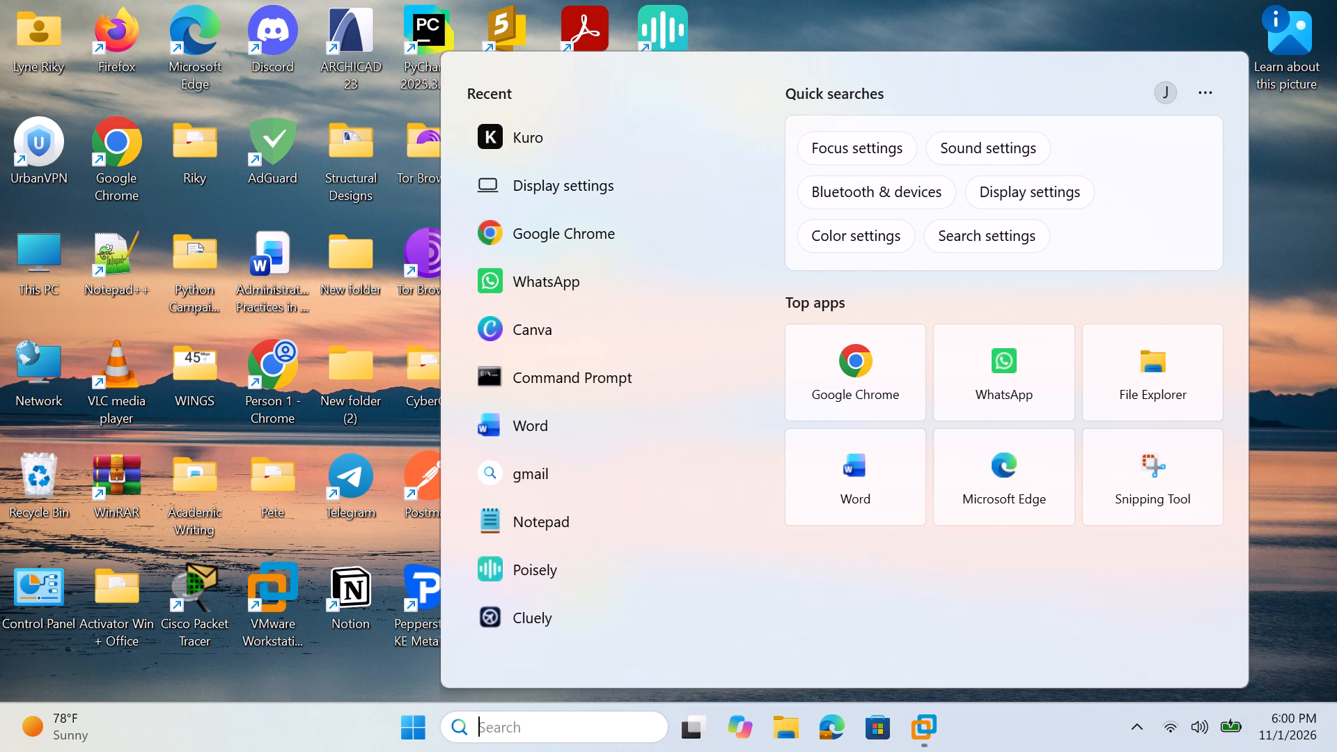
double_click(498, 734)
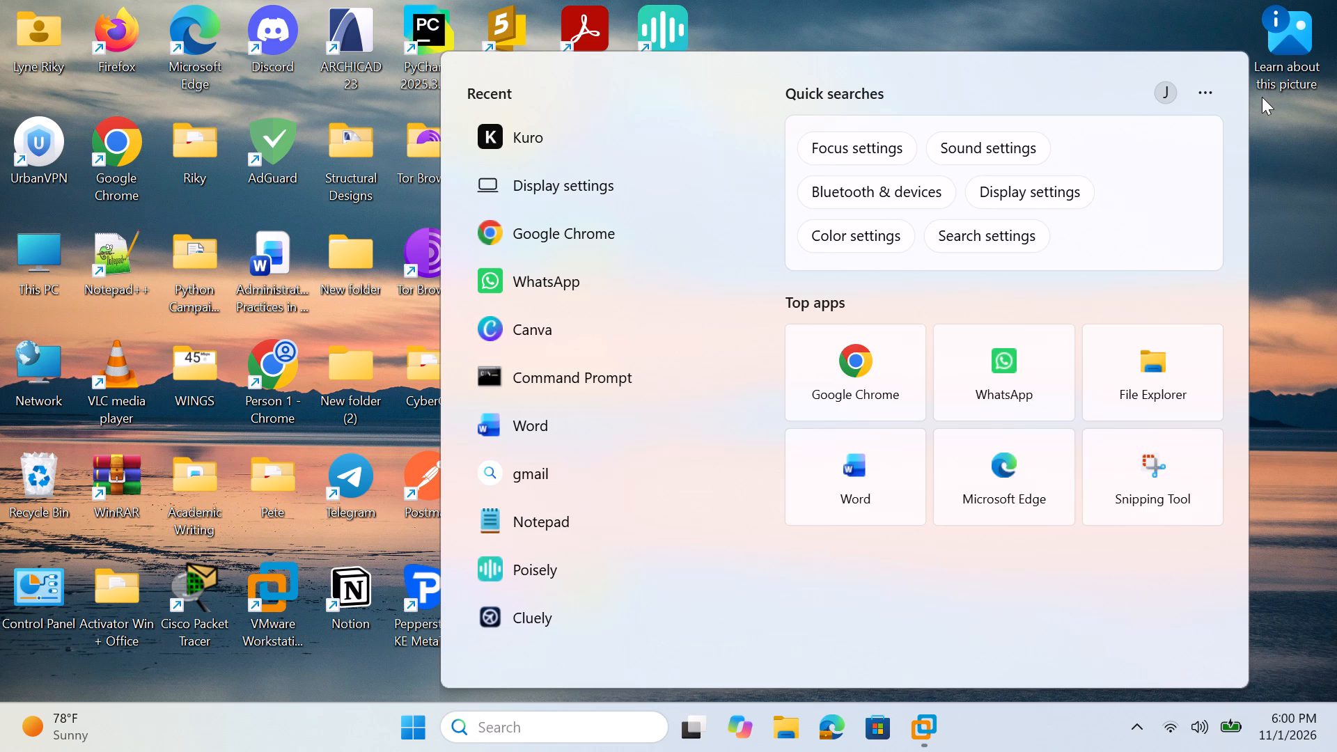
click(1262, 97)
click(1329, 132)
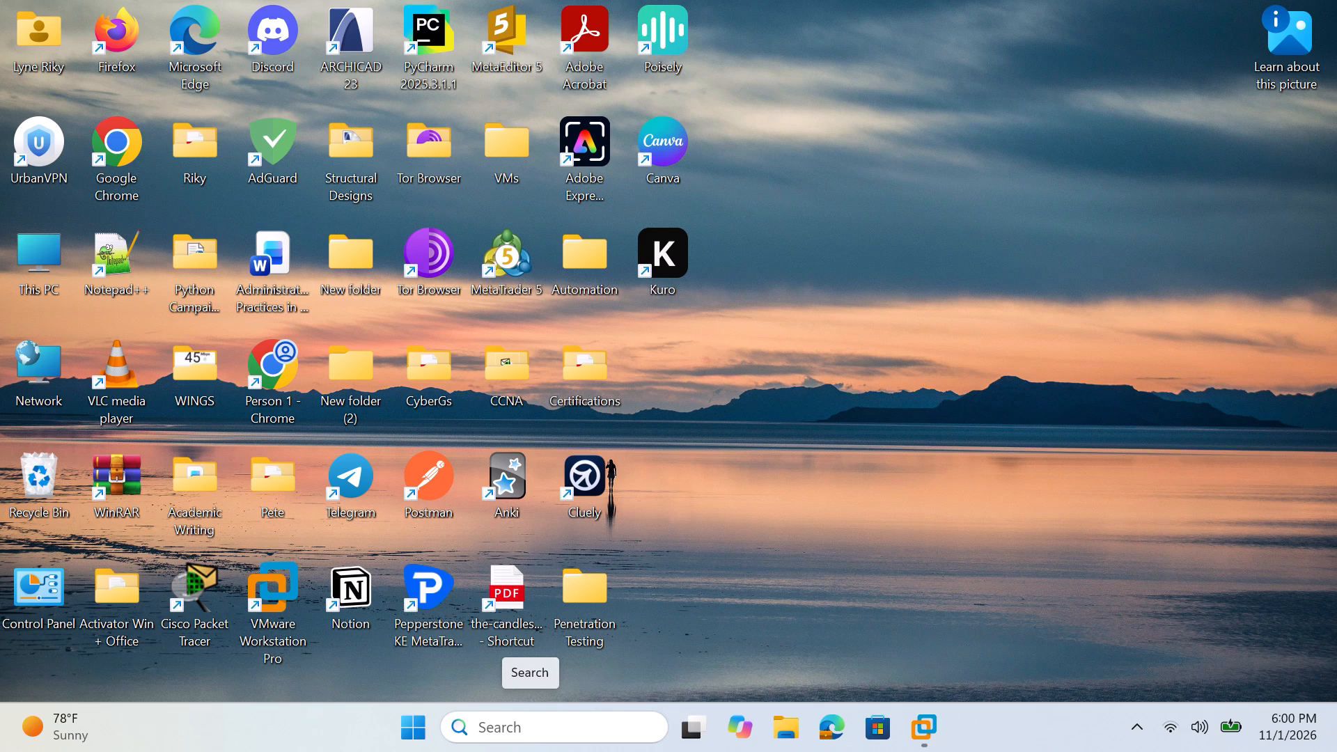
Reopen Canva from the recent apps in Windows search.
click(516, 727)
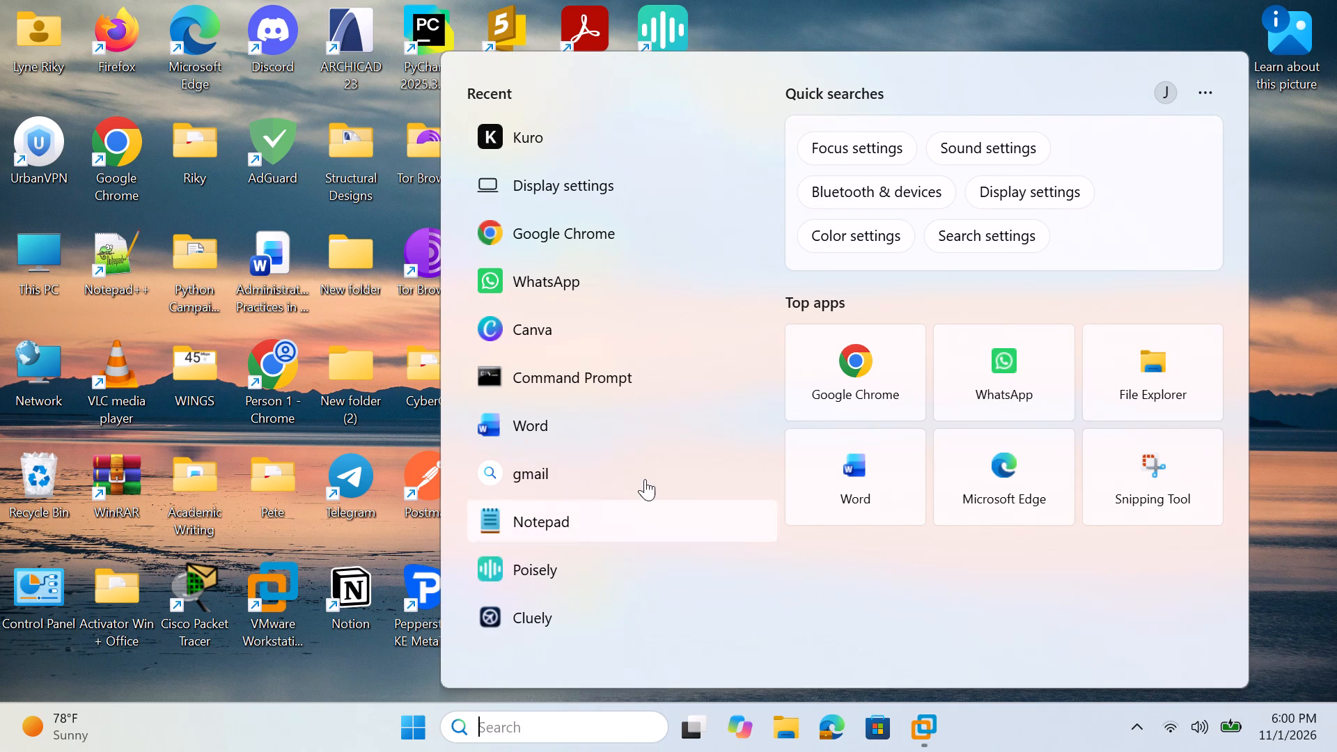
click(629, 327)
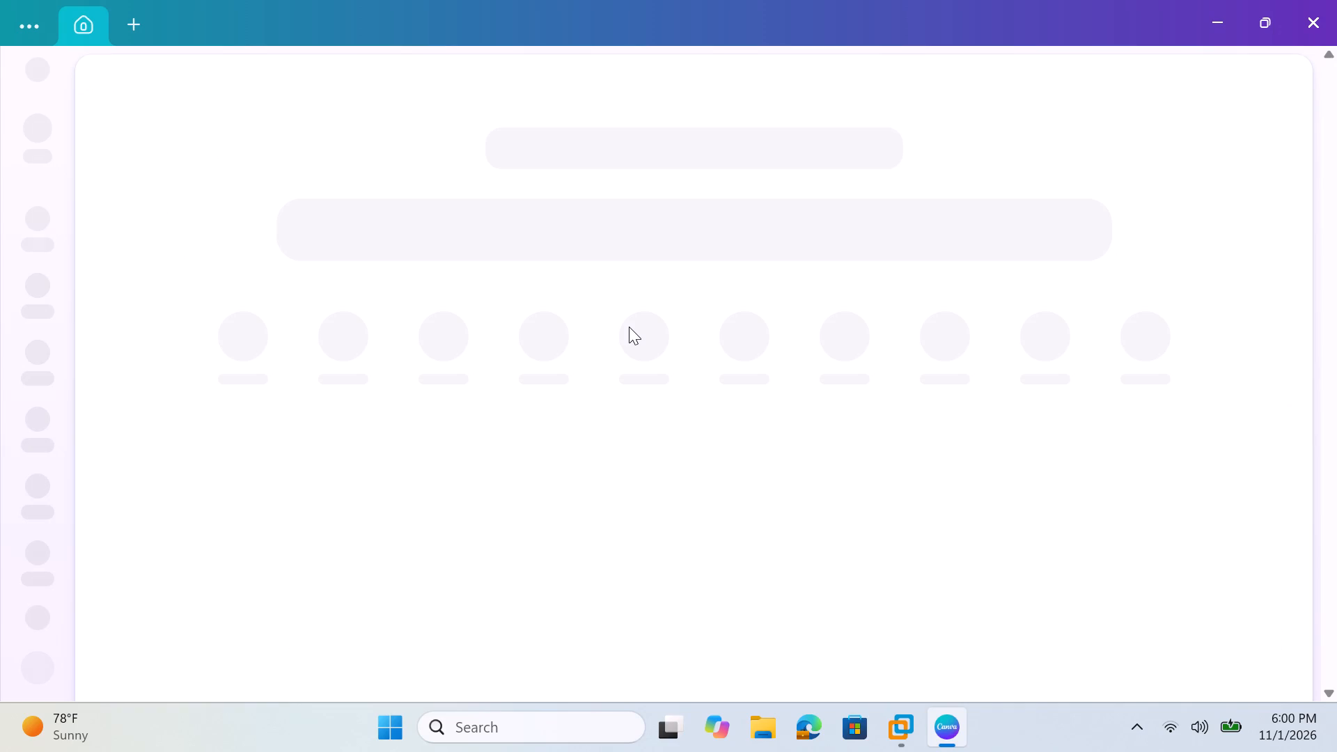
click(629, 327)
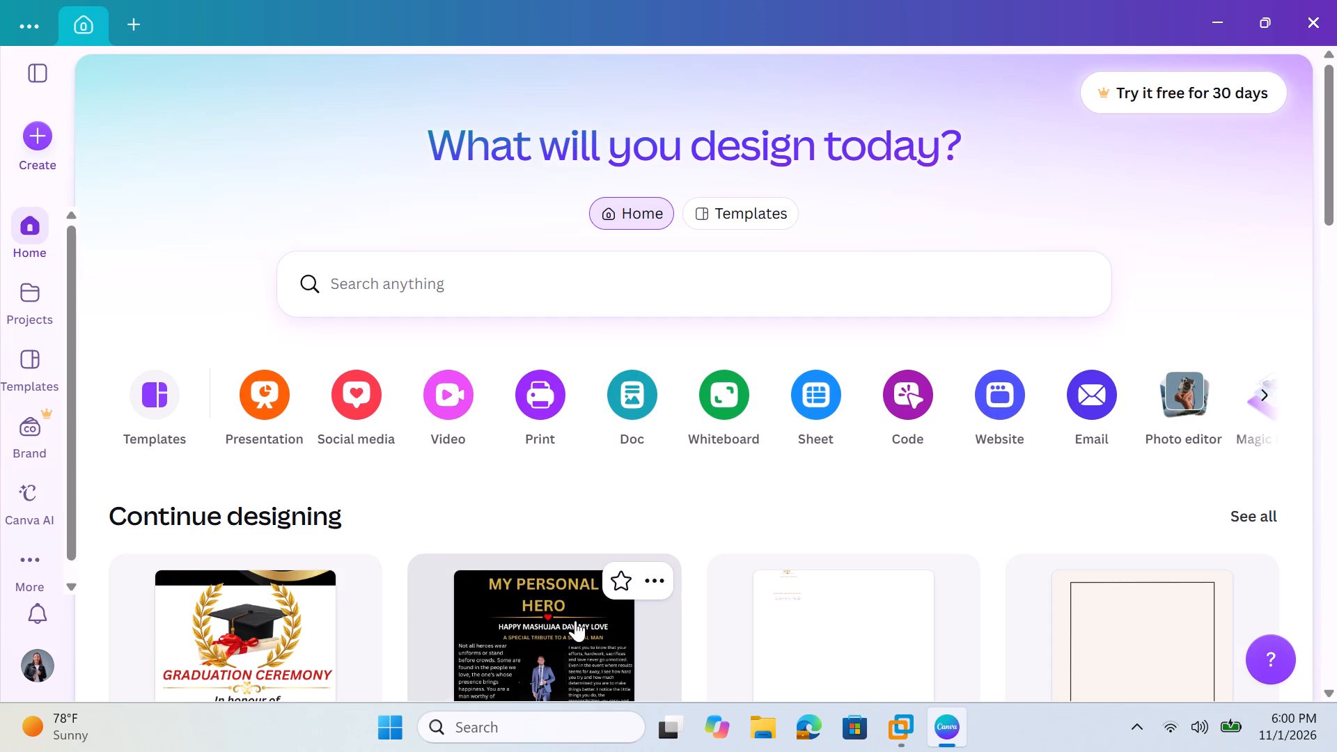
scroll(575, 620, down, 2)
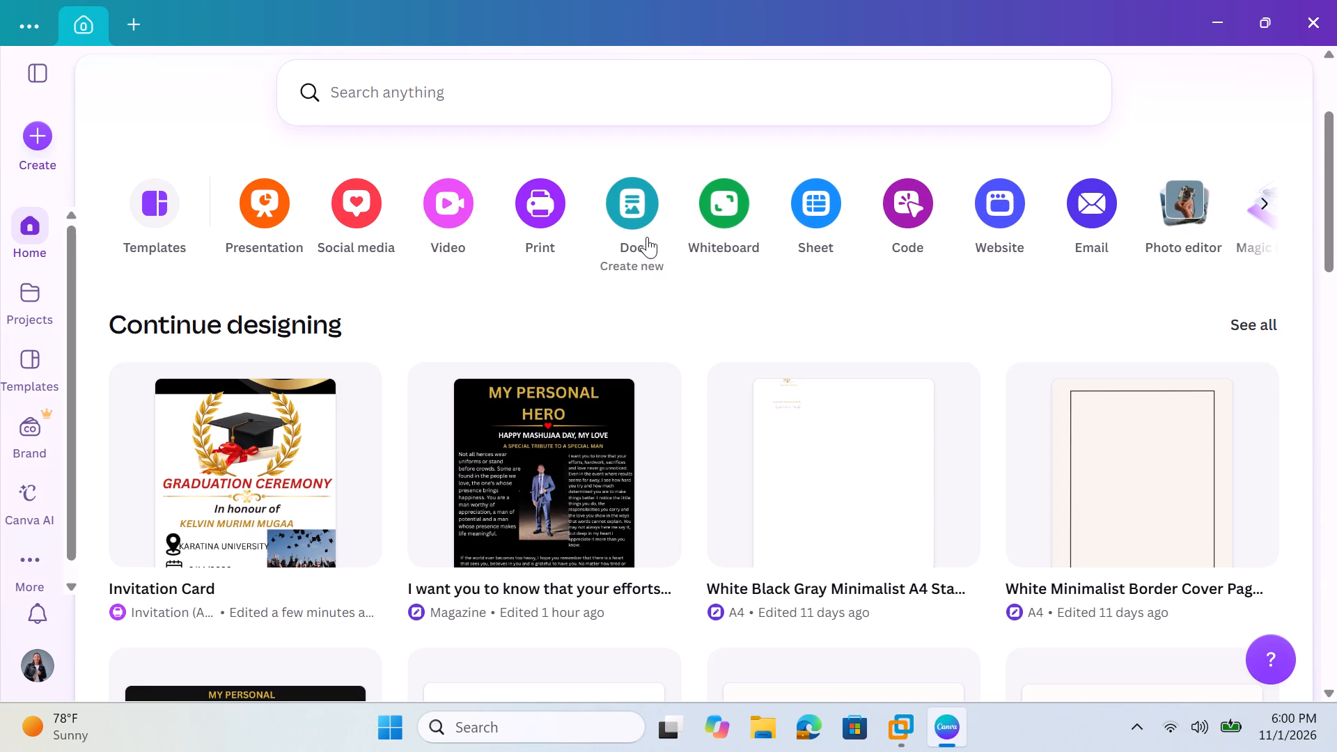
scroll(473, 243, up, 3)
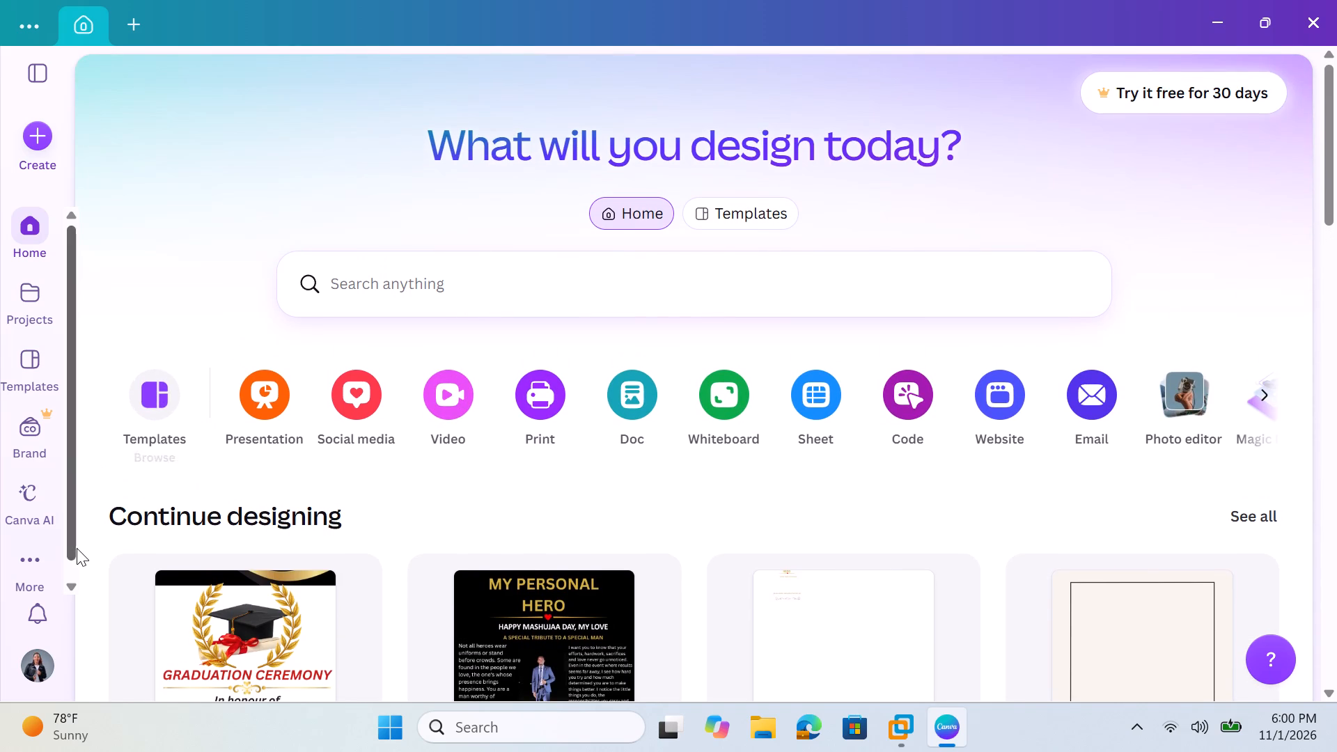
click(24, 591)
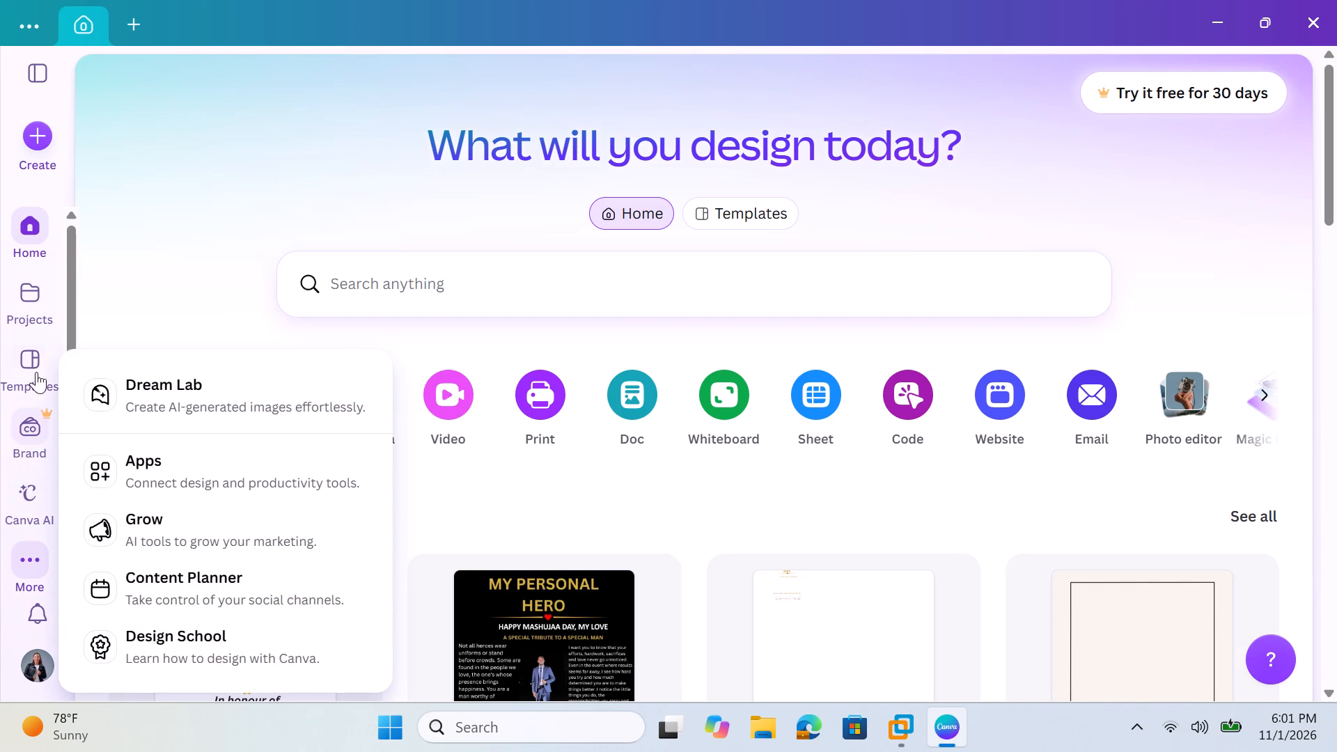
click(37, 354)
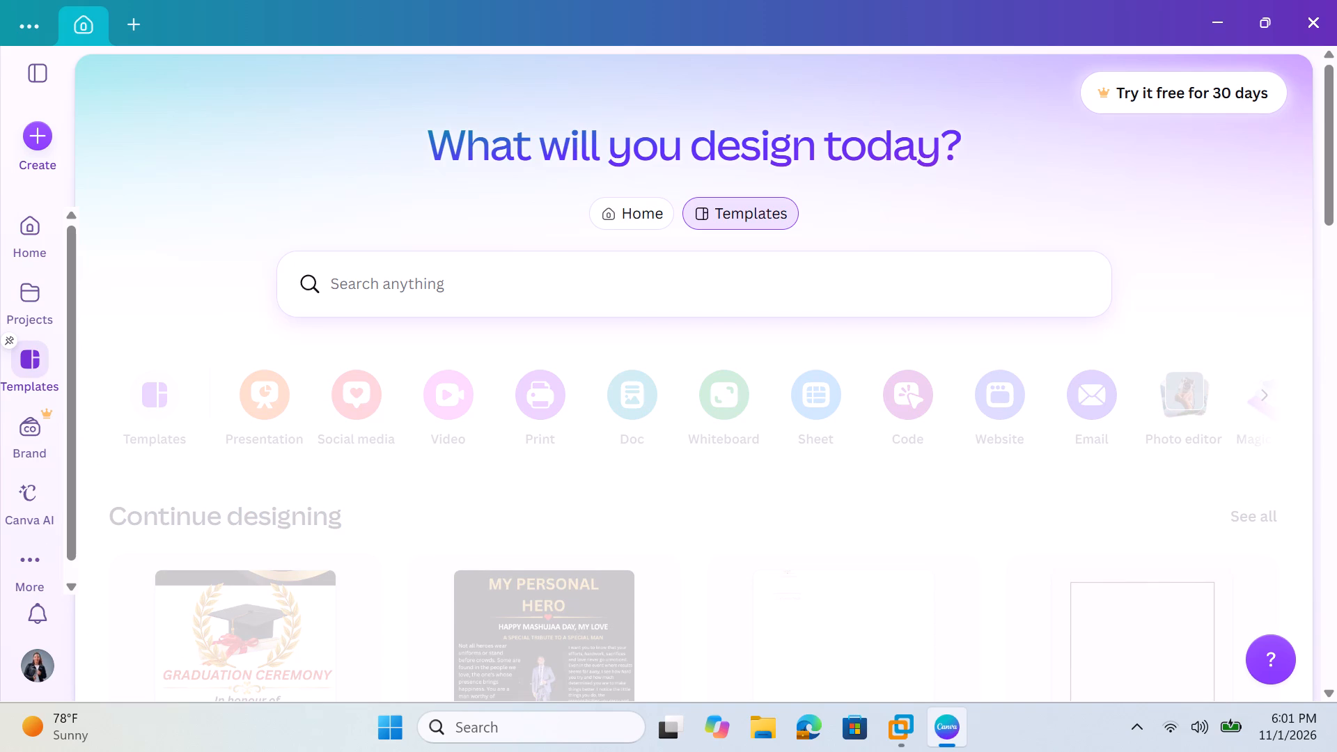
Find the Untitled Design food menu edited 16 days ago among all projects and open it for editing.
click(24, 315)
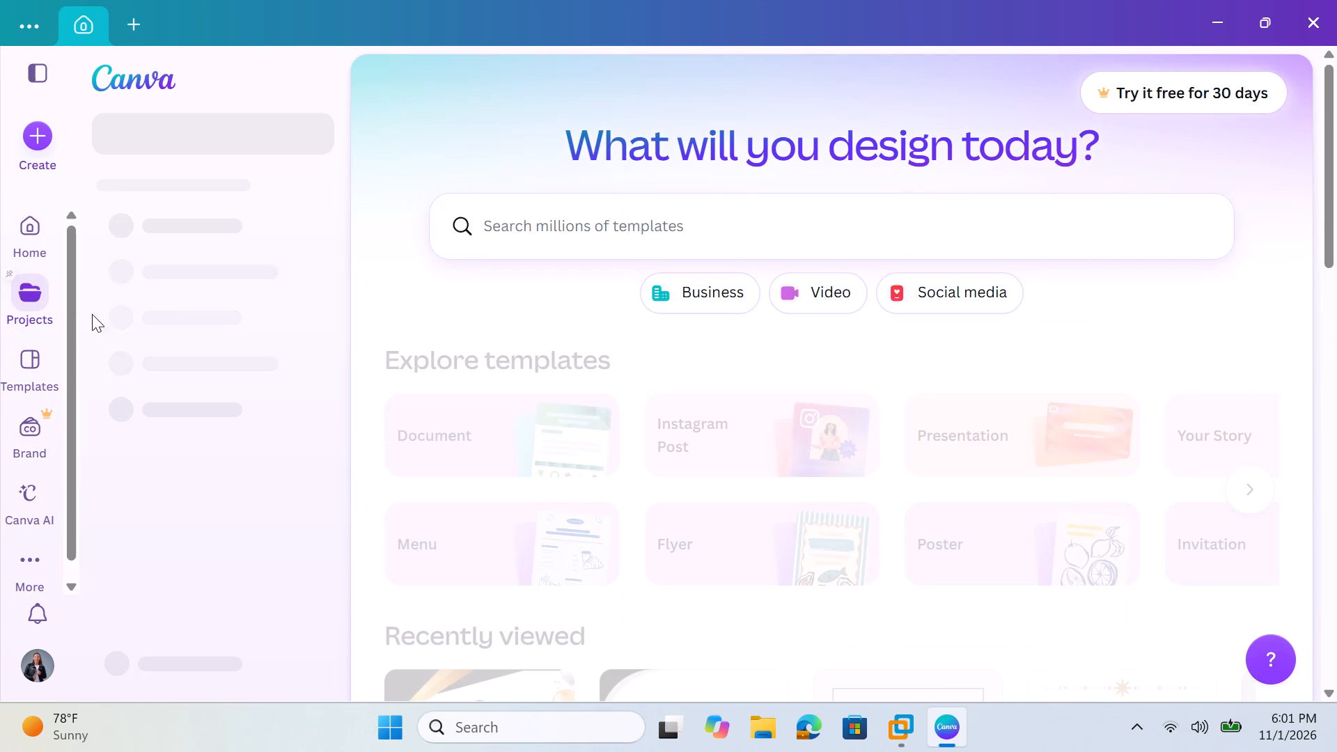
scroll(58, 345, down, 3)
scroll(58, 345, up, 2)
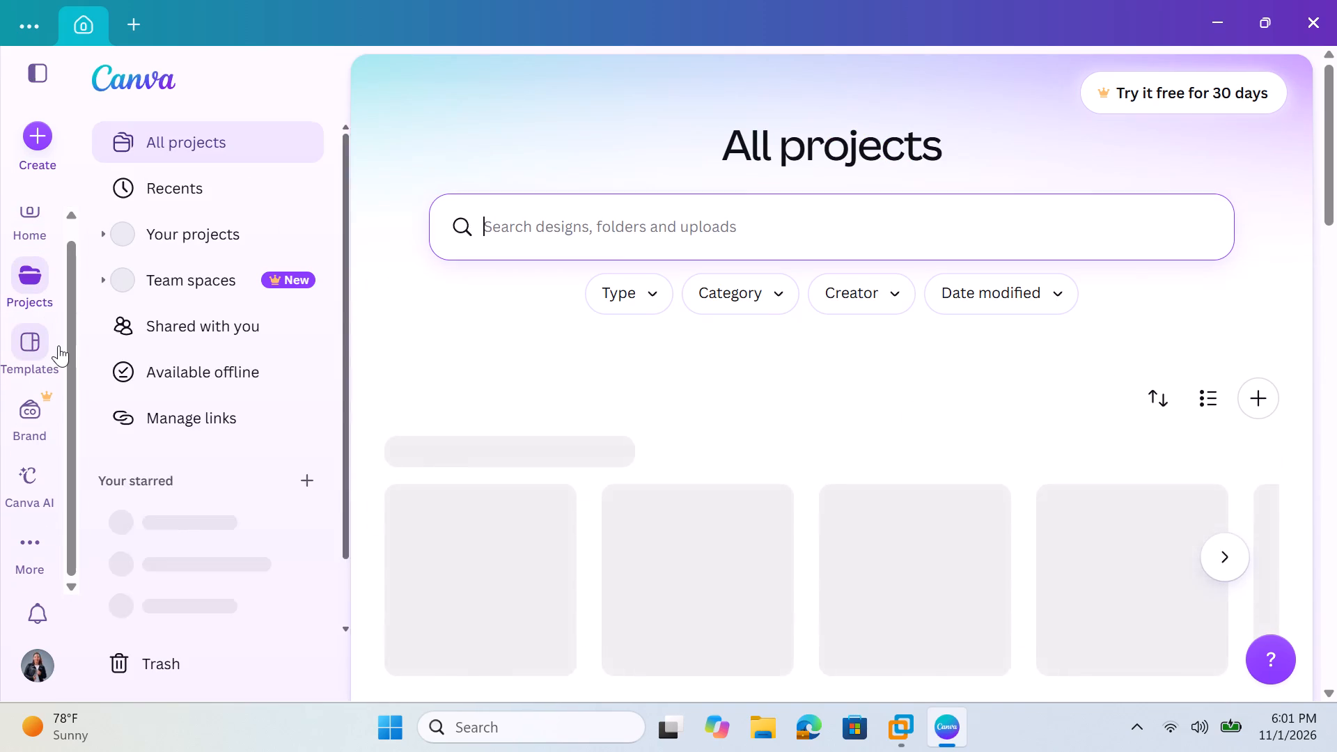
scroll(58, 345, up, 1)
click(43, 311)
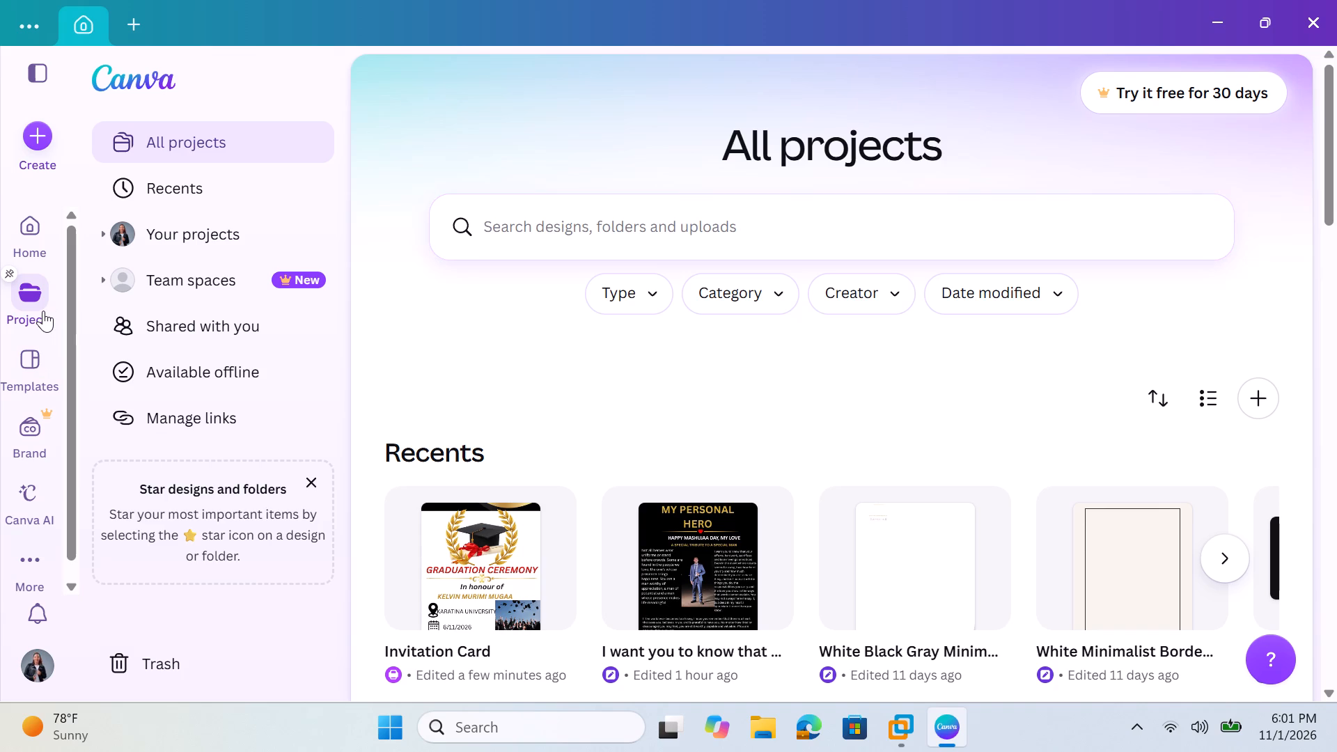
scroll(524, 531, down, 1)
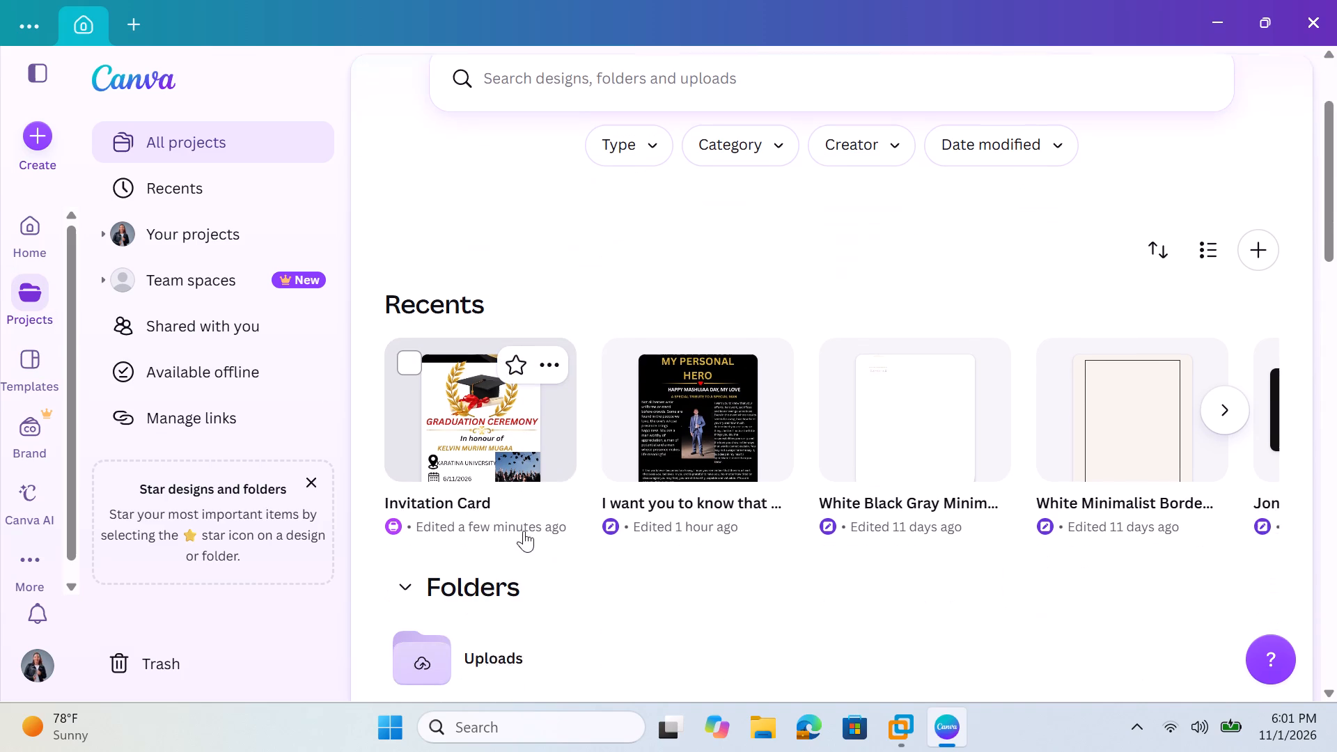
scroll(524, 531, down, 4)
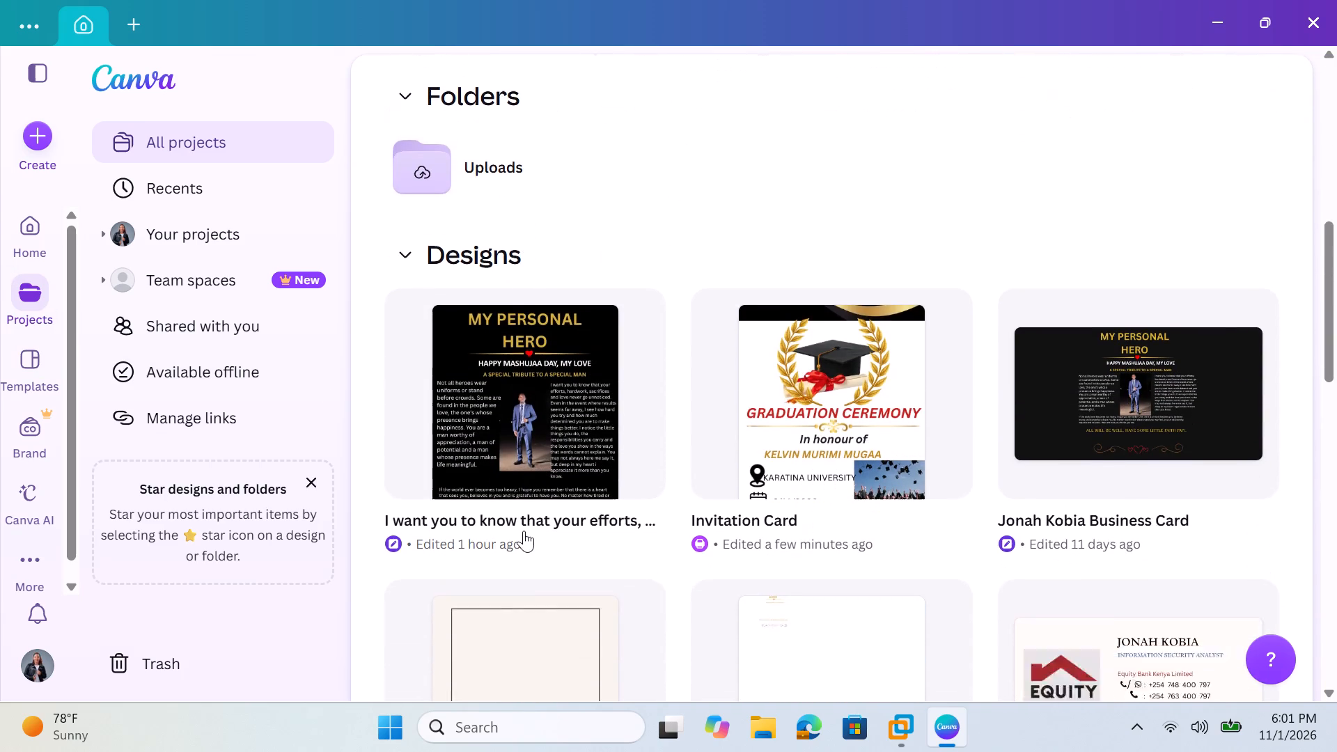
scroll(524, 531, down, 4)
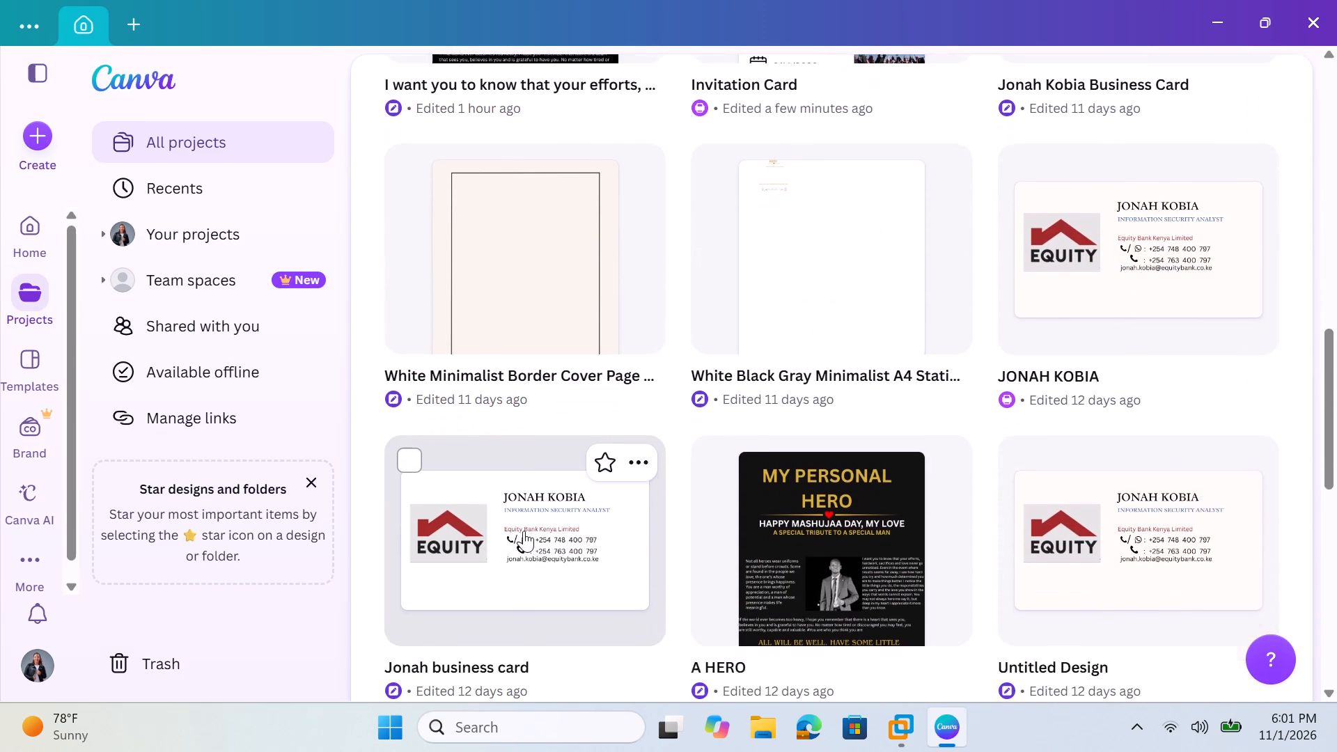
scroll(524, 531, down, 4)
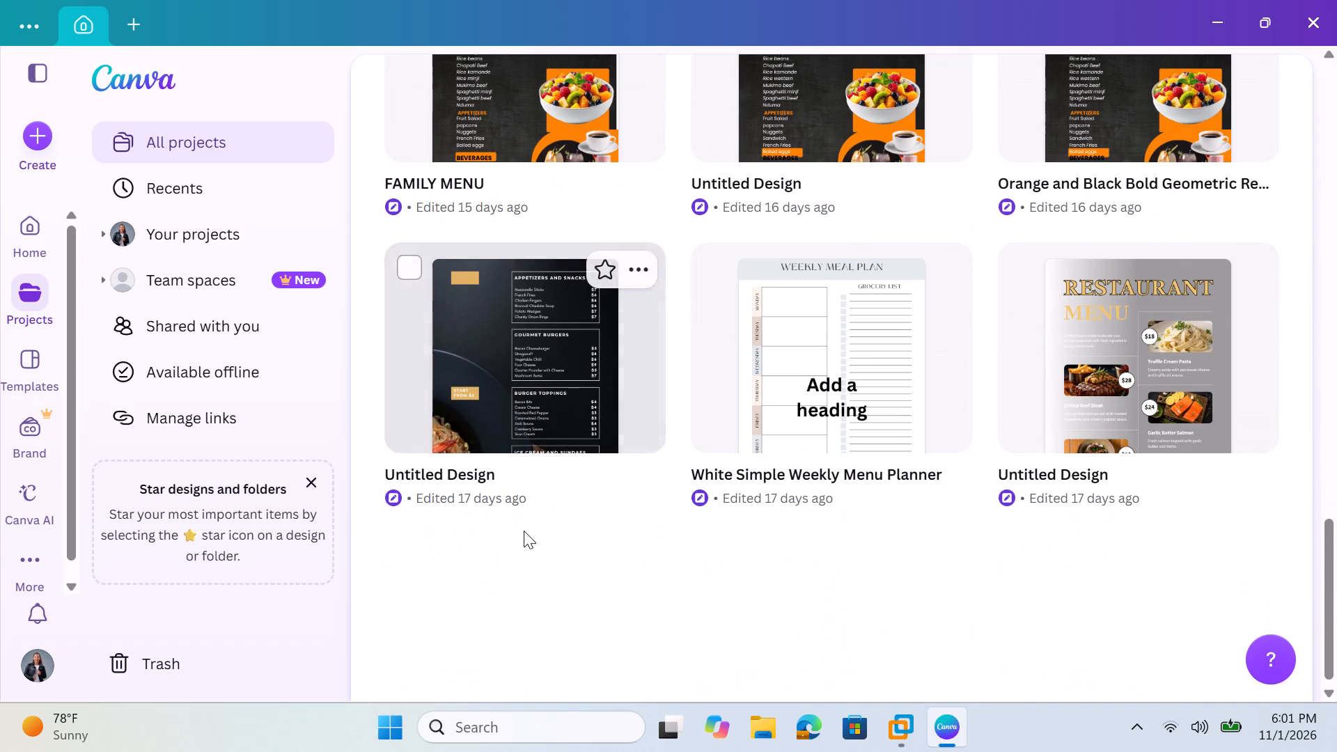
double_click(827, 141)
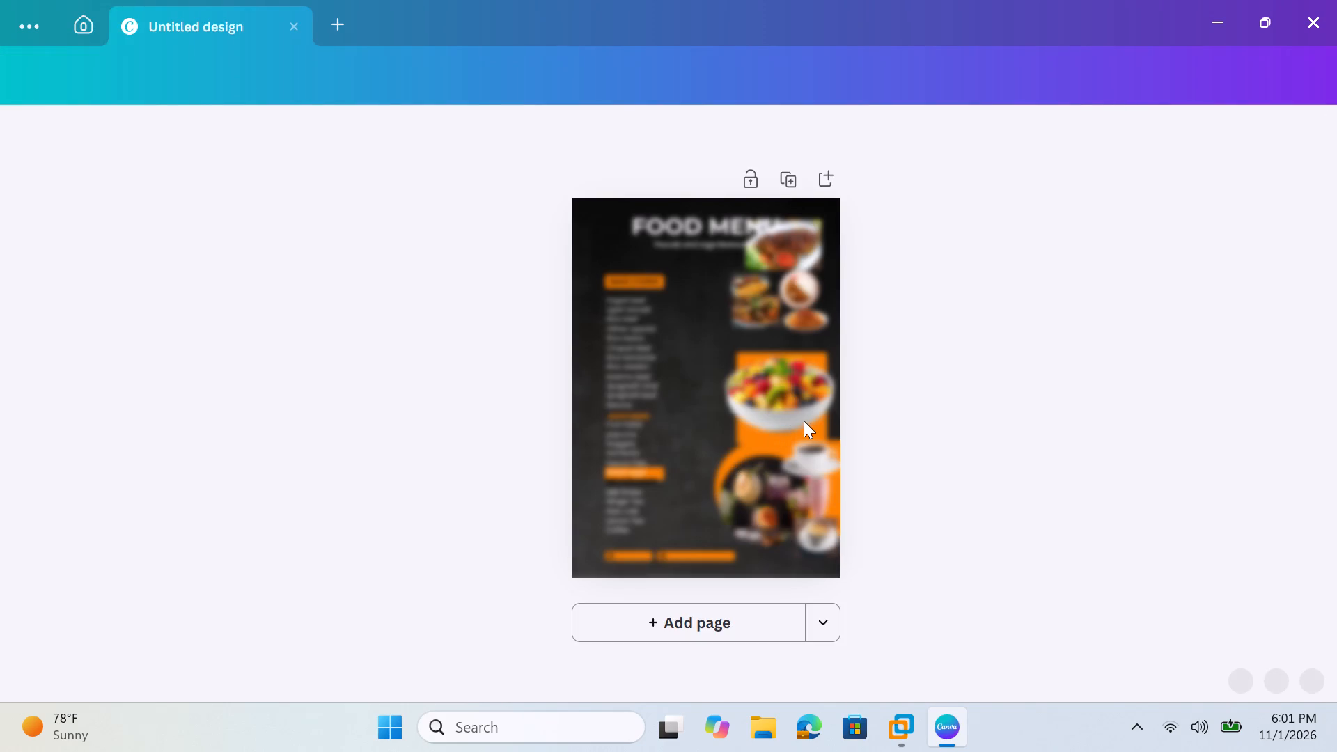
Reposition the round drinks photo over the orange circle in the lower part of the food menu, and deselect it.
click(708, 430)
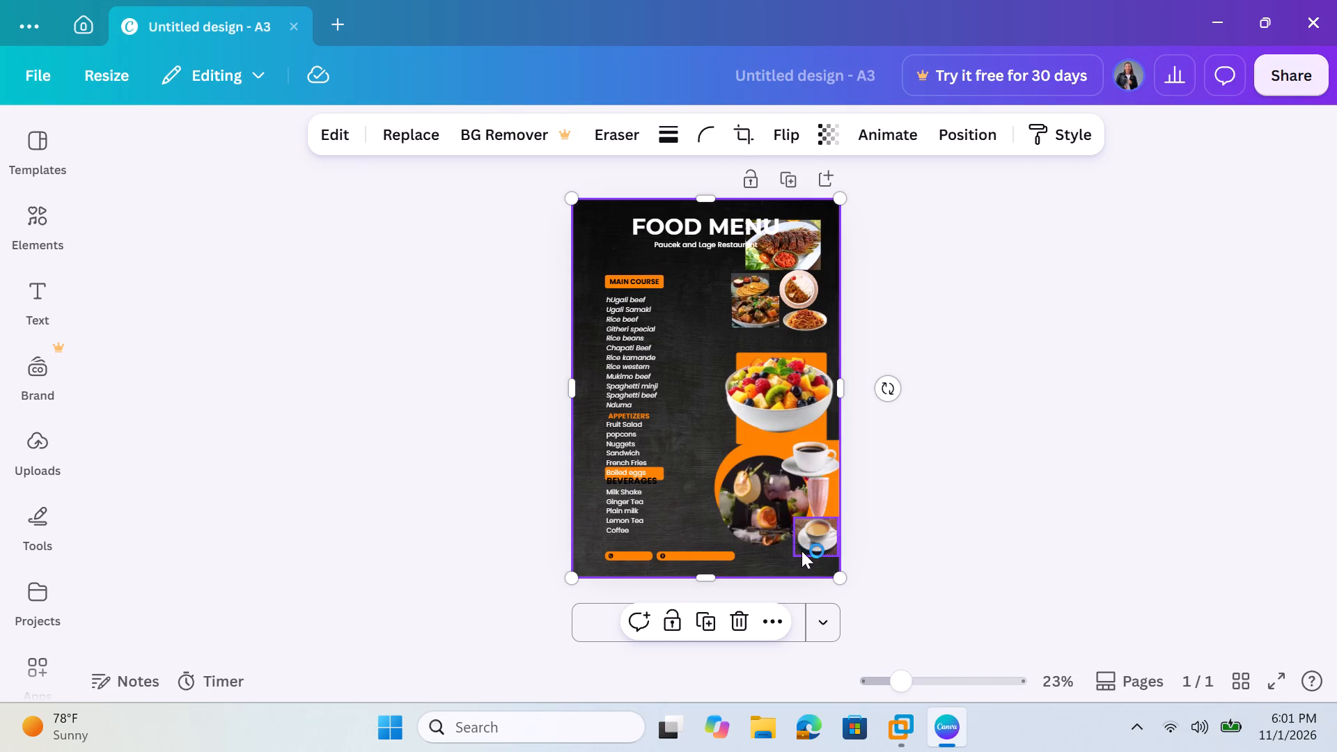
click(760, 512)
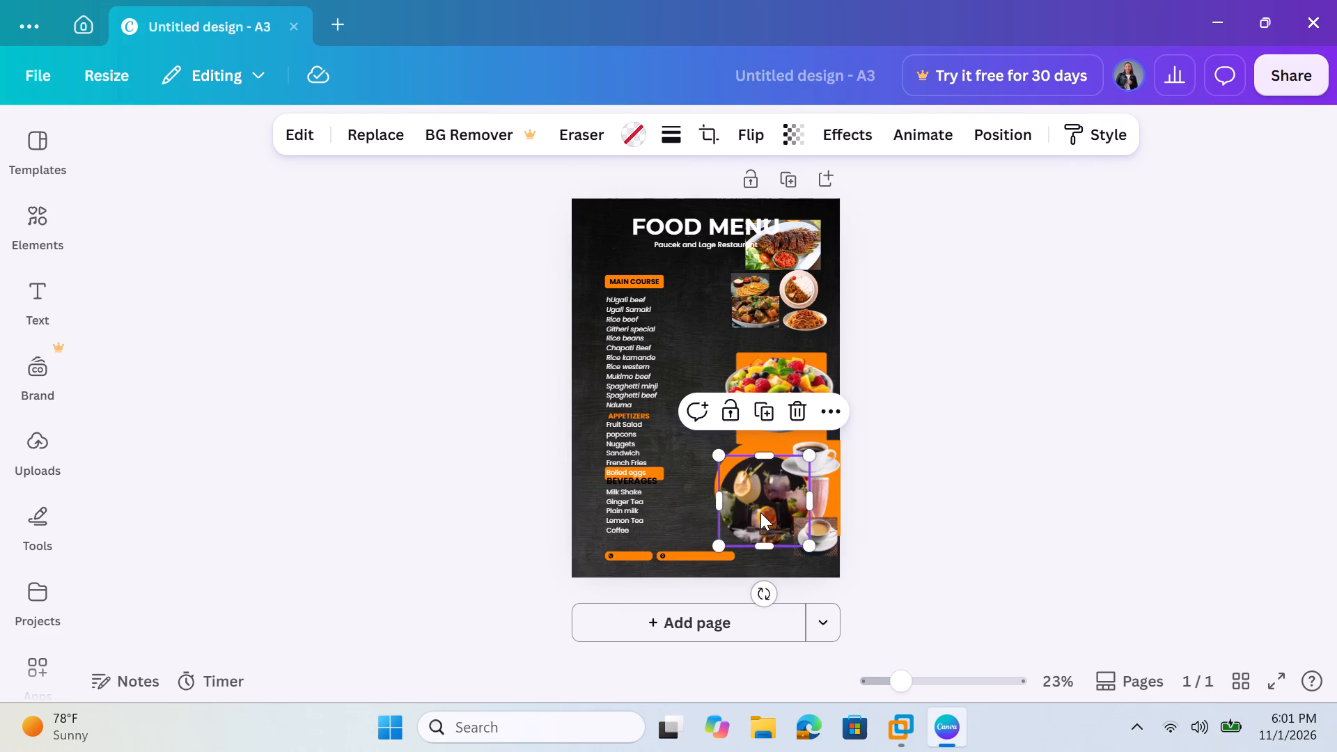
drag(760, 512, 748, 510)
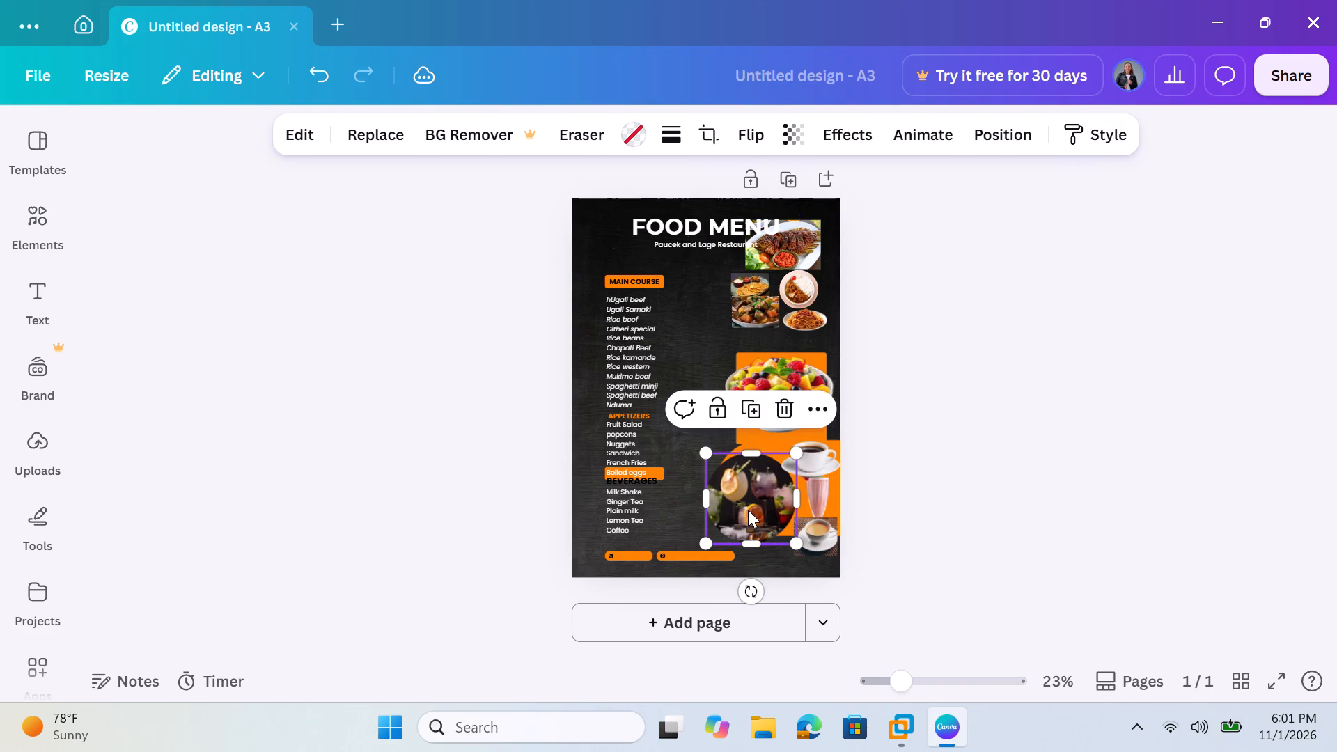
click(703, 499)
drag(767, 501, 776, 499)
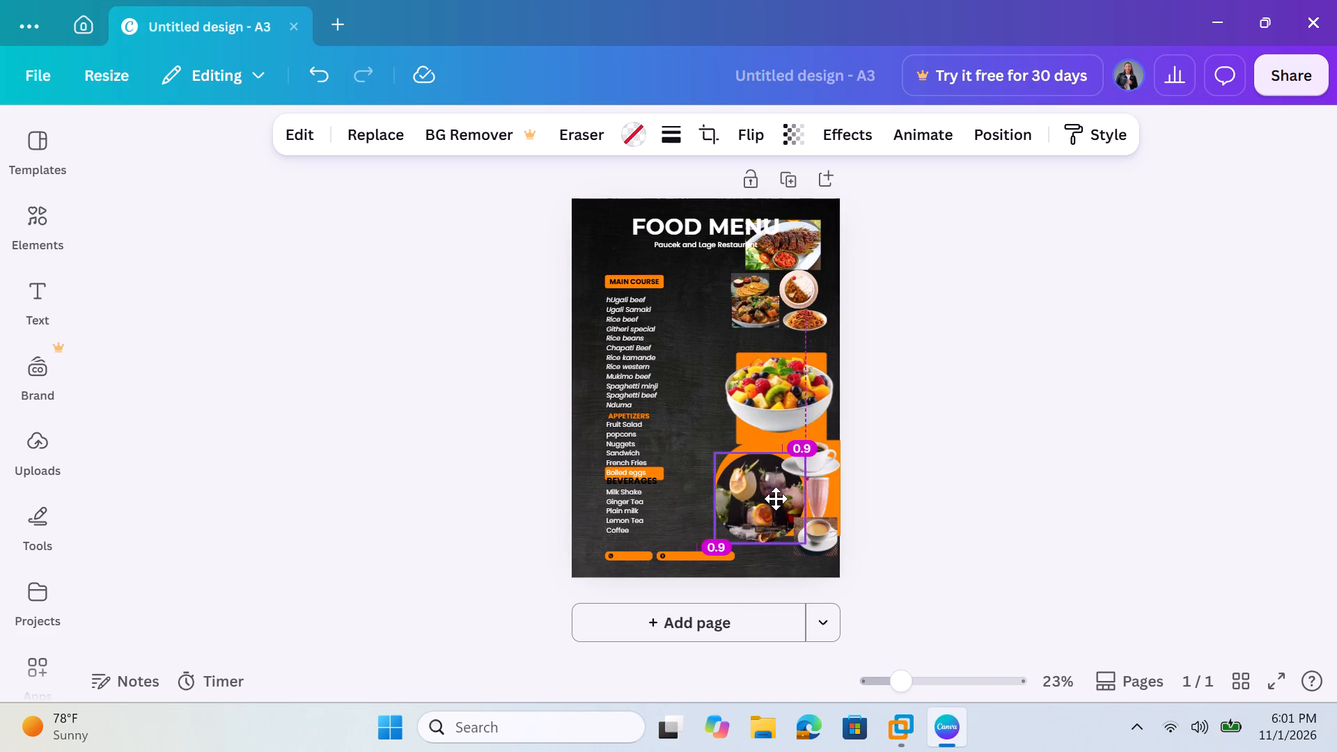
drag(776, 499, 779, 499)
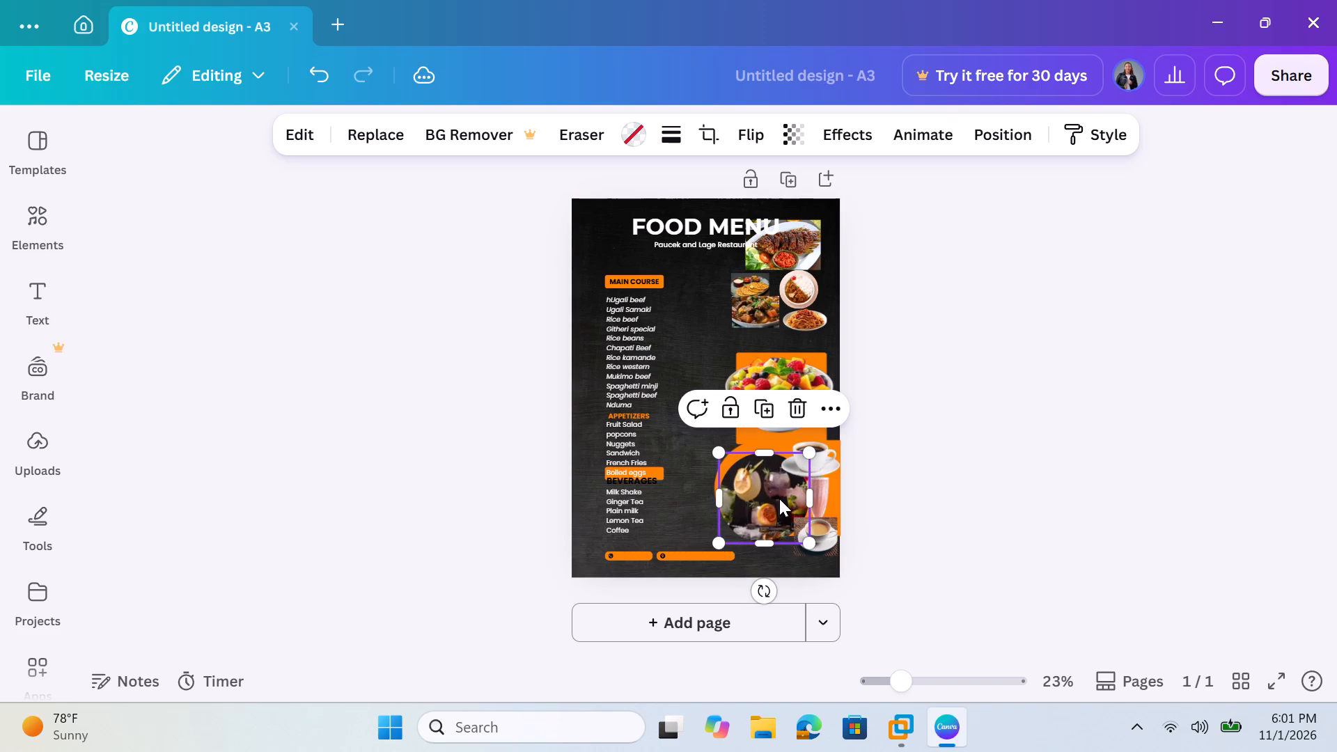
scroll(772, 546, left, 1)
double_click(695, 465)
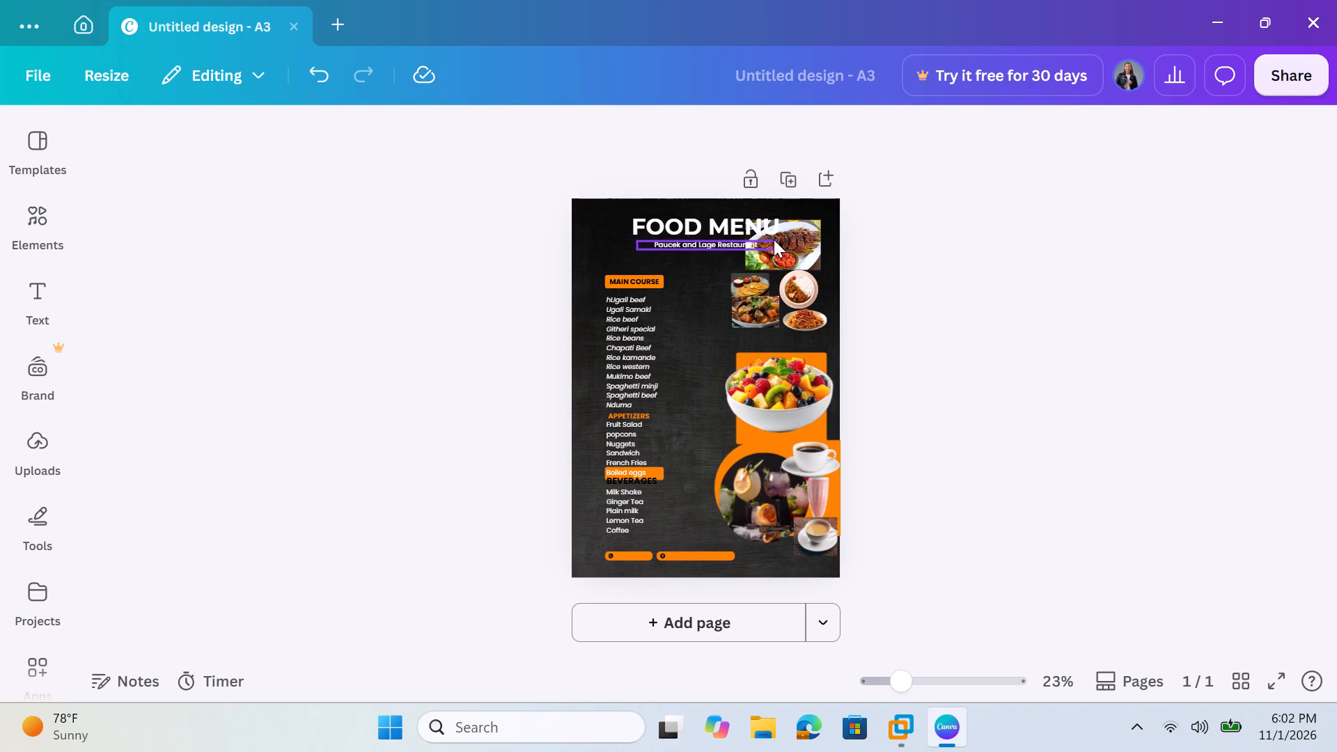
Move the four small dish photos down and toward the page's right edge, grouping them just above the fruit salad bowl.
drag(806, 312, 811, 322)
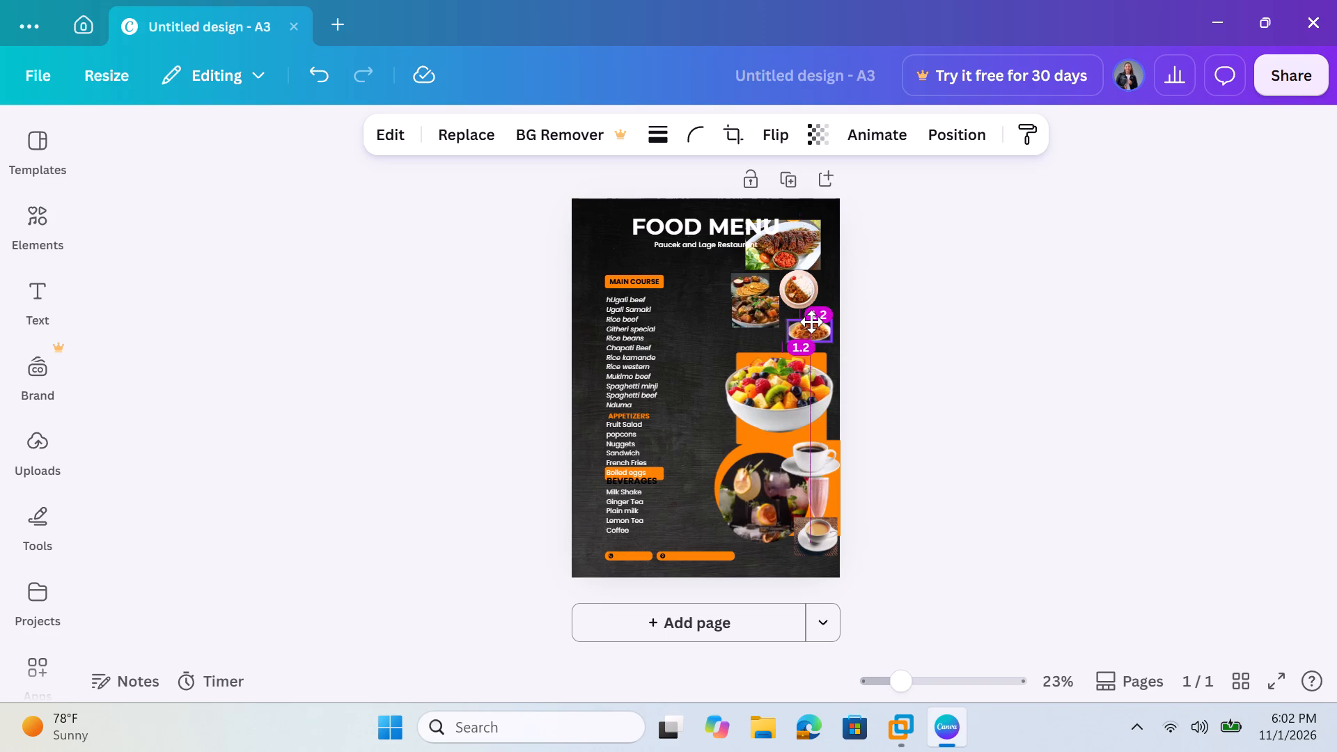
drag(811, 322, 811, 321)
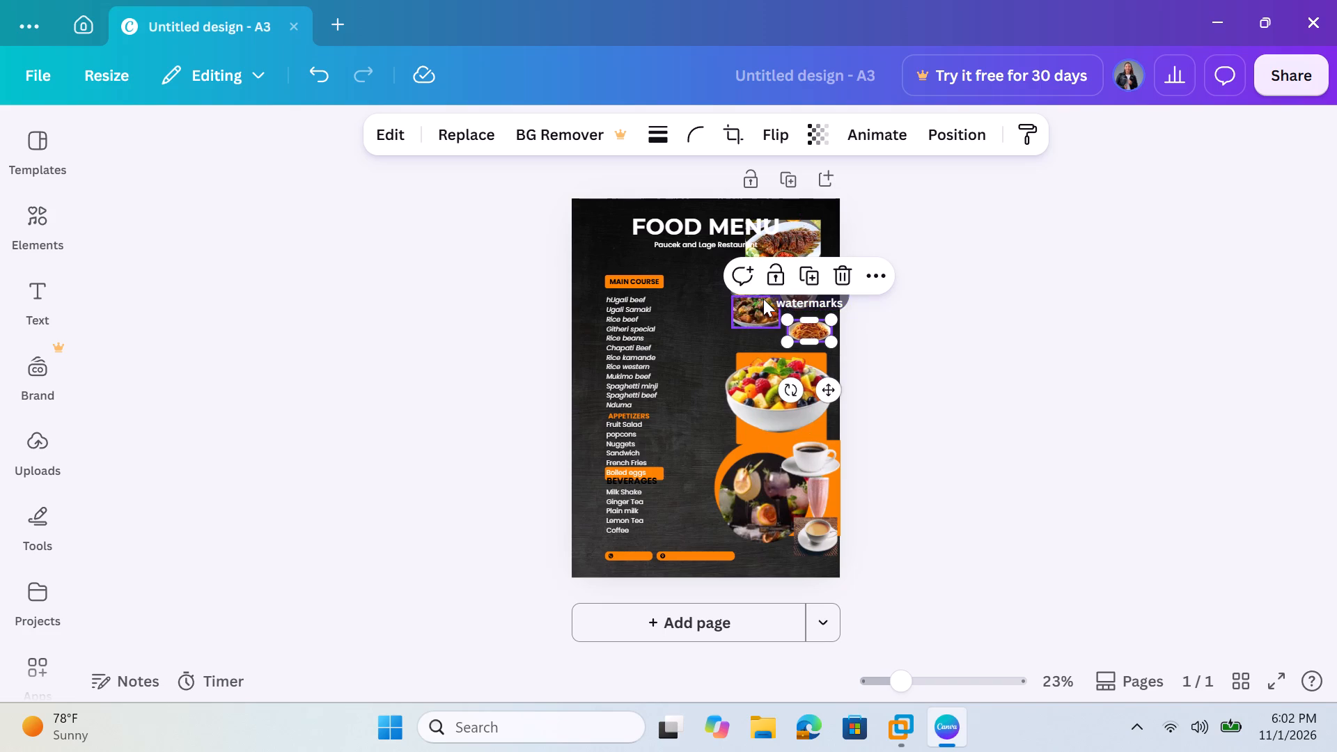
drag(763, 299, 764, 316)
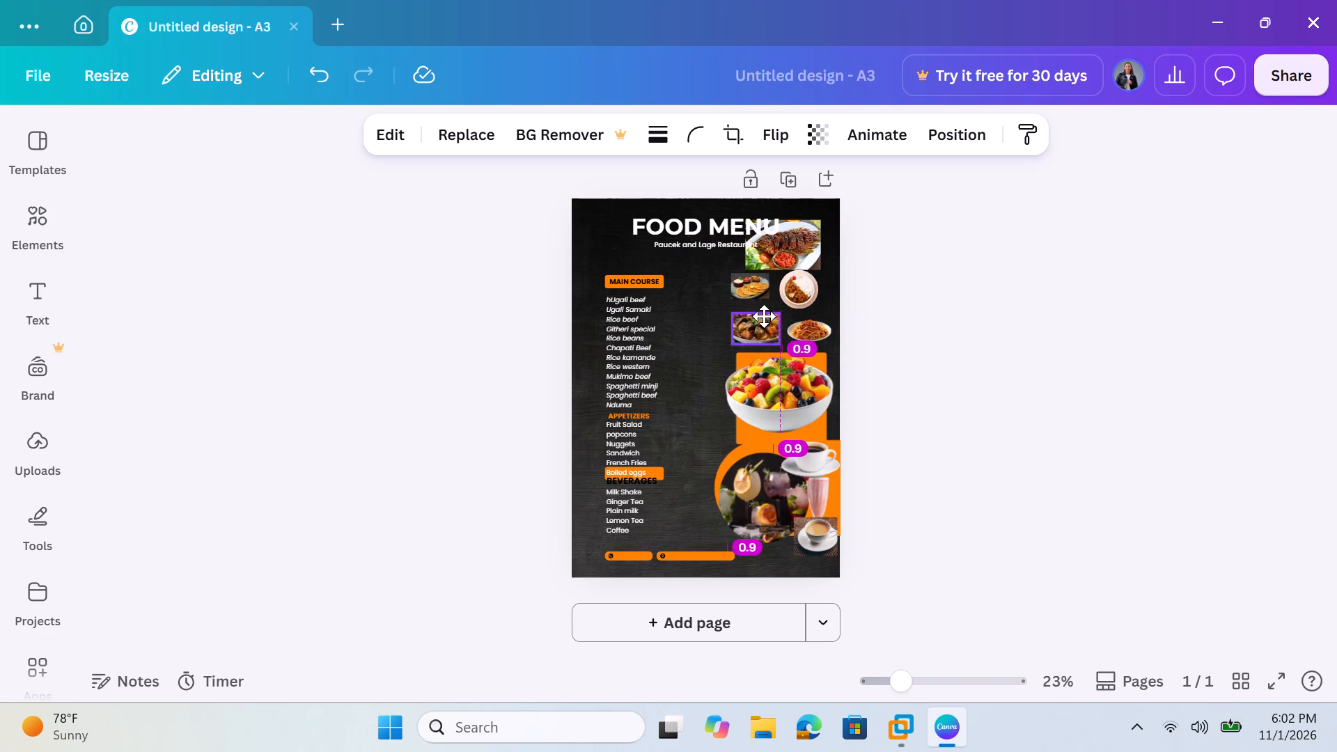
drag(764, 316, 771, 315)
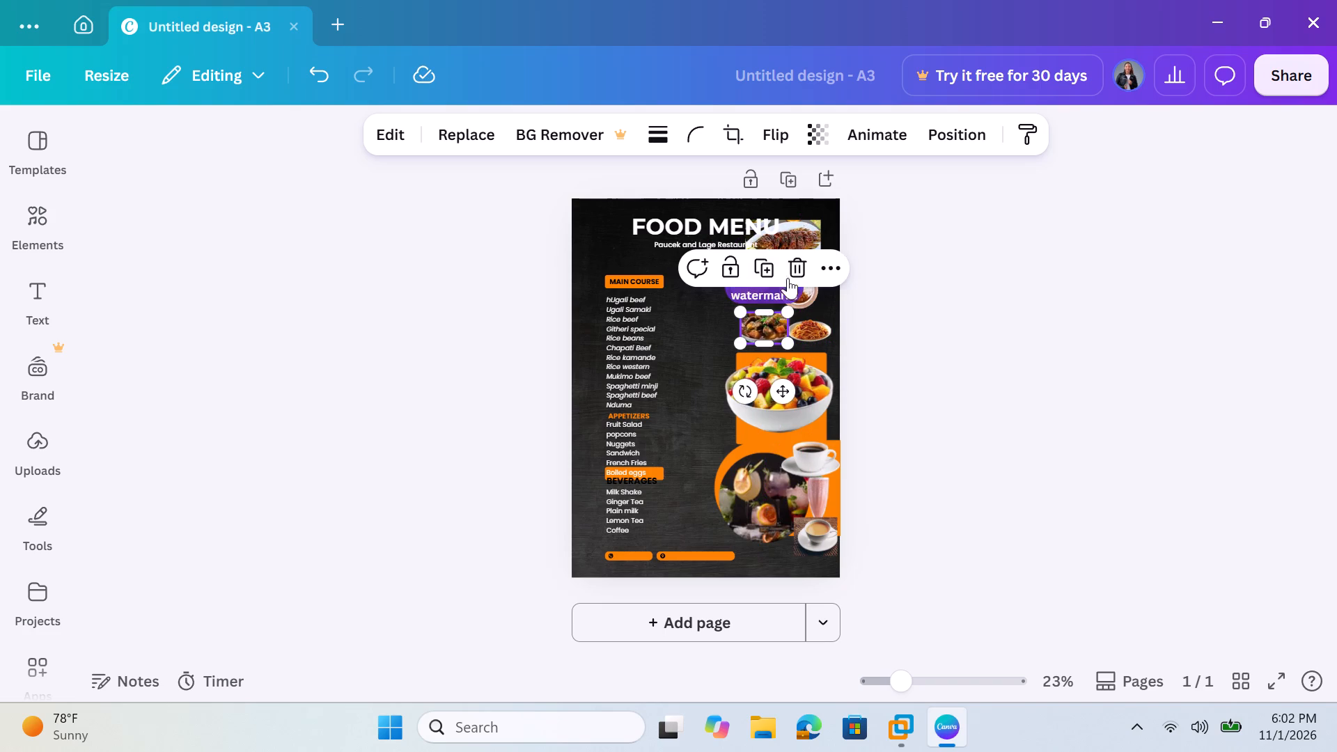
drag(804, 290, 811, 297)
drag(811, 297, 824, 303)
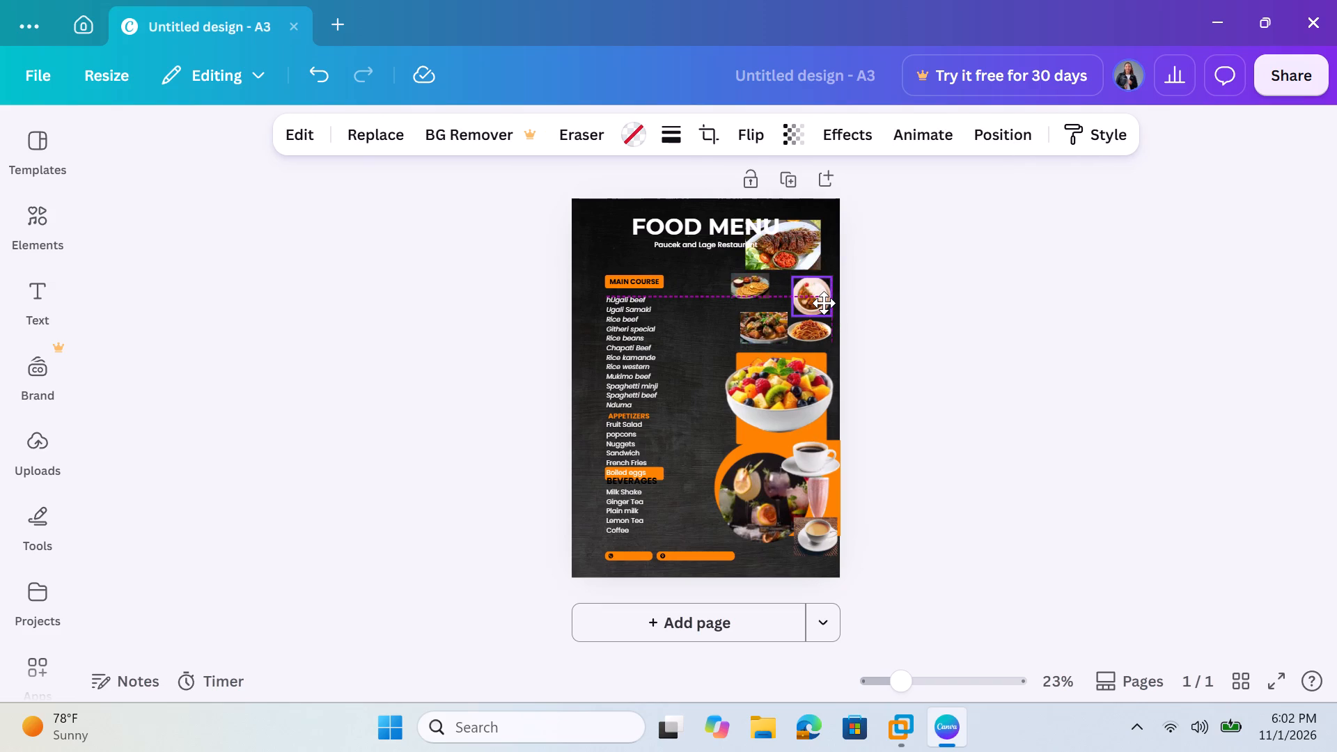
drag(824, 303, 824, 305)
drag(746, 292, 764, 306)
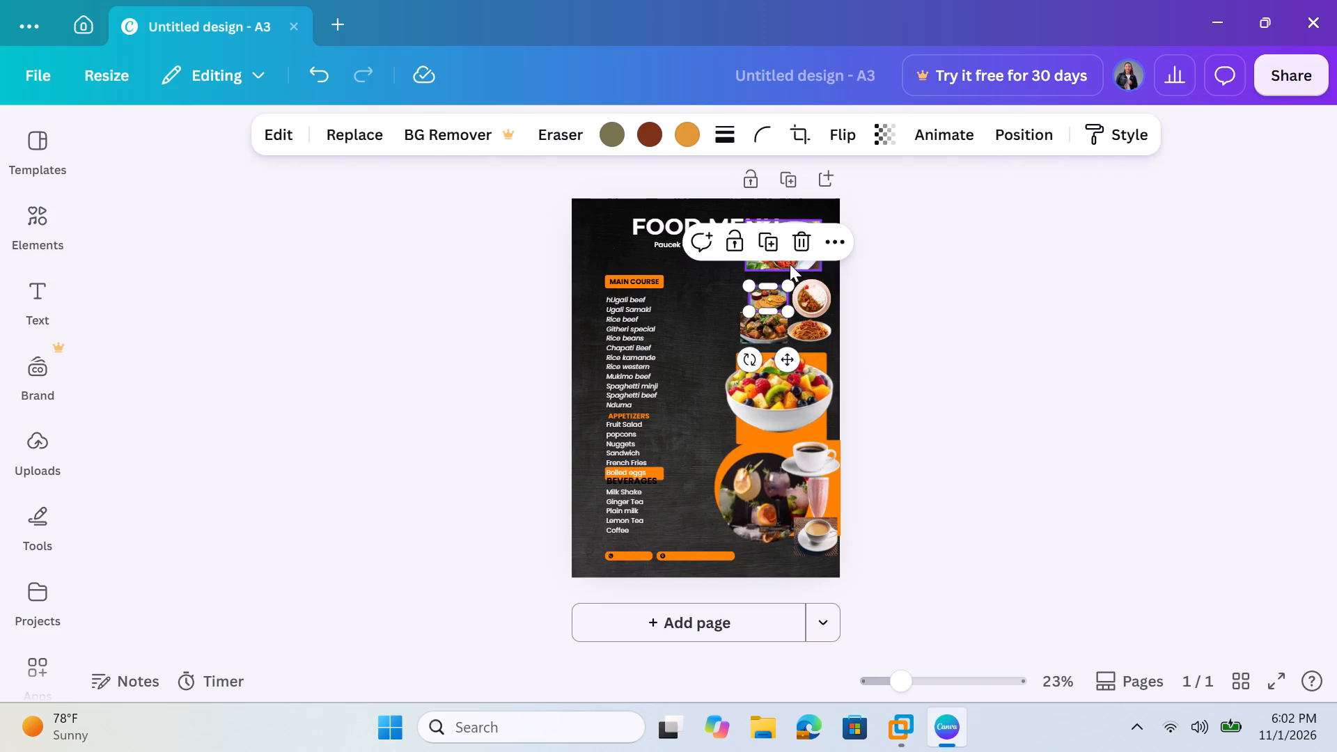
Move the large grilled meat photo down from the title area so it sits directly above the four small dish photos.
drag(788, 262, 781, 271)
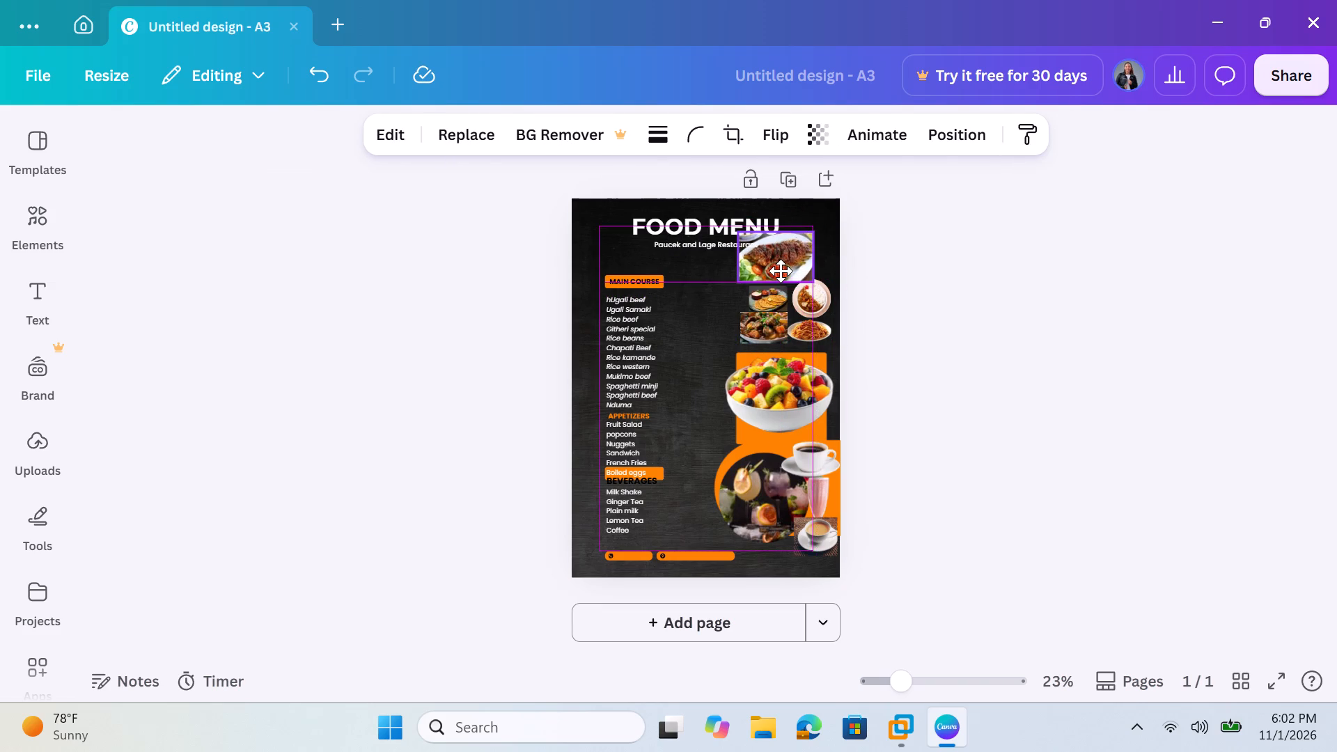
drag(781, 271, 789, 275)
Shift the lower meat dish photo slightly toward the neighbouring oval dish photo, and stretch the oval one to about 4.8 by 2.8.
click(811, 300)
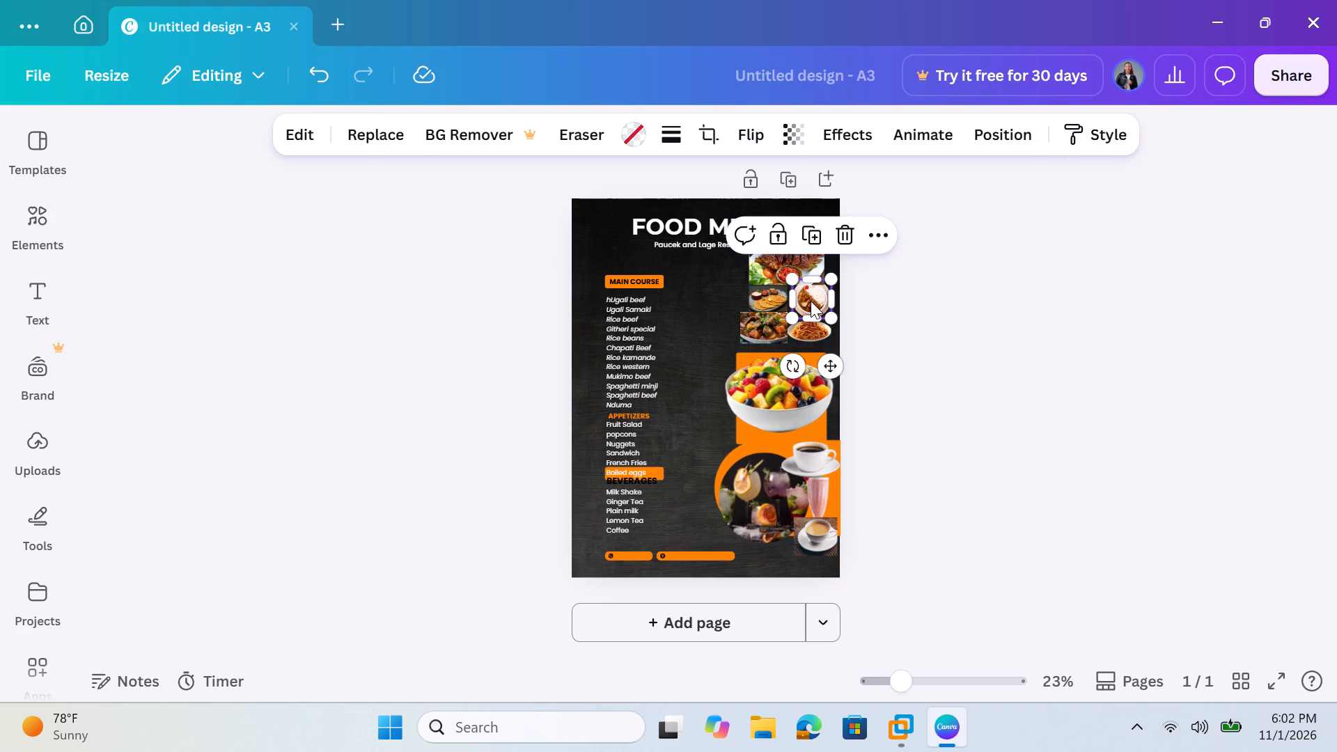
click(772, 327)
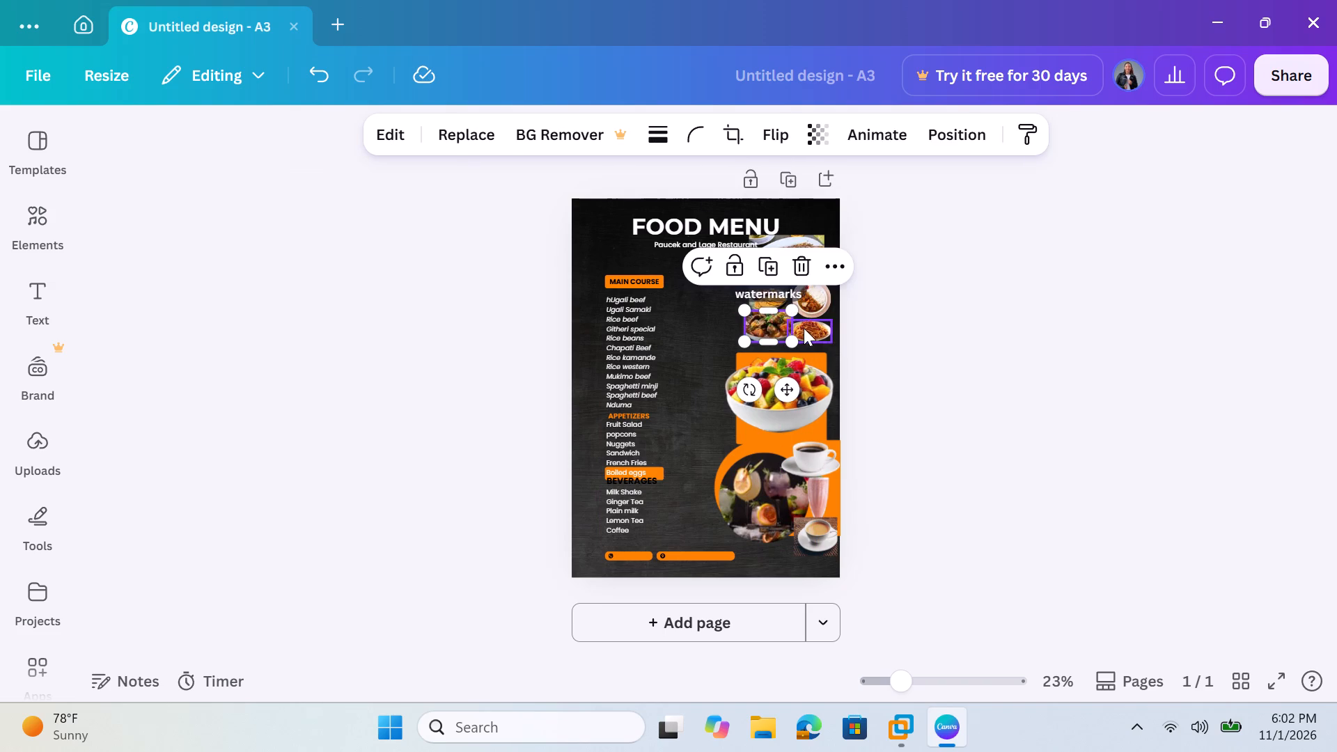
click(804, 329)
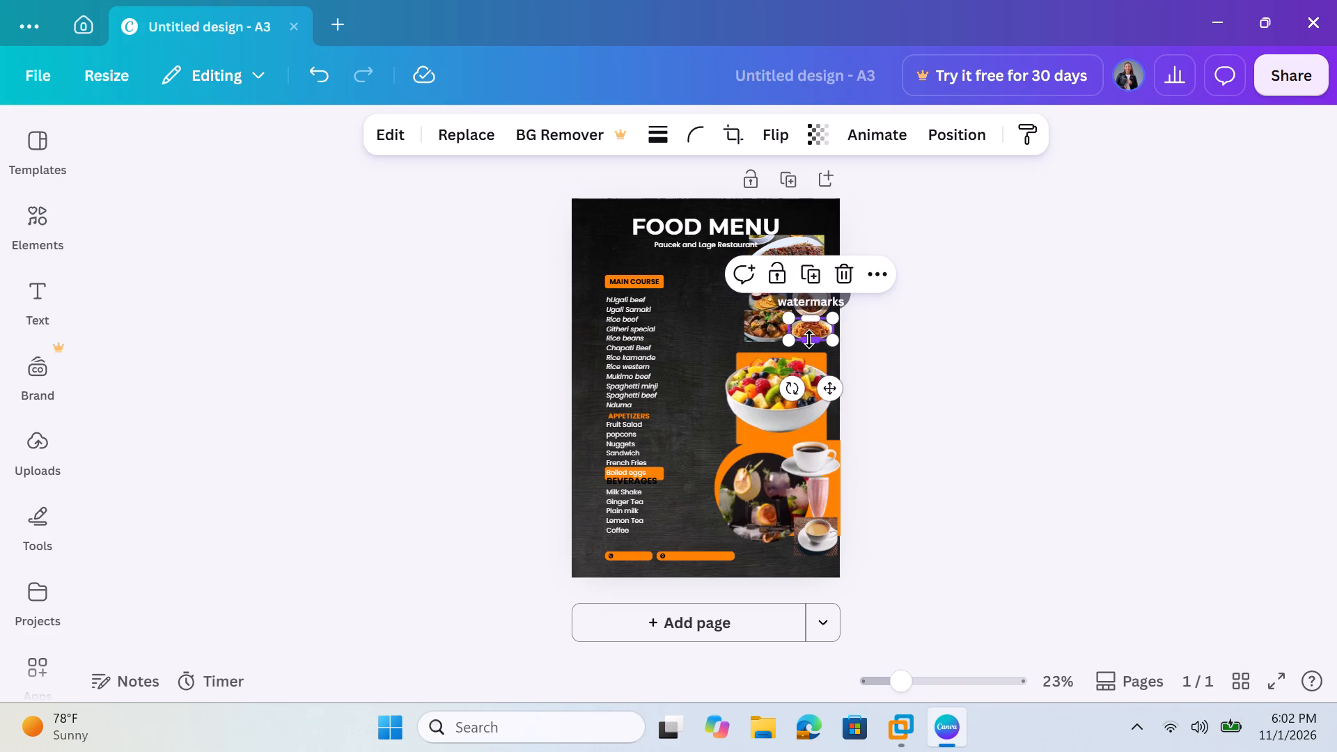
click(809, 339)
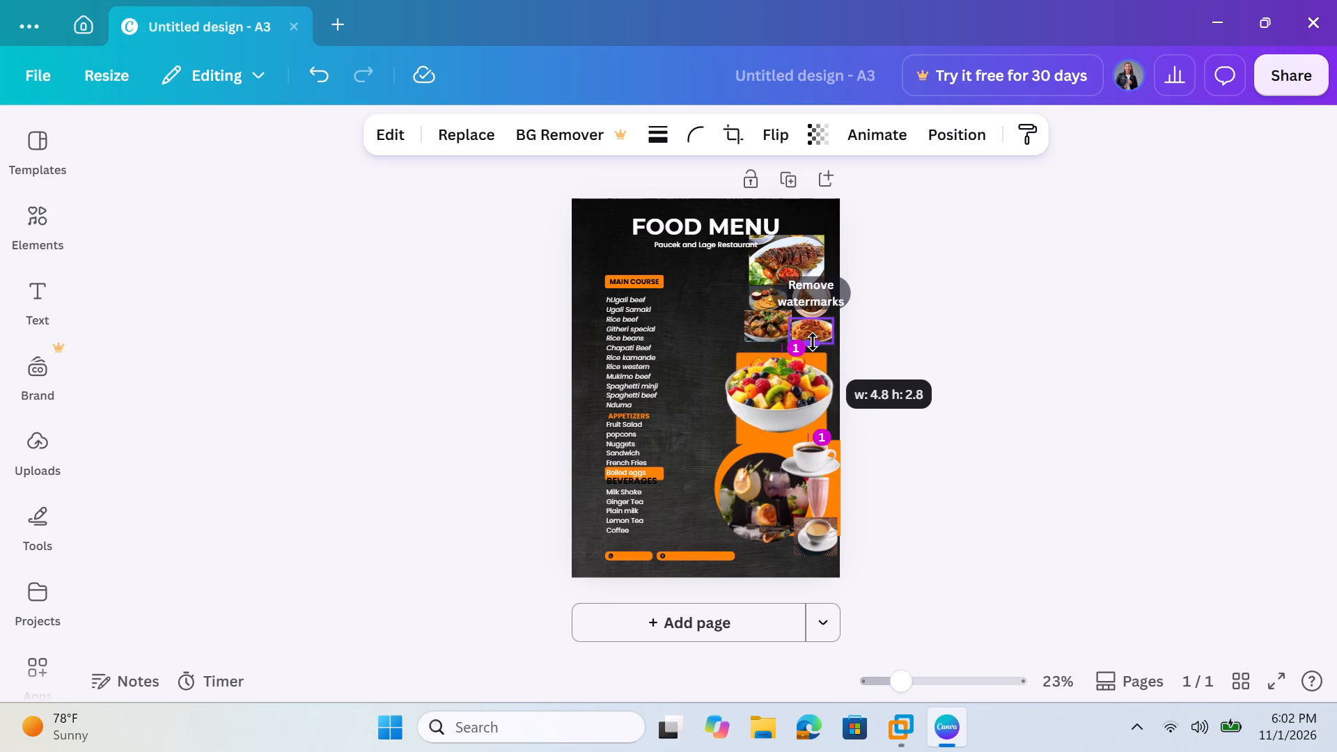
Delete the "Rice beans" line from the Main Course list, leaving no empty line between "Githeri special" and "Chapati Beef".
click(650, 313)
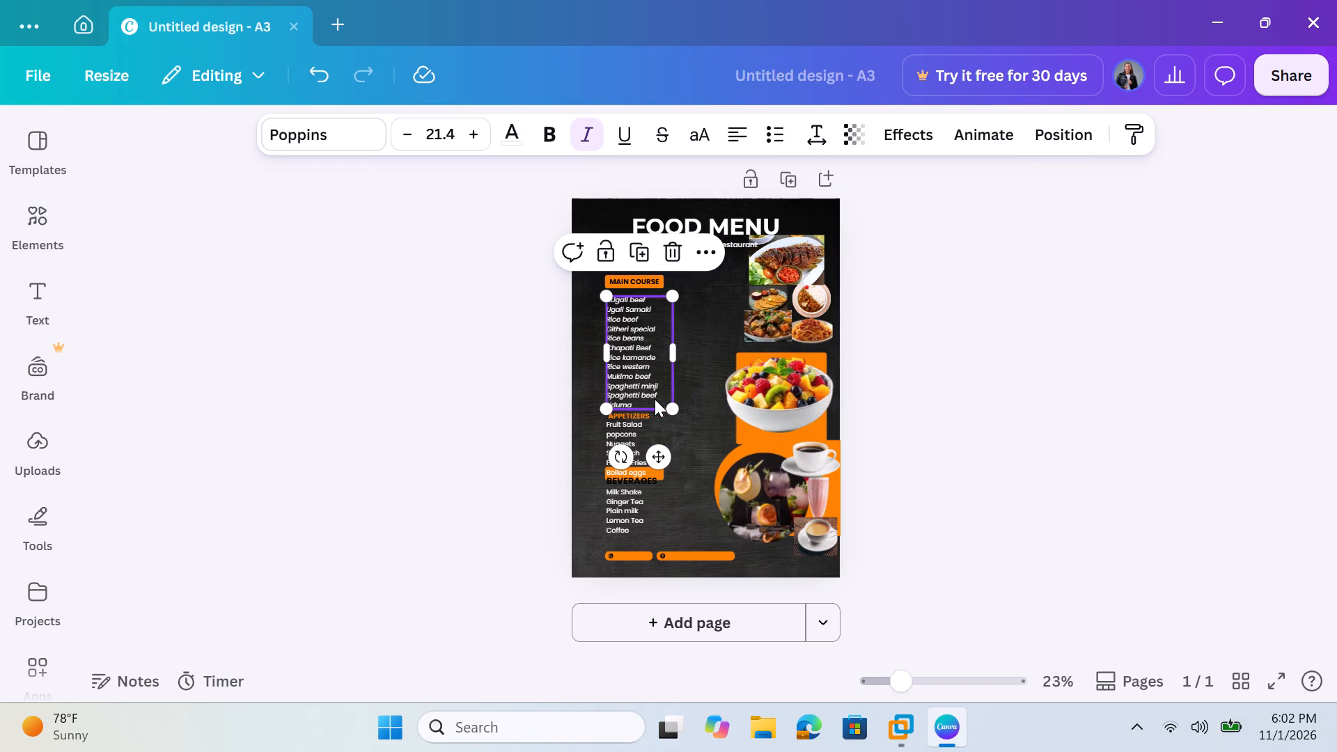
click(636, 331)
click(636, 333)
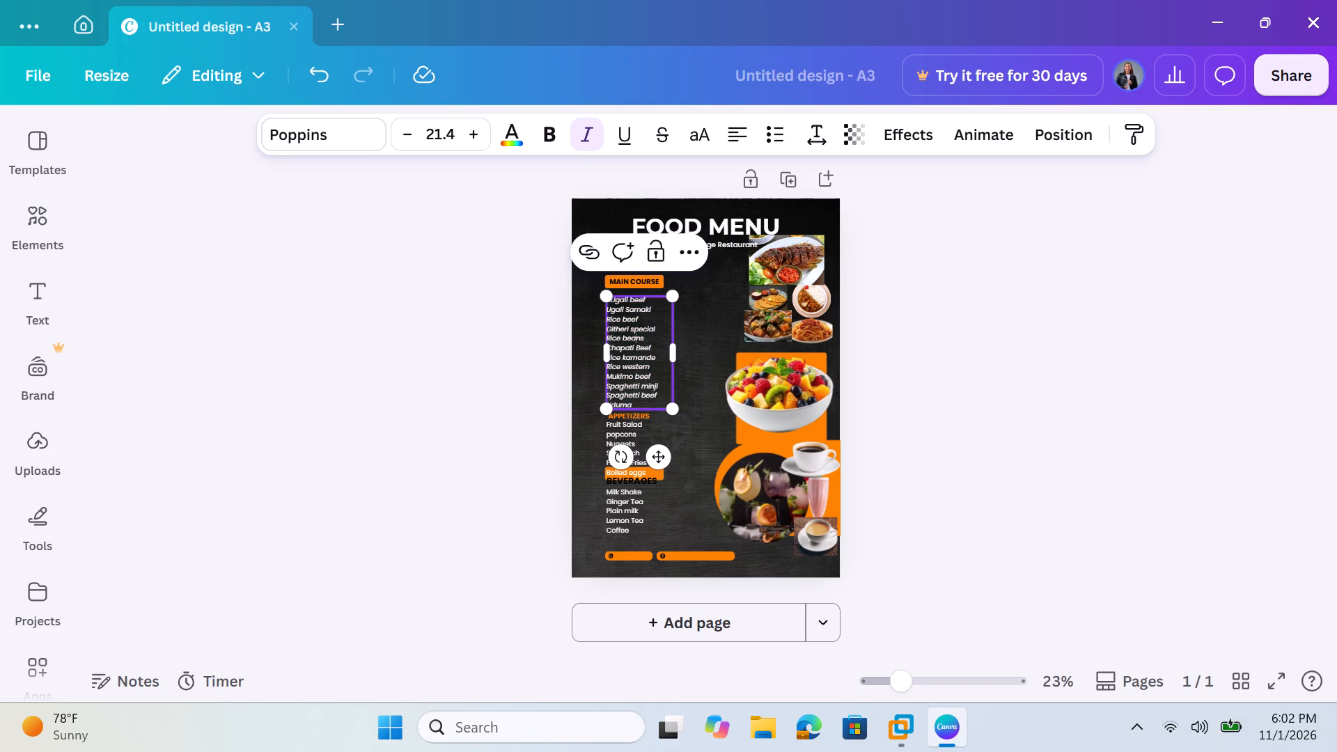
click(643, 336)
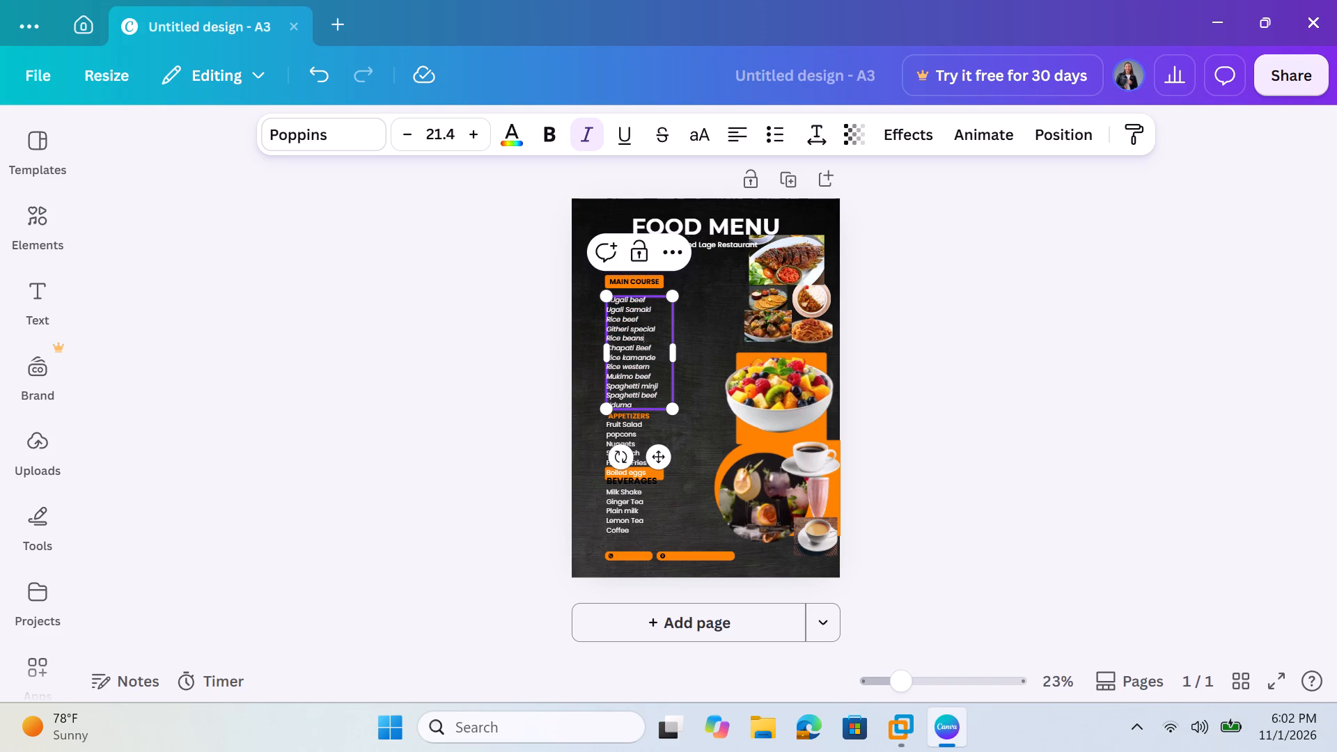
key(BackSpace)
key(BackSpace)
key(BackSpace)
key(BackSpace)
key(BackSpace)
key(BackSpace)
key(BackSpace)
key(BackSpace)
key(BackSpace)
key(BackSpace)
key(BackSpace)
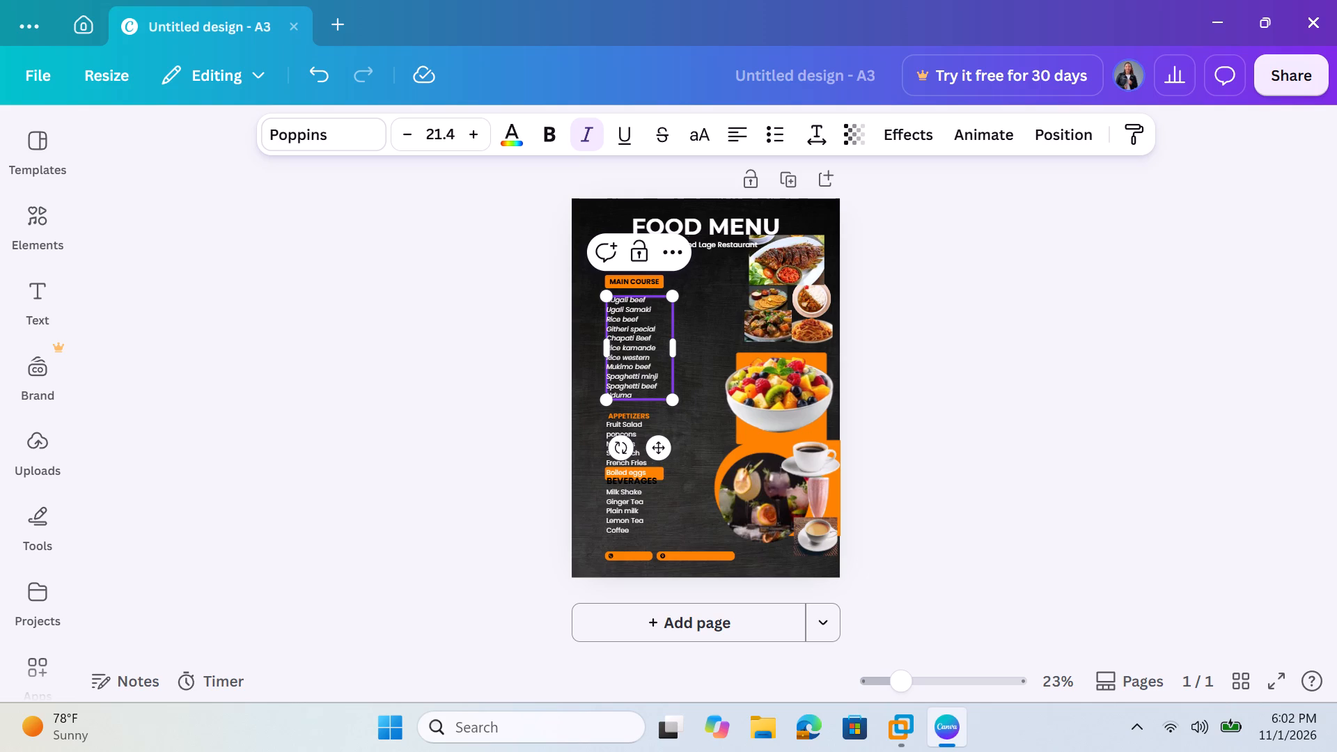
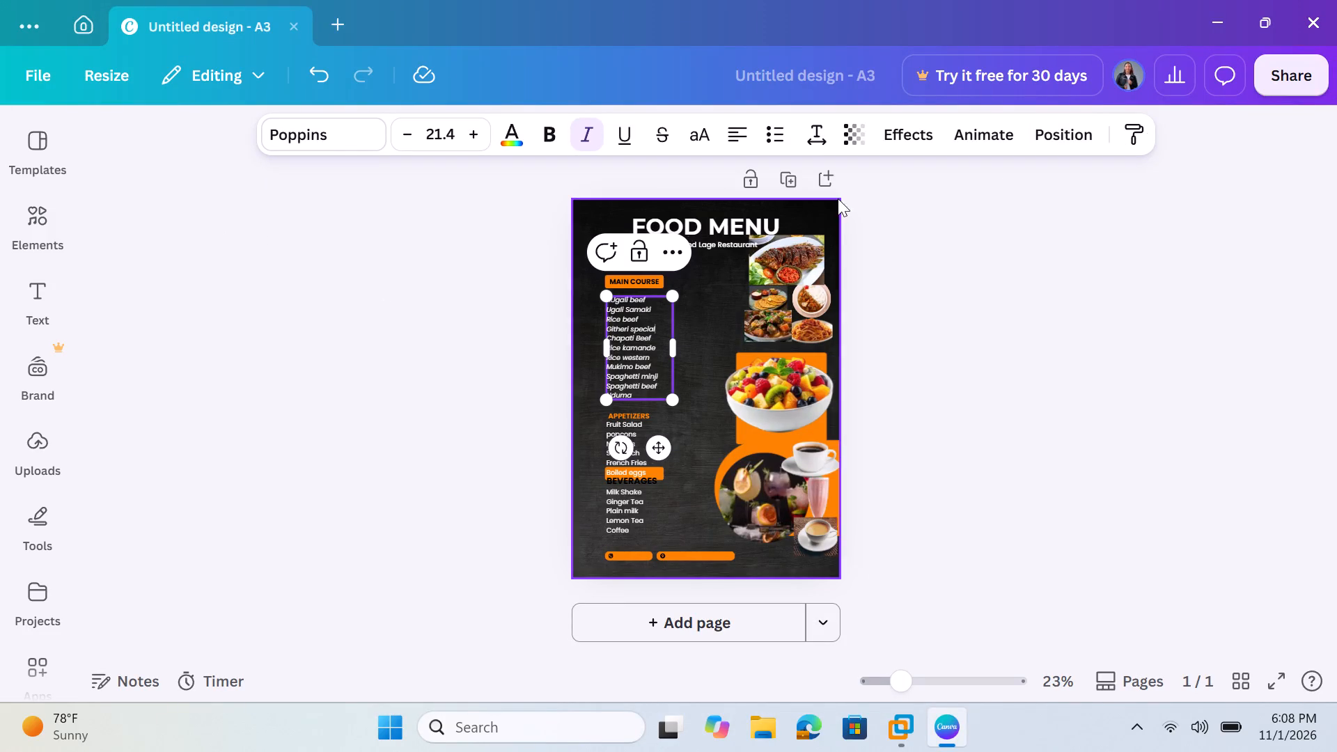
Launch the Kuro app from the recent items in Windows search.
click(506, 733)
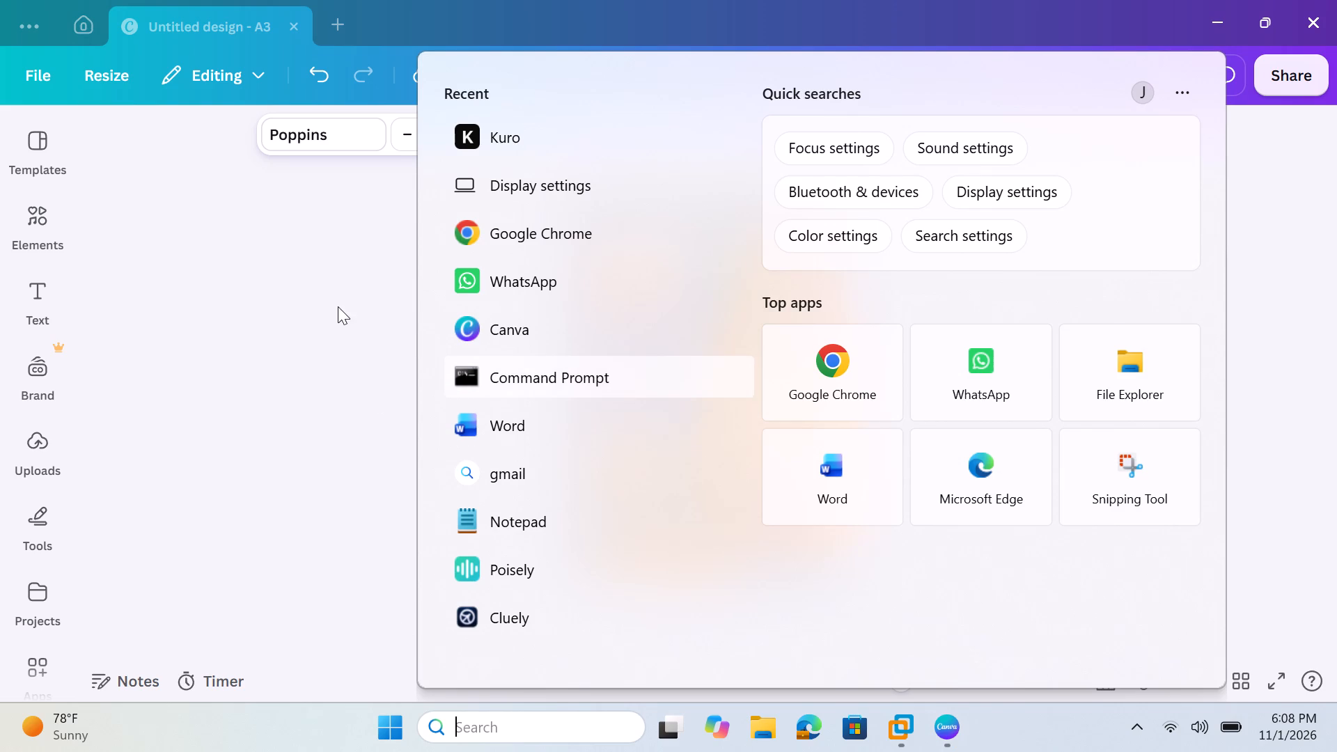
triple_click(513, 149)
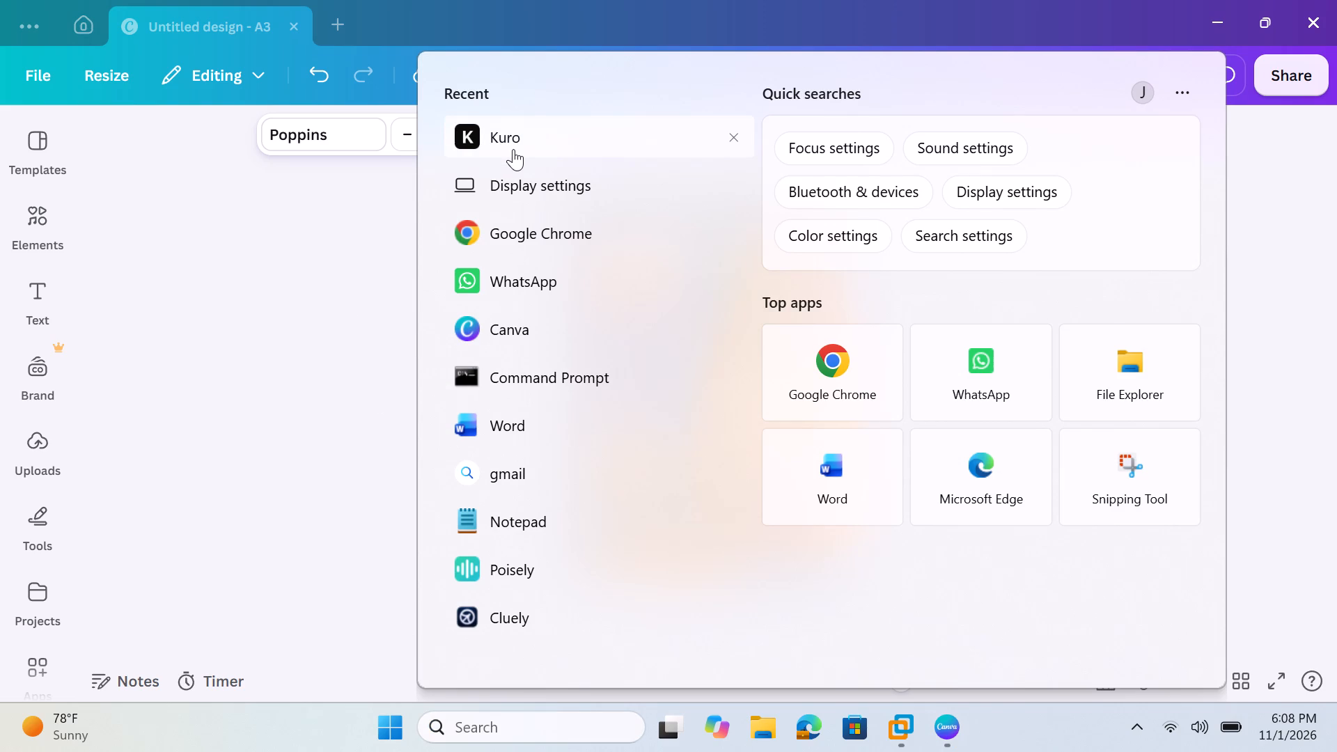
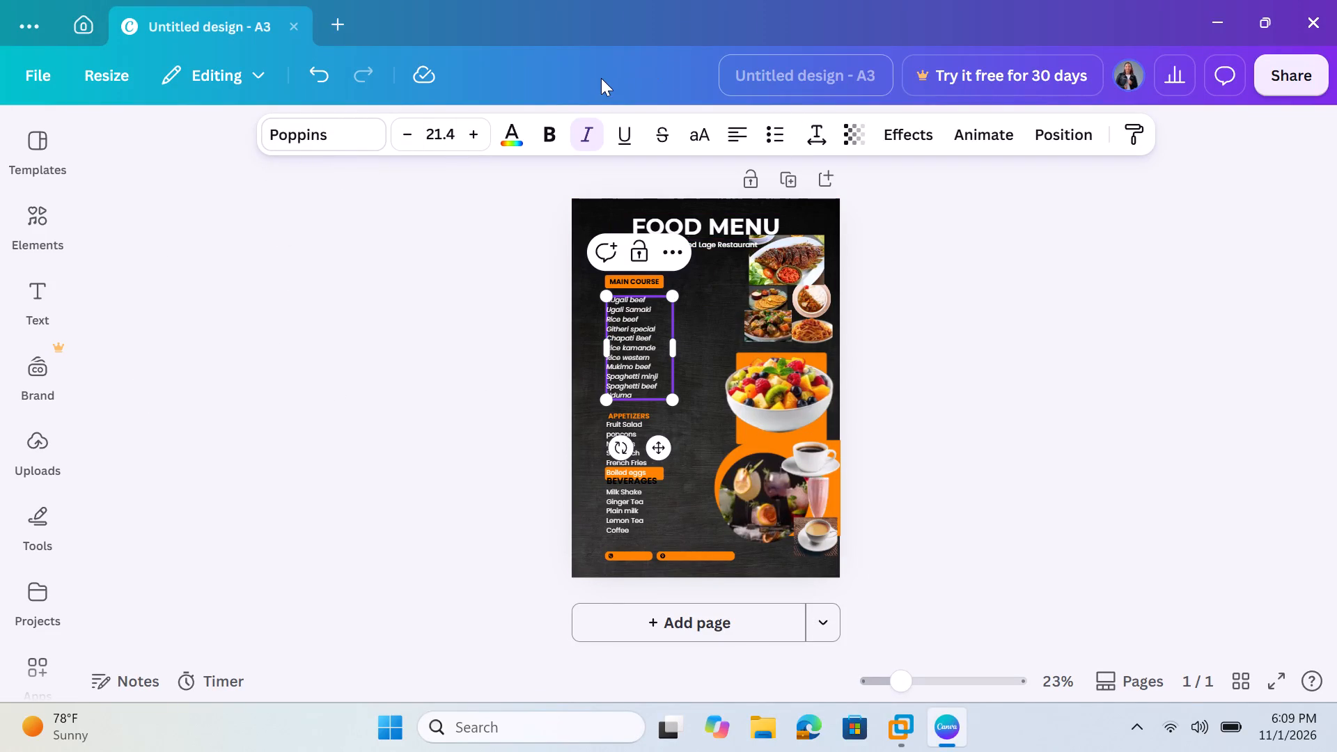
Close the untitled A3 food menu design.
click(282, 18)
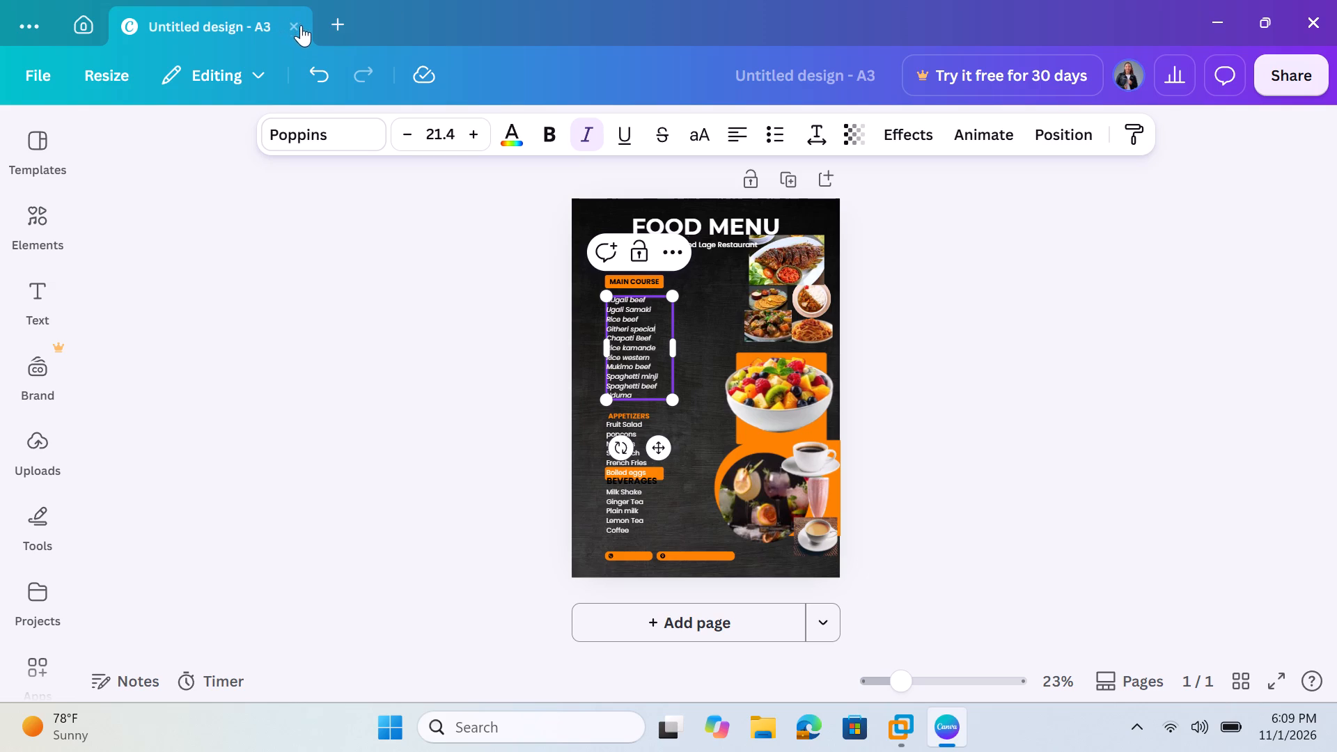
click(295, 29)
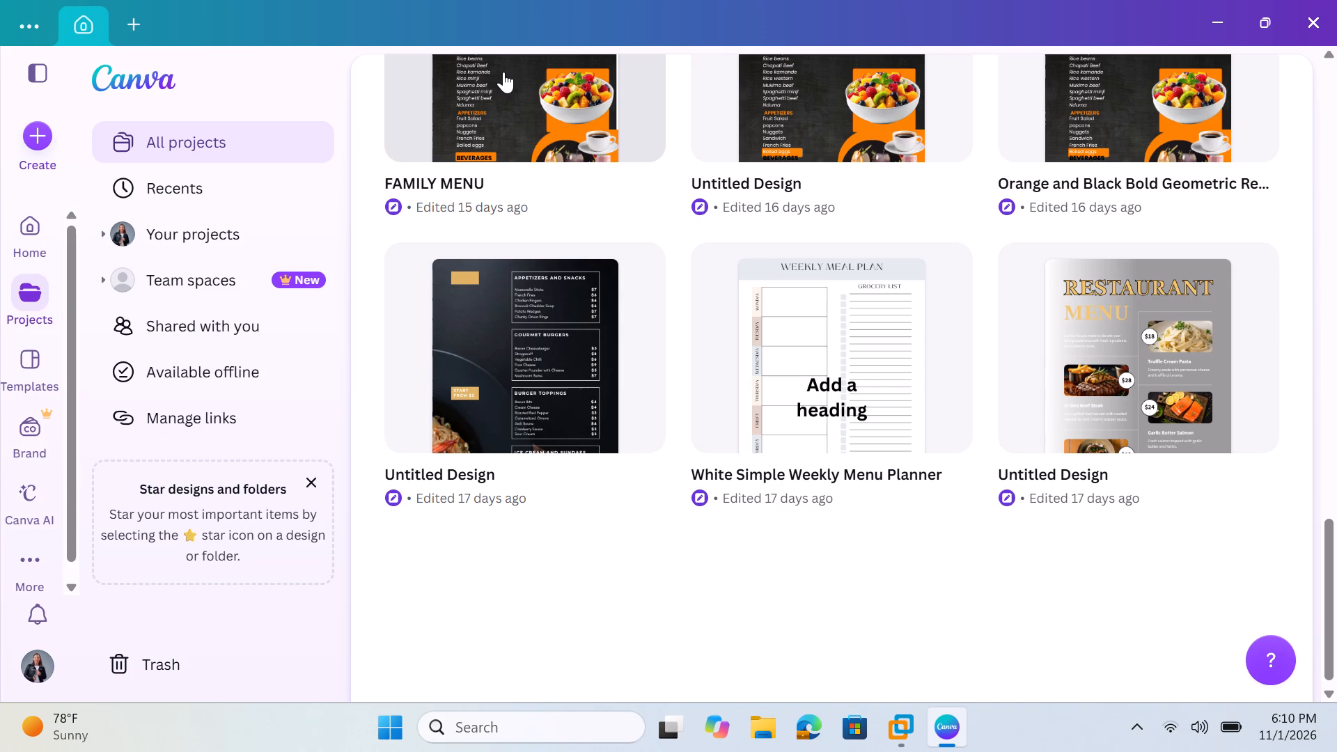
Return from the projects to the home page and open the recent "My Personal Hero" tribute design for editing.
click(222, 237)
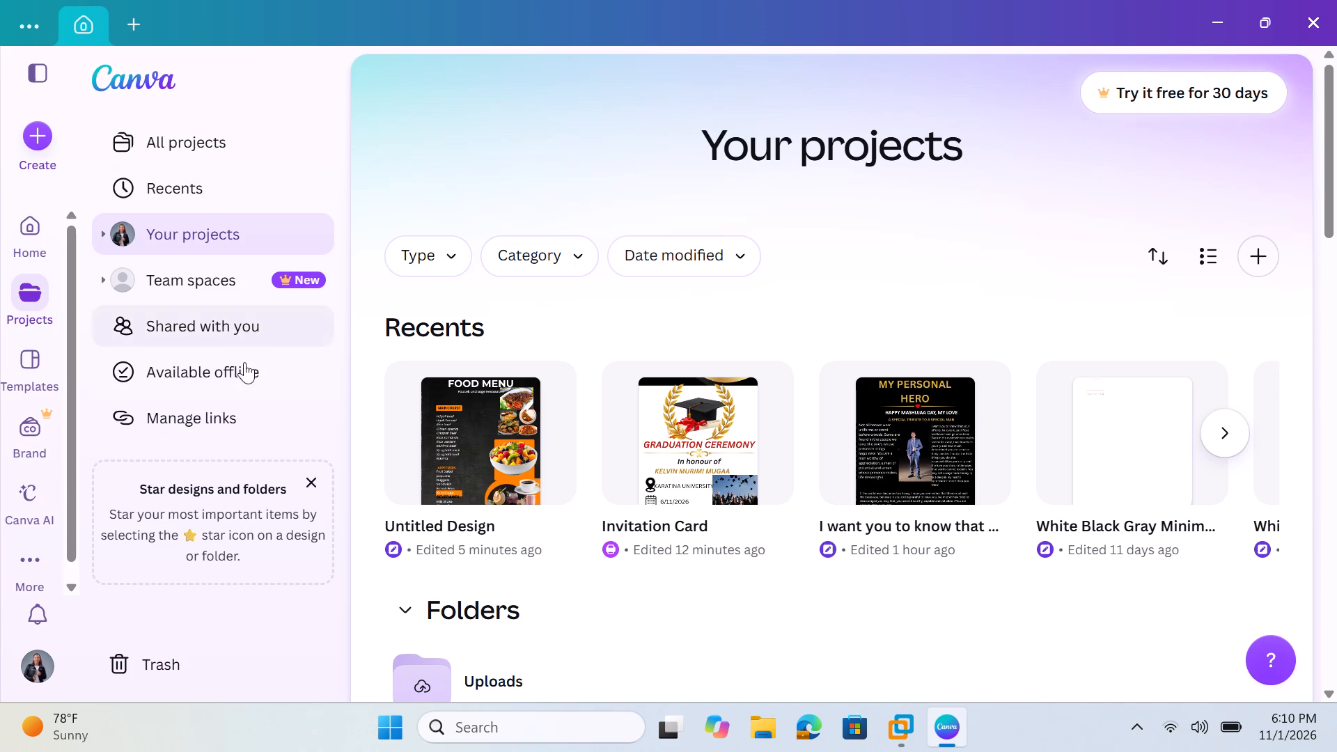
click(26, 247)
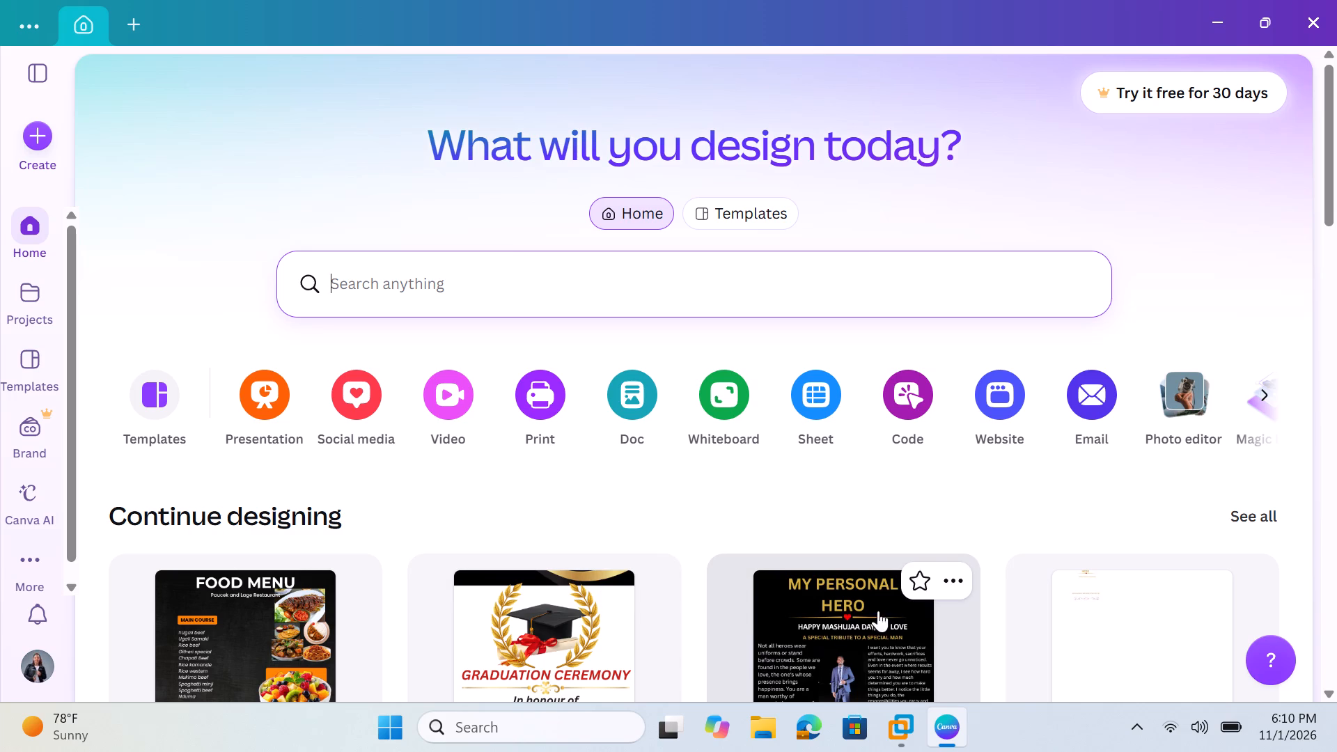
click(951, 573)
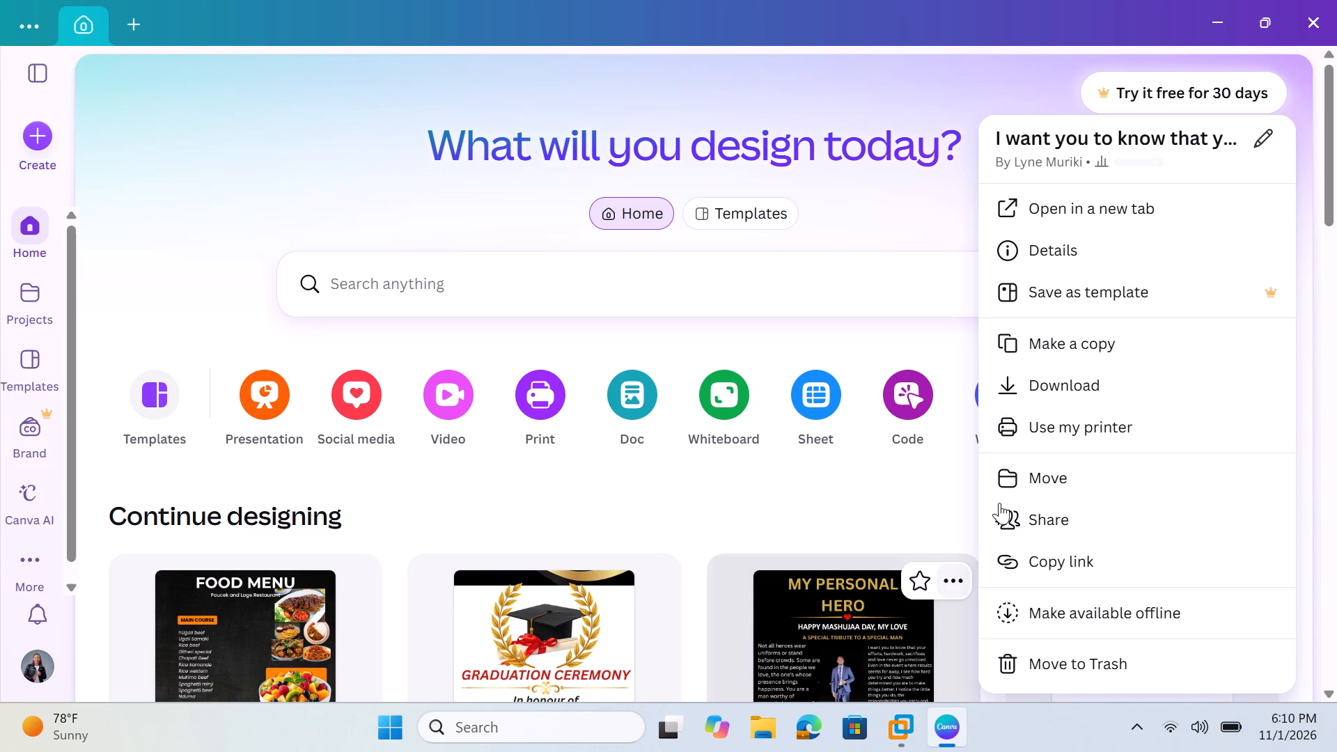
click(914, 675)
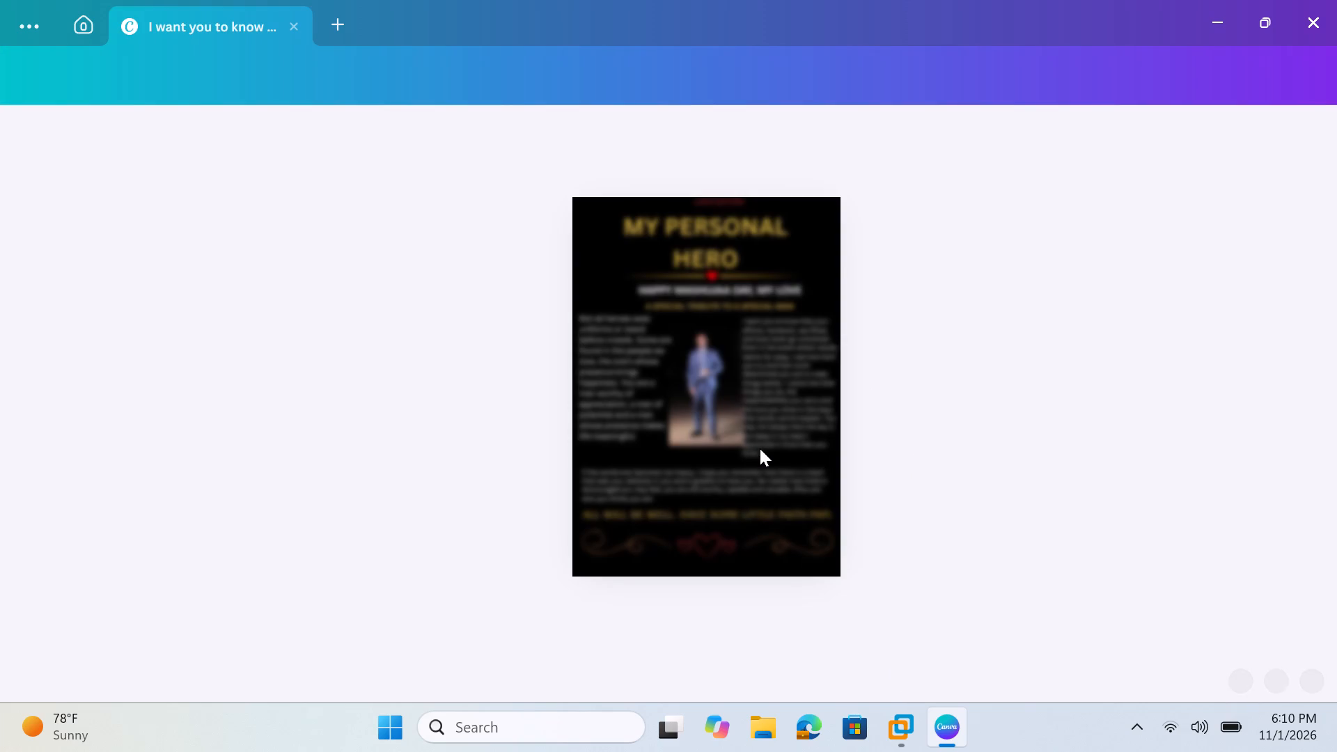
Delete the gold "MY PERSONAL HERO" heading from the Mashujaa Day tribute poster.
click(760, 448)
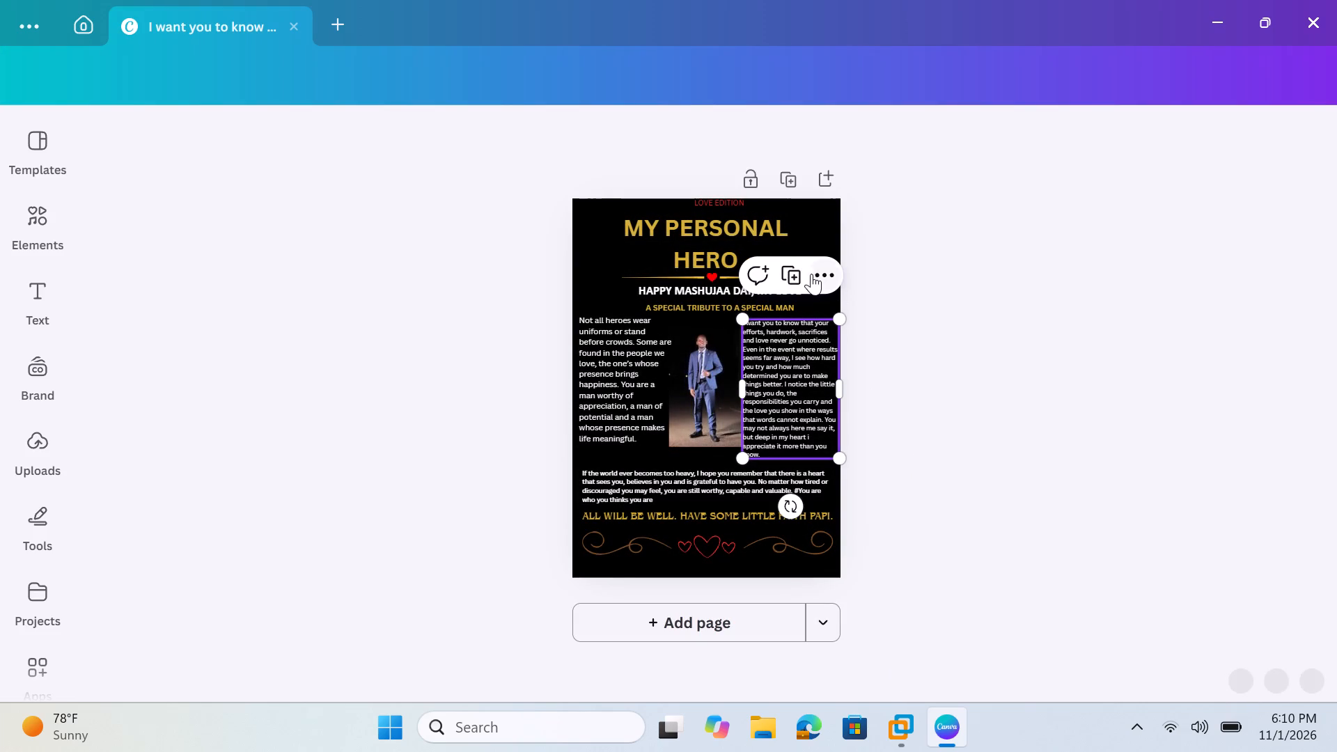
double_click(659, 441)
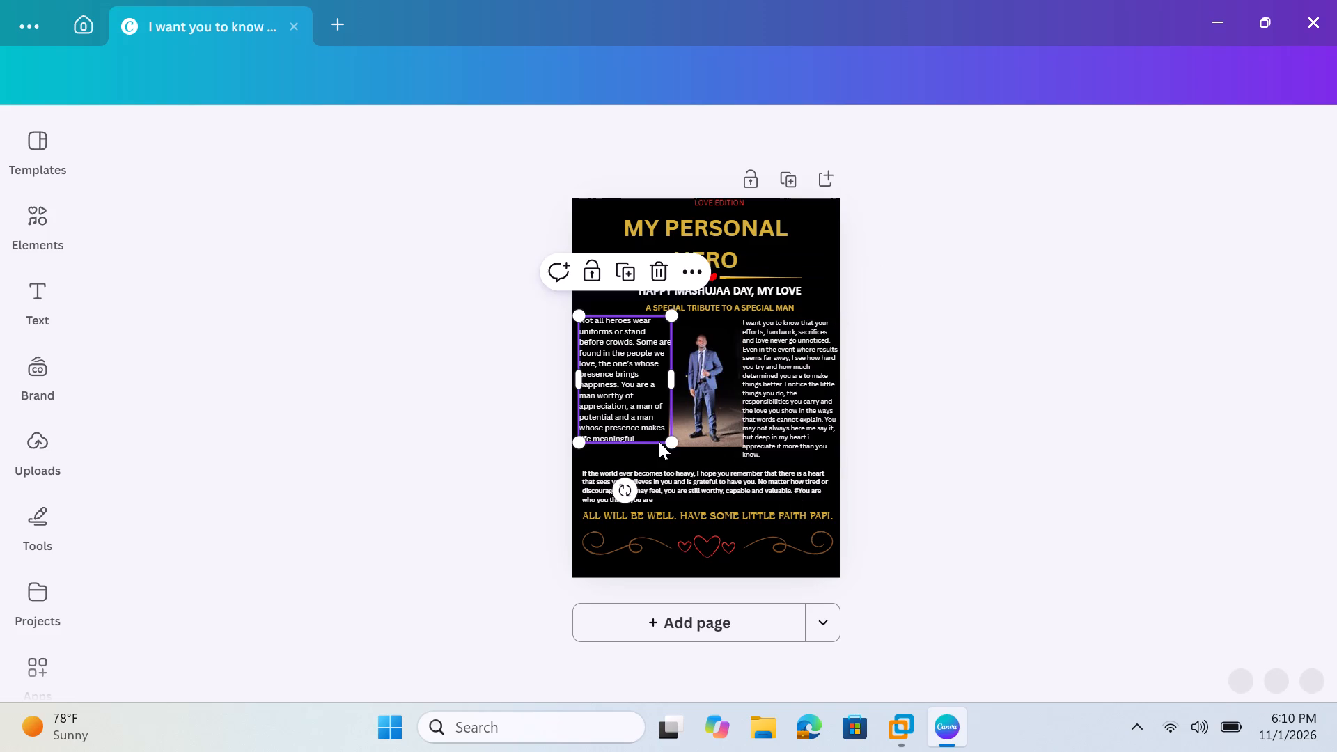
click(797, 224)
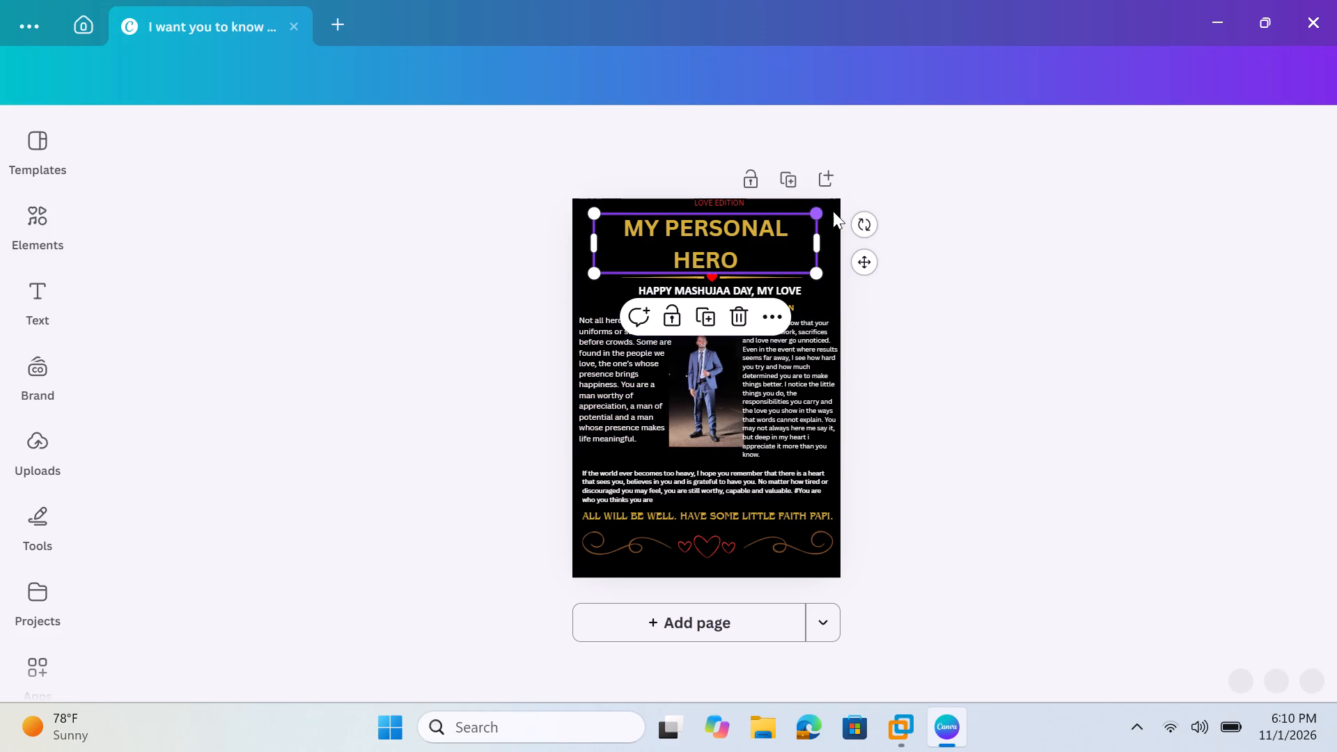
click(727, 317)
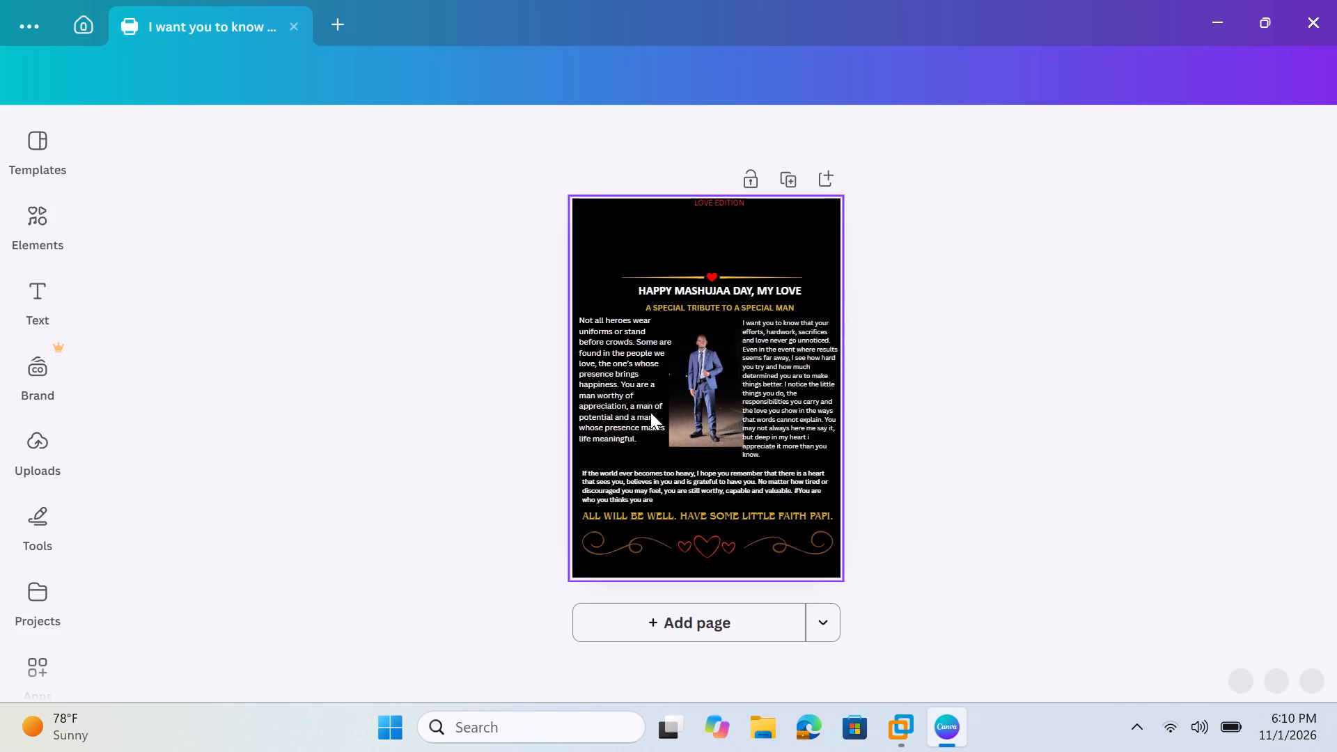